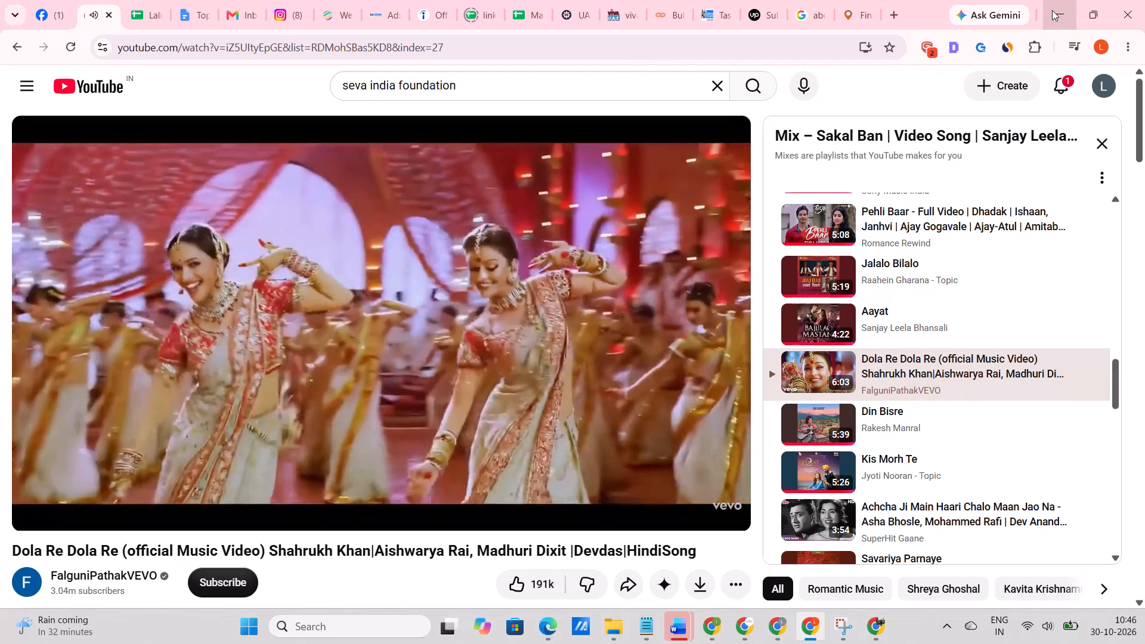
left_click(1052, 10)
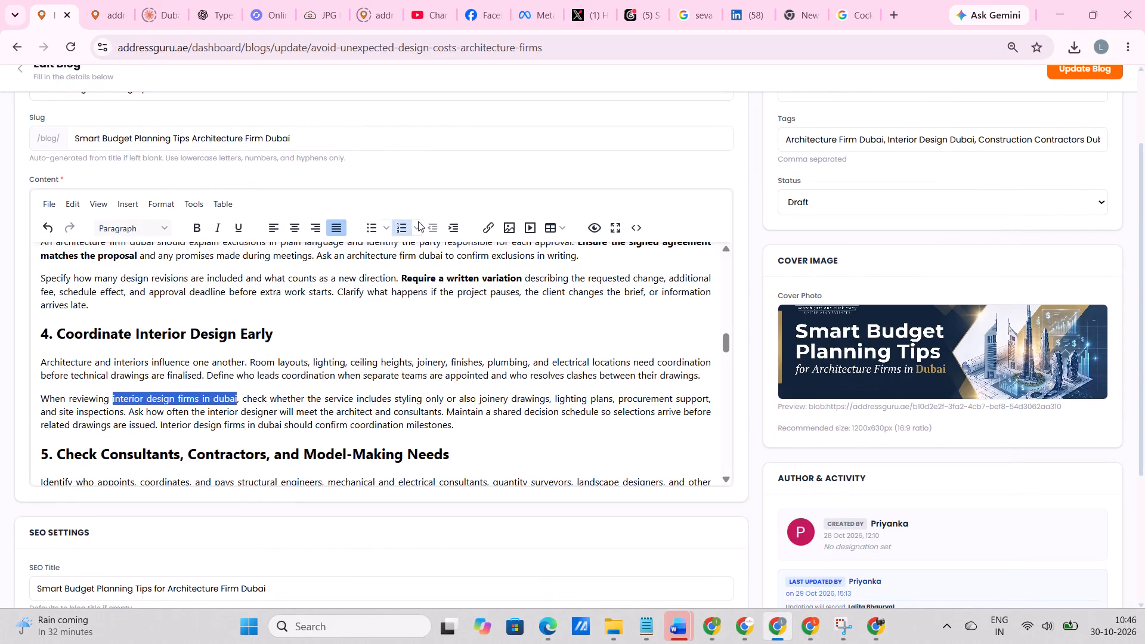
left_click(495, 230)
key("ctrl+v")
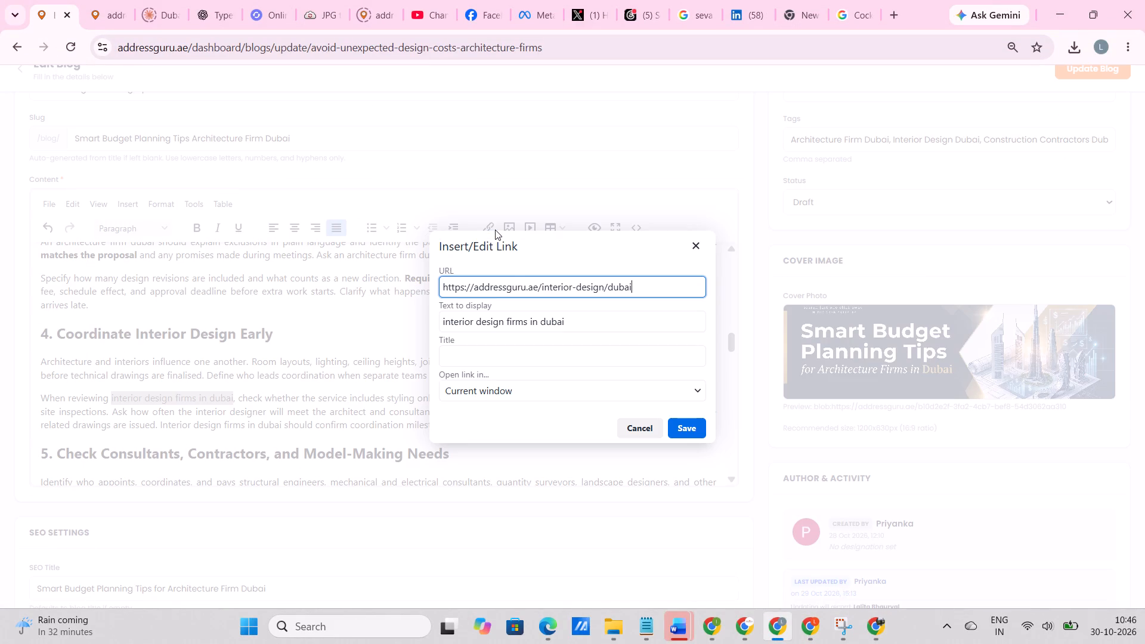
left_click(512, 386)
left_click(513, 432)
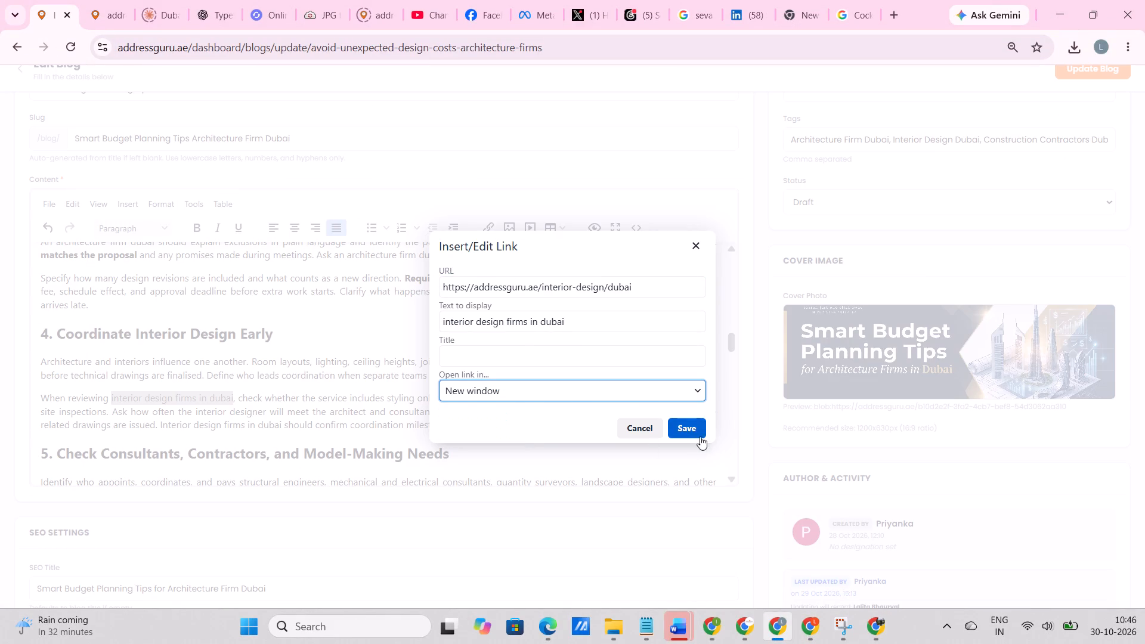
left_click(690, 425)
left_click(357, 403)
Bold the phrase "Define who leads coordination" in the first paragraph of section 4, Coordinate Interior Design Early.
scroll(352, 400, "down", 1)
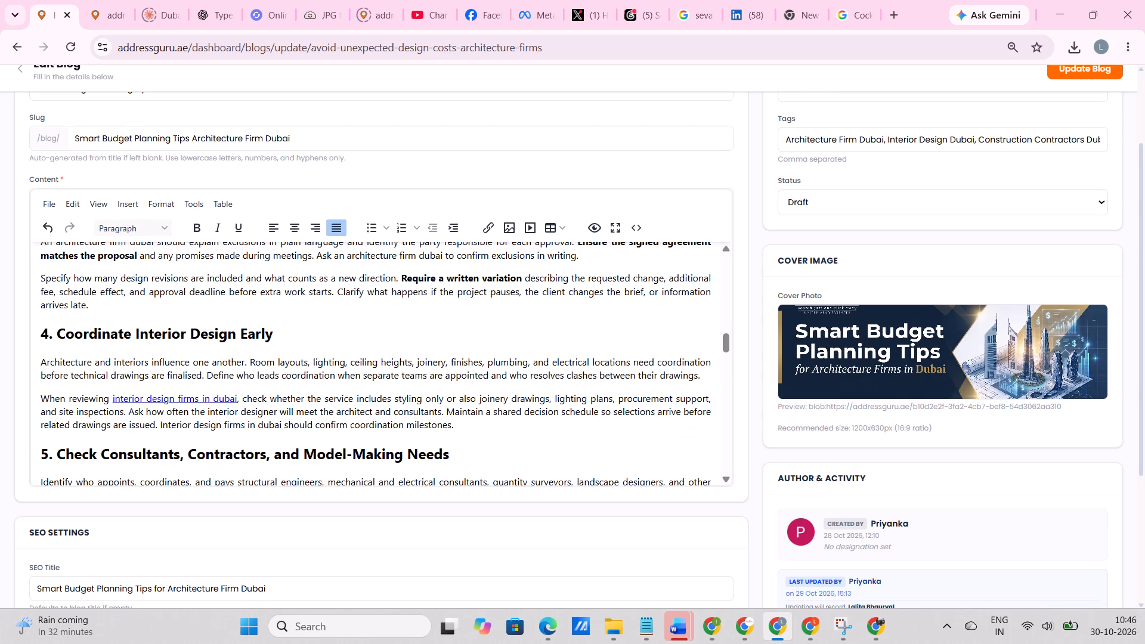
scroll(352, 399, "down", 1)
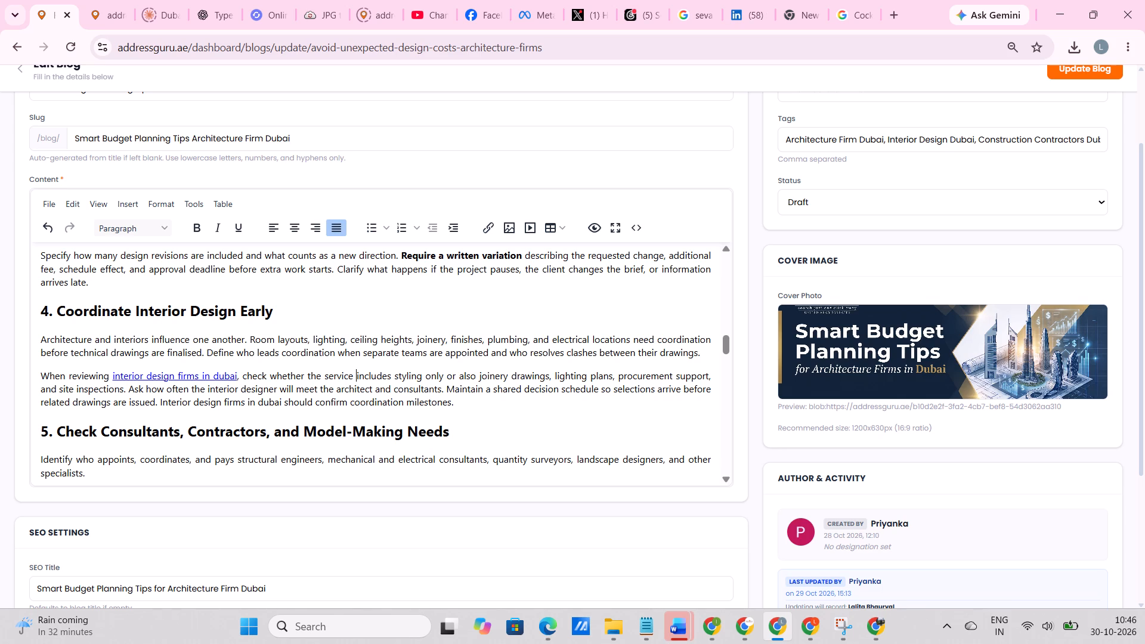
left_click_drag(207, 352, 334, 350)
key("ctrl+b")
left_click(387, 382)
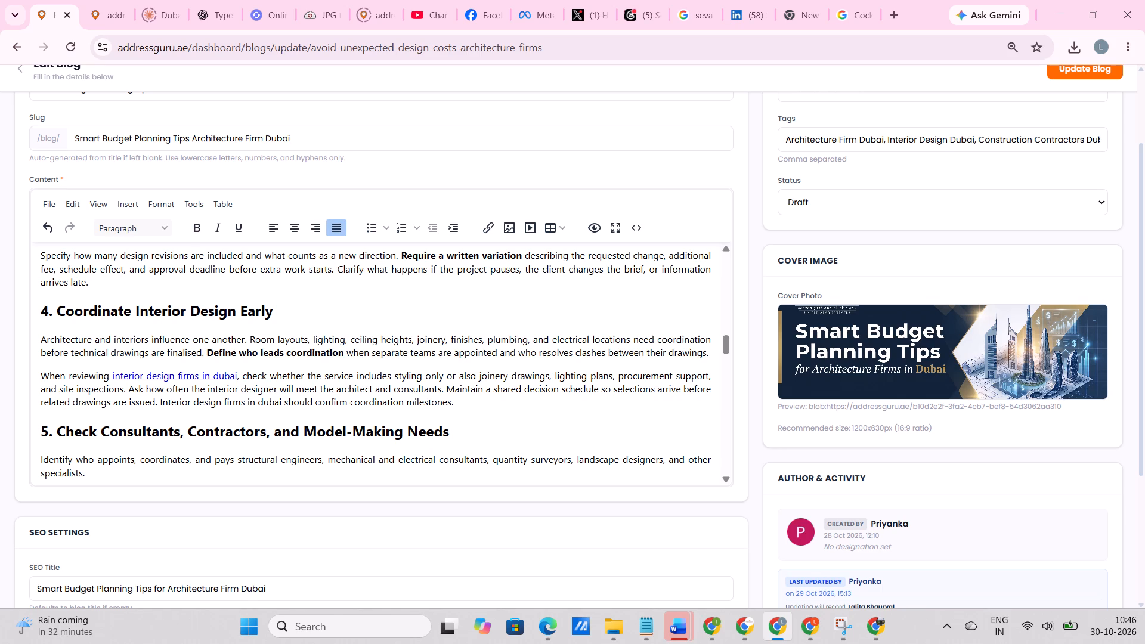
Delete the word "dubai" from "architectural model making dubai services" in the paragraph below the section 5 infographic.
scroll(385, 386, "down", 3)
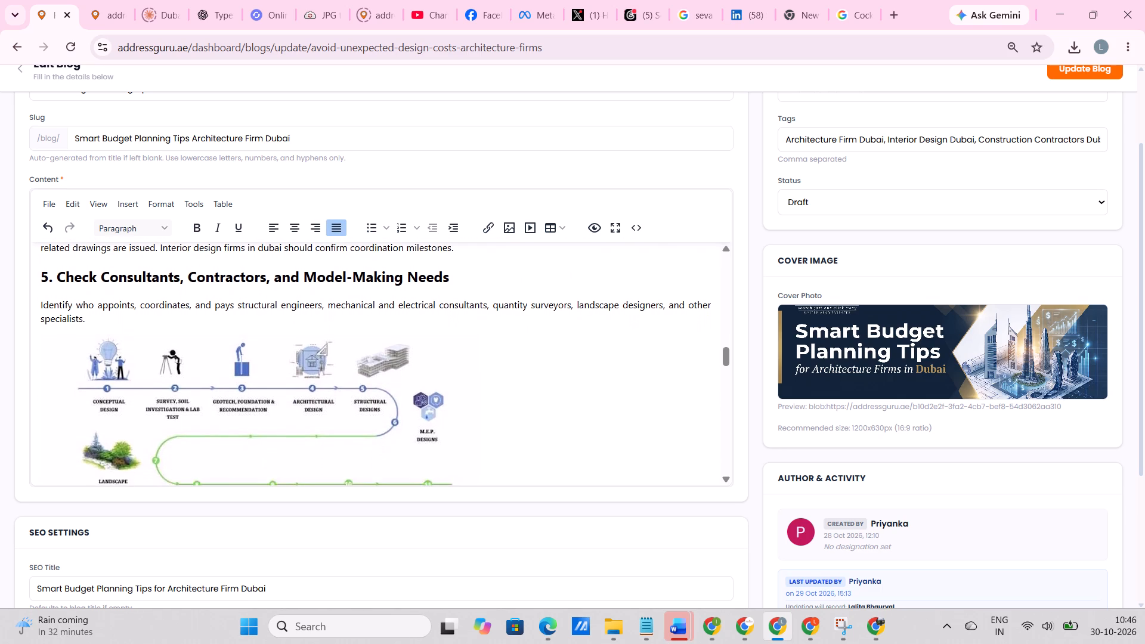
scroll(380, 388, "down", 3)
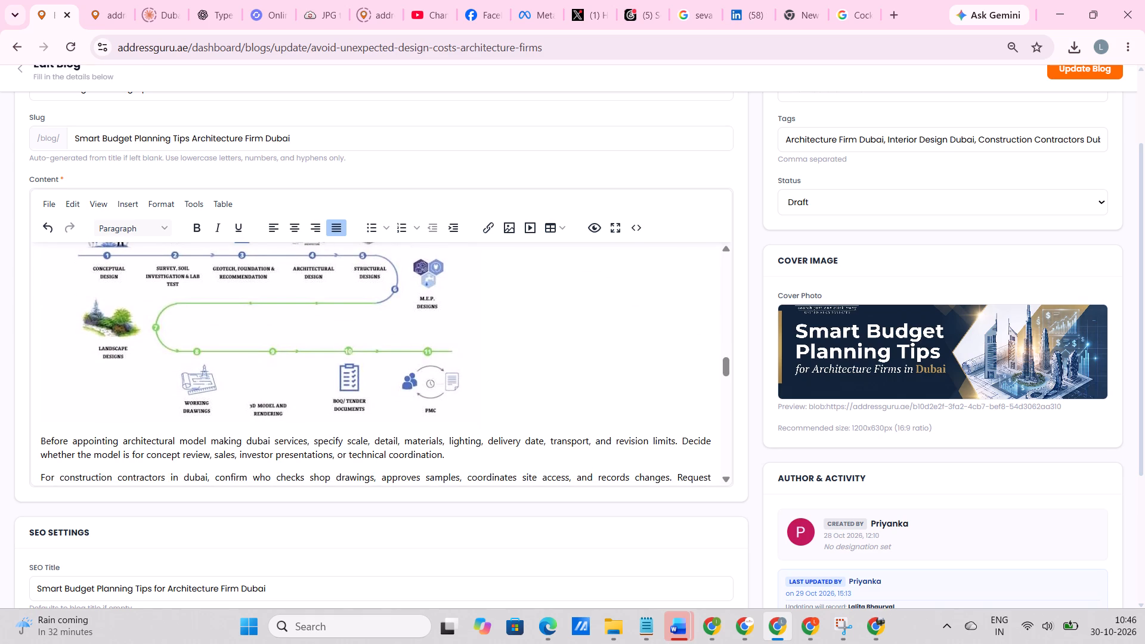
scroll(380, 388, "down", 2)
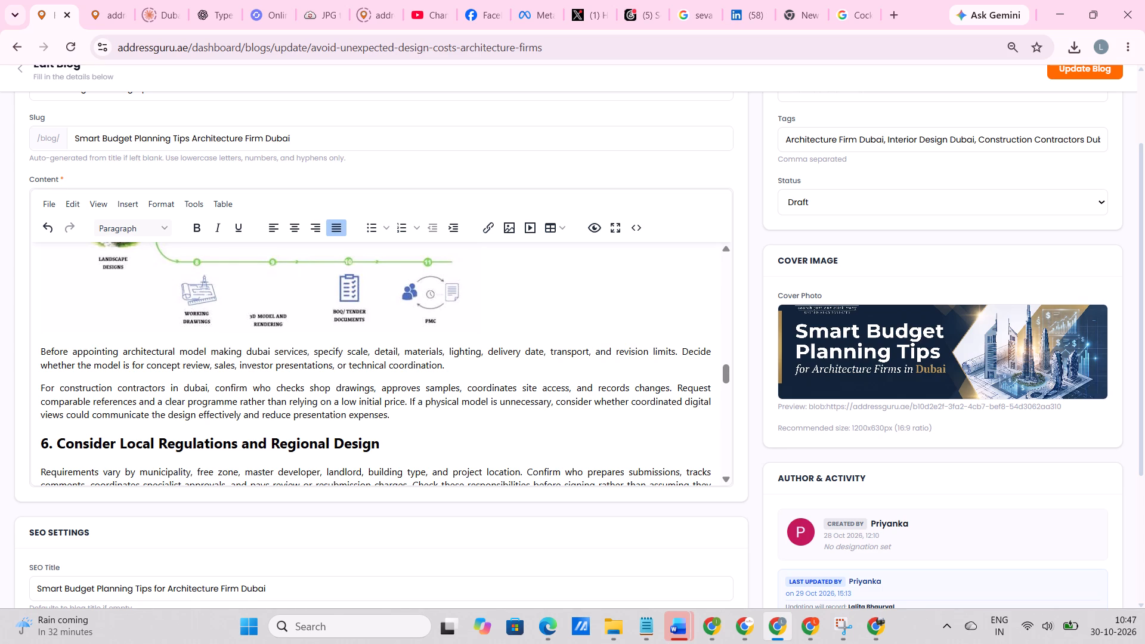
double_click(260, 352)
key("BackSpace")
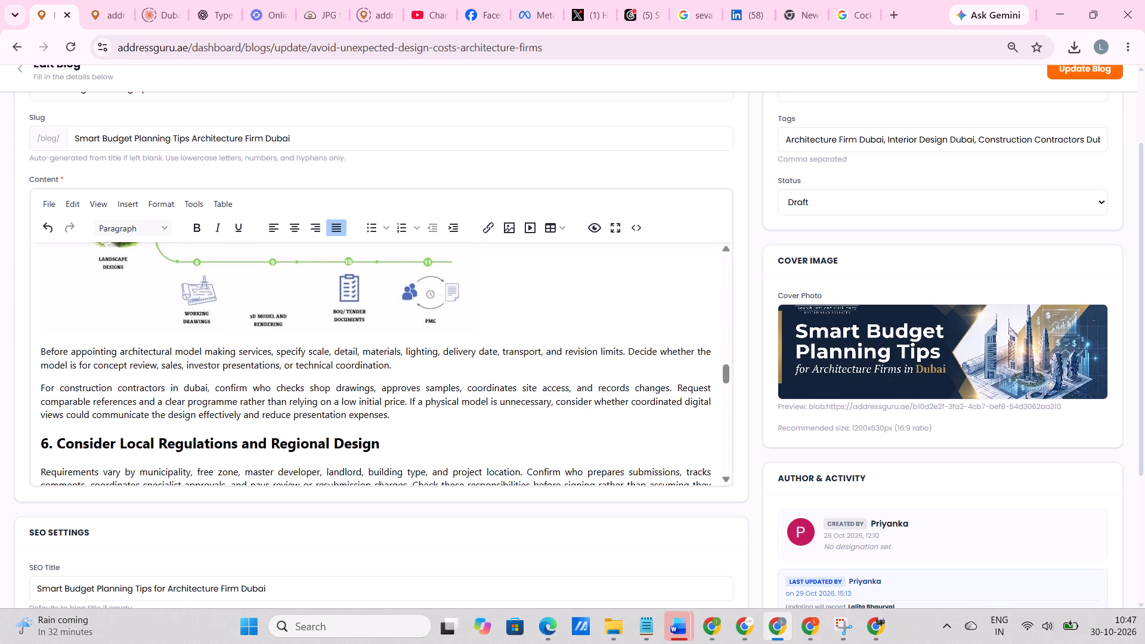
Search the page for "construction contractors in dubai" to check where the keyword is used.
left_click_drag(59, 389, 75, 389)
left_click_drag(75, 389, 207, 385)
key("ctrl+c")
key("ctrl+f")
key("ctrl+v")
scroll(831, 441, "down", 1)
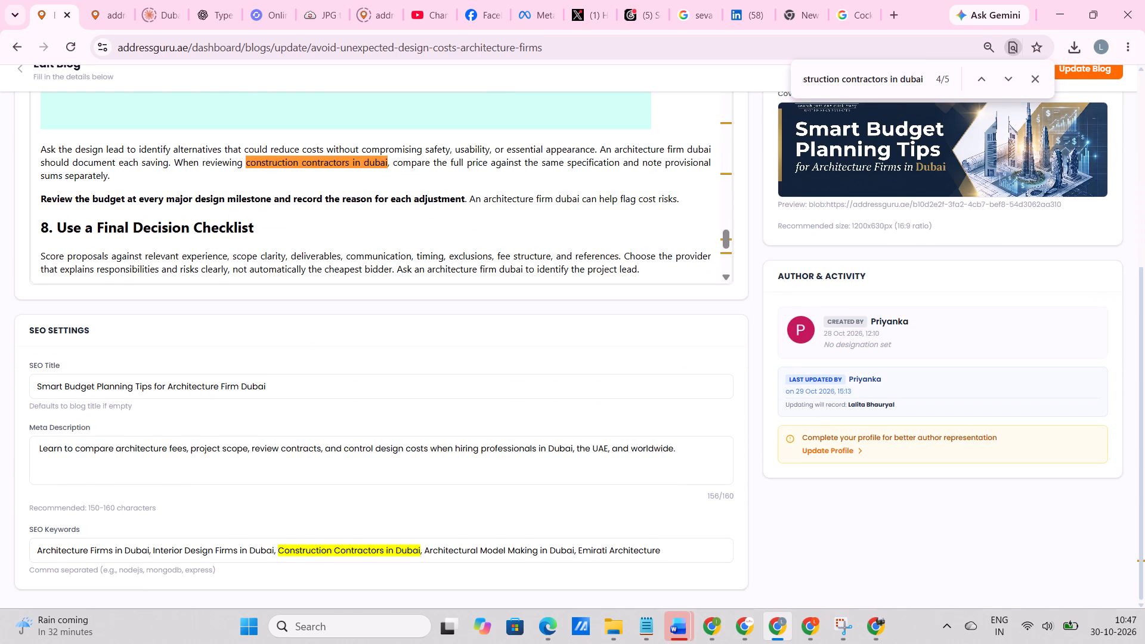
scroll(814, 436, "down", 1)
left_click(1038, 83)
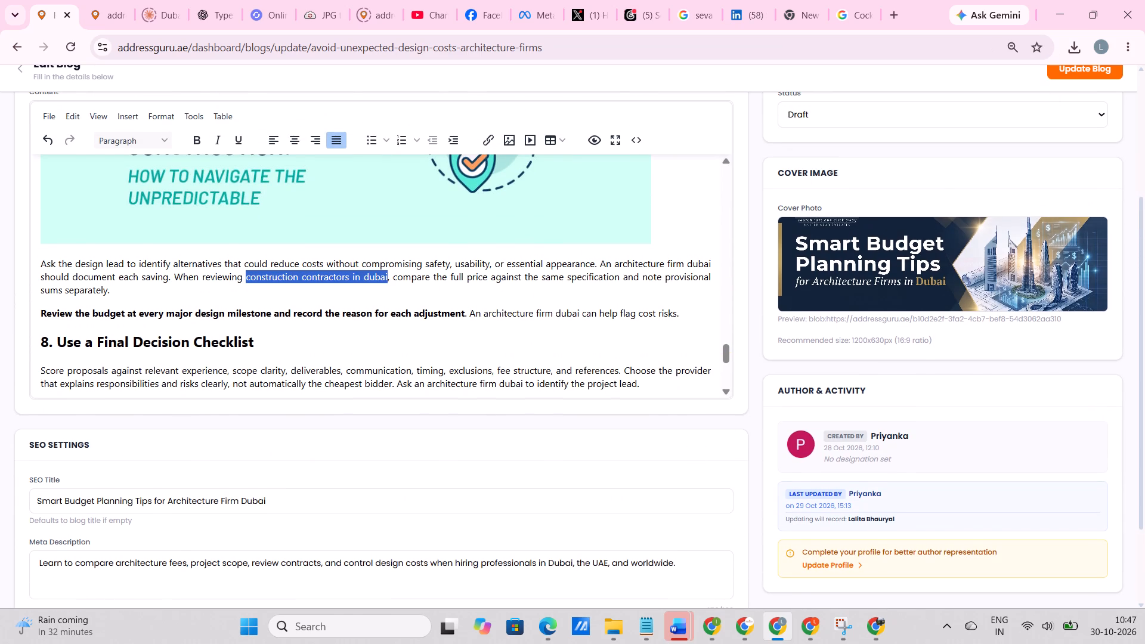
left_click(469, 280)
Bold the phrase "Request comparable references" in the construction contractors paragraph of section 5.
scroll(469, 280, "up", 9)
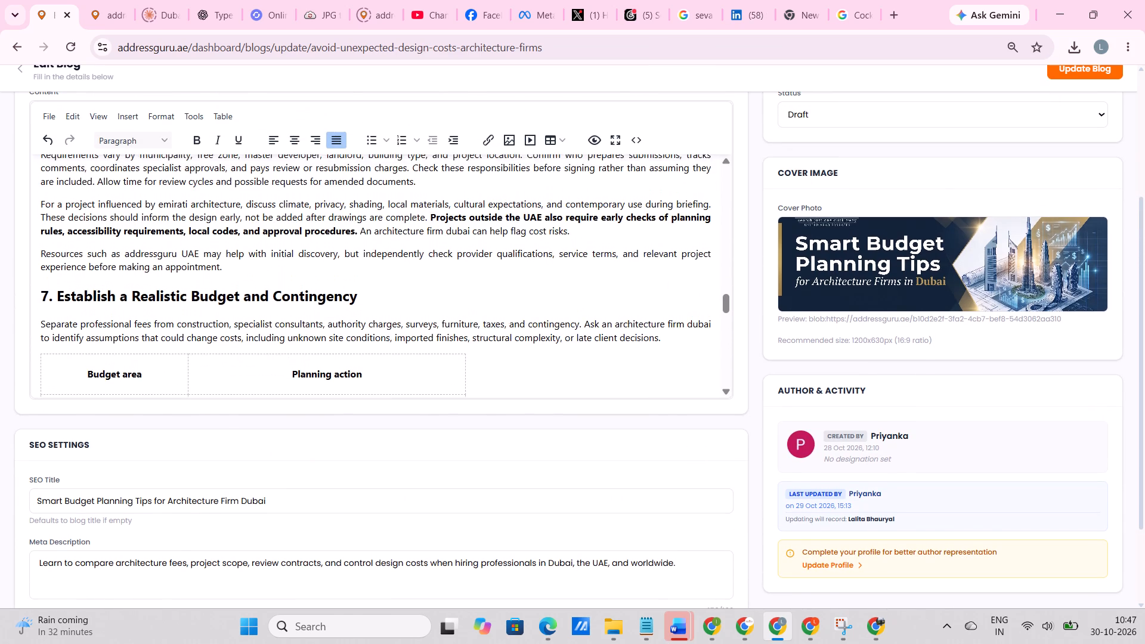
scroll(467, 283, "up", 1)
scroll(466, 285, "down", 3)
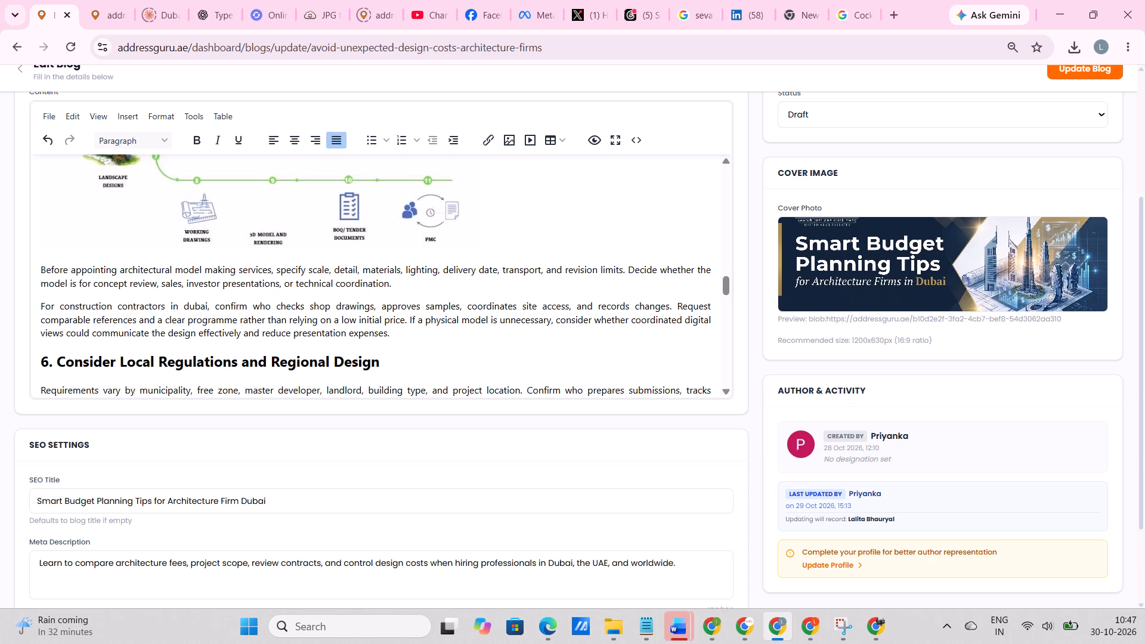
left_click(676, 304)
key("BackSpace")
key("space")
left_click_drag(676, 304, 143, 321)
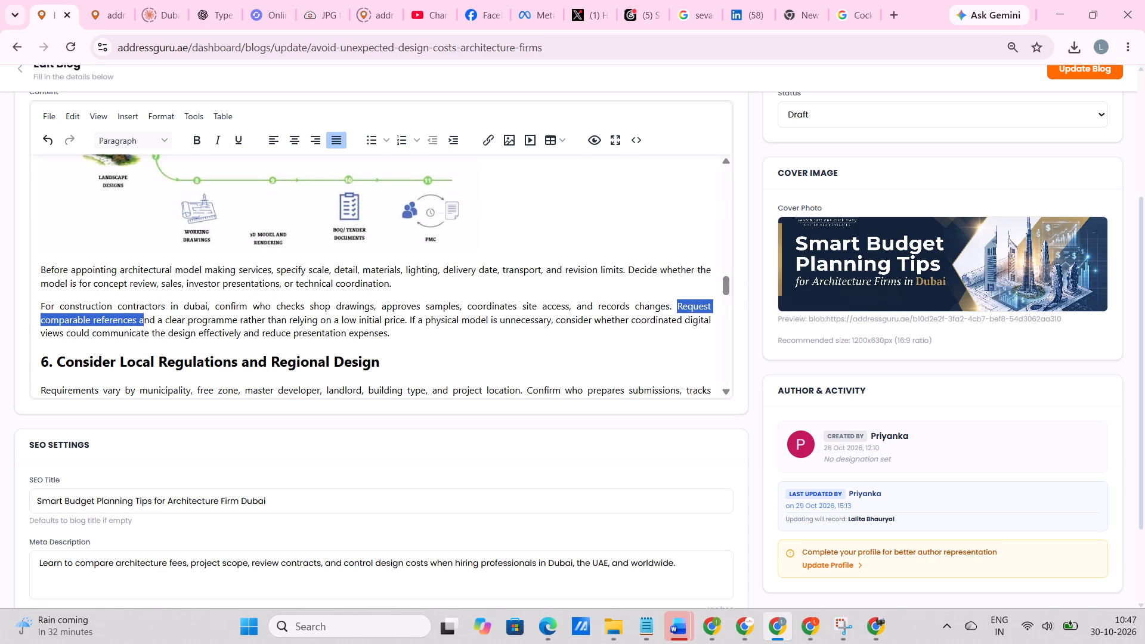
left_click_drag(143, 321, 141, 317)
key("ctrl+b")
left_click(222, 327)
Remove bold from "of planning rules, accessibility requirements, local codes, and approval procedures" in section 6, keeping the start of that sentence bold.
scroll(285, 340, "down", 1)
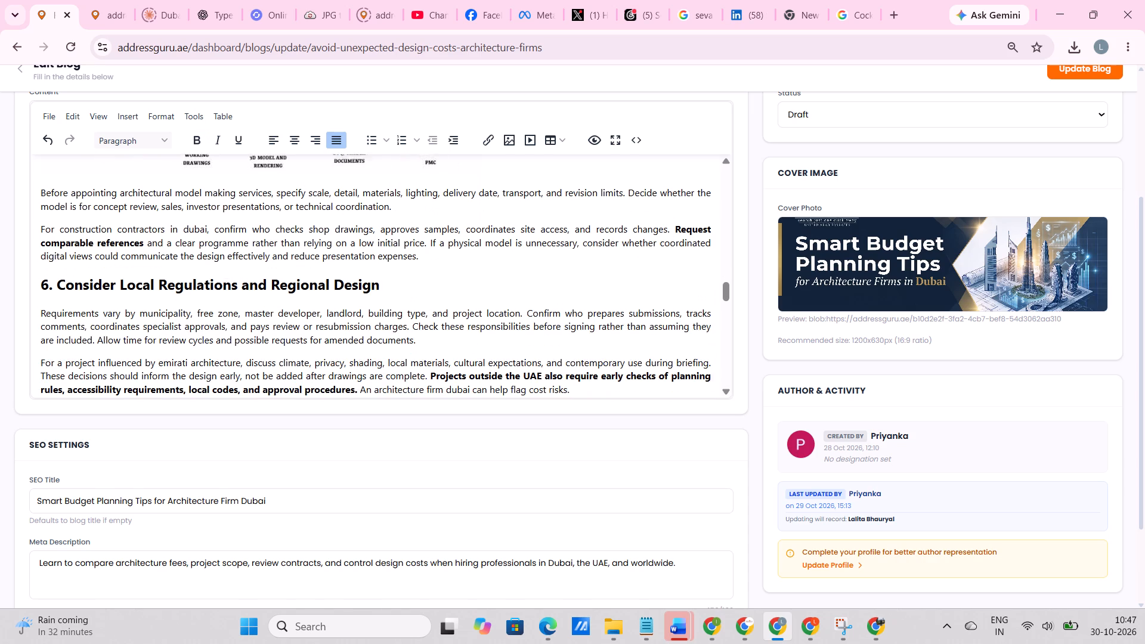
scroll(285, 340, "down", 2)
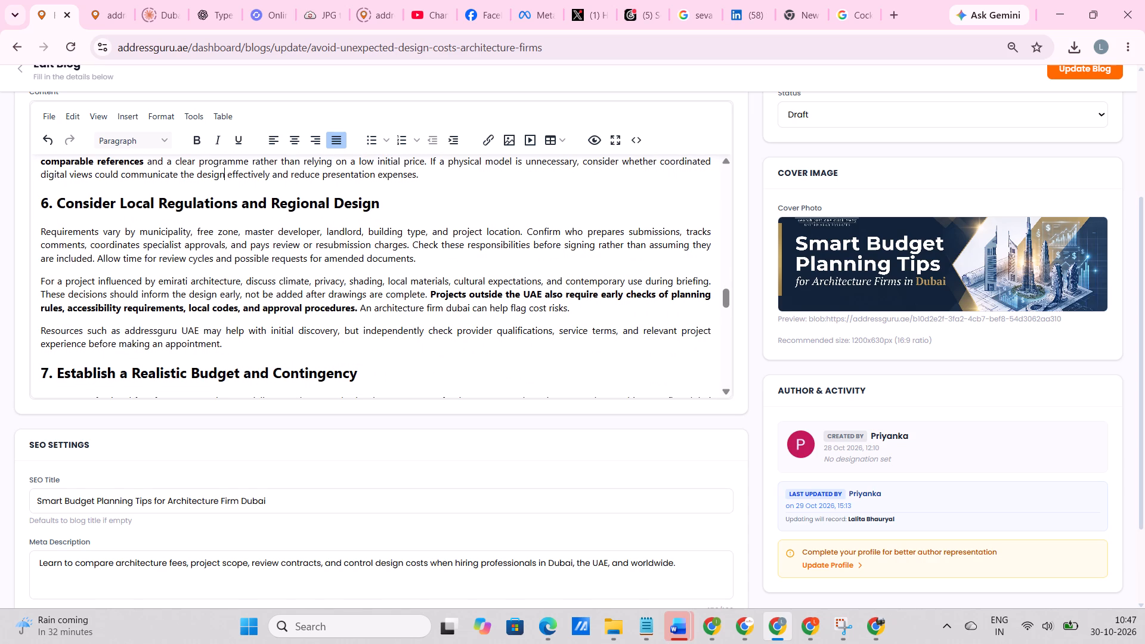
left_click_drag(660, 296, 663, 301)
key("ctrl+b")
left_click(663, 301)
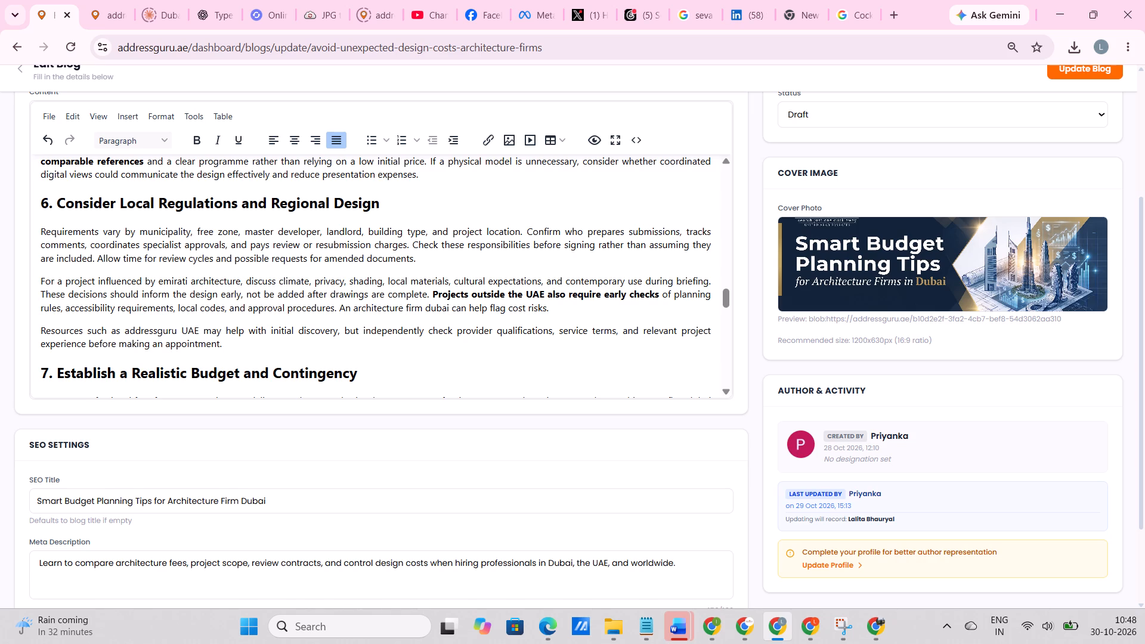
Bold the phrase "Check these responsibilities before signing" in the first paragraph of section 6.
left_click_drag(412, 241, 595, 248)
key("ctrl+b")
left_click(567, 274)
Bold the phrase "identify assumptions that could change costs" in the opening paragraph of section 7.
scroll(398, 310, "down", 1)
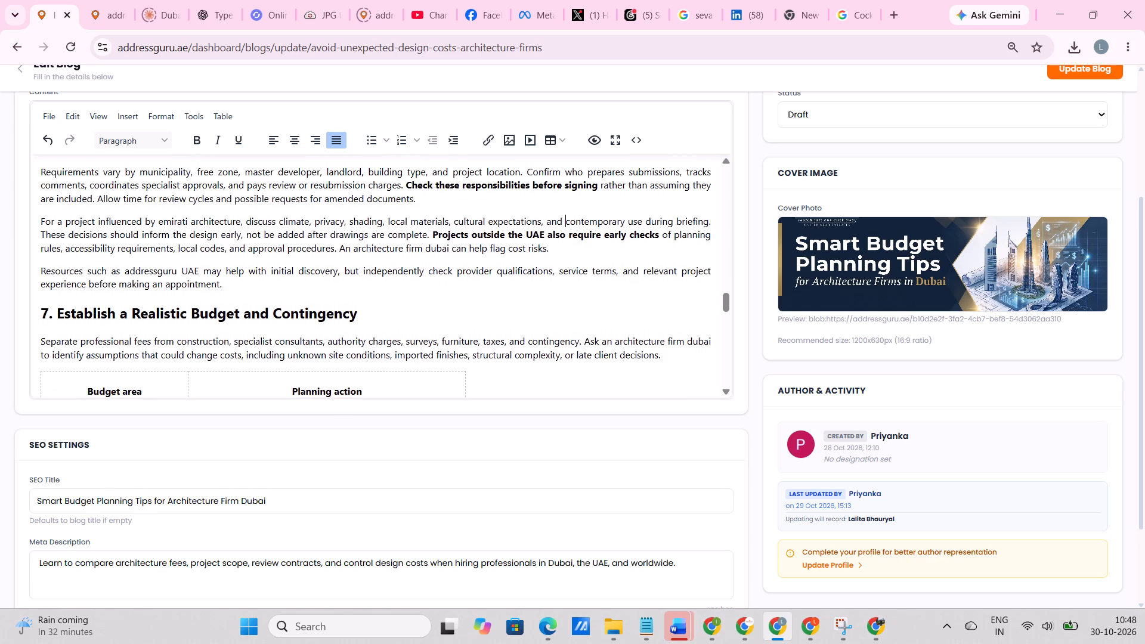
scroll(273, 323, "down", 2)
left_click(126, 221)
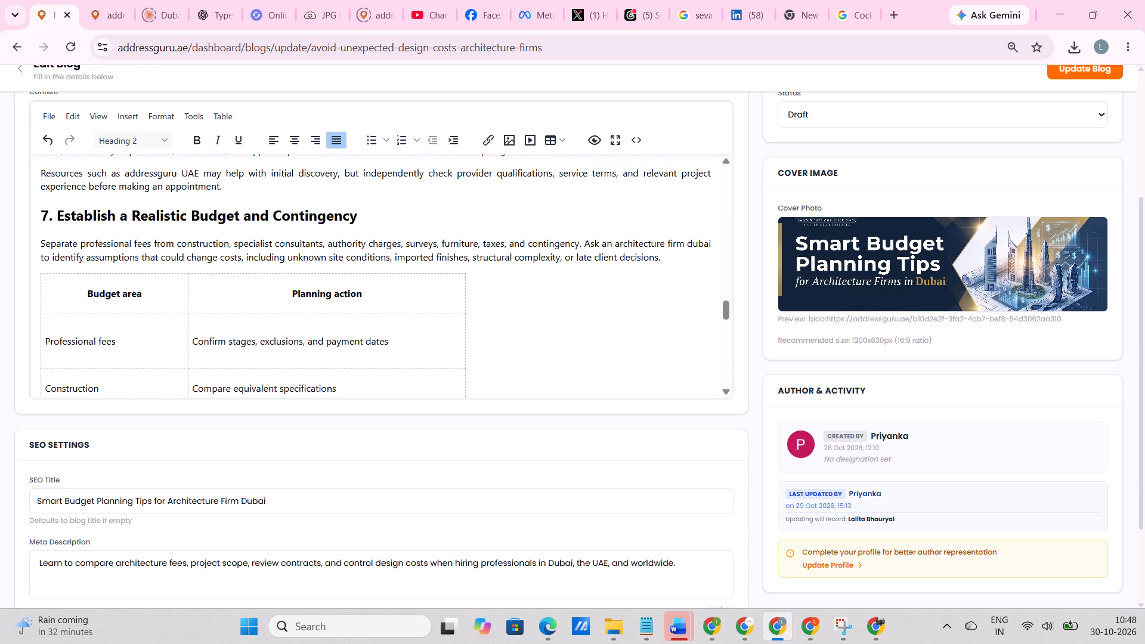
scroll(137, 219, "down", 1)
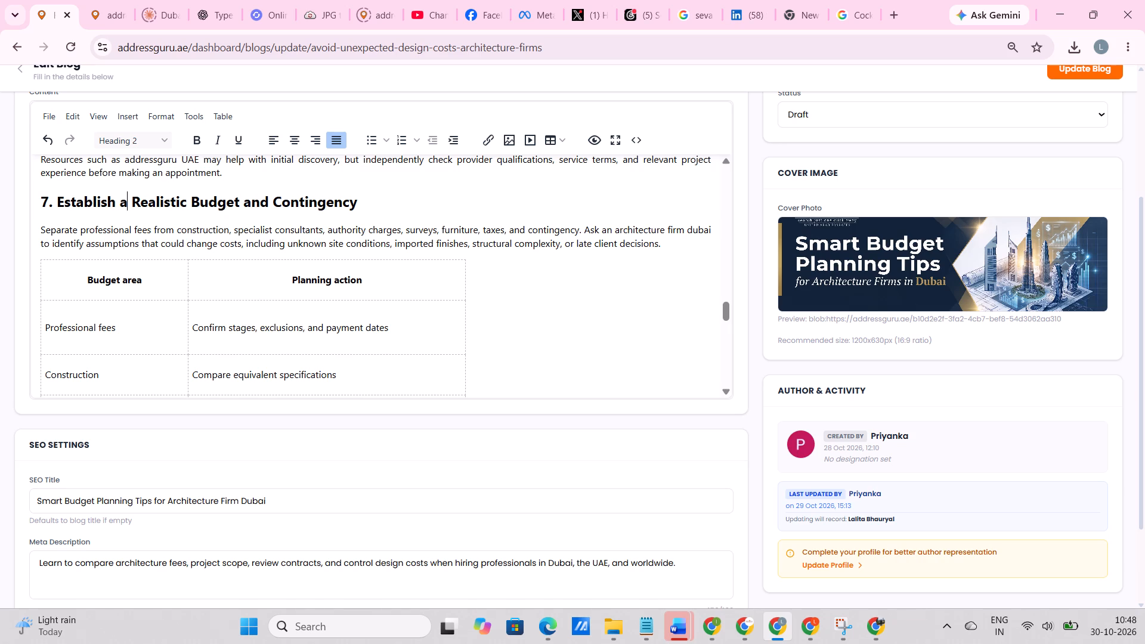
left_click_drag(137, 244, 97, 244)
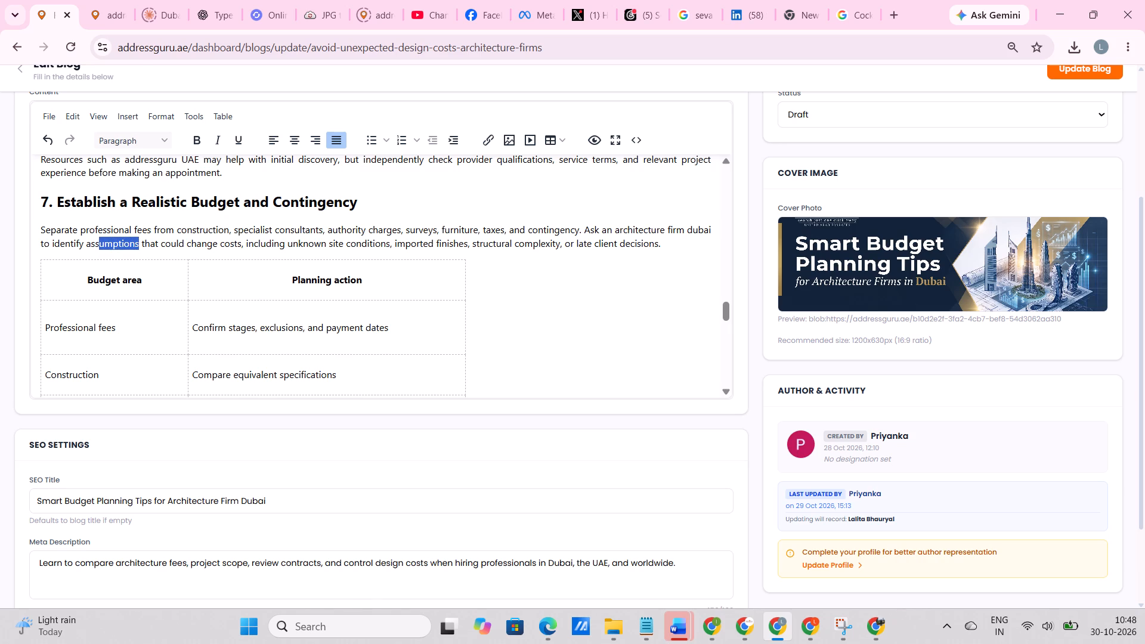
left_click_drag(97, 244, 87, 244)
left_click_drag(240, 241, 160, 247)
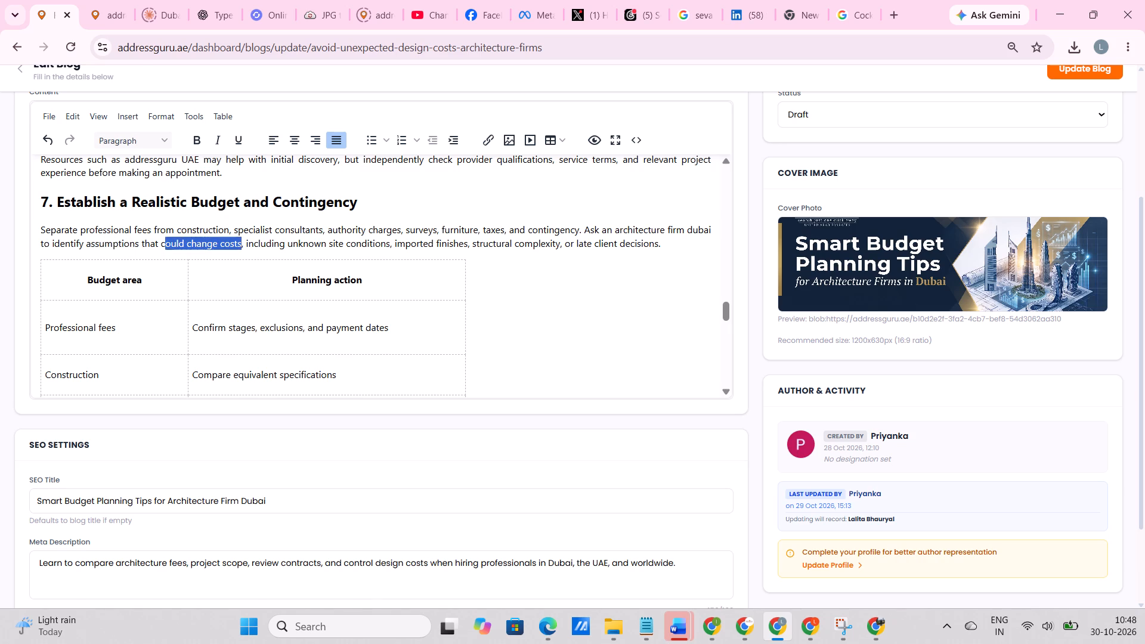
left_click_drag(160, 247, 52, 249)
key("ctrl+b")
left_click(208, 247)
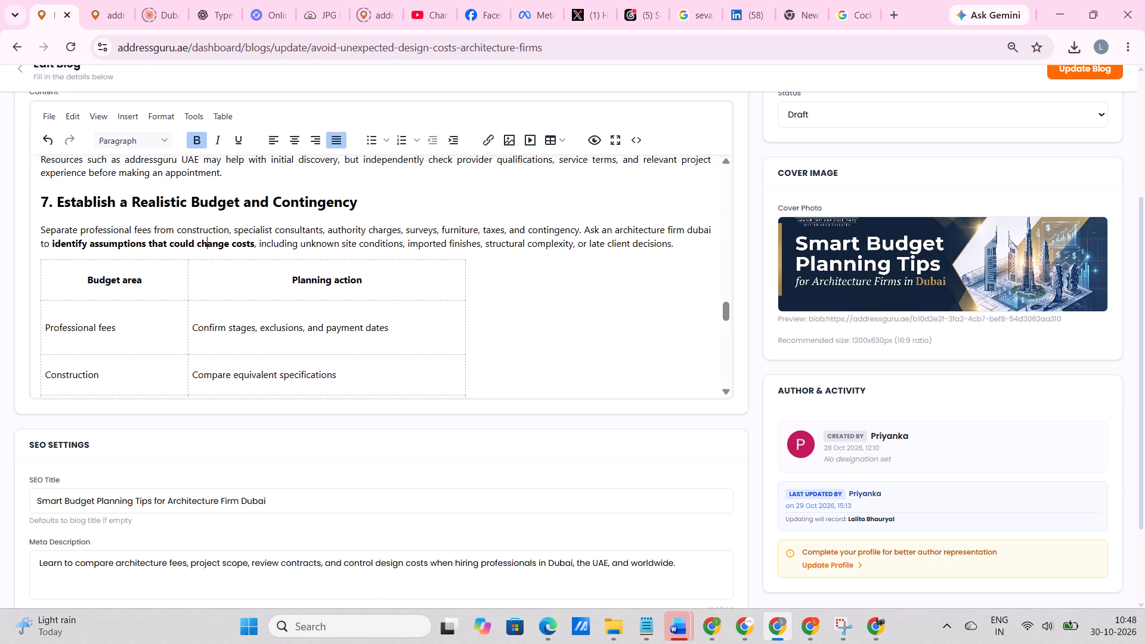
Remove bold from "milestone and record the reason for each adjustment" in the paragraph just before section 8.
scroll(341, 246, "down", 7)
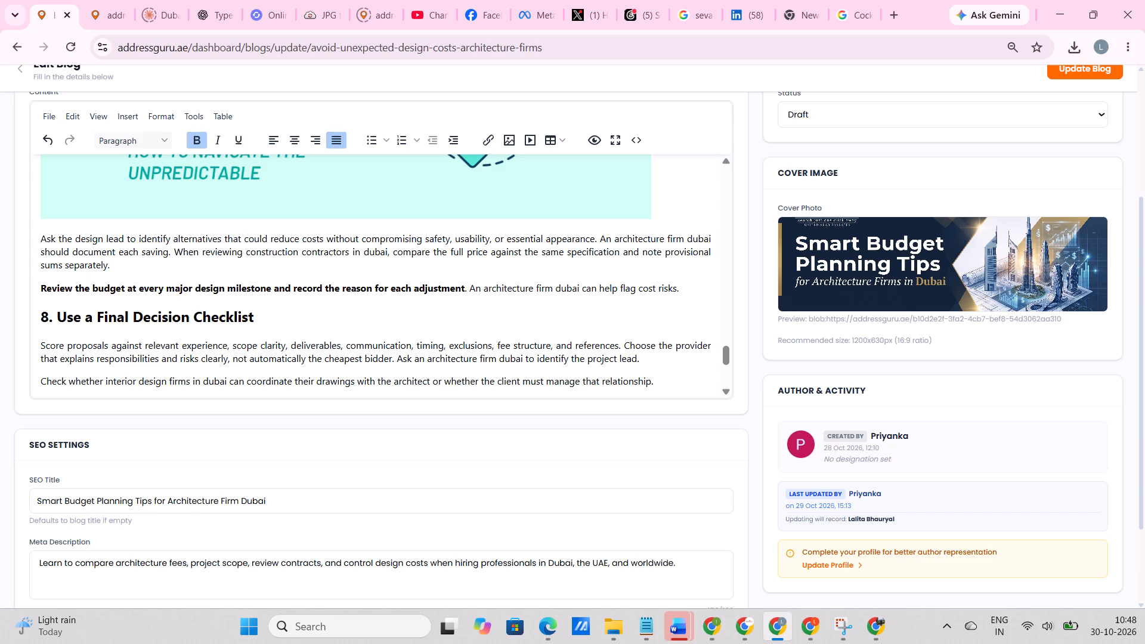
left_click_drag(227, 290, 483, 283)
key("ctrl+b")
left_click(483, 282)
Bold the phrase "provider that explains responsibilities and risks clearly" in the first paragraph of section 8.
scroll(475, 292, "down", 2)
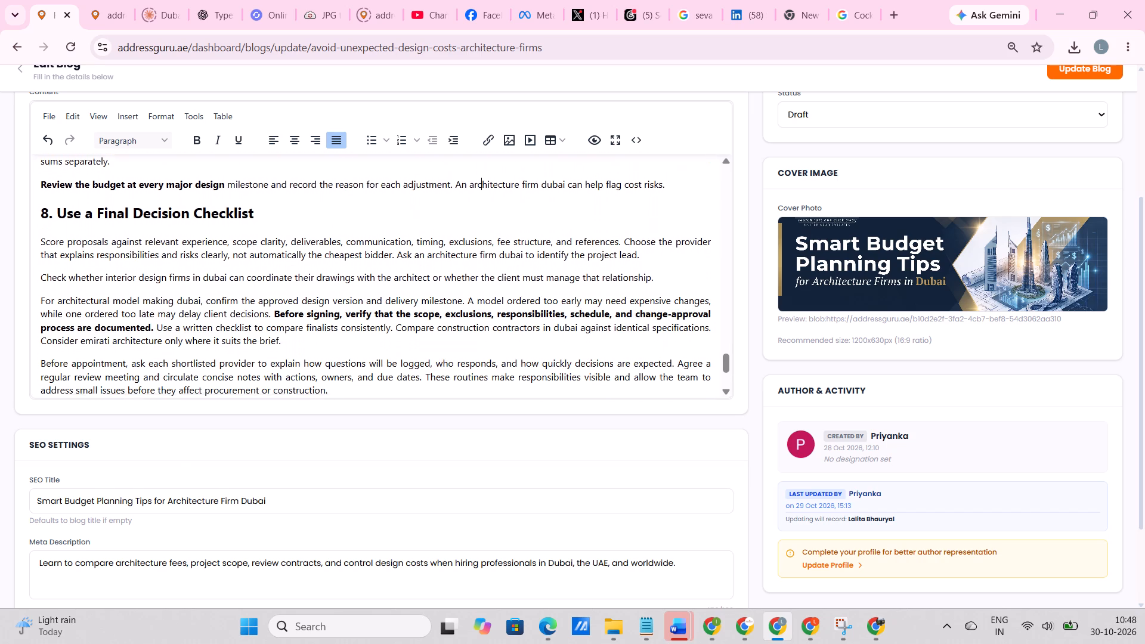
scroll(443, 301, "down", 1)
scroll(384, 302, "down", 1)
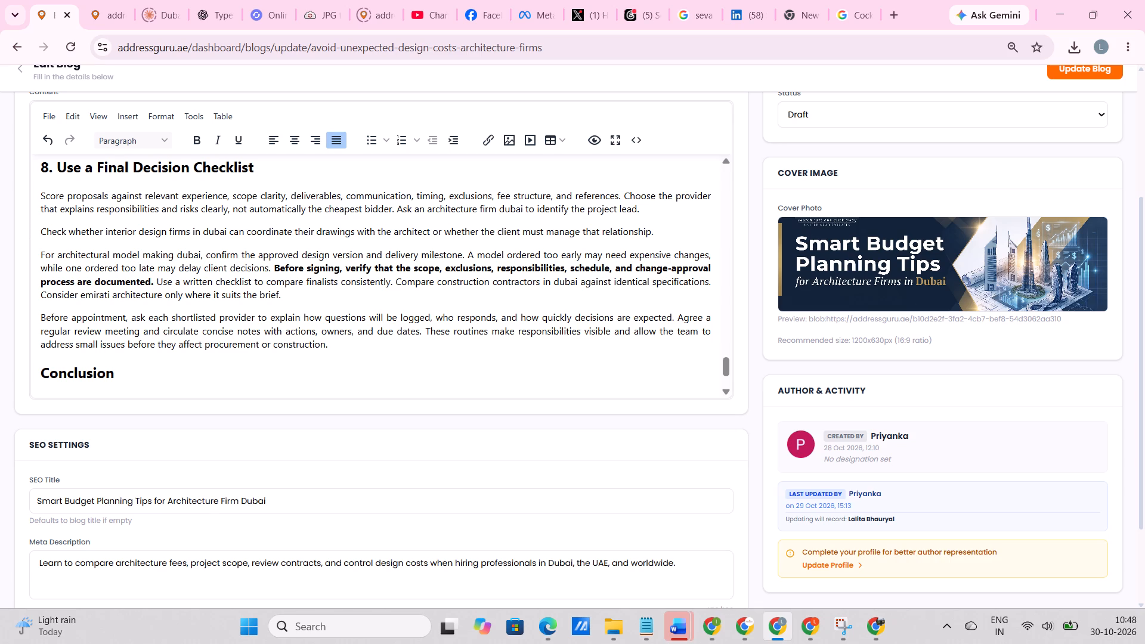
left_click_drag(675, 197, 606, 216)
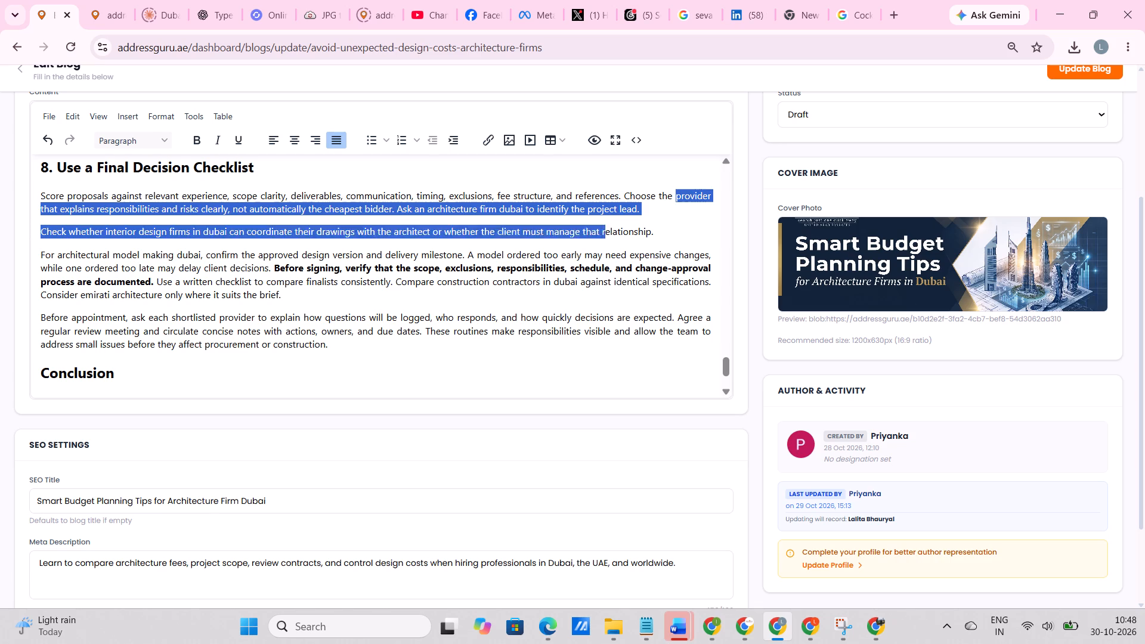
left_click_drag(606, 216, 161, 217)
left_click_drag(161, 216, 158, 210)
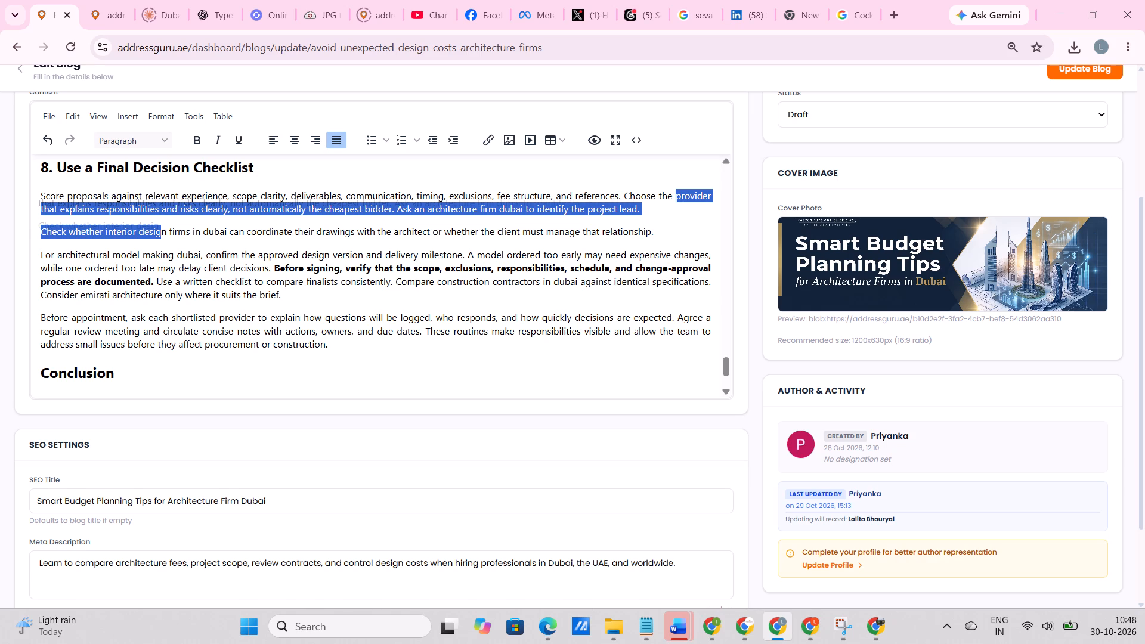
left_click(159, 210)
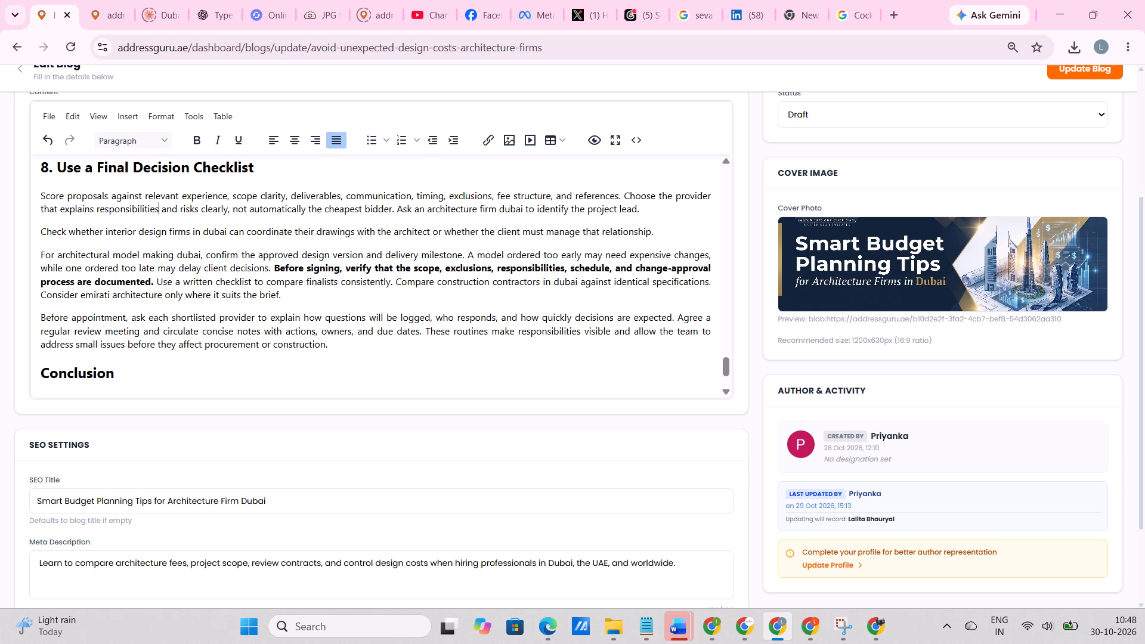
left_click_drag(227, 214, 670, 196)
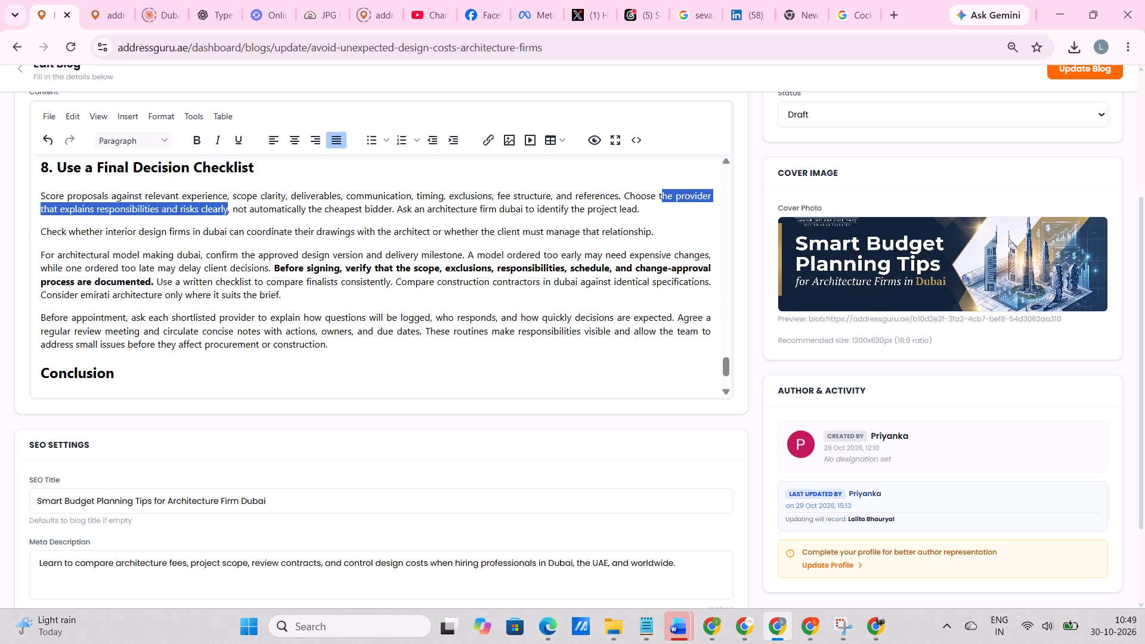
left_click_drag(670, 196, 673, 196)
key("ctrl+b")
left_click(595, 230)
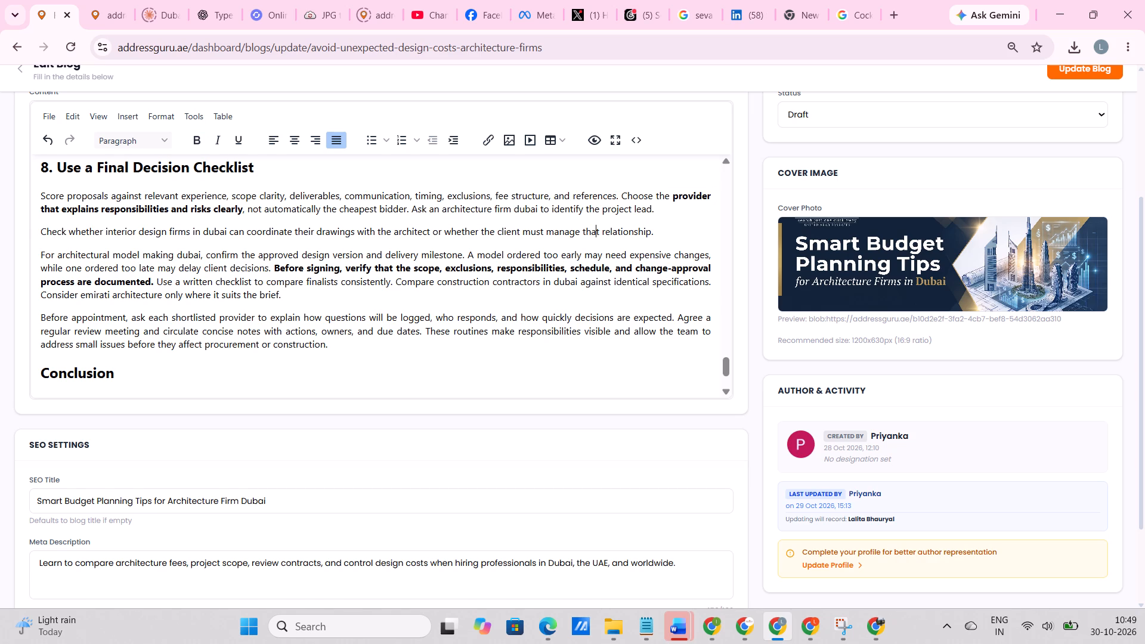
Merge the section 8 paragraph starting "For architectural model making dubai" into the preceding paragraph about interior design firms.
scroll(578, 238, "down", 1)
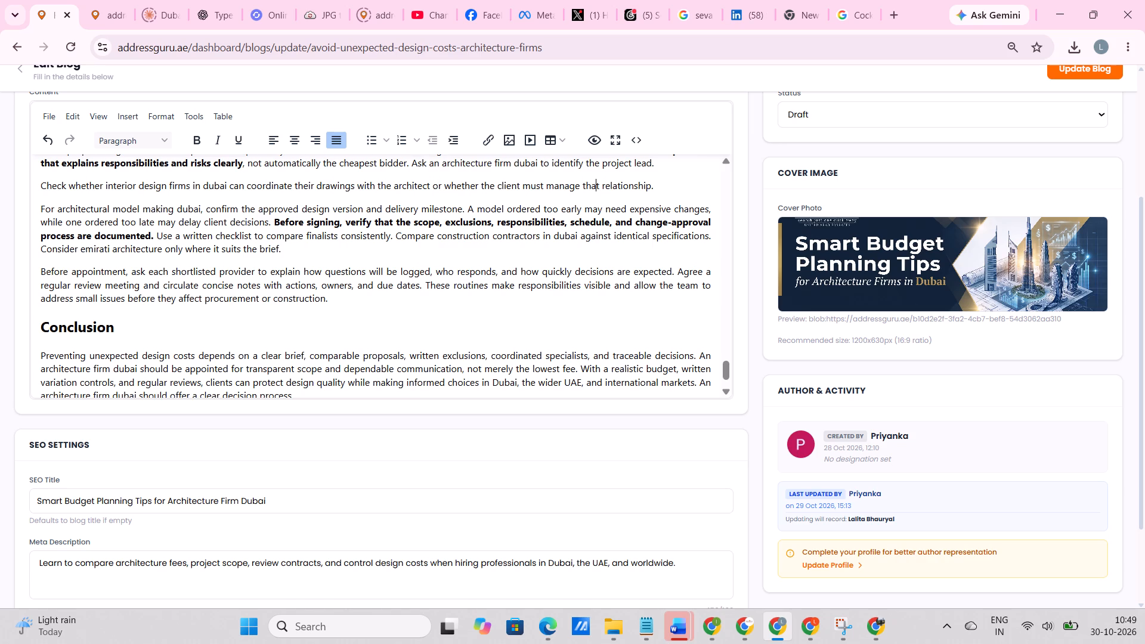
left_click(44, 206)
key("Left")
key("BackSpace")
key("space")
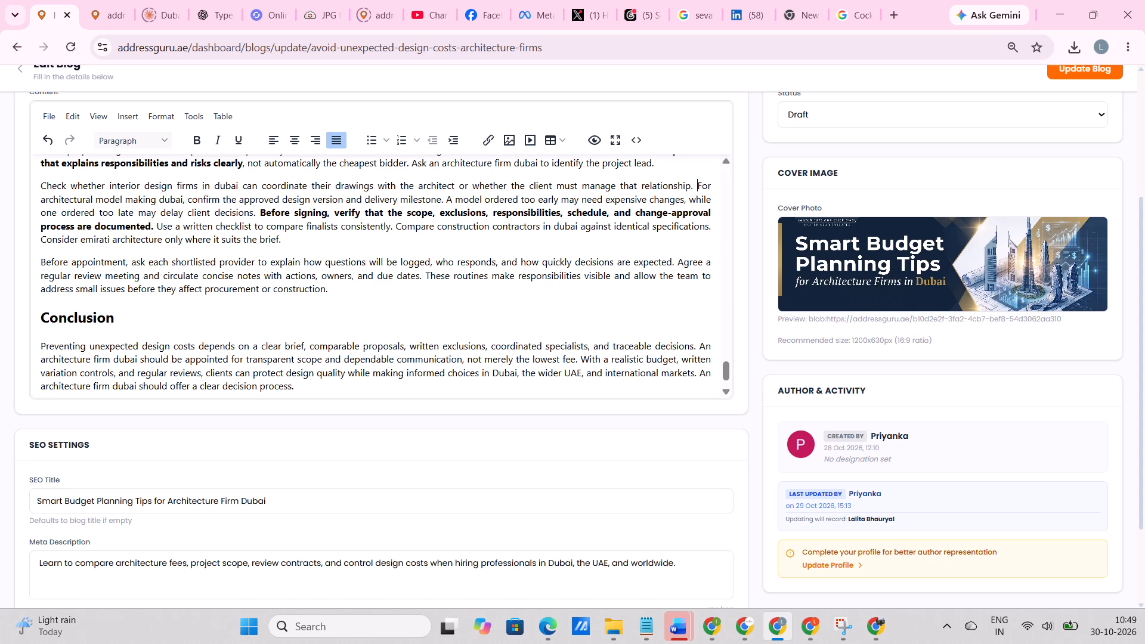
Split the merged section 8 paragraph so that "Before signing, verify" starts a new paragraph.
left_click(258, 211)
key("BackSpace")
key("Return")
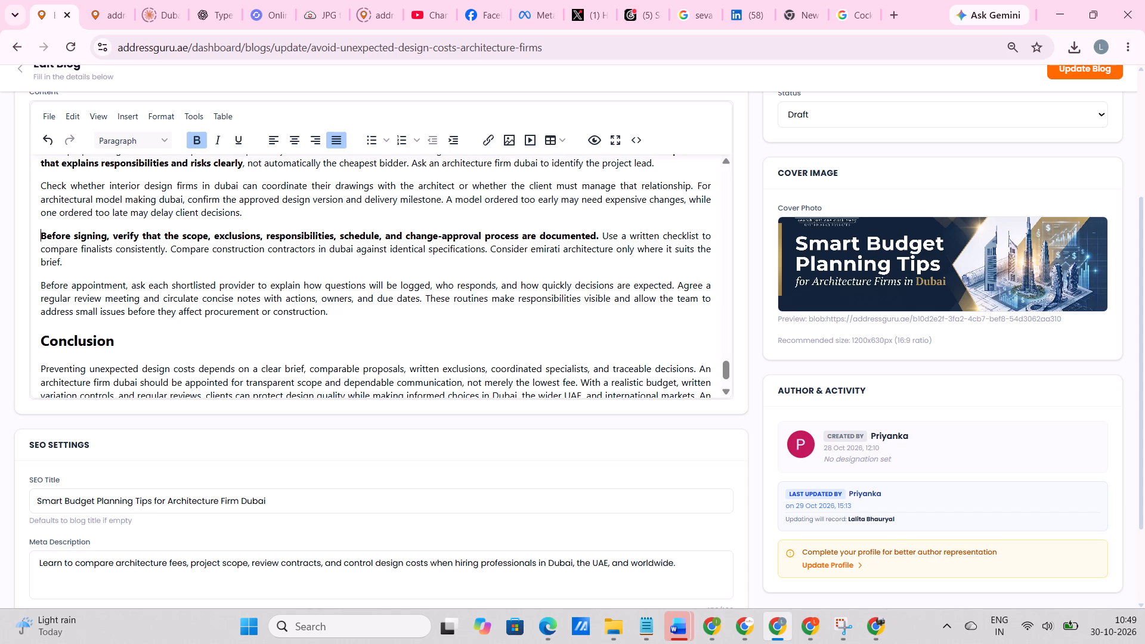
Remove bold from "that the scope, exclusions, responsibilities, schedule, and change-approval process are documented" in section 8, keeping "Before signing, verify" bold.
left_click_drag(142, 233, 512, 202)
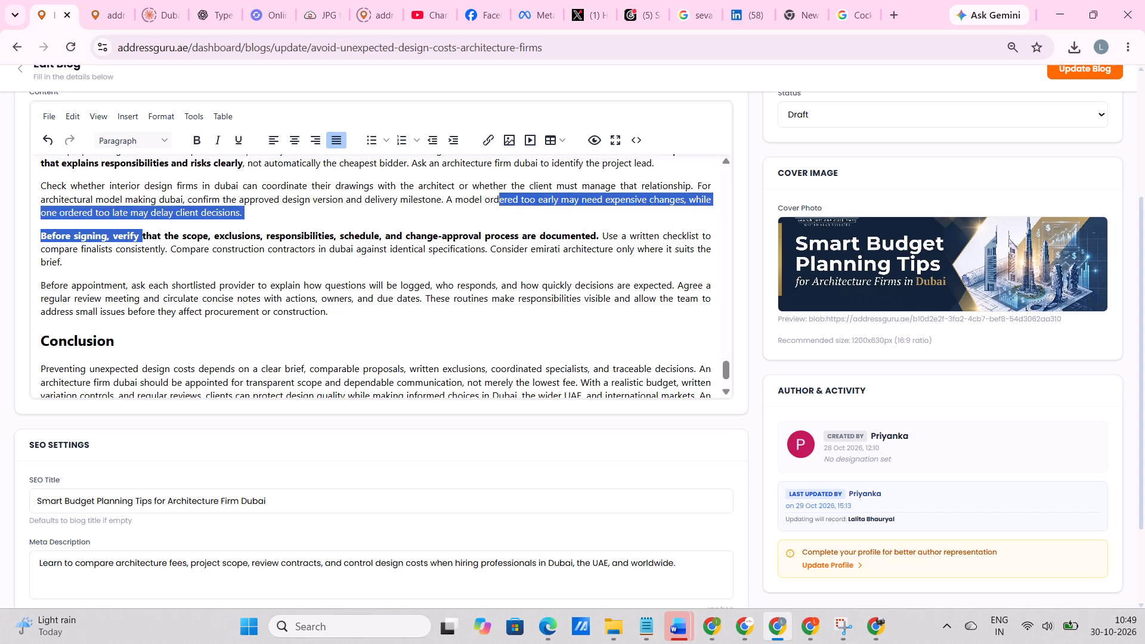
left_click_drag(512, 202, 605, 227)
key("ctrl+b")
left_click(605, 227, "ctrl")
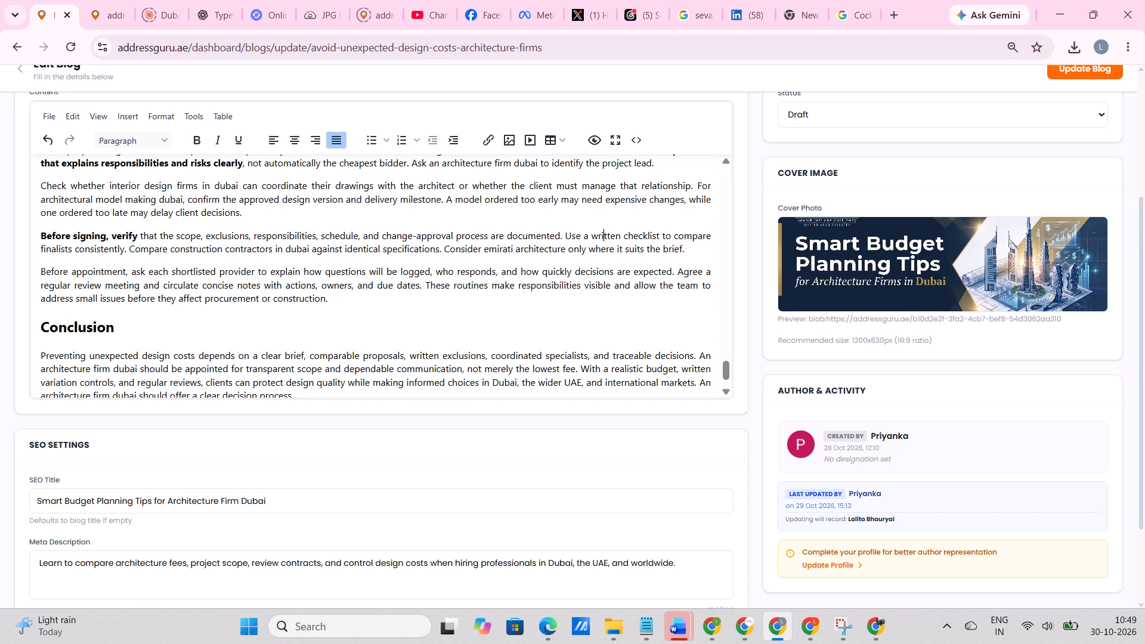
Bold the phrase "Use a written checklist" in the section 8 paragraph starting "Before signing, verify".
left_click_drag(564, 236, 675, 227)
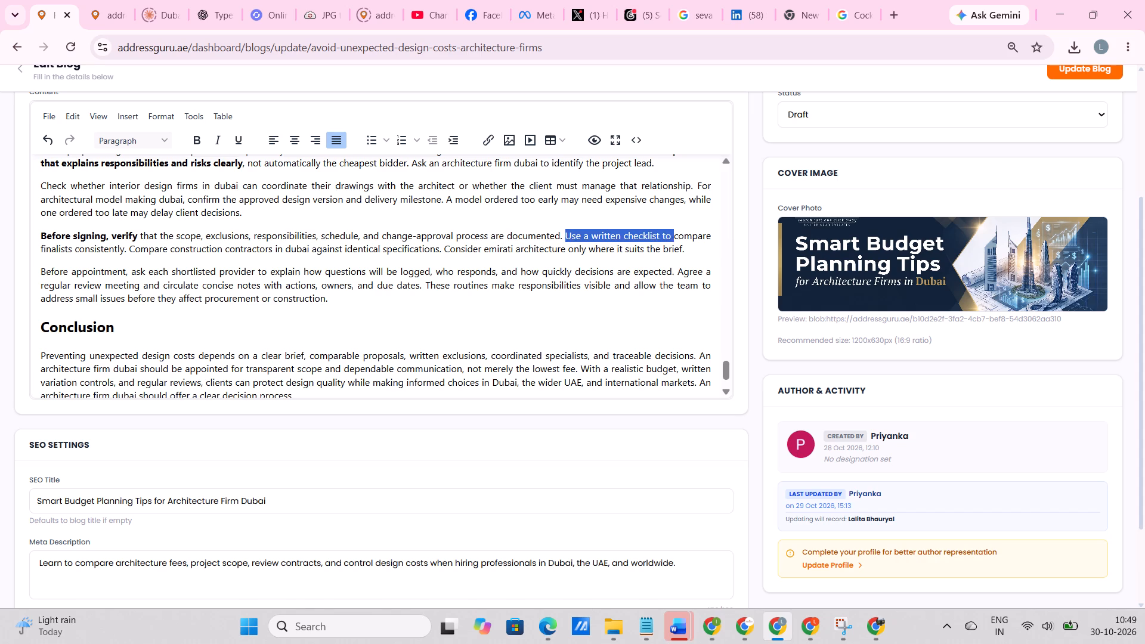
left_click_drag(675, 227, 661, 229)
key("ctrl+b")
left_click(561, 278)
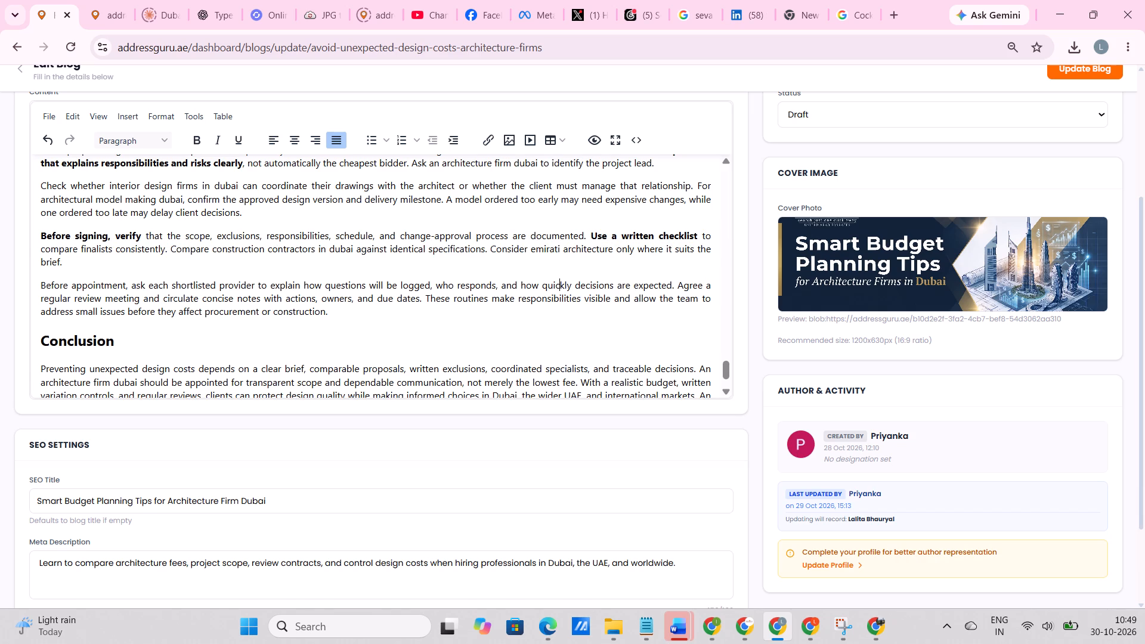
Delete the empty line after the conclusion paragraph at the end of the blog content.
scroll(441, 298, "down", 1)
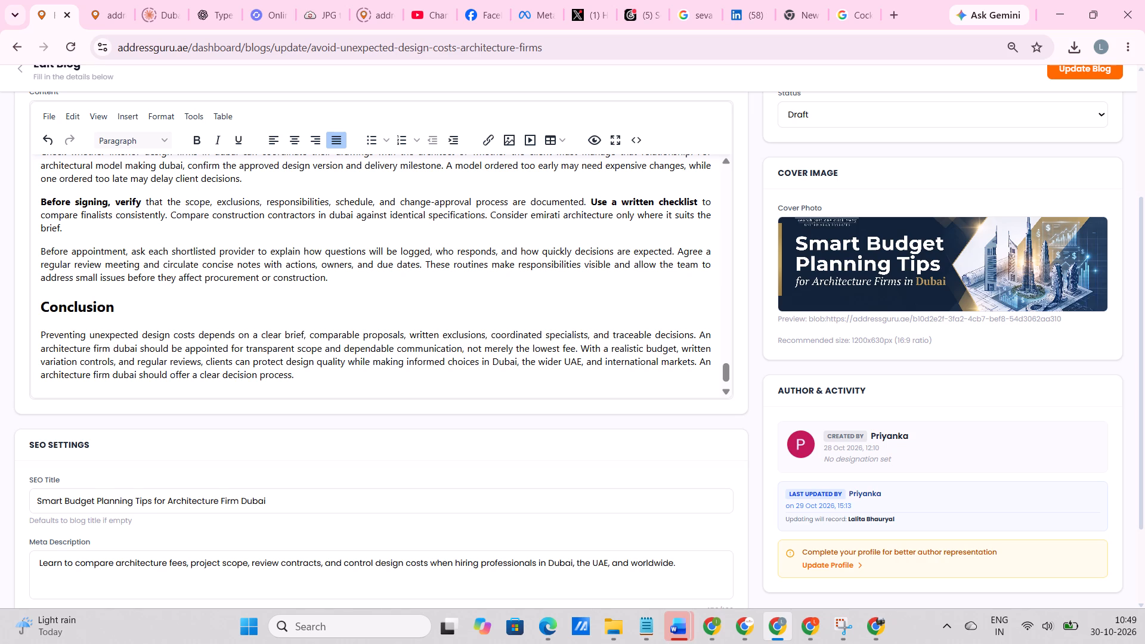
scroll(270, 222, "down", 2)
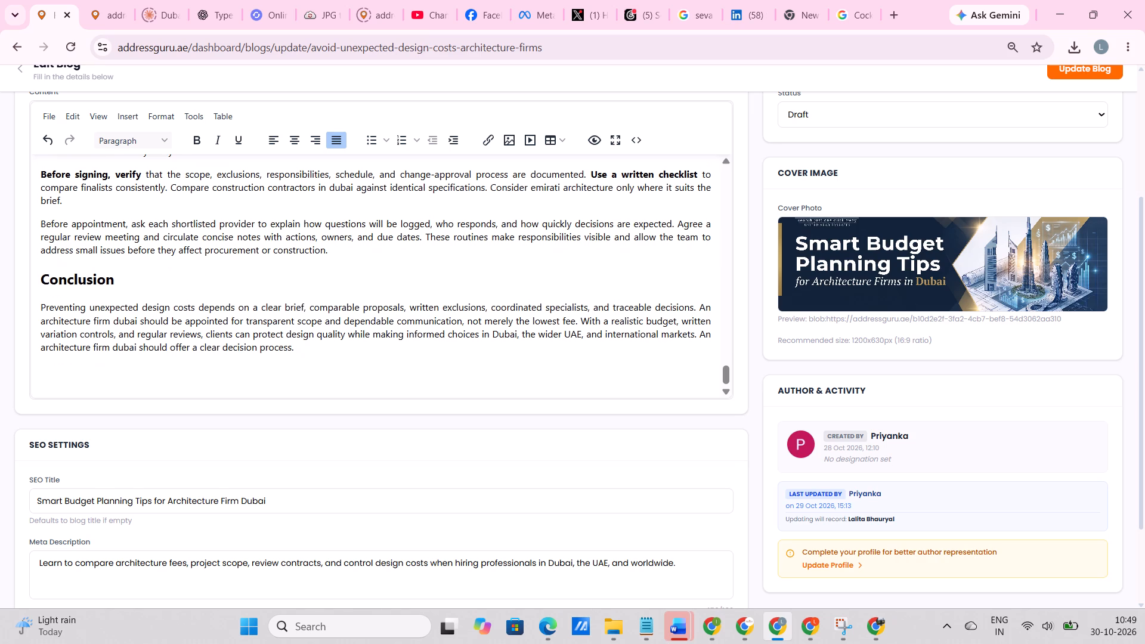
scroll(207, 275, "down", 1)
left_click(190, 371)
key("BackSpace")
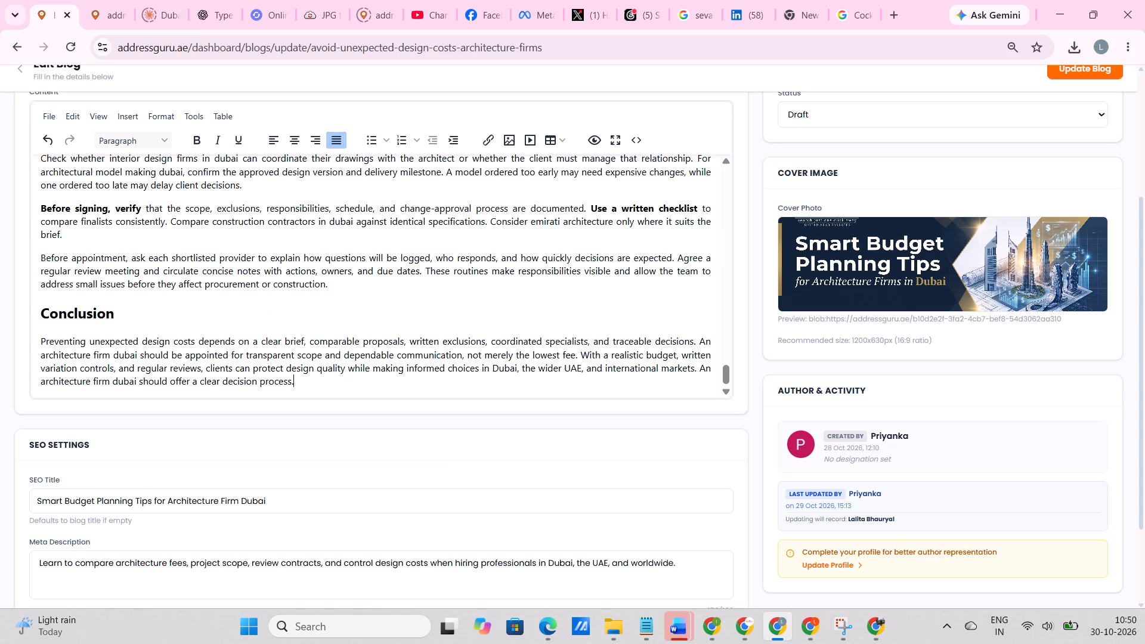
Split the conclusion so that "With a realistic budget" starts a new paragraph.
double_click(66, 311)
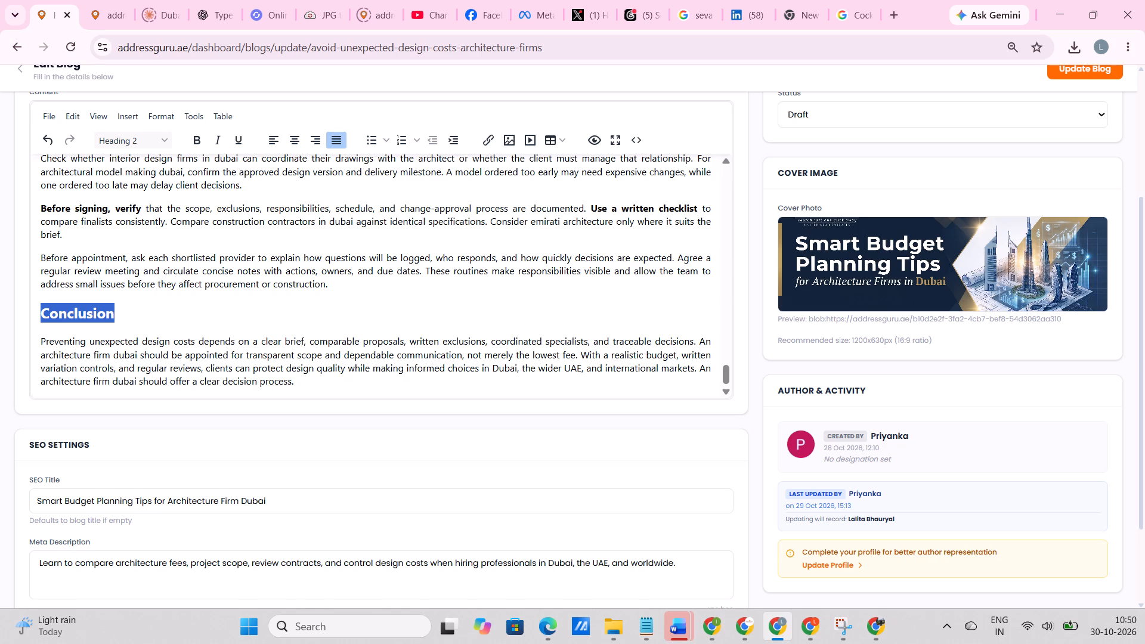
left_click_drag(100, 344, 100, 336)
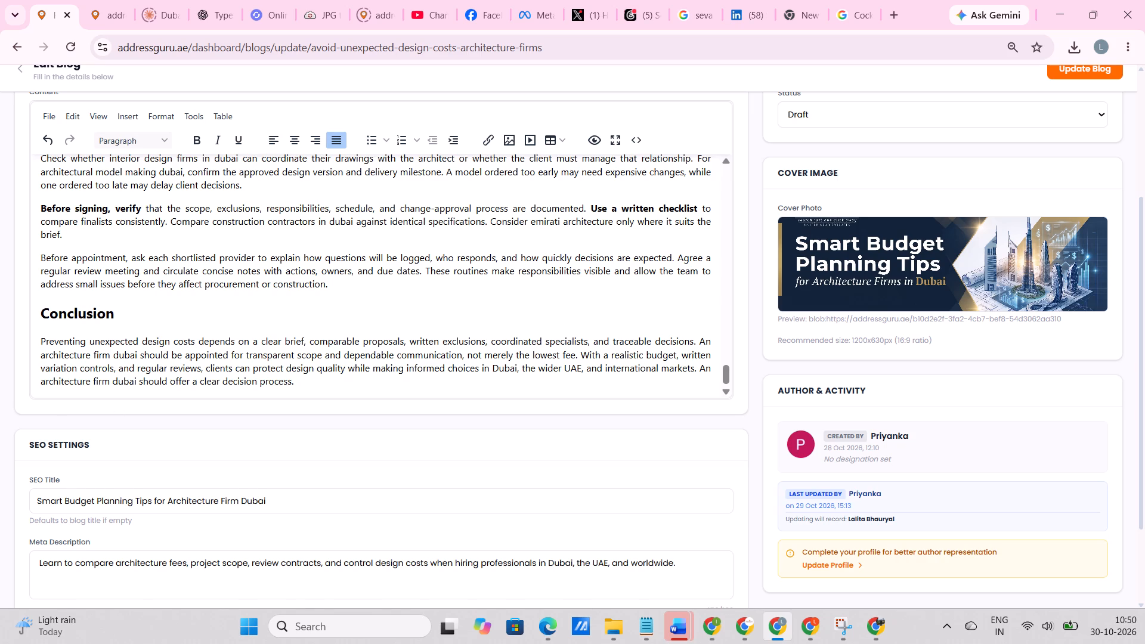
left_click(581, 357)
key("BackSpace")
key("Return")
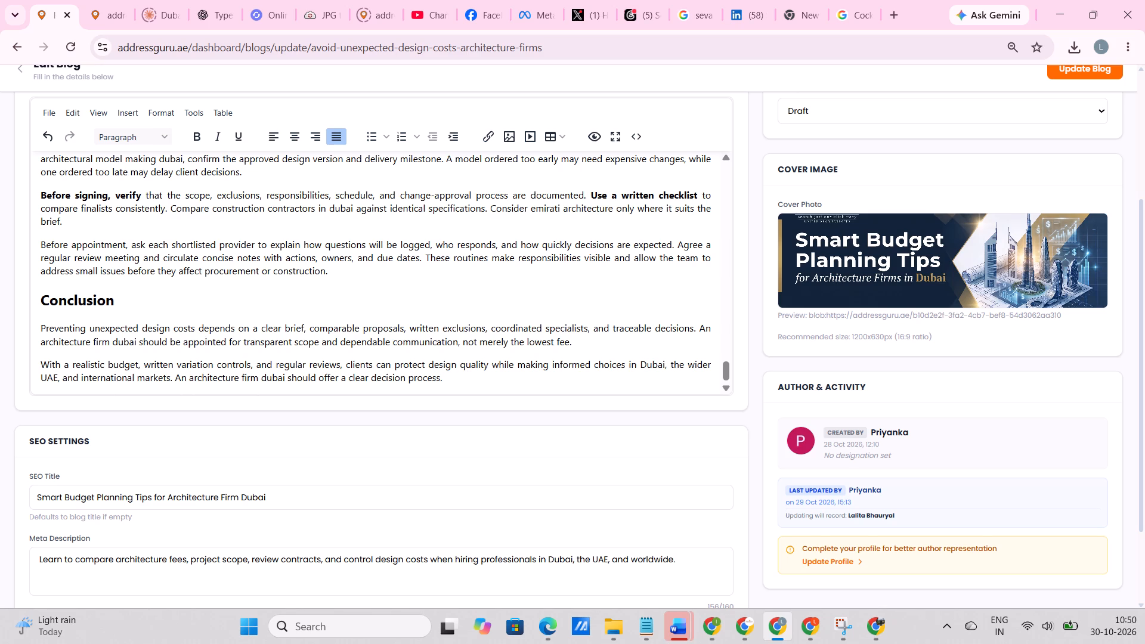
Bold the closing sentence "An architecture firm dubai should offer a clear decision process." in the conclusion.
left_click_drag(169, 379, 170, 379)
left_click_drag(170, 379, 471, 368)
left_click(449, 375)
left_click_drag(448, 376, 243, 382)
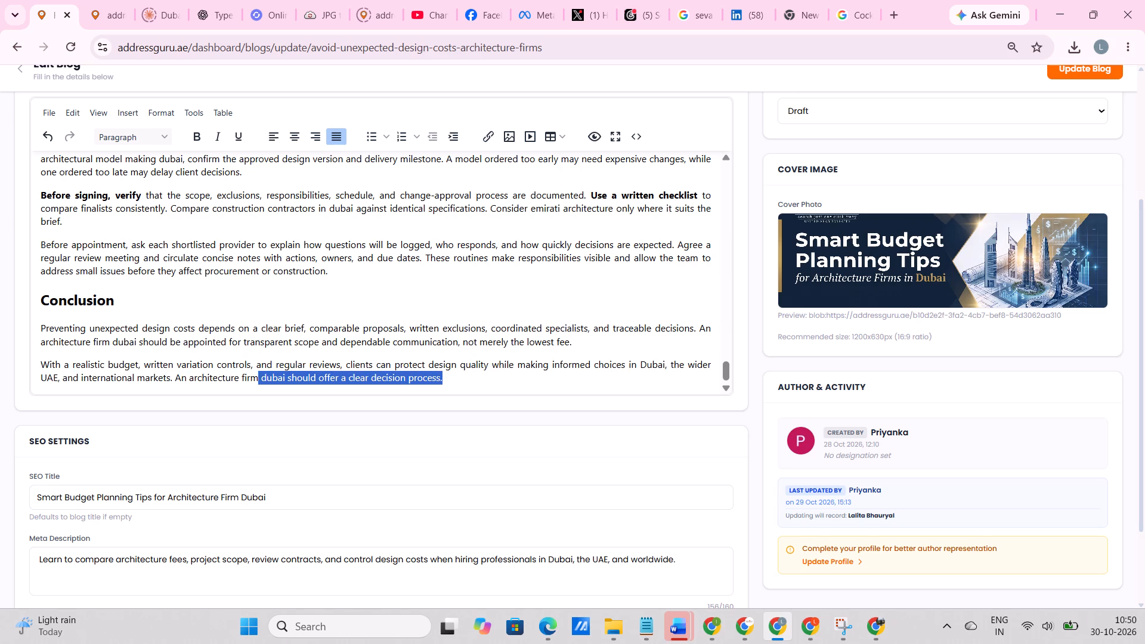
left_click_drag(243, 382, 172, 383)
key("ctrl+b")
left_click(273, 343)
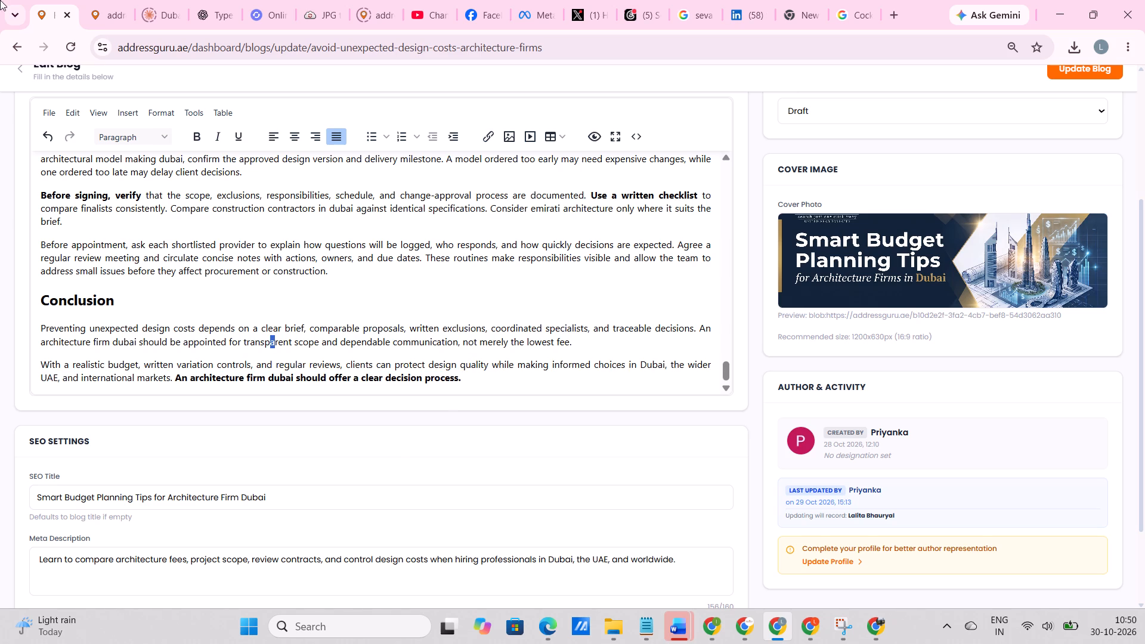
left_click(532, 332)
On the published Architecture Firms blog list, copy the word "Approvals" from the title "How Architecture Firms in Dubai Manage Approvals So You Don't Have To".
scroll(528, 337, "down", 1)
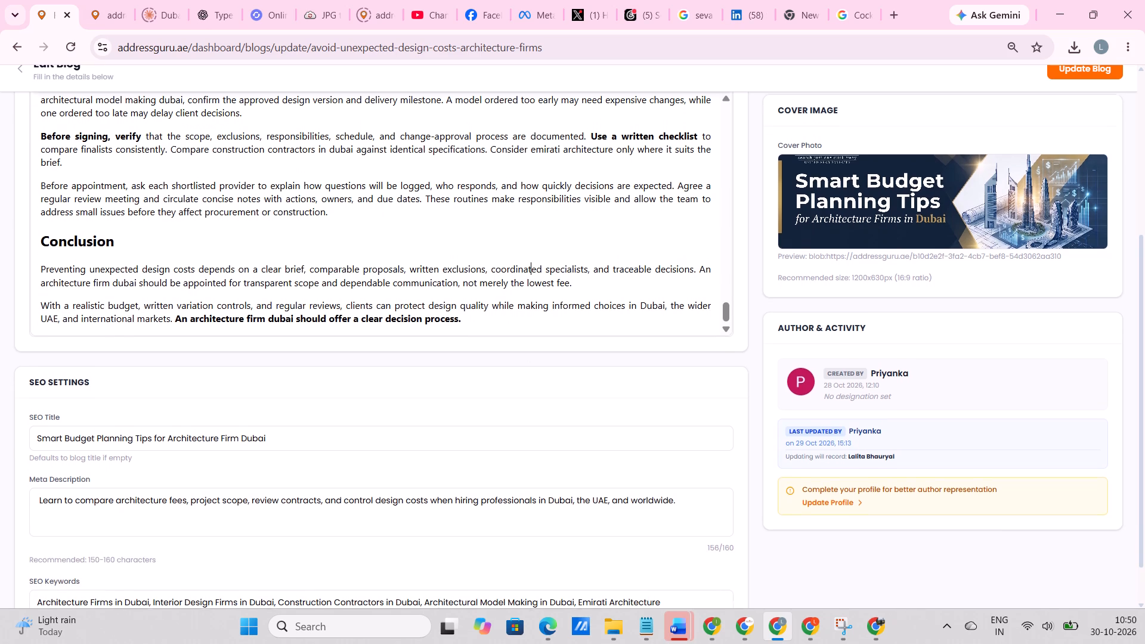
scroll(528, 345, "down", 1)
left_click(738, 617)
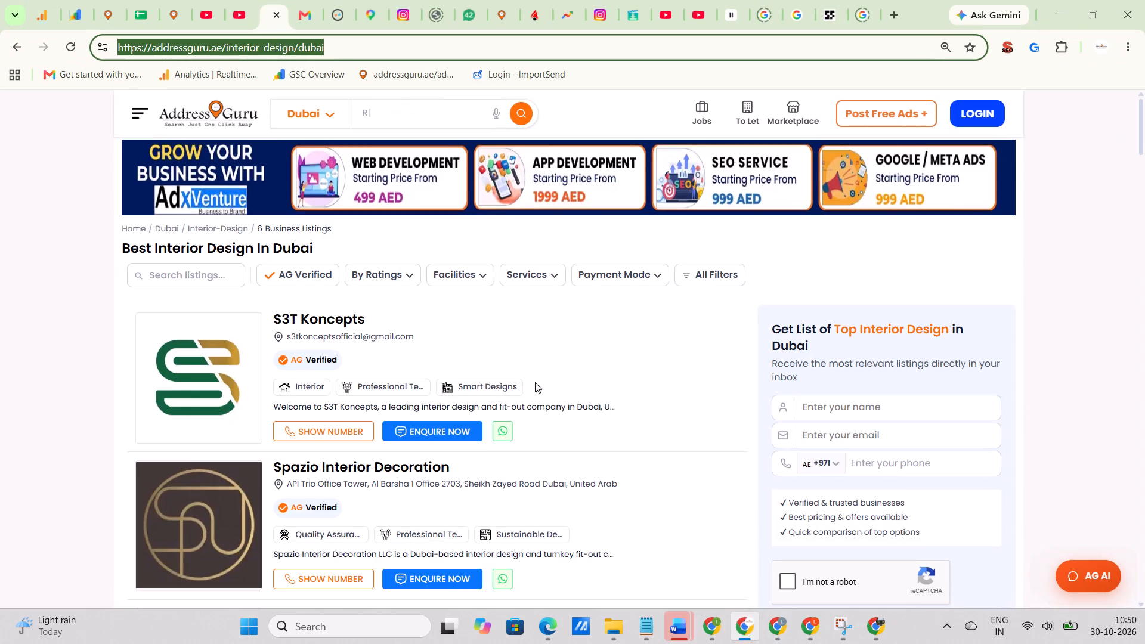
left_click(109, 0)
scroll(320, 213, "up", 1)
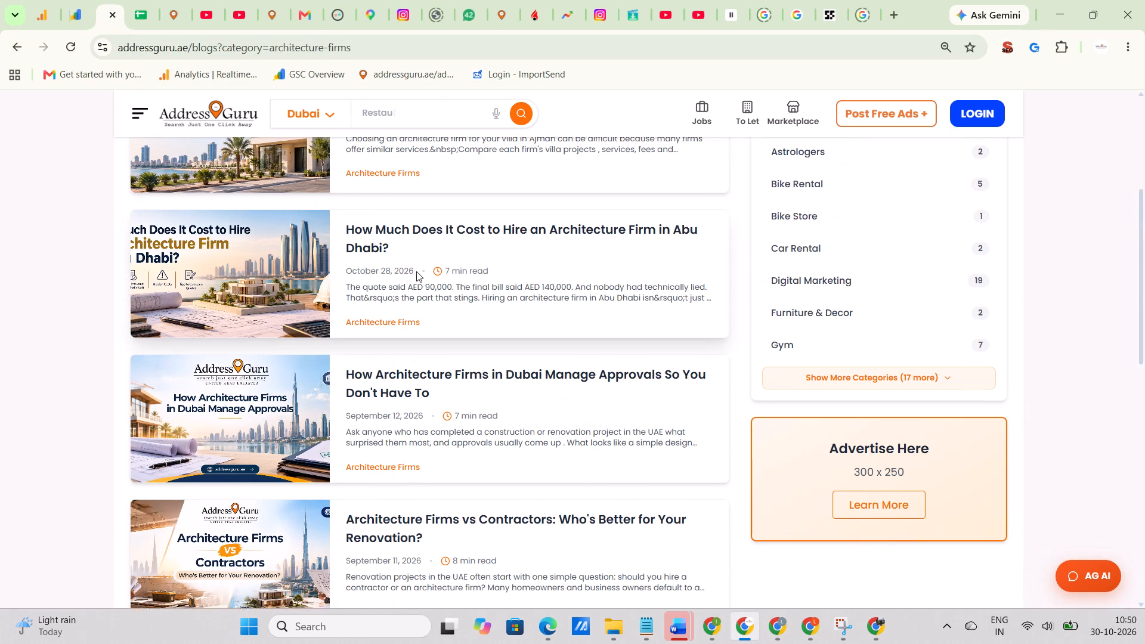
scroll(416, 271, "up", 1)
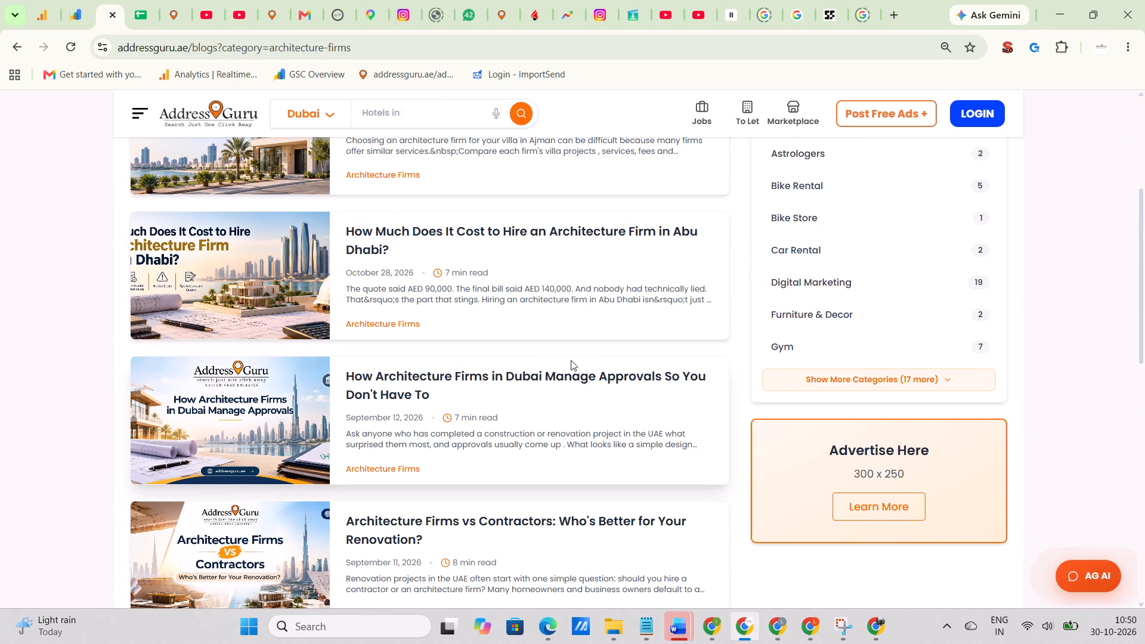
scroll(587, 330, "down", 1)
left_click_drag(593, 321, 610, 345)
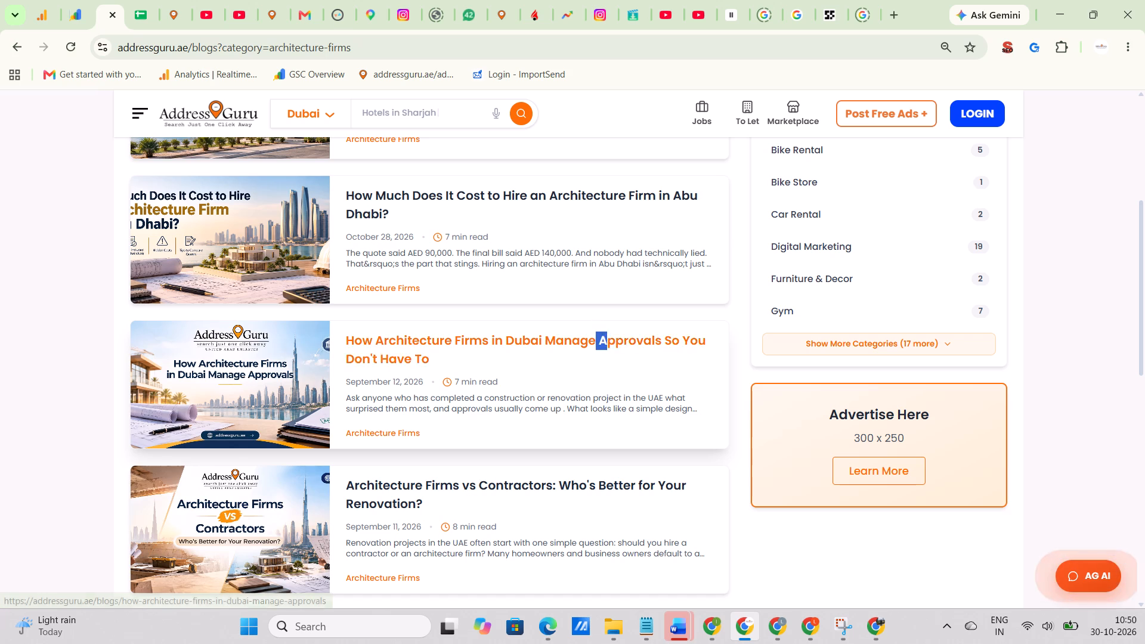
left_click_drag(610, 345, 661, 336)
key("ctrl+c")
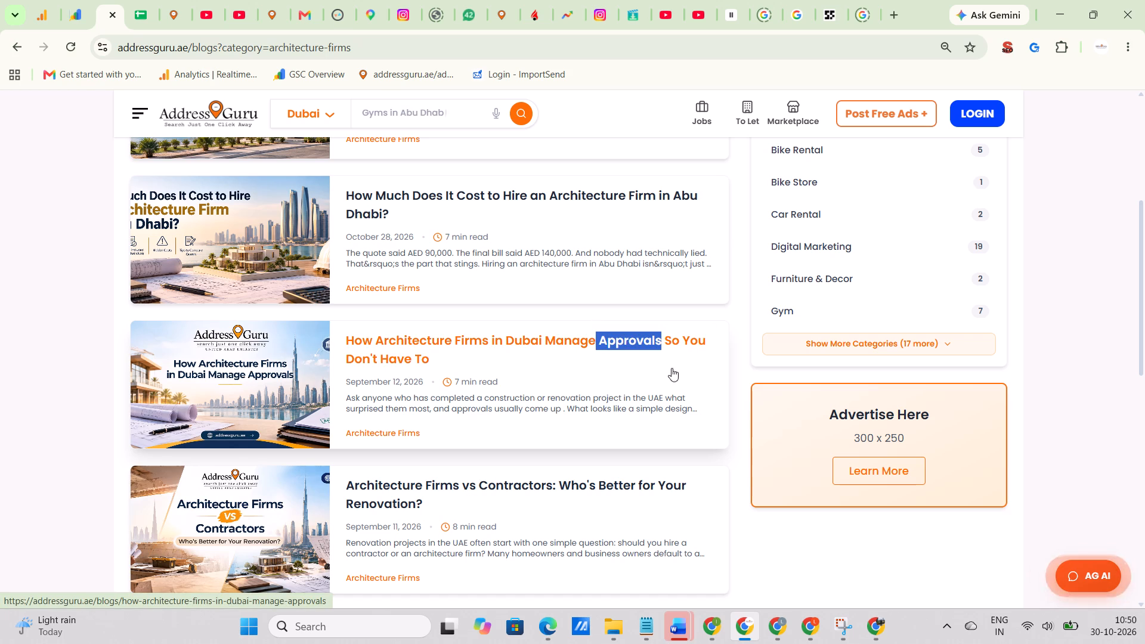
In the draft blog editor, search for "Approvals" and select the text "Approvals and surveys" in the budget table.
left_click(724, 640)
left_click(724, 640, "ctrl")
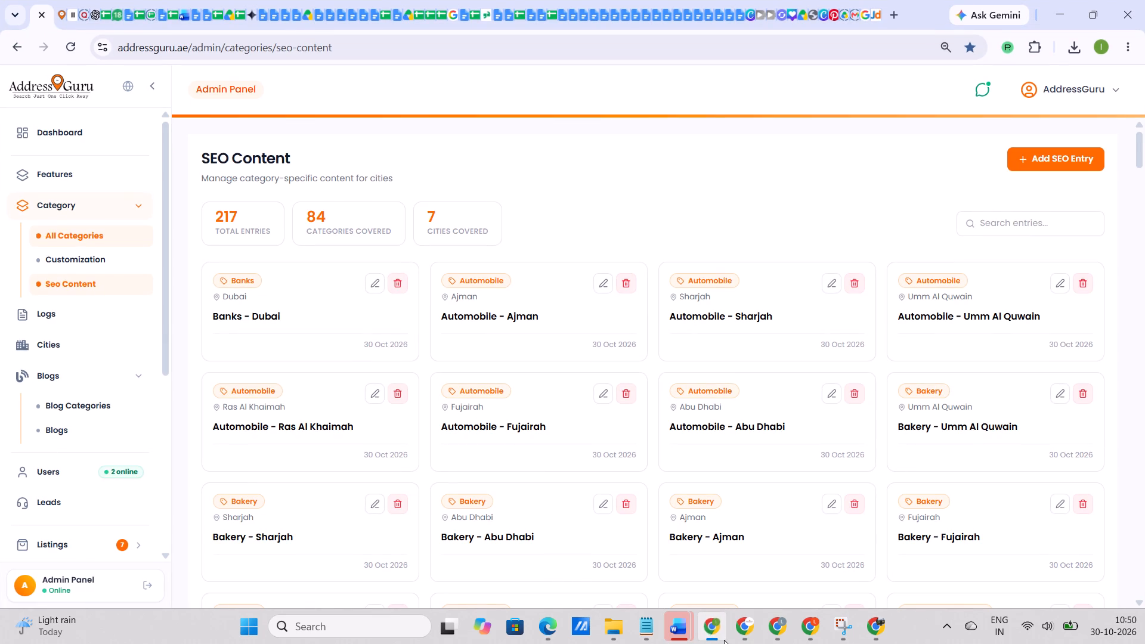
left_click(777, 621)
key("ctrl+f")
key("ctrl+v")
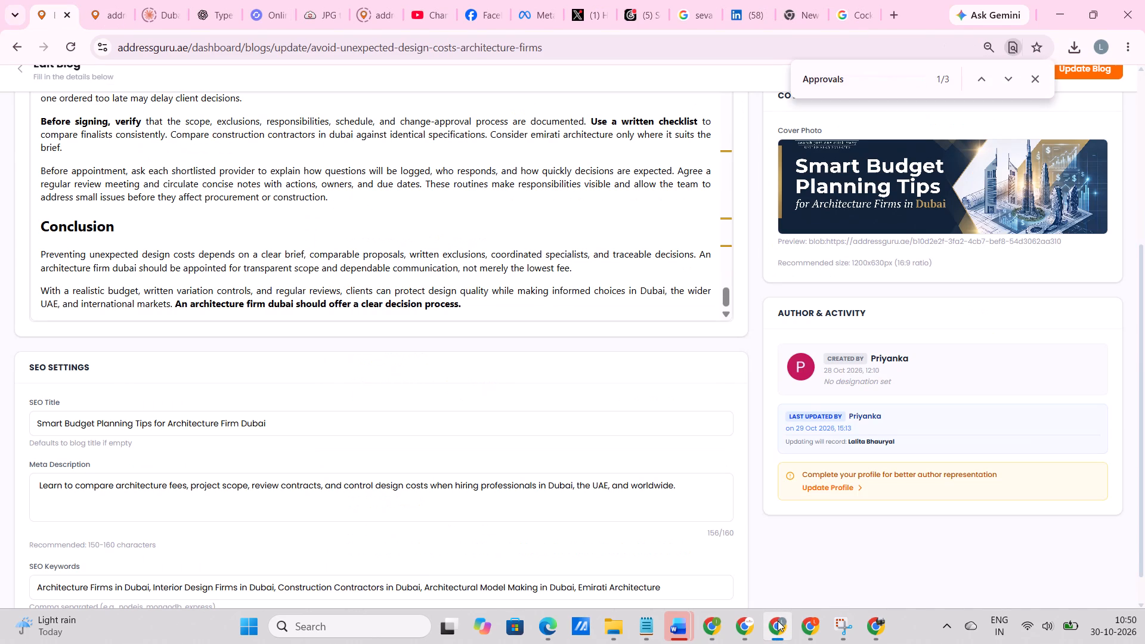
left_click(975, 80)
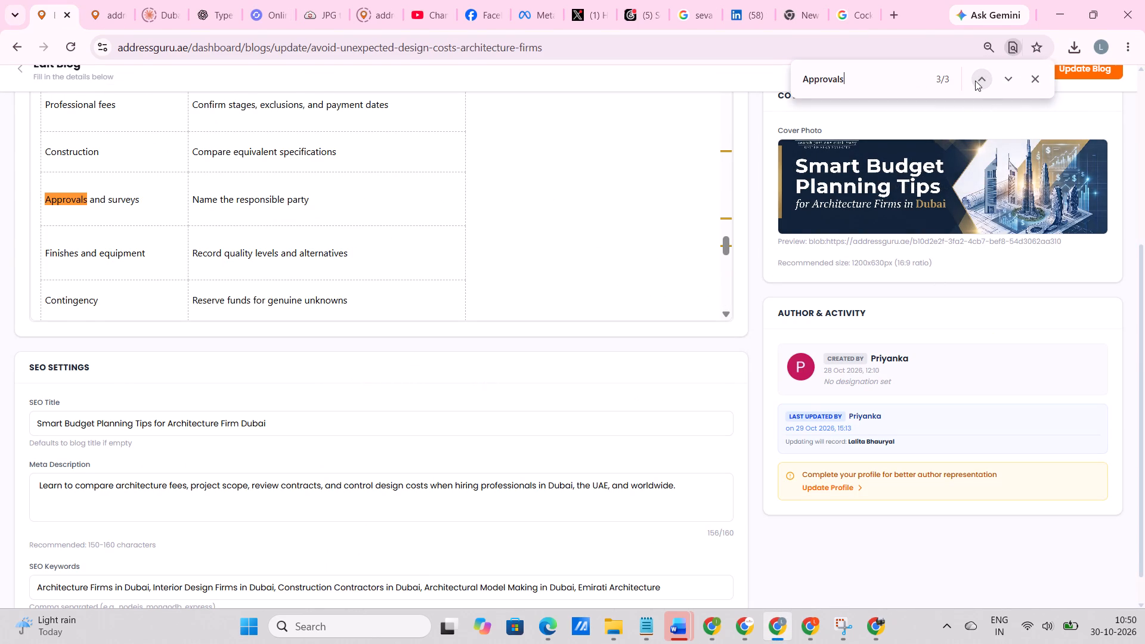
left_click_drag(157, 203, 151, 202)
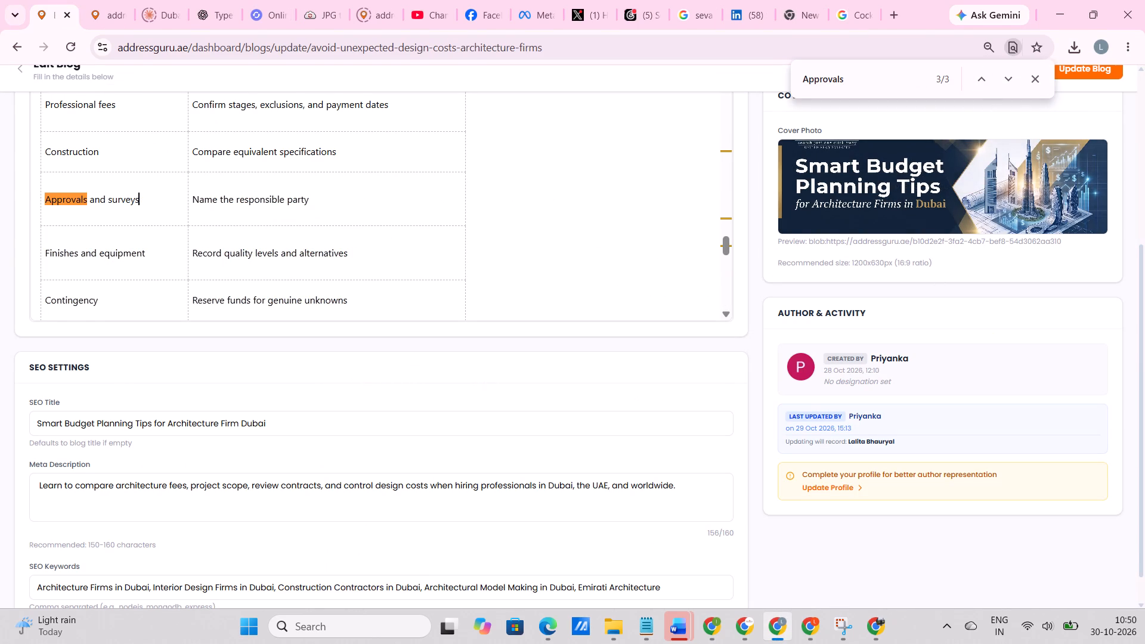
left_click_drag(151, 202, 33, 200)
left_click(147, 203)
left_click_drag(153, 203, 44, 204)
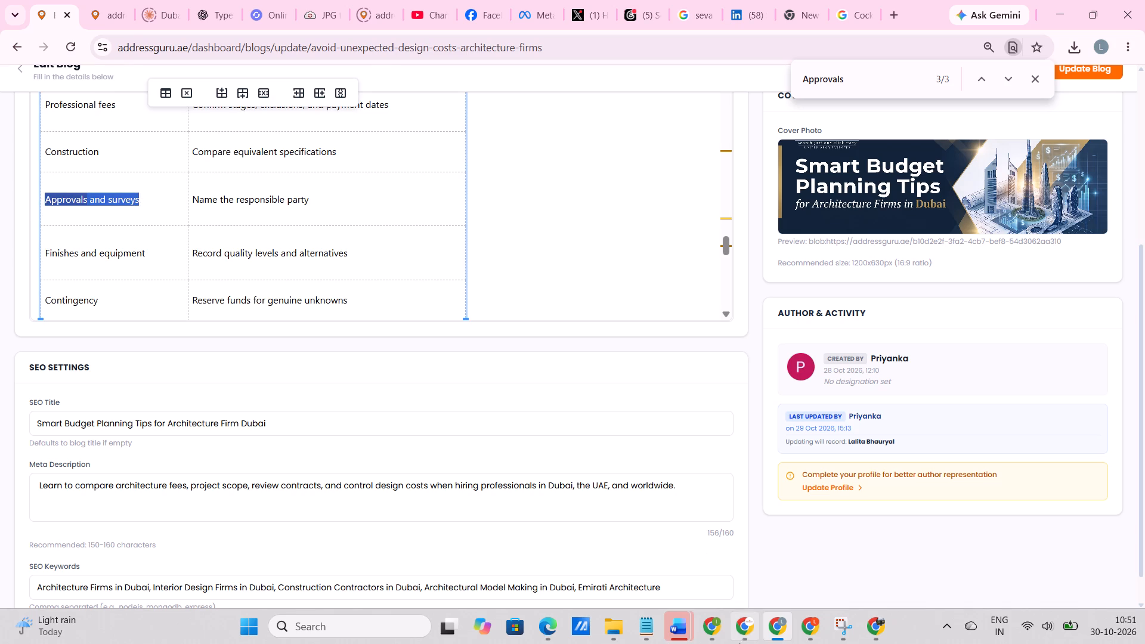
Open the published blog "How Architecture Firms in Dubai Manage Approvals So You Don't Have To", copy its URL, and return to the blog list.
left_click(737, 638)
left_click(440, 329)
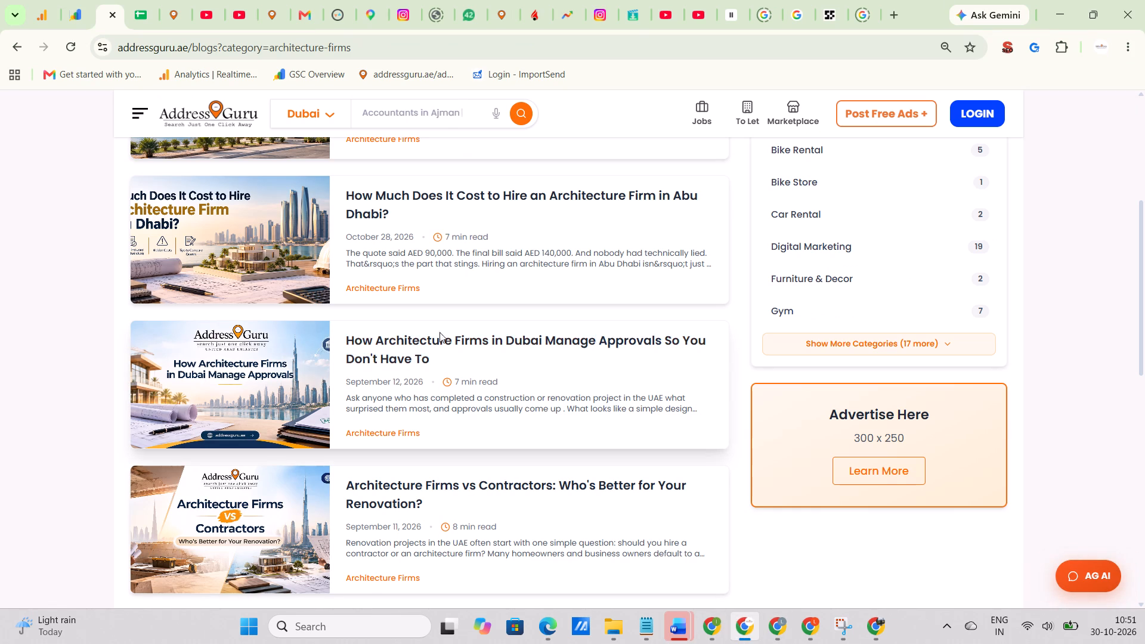
left_click(441, 352)
left_click(362, 48)
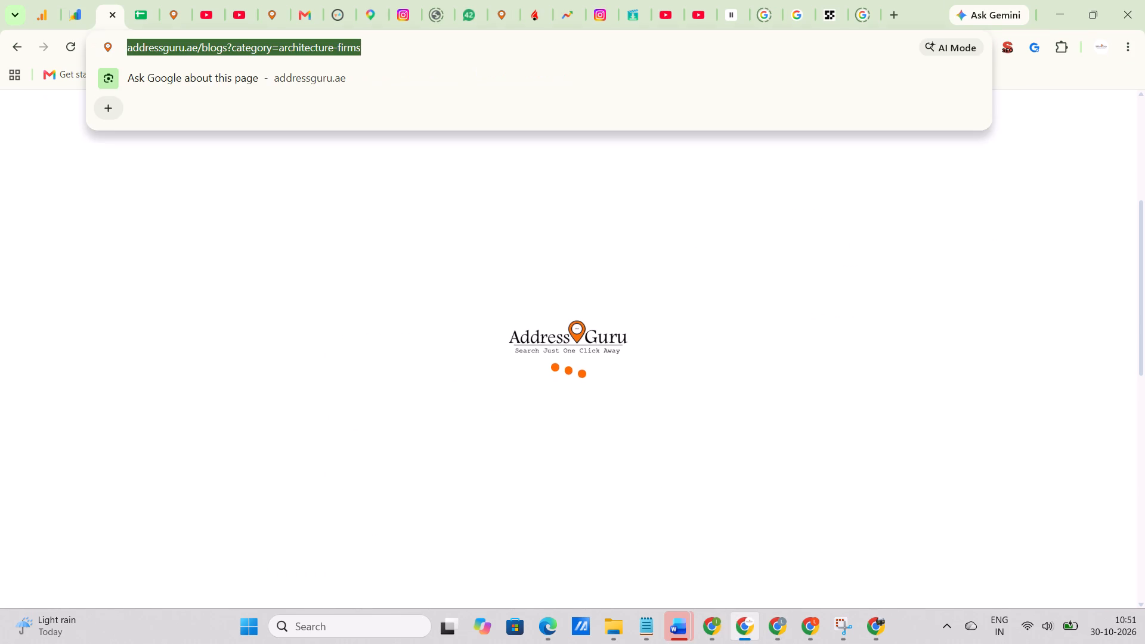
left_click(392, 44)
left_click(392, 44)
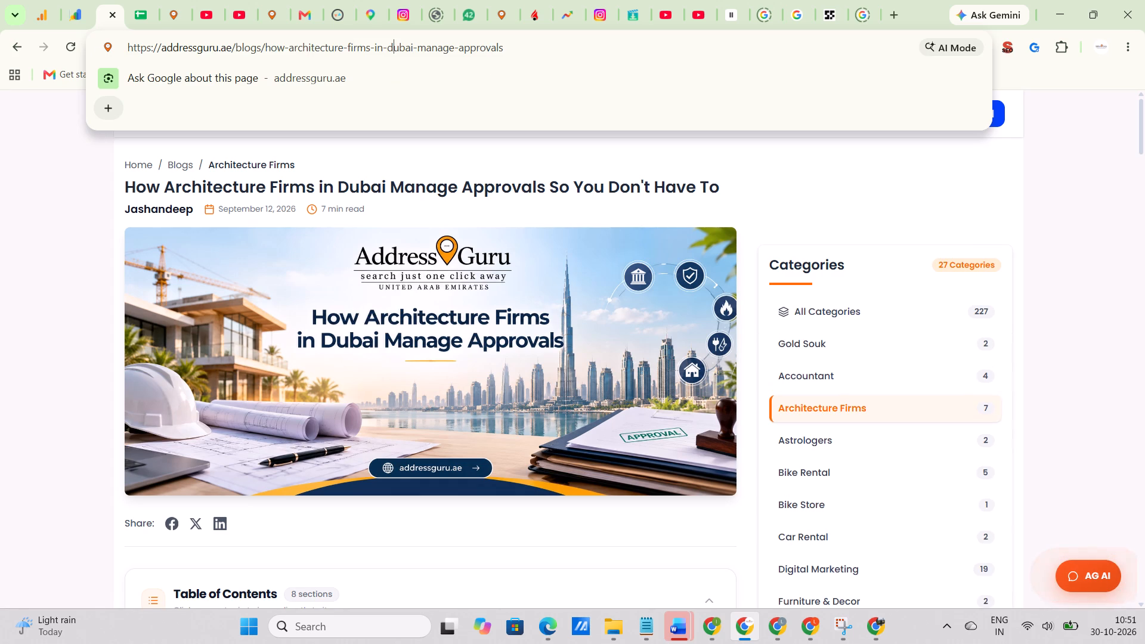
key("ctrl+a")
key("ctrl+c")
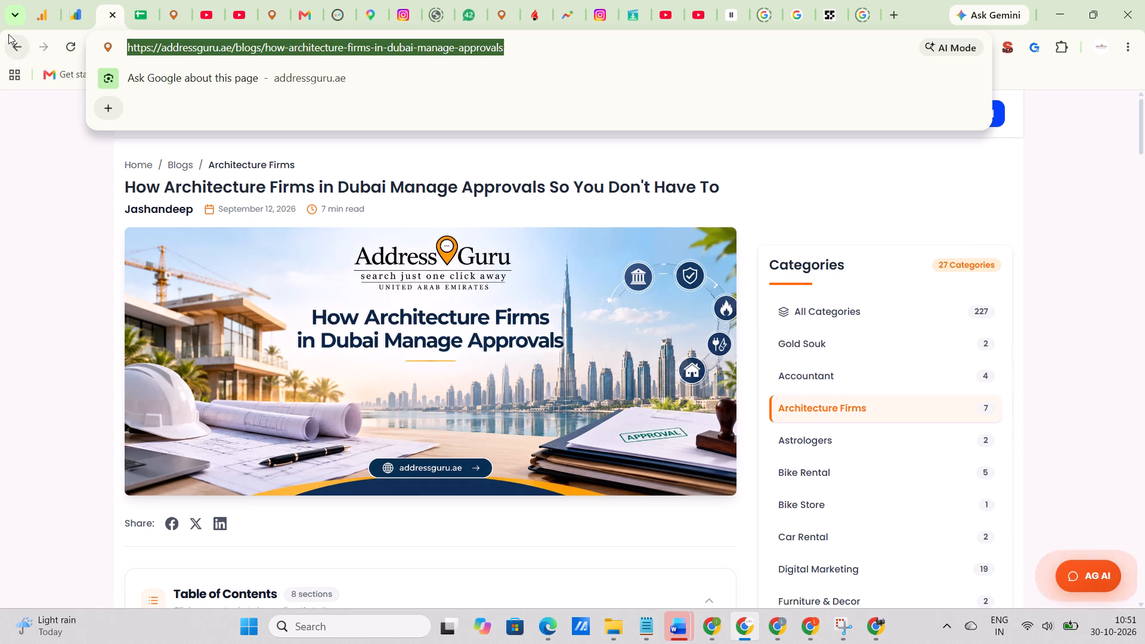
left_click(12, 42)
Back in the draft, link "Approvals and surveys" to the copied how-architecture-firms-in-dubai-manage-approvals URL, opening in a new window.
left_click(1068, 1)
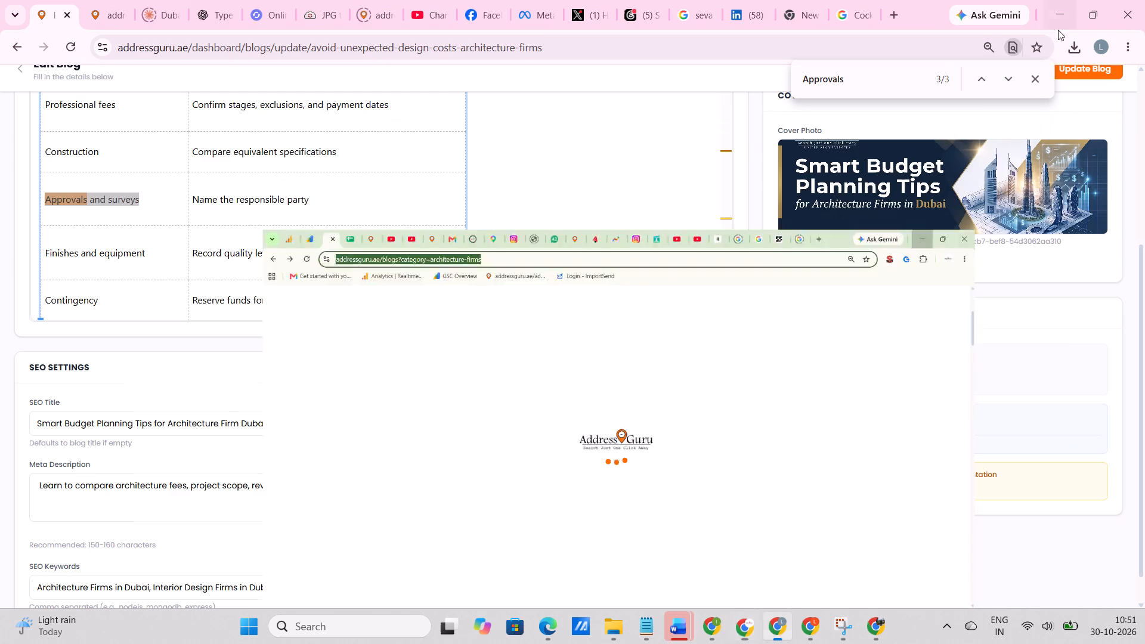
scroll(992, 401, "up", 2)
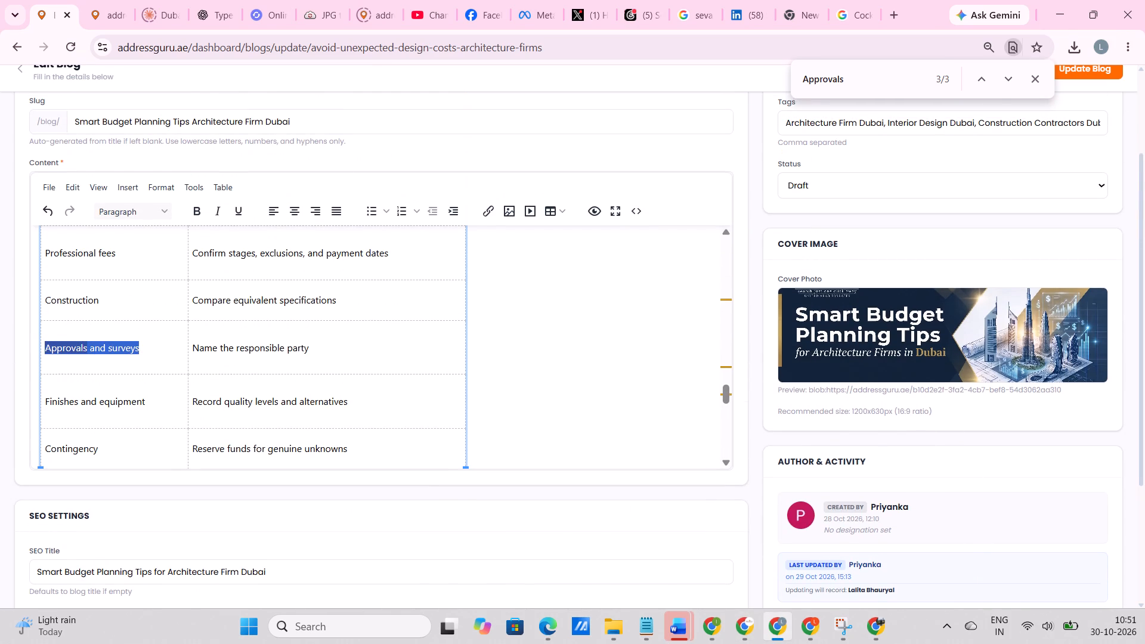
left_click(489, 221)
left_click(488, 211)
key("ctrl+v")
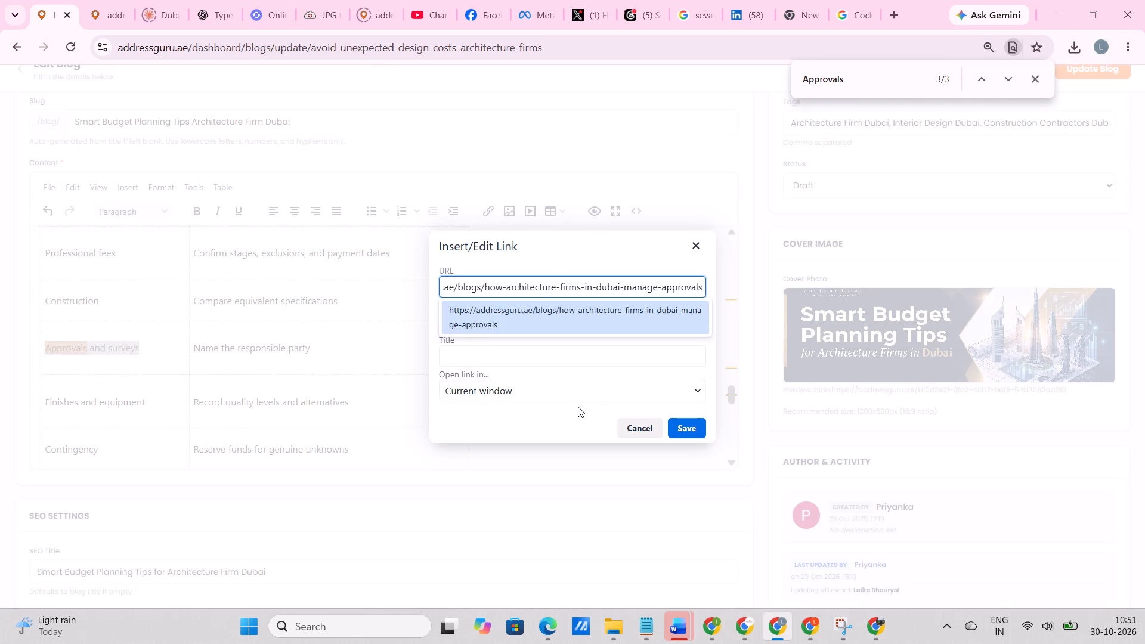
left_click(574, 408)
left_click(570, 392)
left_click(570, 420)
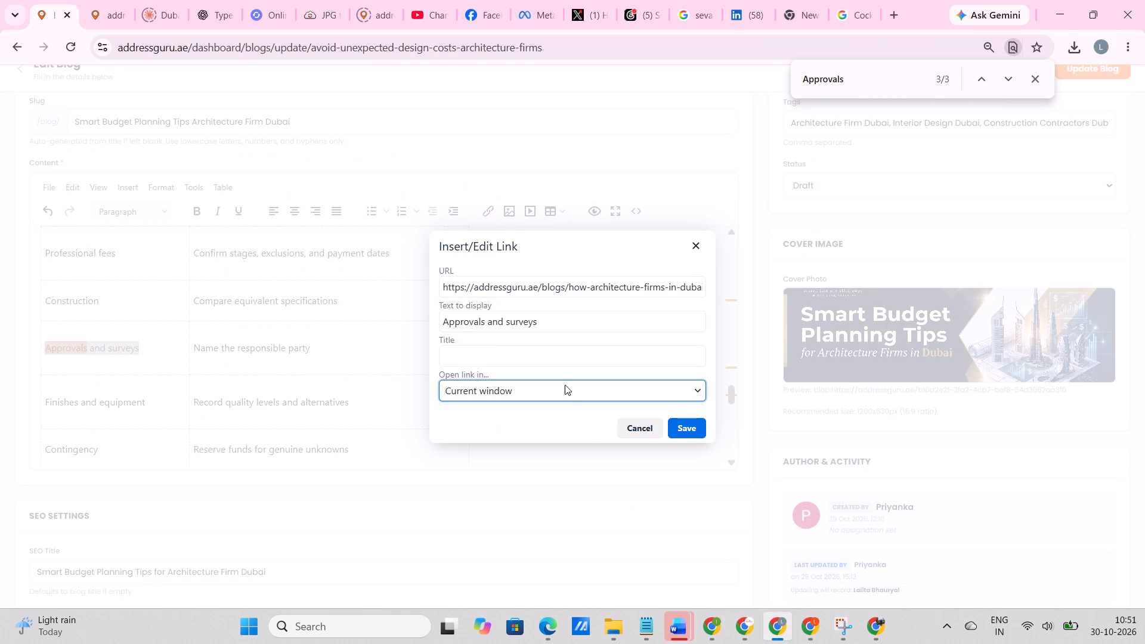
left_click(567, 400)
left_click(558, 438)
left_click(688, 428)
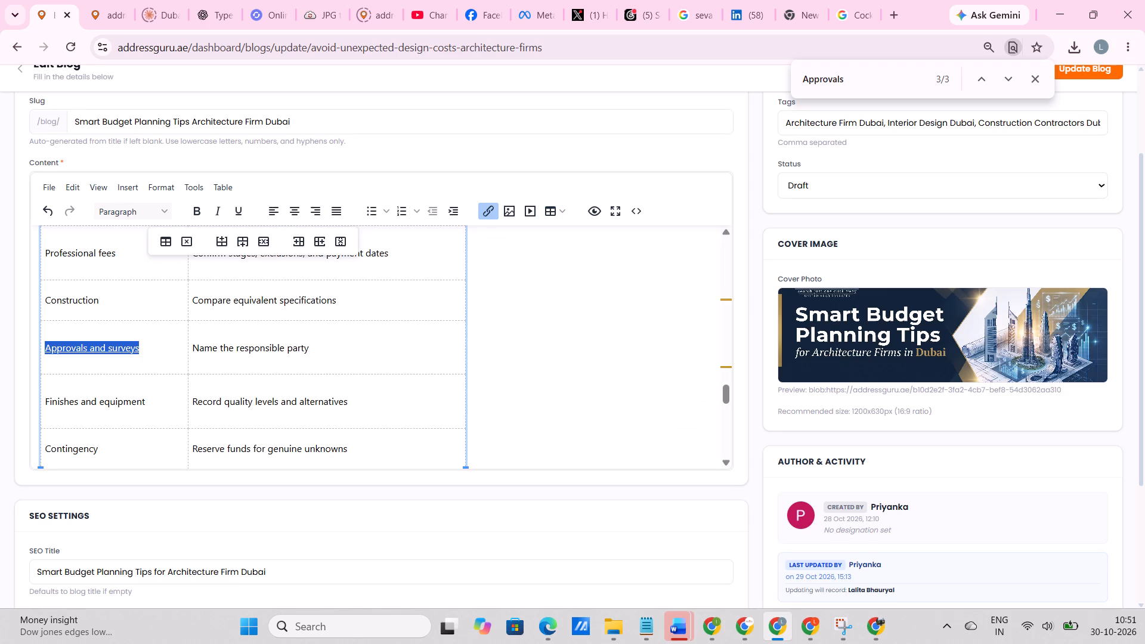
left_click(605, 351)
scroll(623, 379, "up", 1)
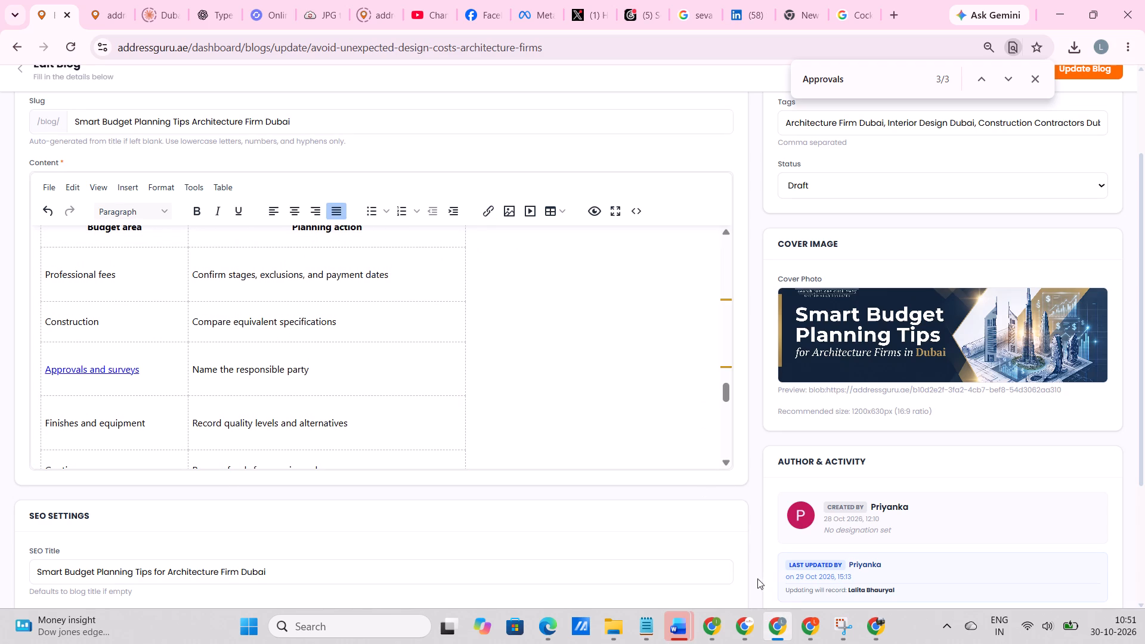
On the published Architecture Firms blog list, copy the word "Documents" from the title "What Documents Should You Prepare Before Meeting an Architect in the UAE?".
left_click(748, 630)
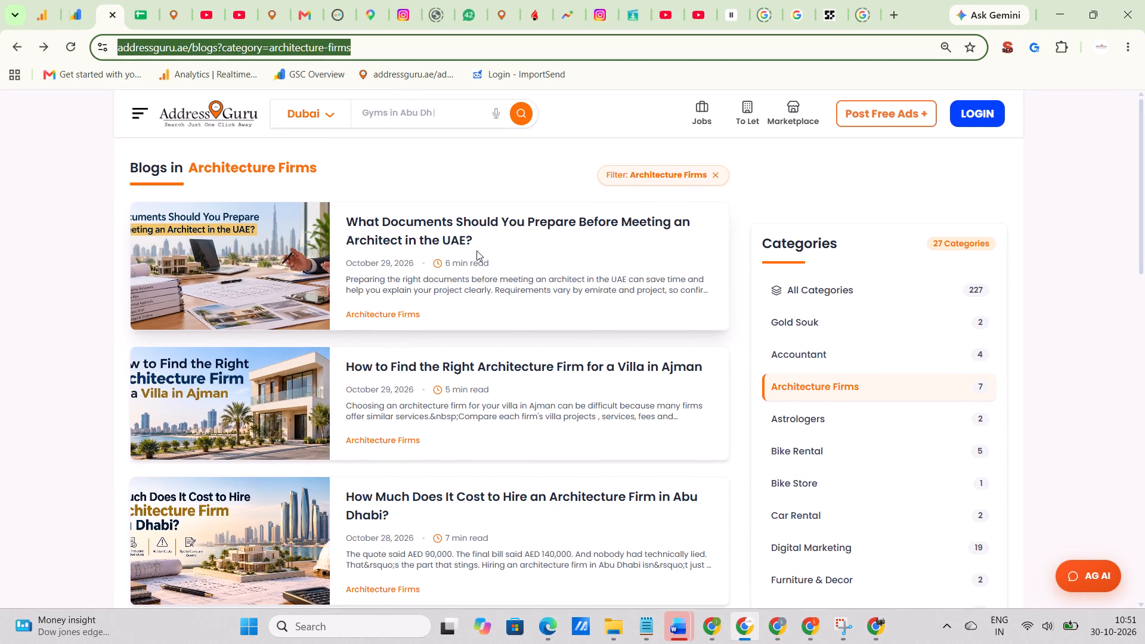
left_click_drag(383, 204, 424, 225)
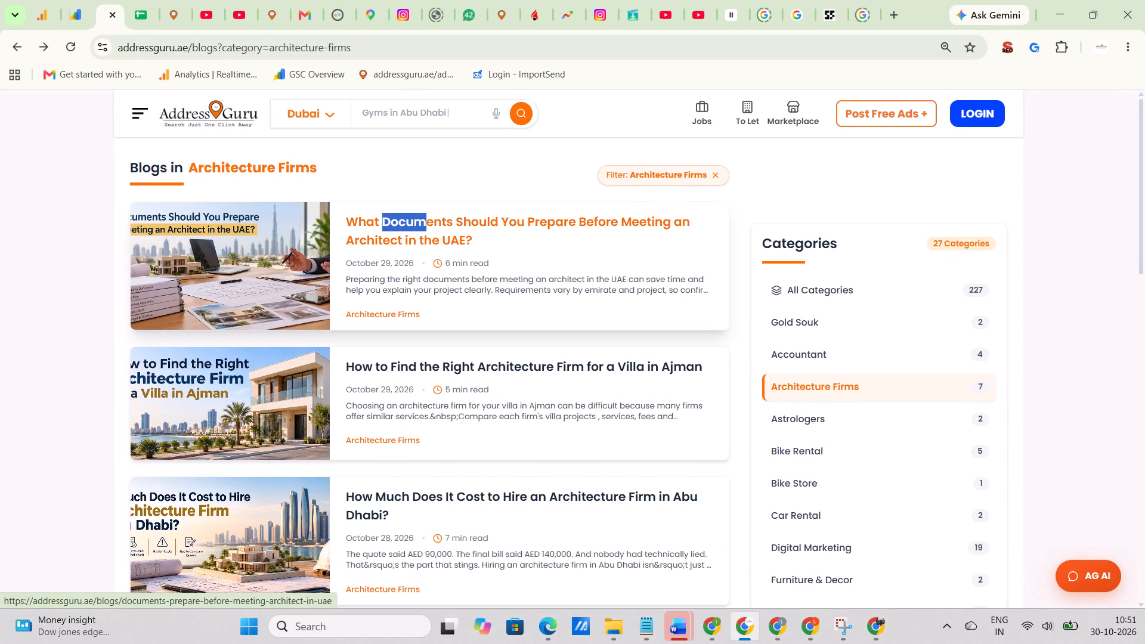
left_click_drag(424, 225, 451, 224)
key("ctrl+c")
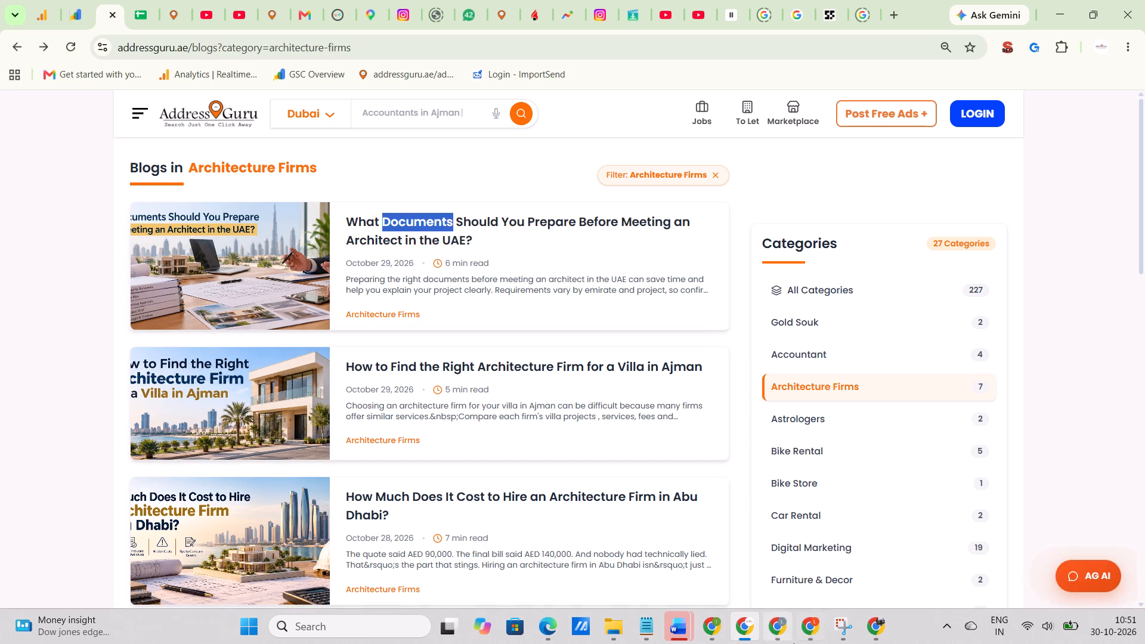
Search the draft for "Documents" and select the phrase "requests for amended documents." in section 6, Consider Local Regulations and Regional Design.
left_click(790, 638)
key("ctrl+f")
key("ctrl+v")
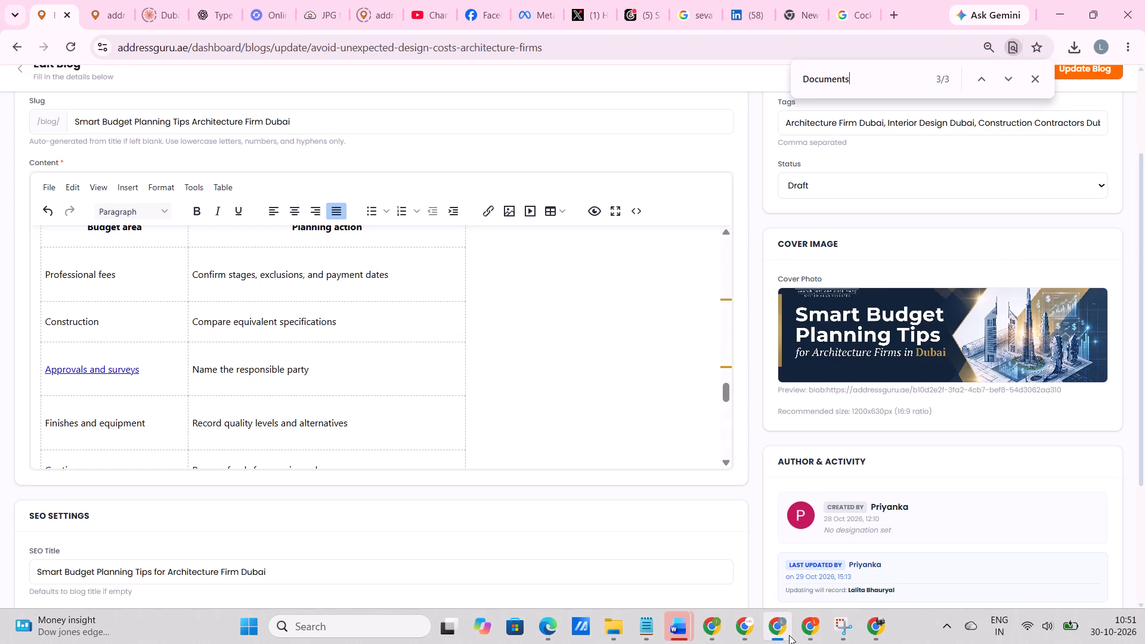
scroll(673, 509, "down", 4)
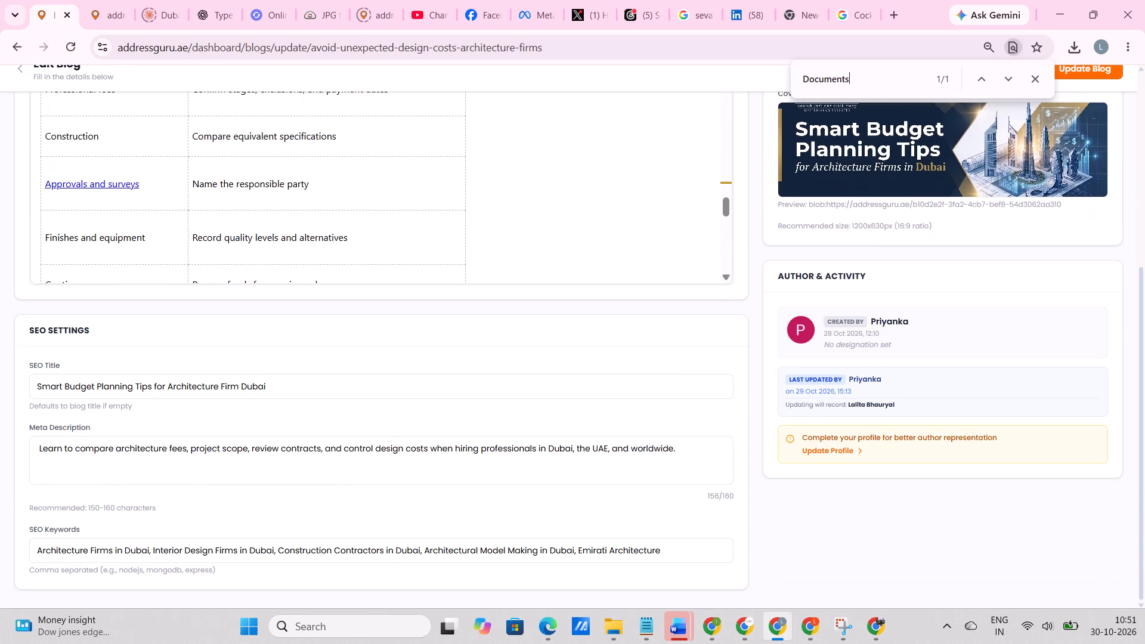
scroll(666, 494, "up", 6)
left_click(1006, 82)
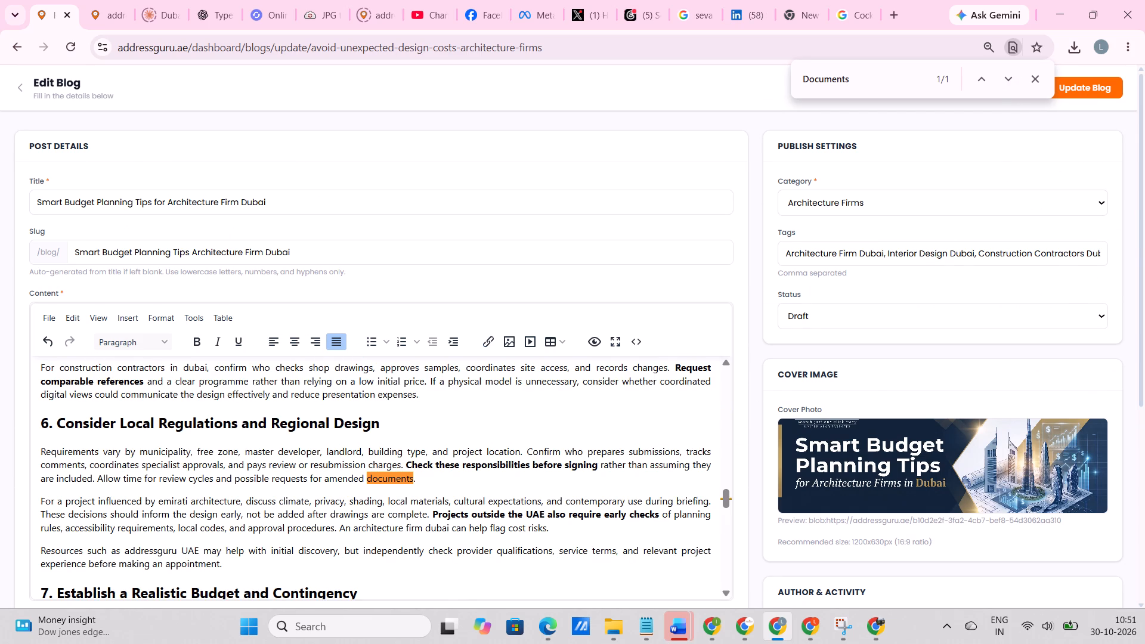
left_click_drag(270, 478, 423, 477)
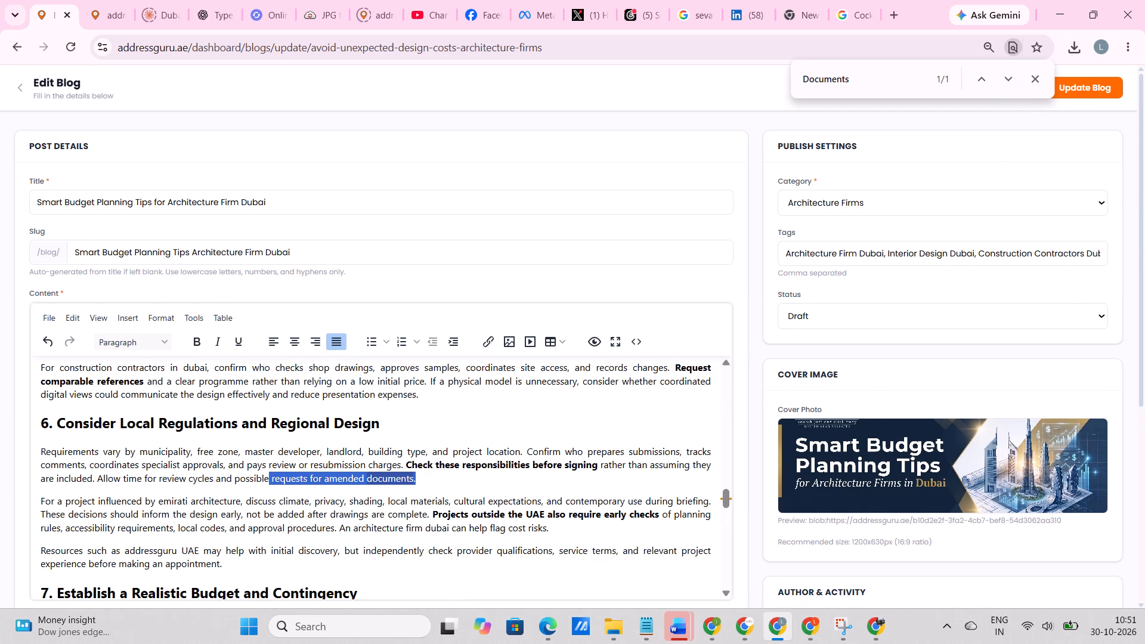
scroll(423, 477, "up", 2)
Open the published blog "What Documents Should You Prepare Before Meeting an Architect in the UAE?" and copy its URL.
left_click(750, 624)
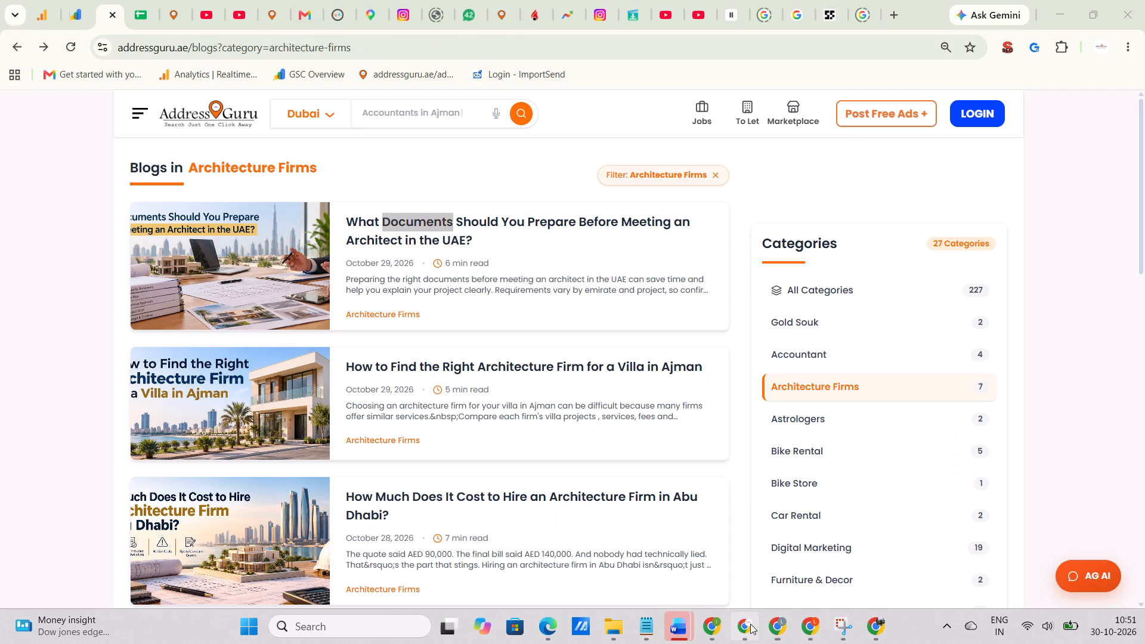
left_click(390, 224)
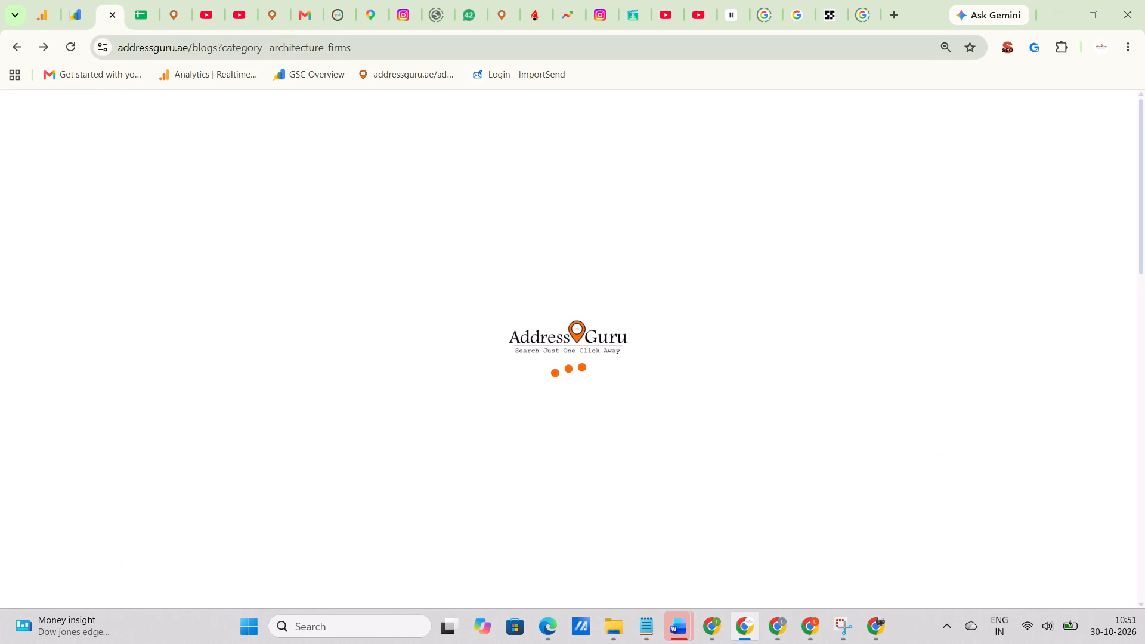
left_click(453, 47)
left_click(453, 47)
key("ctrl+a")
key("ctrl+c")
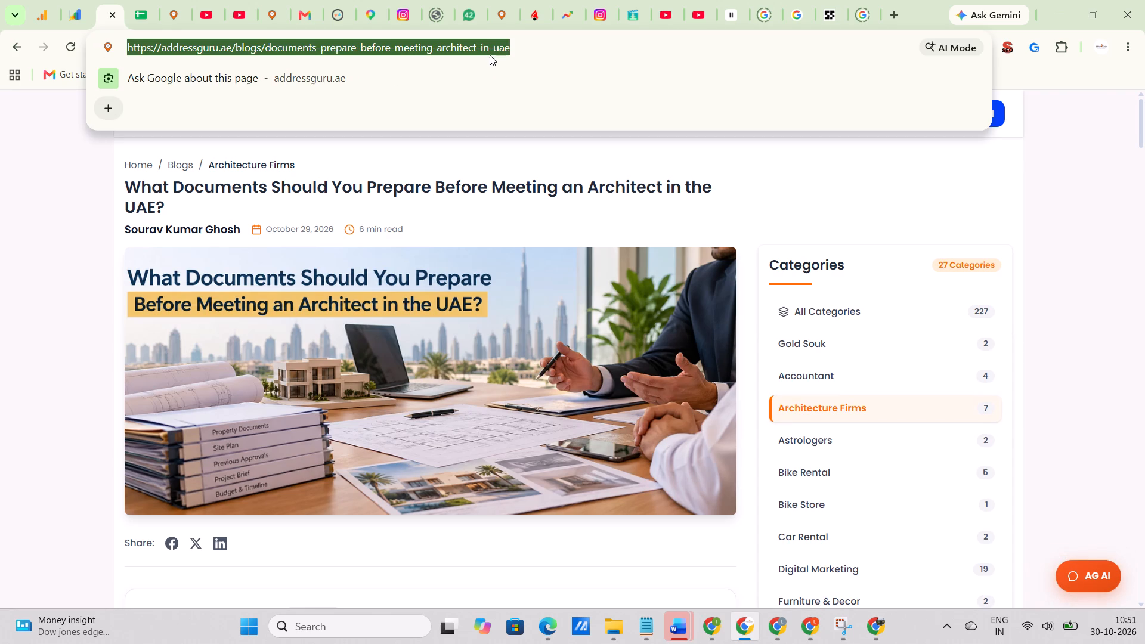
Back in the draft, link "requests for amended documents." to the copied documents-prepare-before-meeting-architect-in-uae URL, opening in a new window.
left_click(1063, 0)
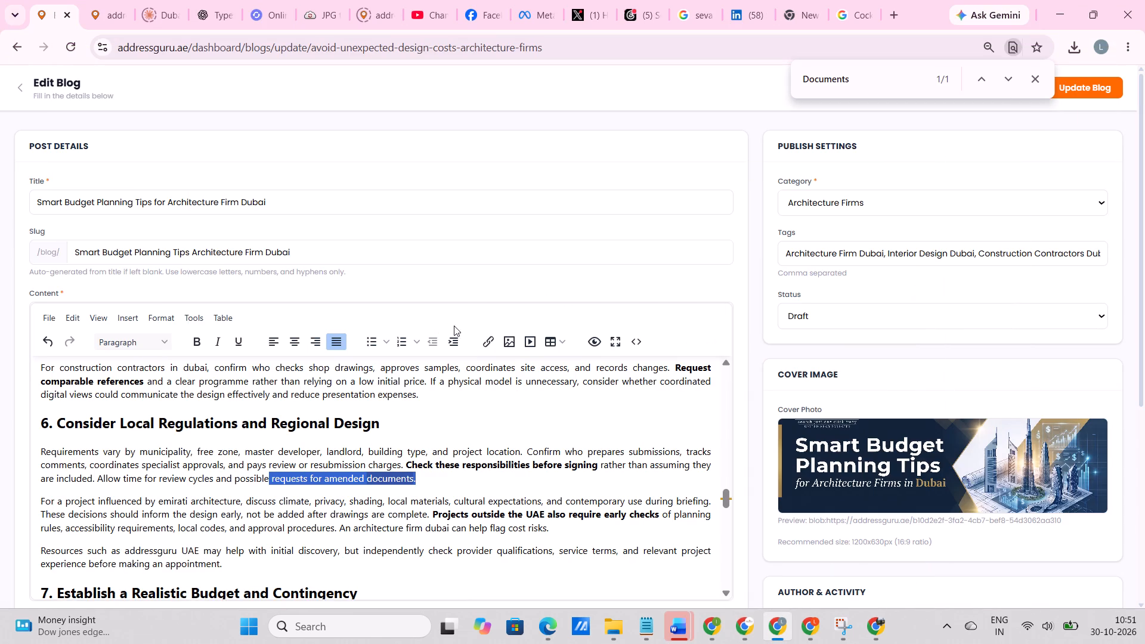
left_click(485, 334)
key("ctrl+v")
left_click(547, 390)
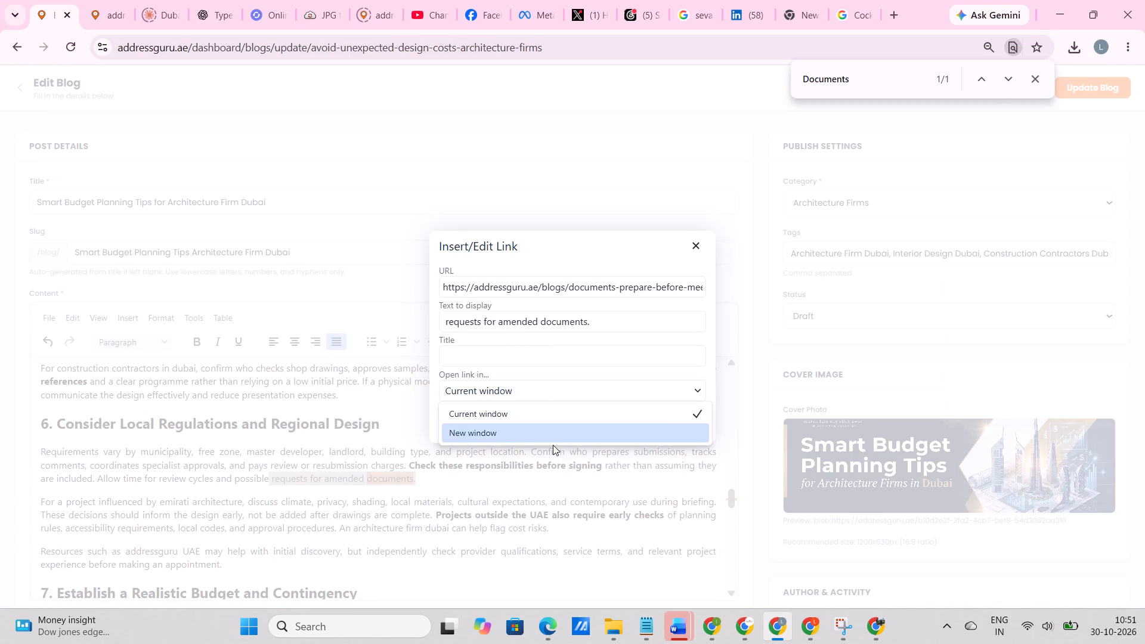
left_click(553, 440)
left_click(688, 429)
left_click(623, 451)
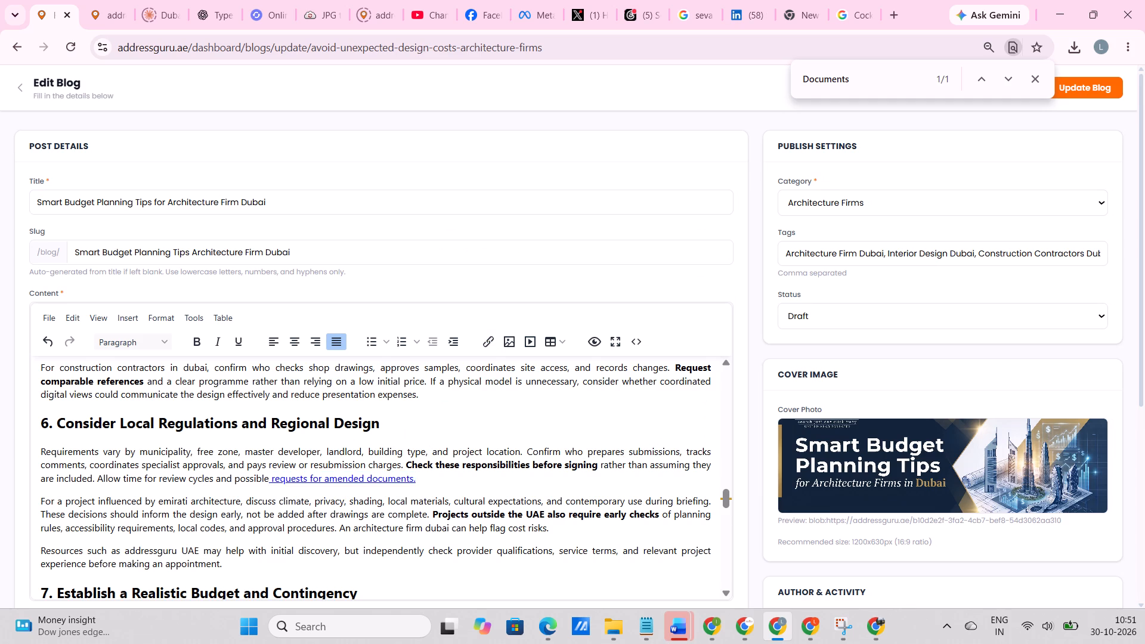
Review the draft blog content from the first section through the conclusion, checking its links, bold phrases and paragraph layout.
scroll(623, 453, "up", 7)
scroll(623, 451, "down", 1)
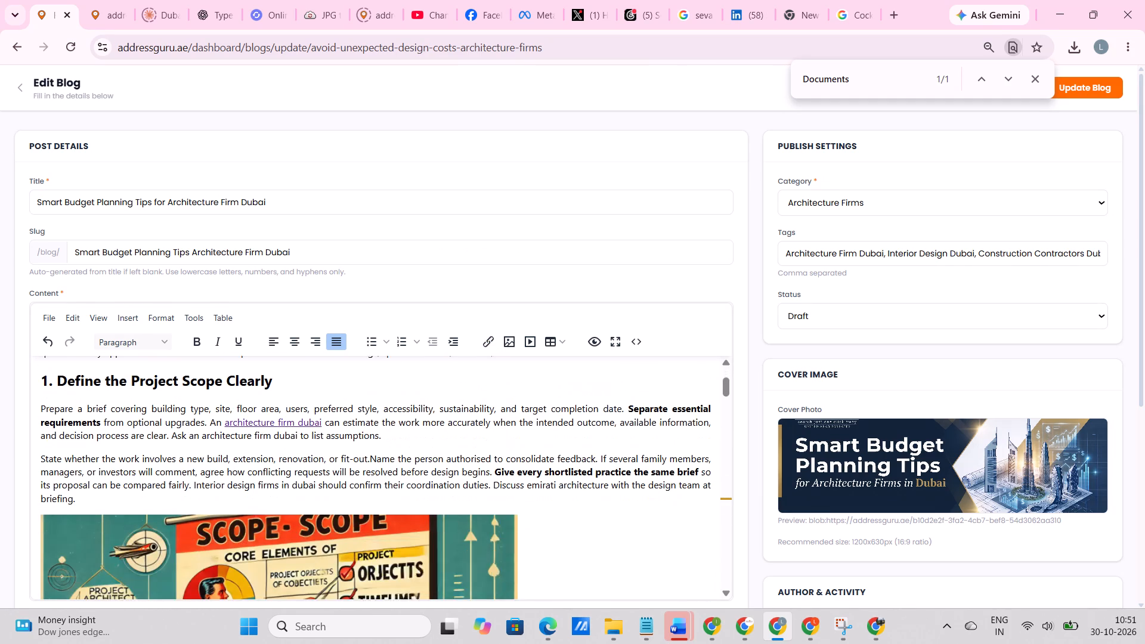
scroll(623, 451, "down", 11)
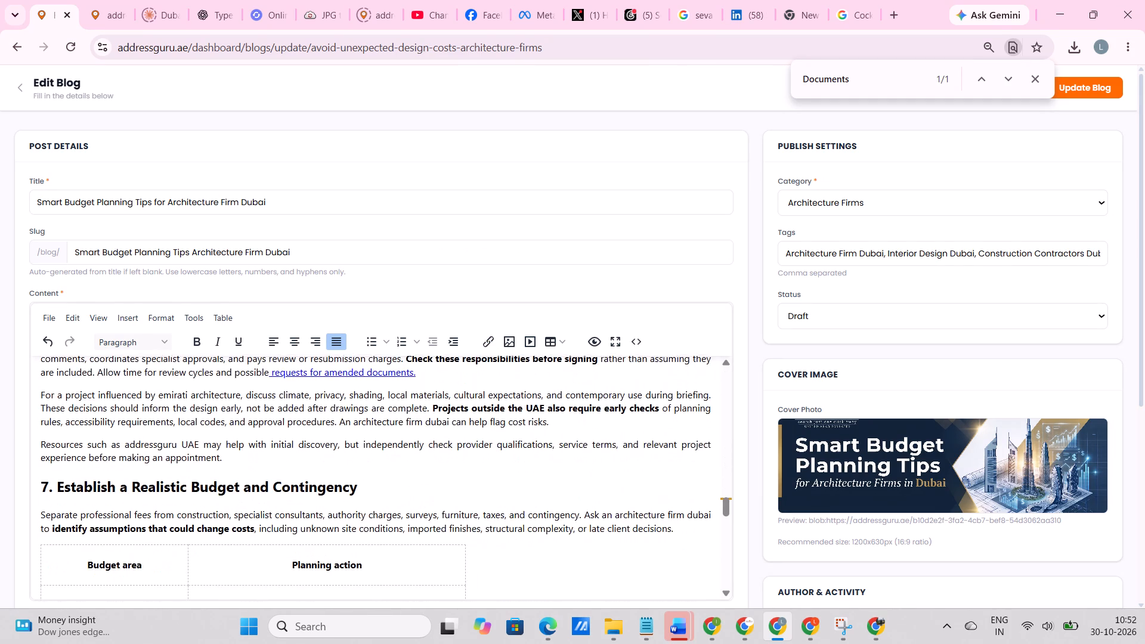
scroll(623, 451, "down", 7)
scroll(623, 451, "up", 2)
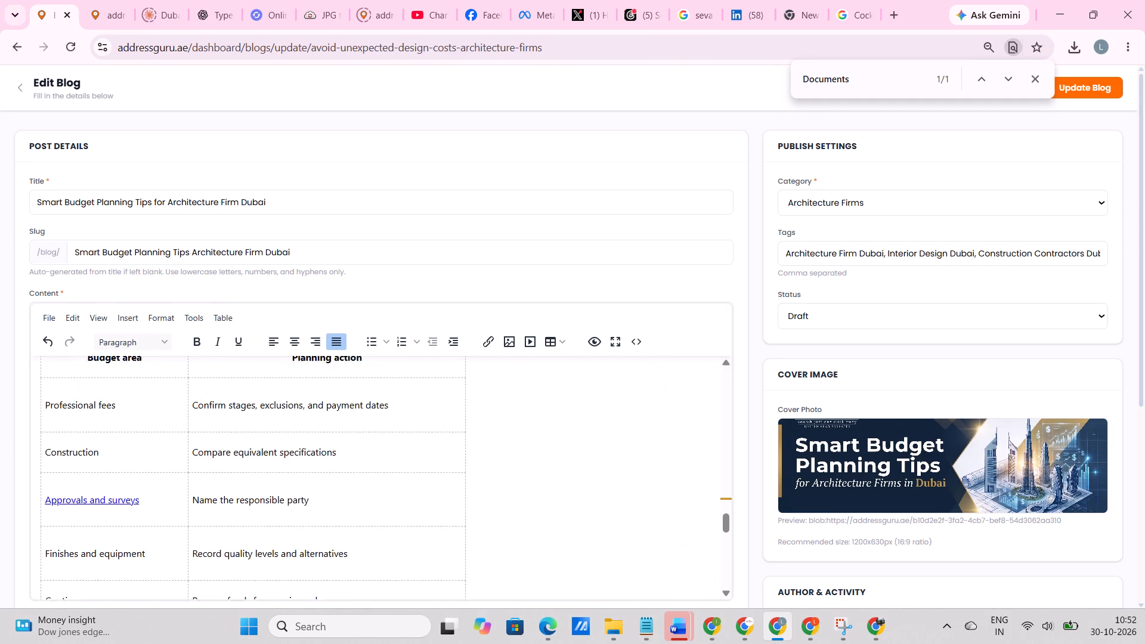
scroll(623, 451, "up", 5)
scroll(623, 451, "down", 9)
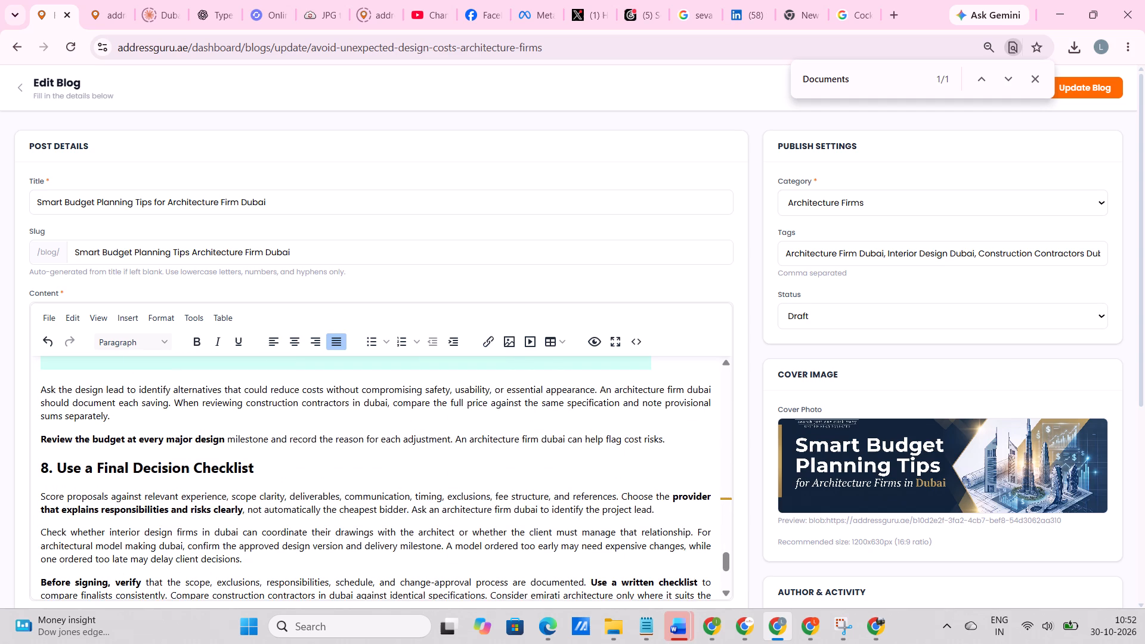
scroll(623, 451, "down", 3)
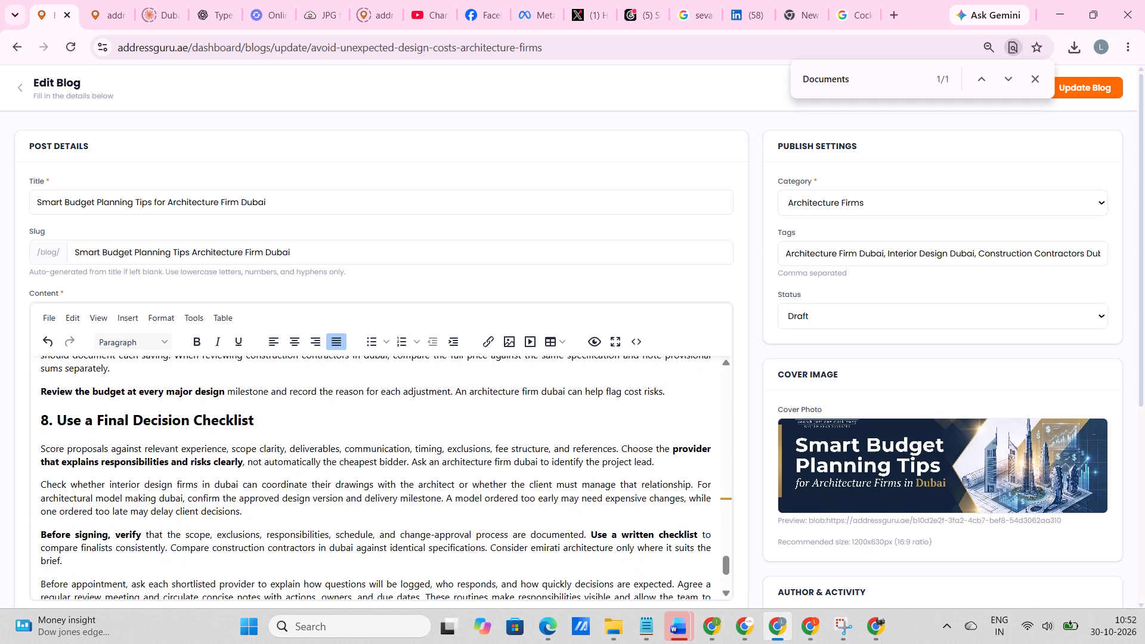
scroll(623, 451, "down", 4)
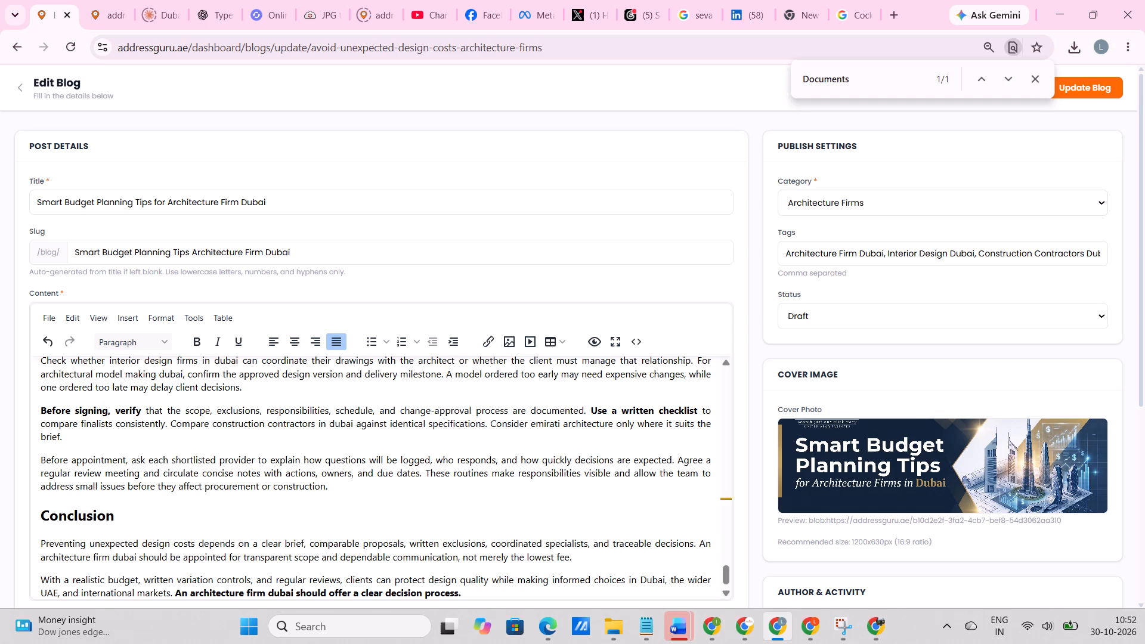
scroll(327, 453, "up", 12)
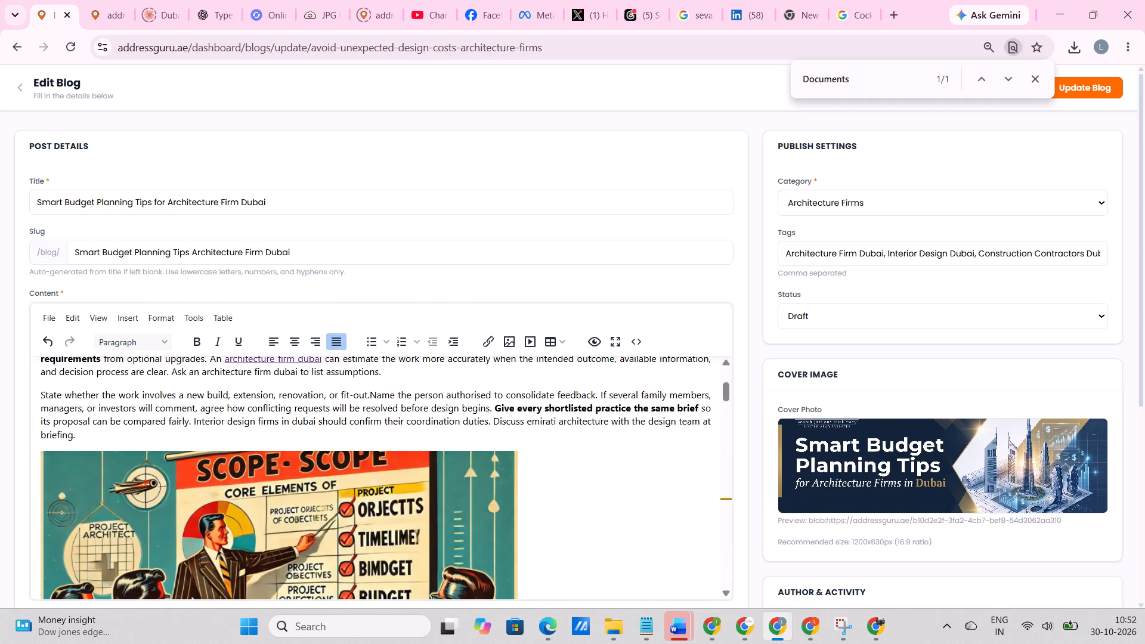
Close the in-page search and save the update to the Smart Budget Planning Tips draft blog.
left_click(1039, 78)
scroll(853, 244, "up", 1)
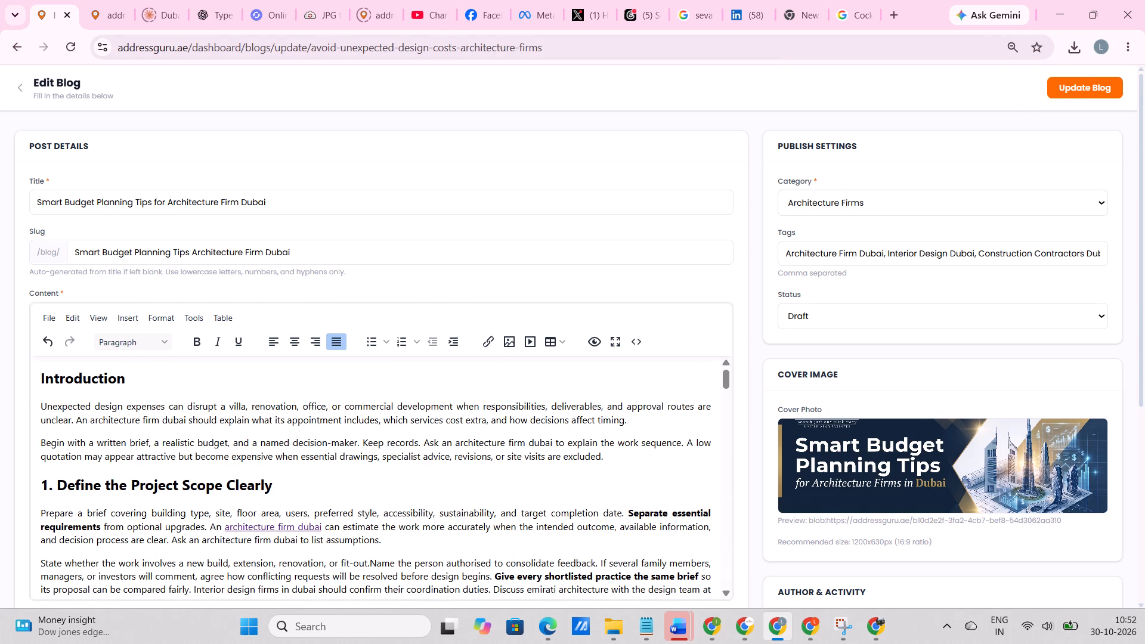
scroll(852, 246, "up", 2)
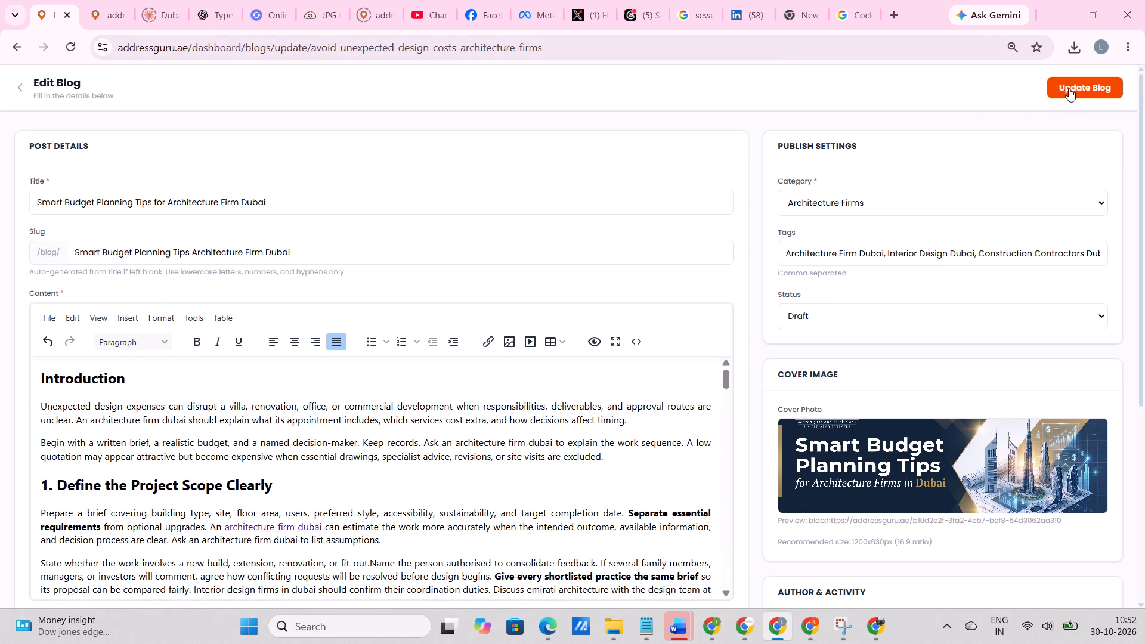
left_click(1076, 88)
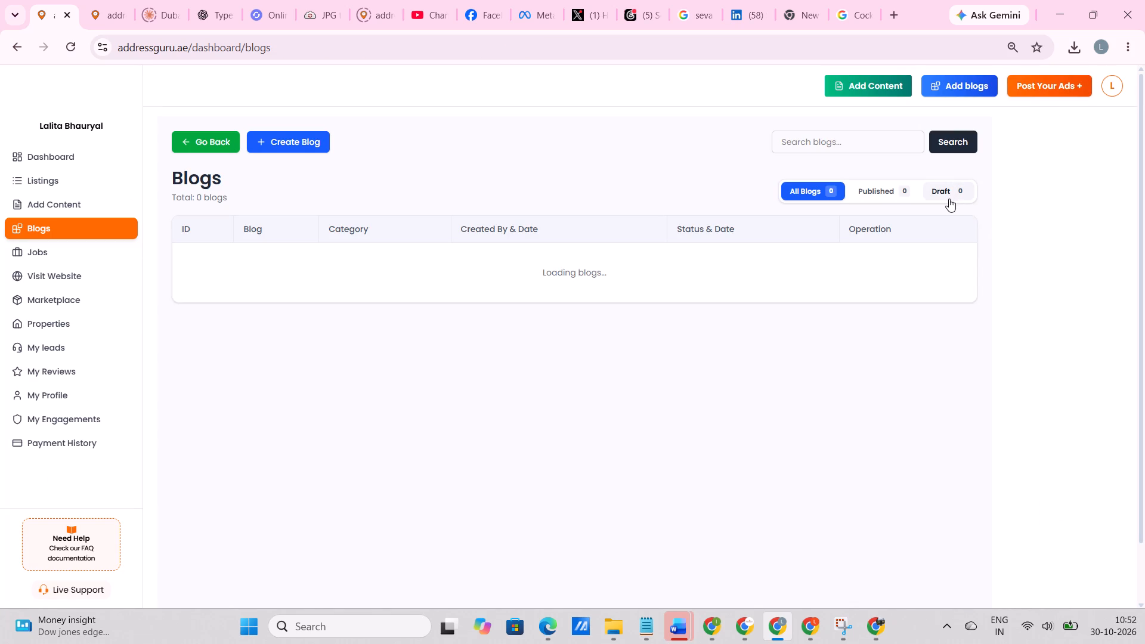
Reload the blogs list, filter it to drafts, and open "Which School Facilities Matter Most for Children in the UAE?" from page 2.
left_click(91, 0)
left_click(33, 0)
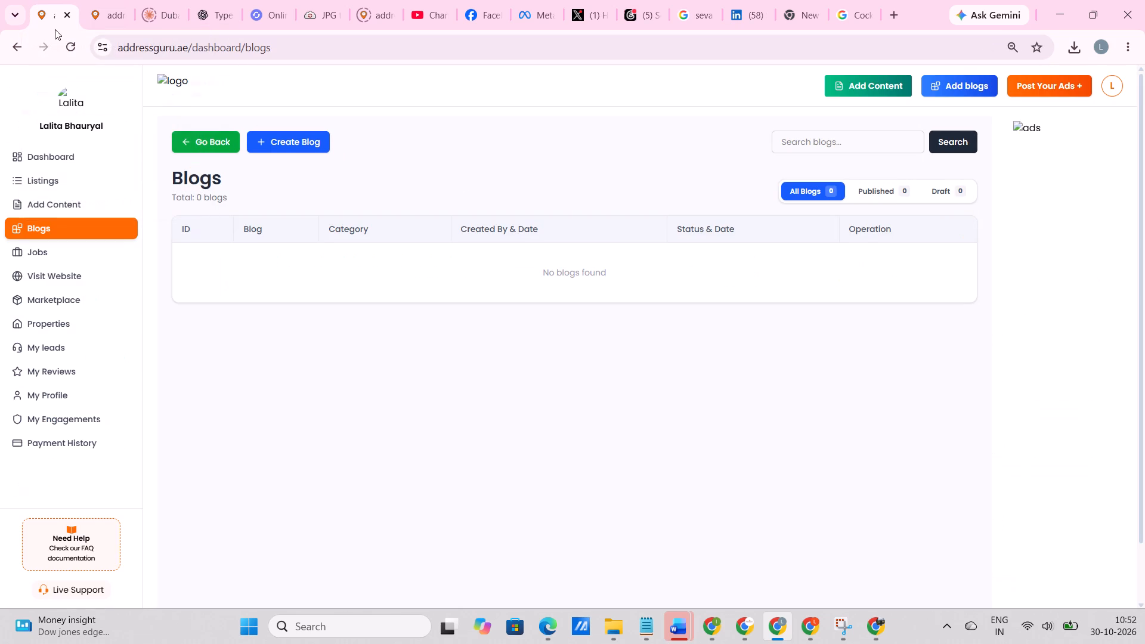
left_click(77, 41)
left_click(960, 193)
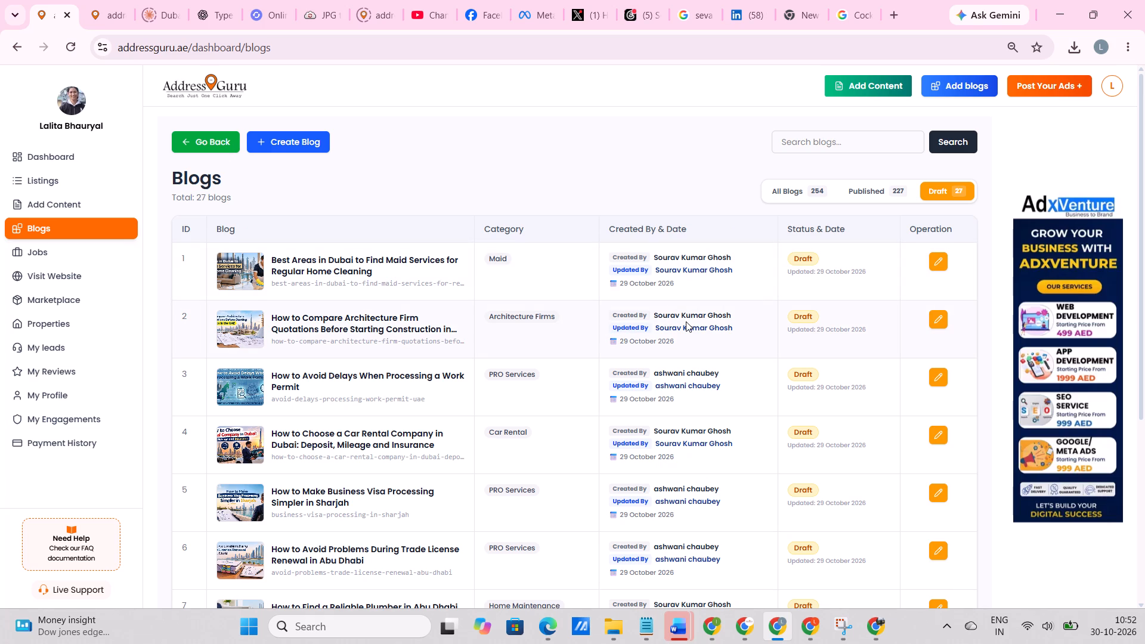
scroll(686, 321, "down", 6)
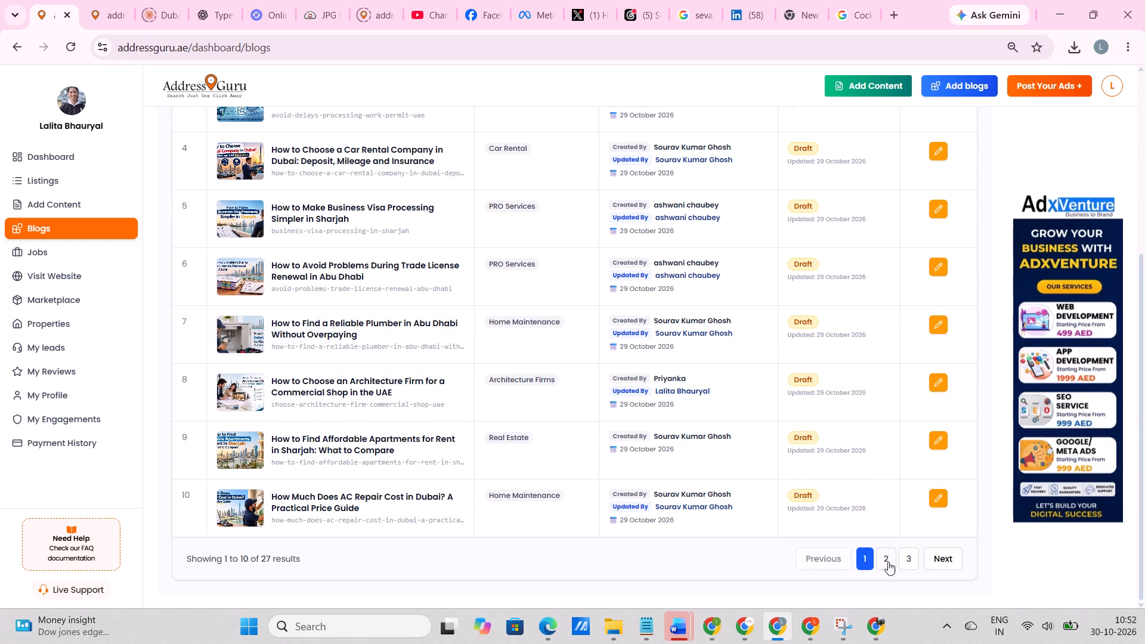
left_click(888, 562)
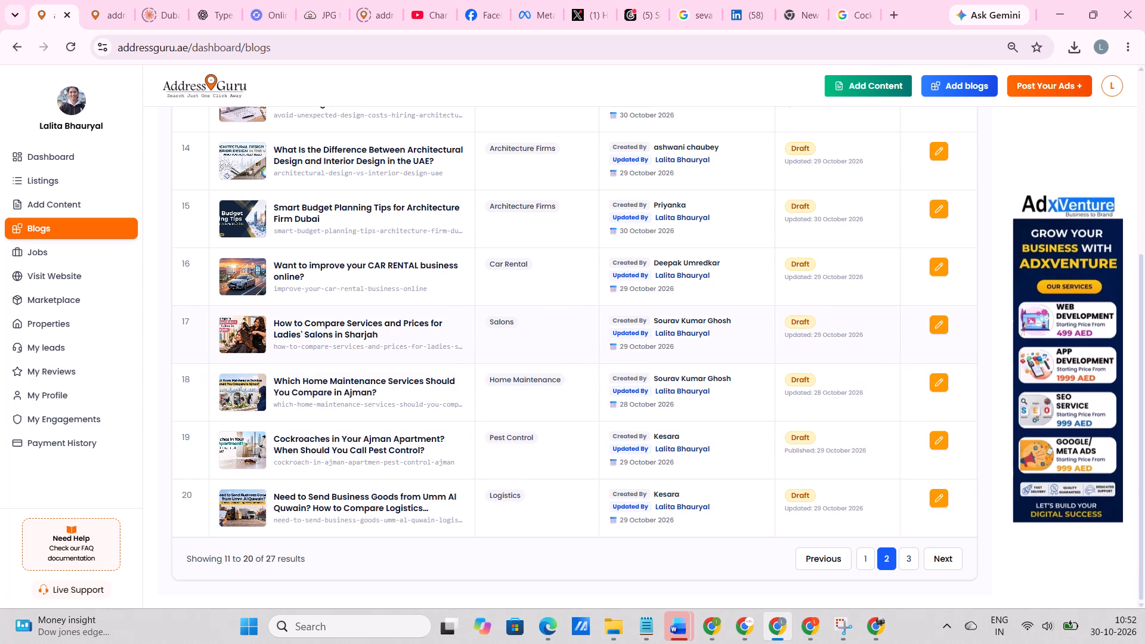
scroll(670, 348, "up", 5)
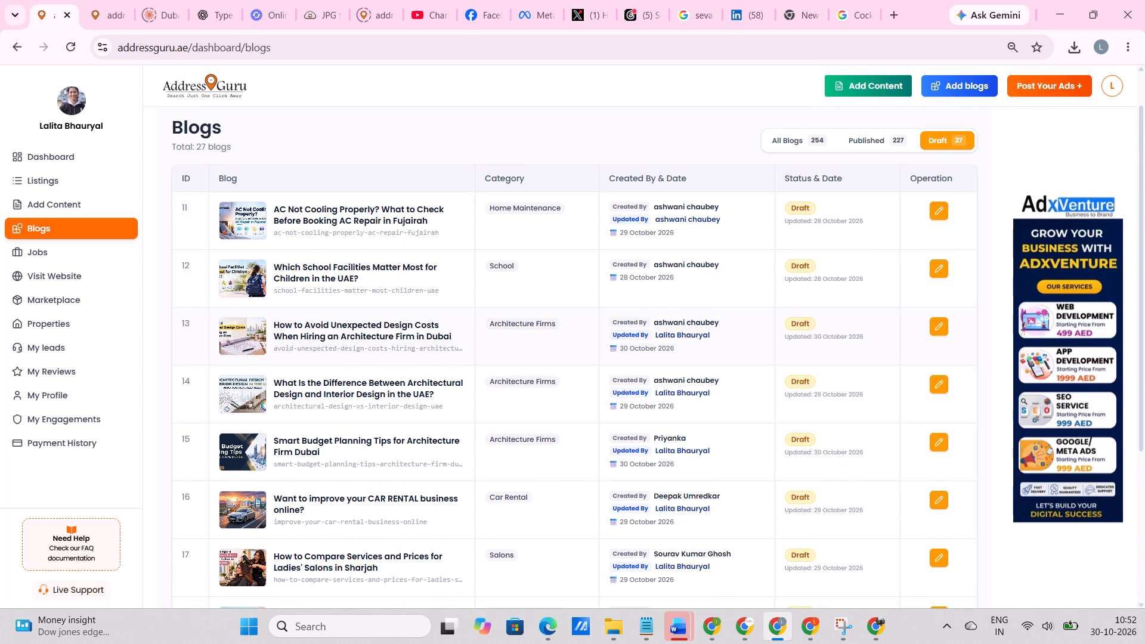
scroll(669, 346, "up", 1)
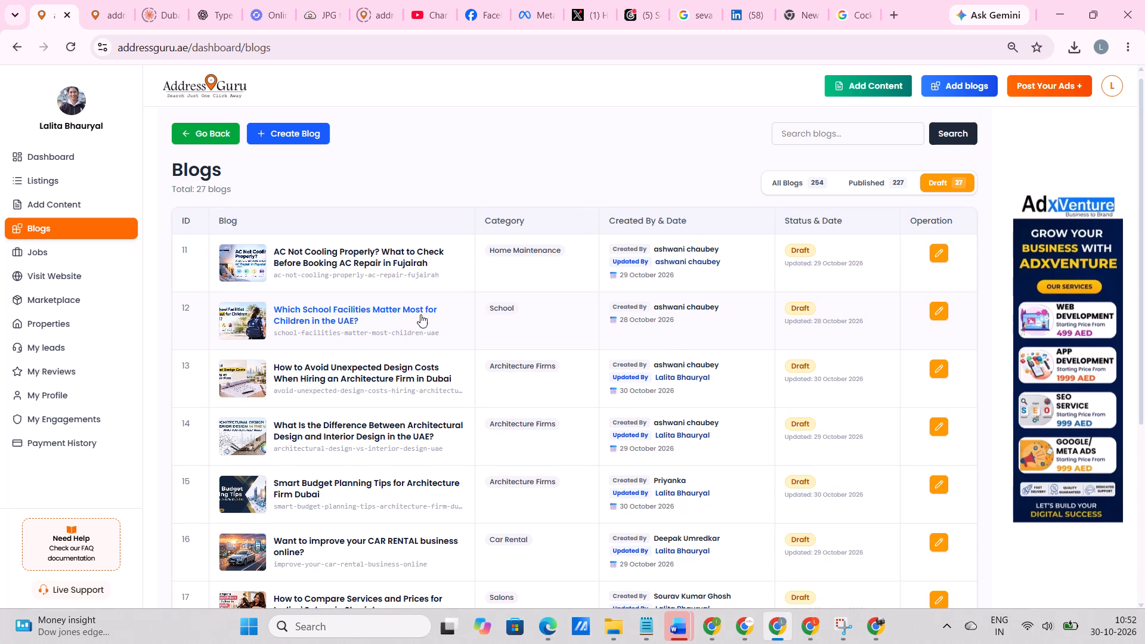
left_click(304, 320)
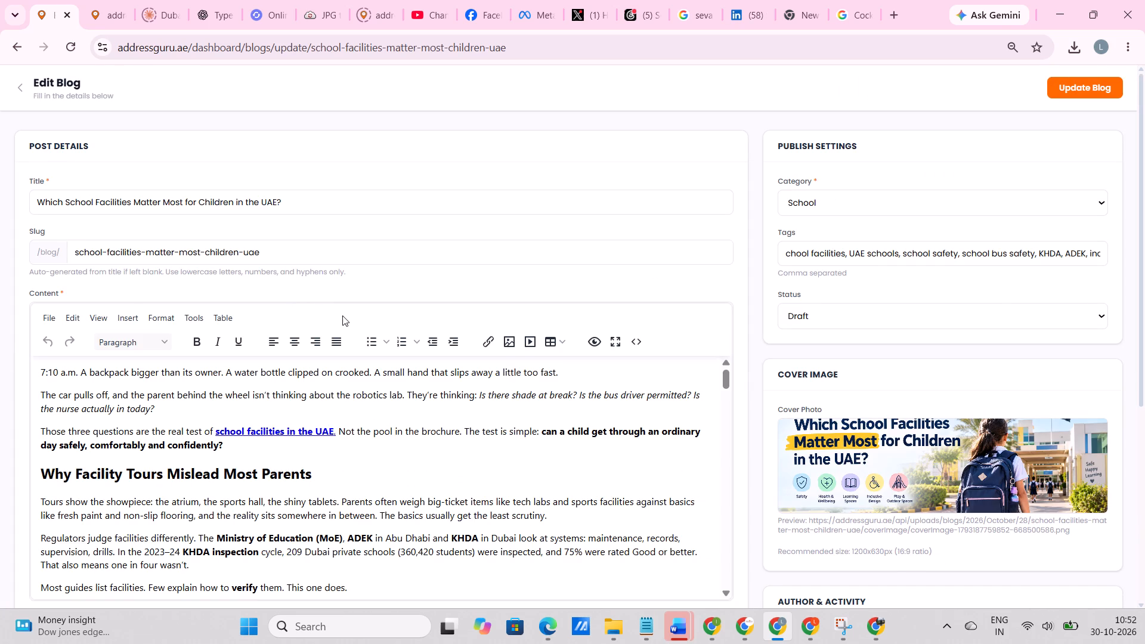
Inspect the link settings of "school facilities in the UAE." in the blog's opening paragraphs.
scroll(525, 352, "down", 1)
left_click(277, 416)
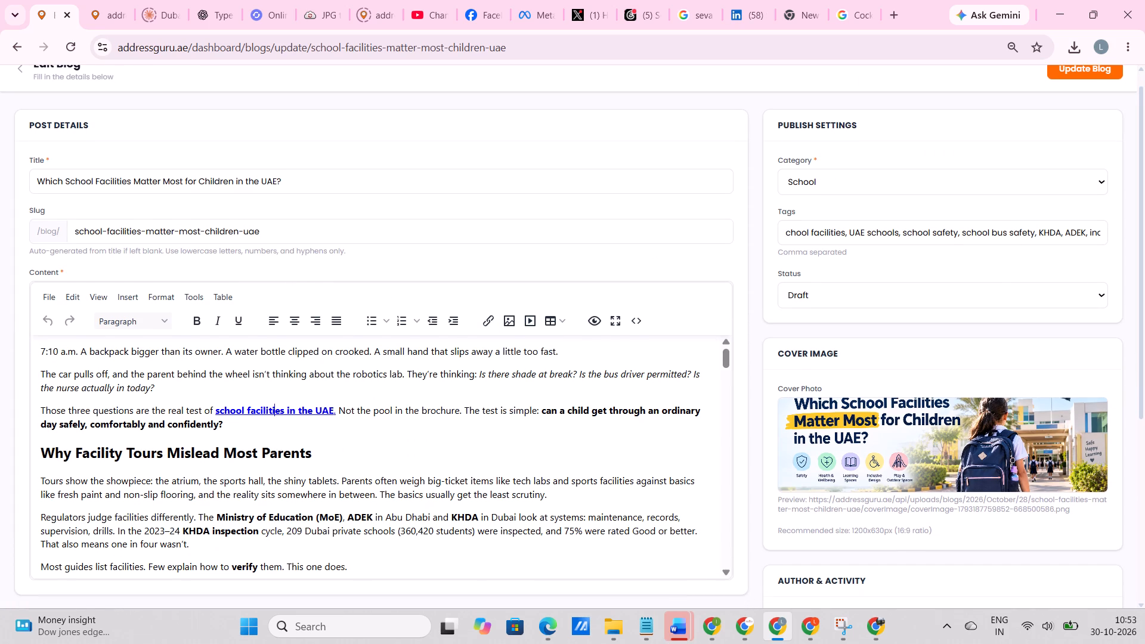
left_click(480, 321)
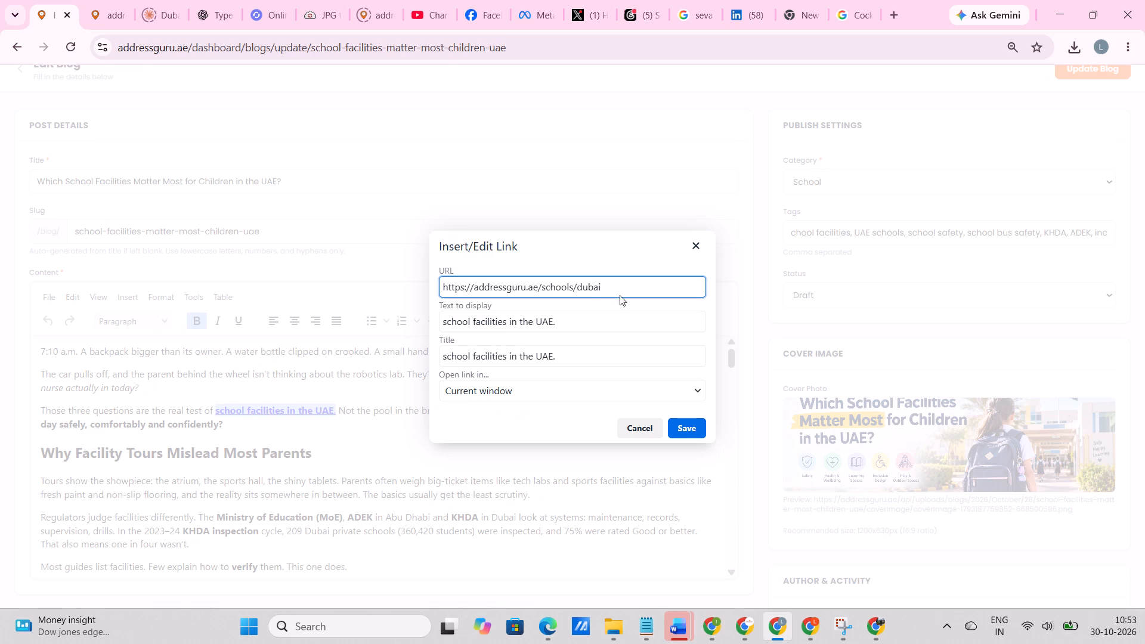
left_click(693, 250)
left_click(551, 410)
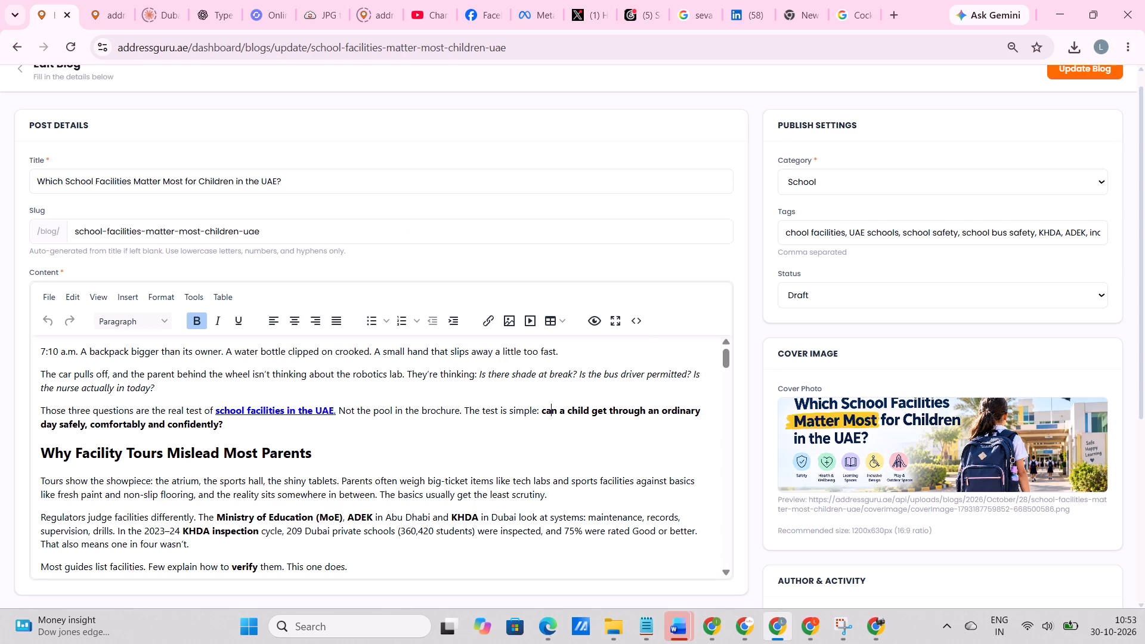
Select and copy the phrase "Ministry of Education" in the section Why Facility Tours Mislead Most Parents.
scroll(554, 413, "down", 1)
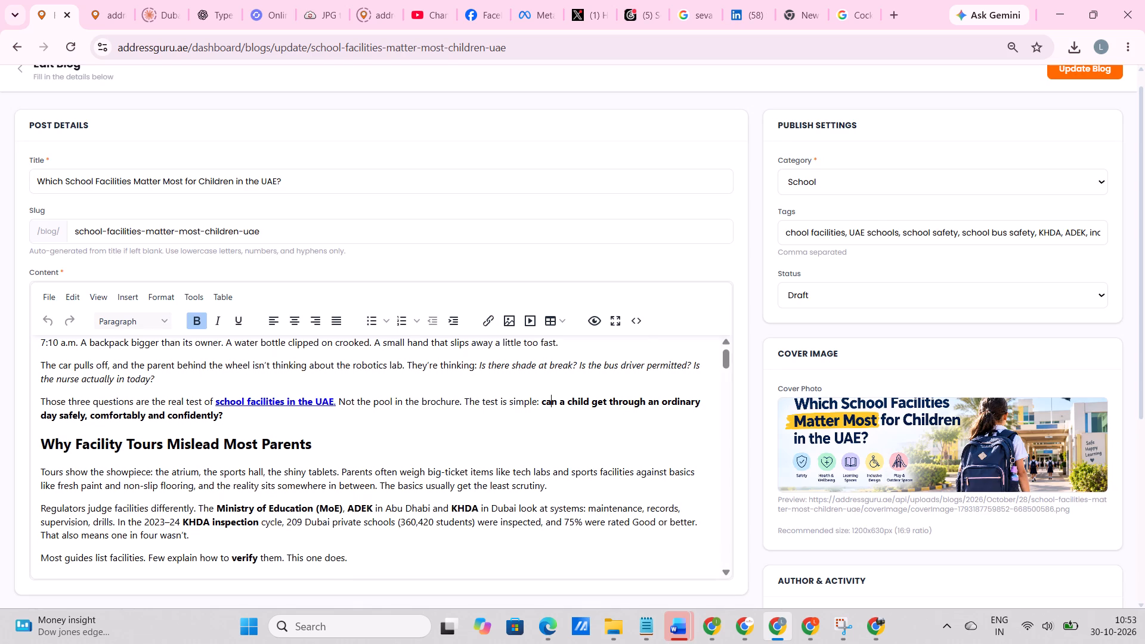
scroll(554, 413, "down", 2)
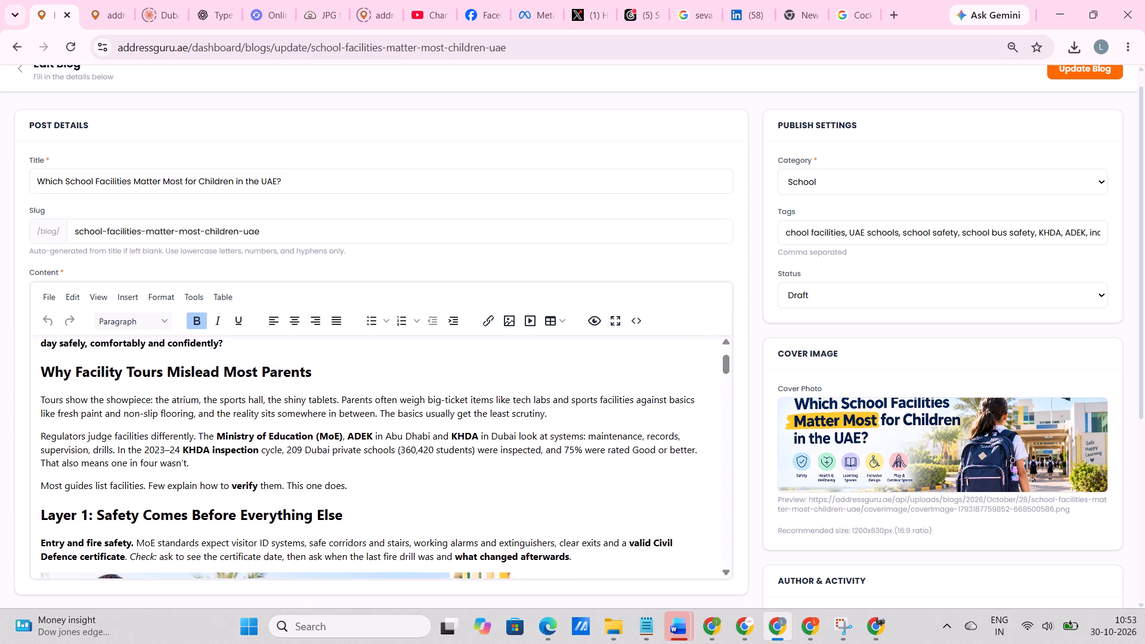
scroll(554, 413, "down", 1)
scroll(291, 413, "down", 1)
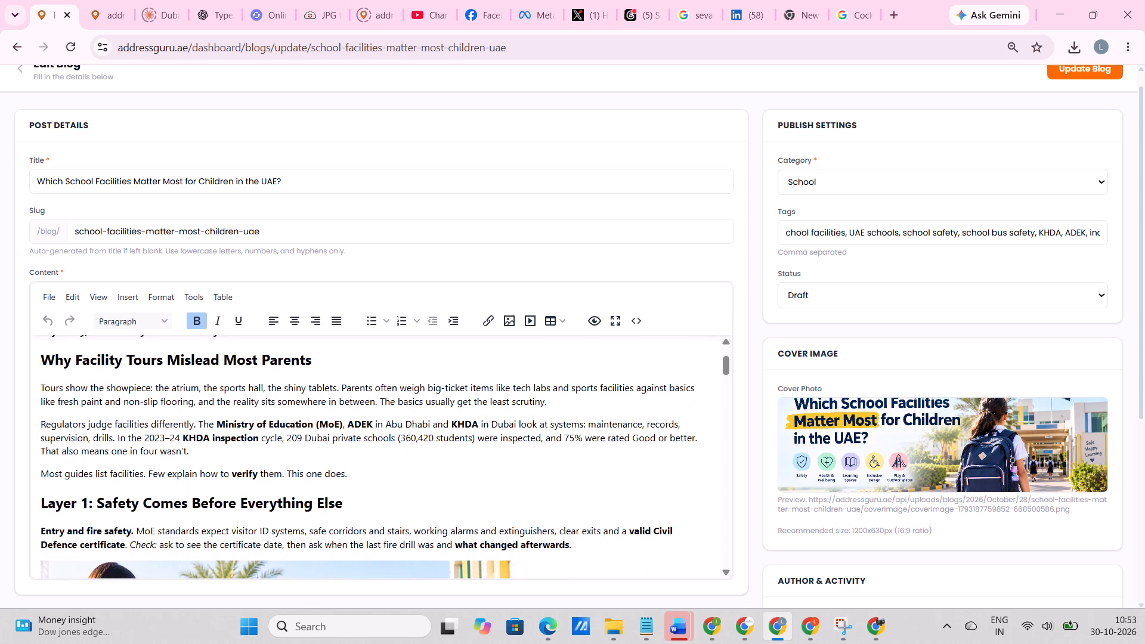
left_click_drag(216, 422, 298, 422)
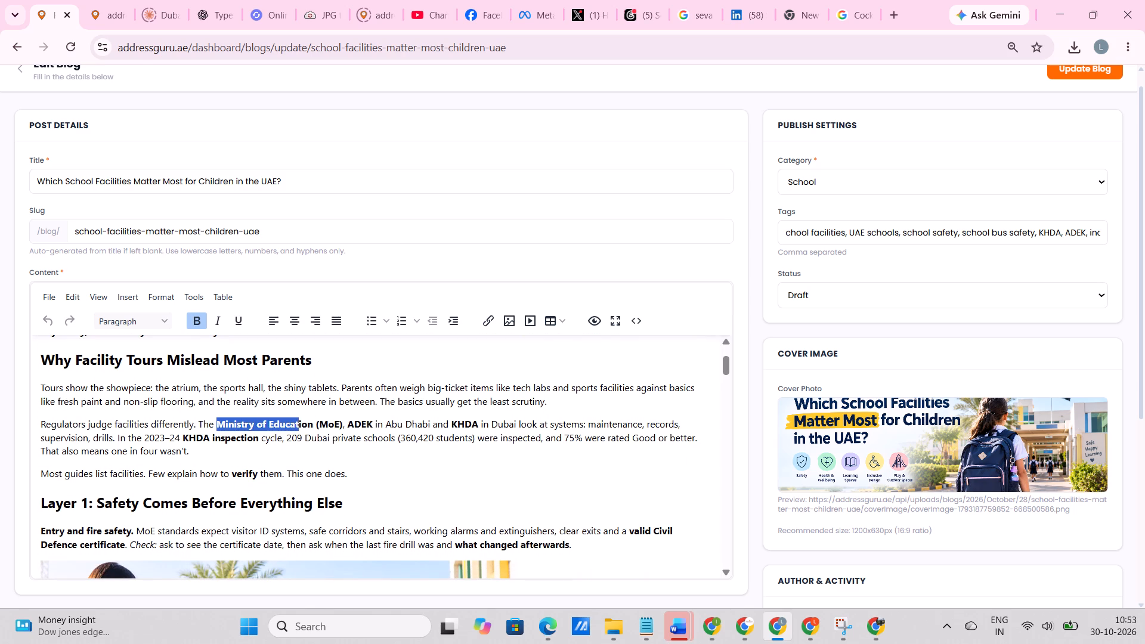
left_click_drag(298, 422, 312, 417)
key("ctrl+c")
Search Google for "uae Ministry of Education", pass the robot check, and switch from image results to all results.
left_click(859, 2)
left_click(339, 89)
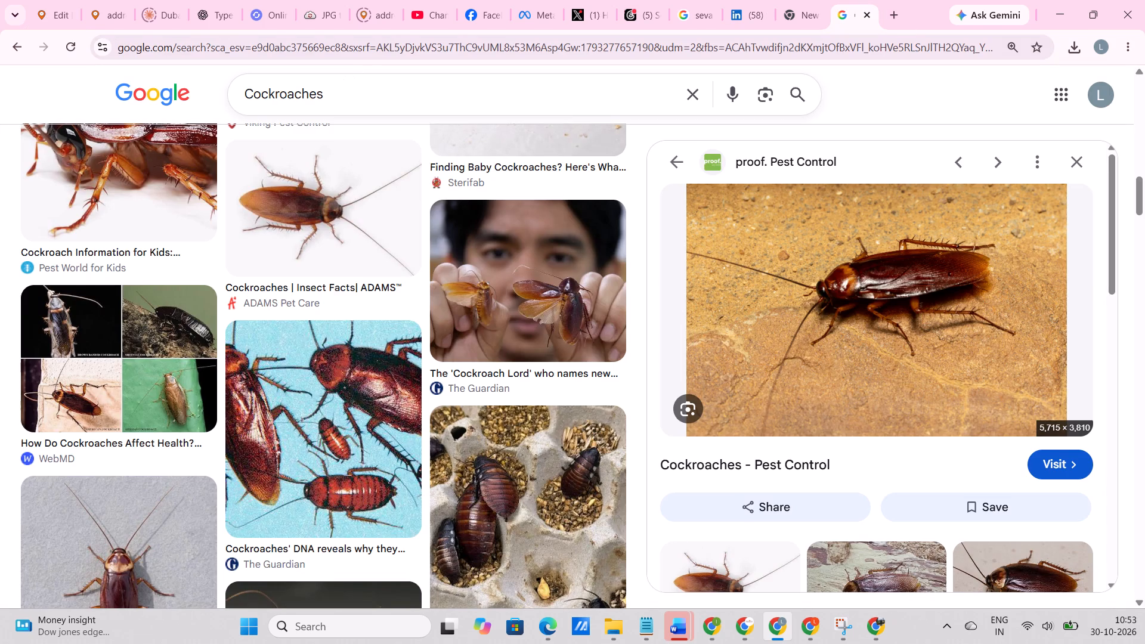
key("ctrl+a")
type("uae")
key("space")
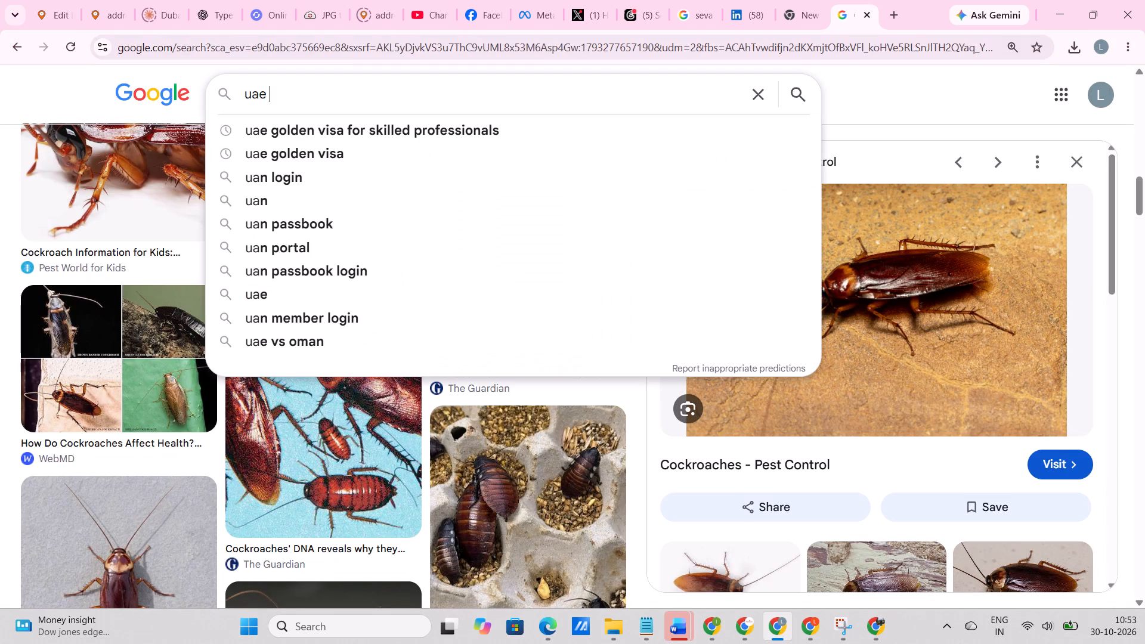
key("ctrl+v")
key("ctrl+Return")
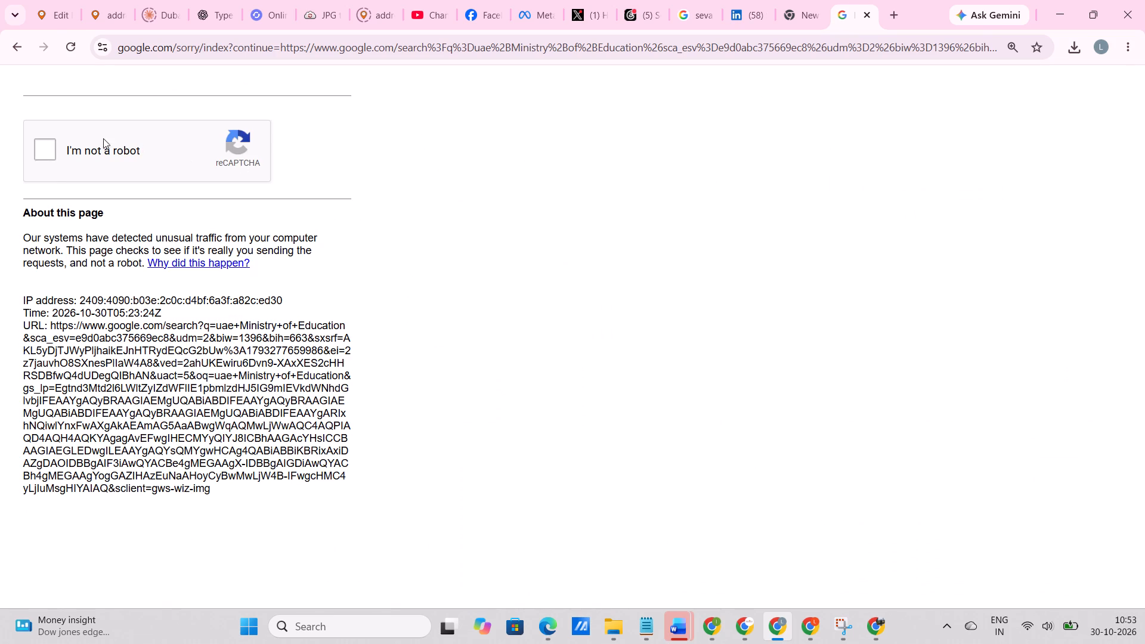
left_click(56, 154)
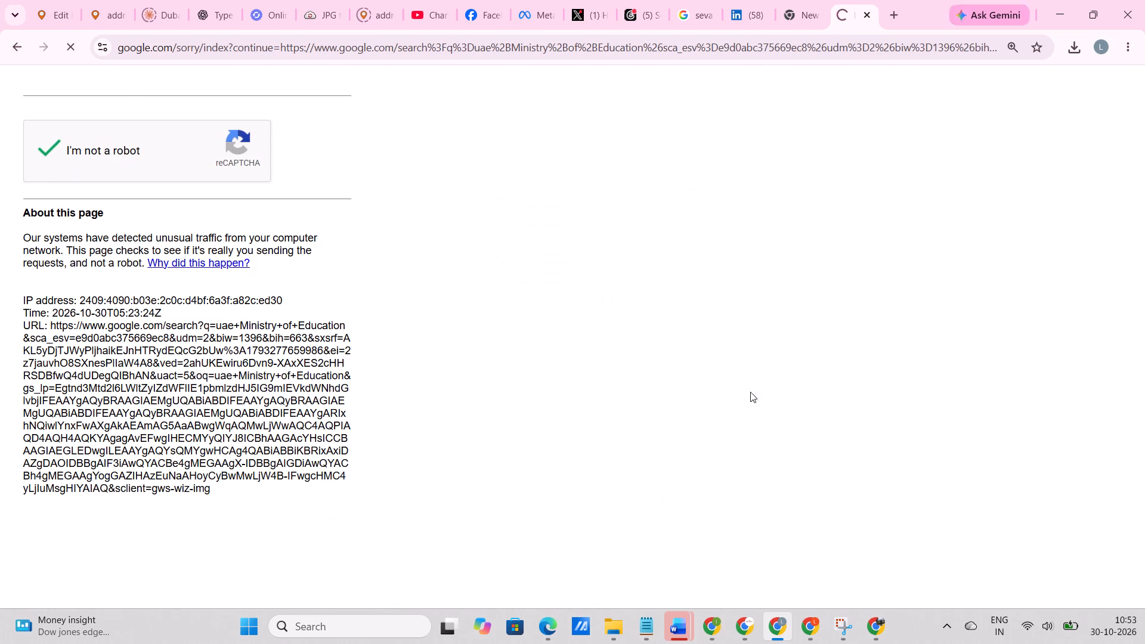
left_click(175, 168)
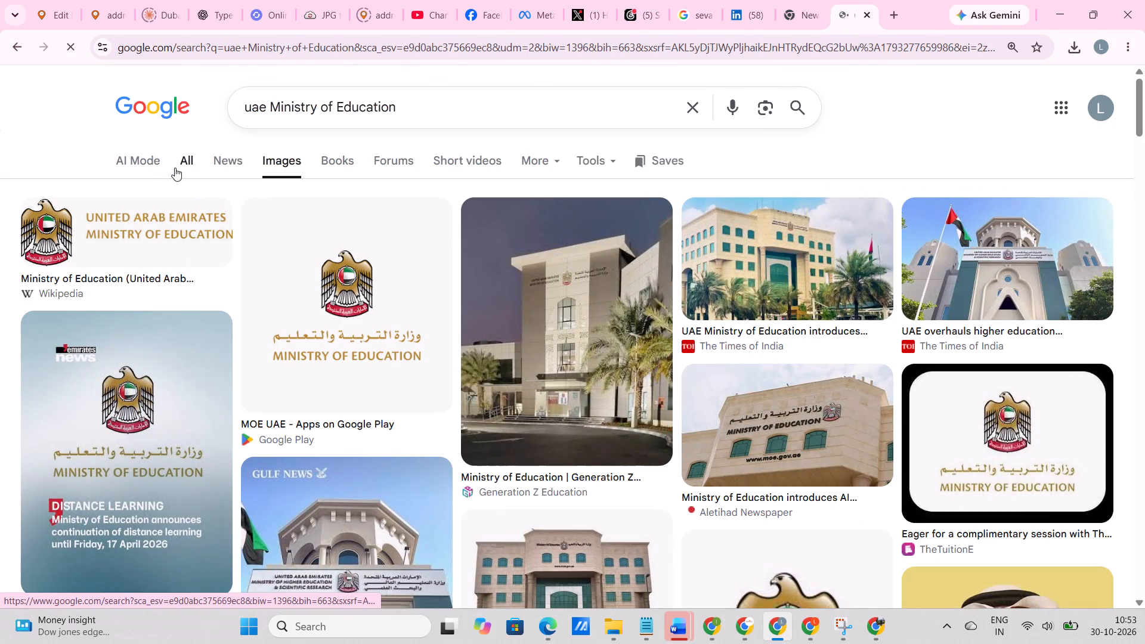
Open the Ministry of Education home page from the results and copy its URL.
left_click(191, 227)
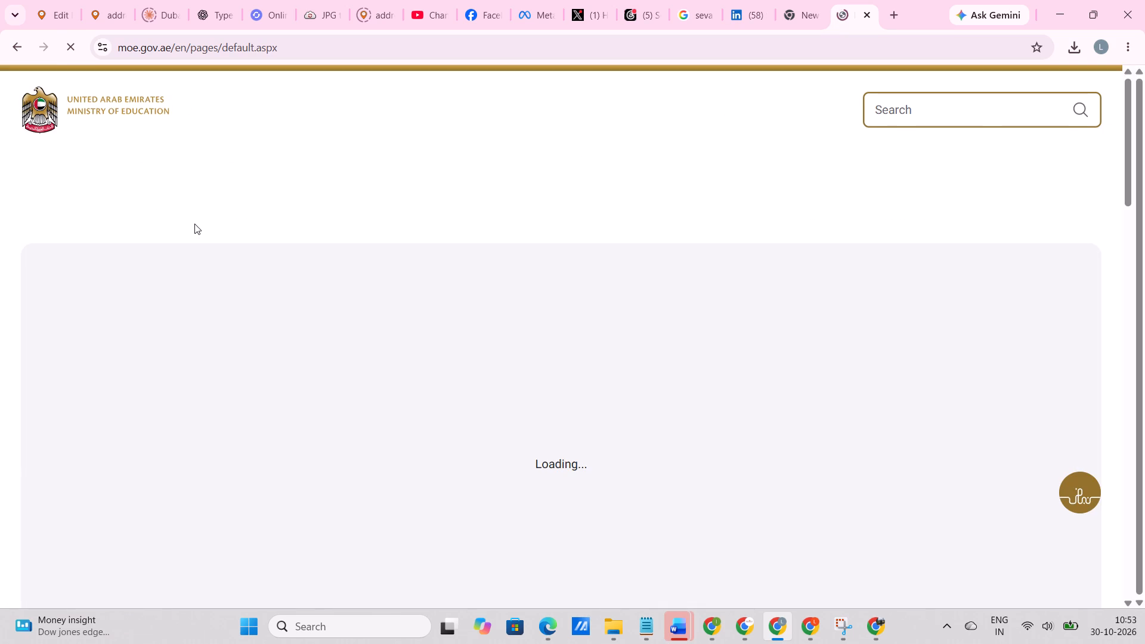
left_click(323, 48)
left_click(334, 46)
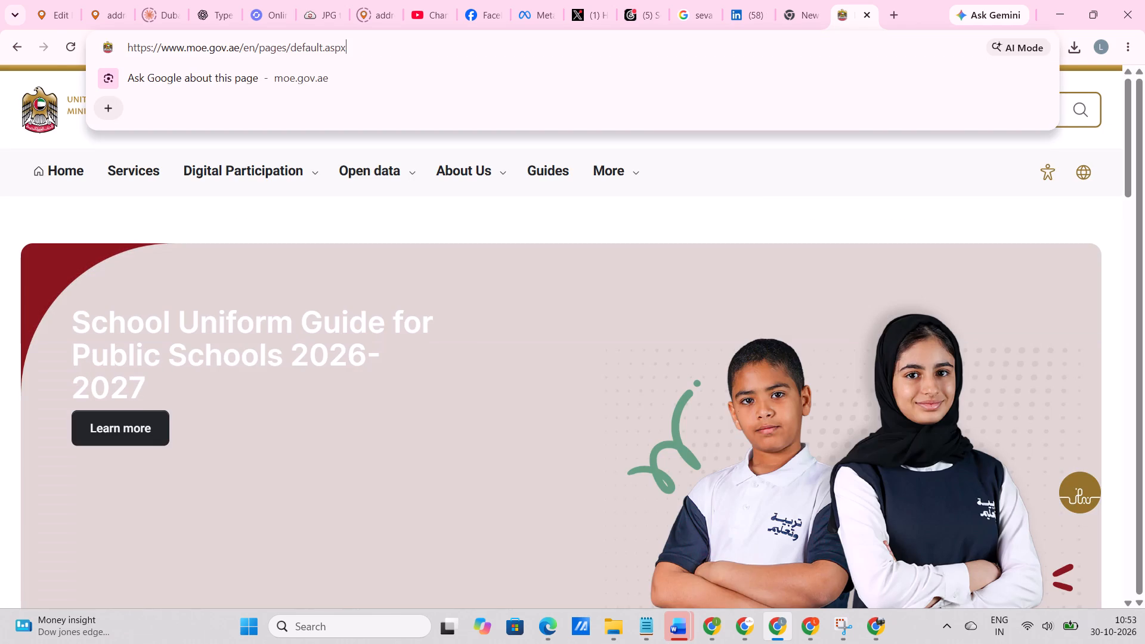
key("ctrl+a")
key("ctrl+c")
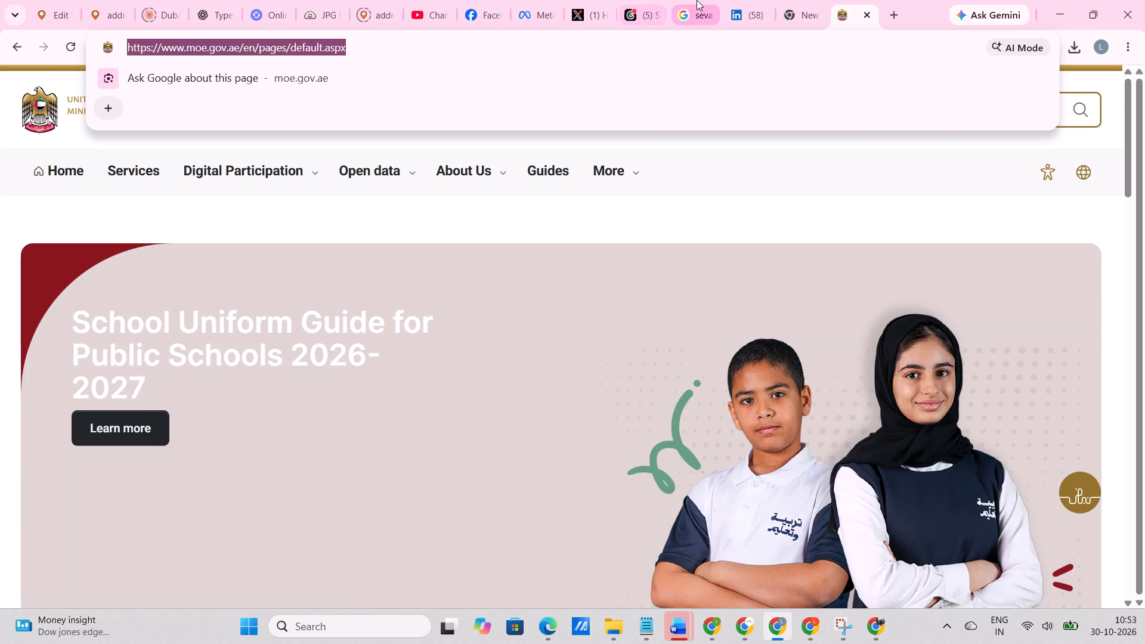
left_click(111, 0)
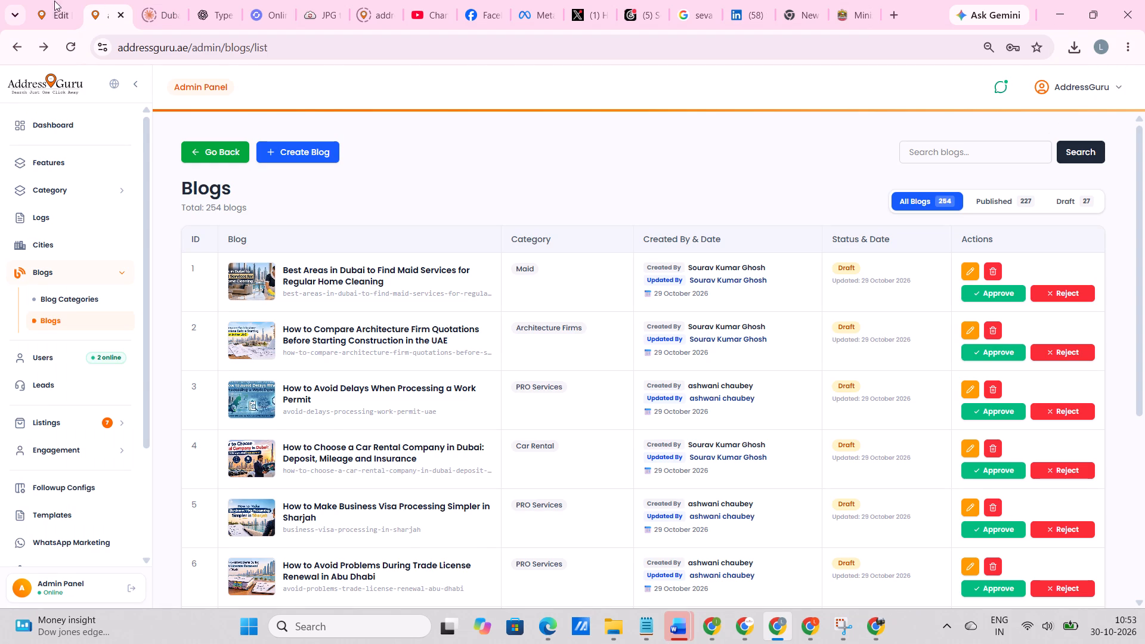
left_click(45, 0)
left_click(484, 323)
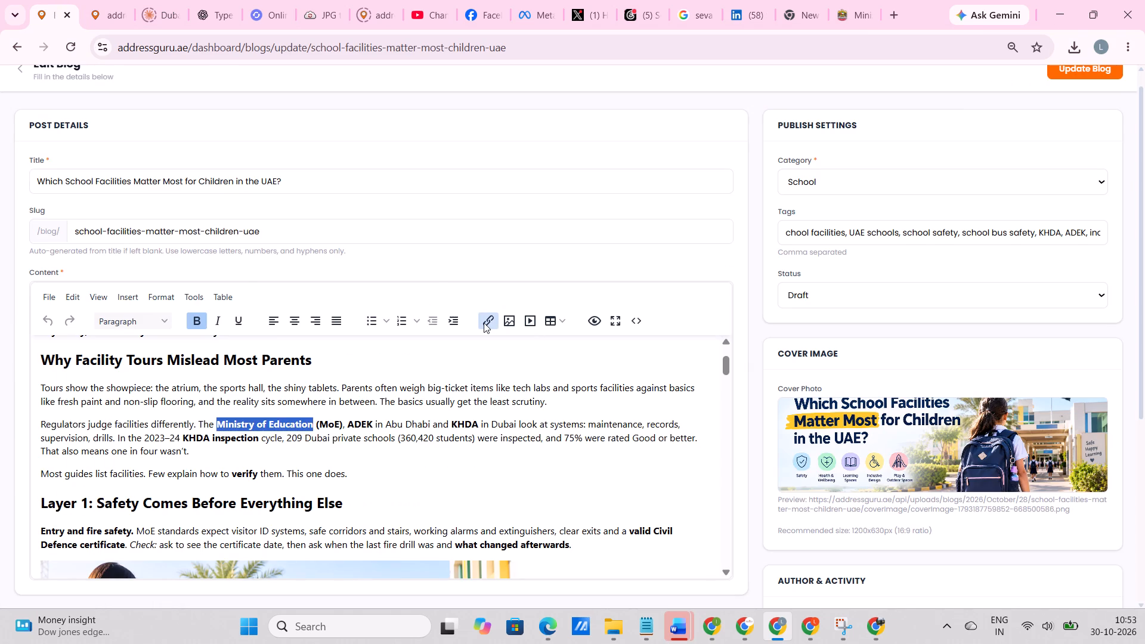
key("ctrl+v")
left_click(685, 428)
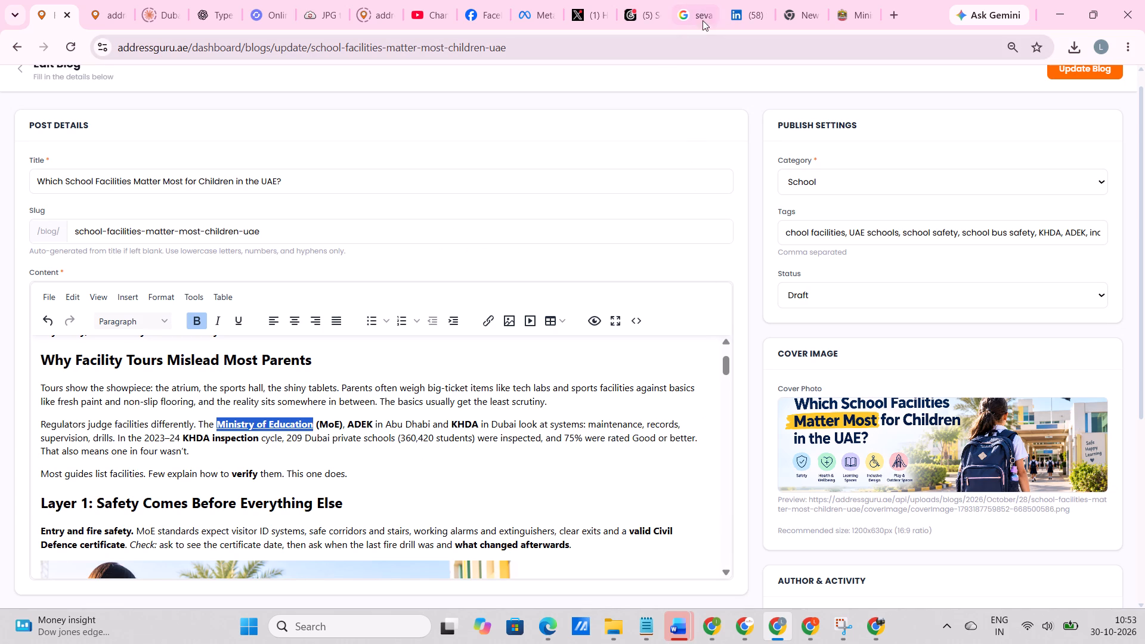
Return to the Google results from the ministry site and copy the search phrase "uae Ministry of Education".
left_click(851, 0)
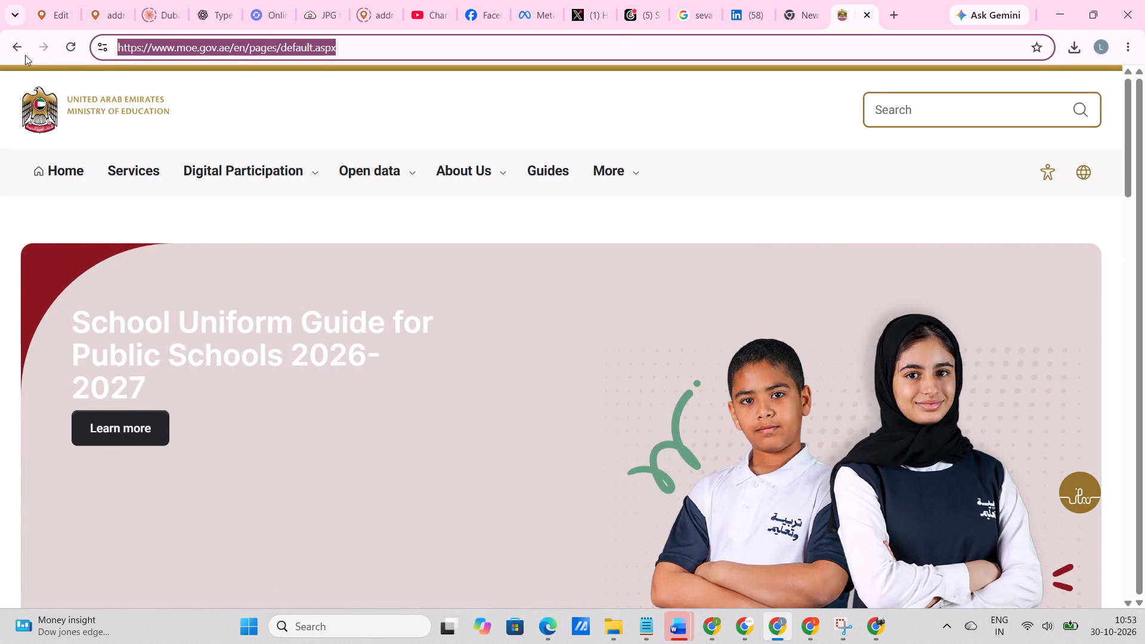
left_click(16, 49)
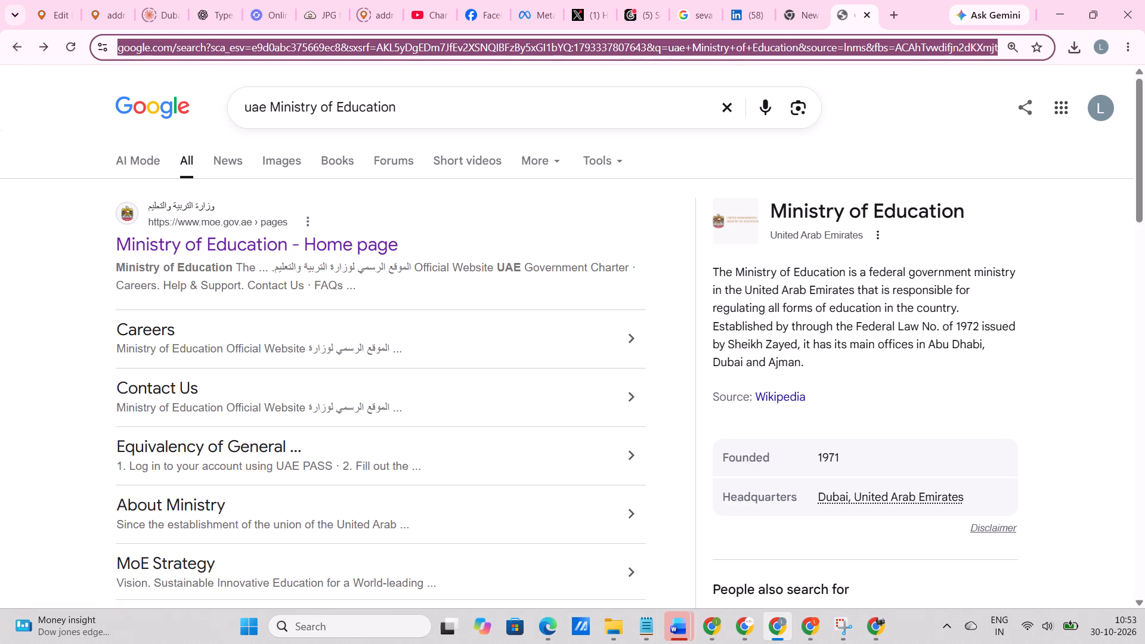
left_click_drag(412, 109, 145, 123)
key("ctrl+c")
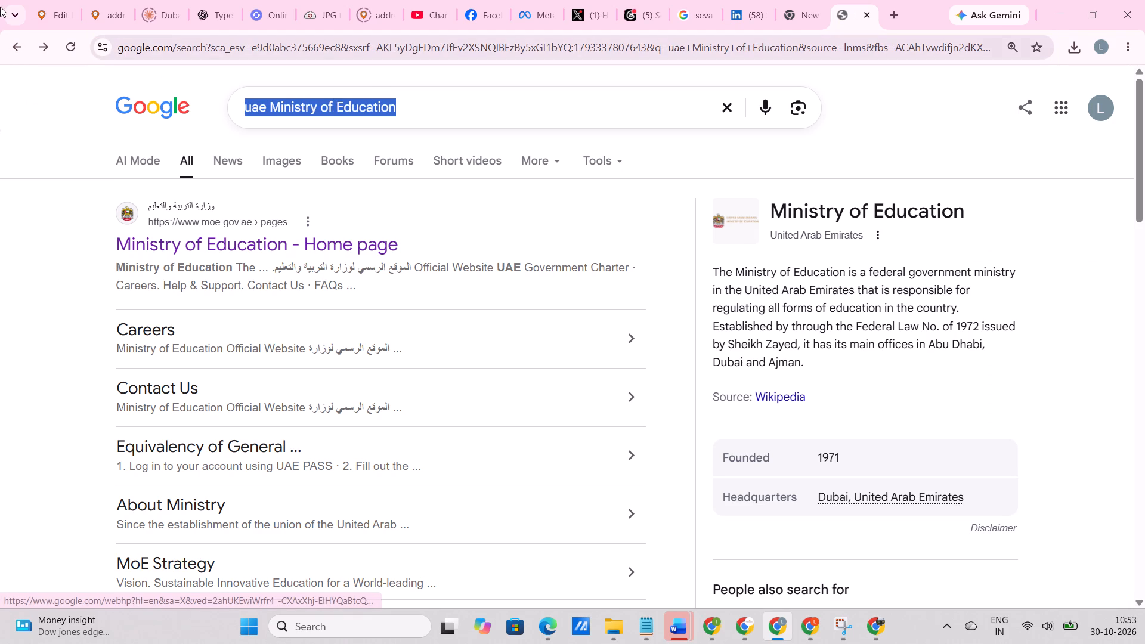
Back in the school facilities draft, append "UAE Ministry of Education" to the SEO keywords, with UAE in capitals.
left_click(52, 0)
scroll(750, 355, "down", 6)
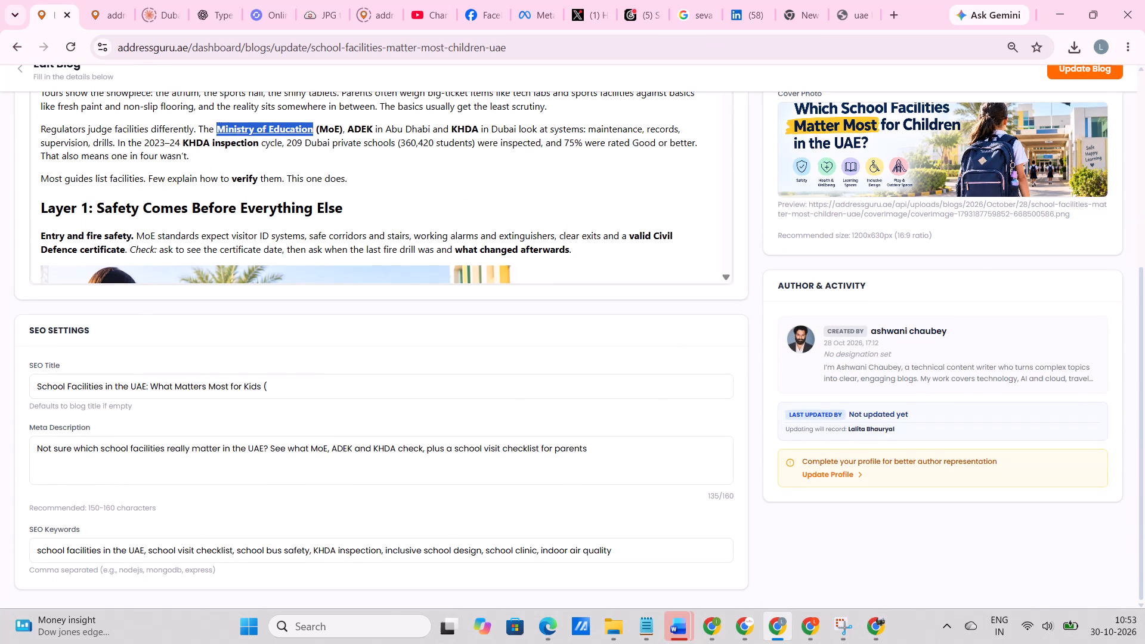
left_click(635, 554)
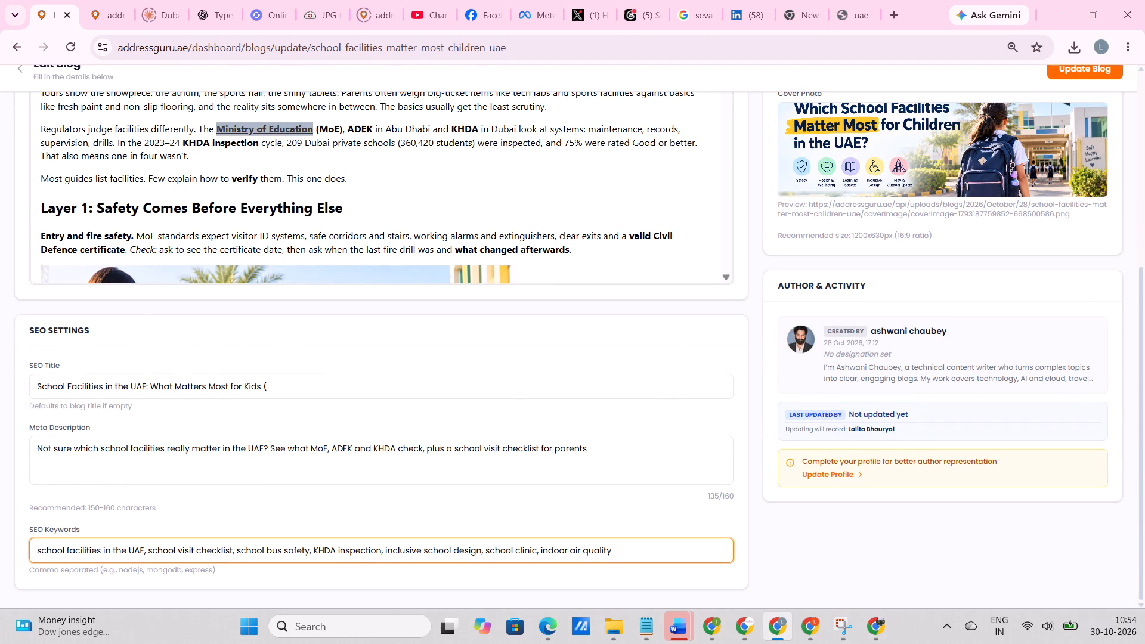
type(",")
key("space")
key("ctrl+v")
triple_click(619, 544)
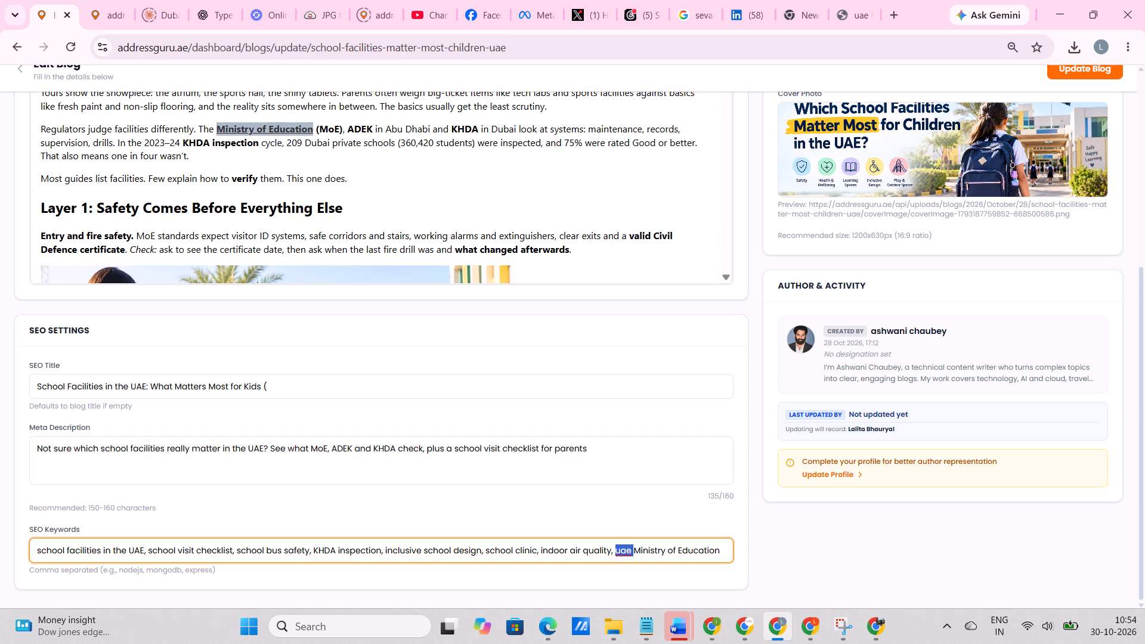
type("UAE")
key("space")
Add "Ministry of Education" without the country prefix as another comma-separated entry at the end of the SEO keywords.
left_click(725, 551)
key("comma")
key("ctrl+v")
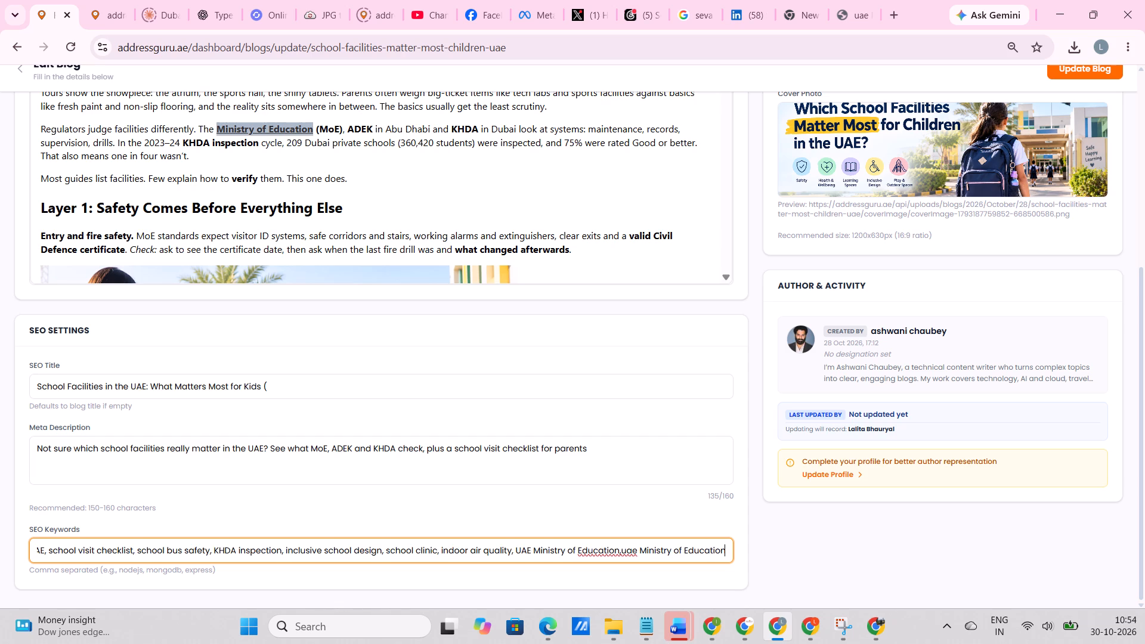
triple_click(626, 552)
key("BackSpace")
key("space")
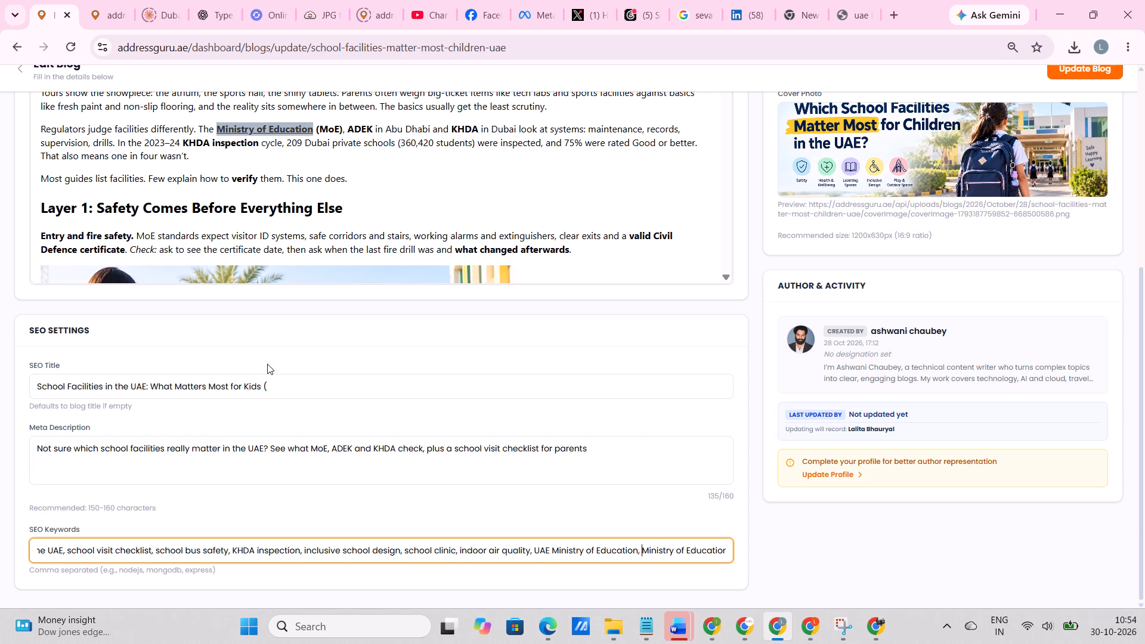
Remove the stray opening parenthesis and trailing space from the end of the SEO title.
left_click(282, 382)
key("BackSpace")
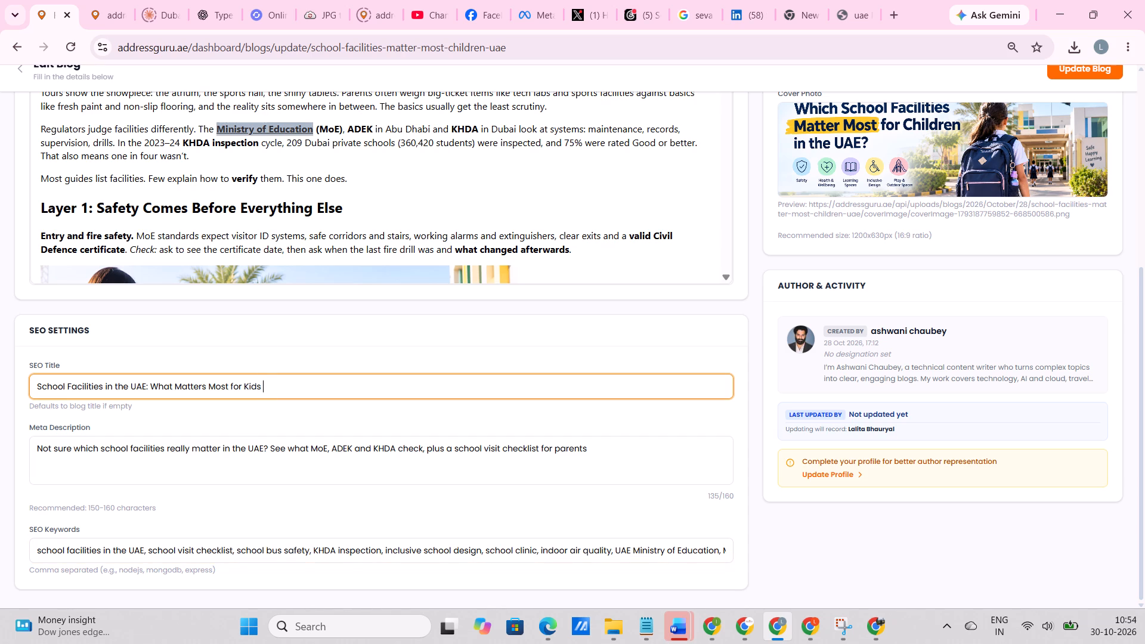
key("BackSpace")
Insert "for your kid" in lowercase after "really matter" in the meta description.
left_click(221, 447)
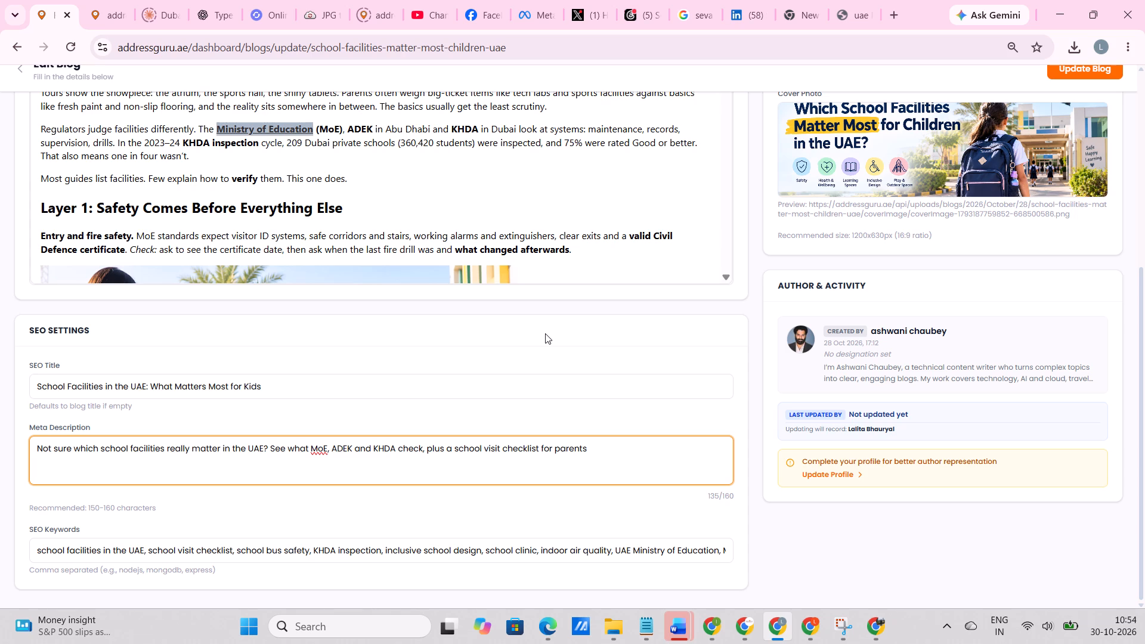
key("space")
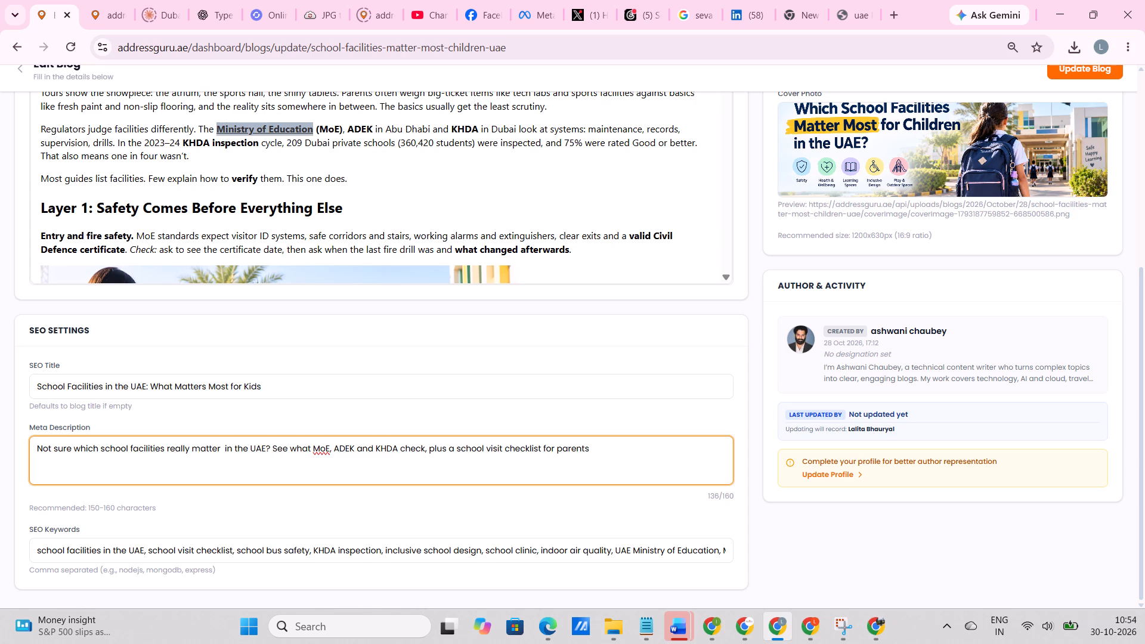
type("FOR YOU")
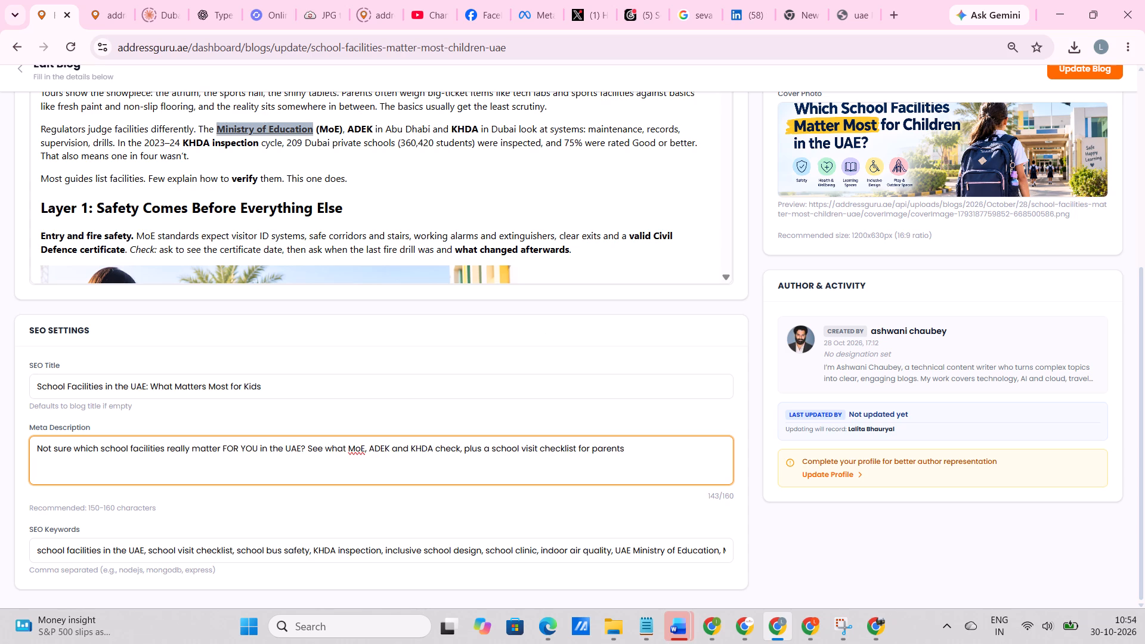
key("BackSpace")
key("BackSpace")
key("BackSpace")
key("BackSpace")
key("BackSpace")
key("BackSpace")
key("BackSpace")
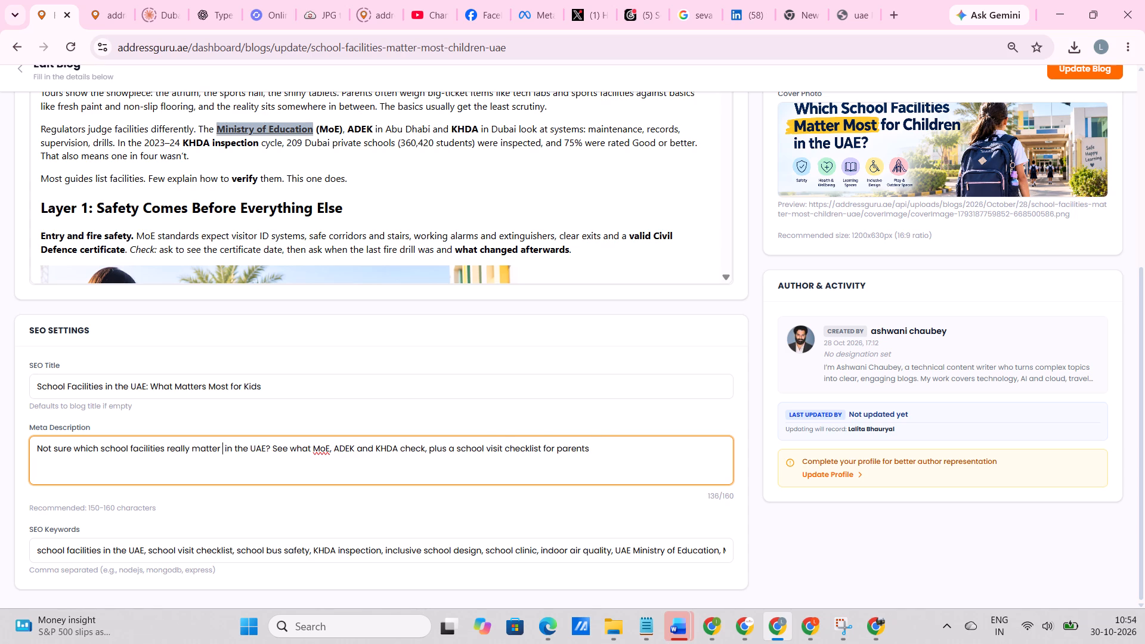
type("for")
key("space")
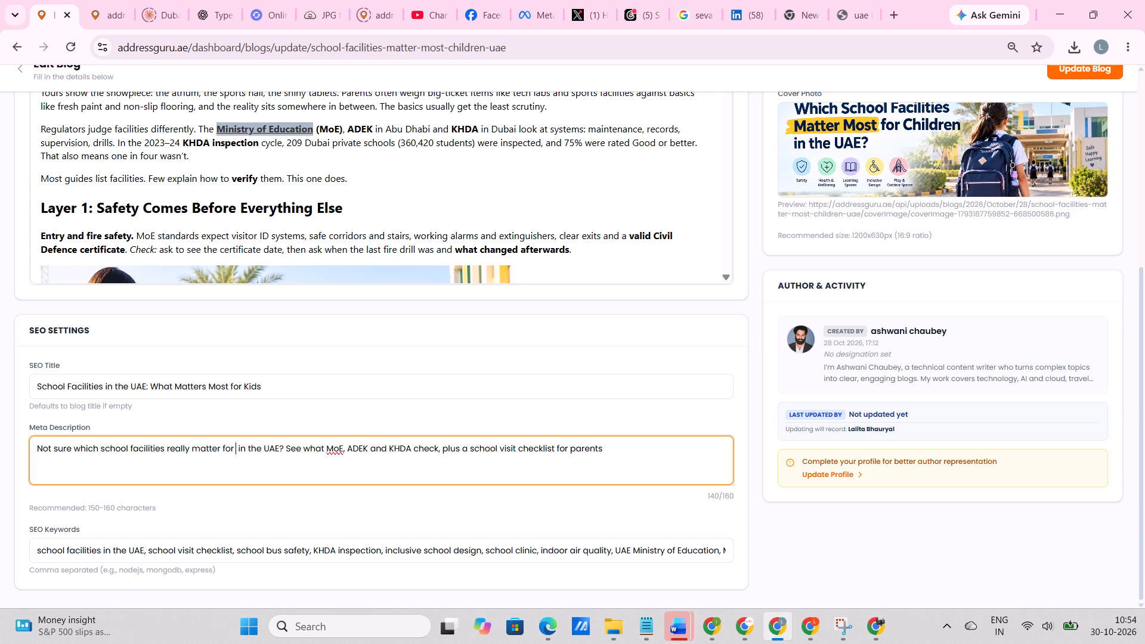
type("your")
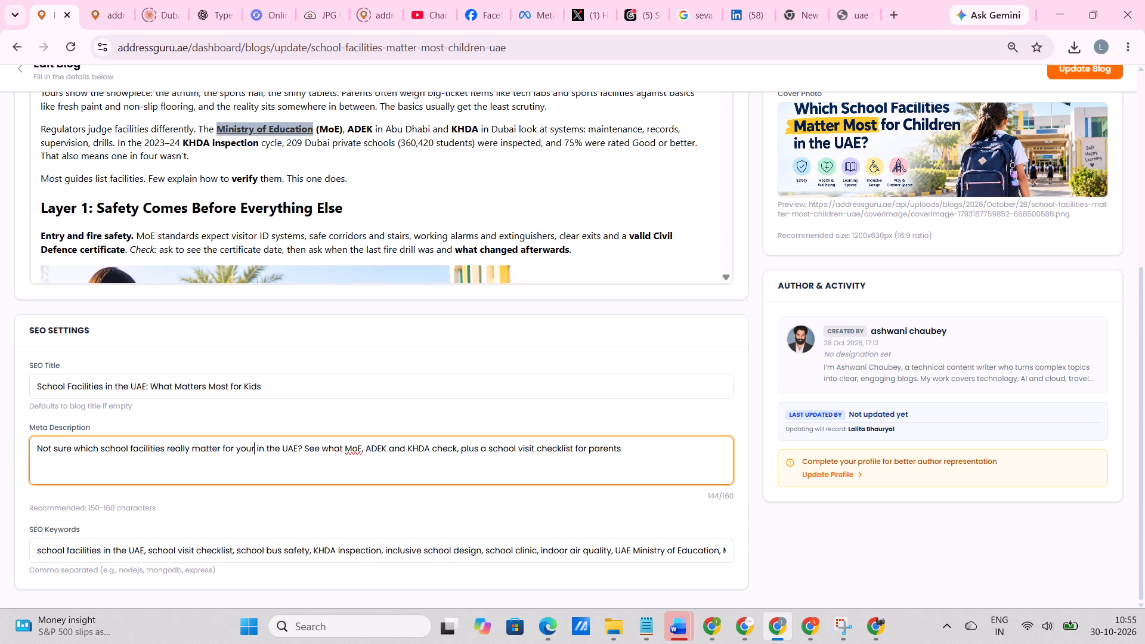
key("space")
type("kid")
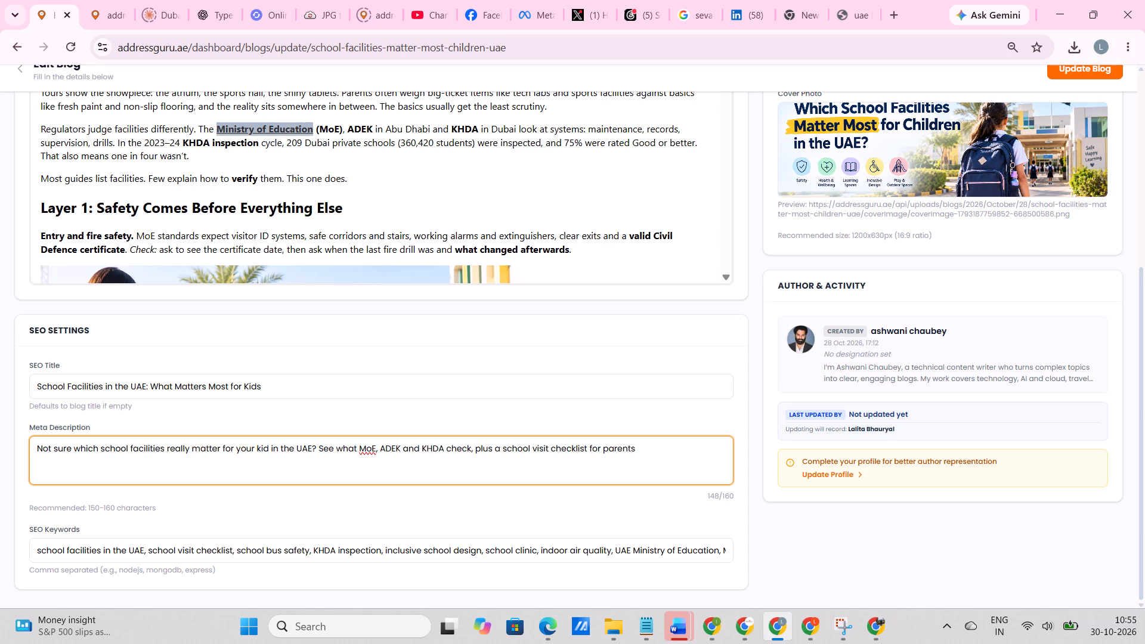
Extend the end of the meta description with "in UAE" and a closing period.
left_click(642, 456)
key("space")
type("UAE")
key("period")
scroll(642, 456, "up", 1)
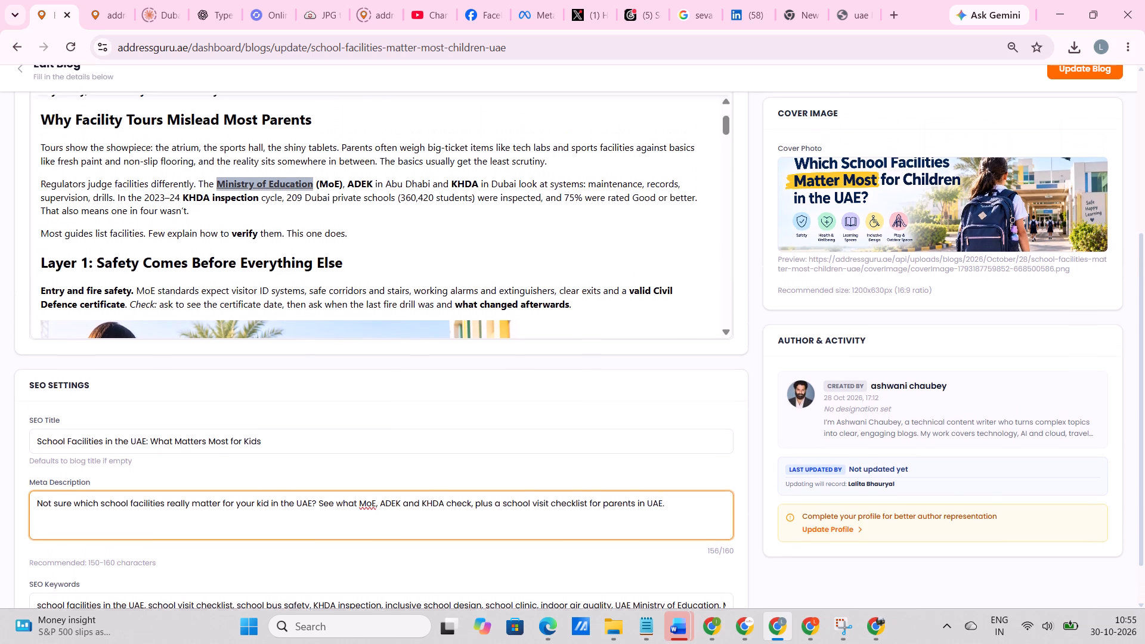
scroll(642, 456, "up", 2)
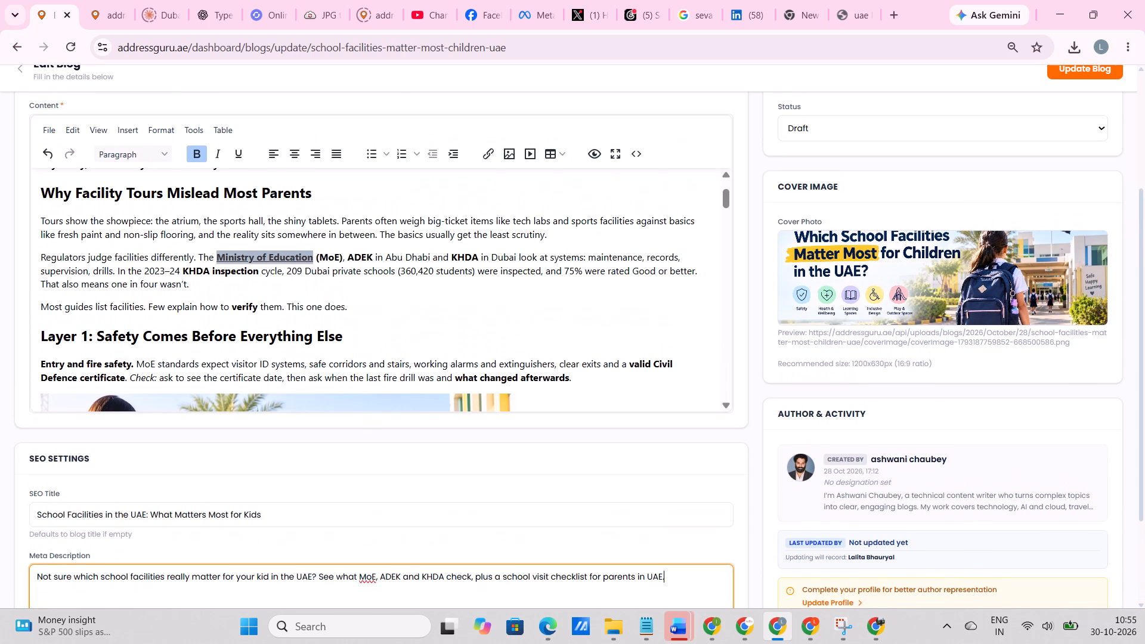
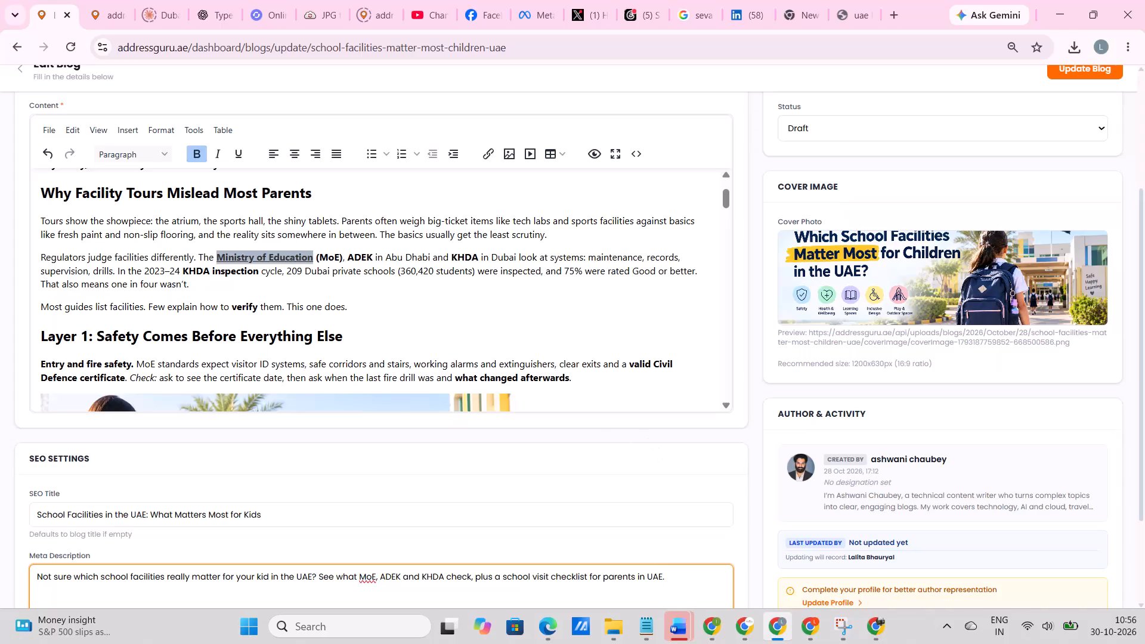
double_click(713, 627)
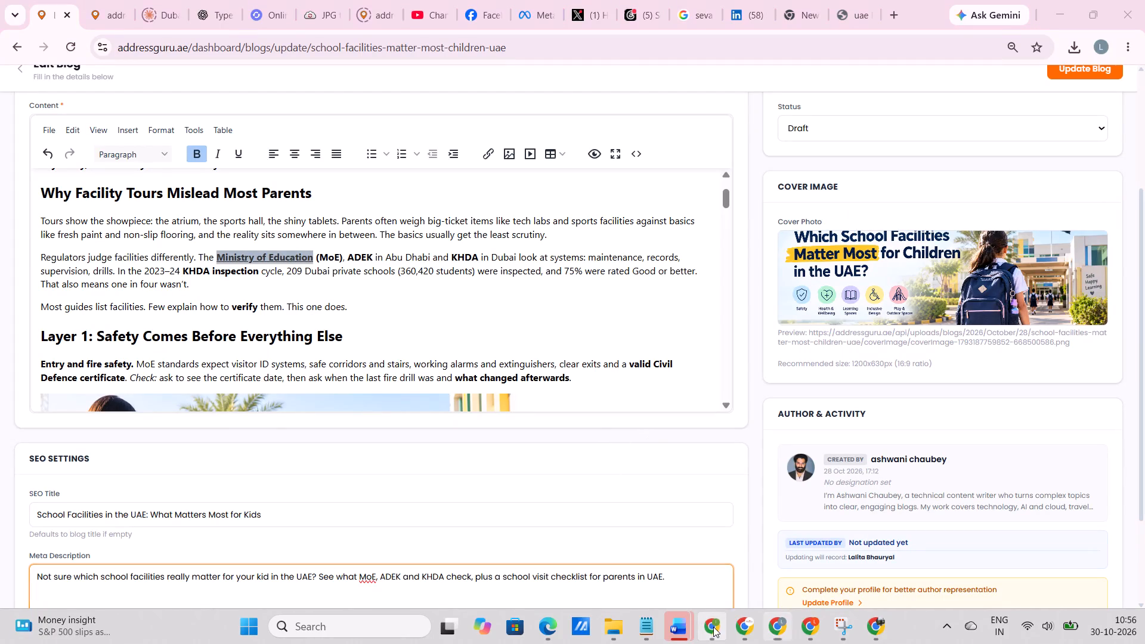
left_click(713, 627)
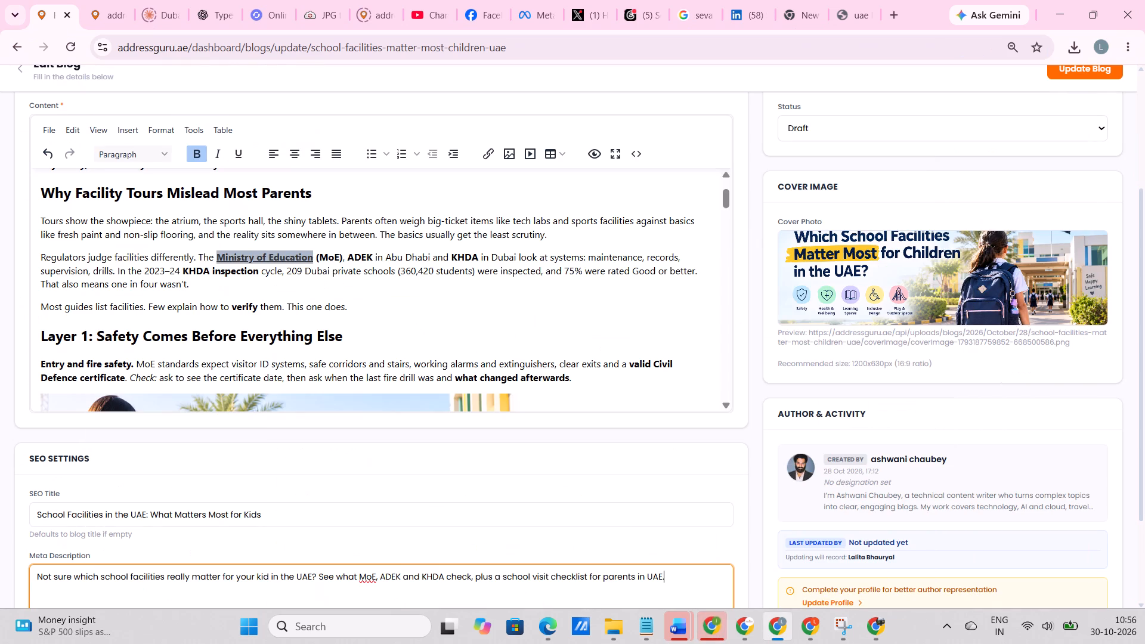
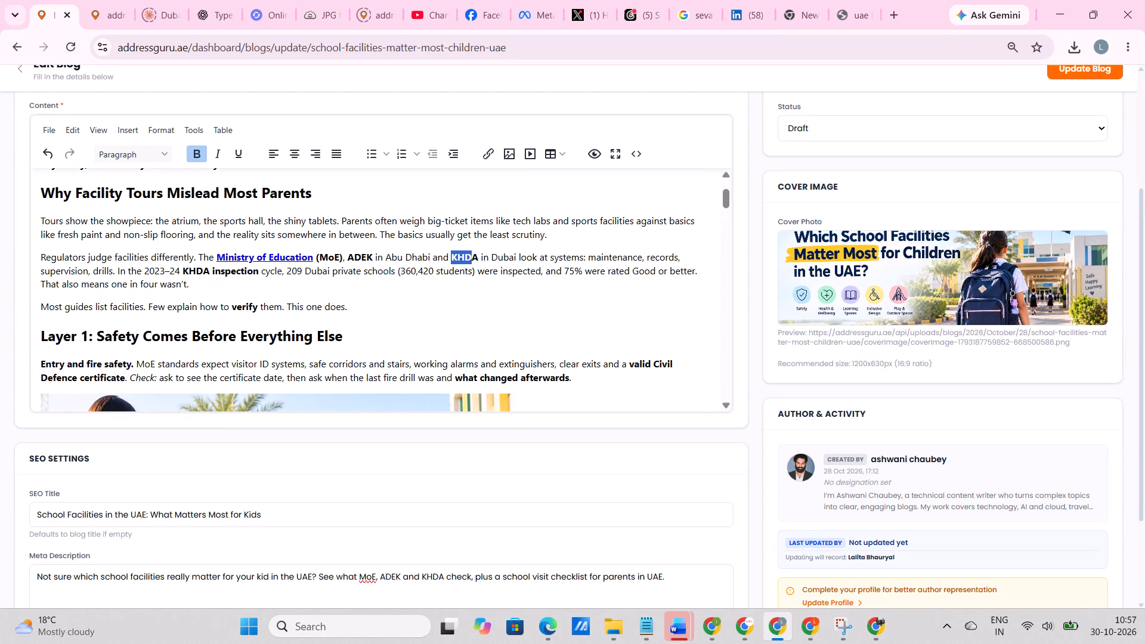
Copy "KHDA" from the draft's regulators paragraph and open the School blog category on the live AddressGuru site in the other browser window.
left_click_drag(475, 259, 476, 258)
key("ctrl+c")
left_click(737, 627)
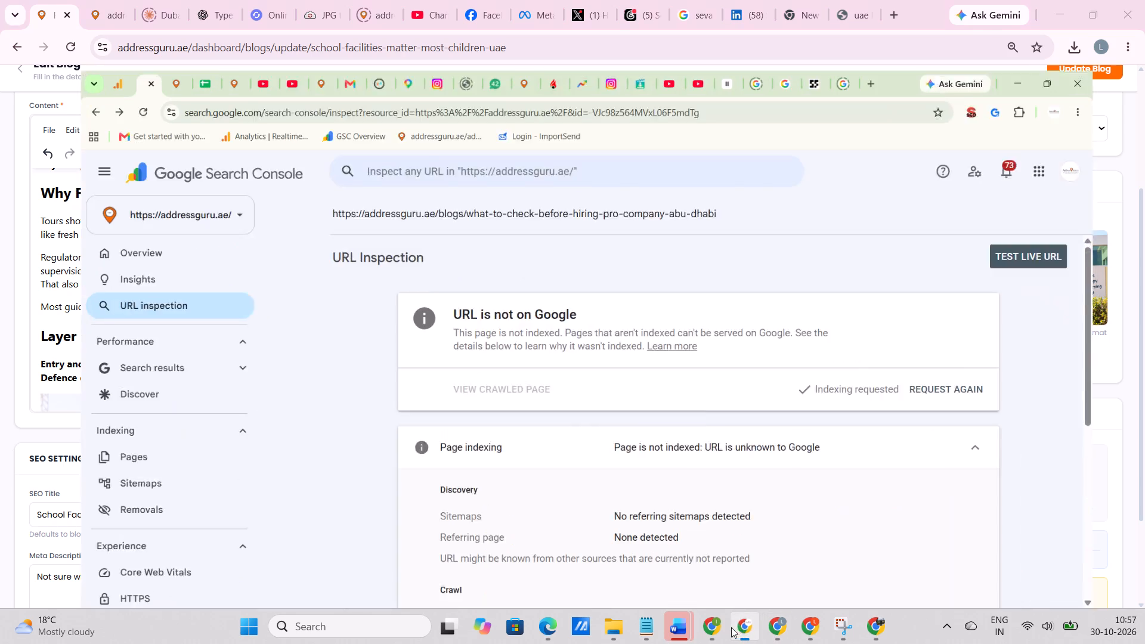
left_click(112, 0)
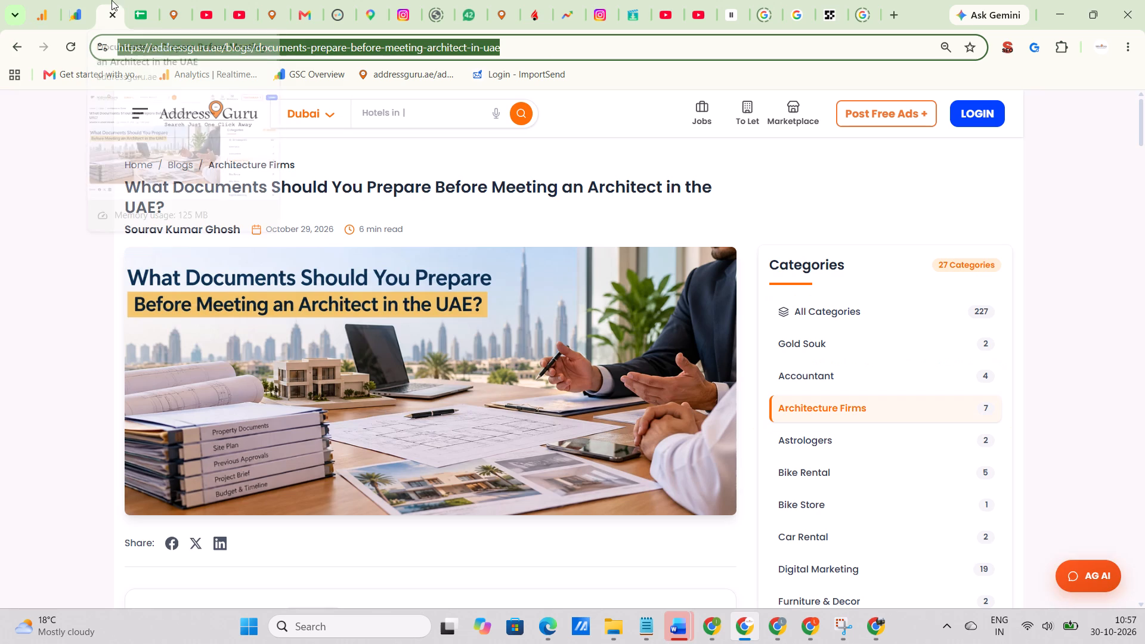
scroll(932, 429, "down", 1)
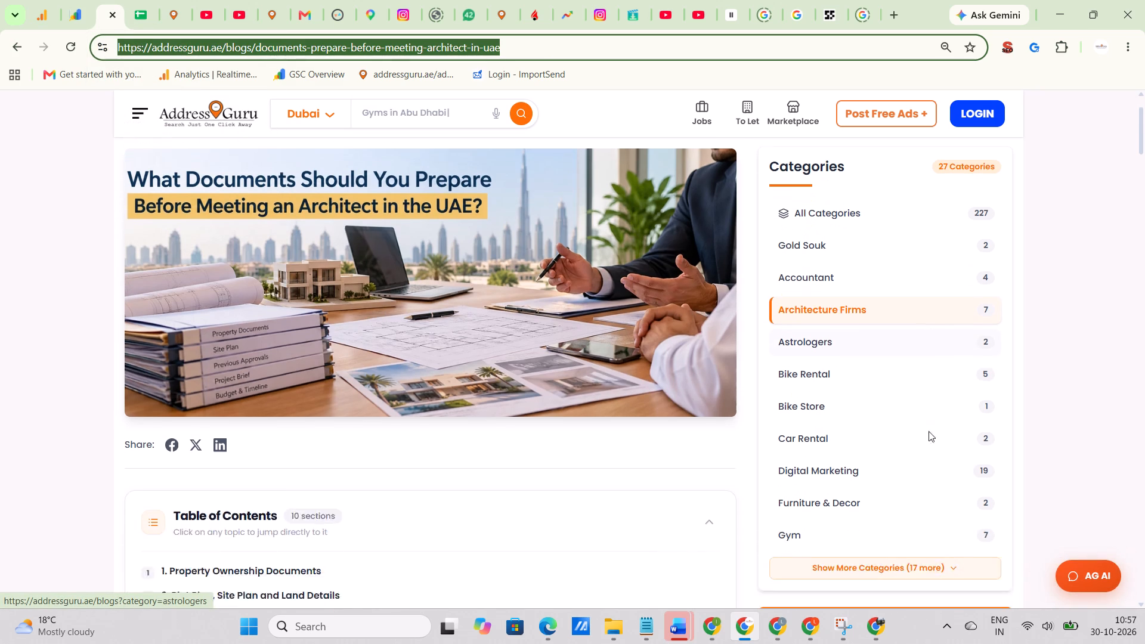
scroll(929, 431, "down", 2)
left_click(880, 507)
scroll(870, 484, "down", 4)
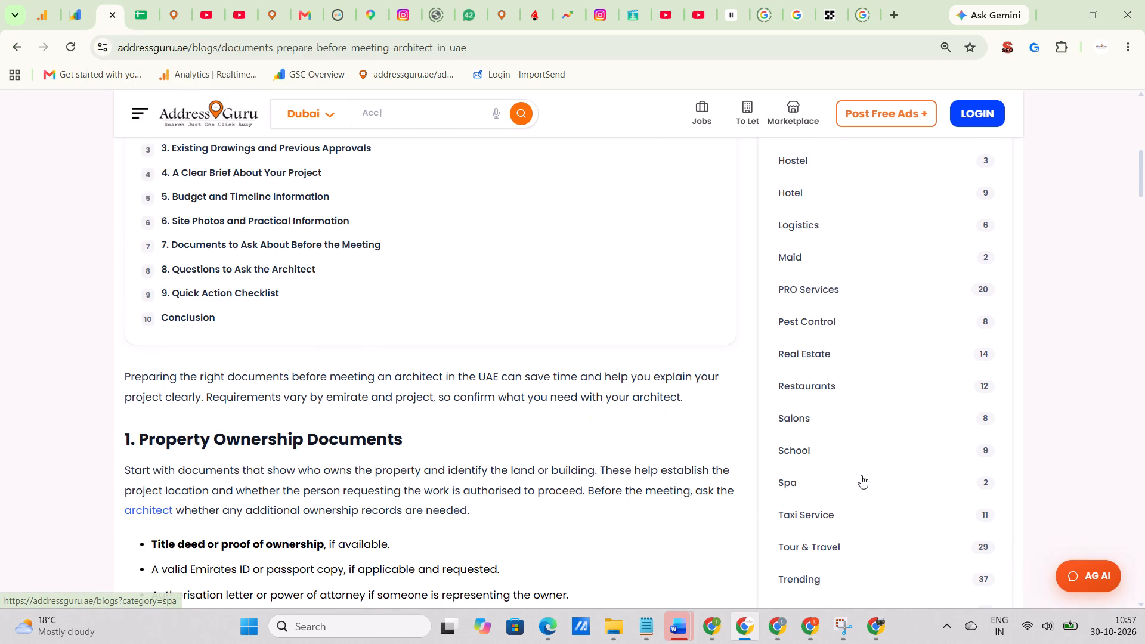
scroll(861, 483, "down", 2)
scroll(850, 420, "up", 1)
left_click(845, 324)
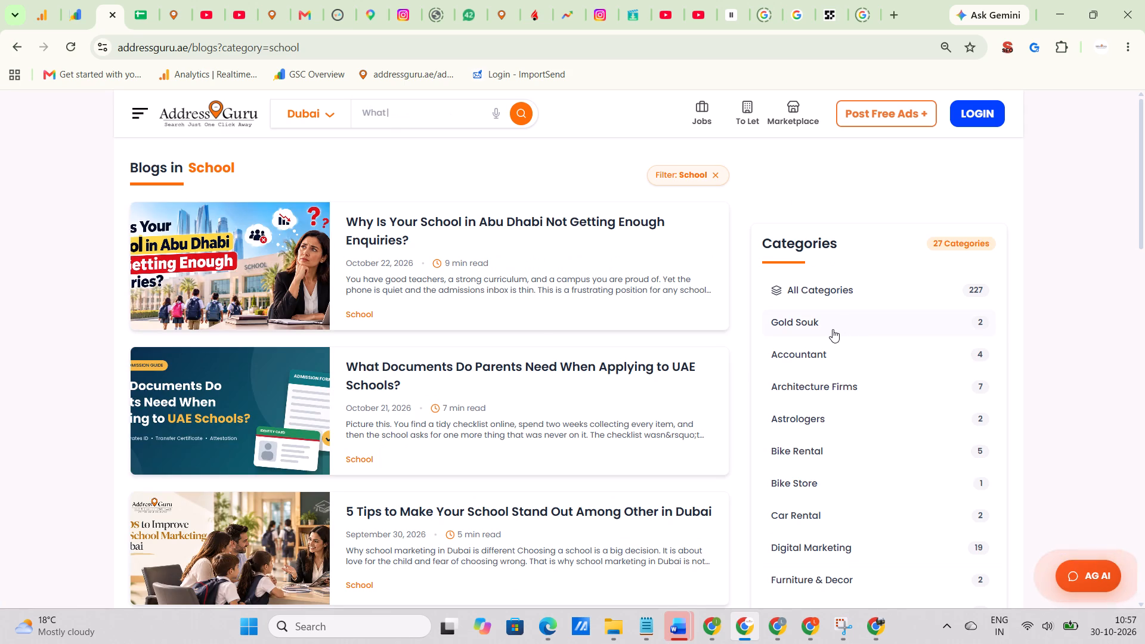
Search the School blog listing for "KHDA", look through its posts, and return to the draft editor.
key("ctrl+f")
key("ctrl+v")
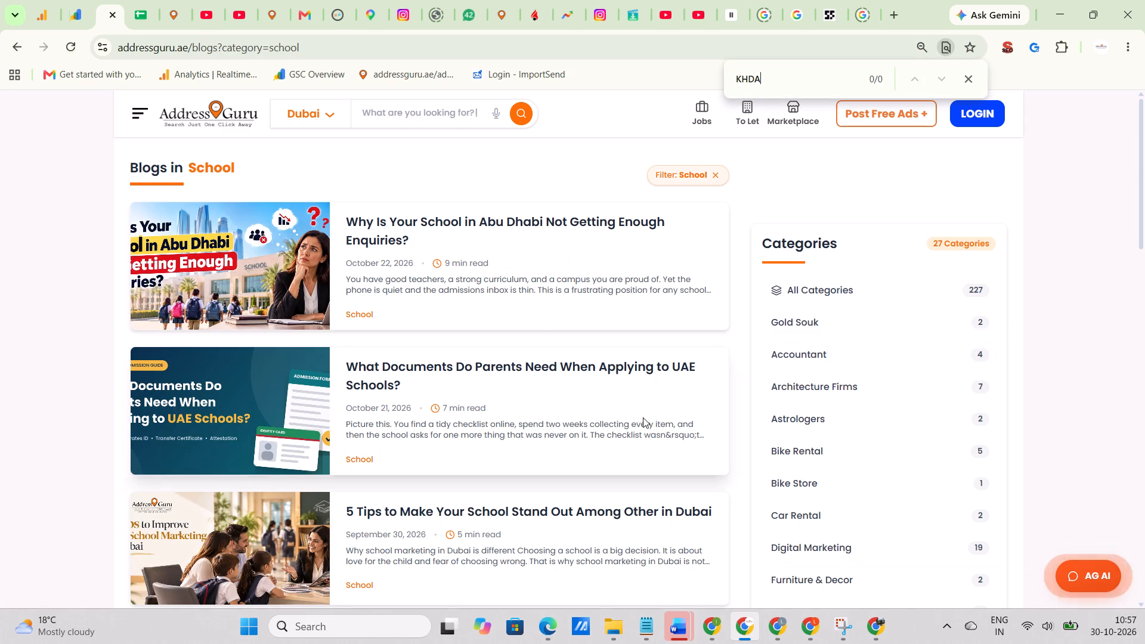
scroll(643, 417, "down", 6)
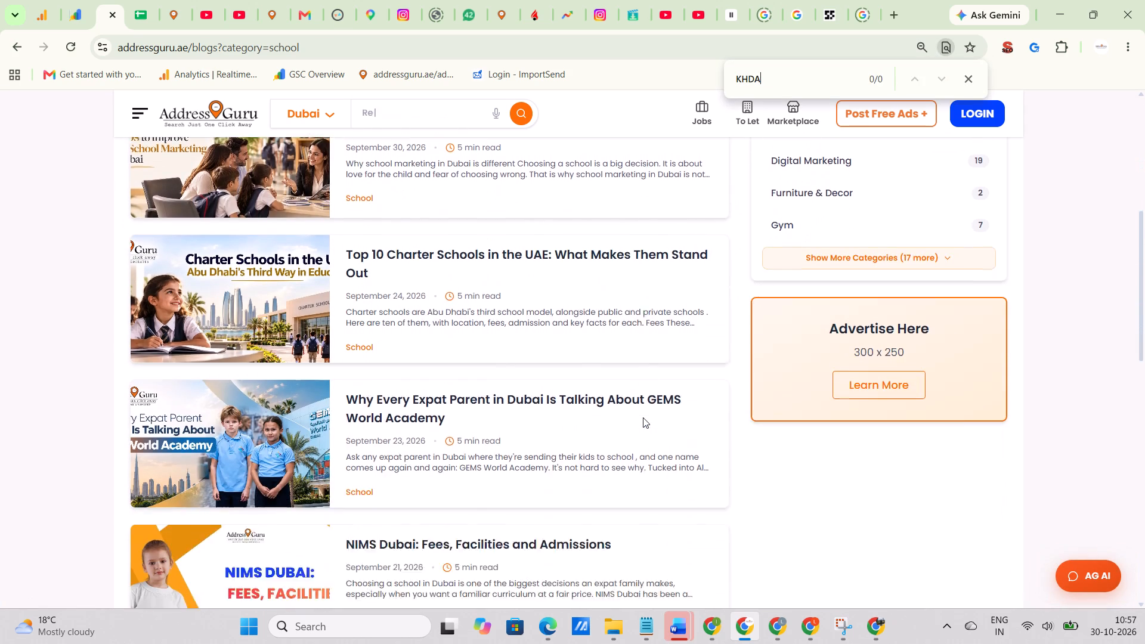
scroll(643, 417, "down", 11)
scroll(643, 417, "up", 8)
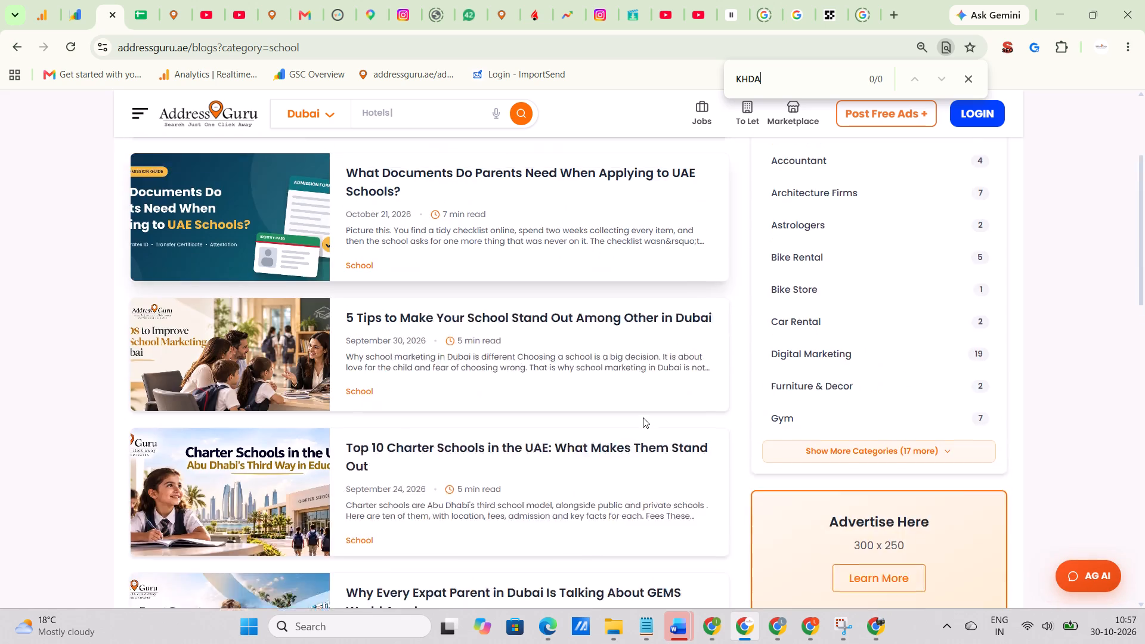
scroll(643, 418, "up", 2)
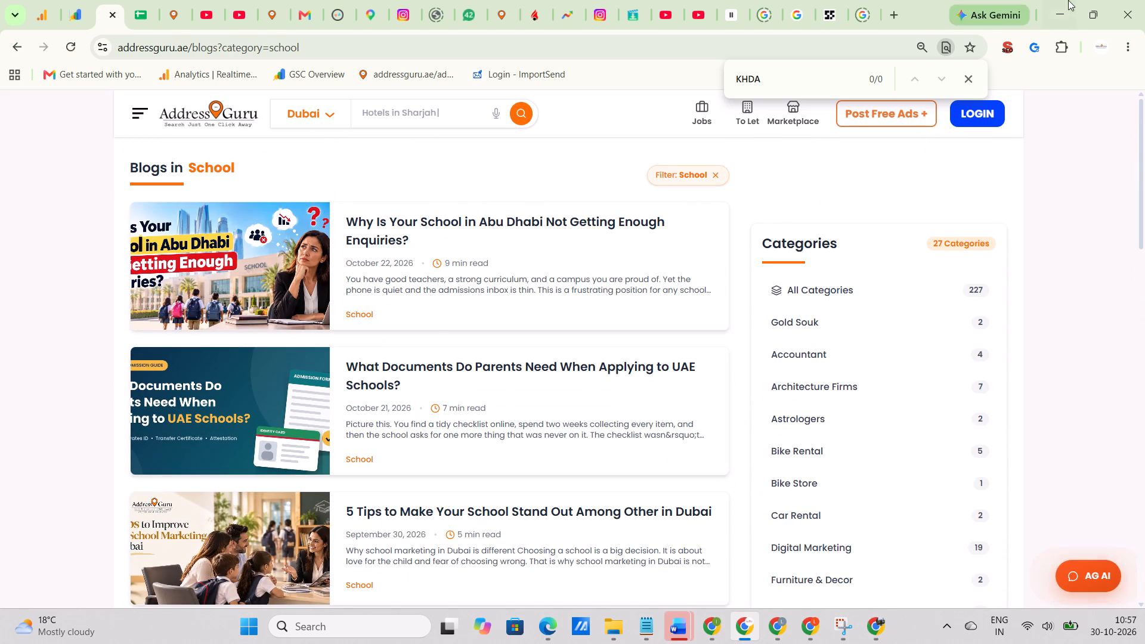
left_click(1068, 0)
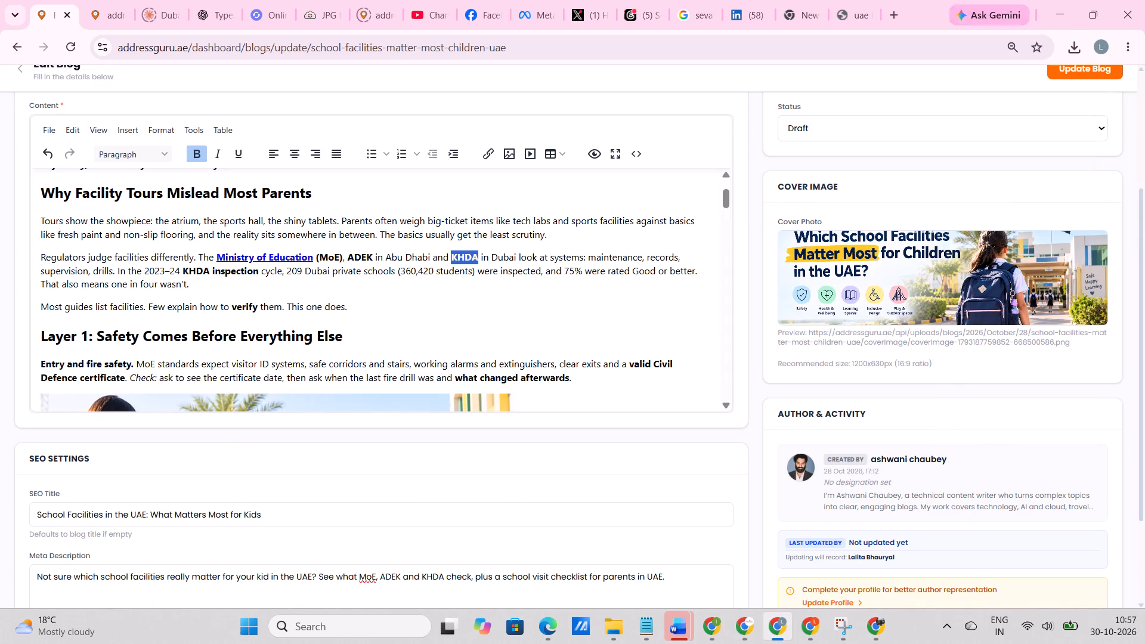
Remove the bold from "verify" in the sentence "Few explain how to verify them".
left_click(459, 310)
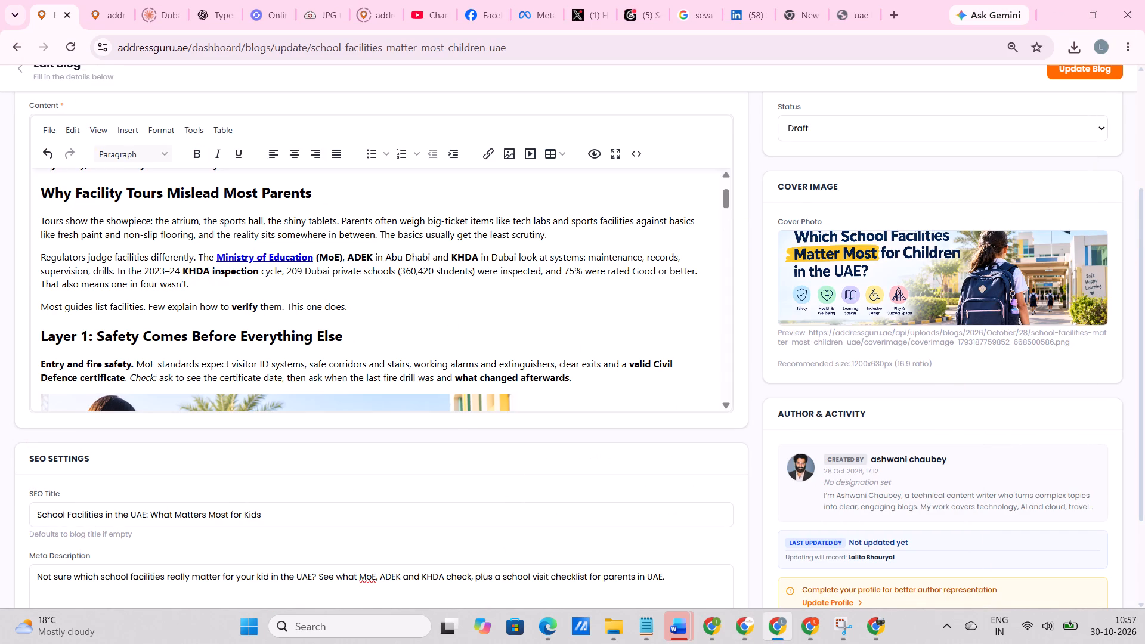
scroll(462, 329, "up", 1)
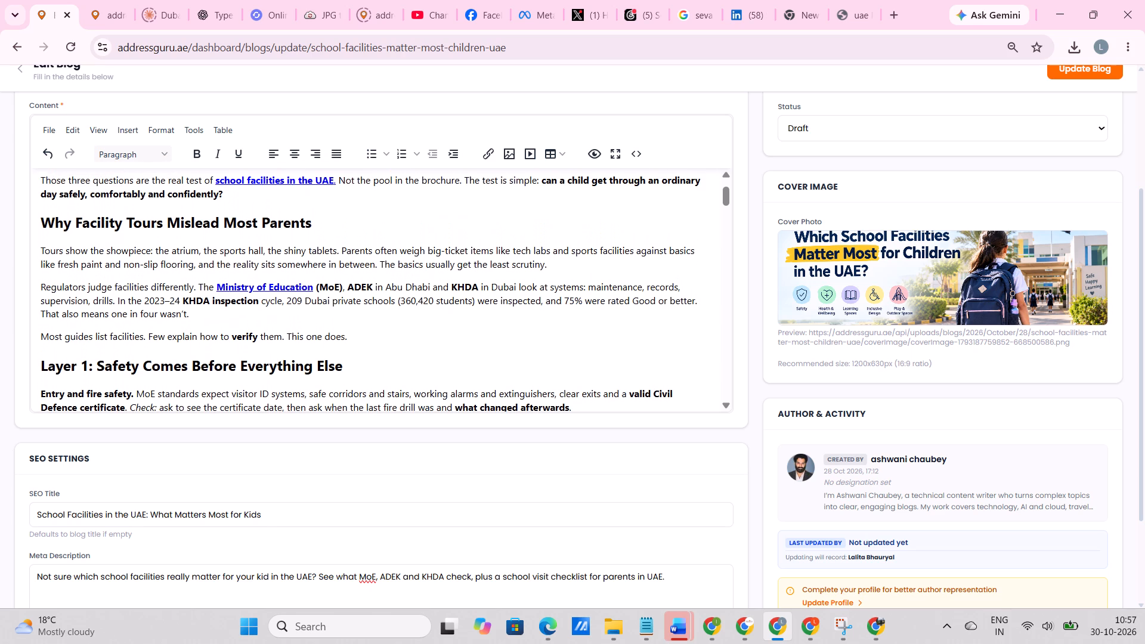
triple_click(240, 335)
double_click(240, 335)
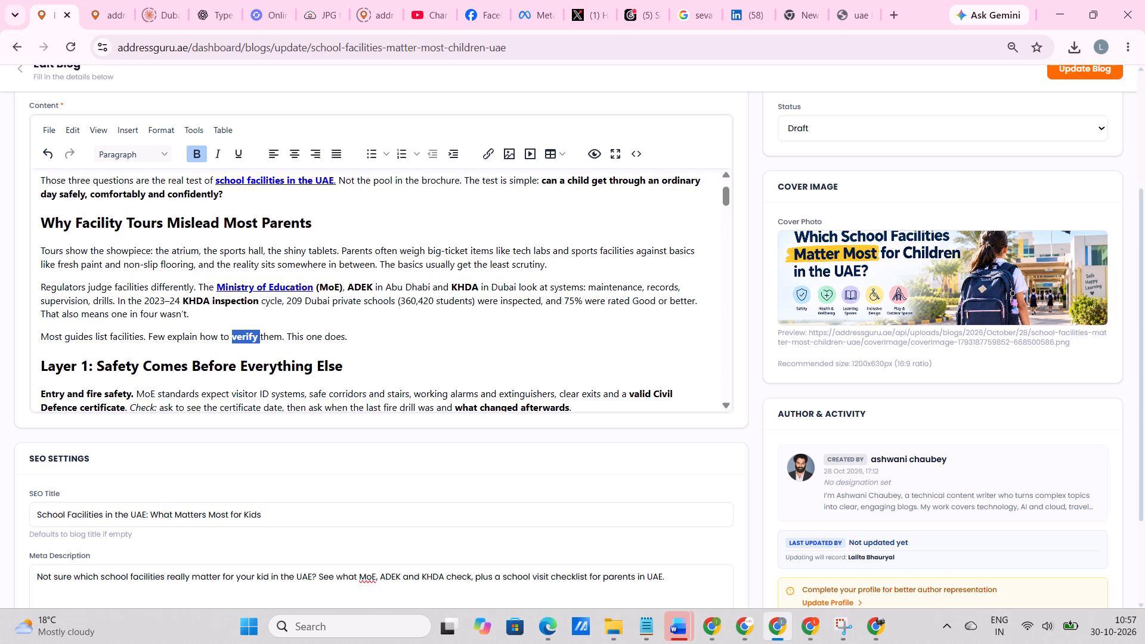
key("ctrl+b")
double_click(240, 335)
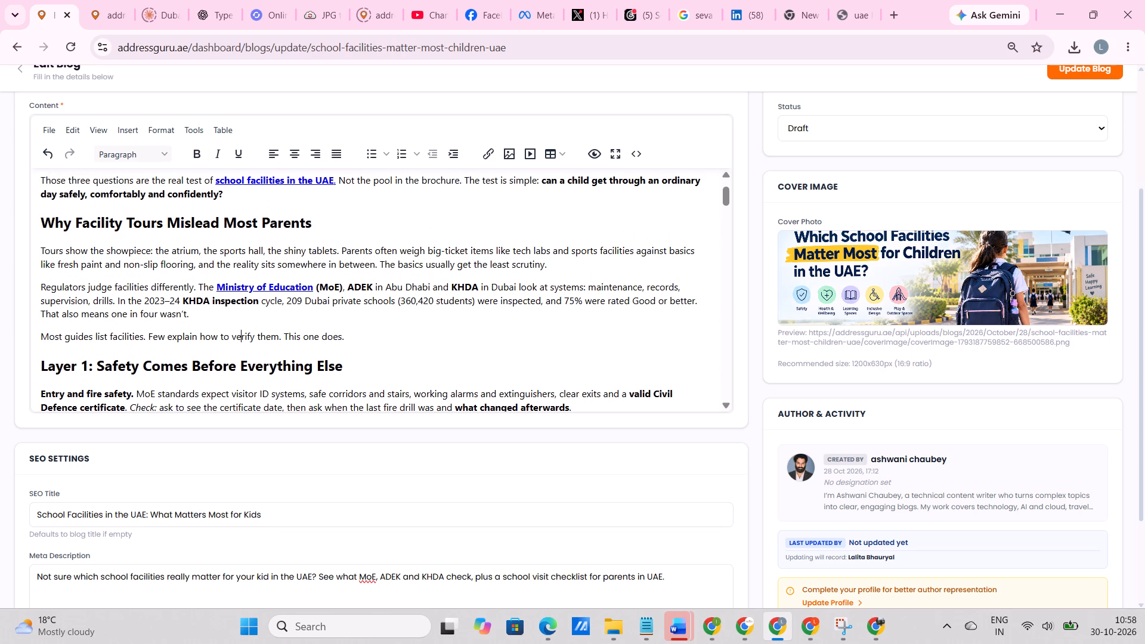
left_click(318, 350)
Review the draft's content from the 7:10 a.m. introduction through to the closing section.
scroll(318, 350, "up", 2)
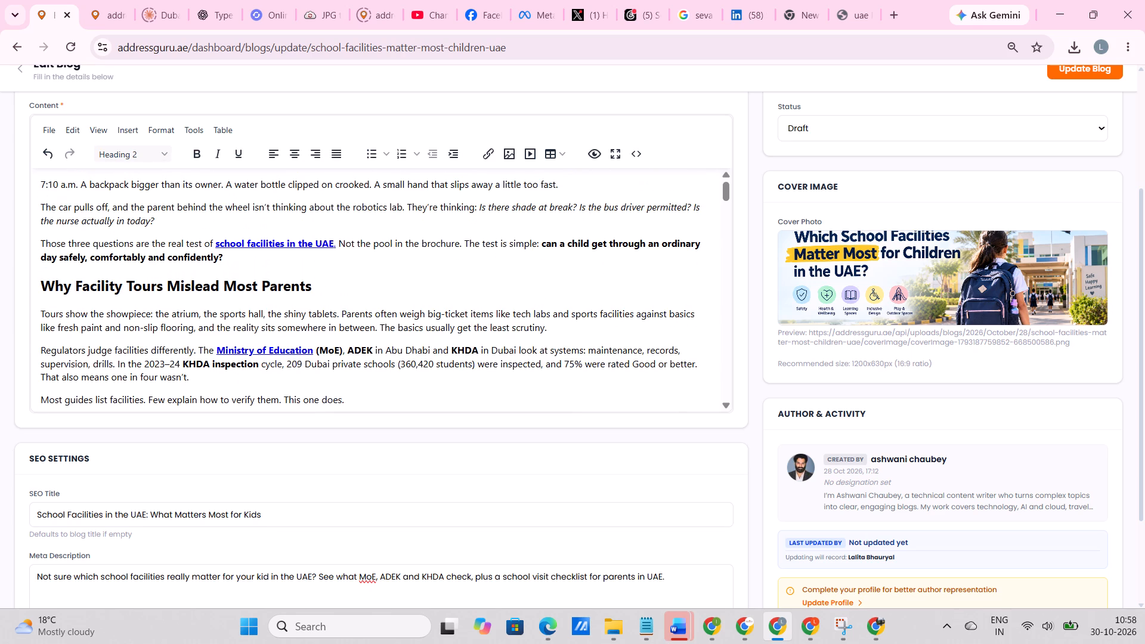
scroll(448, 367, "down", 3)
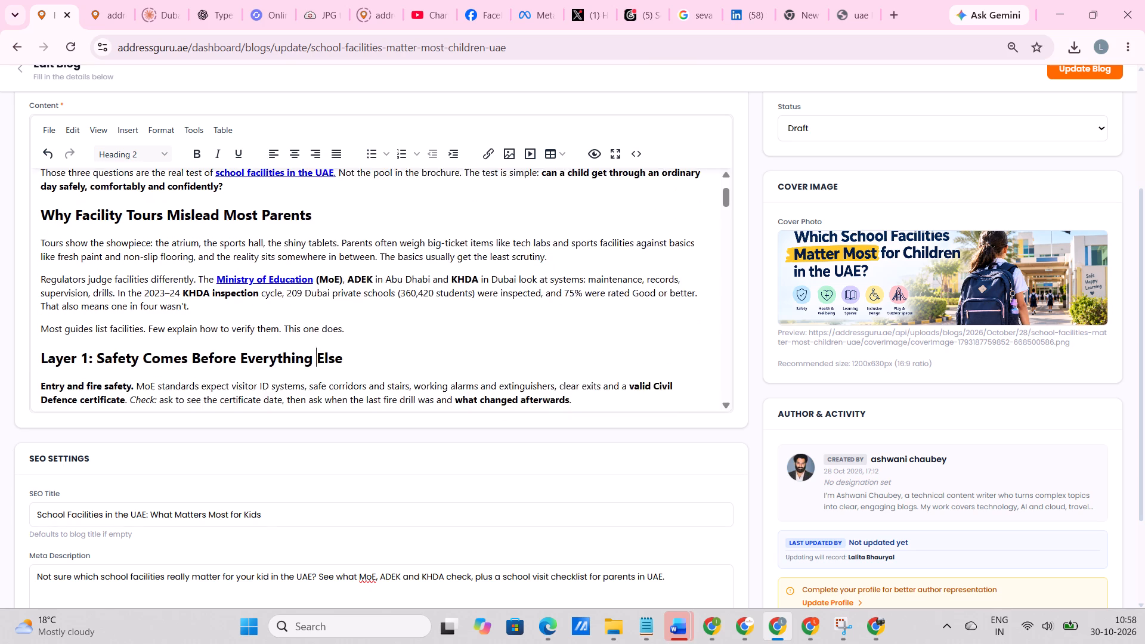
scroll(446, 367, "down", 6)
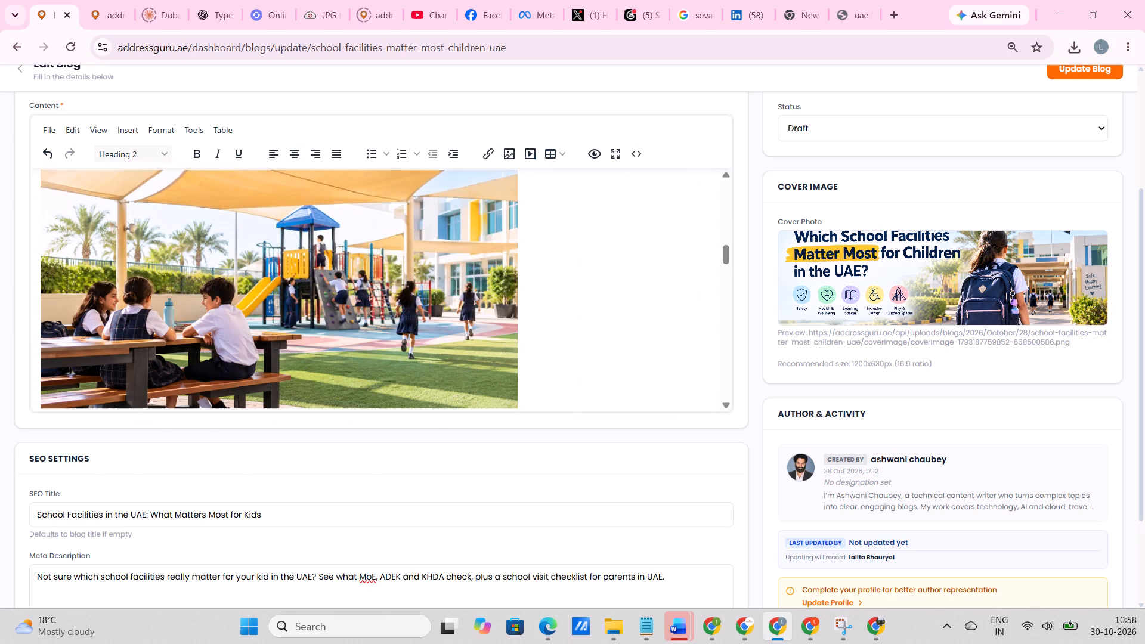
scroll(446, 367, "down", 6)
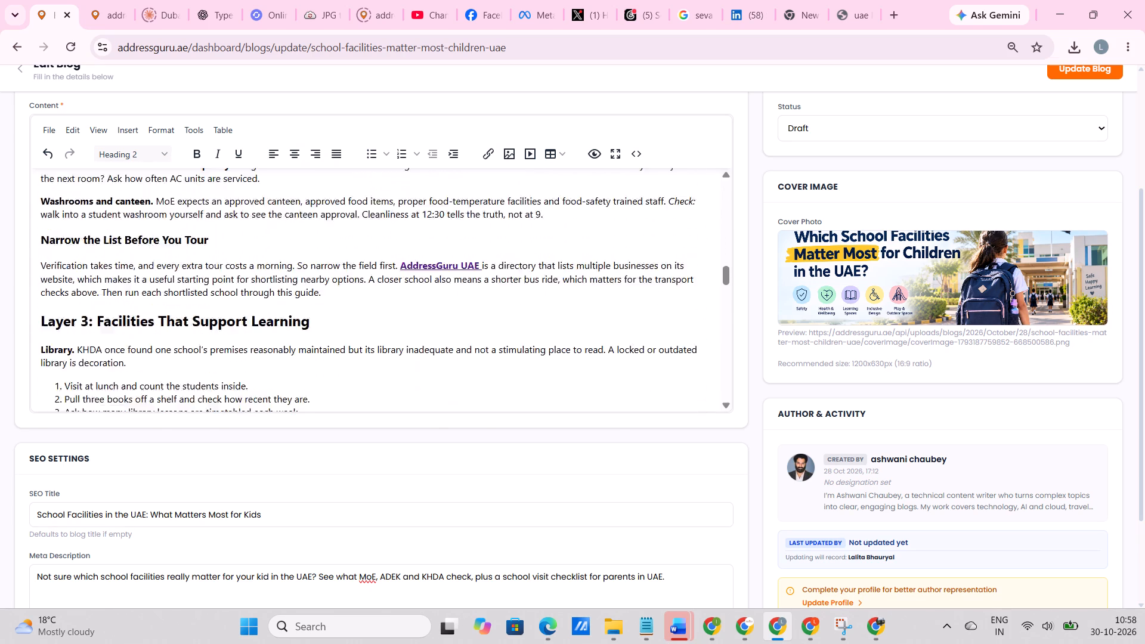
scroll(446, 367, "down", 7)
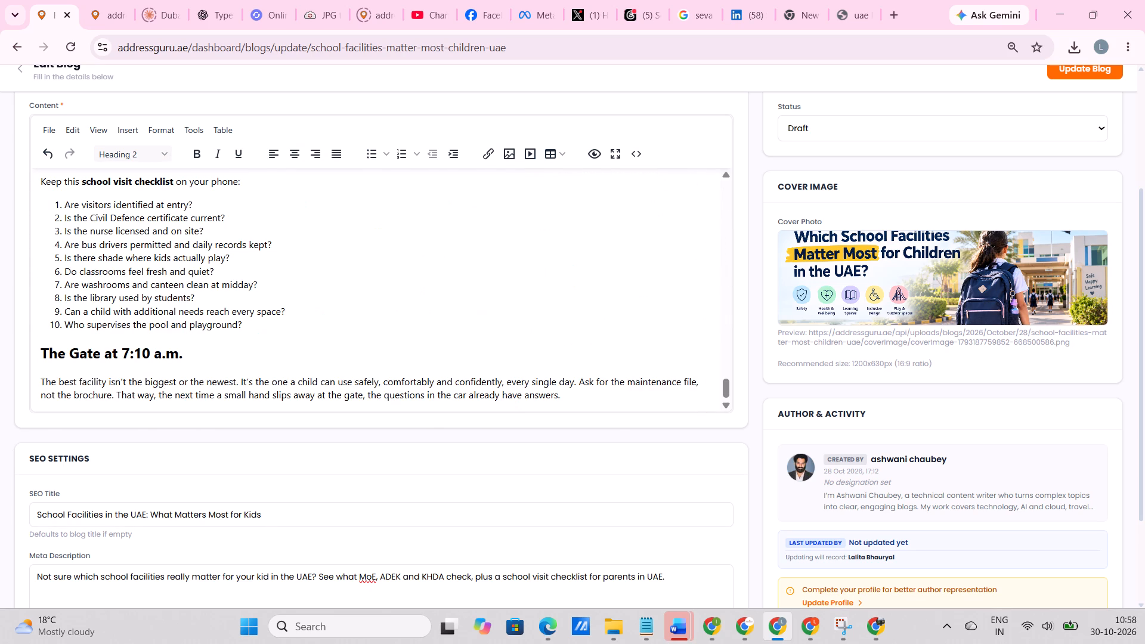
Delete the closing "The Gate at 7:10 a.m." heading and its paragraph after the numbered school visit checklist.
scroll(442, 433, "up", 1)
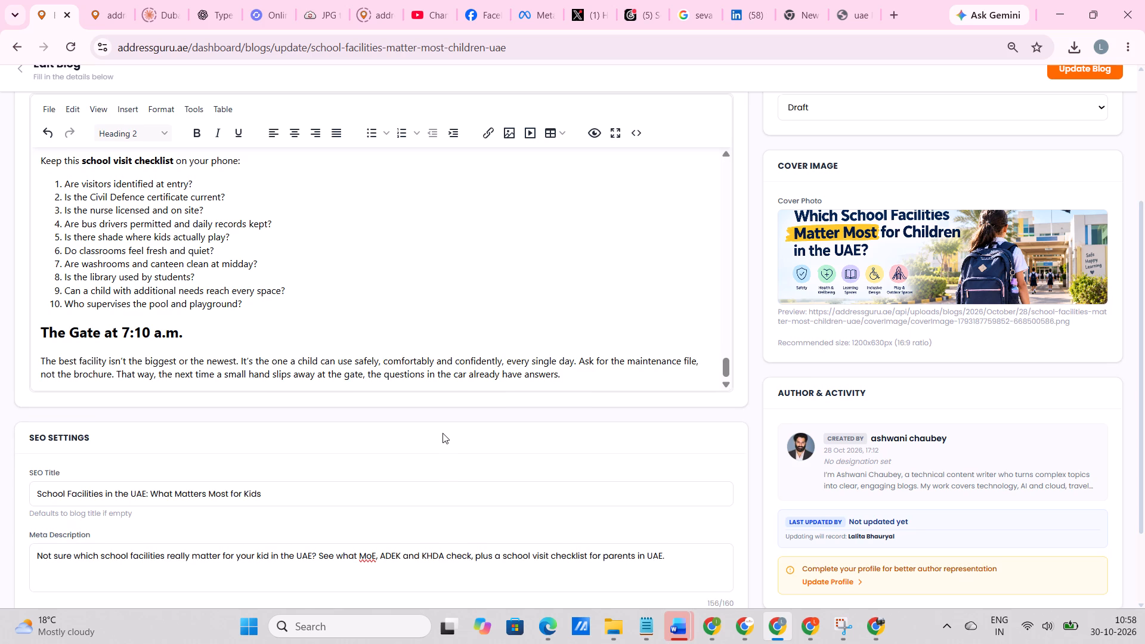
scroll(442, 433, "up", 1)
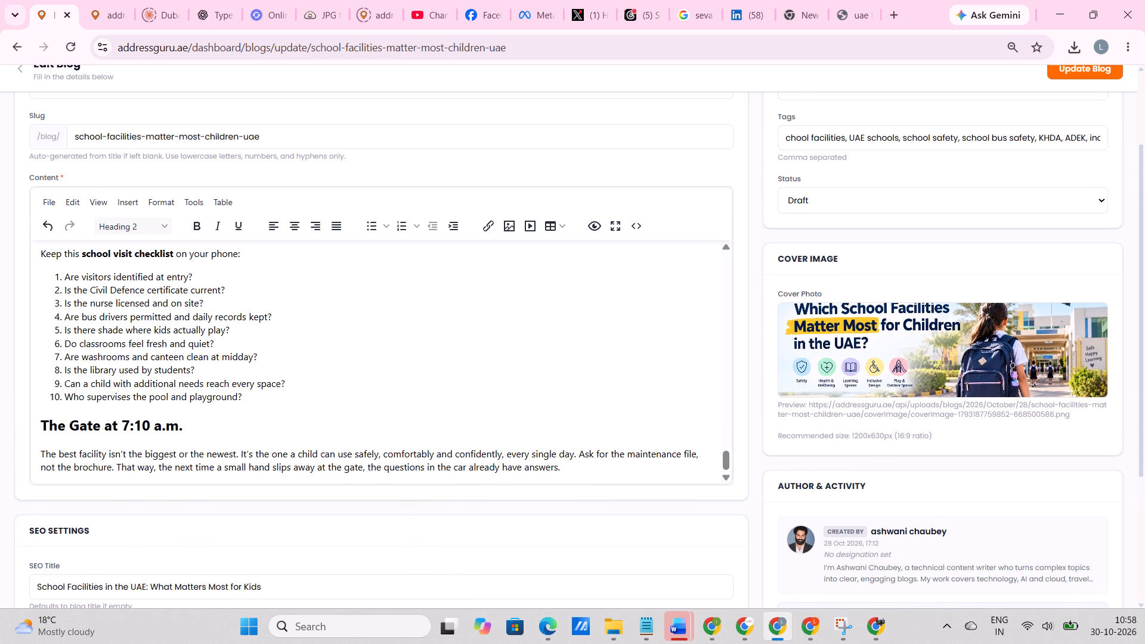
scroll(514, 469, "up", 1)
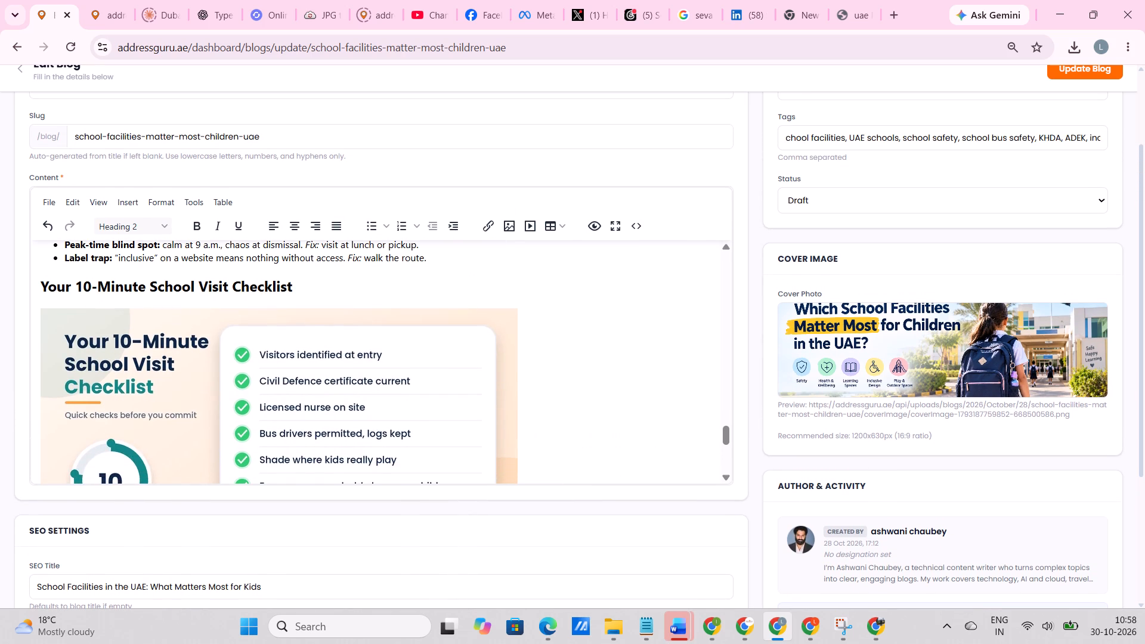
scroll(474, 404, "down", 6)
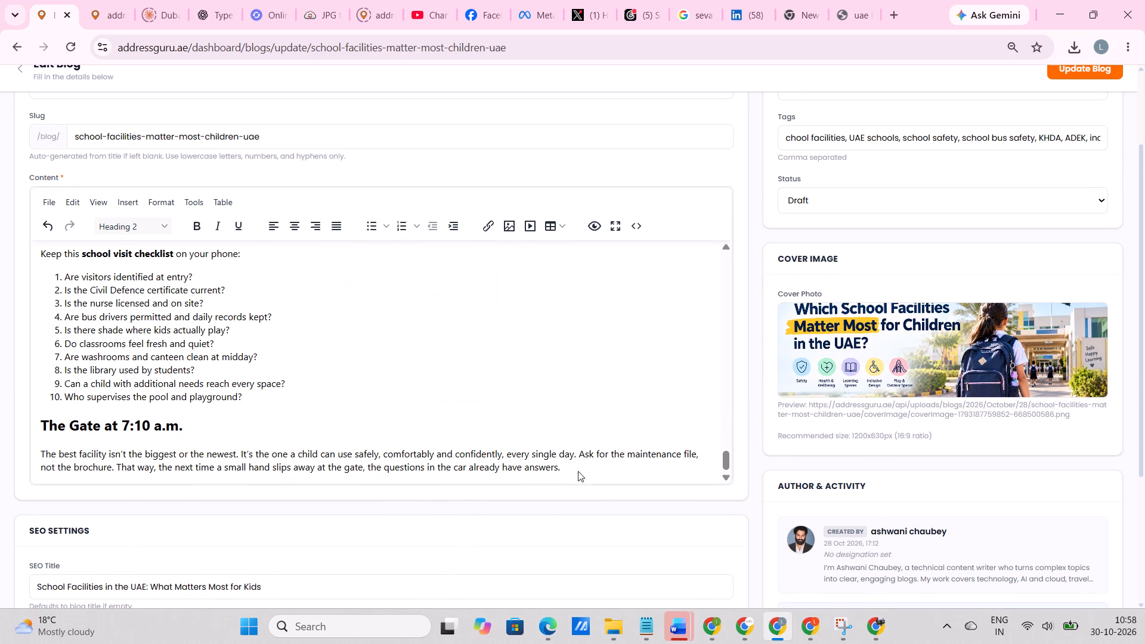
left_click_drag(579, 468, 34, 431)
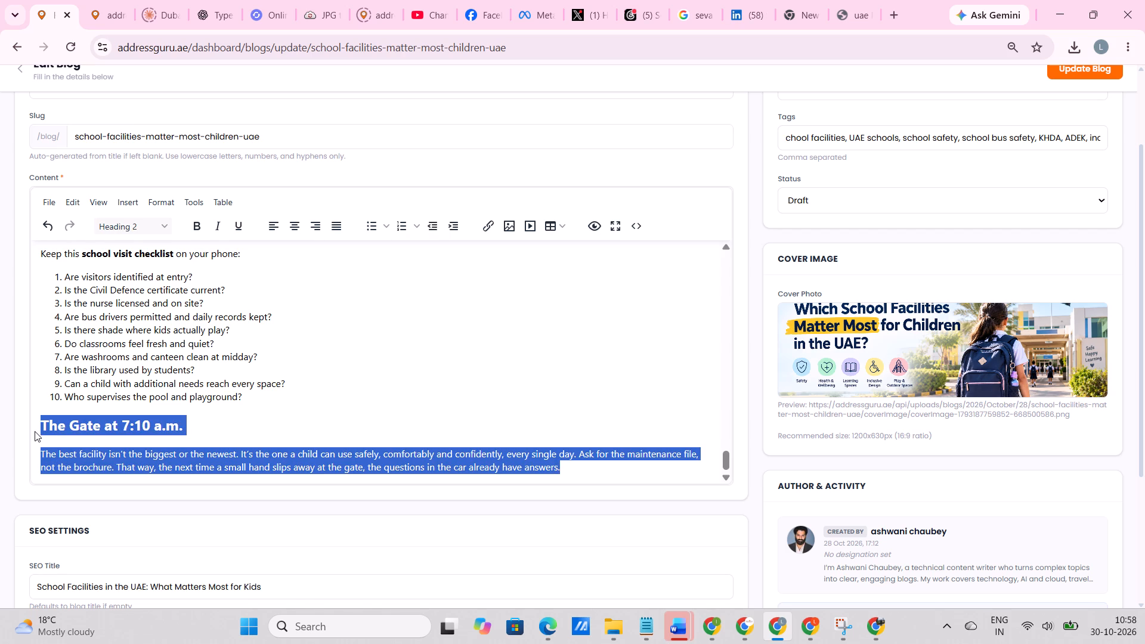
key("BackSpace")
key("BackSpace")
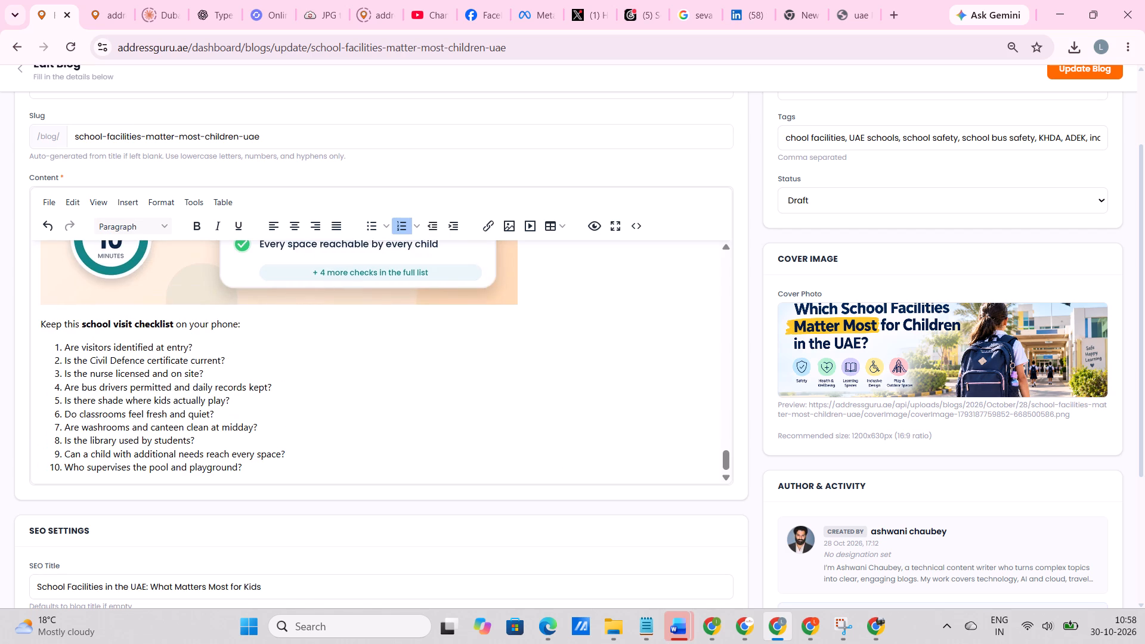
Replace the full stop after the bold lead-in "Entry and fire safety" under Layer 1 with a colon.
scroll(454, 410, "up", 20)
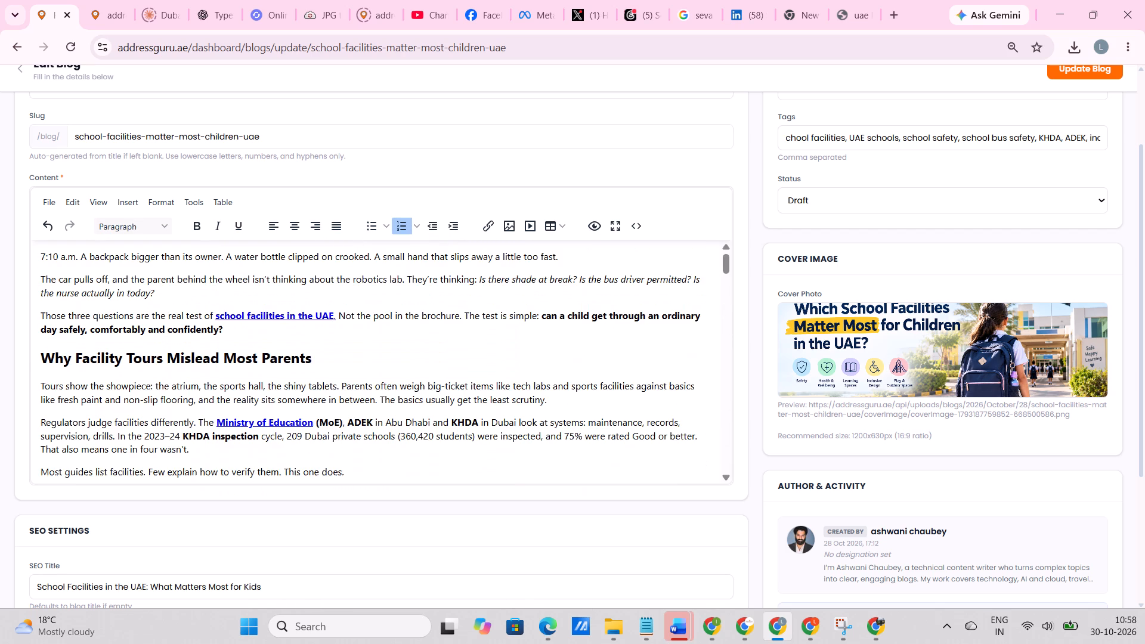
scroll(457, 400, "down", 2)
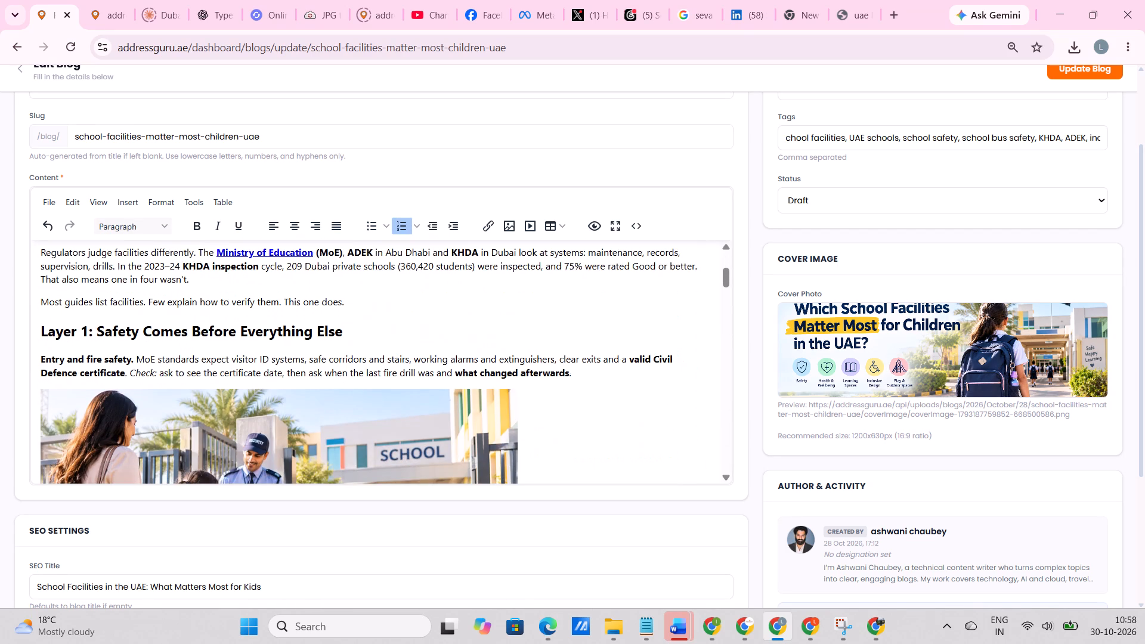
left_click(242, 325)
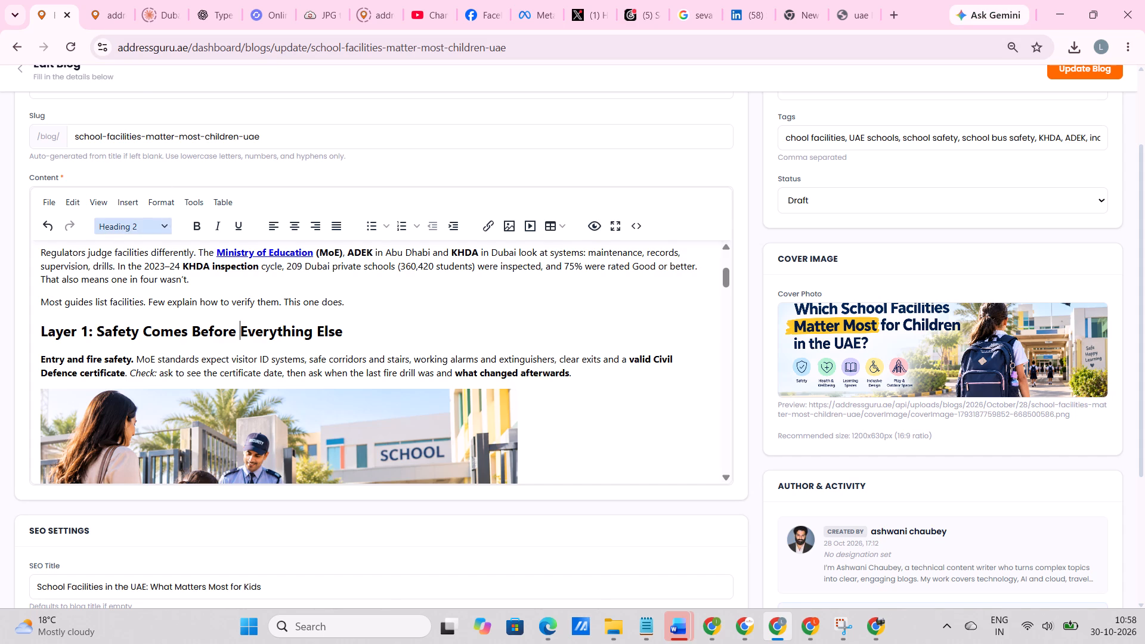
left_click(137, 362)
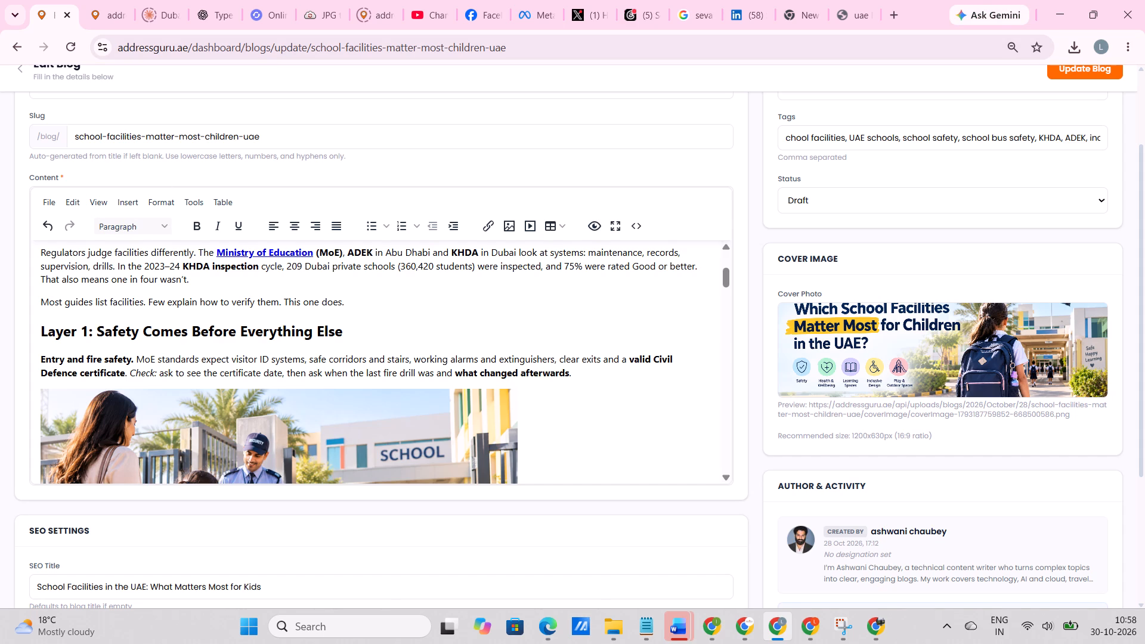
key("Left")
key("BackSpace")
key("shift+colon")
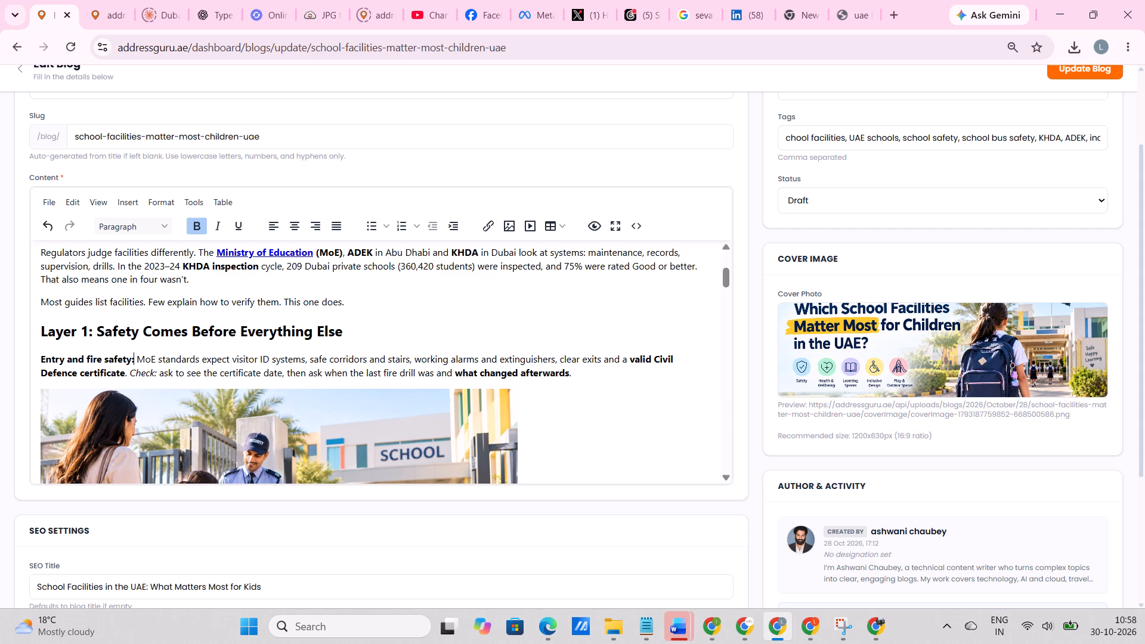
Replace the full stop after "valid Civil Defence certificate" in the entry and fire safety paragraph with a colon.
scroll(264, 284, "down", 1)
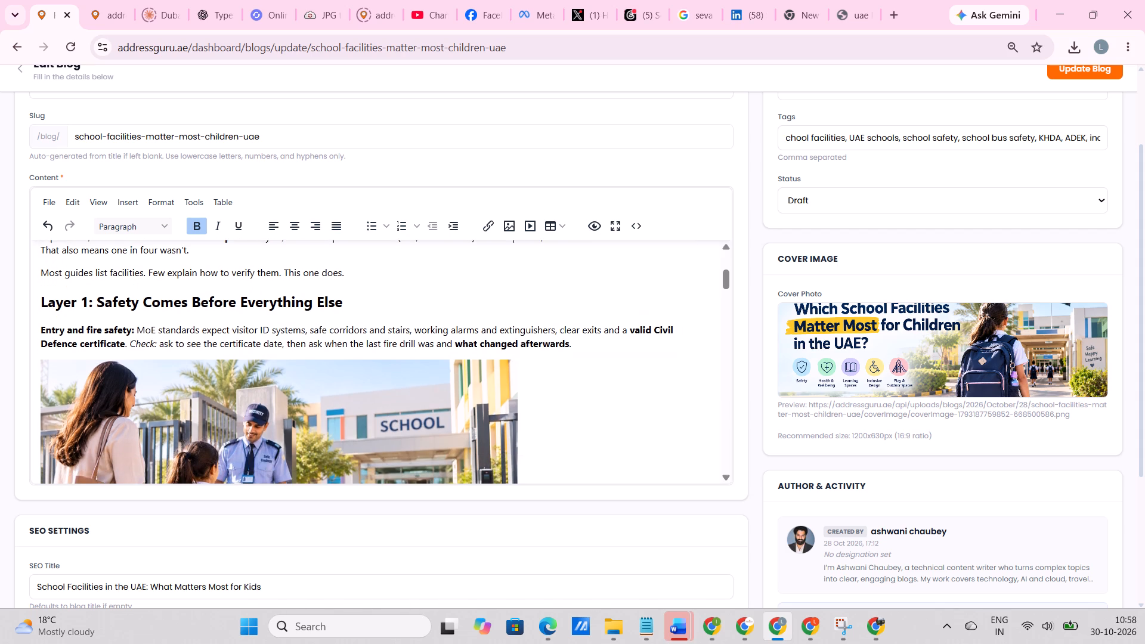
scroll(262, 293, "down", 1)
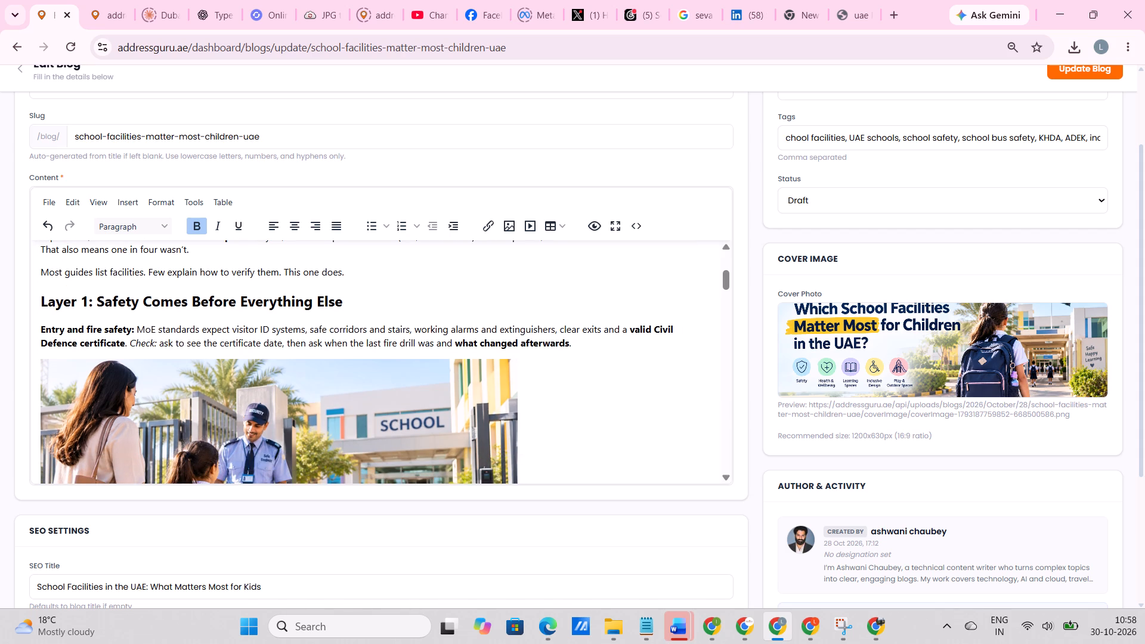
scroll(270, 367, "down", 1)
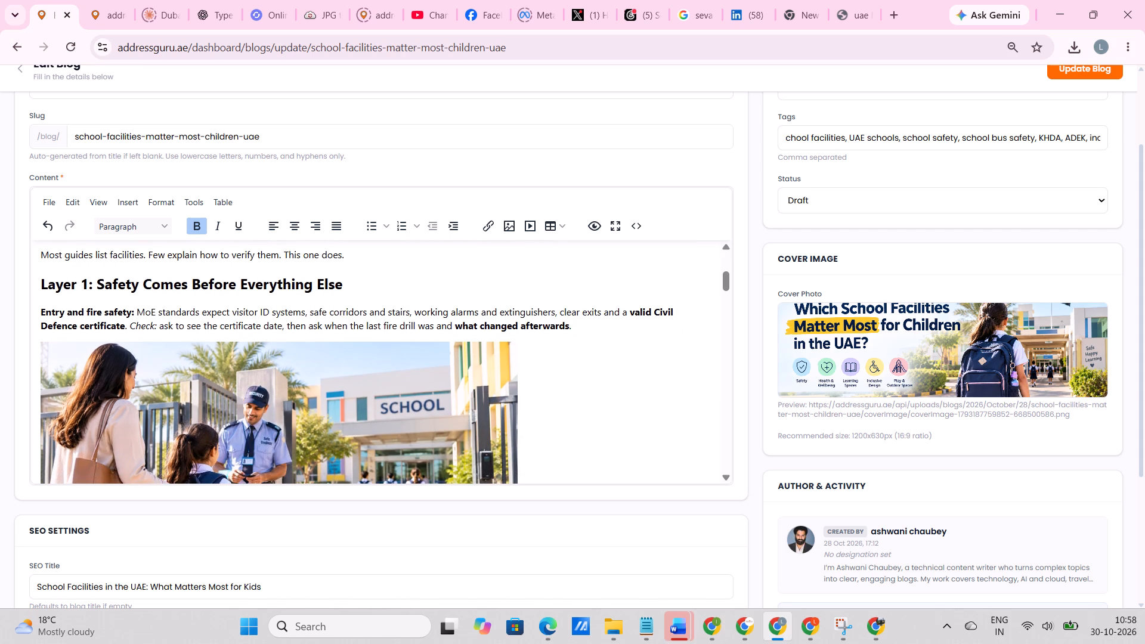
left_click(127, 318)
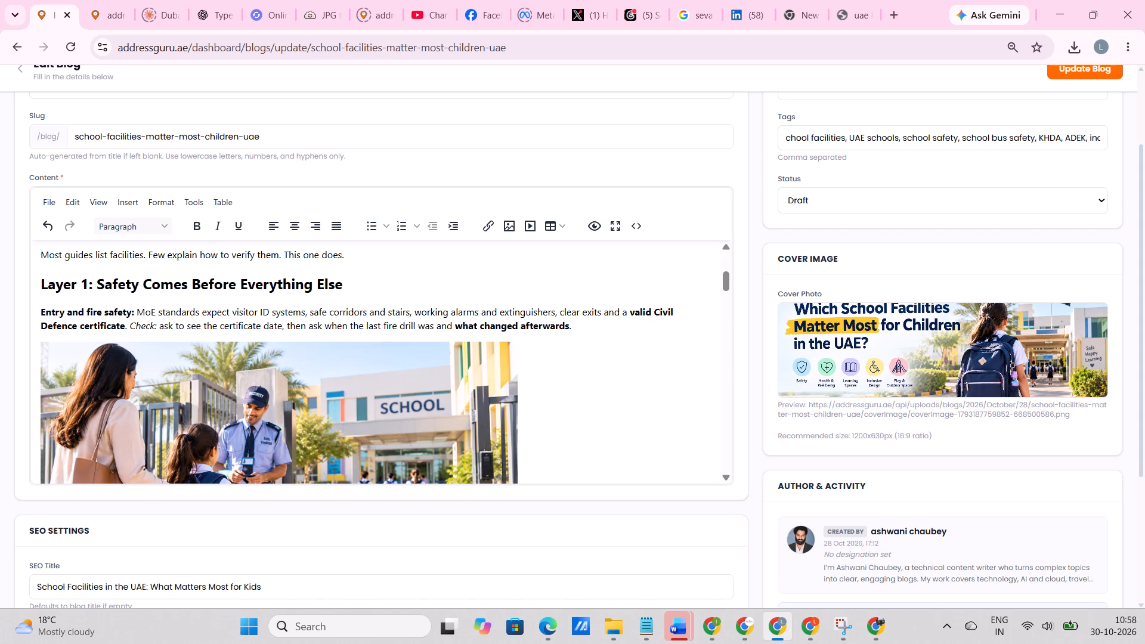
key("BackSpace")
key("shift+colon")
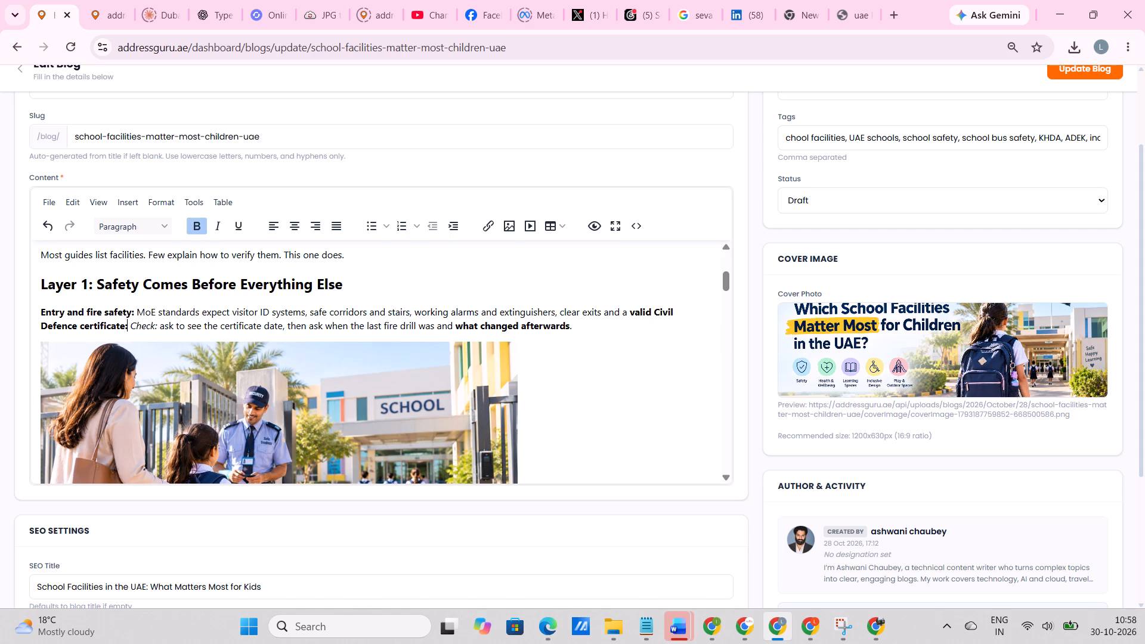
Replace the full stop after the bold lead-in "The school clinic" under Layer 1 with a colon.
scroll(700, 350, "down", 2)
scroll(683, 358, "up", 1)
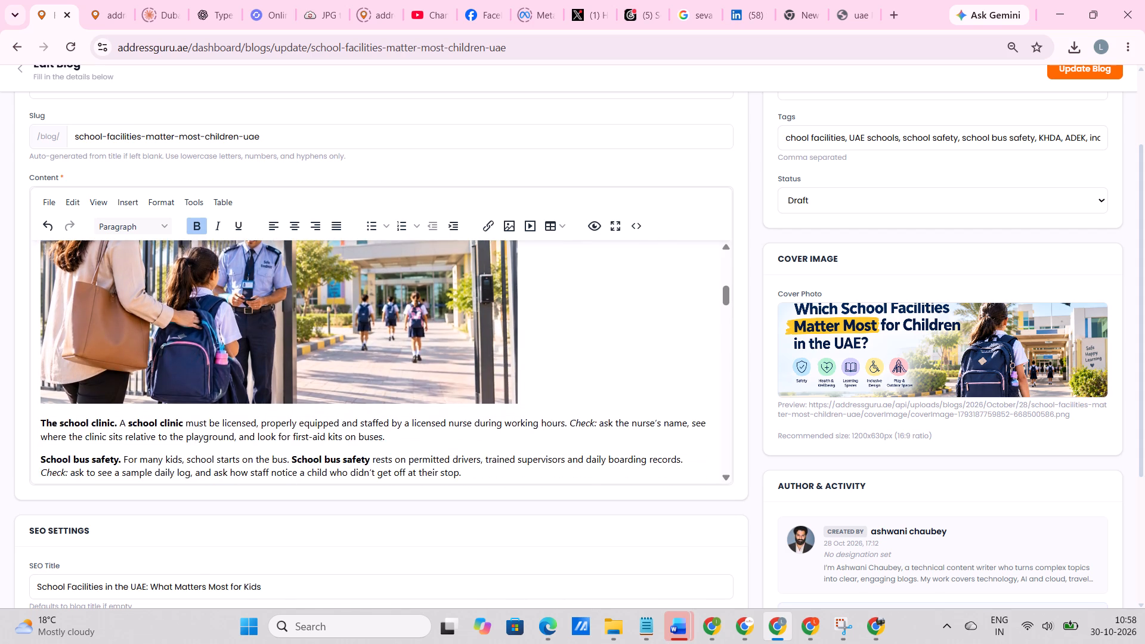
scroll(679, 360, "up", 1)
scroll(673, 361, "down", 3)
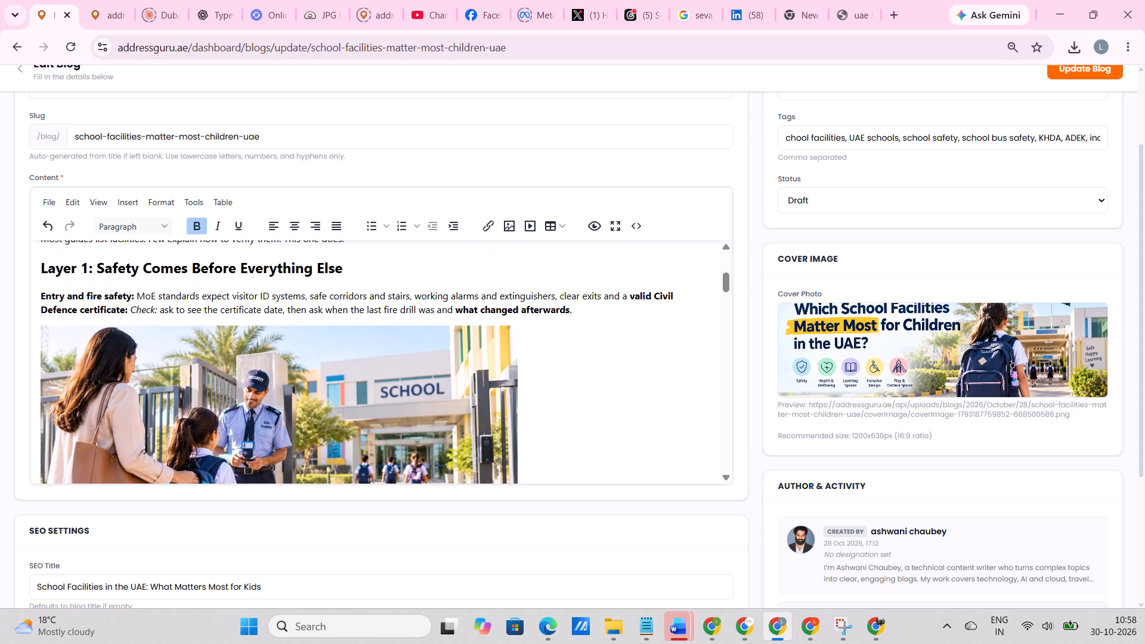
scroll(670, 361, "up", 7)
scroll(667, 364, "down", 4)
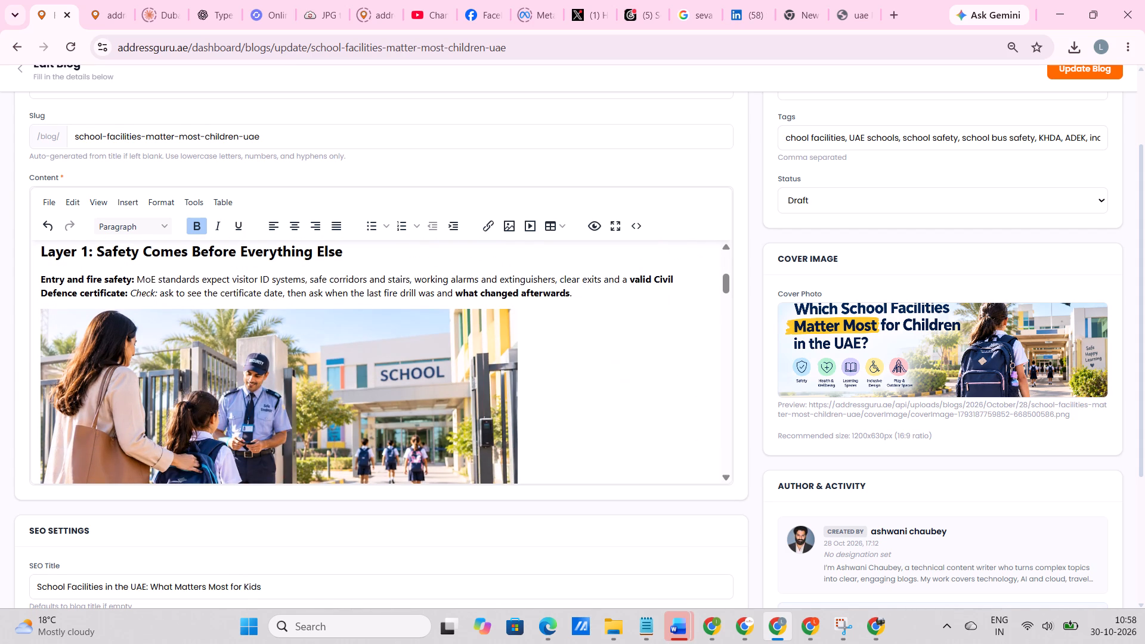
scroll(652, 361, "down", 5)
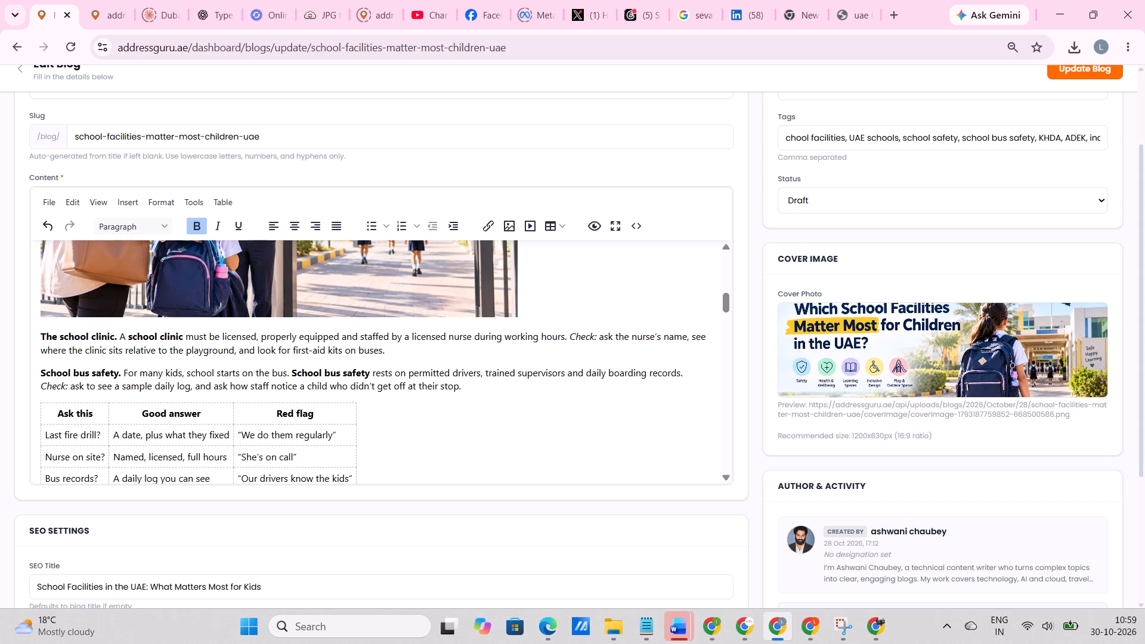
left_click(114, 335)
key("Right")
key("BackSpace")
key("shift+colon")
Make "must be licensed" bold in the school clinic paragraph.
left_click_drag(256, 334, 161, 331)
key("ctrl+b")
key("ctrl+b")
left_click(209, 360)
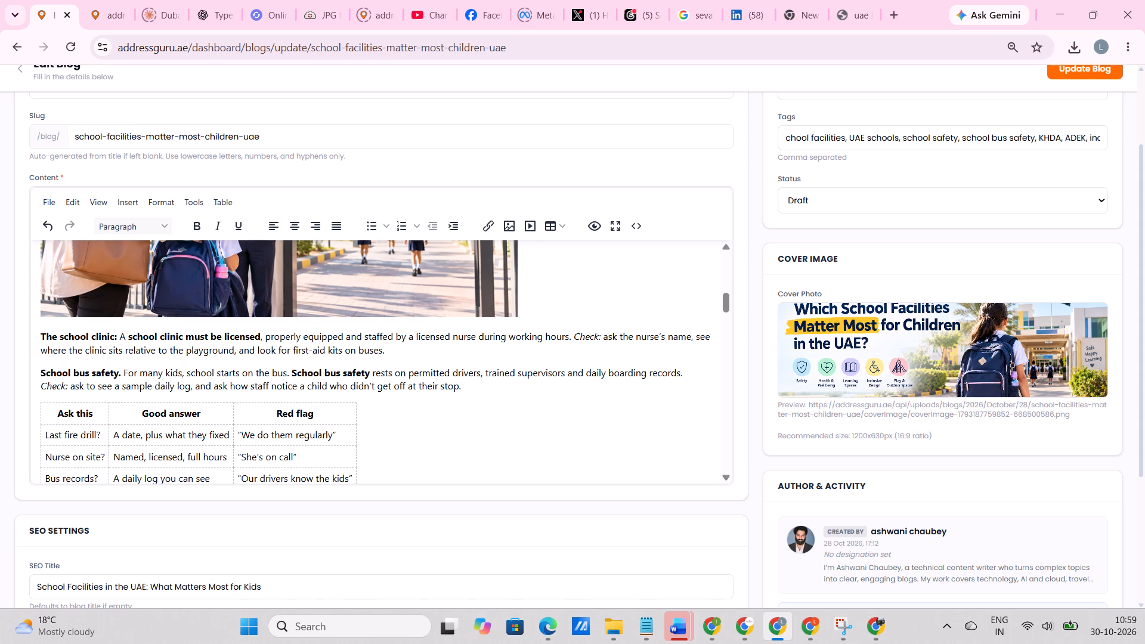
Replace the full stop after the bold lead-in "School bus safety" with a colon.
left_click(124, 374)
key("Left")
key("BackSpace")
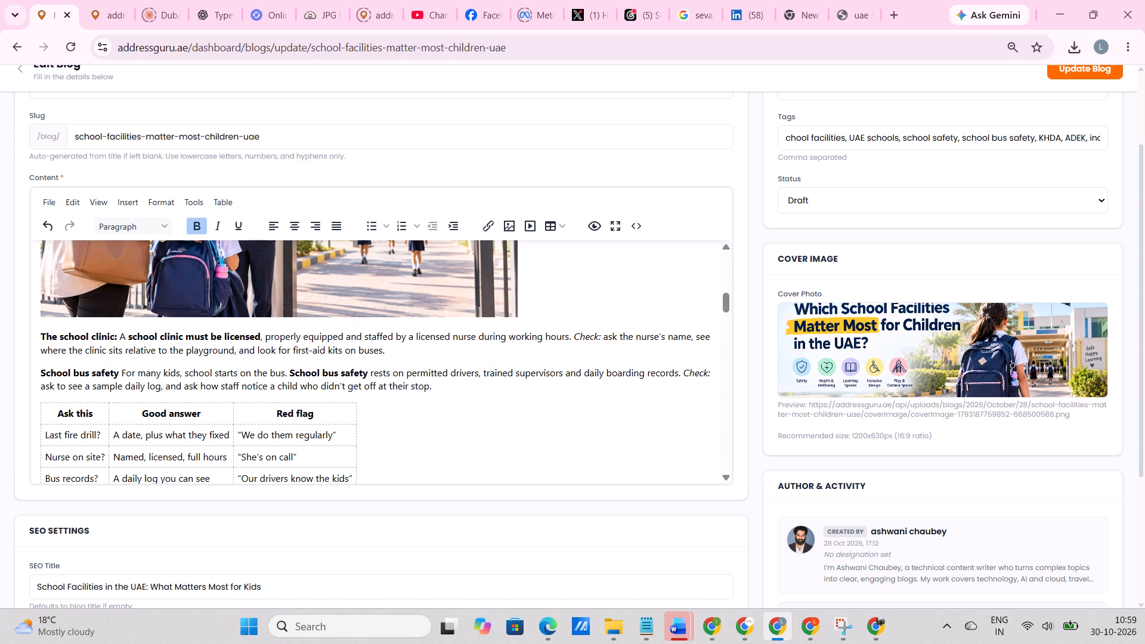
key("shift+colon")
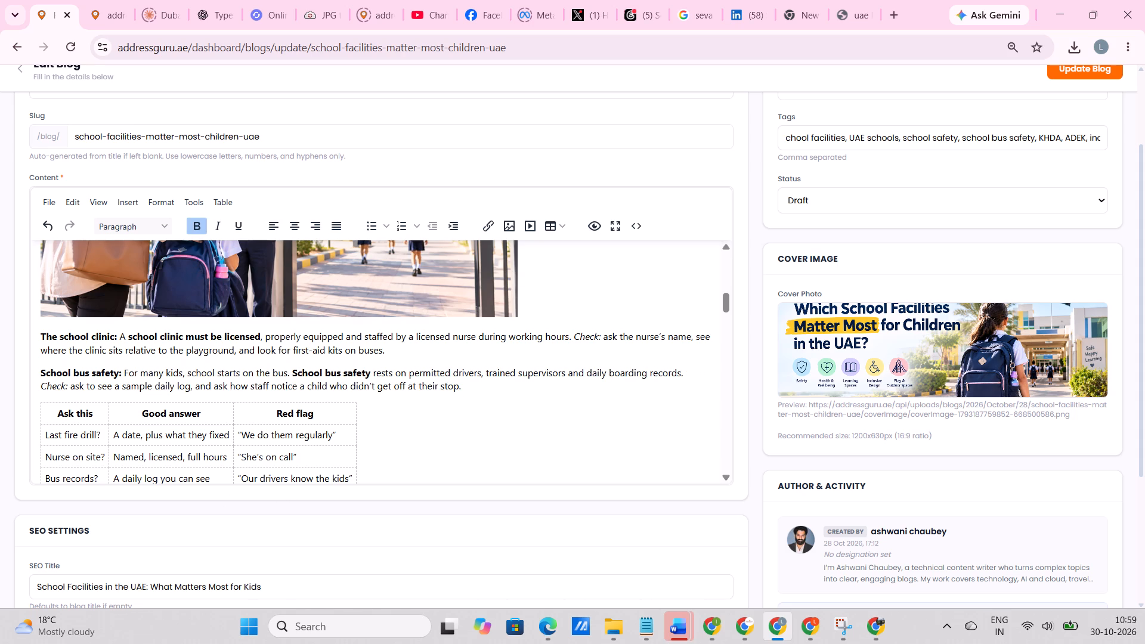
Widen the "Ask this / Good answer / Red flag" table slightly so each row fits on one line.
scroll(413, 377, "down", 1)
left_click(355, 422)
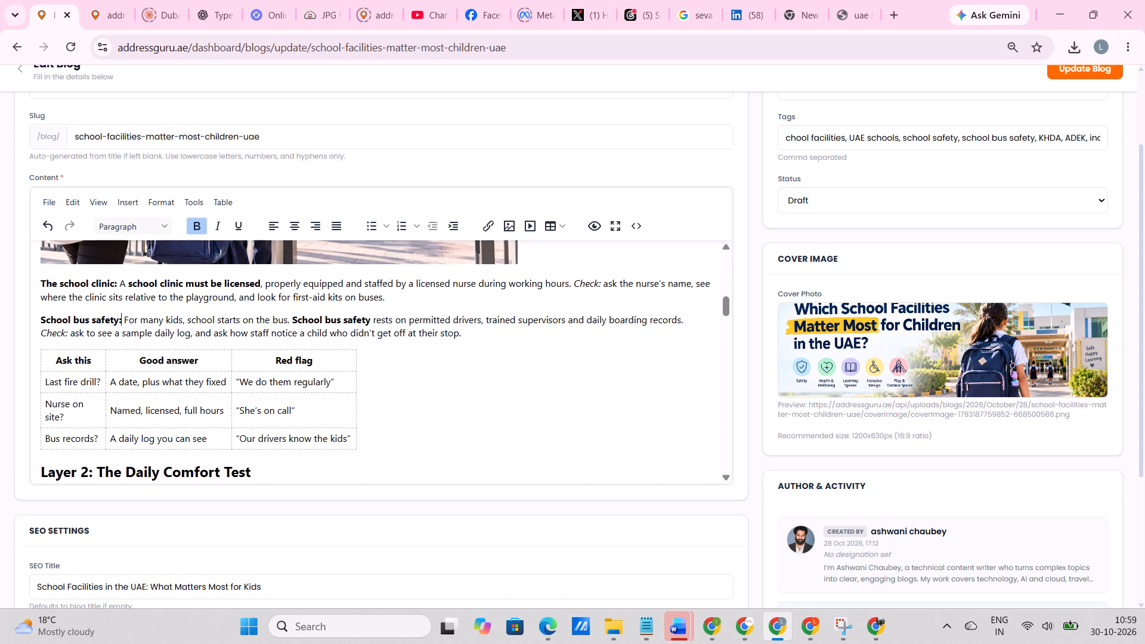
left_click_drag(355, 422, 387, 415)
Remove the opening and closing quotation marks from all three entries in the table's Red flag column.
left_click(371, 422)
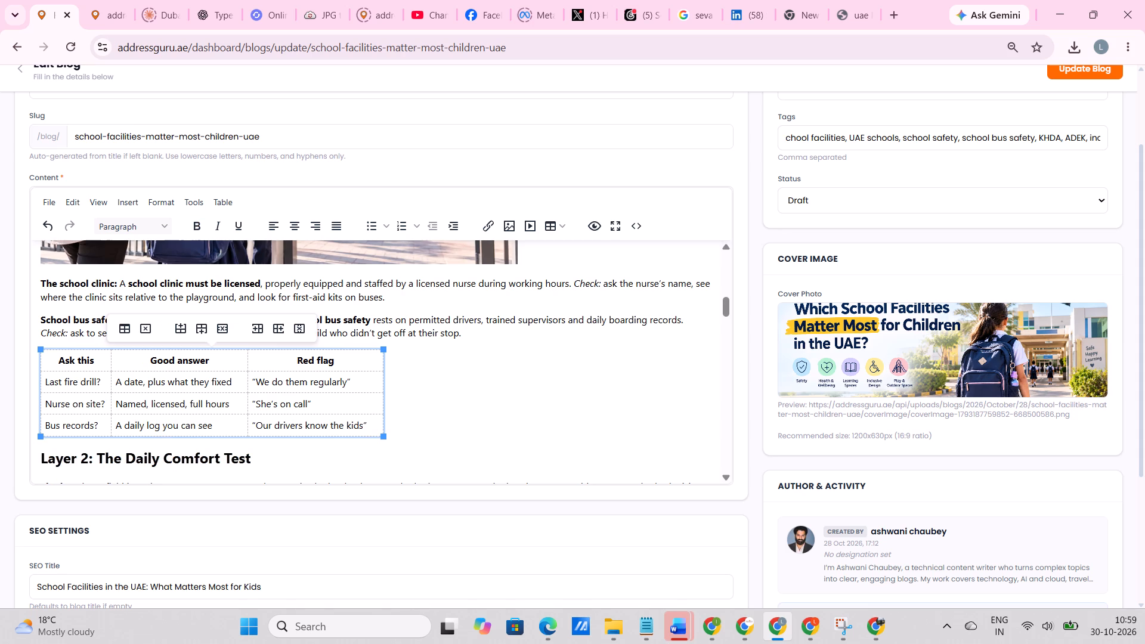
key("BackSpace")
key("Up")
key("BackSpace")
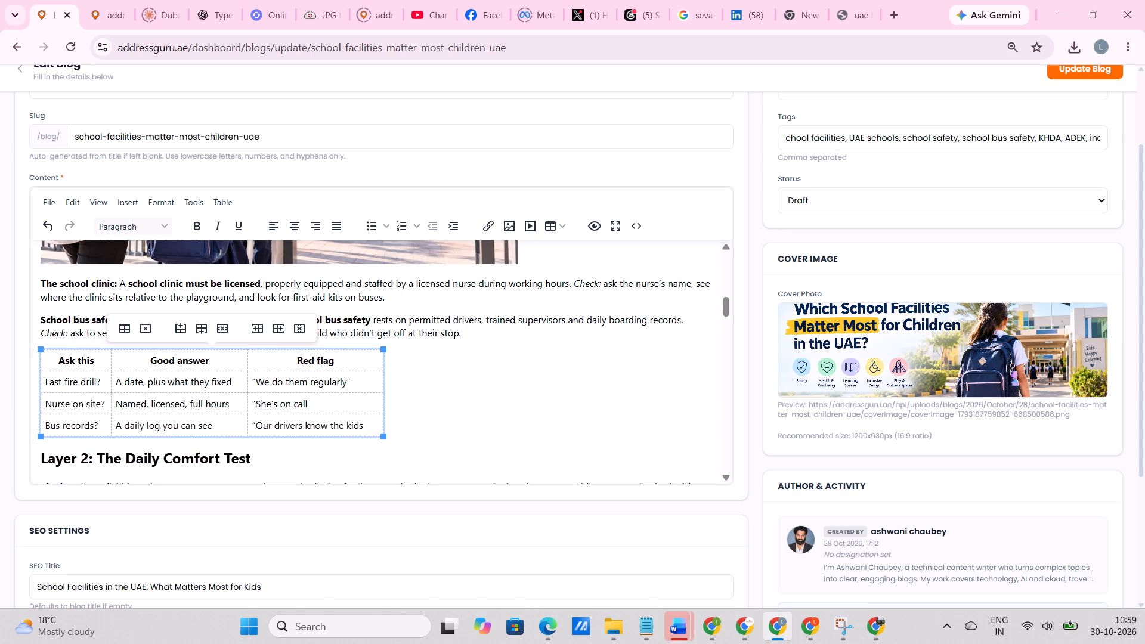
left_click(367, 389)
key("BackSpace")
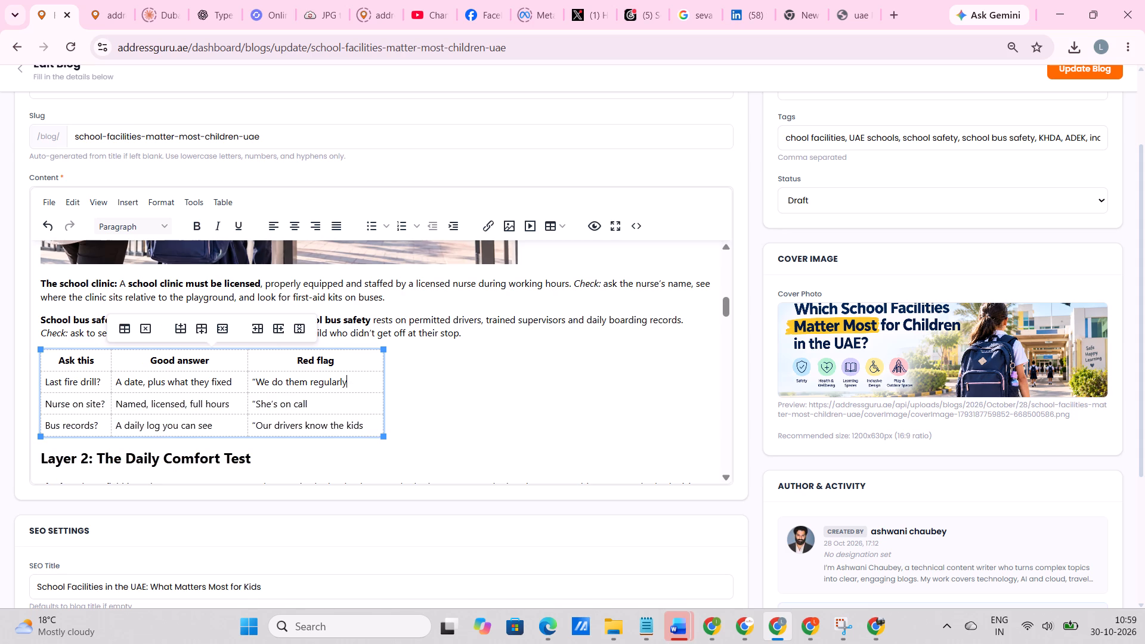
left_click(255, 381)
key("BackSpace")
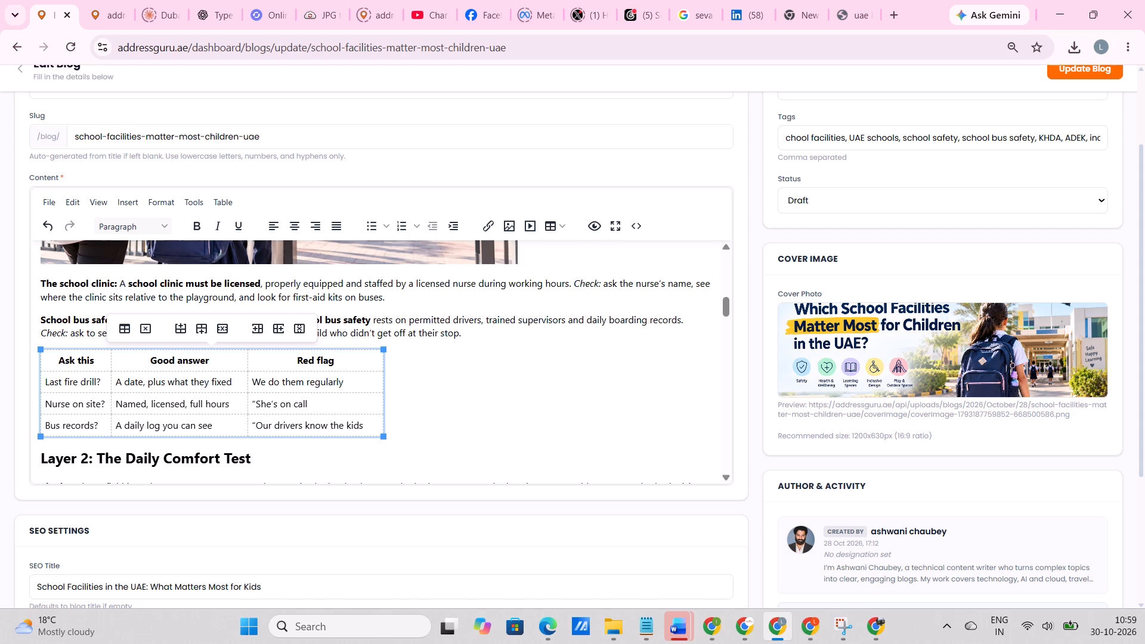
key("Down")
key("Right")
key("BackSpace")
key("Down")
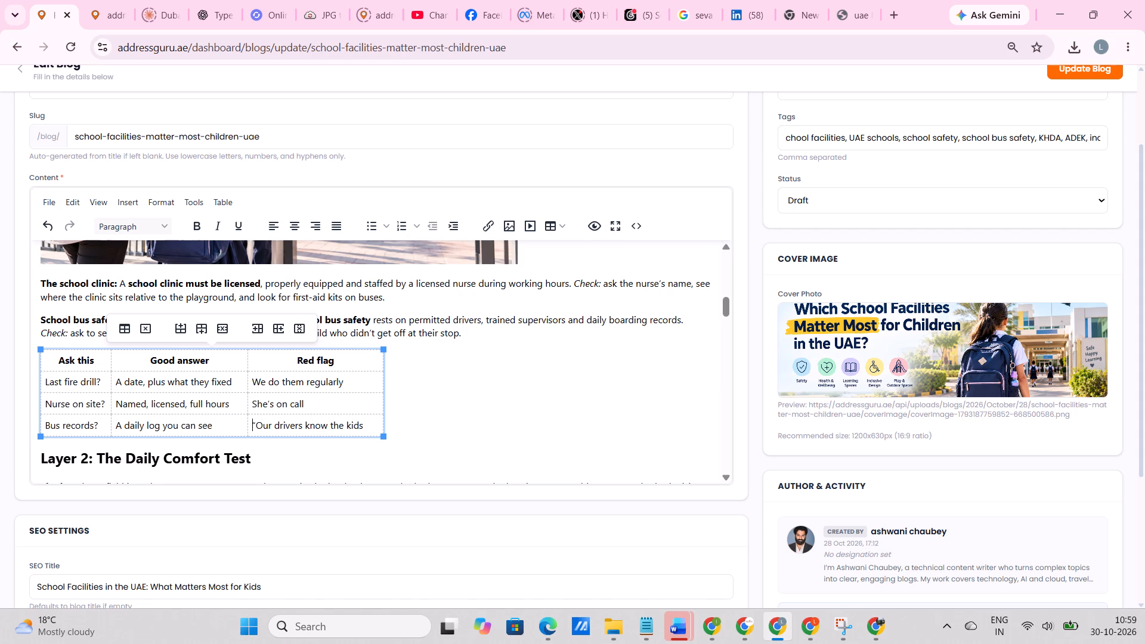
key("Right")
key("BackSpace")
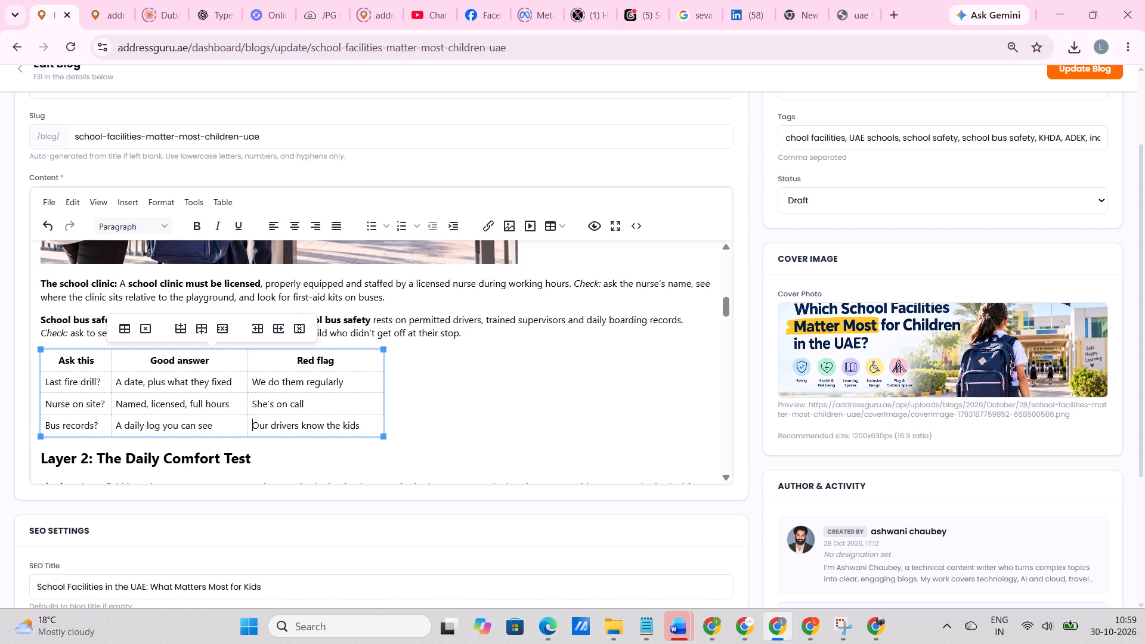
left_click(222, 466)
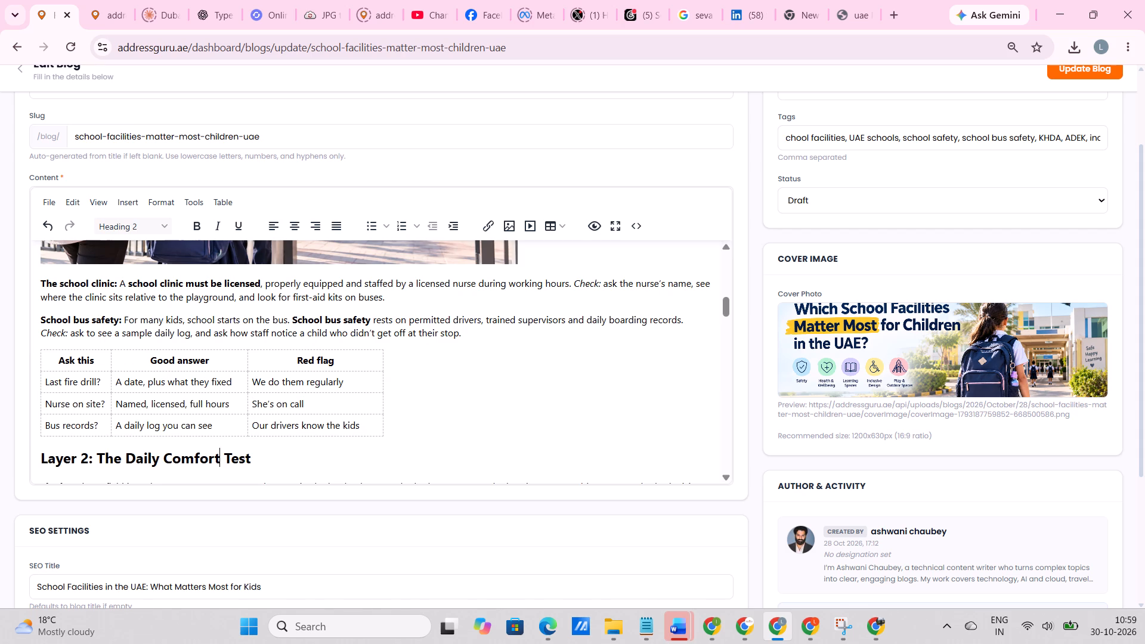
Review the draft from the Layer 1 table through the Layer 2 and Layer 3 sections.
scroll(252, 464, "down", 2)
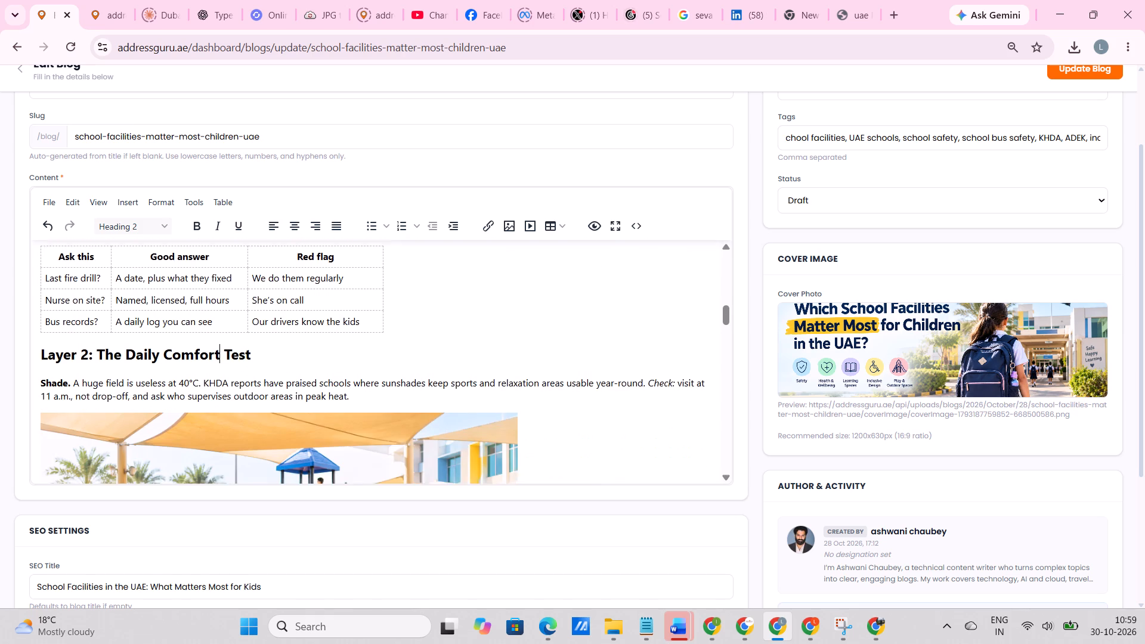
scroll(251, 463, "down", 7)
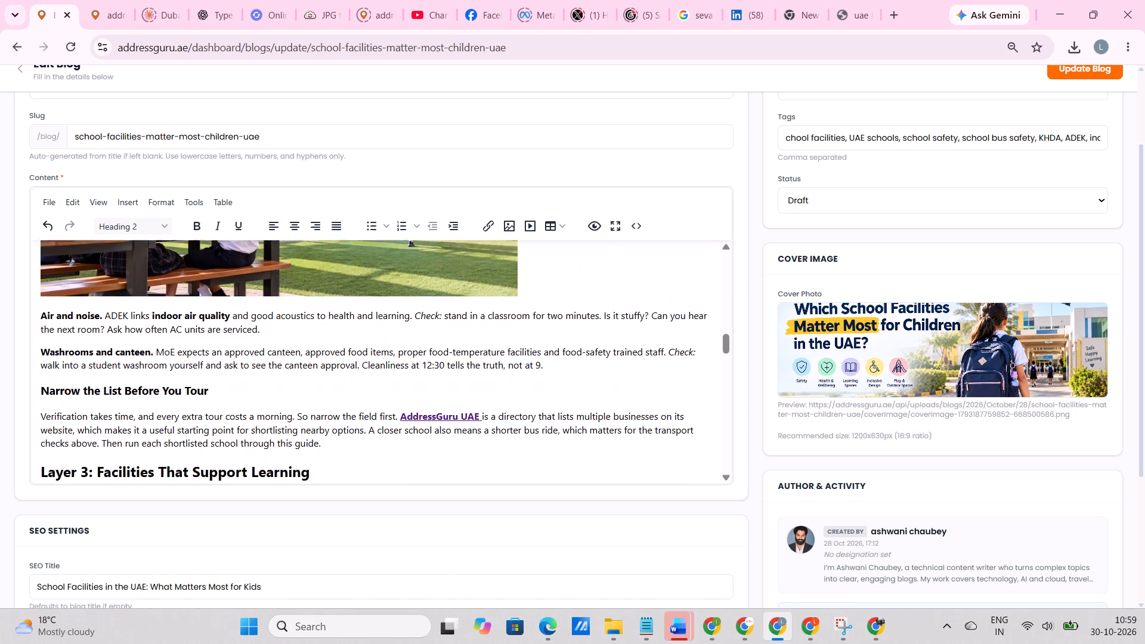
scroll(247, 462, "down", 2)
scroll(246, 462, "left", 1)
scroll(246, 462, "up", 1)
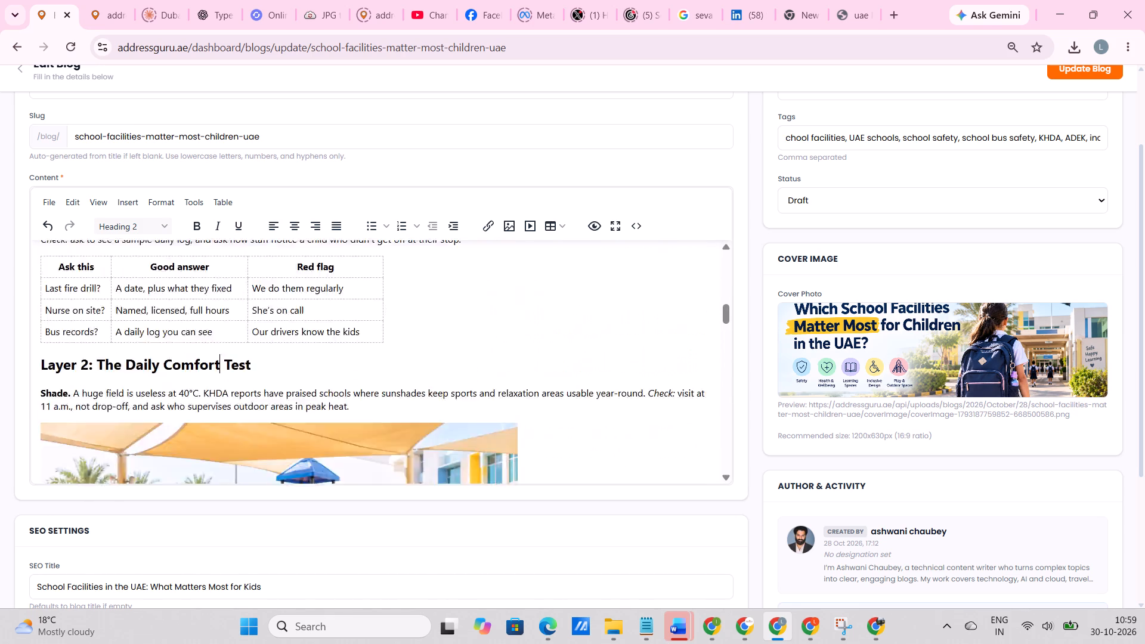
scroll(246, 462, "up", 2)
scroll(244, 463, "down", 7)
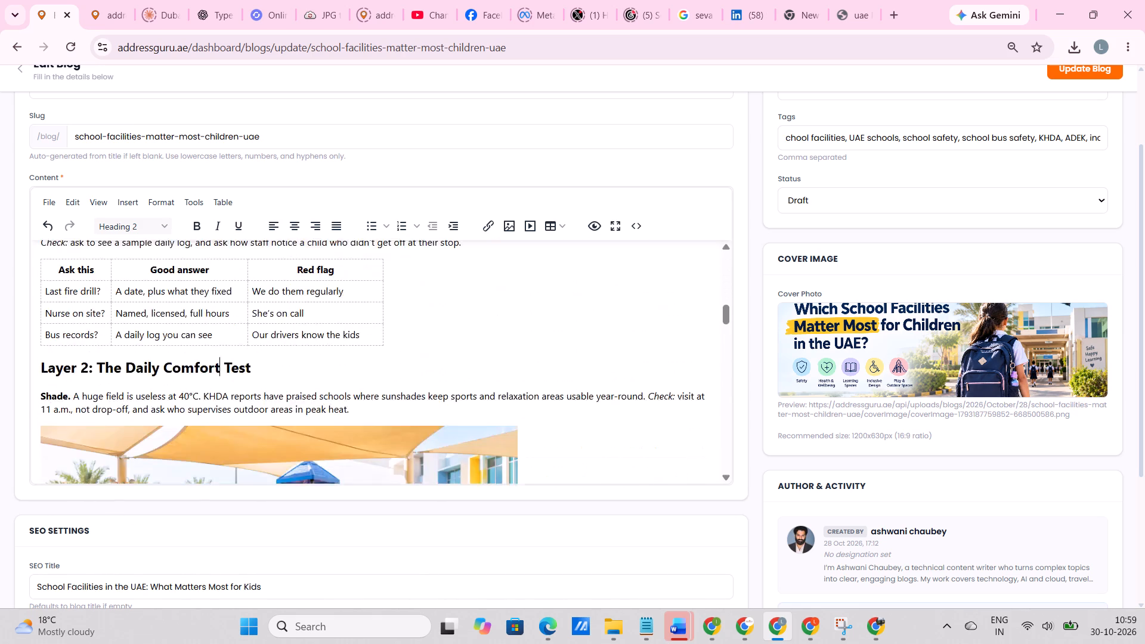
scroll(244, 463, "down", 1)
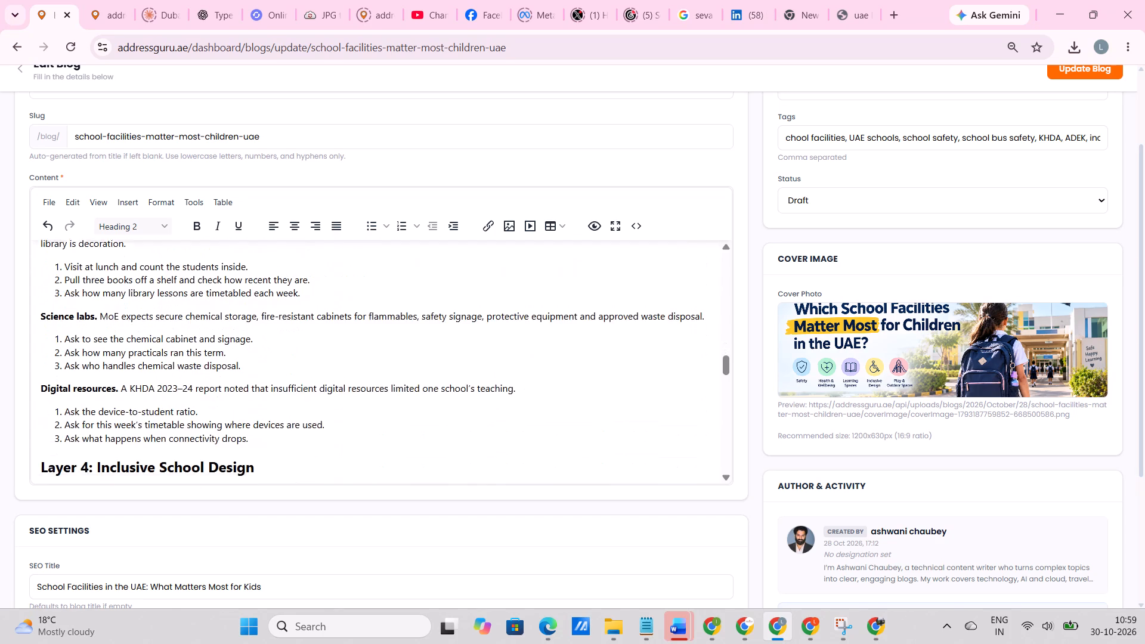
scroll(244, 463, "down", 1)
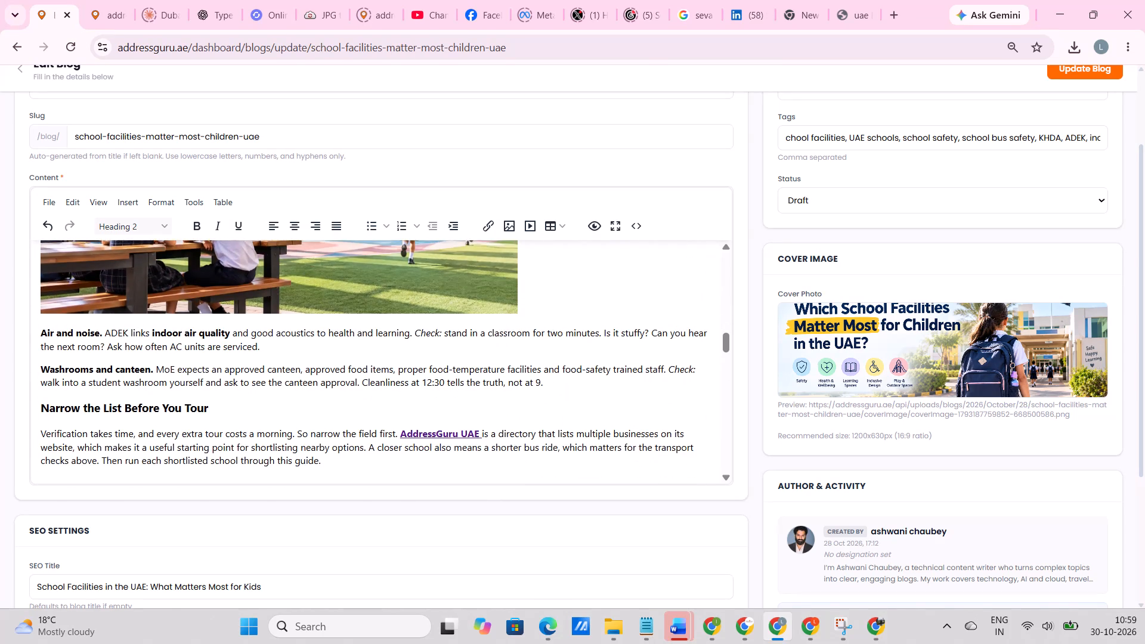
Move the "Air and noise" paragraph from below the playground image to directly after the "Shade" paragraph, above the image.
scroll(255, 445, "down", 1)
scroll(262, 374, "down", 1)
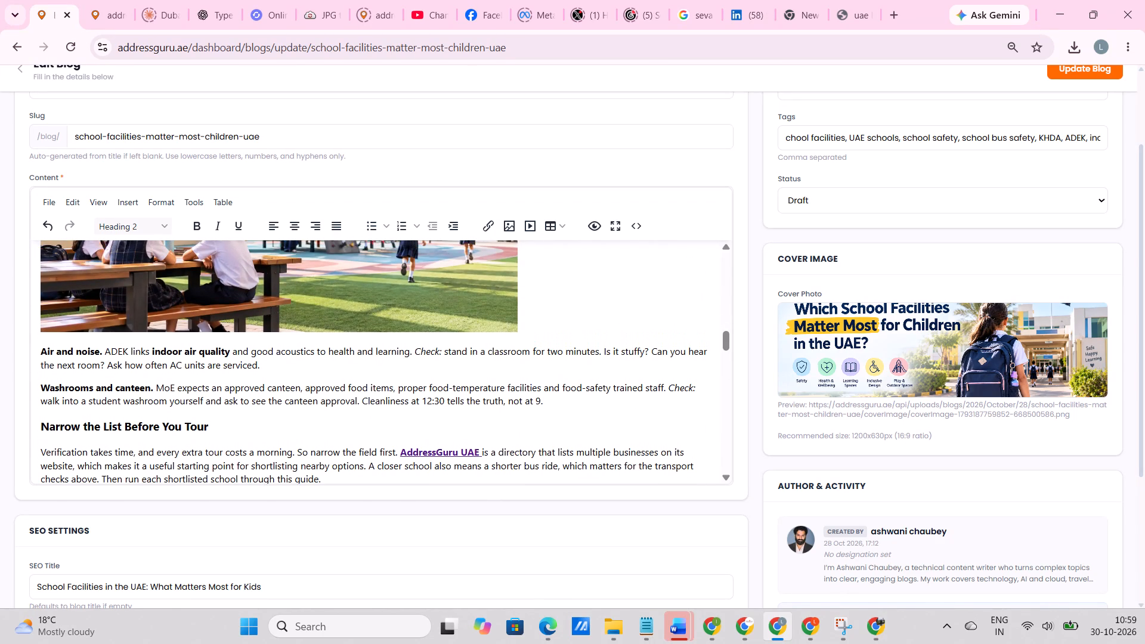
left_click_drag(268, 366, 37, 348)
key("ctrl+c")
key("BackSpace")
key("BackSpace")
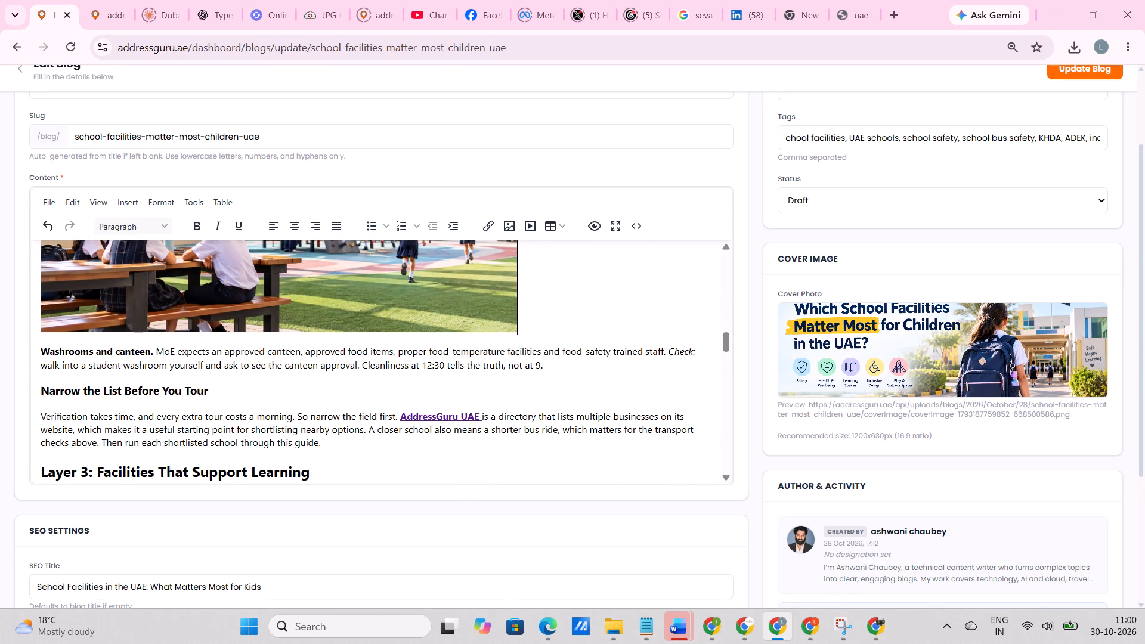
scroll(385, 346, "up", 3)
scroll(353, 376, "down", 2)
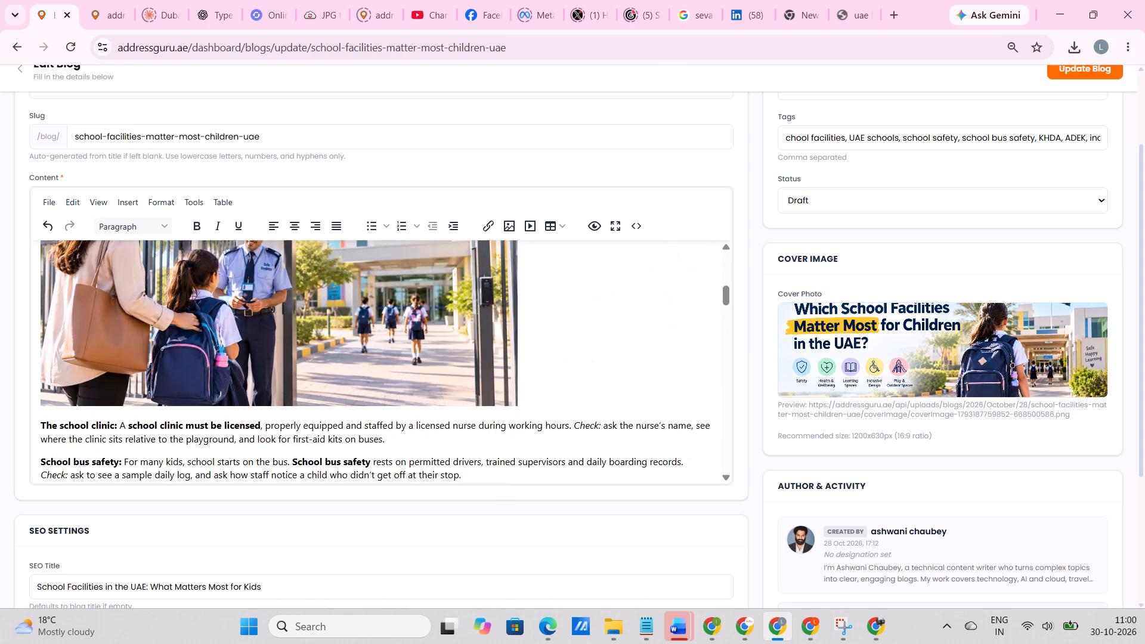
scroll(353, 376, "down", 5)
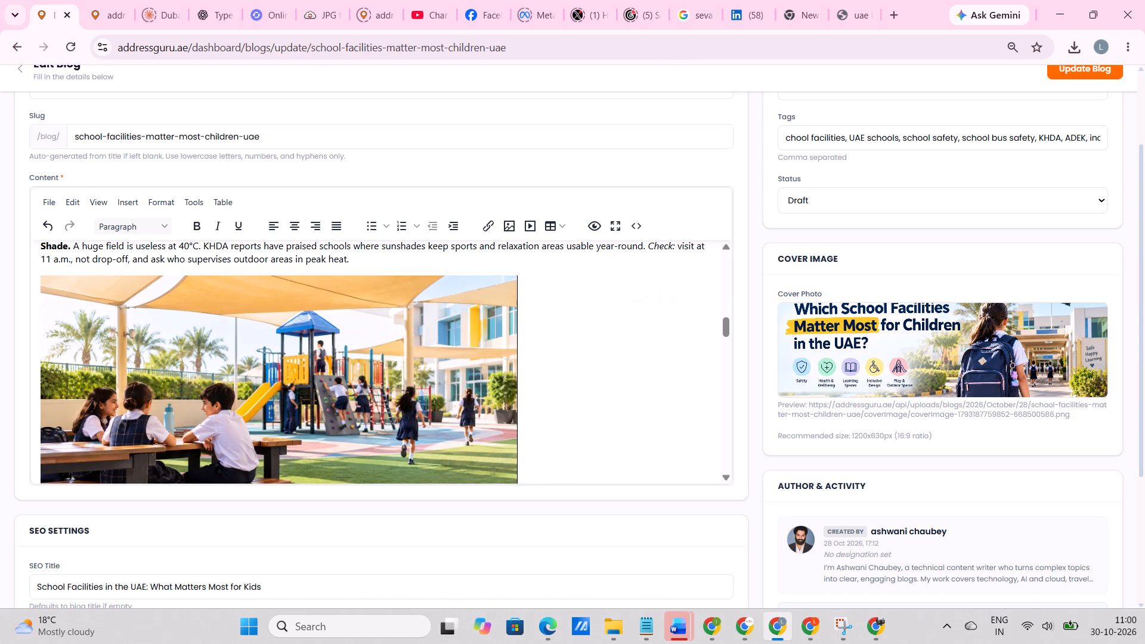
left_click(355, 253)
key("Return")
key("ctrl+v")
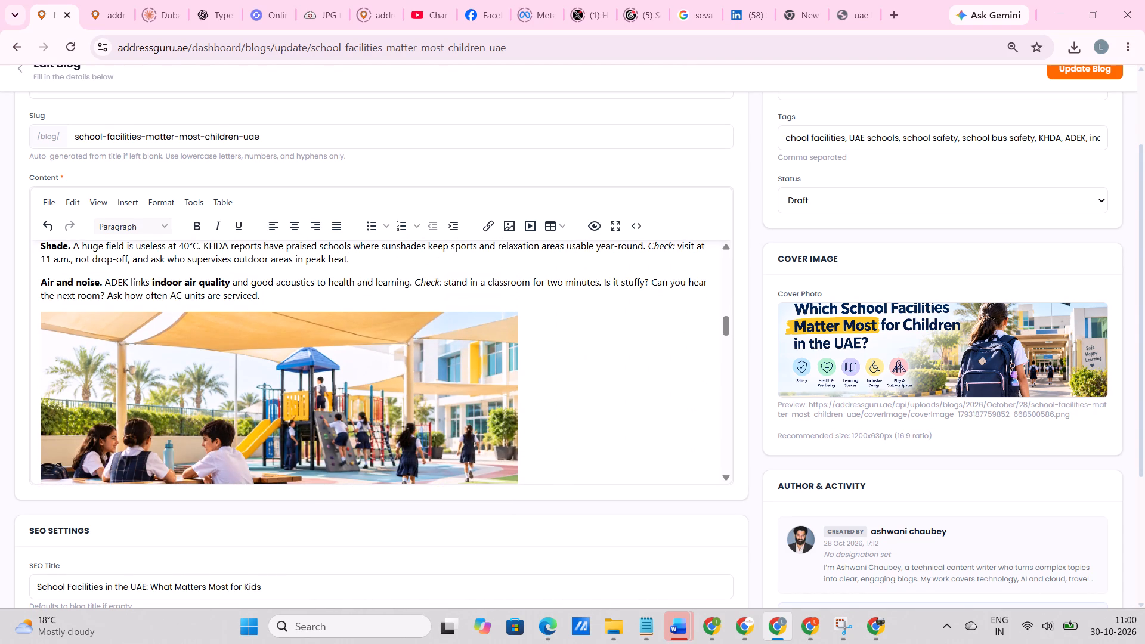
Replace the full stops after the bold lead-ins "Shade" and "Air and noise" under Layer 2 with colons.
scroll(122, 313, "up", 1)
left_click(70, 270)
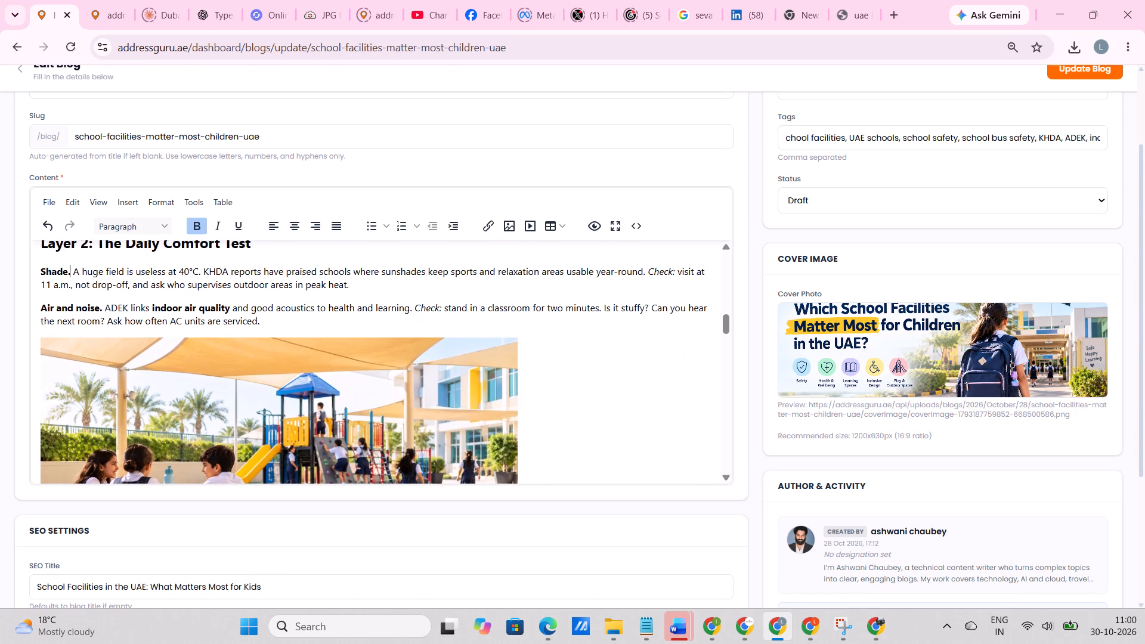
key("BackSpace")
key("shift+colon")
left_click(102, 308)
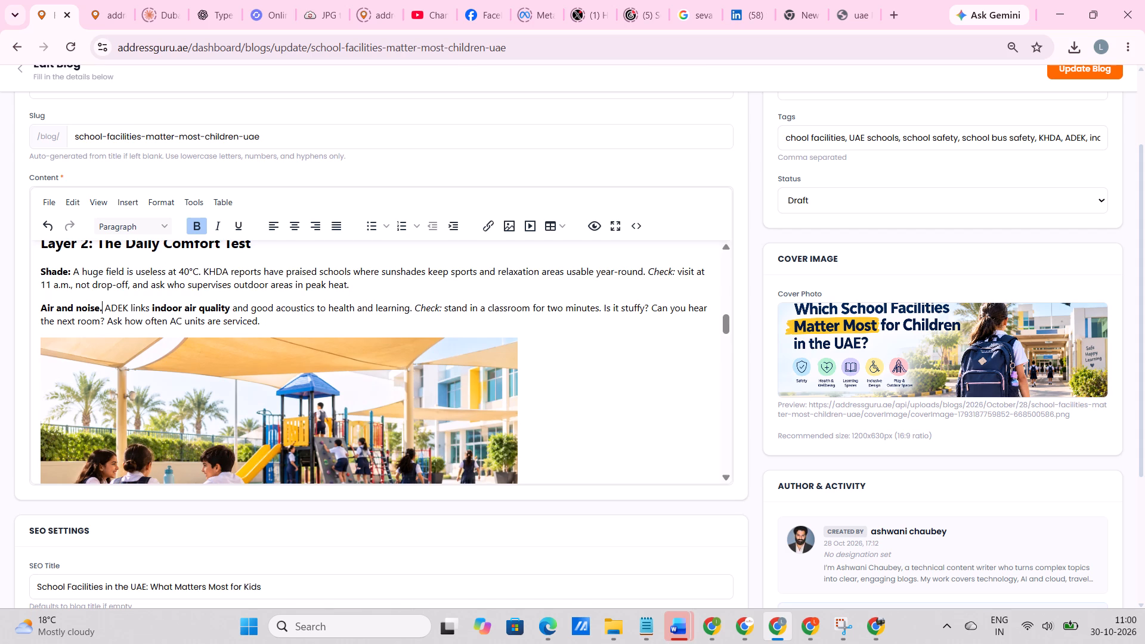
key("BackSpace")
key("shift+colon")
Bold the phrase "sports and relaxation areas usable year-round" in the "Shade" paragraph under Layer 2.
scroll(102, 309, "up", 1)
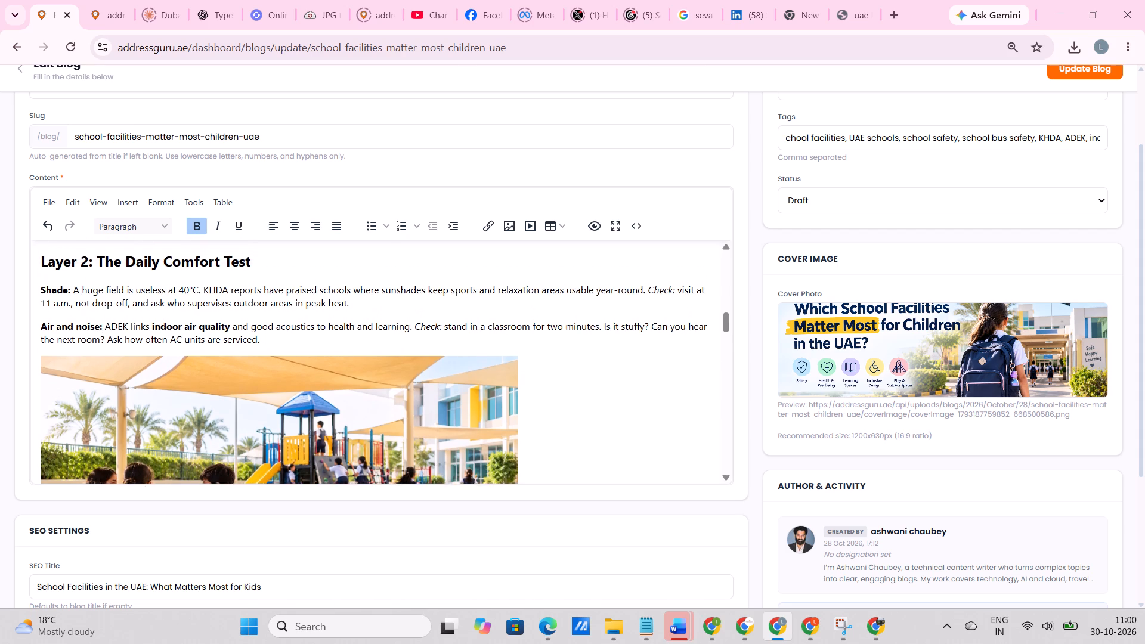
scroll(102, 309, "up", 1)
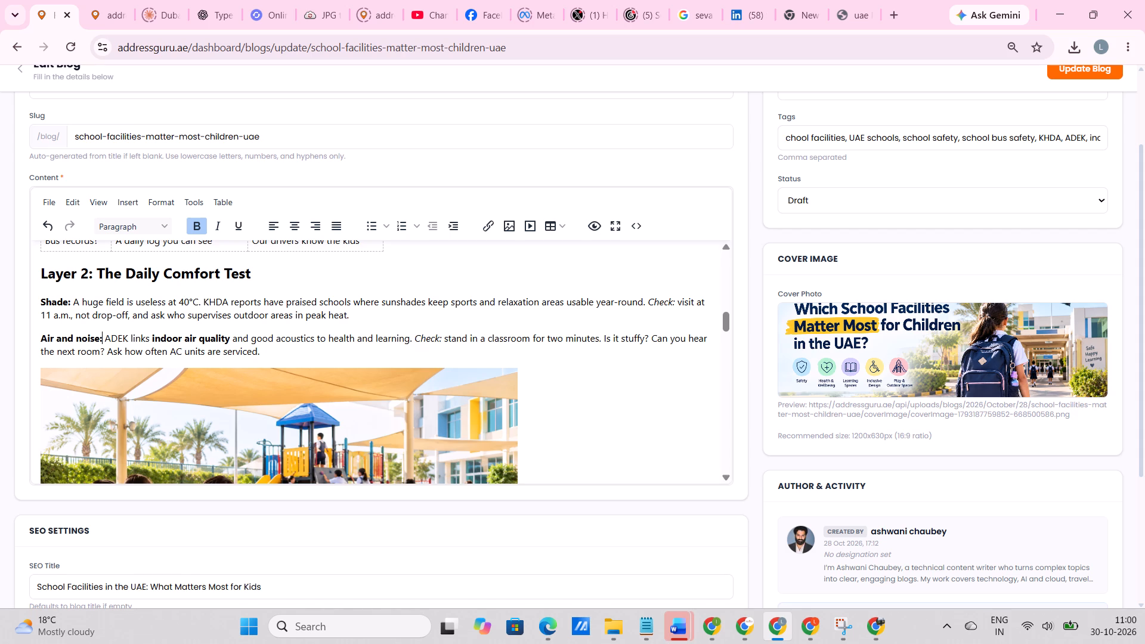
left_click_drag(642, 302, 419, 305)
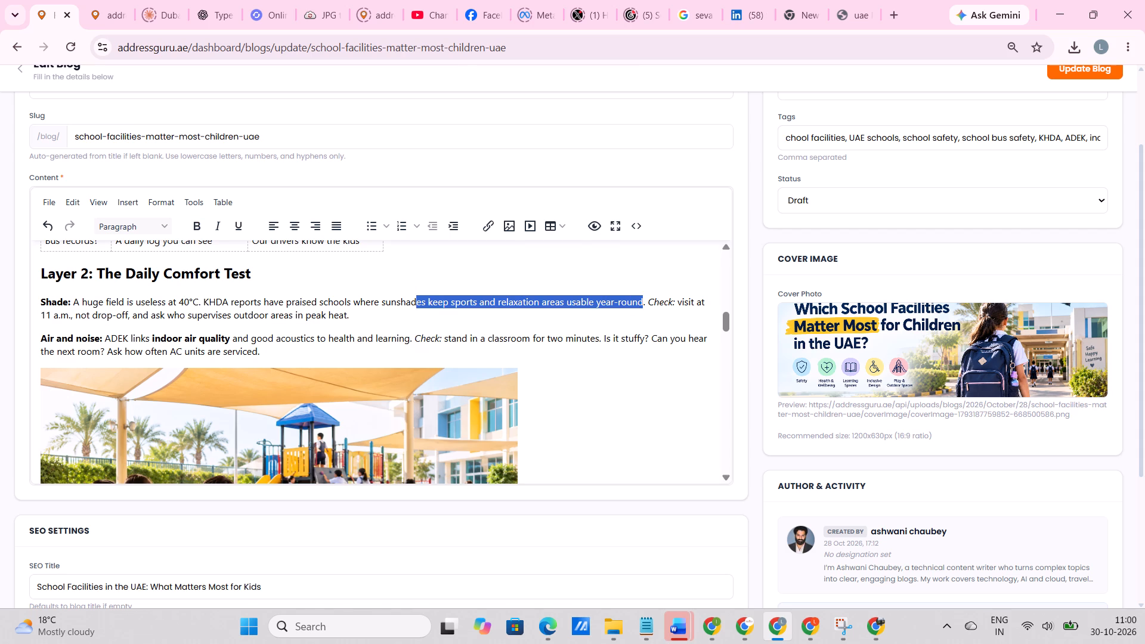
left_click_drag(419, 305, 433, 302)
left_click_drag(433, 302, 451, 298)
key("ctrl+b")
left_click(452, 301)
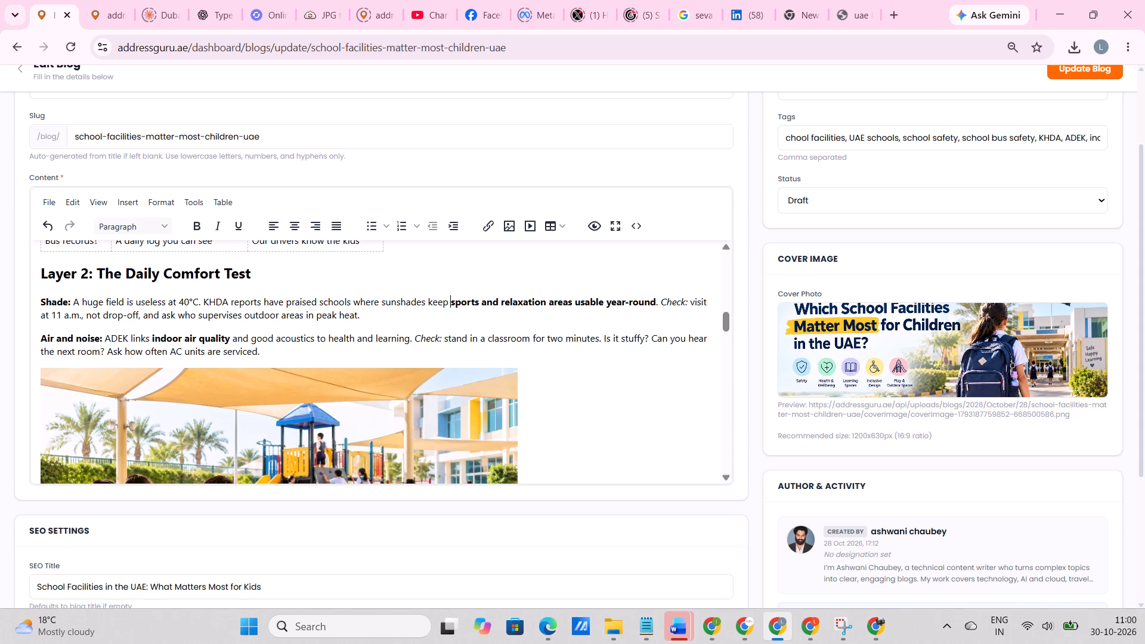
Replace the full stop after the bold lead-in "Washrooms and canteen" below the playground image with a colon.
scroll(412, 318, "down", 4)
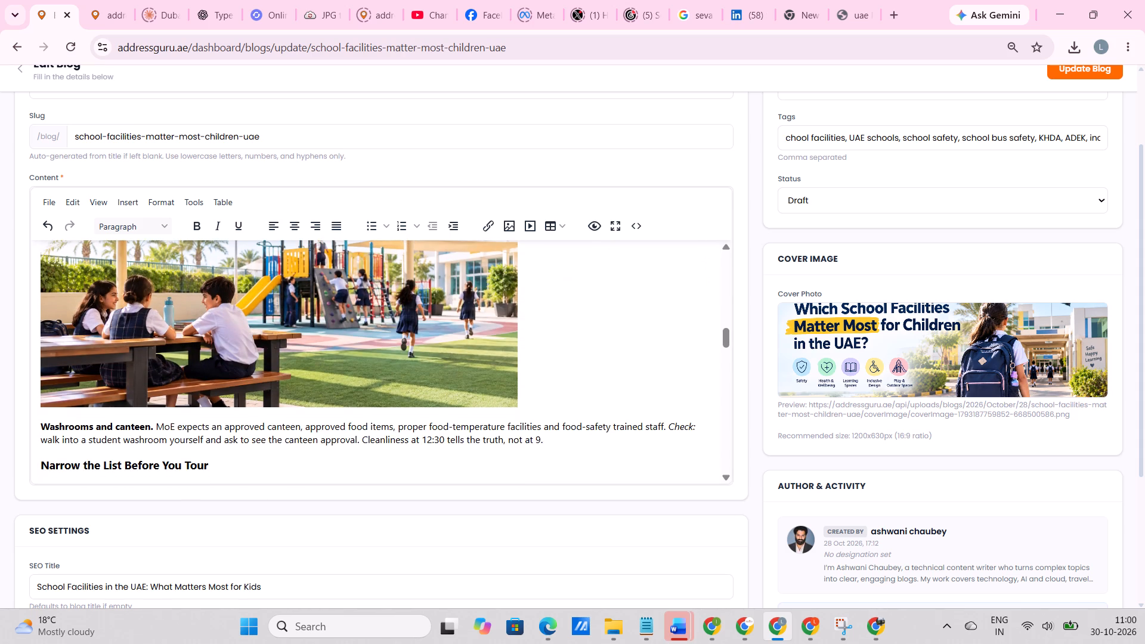
left_click(154, 429)
key("BackSpace")
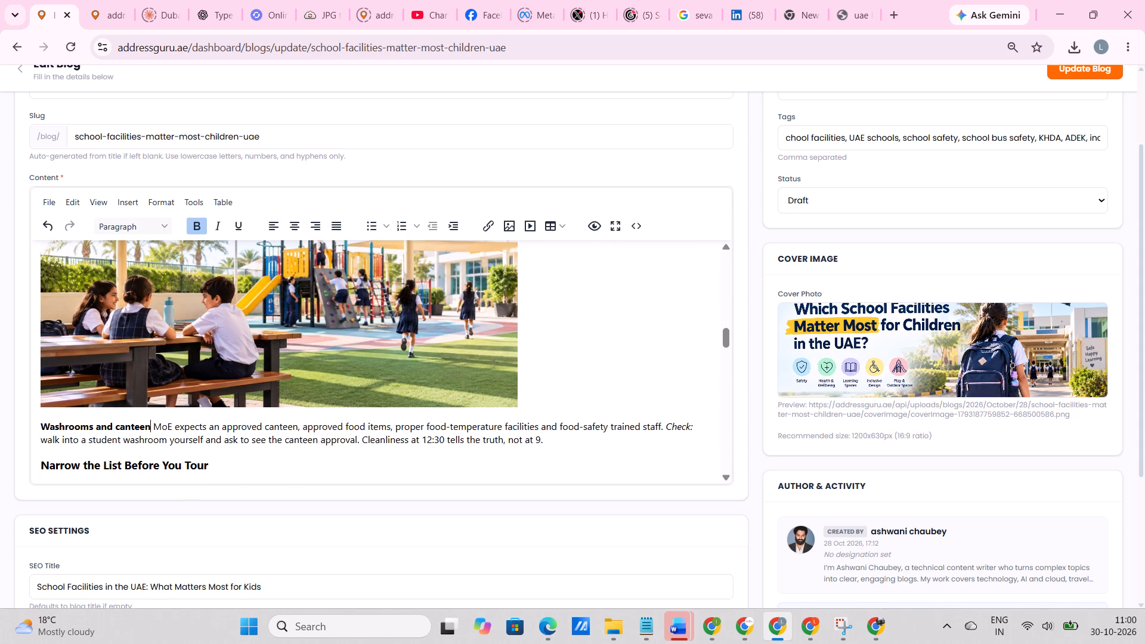
key("shift+colon")
Bold the closing sentence "Ask how often AC units are serviced." in the "Air and noise" paragraph.
scroll(156, 419, "up", 2)
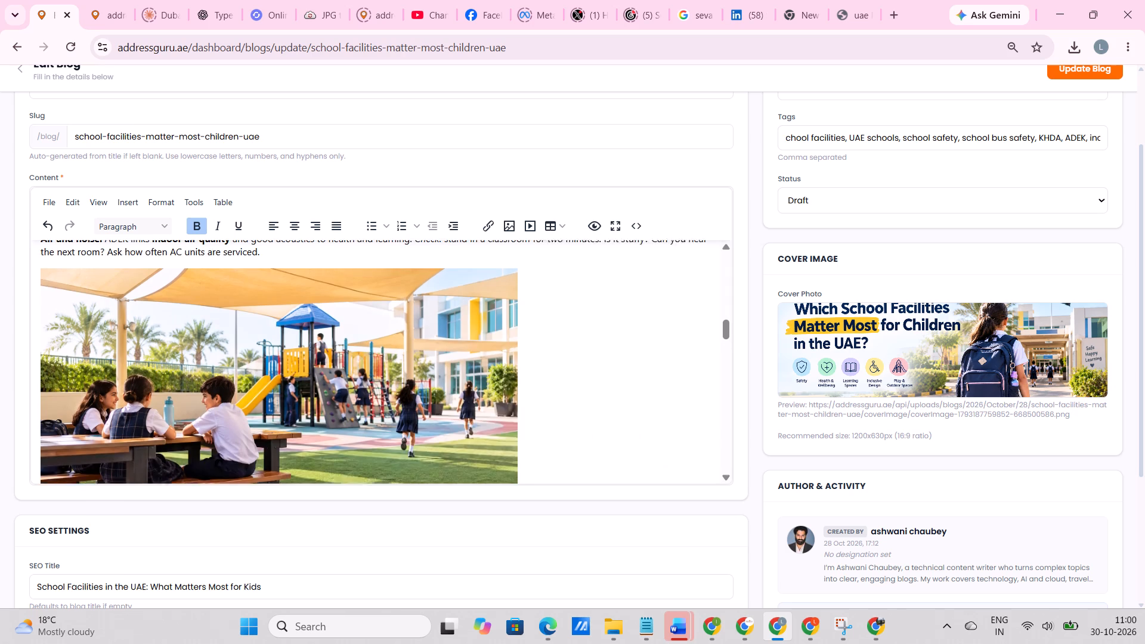
scroll(169, 403, "up", 1)
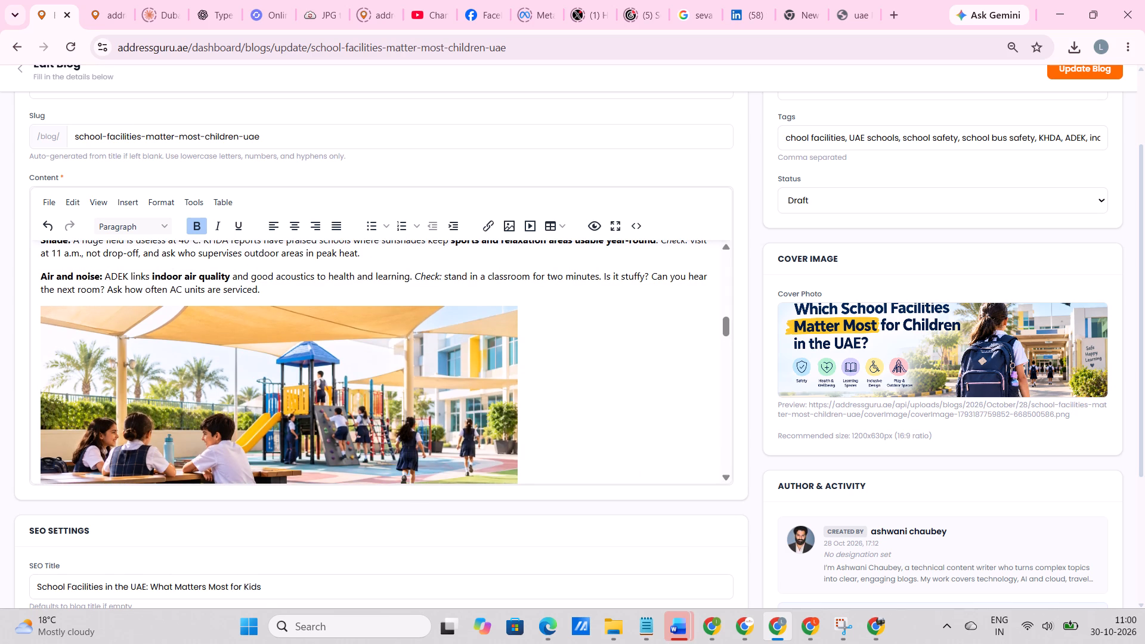
left_click_drag(259, 294, 119, 294)
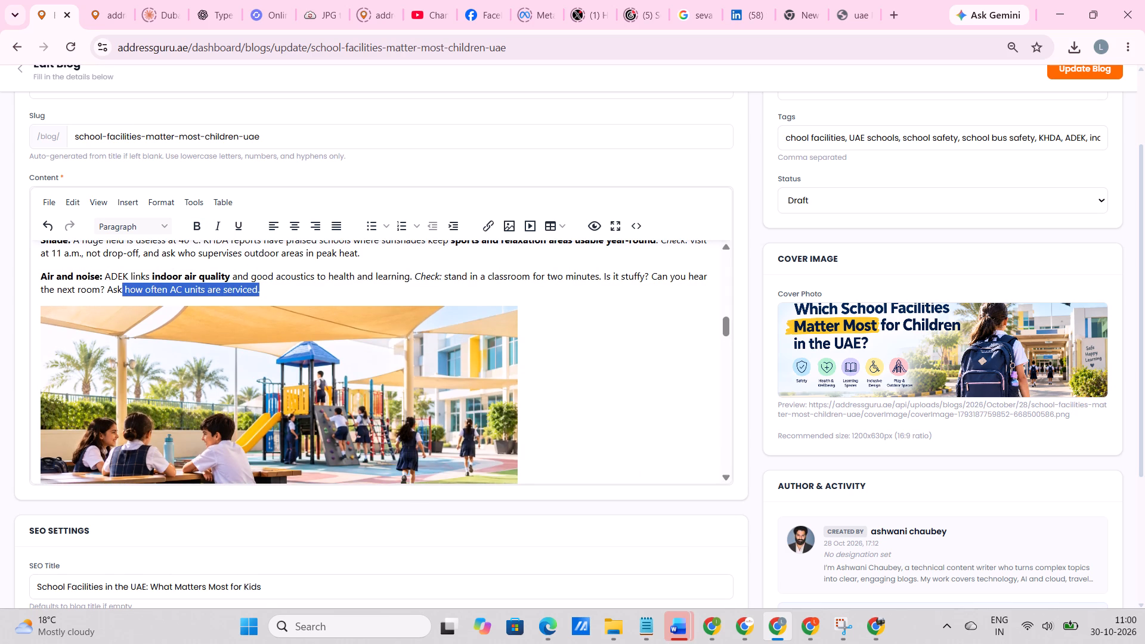
left_click_drag(119, 294, 103, 287)
key("ctrl+b")
left_click(251, 295)
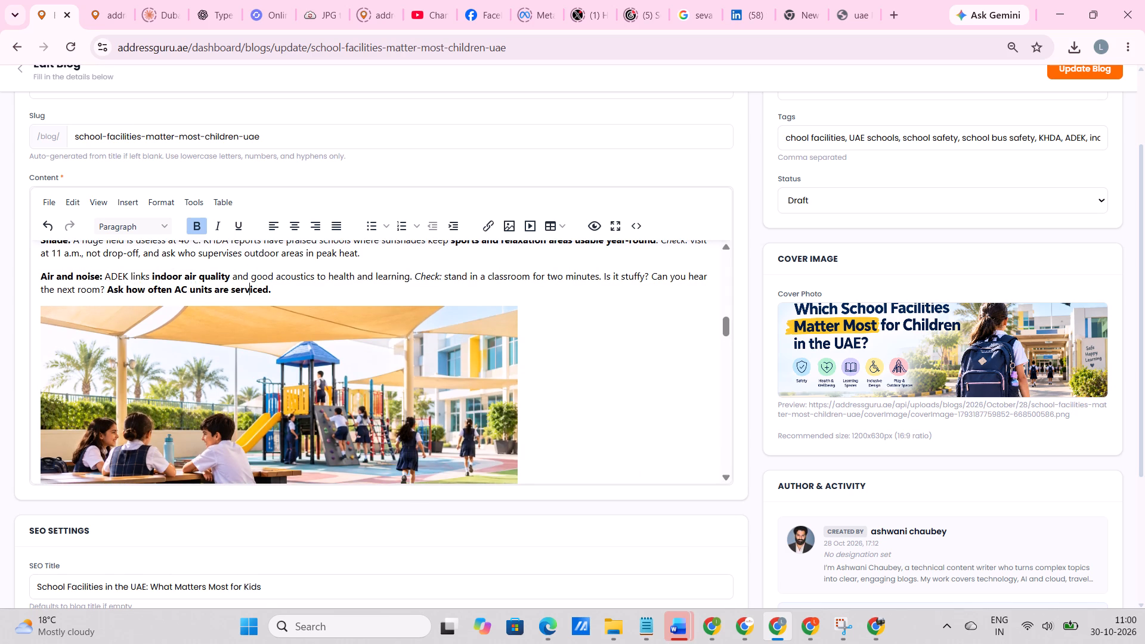
Bold the phrase "multiple businesses on its website" in the paragraph under "Narrow the List Before You Tour".
scroll(348, 334, "down", 4)
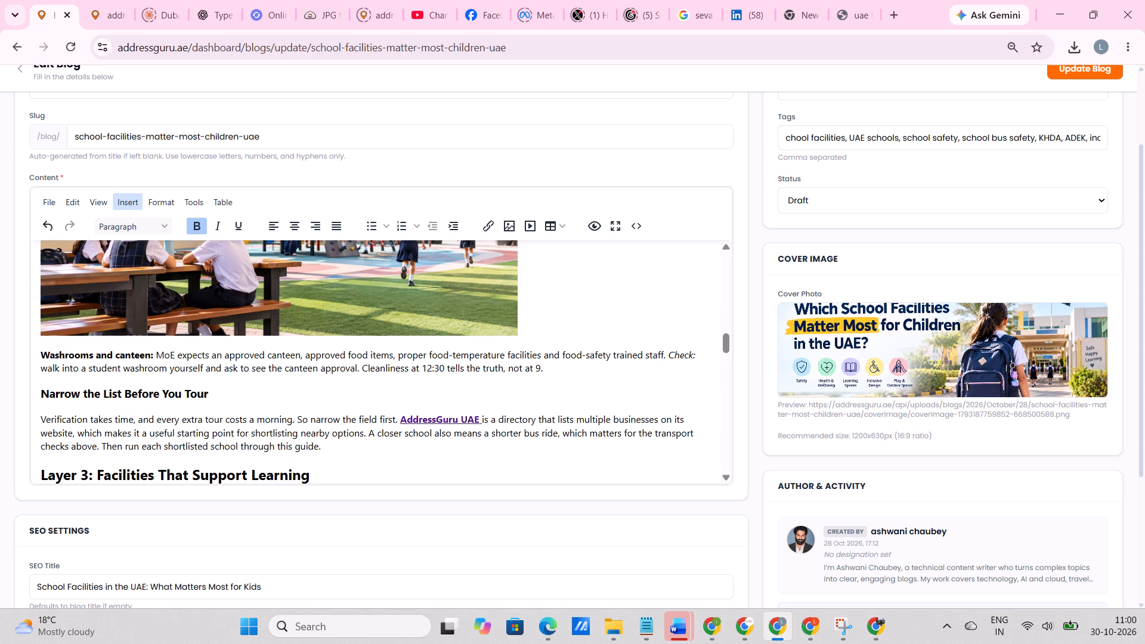
scroll(462, 361, "down", 2)
left_click(115, 301)
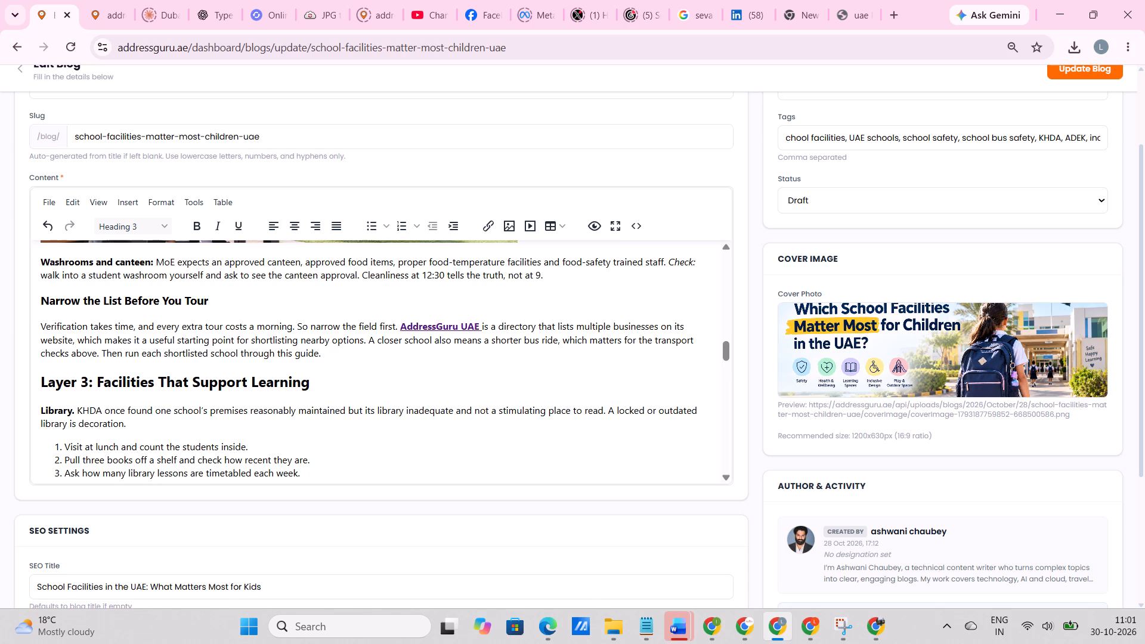
left_click_drag(577, 324, 65, 337)
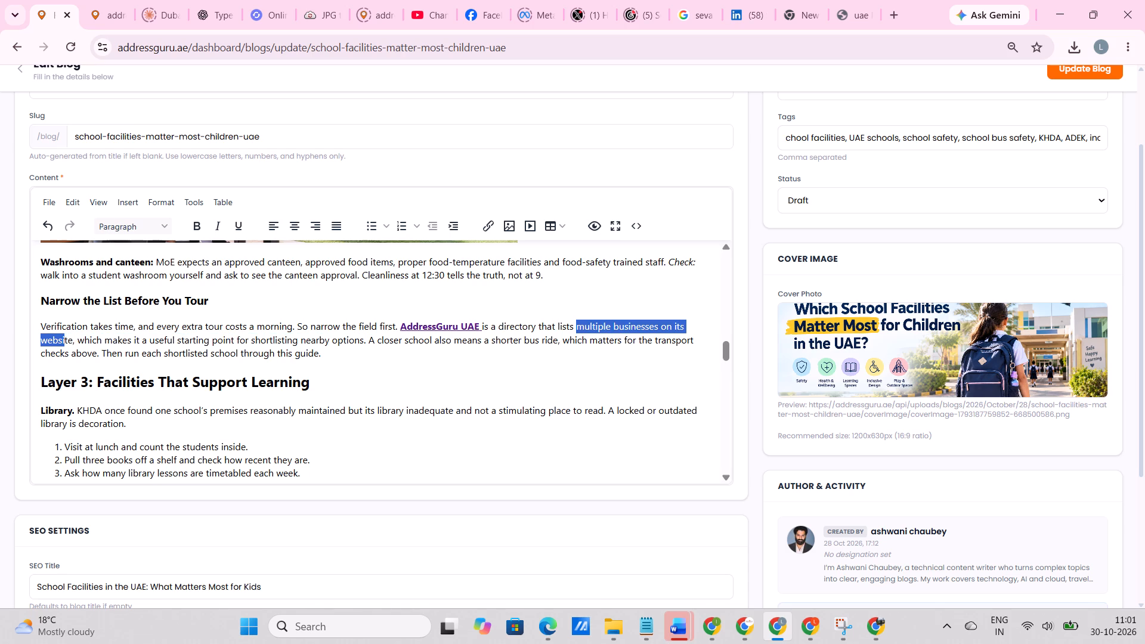
left_click_drag(65, 337, 72, 338)
left_click_drag(72, 338, 73, 337)
key("ctrl+b")
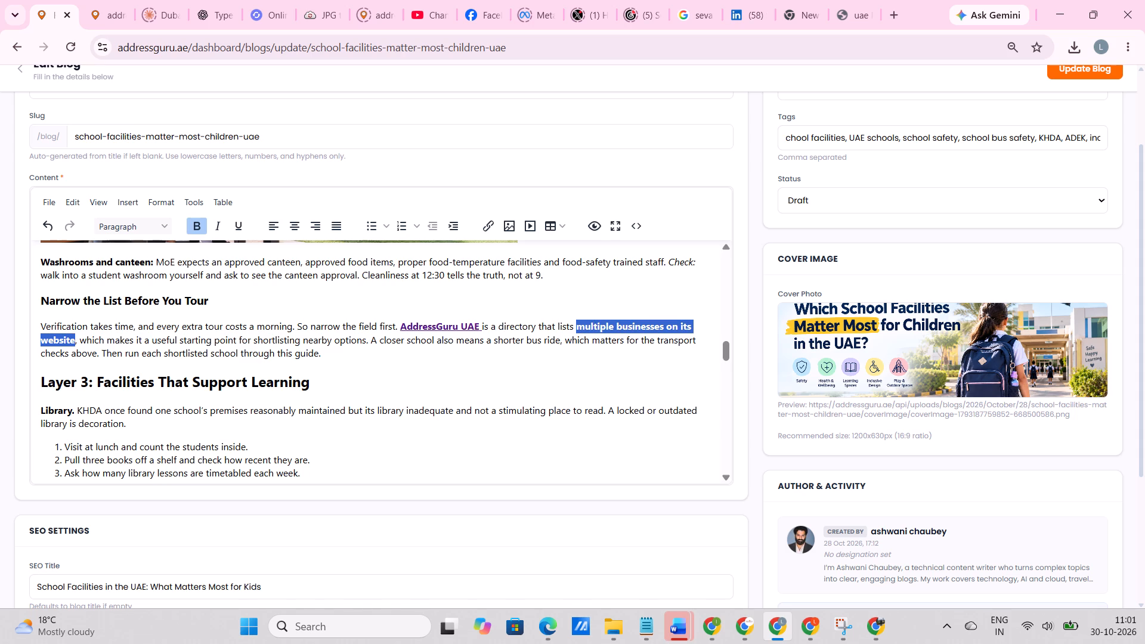
Replace the word "businesses" with "schools" in the bold phrase after the AddressGuru UAE link.
triple_click(623, 329)
key("s")
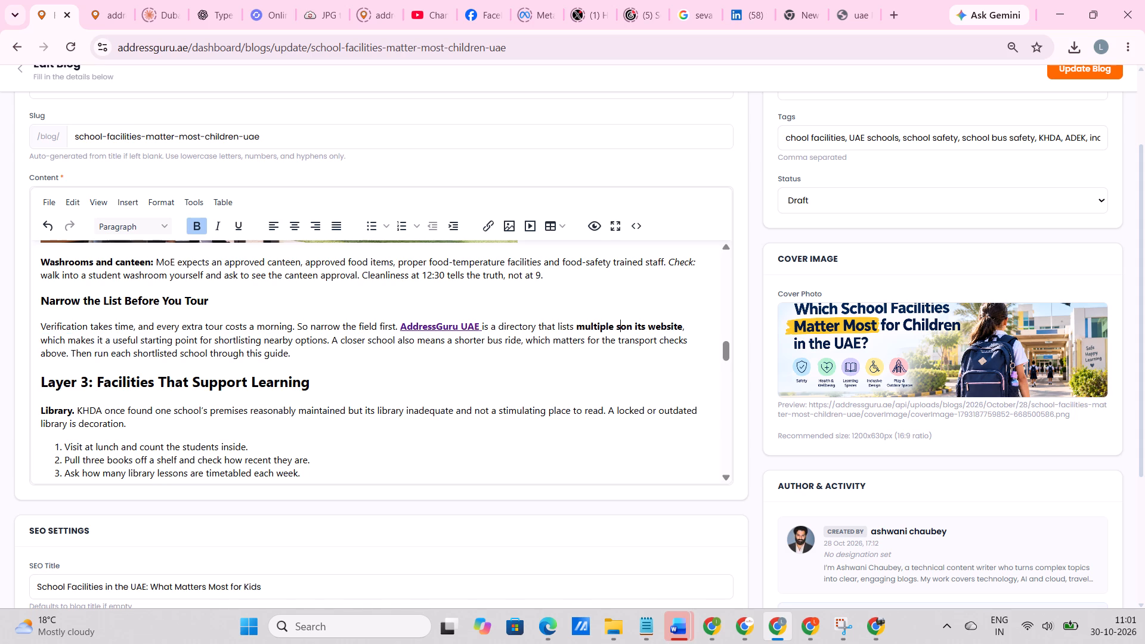
type("chools")
key("space")
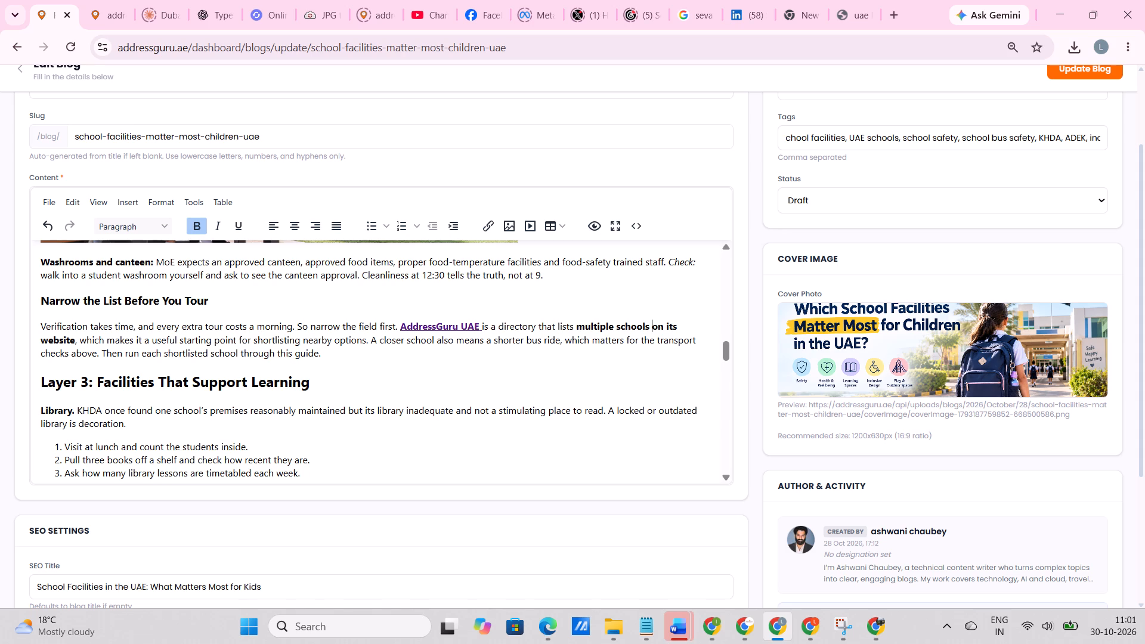
left_click(249, 343)
Replace the full stops after the bold lead-ins "Library", "Science labs" and "Digital resources" under Layer 3 with colons.
scroll(249, 342, "down", 1)
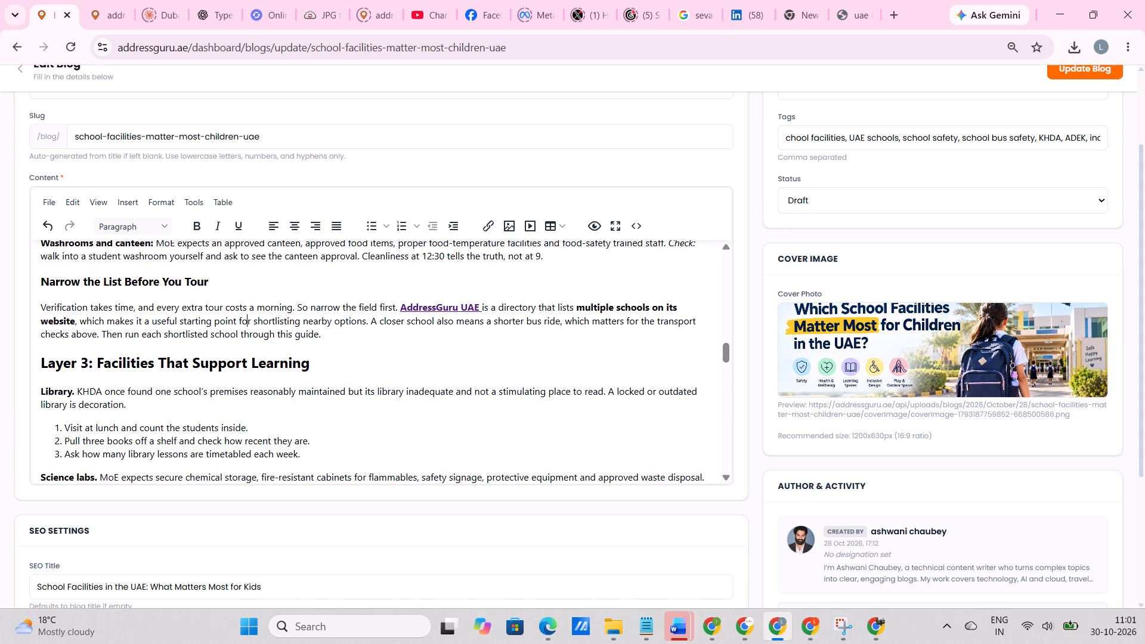
scroll(249, 342, "down", 1)
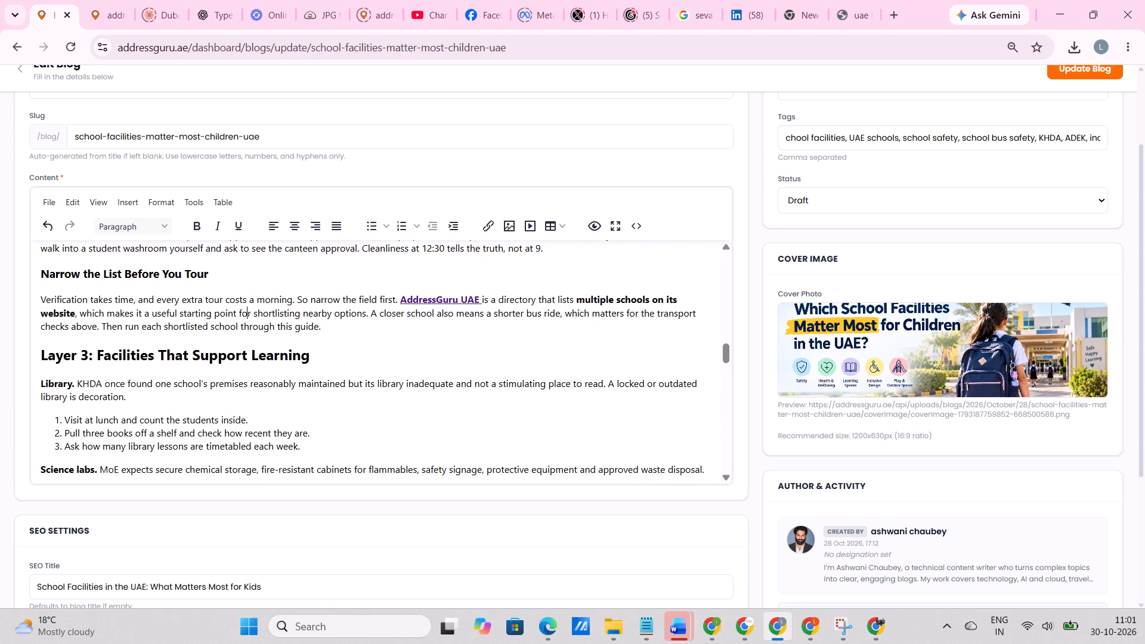
scroll(249, 342, "down", 1)
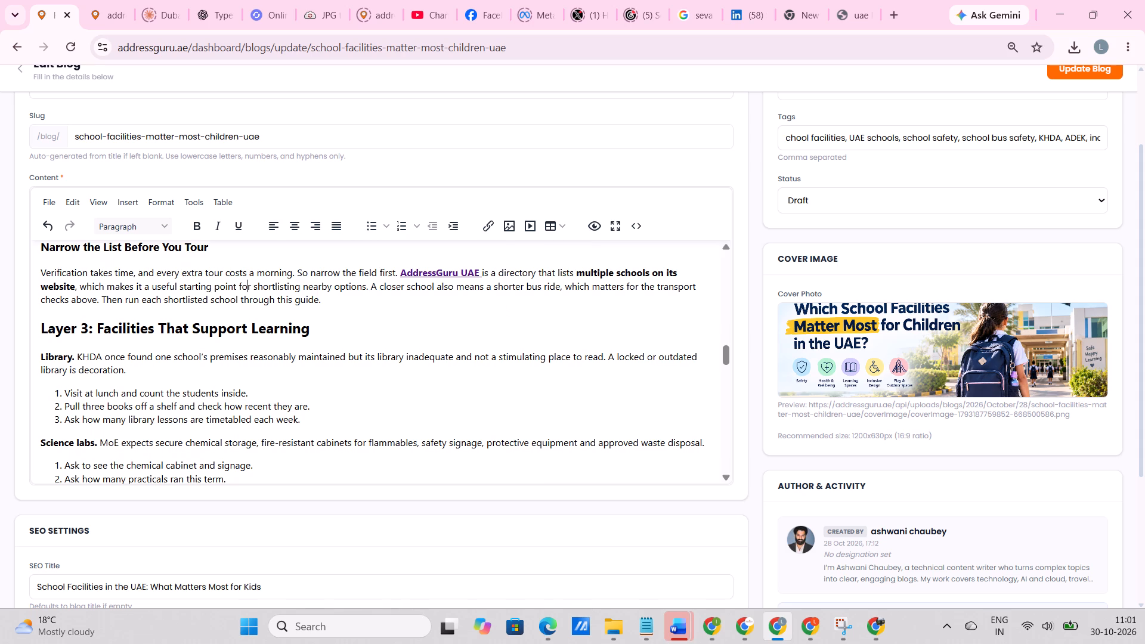
scroll(249, 338, "down", 1)
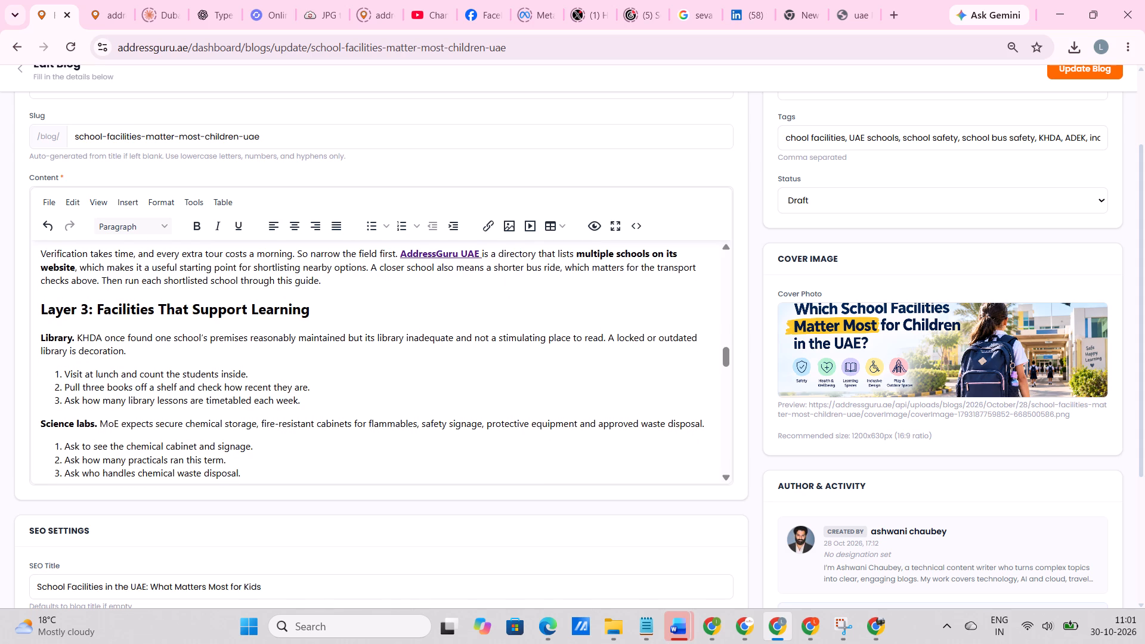
left_click(75, 336)
key("BackSpace")
key("shift+colon")
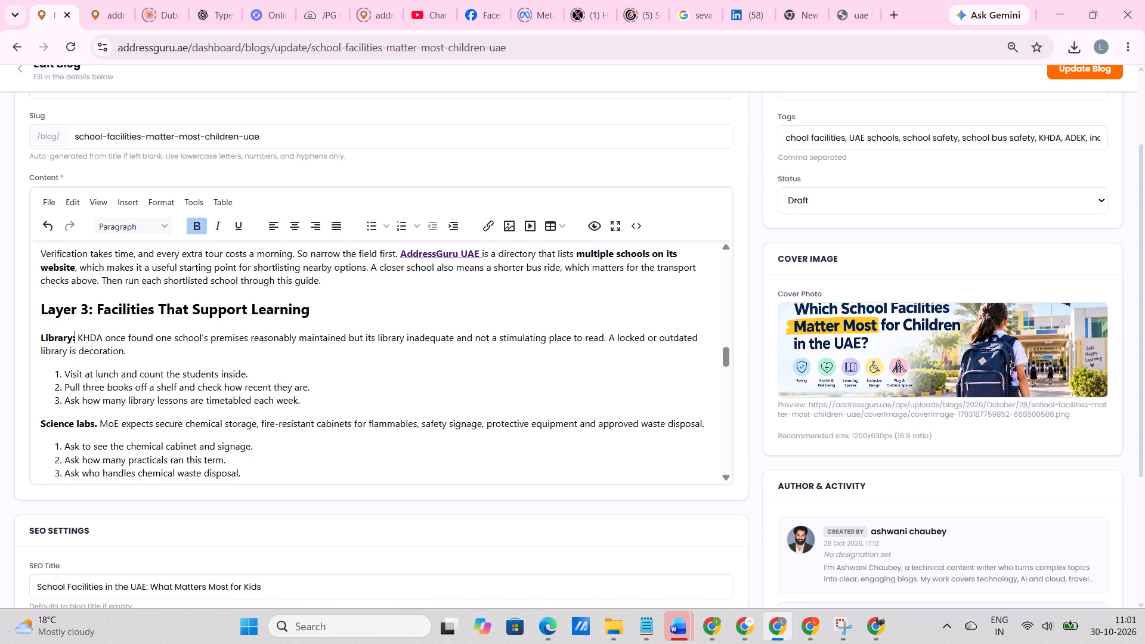
left_click(97, 426)
key("BackSpace")
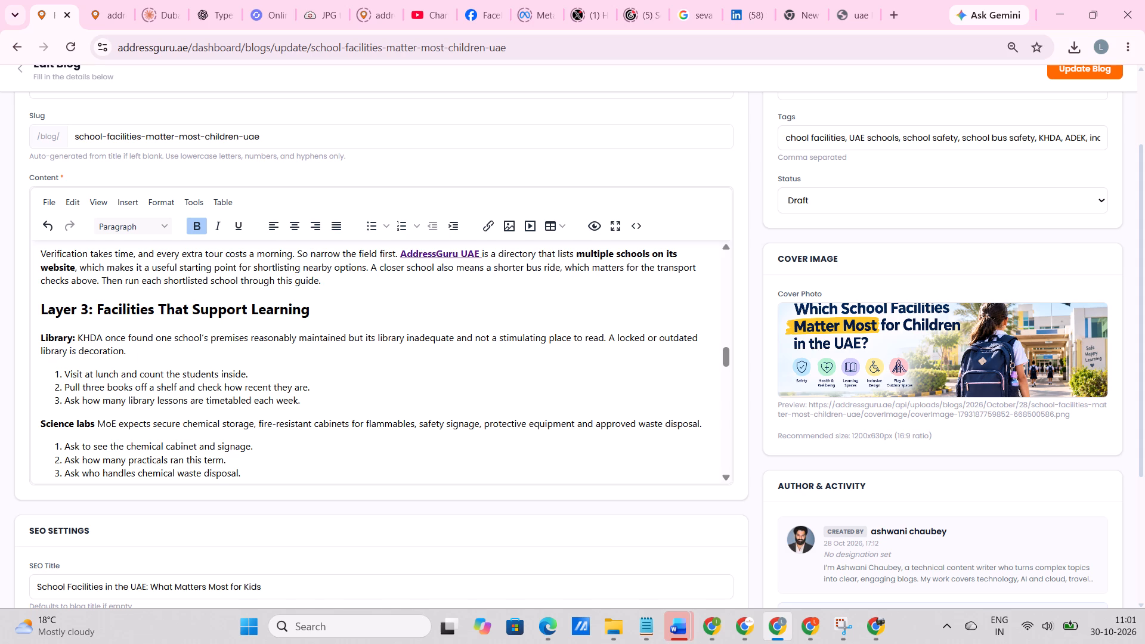
key("shift+colon")
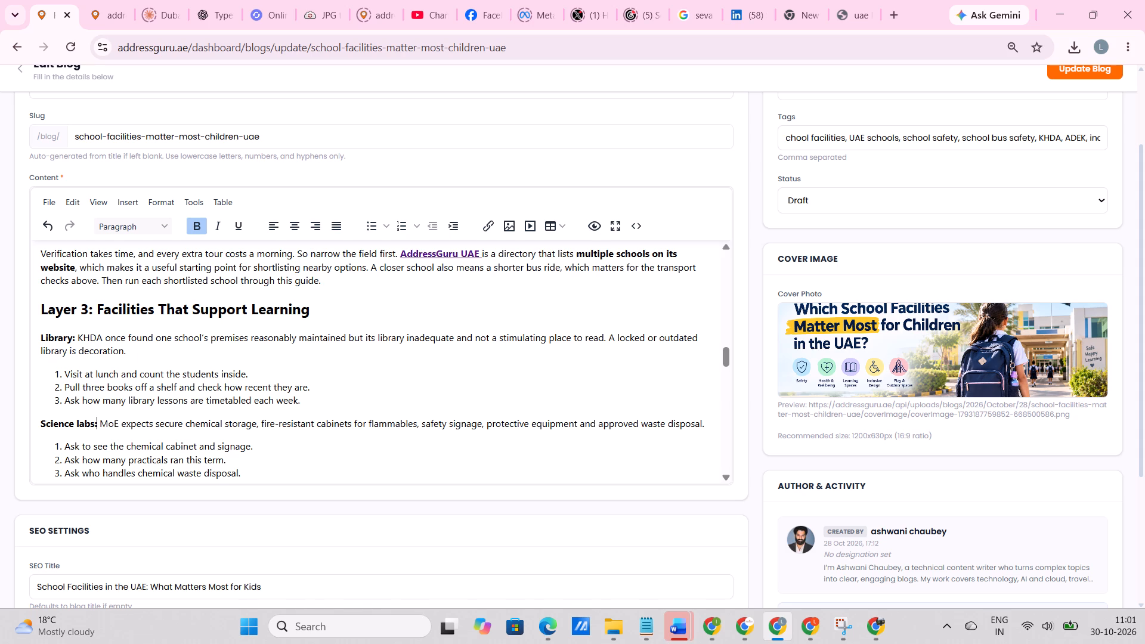
scroll(447, 337, "down", 1)
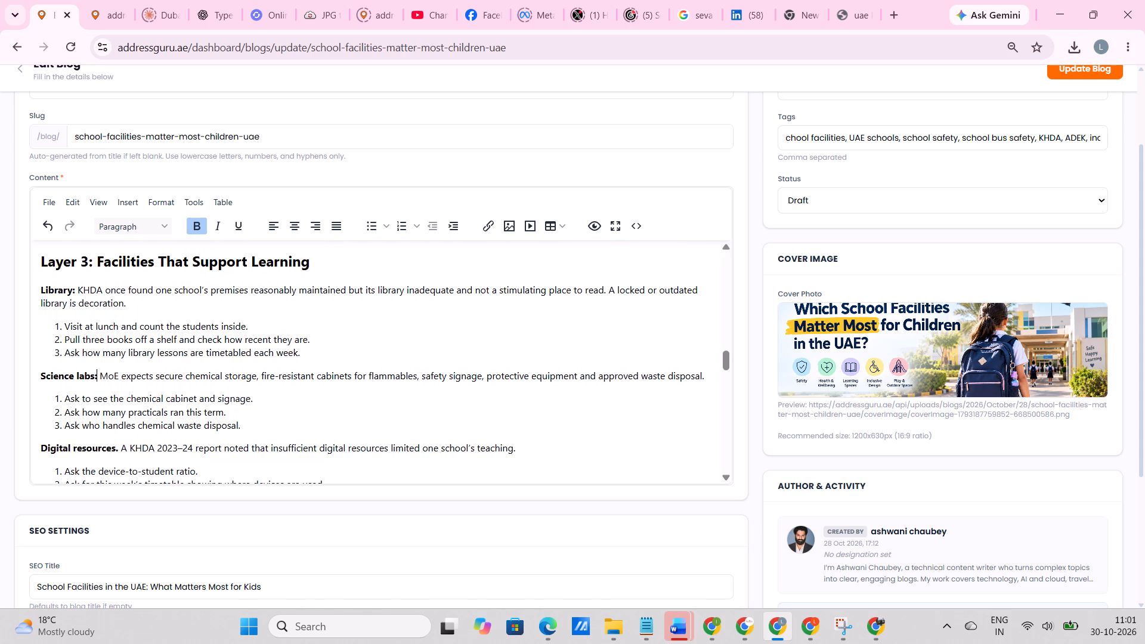
scroll(369, 341, "down", 1)
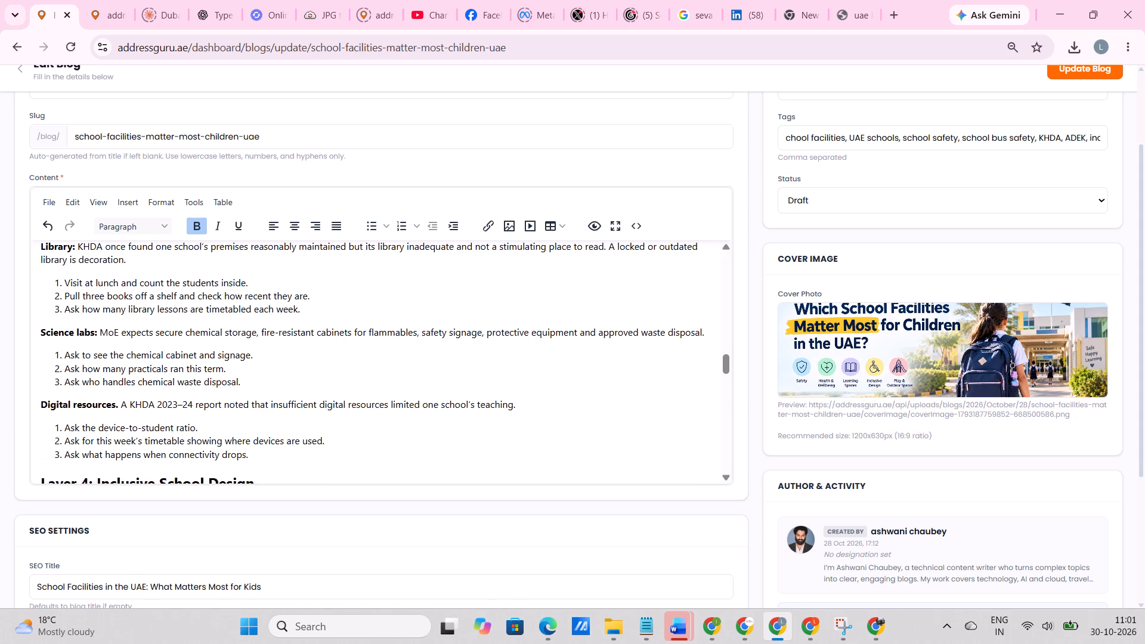
left_click(121, 401)
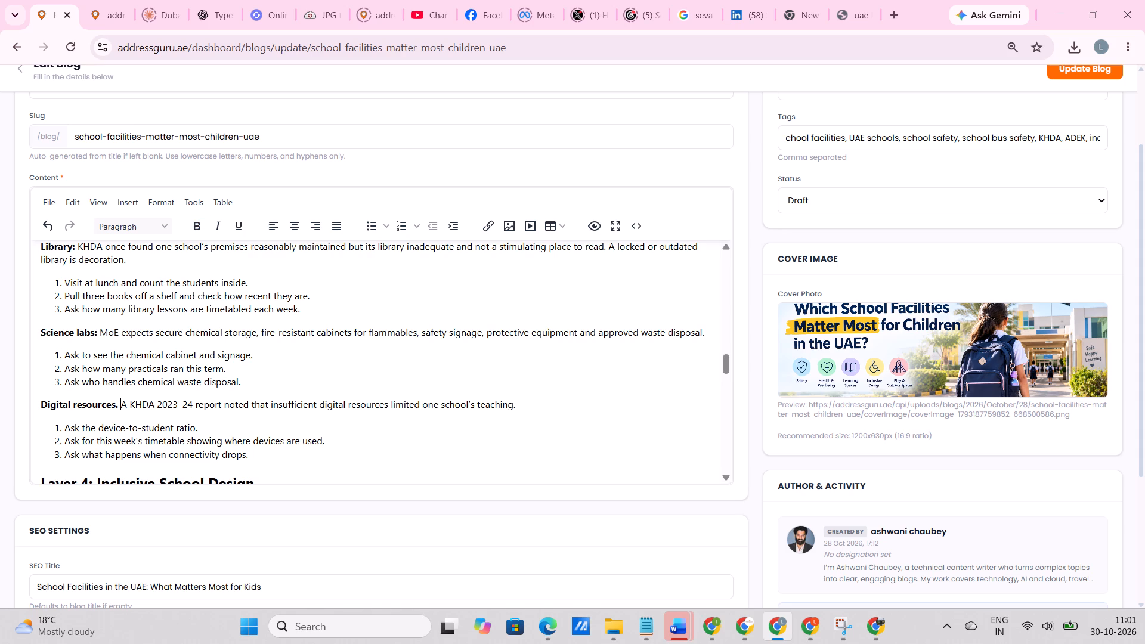
key("Left")
key("BackSpace")
key("shift+colon")
Skim the rest of the draft from the "Digital resources" paragraph through Layer 4, the value table and the school visit checklist.
scroll(273, 373, "down", 1)
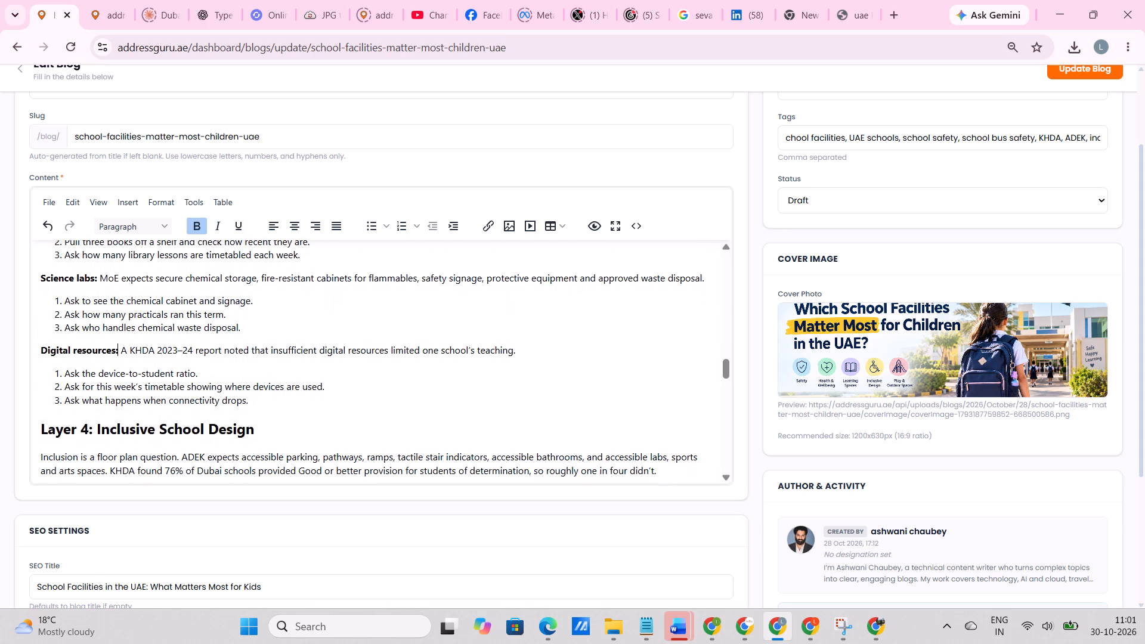
scroll(329, 365, "down", 6)
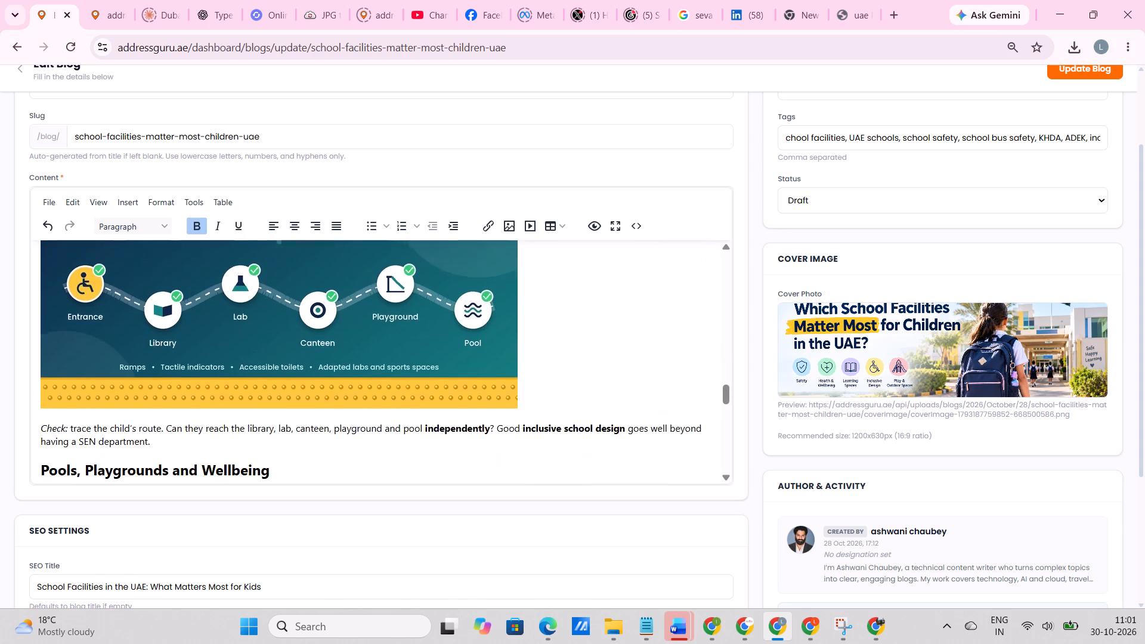
scroll(291, 367, "down", 3)
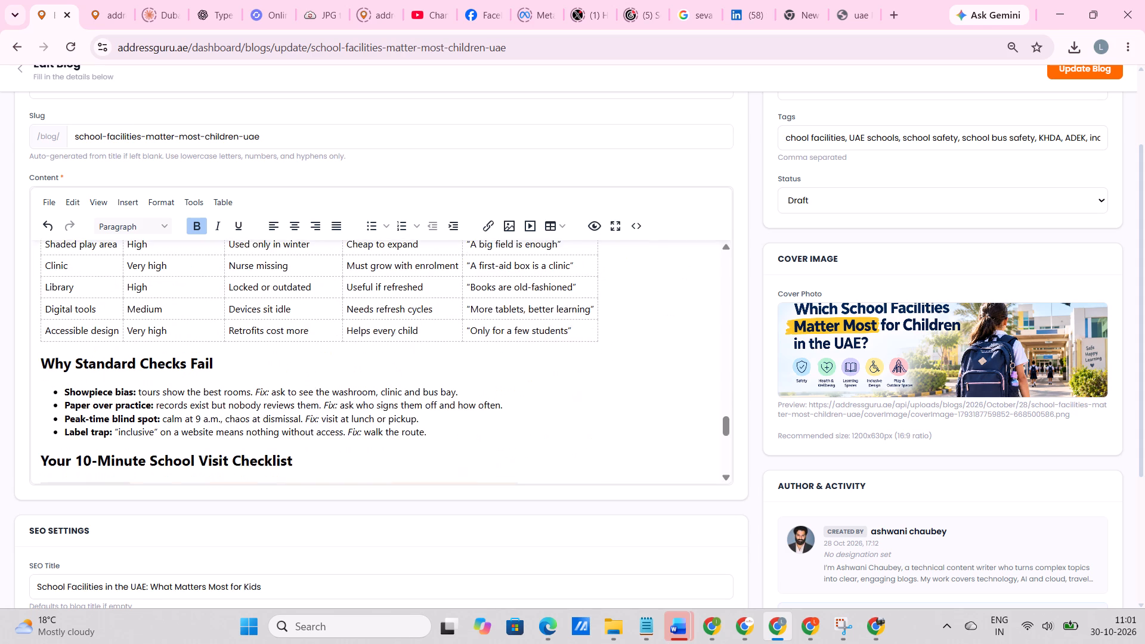
scroll(291, 366, "down", 6)
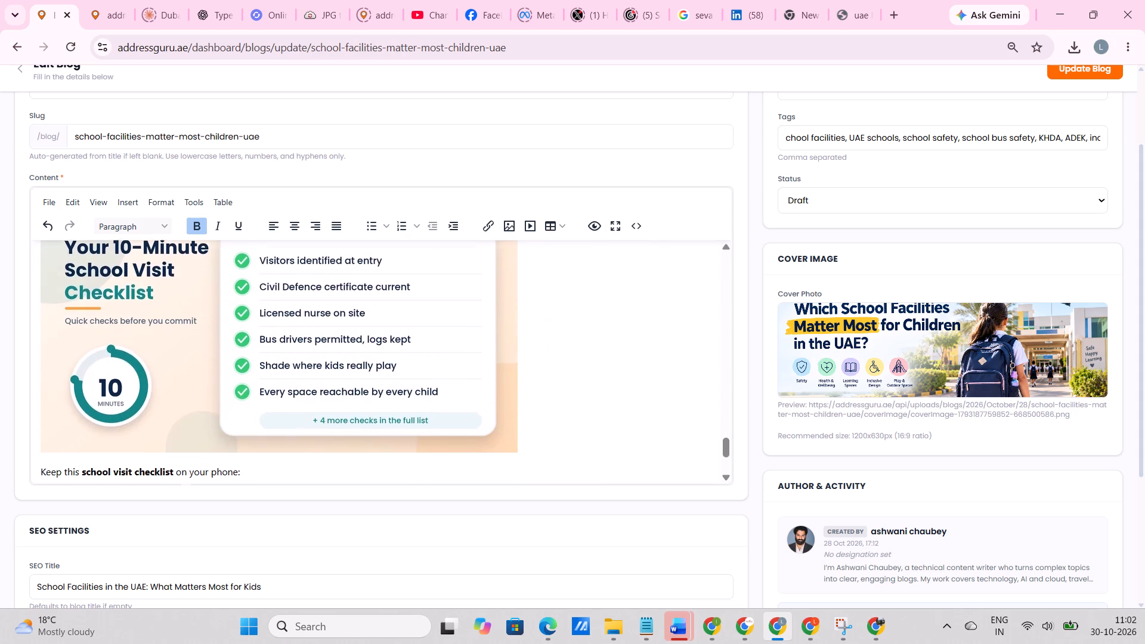
scroll(291, 366, "down", 1)
scroll(291, 366, "up", 4)
Search the page for "cura" and for "co-", and close the search.
key("ctrl+f")
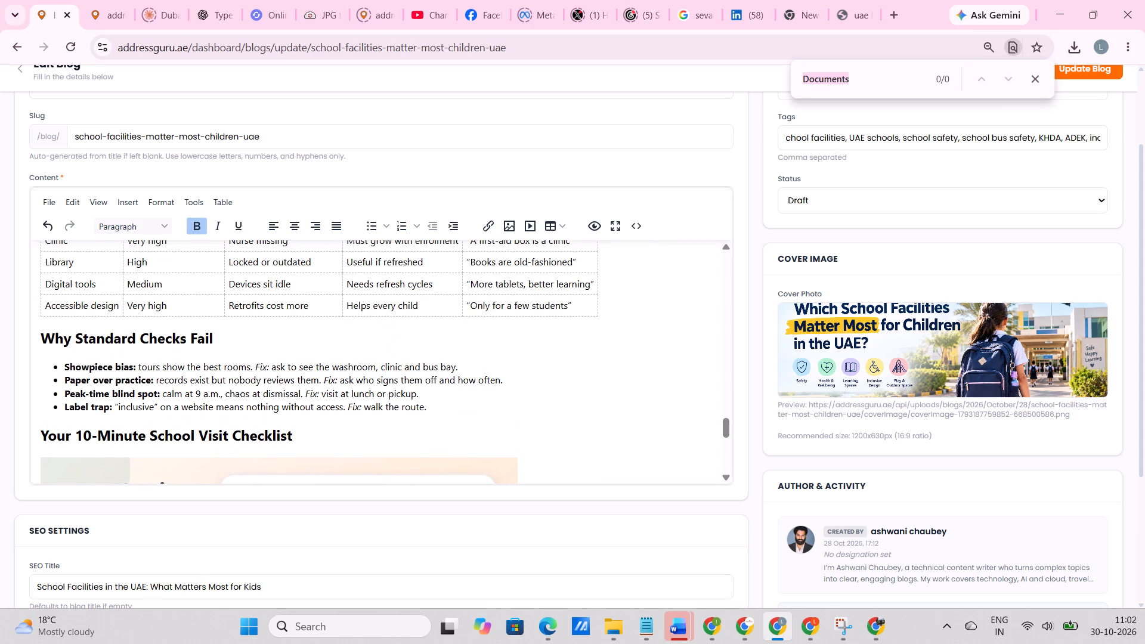
key("c")
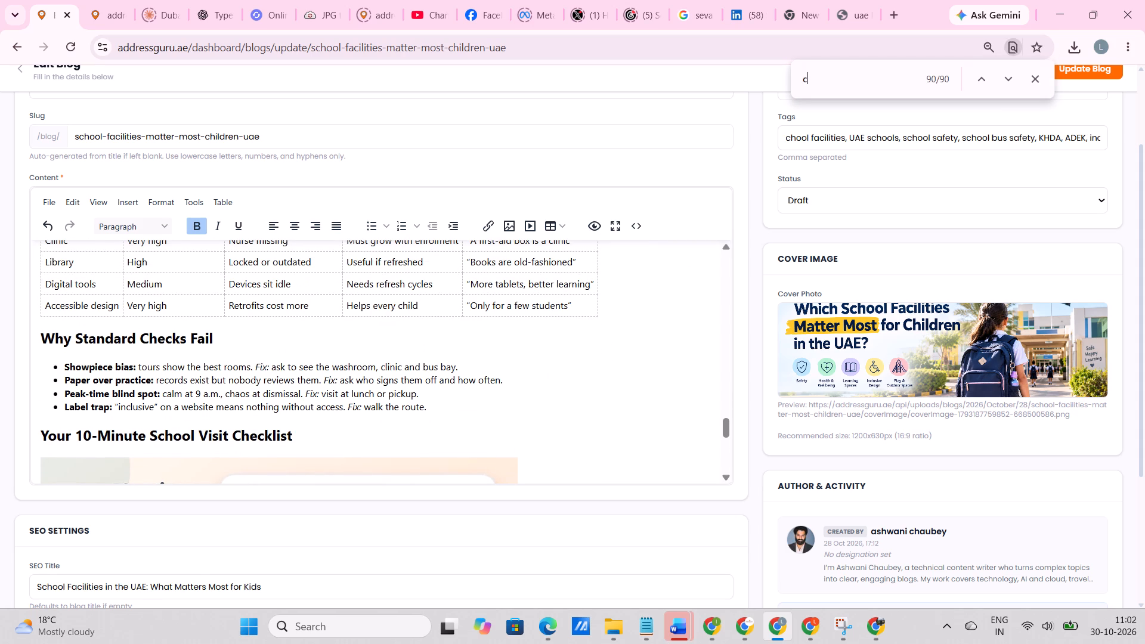
type("ur")
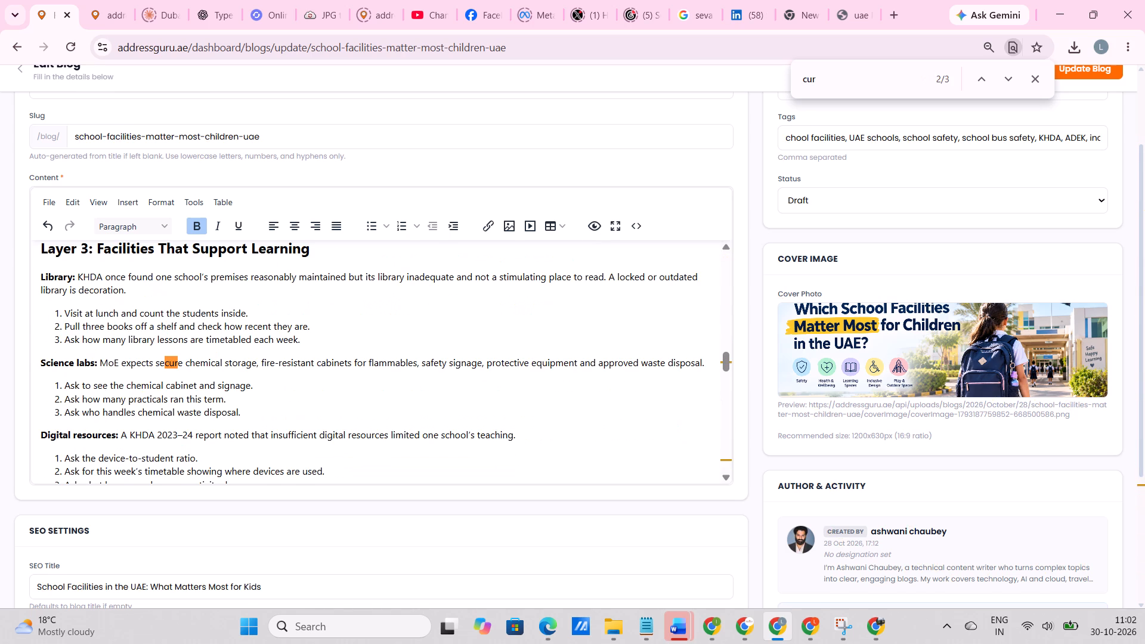
key("a")
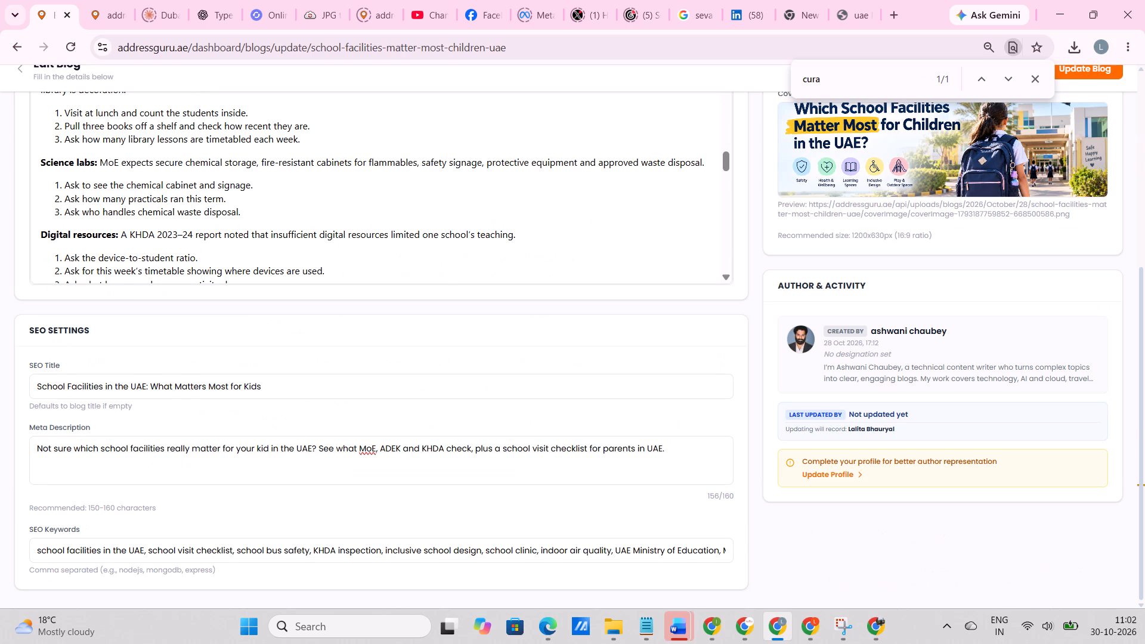
key("BackSpace")
key("BackSpace")
key("BackSpace")
key("o")
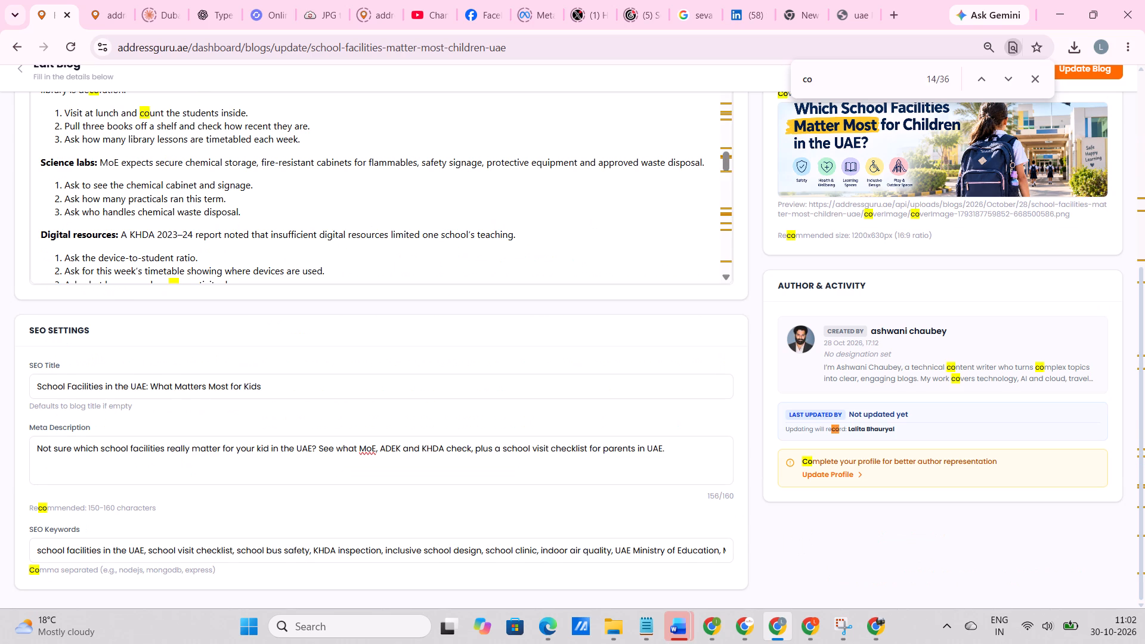
key("space")
key("BackSpace")
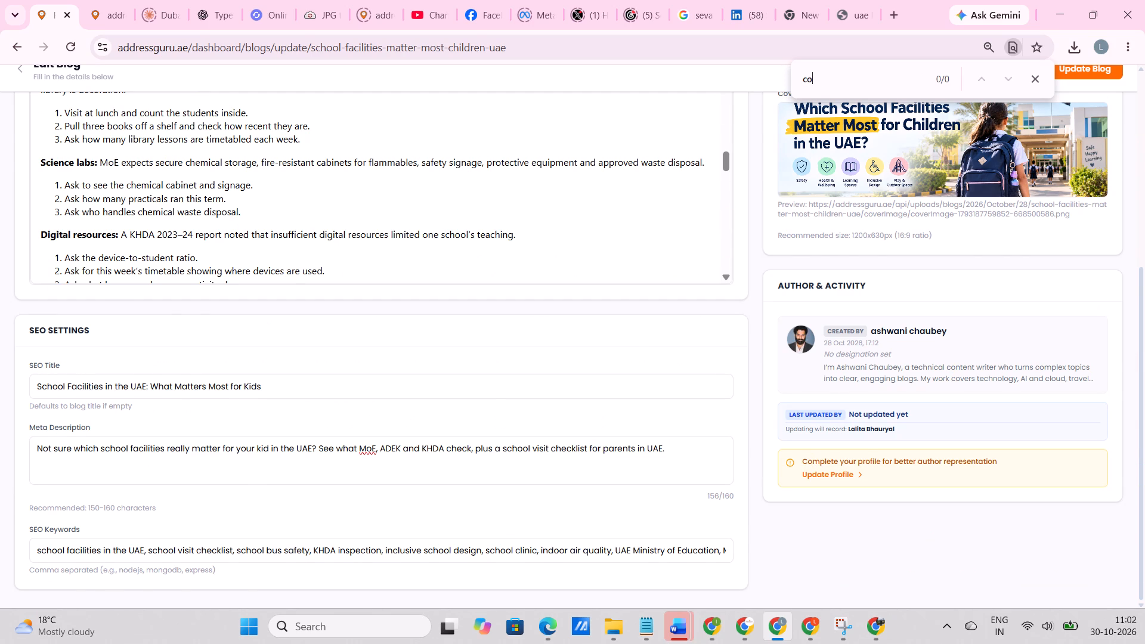
key("minus")
key("BackSpace")
key("BackSpace")
key("BackSpace")
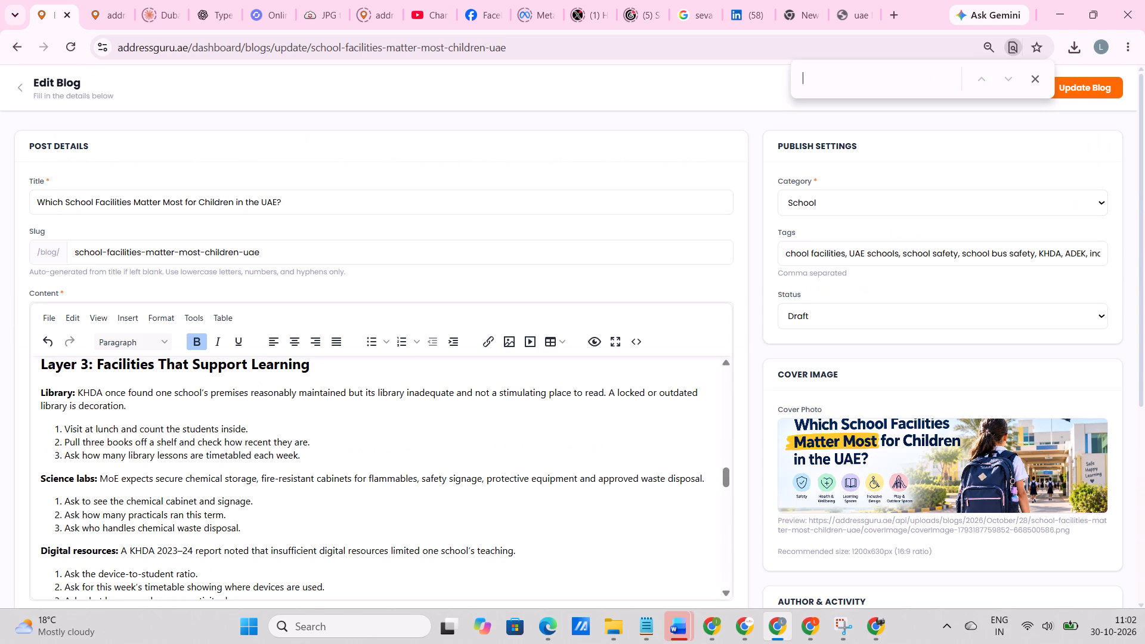
left_click(1034, 78)
Review the text and image under "Layer 4: Inclusive School Design", the "Pools, Playgrounds and Wellbeing" section and the facilities value table.
scroll(446, 299, "up", 1)
scroll(432, 332, "down", 1)
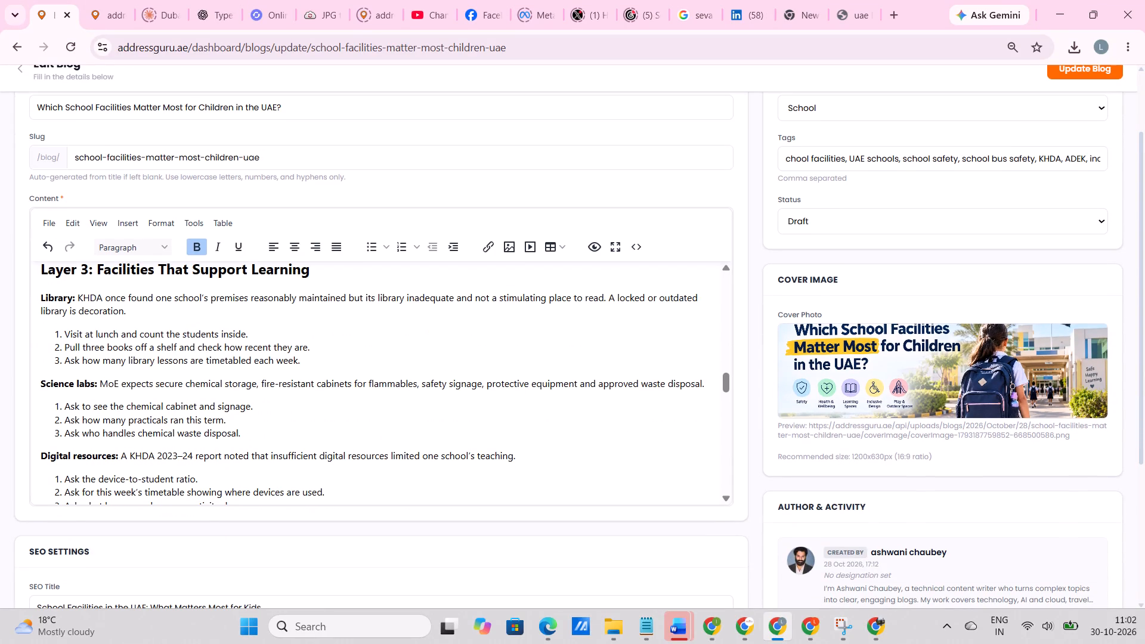
scroll(431, 332, "down", 2)
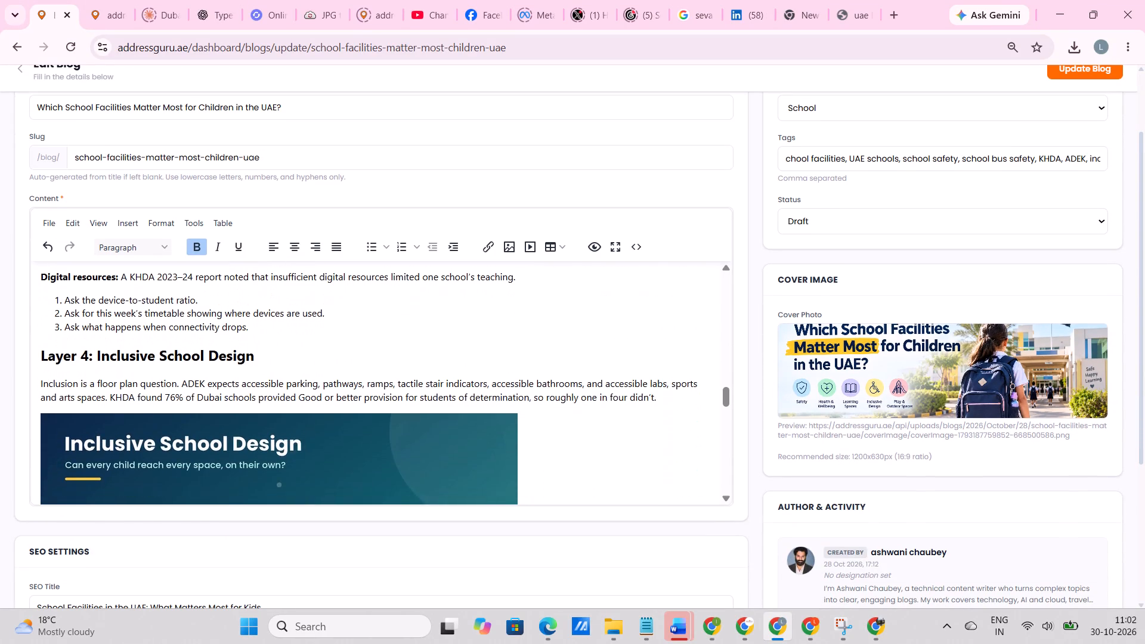
scroll(362, 365, "down", 2)
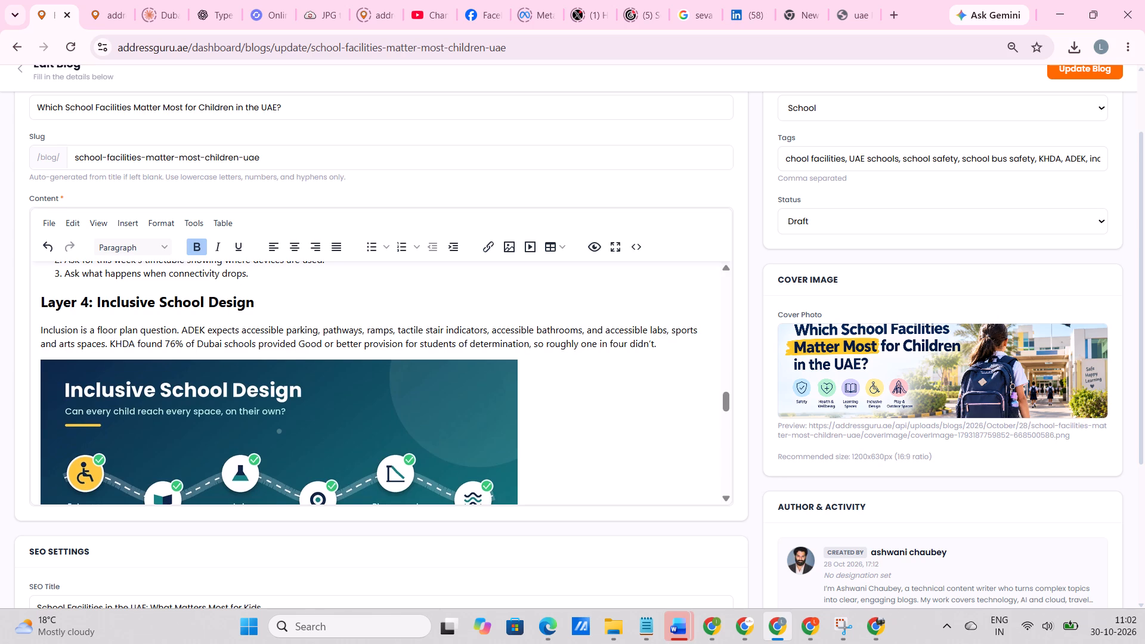
scroll(95, 336, "down", 1)
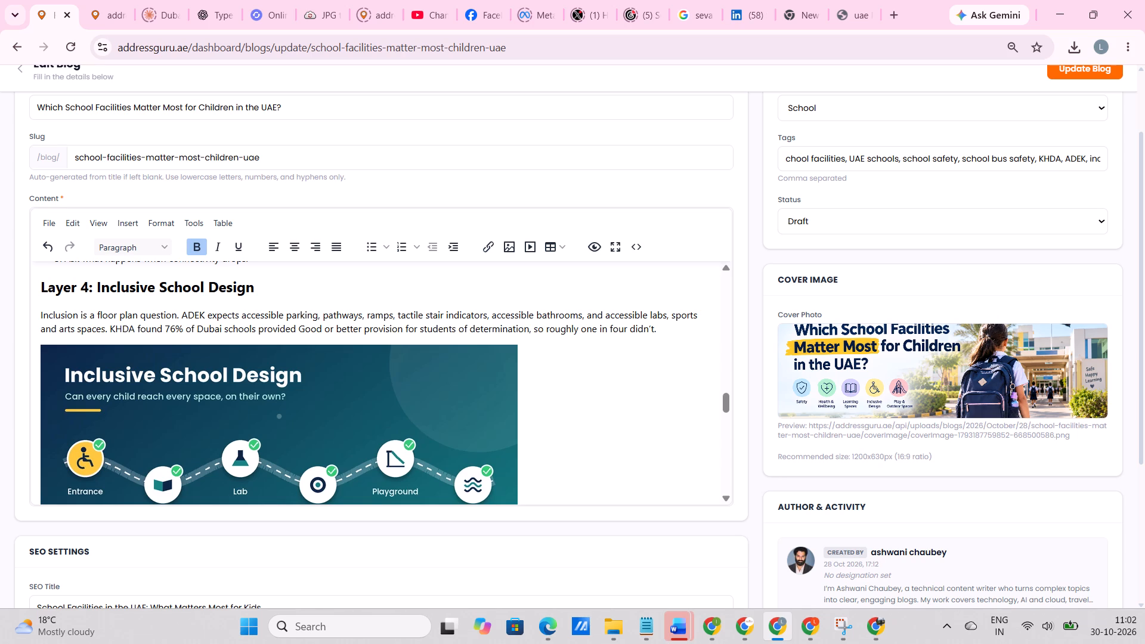
scroll(553, 330, "down", 4)
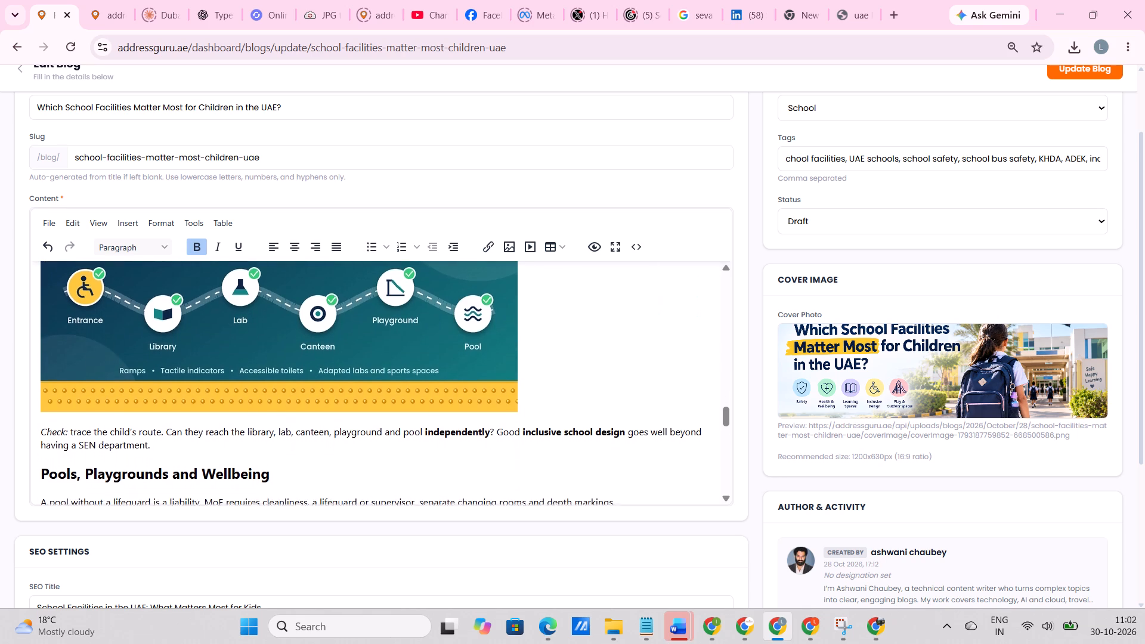
scroll(483, 346, "down", 1)
left_click(483, 346)
scroll(483, 352, "down", 1)
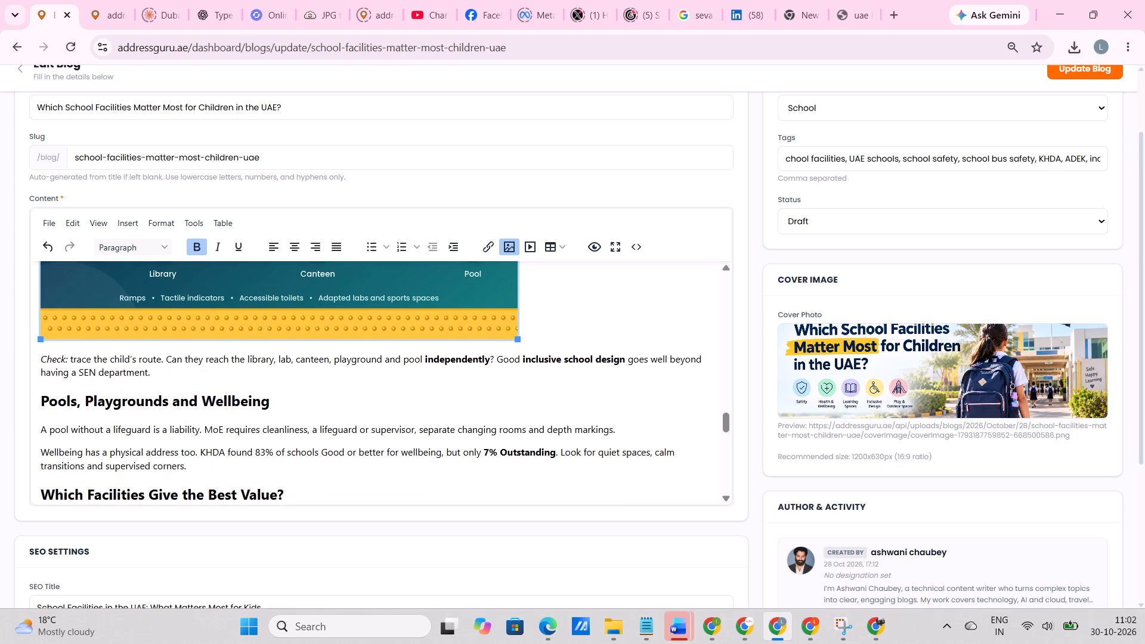
scroll(482, 352, "down", 1)
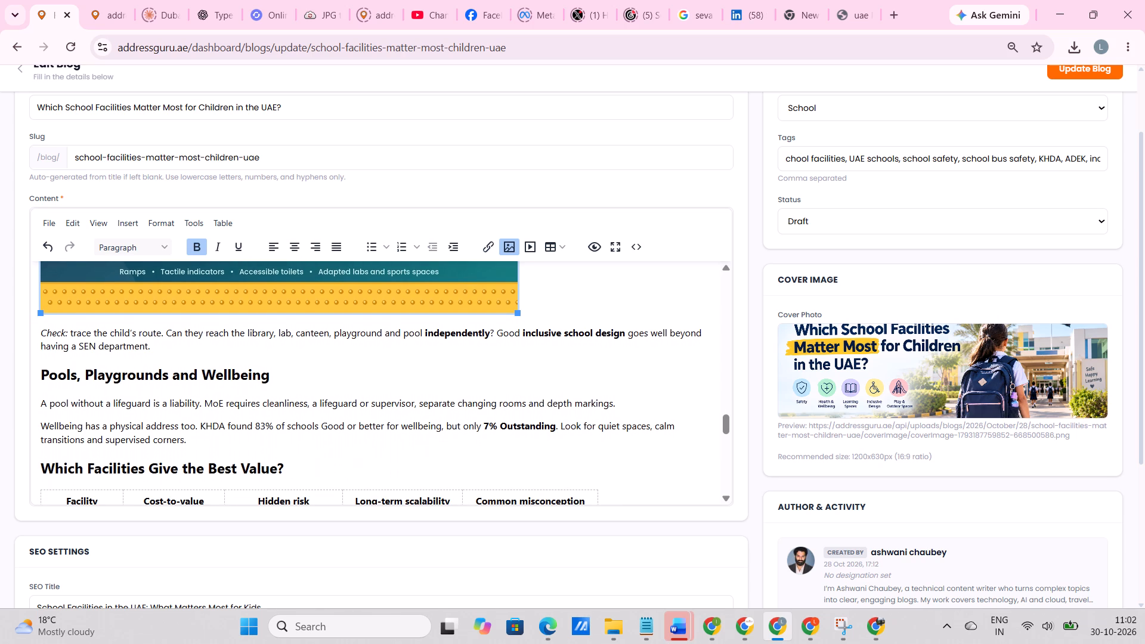
scroll(465, 315, "down", 1)
left_click(170, 342)
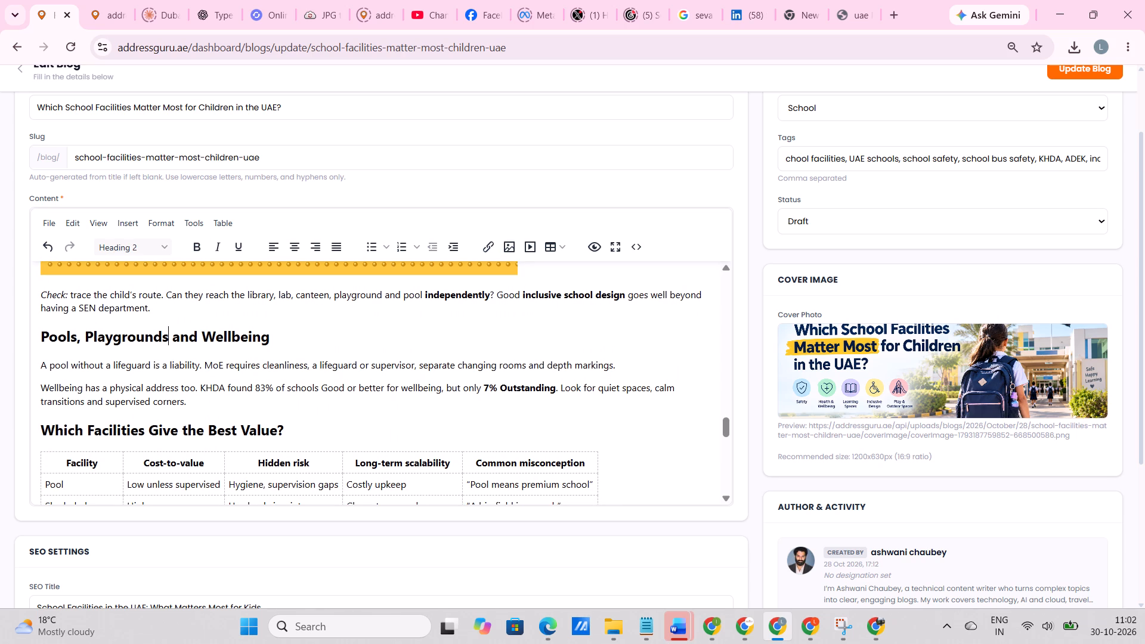
scroll(170, 342, "down", 1)
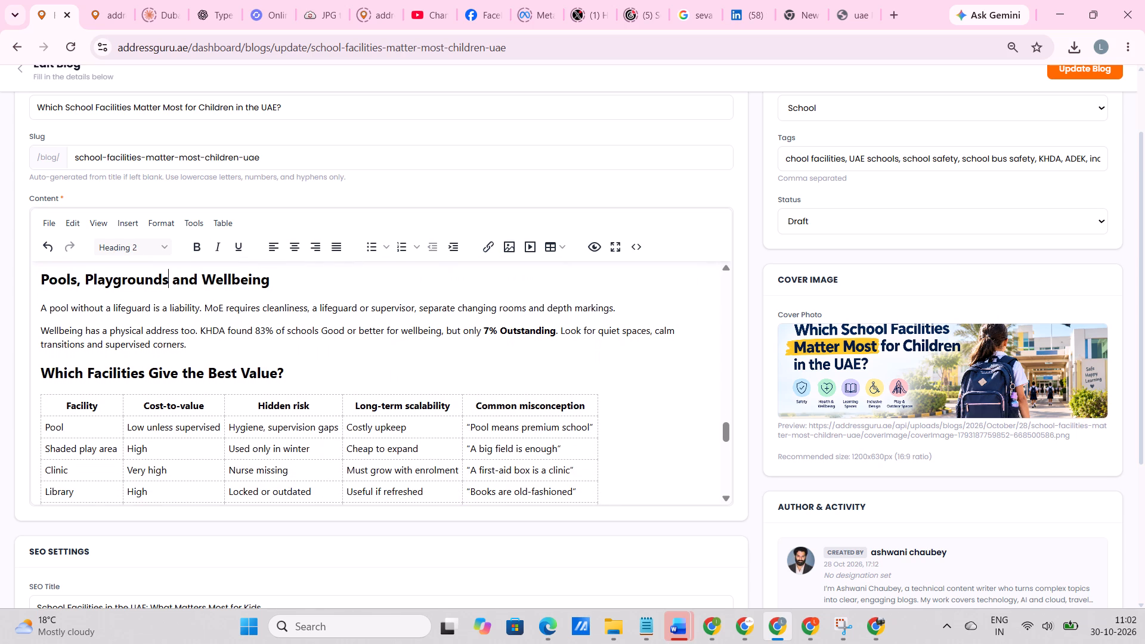
scroll(170, 342, "down", 1)
left_click(170, 343)
scroll(170, 343, "down", 1)
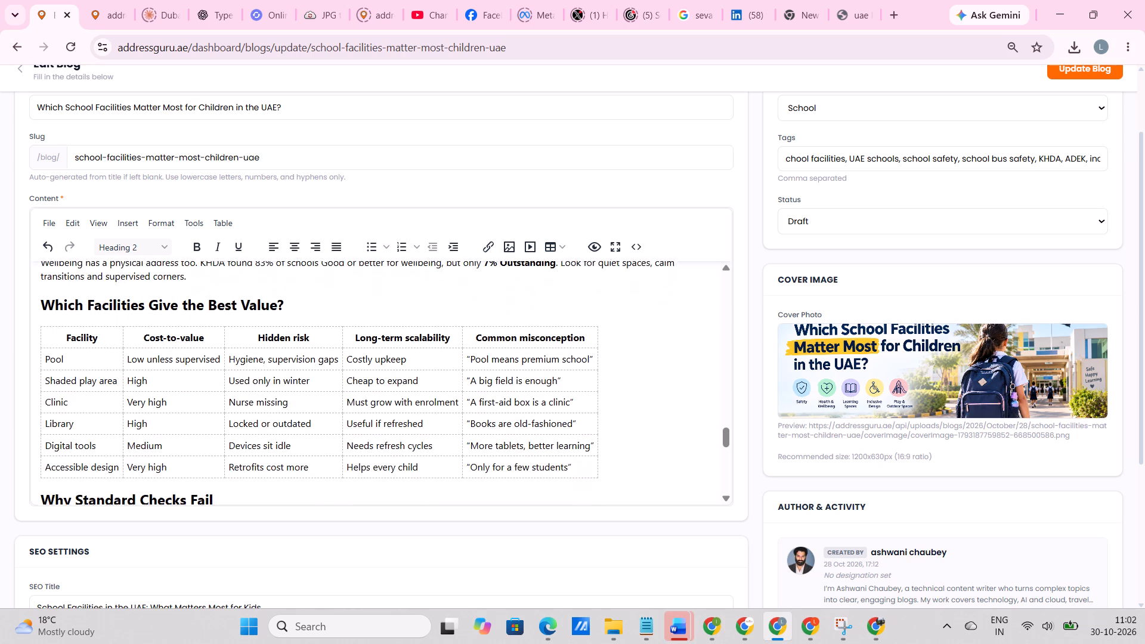
scroll(170, 343, "down", 1)
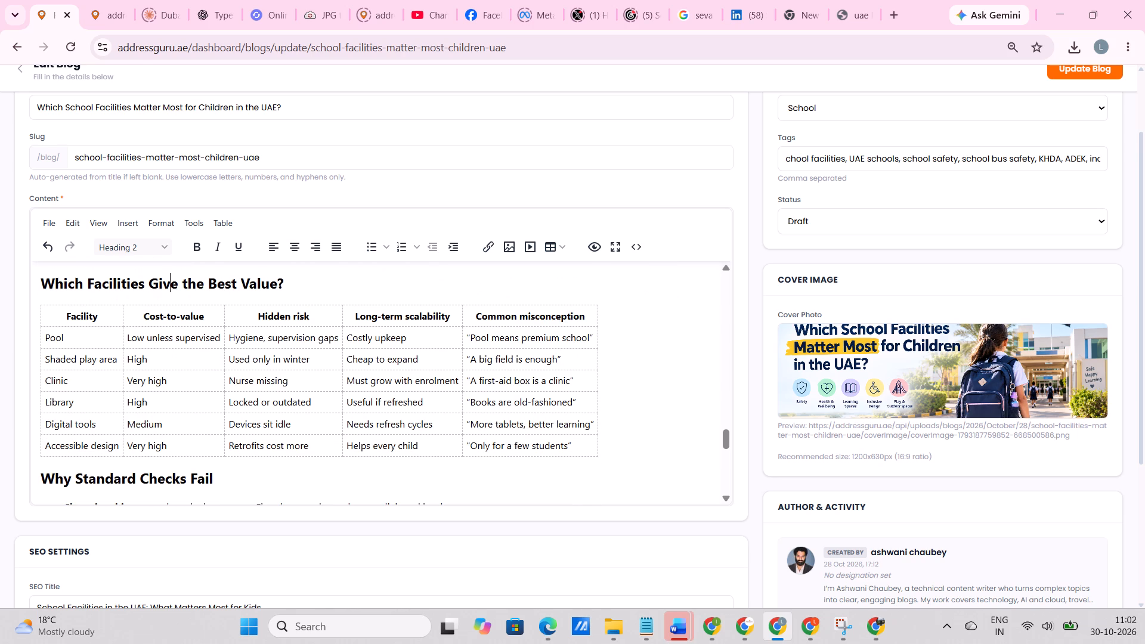
Remove the closing quotation marks from all six "Common misconception" entries in the facilities value table, widening the table slightly.
left_click(581, 444)
key("BackSpace")
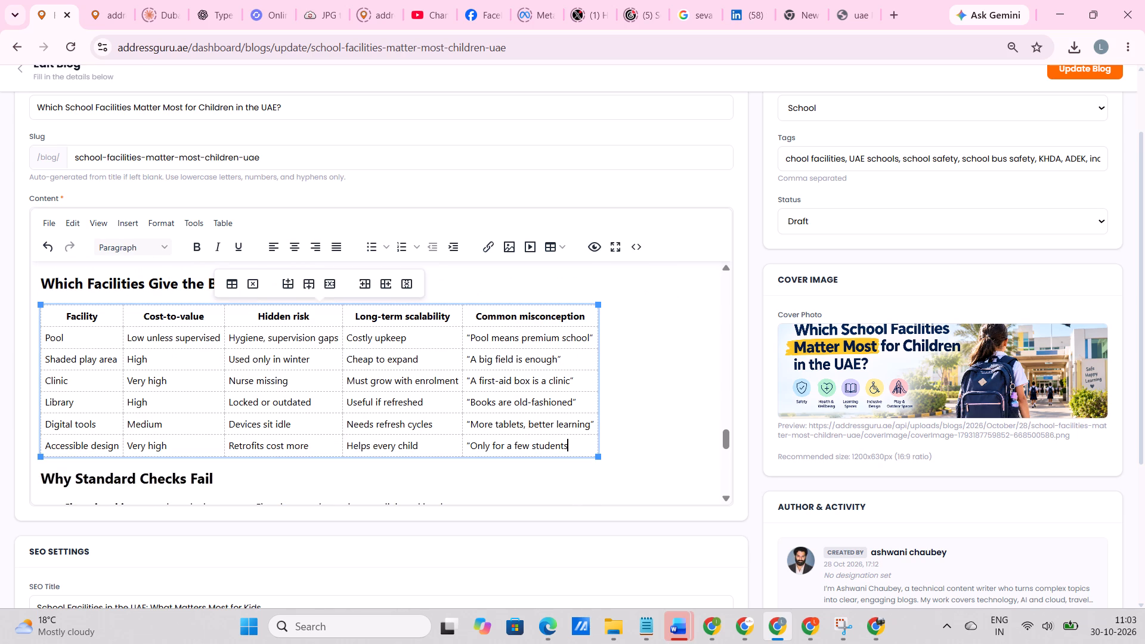
left_click(596, 423)
left_click_drag(597, 425, 611, 426)
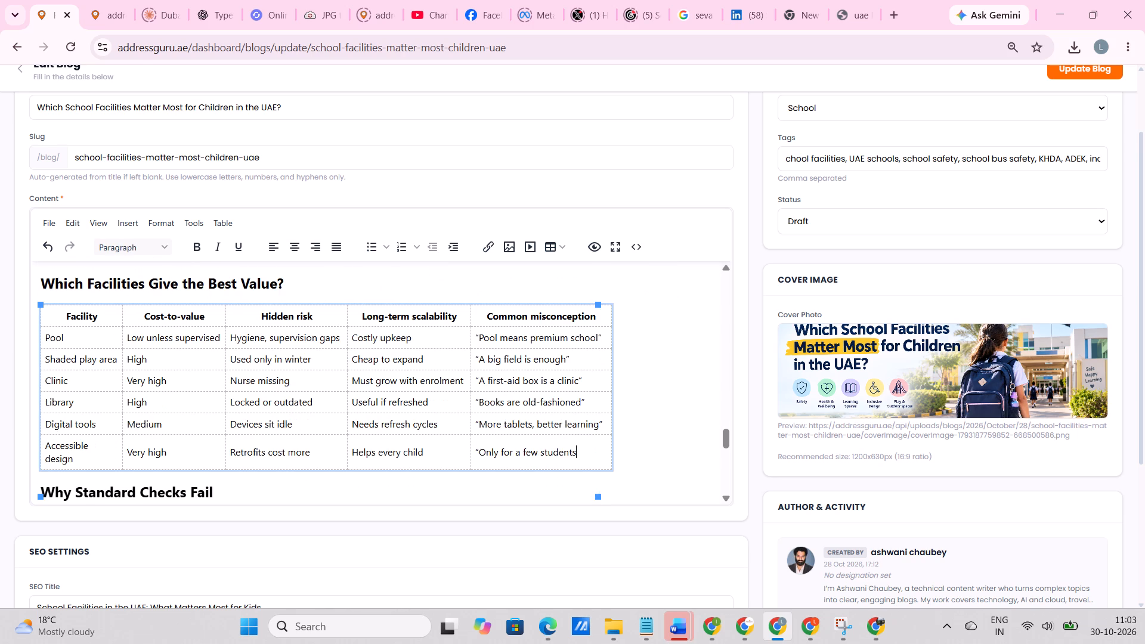
left_click(606, 425)
key("BackSpace")
left_click(590, 407)
key("BackSpace")
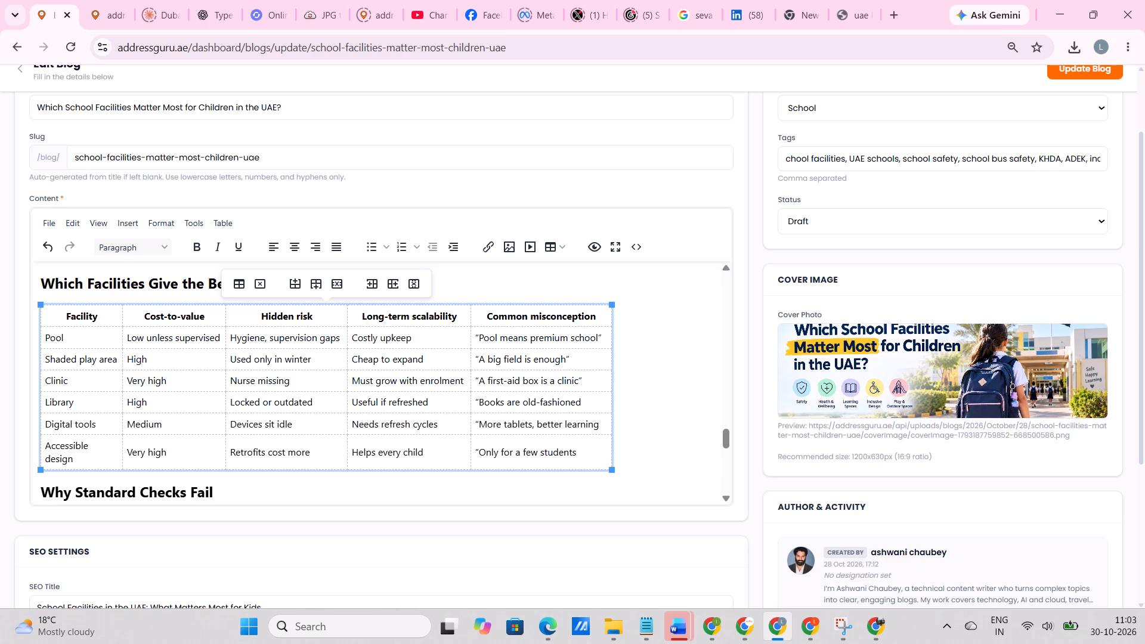
left_click(589, 379)
key("BackSpace")
left_click(583, 356)
key("BackSpace")
left_click(602, 341)
key("BackSpace")
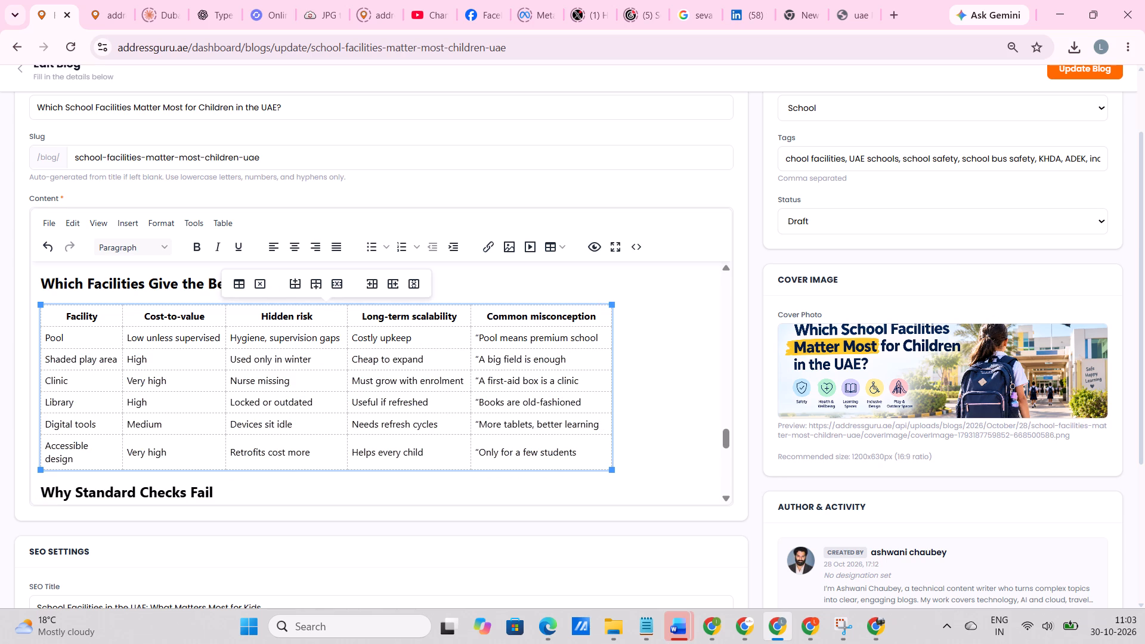
Remove the opening quotation marks from all six "Common misconception" entries, from "Pool means premium school" to "Only for a few students".
left_click(477, 342)
key("BackSpace")
key("Down")
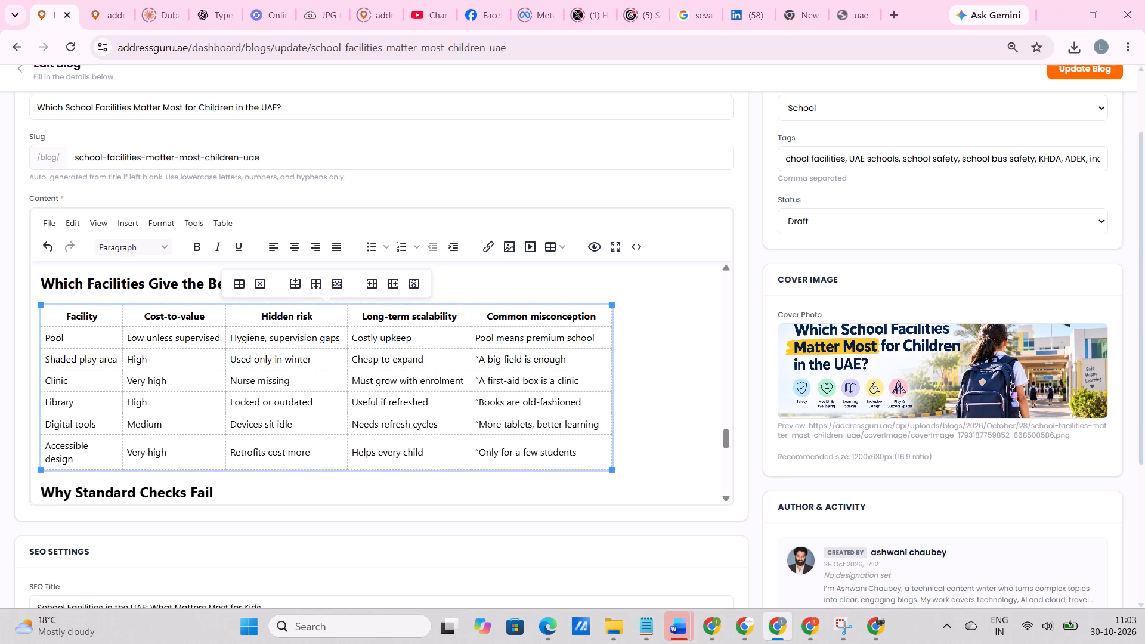
key("Right")
key("BackSpace")
key("Down")
key("Right")
key("BackSpace")
key("Down")
key("Right")
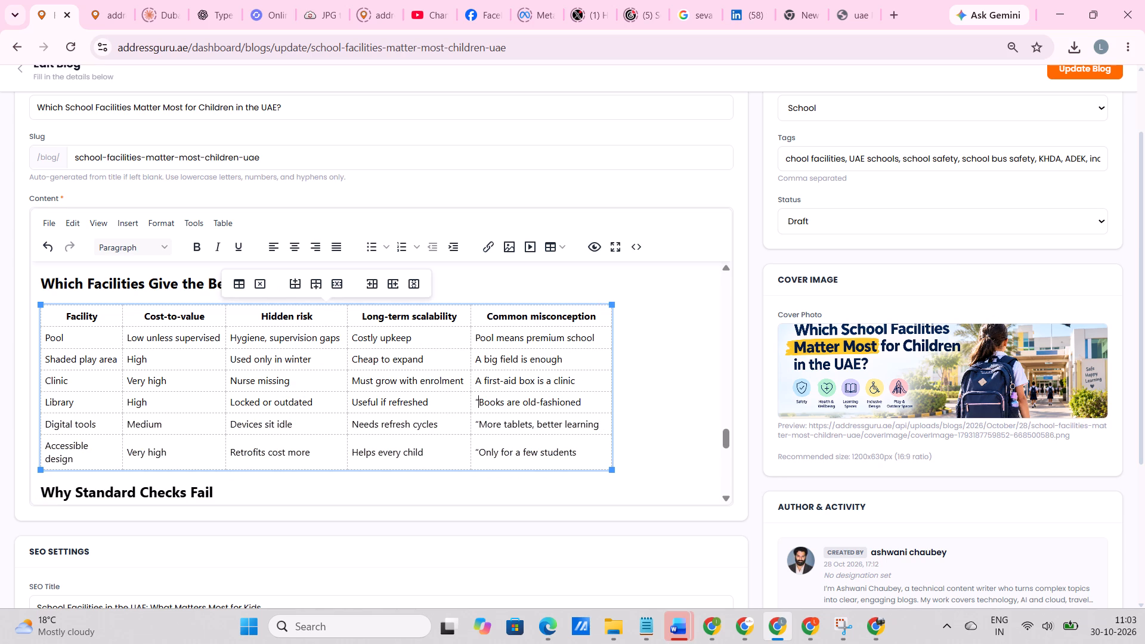
key("BackSpace")
key("Down")
key("Right")
key("BackSpace")
key("Down")
key("Right")
key("BackSpace")
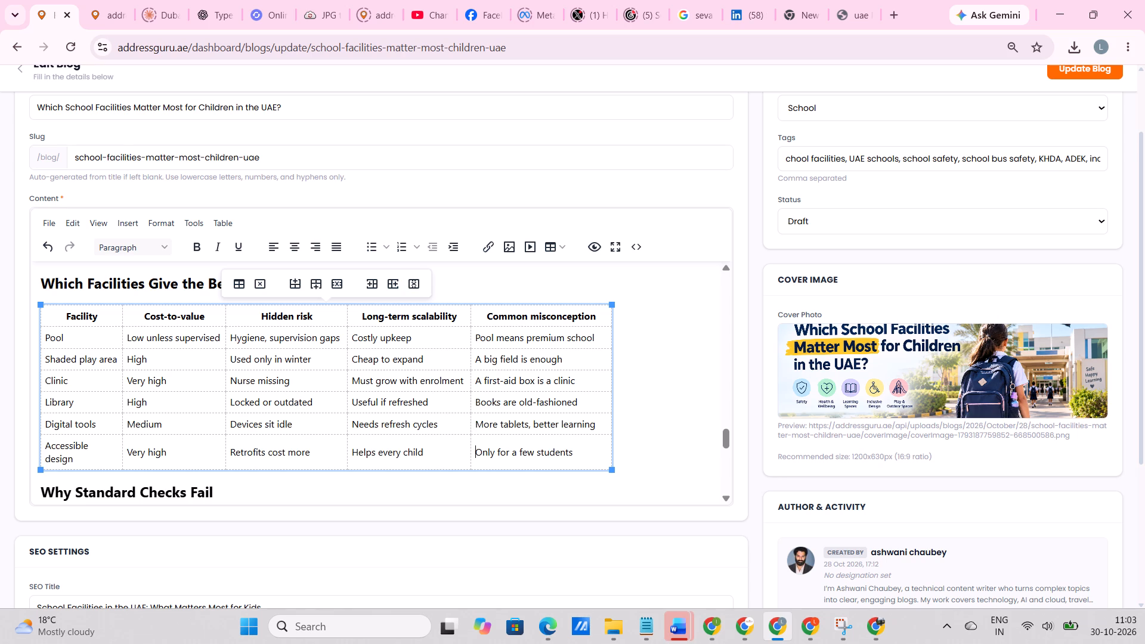
Widen the facilities value table a little so that "Accessible design" fits on one line.
left_click_drag(610, 366, 623, 366)
left_click(654, 388)
Put the "Fix:" sentence of the "Showpiece bias" bullet under "Why Standard Checks Fail" on its own unbulleted line.
scroll(654, 388, "down", 2)
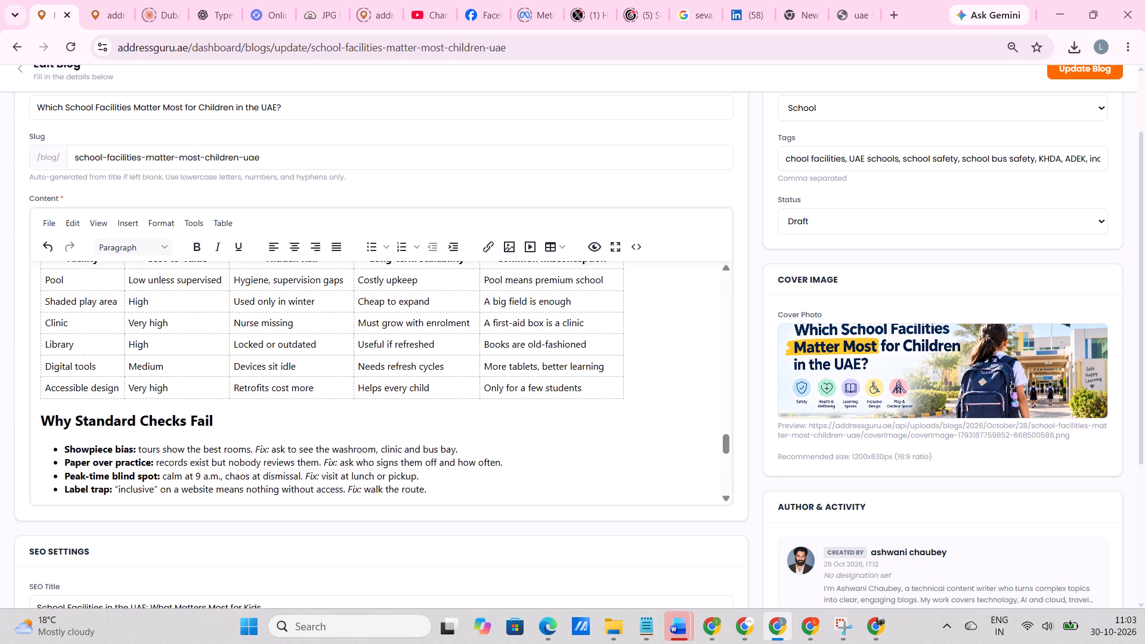
scroll(638, 379, "down", 1)
left_click(136, 351)
scroll(140, 351, "down", 1)
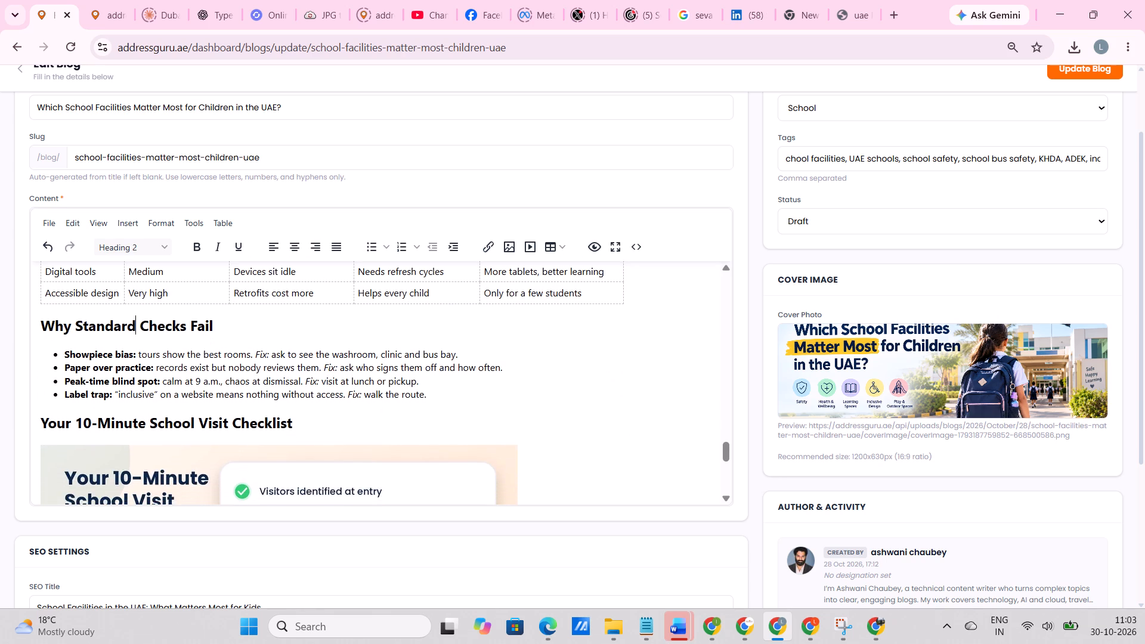
scroll(143, 351, "down", 2)
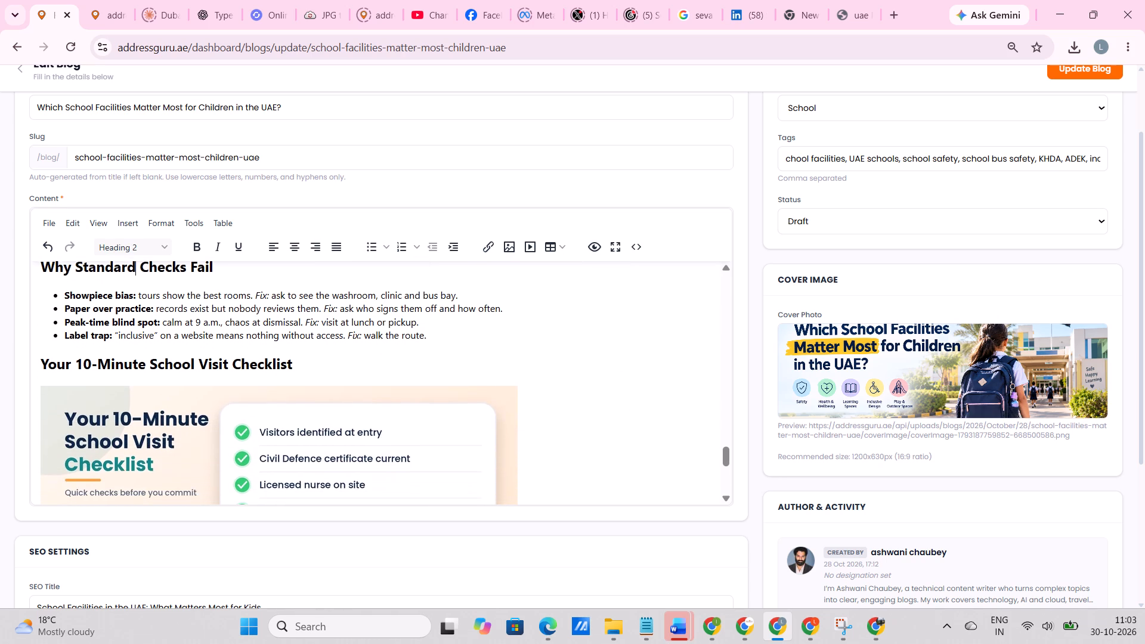
scroll(150, 354, "down", 1)
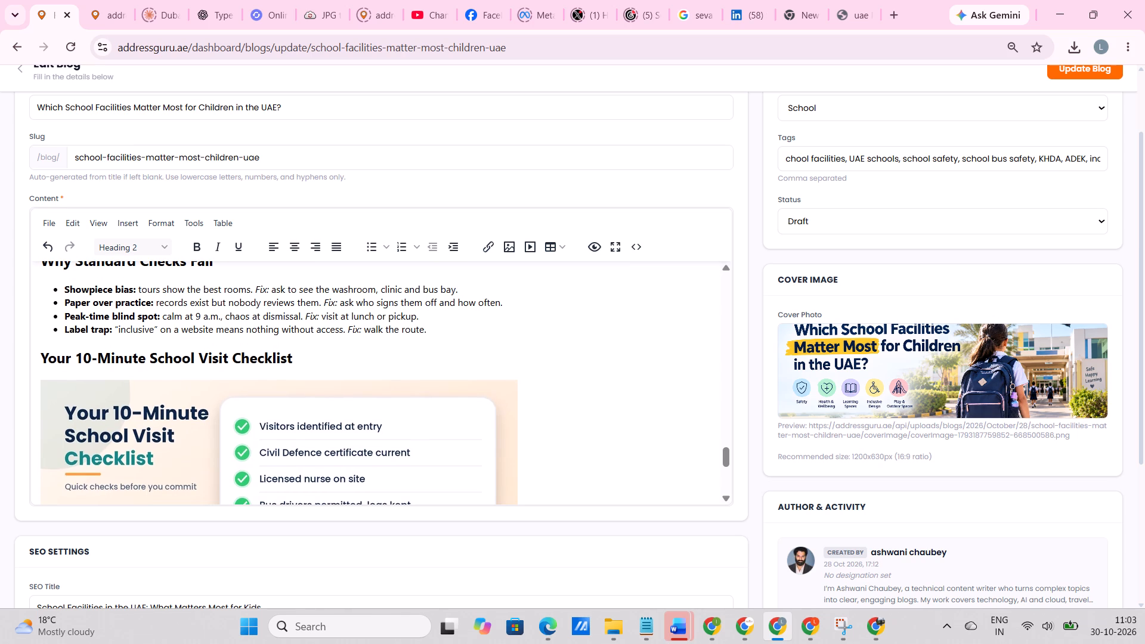
left_click(257, 287)
key("BackSpace")
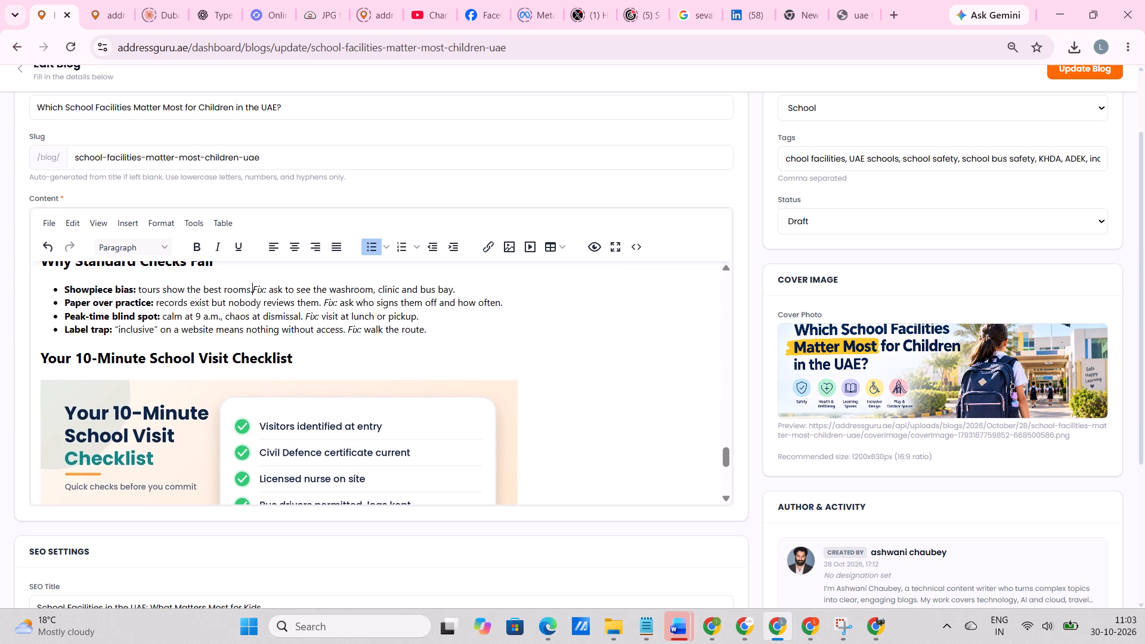
key("Return")
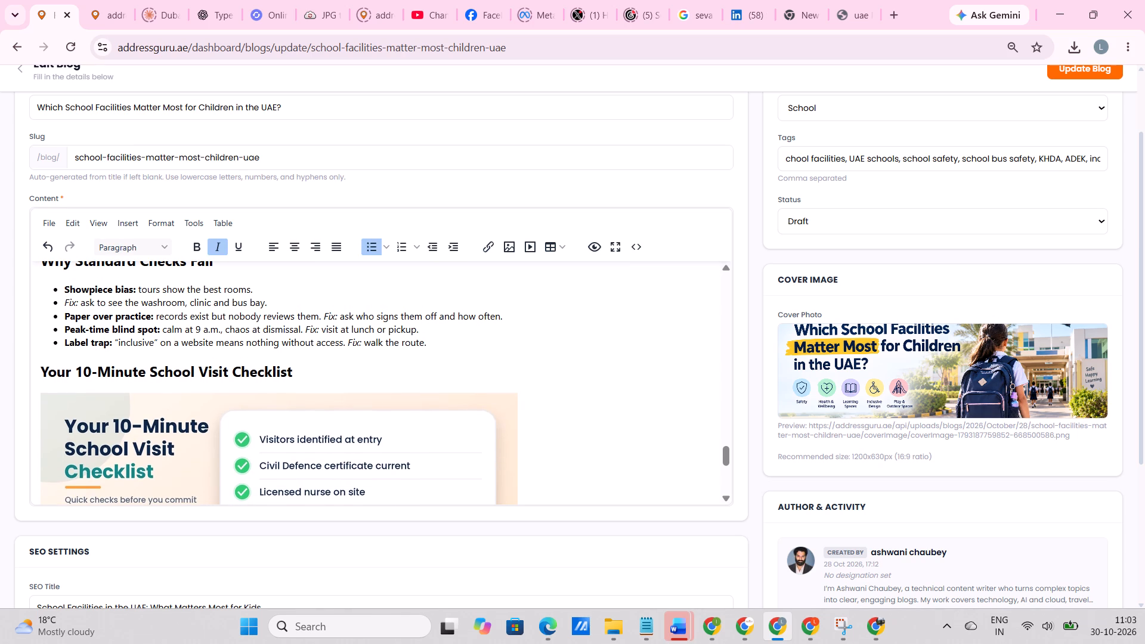
key("BackSpace")
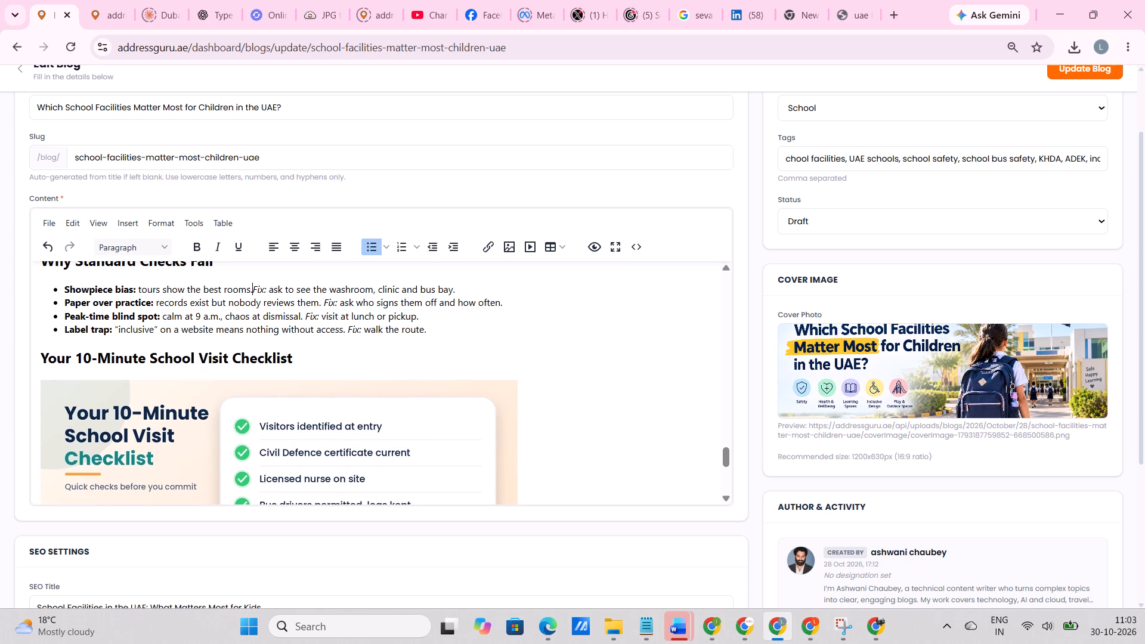
key("Return")
left_click(372, 246)
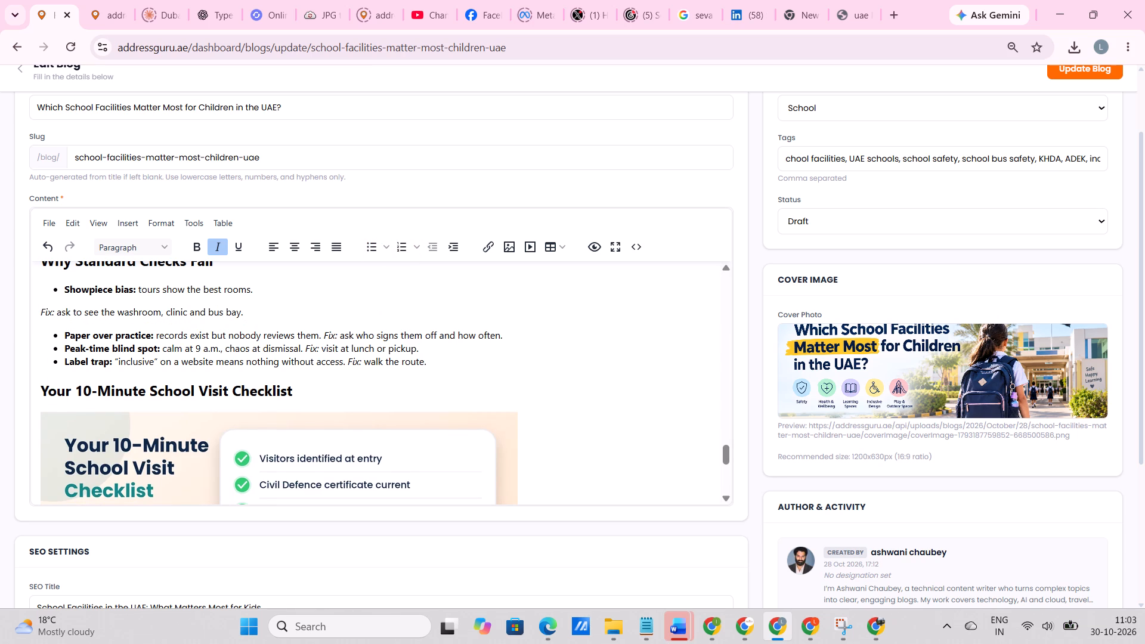
Put the "Fix:" sentences of the "Paper over practice", "Peak-time blind spot" and "Label trap" bullets on their own unbulleted lines.
left_click(326, 335)
key("Left")
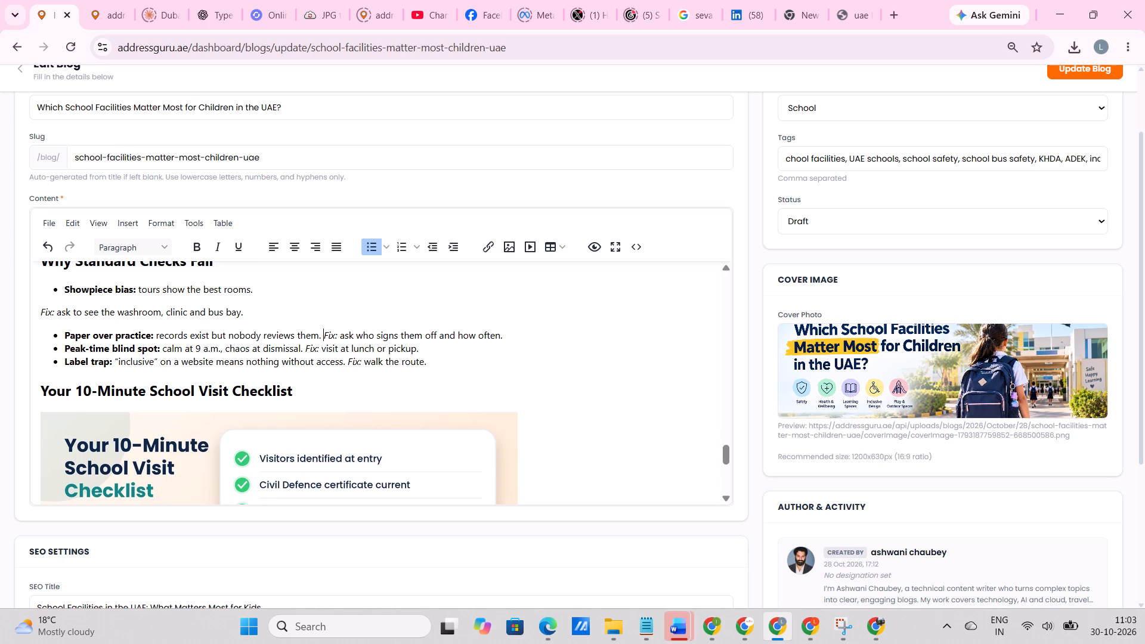
key("BackSpace")
key("Return")
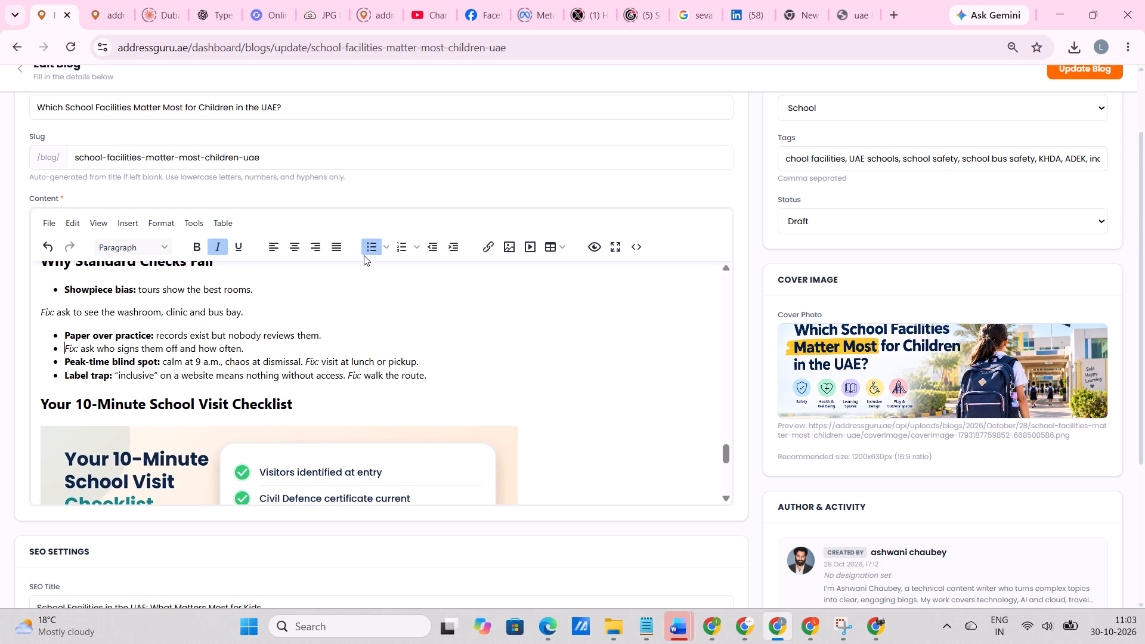
left_click(369, 251)
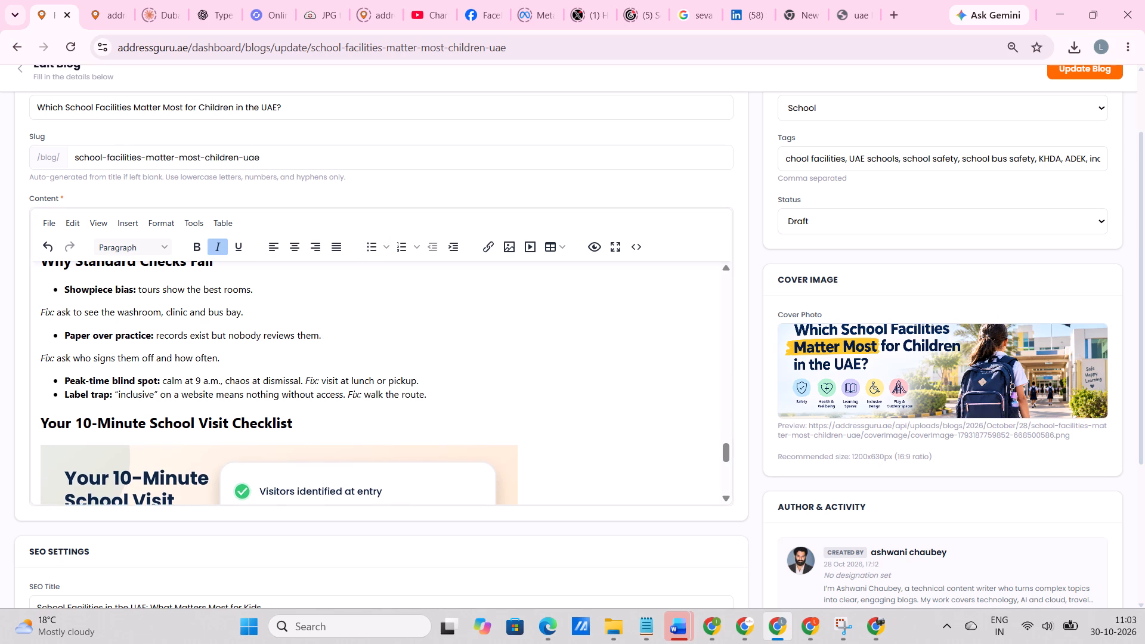
left_click(310, 376)
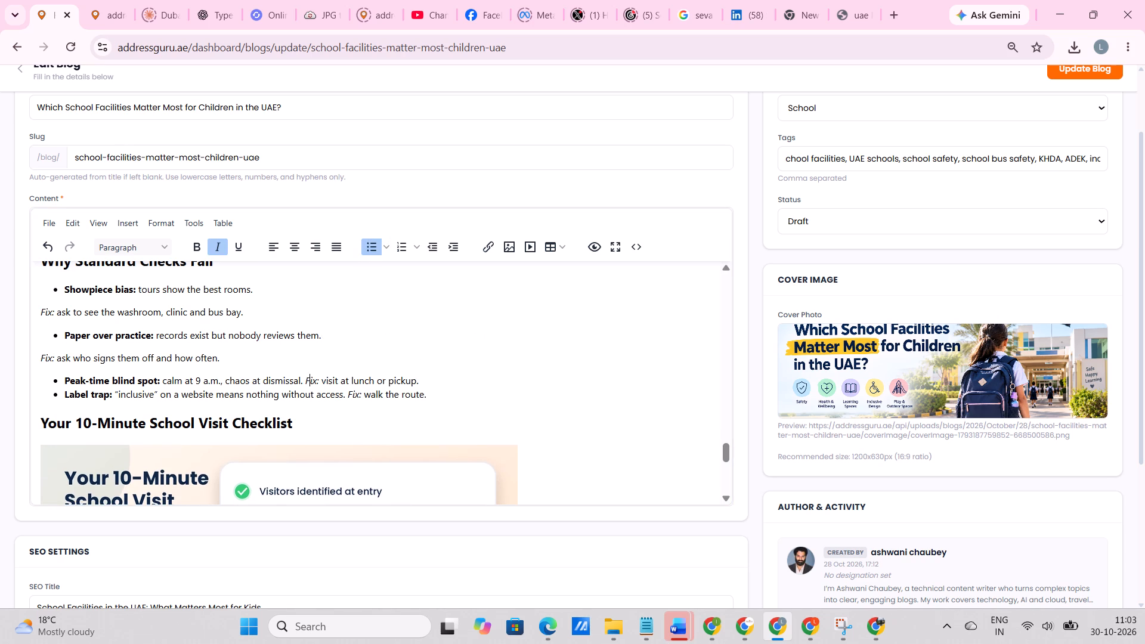
key("Left")
key("BackSpace")
key("Return")
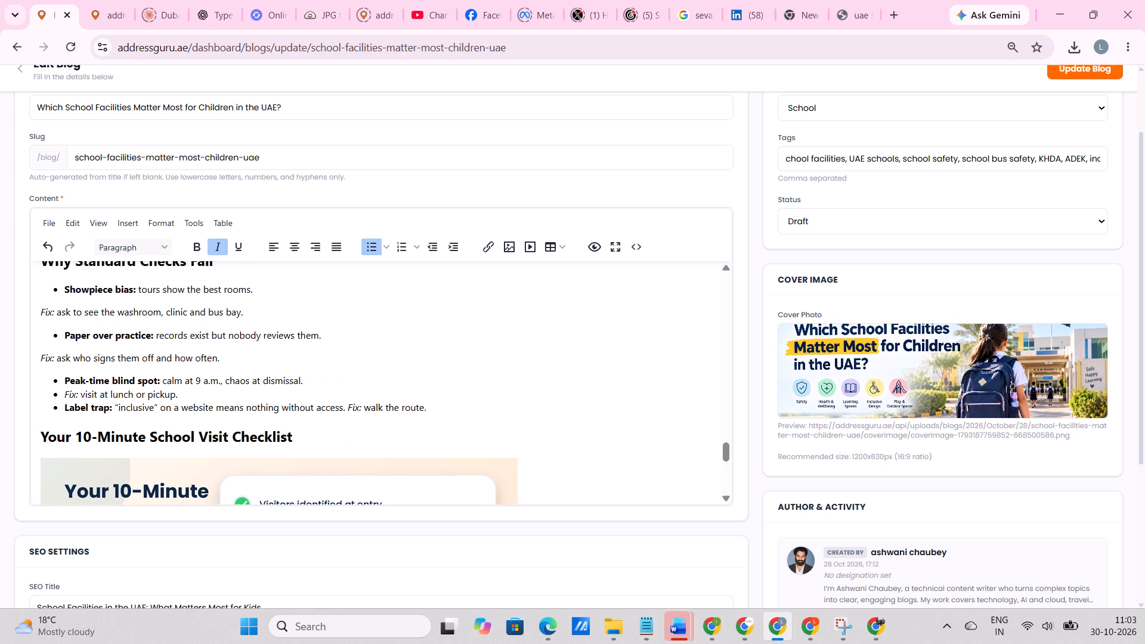
left_click(369, 246)
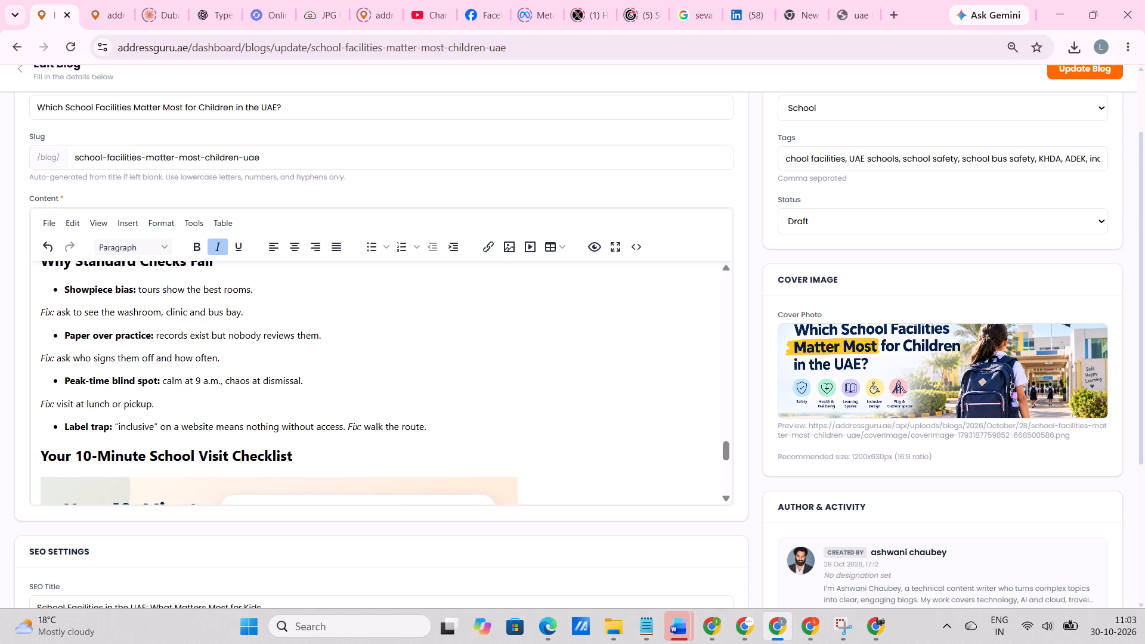
left_click(350, 423)
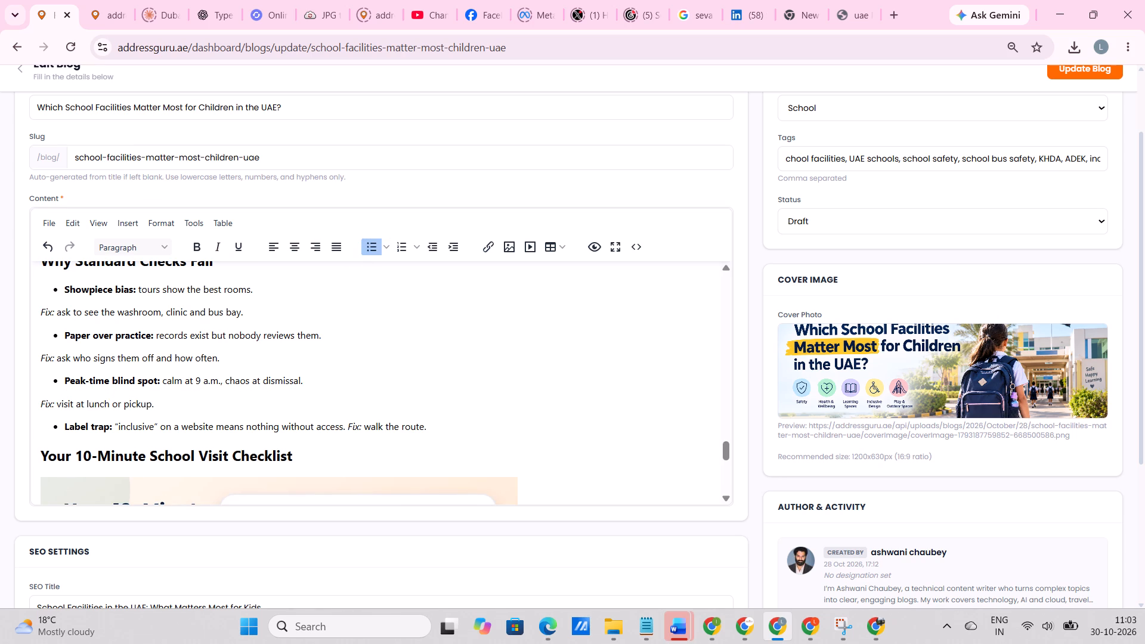
key("BackSpace")
key("Return")
left_click(371, 241)
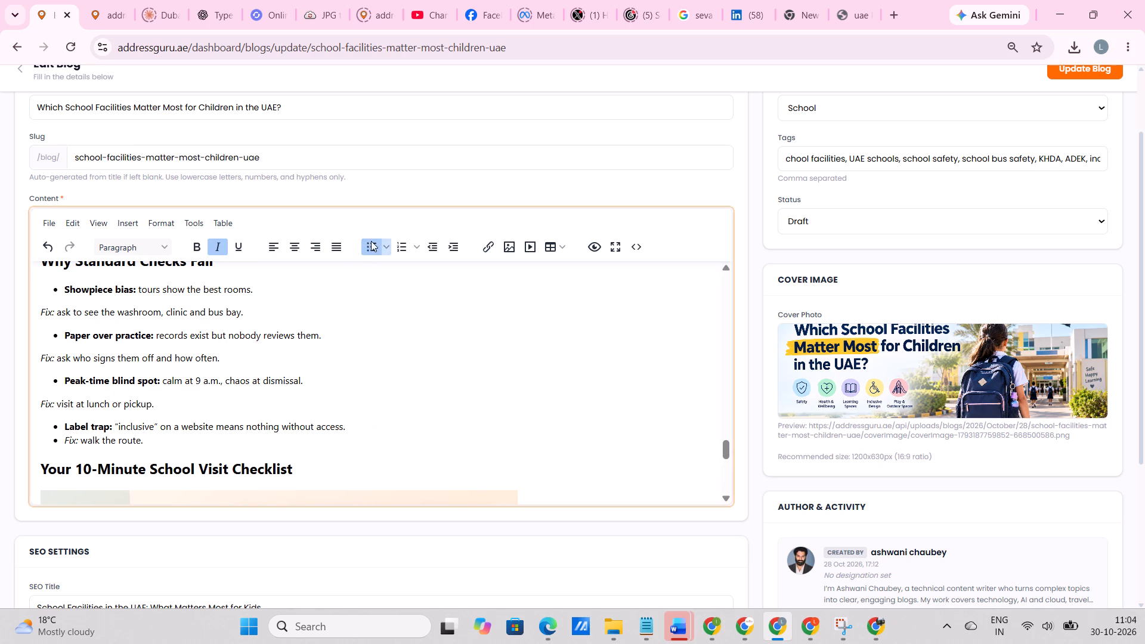
left_click(292, 343)
Change the word "Fix" from italic to bold in the lines below "Showpiece bias" and "Paper over practice".
scroll(274, 373, "up", 1)
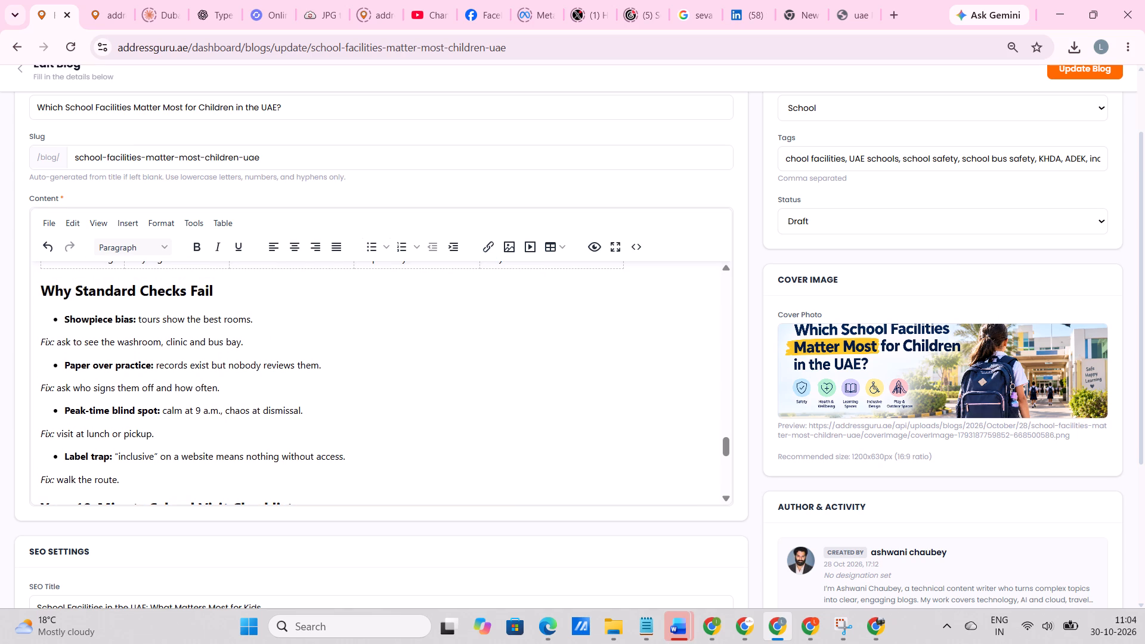
left_click_drag(52, 340, 33, 340)
left_click(227, 241)
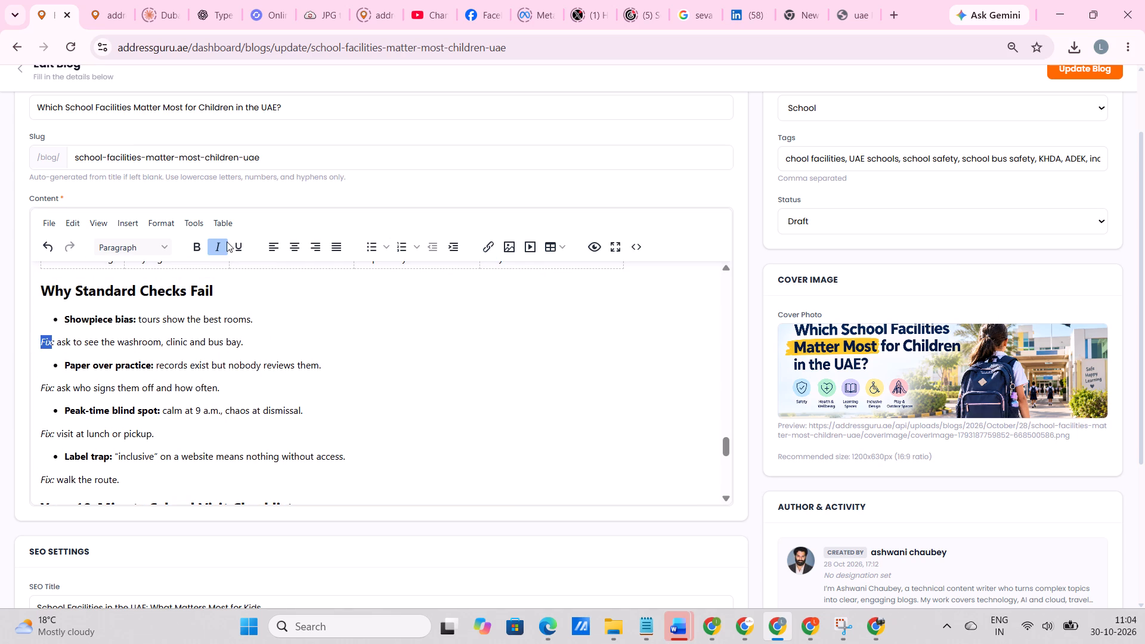
left_click_drag(52, 386, 4, 383)
left_click(214, 247)
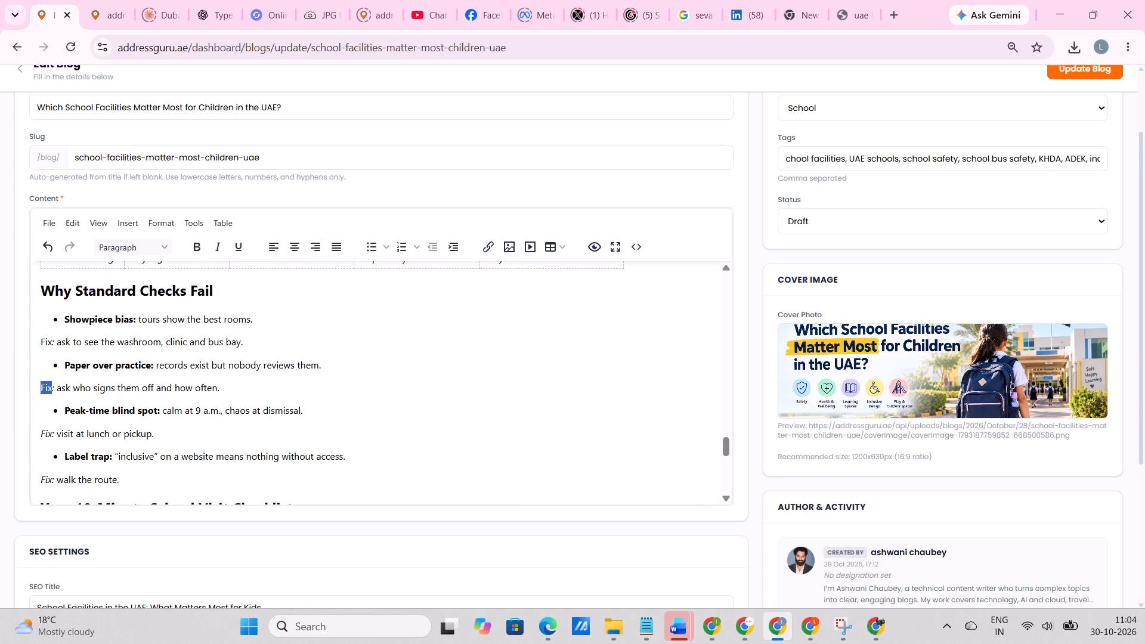
key("ctrl+b")
double_click(46, 342)
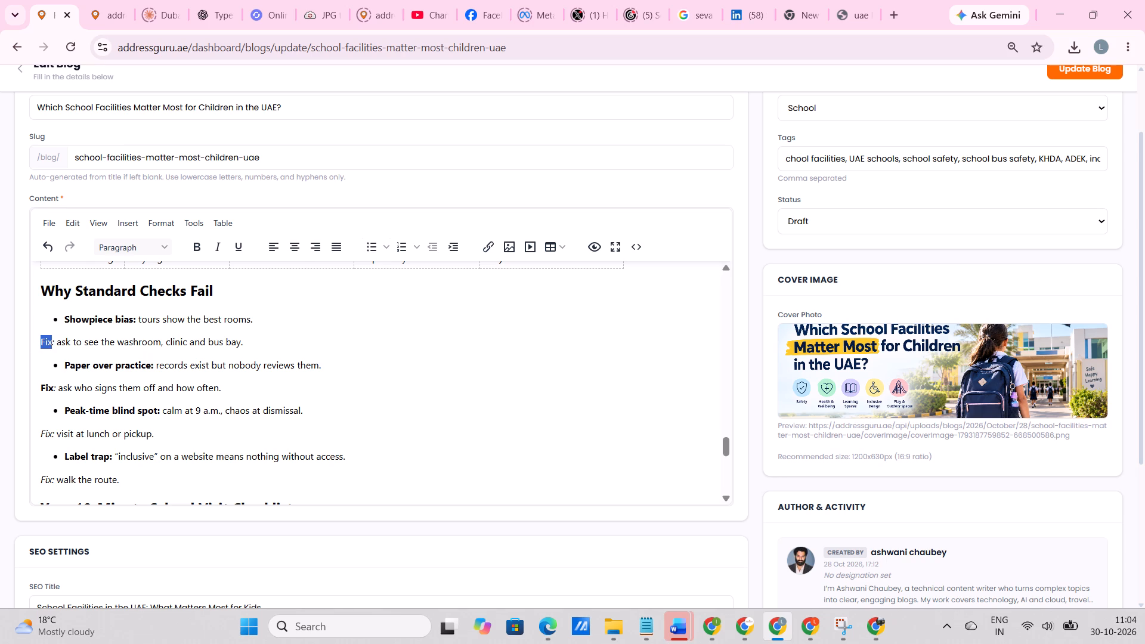
key("ctrl+b")
Change the word "Fix" from italic to bold in the lines below "Peak-time blind spot" and "Label trap".
triple_click(39, 434)
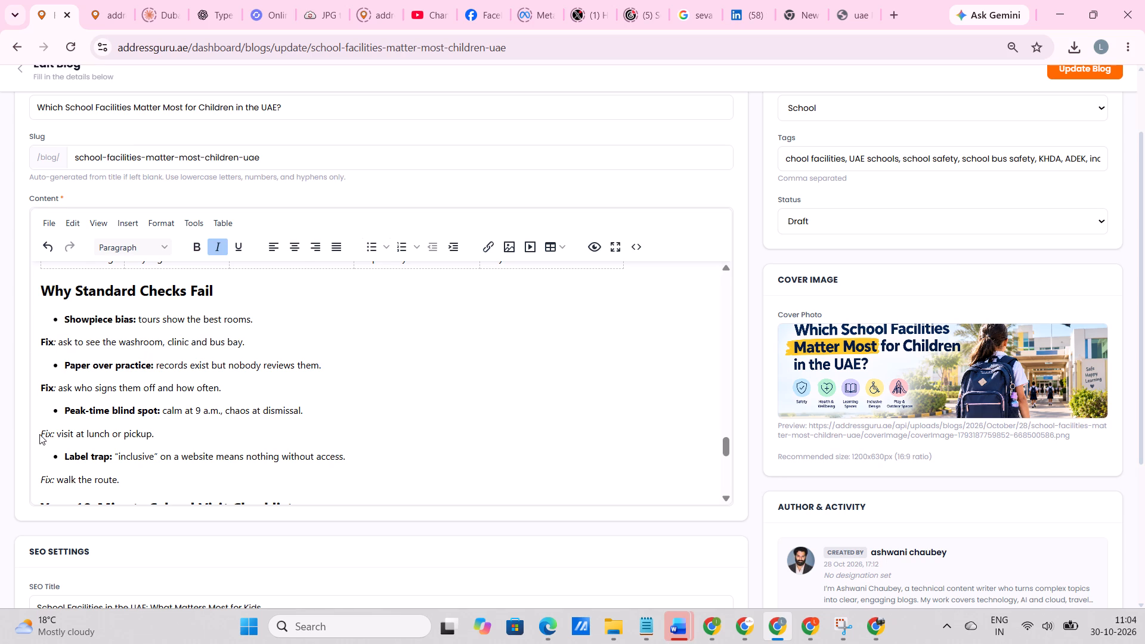
key("ctrl+v")
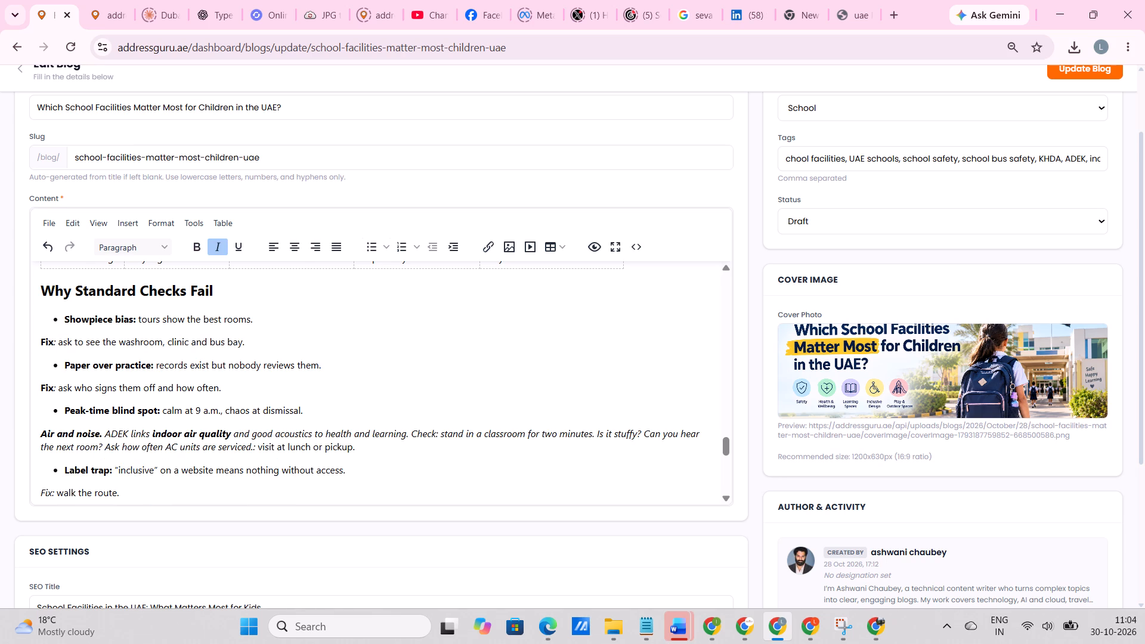
key("ctrl+z")
key("ctrl+b")
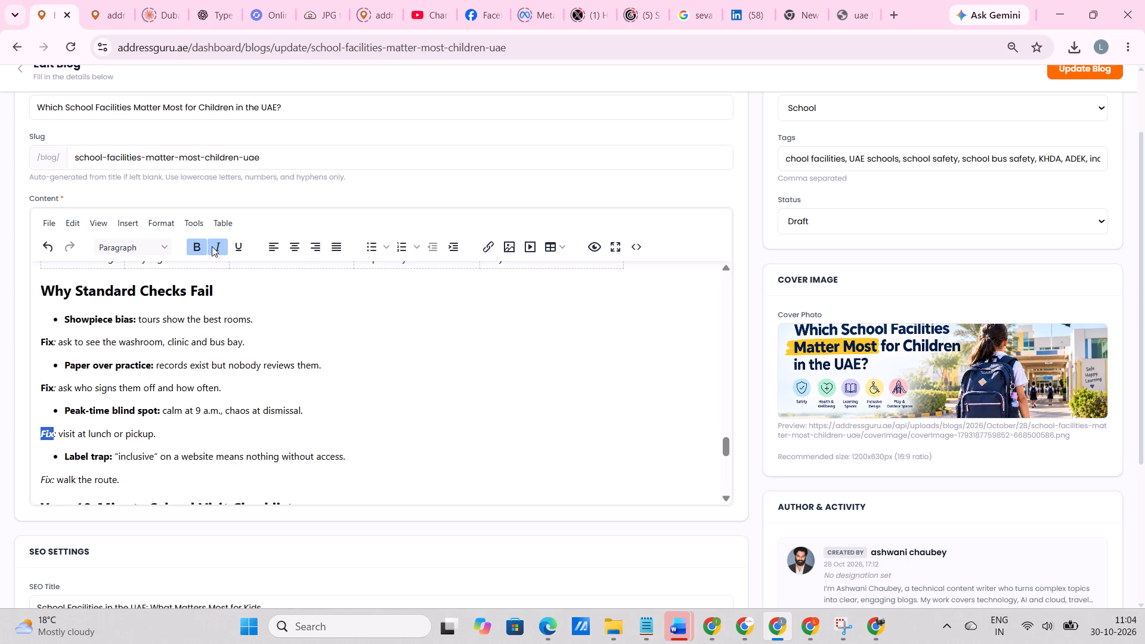
left_click(212, 246)
scroll(137, 394, "down", 1)
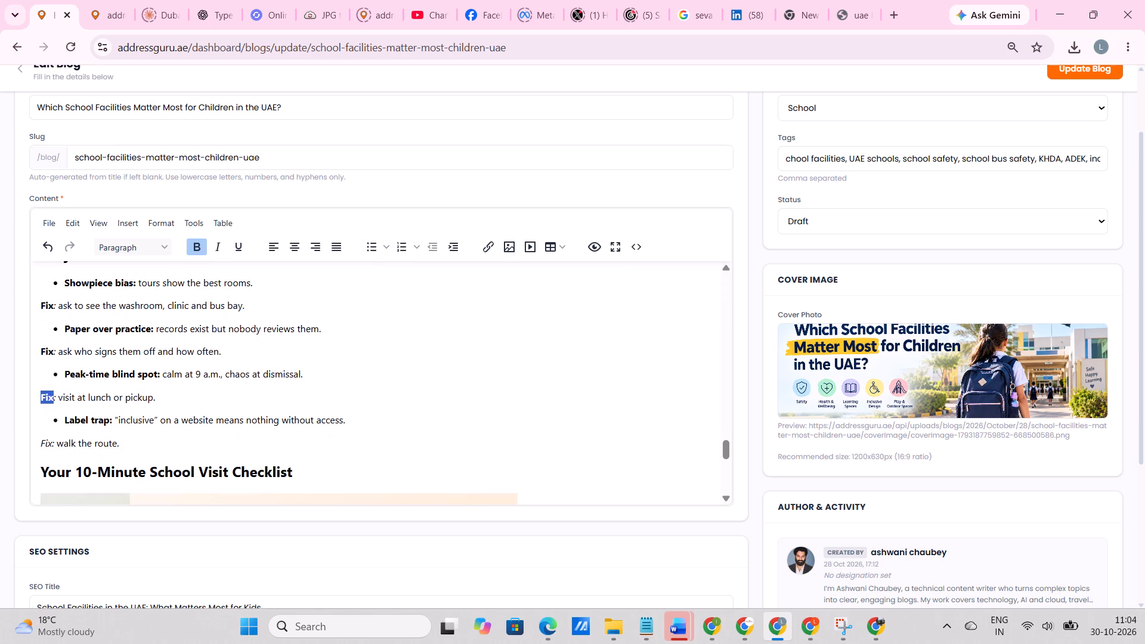
triple_click(42, 441)
triple_click(50, 439)
double_click(46, 439)
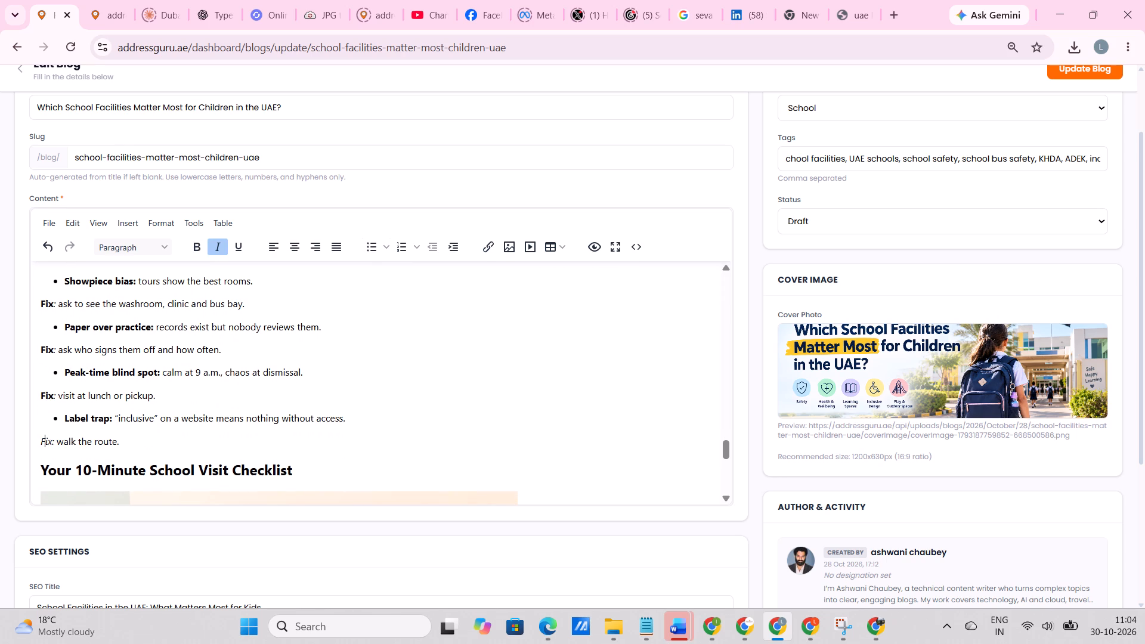
left_click(218, 248)
key("ctrl+b")
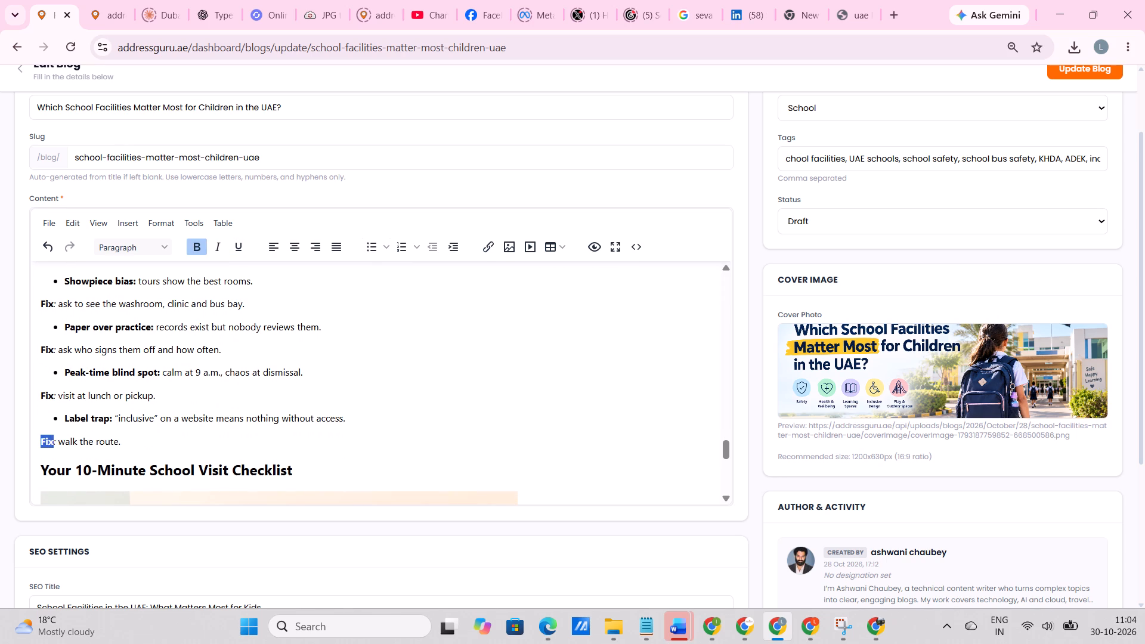
left_click(208, 358)
Format the line "Keep this school visit checklist on your phone:" below the checklist image as Heading 3.
scroll(207, 359, "down", 2)
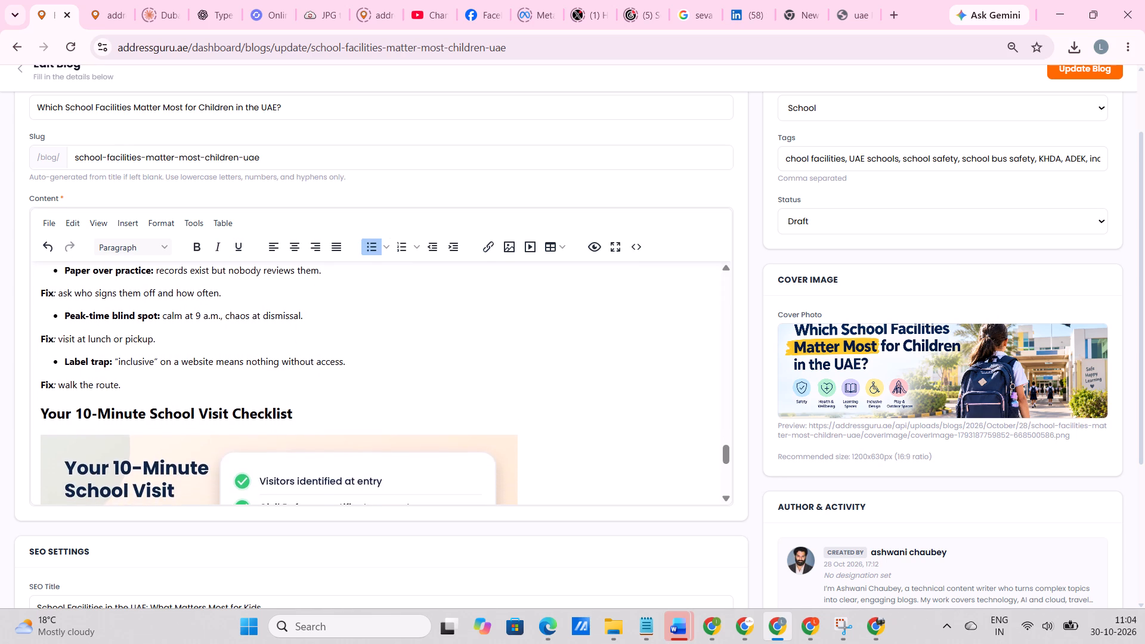
scroll(198, 363, "down", 5)
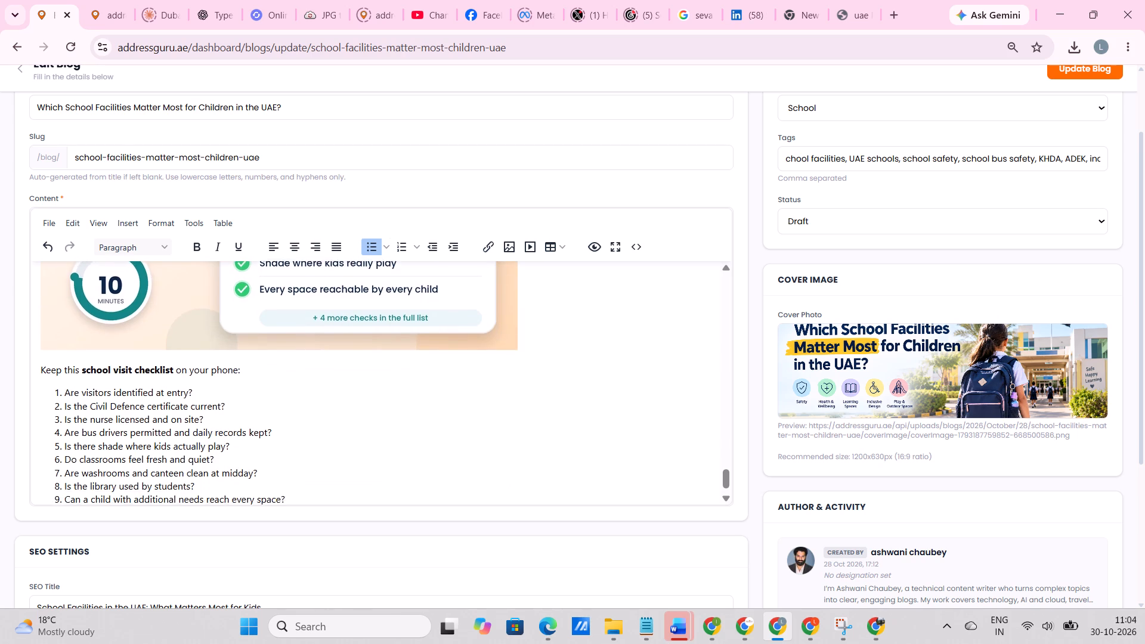
scroll(196, 361, "down", 1)
left_click(136, 347)
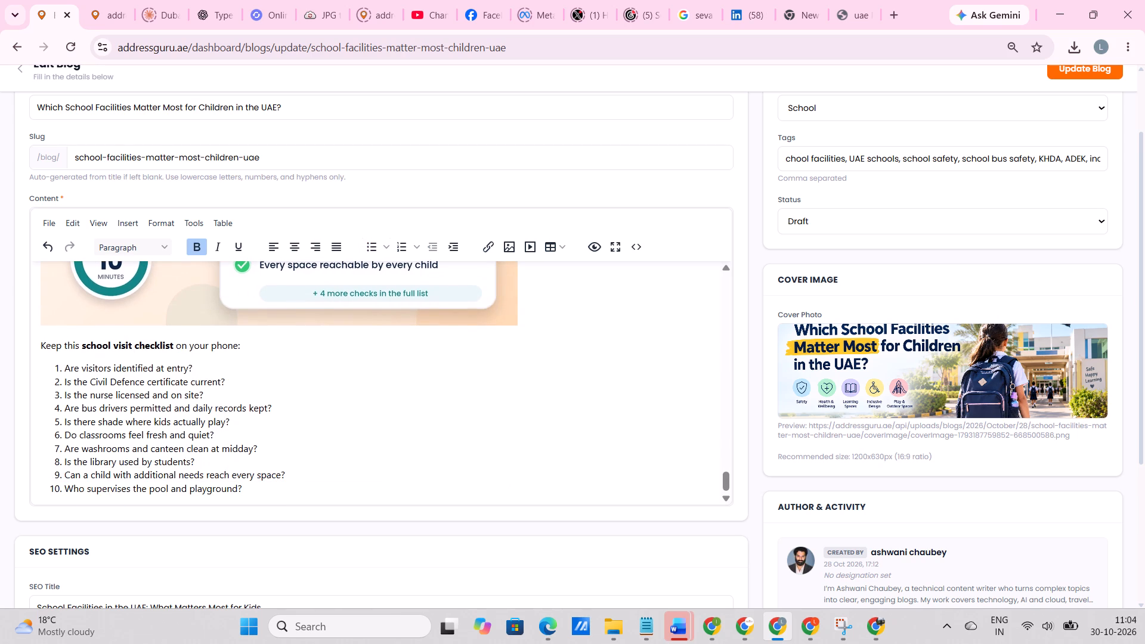
scroll(136, 347, "up", 5)
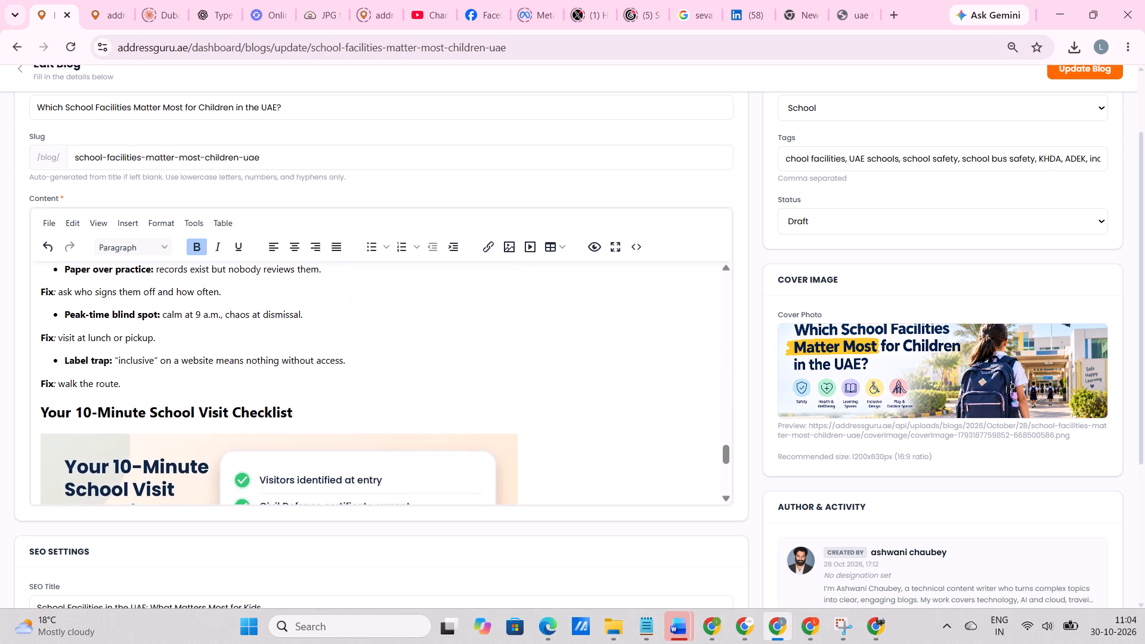
left_click(151, 247)
left_click(162, 317)
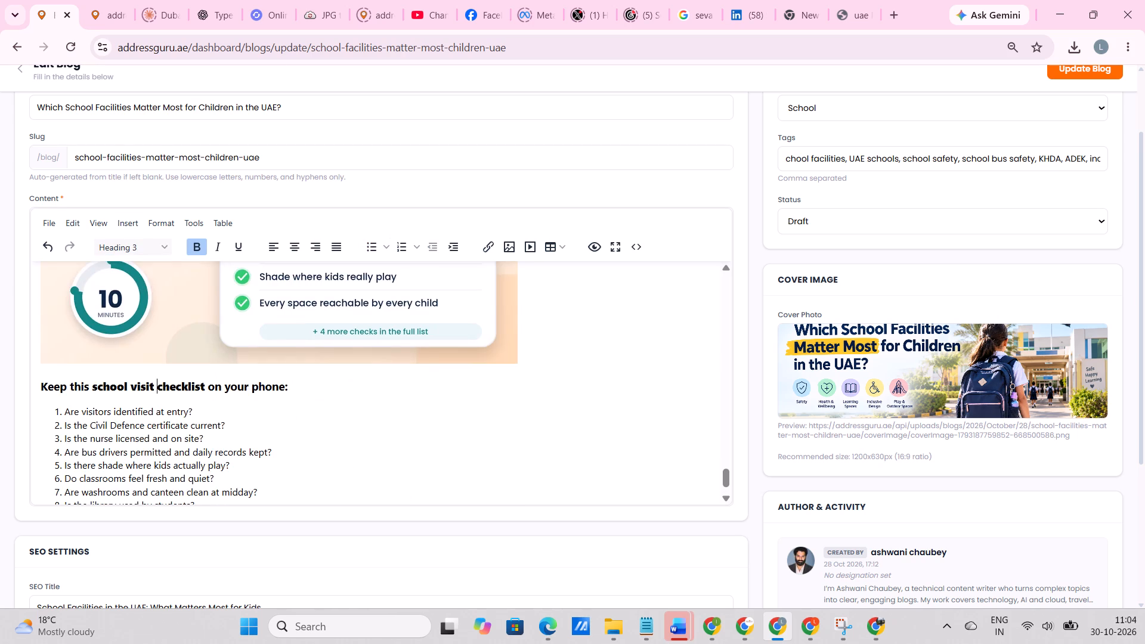
Bold "nurse licensed" in checklist item 3 and "classrooms feel fresh" in checklist item 6.
scroll(234, 352, "down", 2)
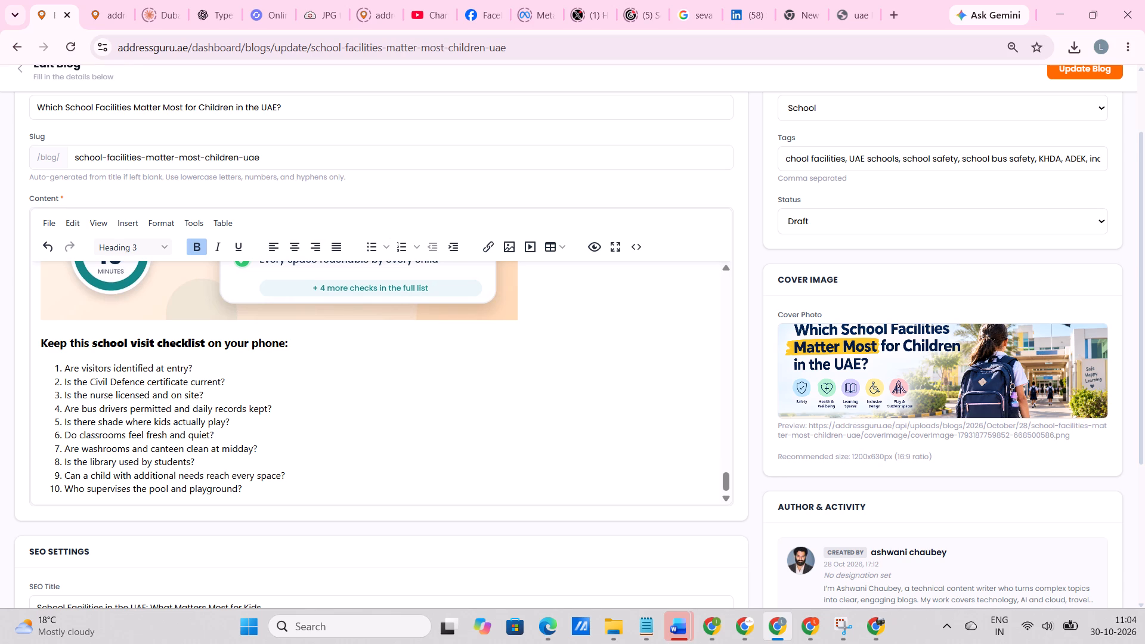
left_click_drag(90, 395, 150, 393)
key("ctrl+b")
left_click(120, 423)
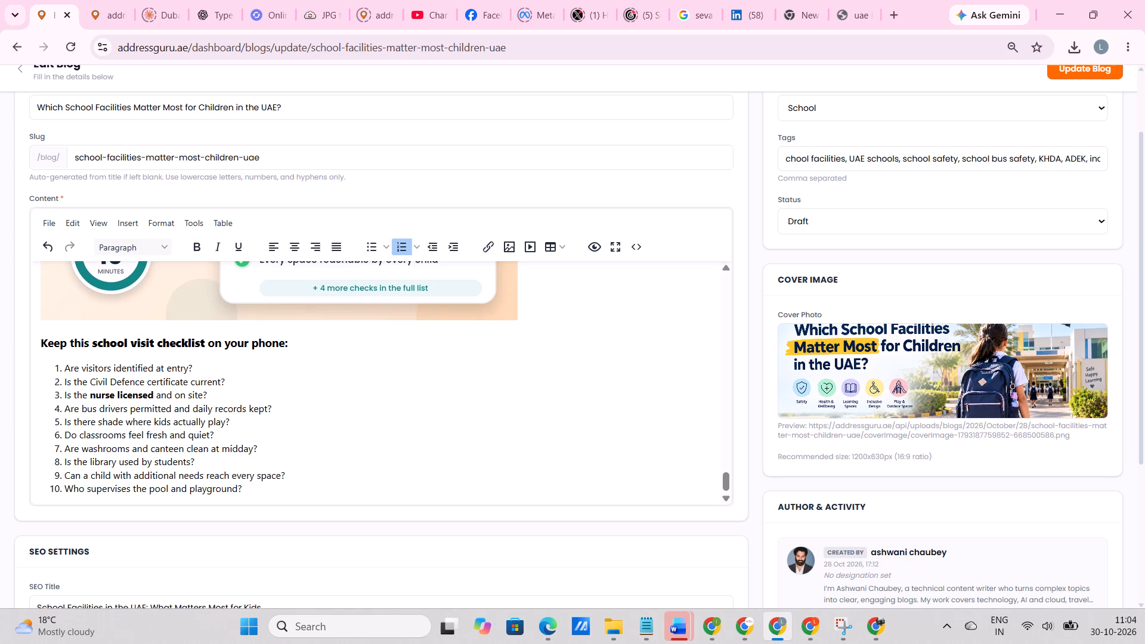
left_click_drag(81, 435, 163, 435)
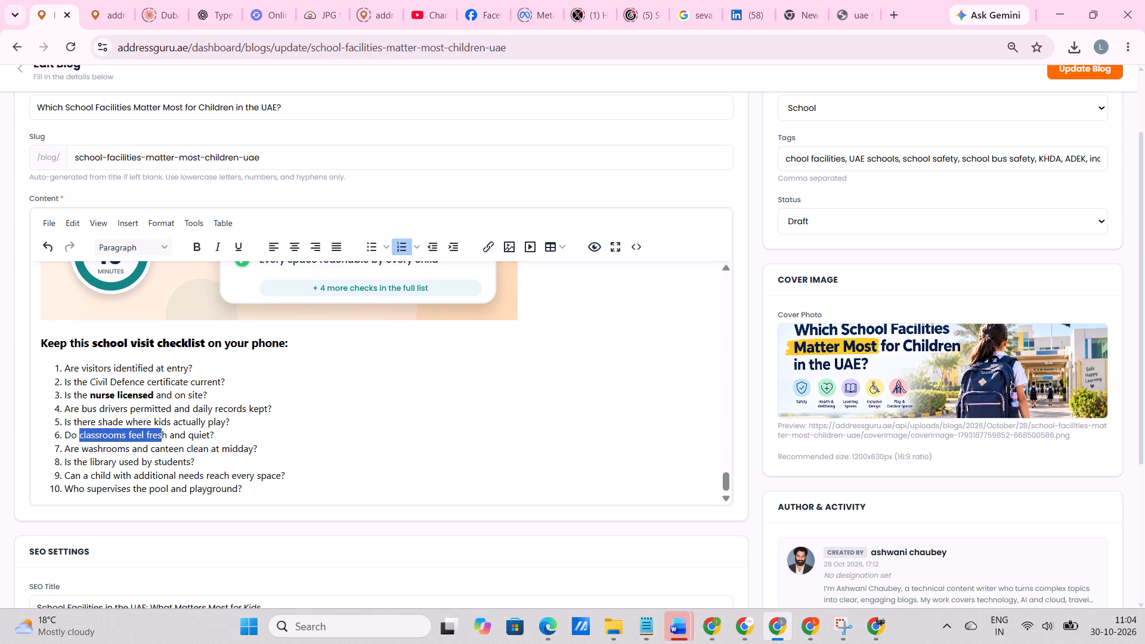
left_click_drag(163, 435, 171, 432)
key("ctrl+b")
left_click(136, 457)
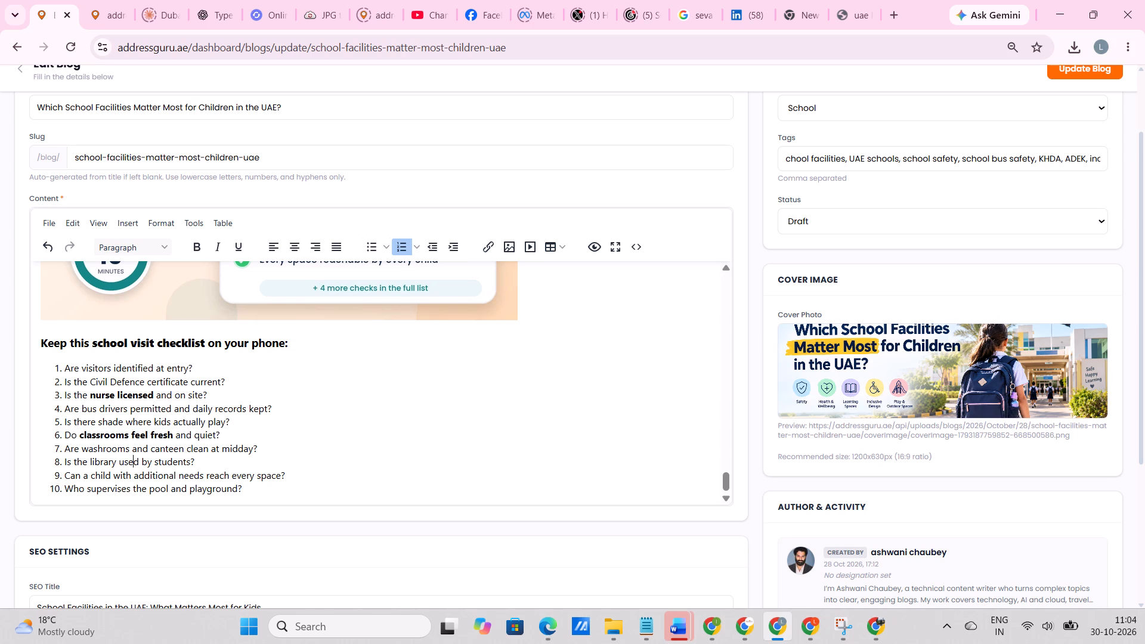
Bold "washrooms and canteen clean" in item 7 of the school visit checklist.
scroll(169, 448, "down", 1)
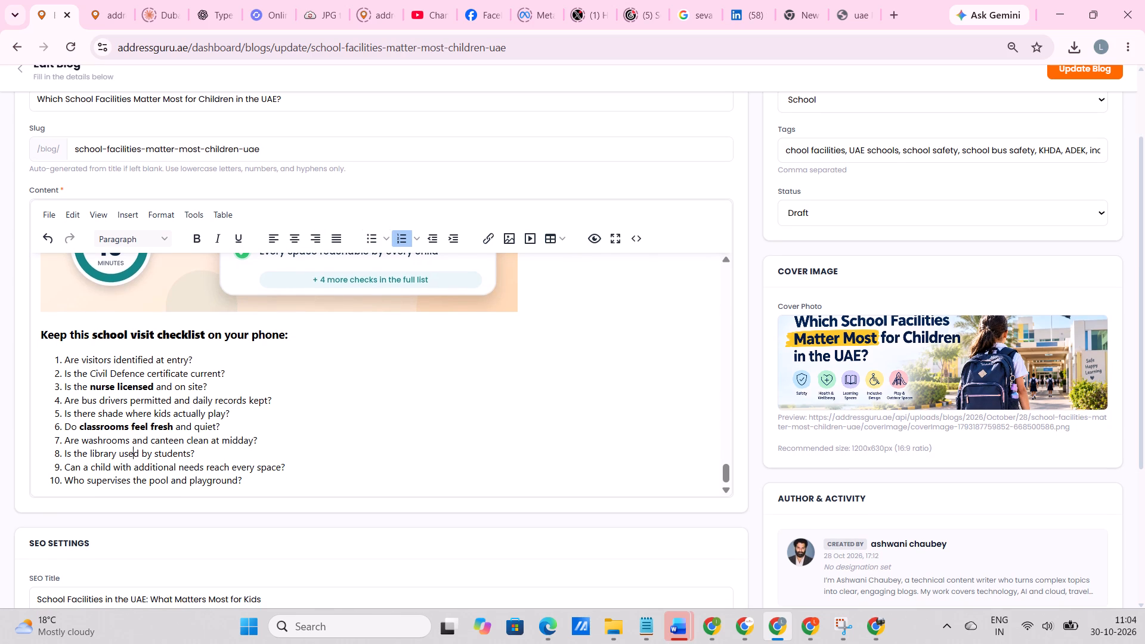
left_click_drag(209, 439, 80, 442)
key("ctrl+b")
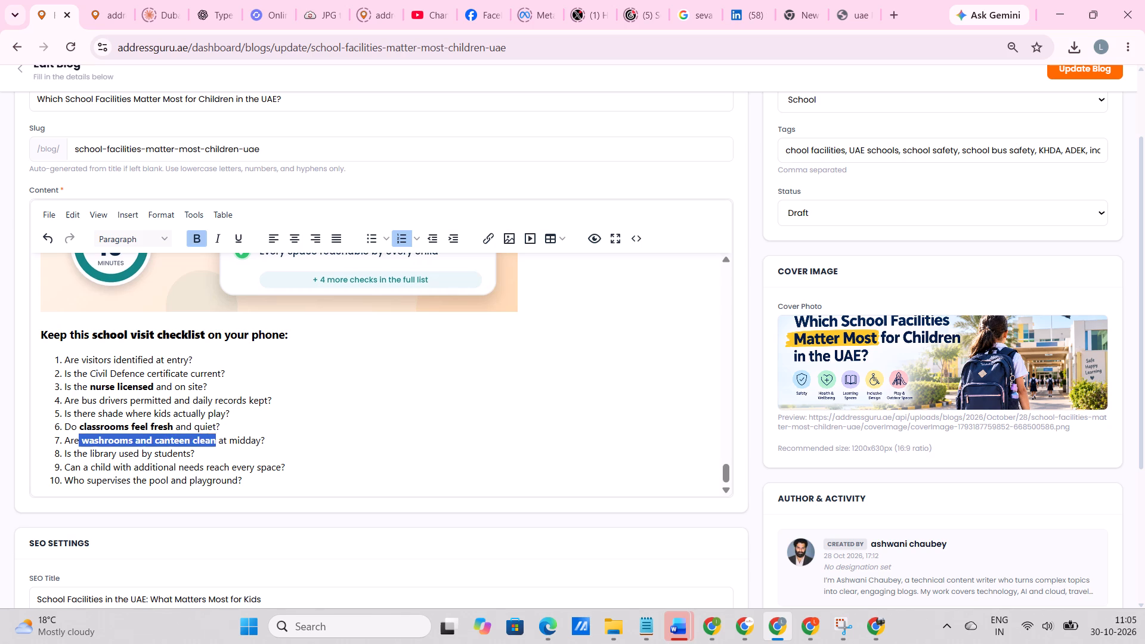
left_click_drag(80, 442, 83, 443)
left_click(218, 436)
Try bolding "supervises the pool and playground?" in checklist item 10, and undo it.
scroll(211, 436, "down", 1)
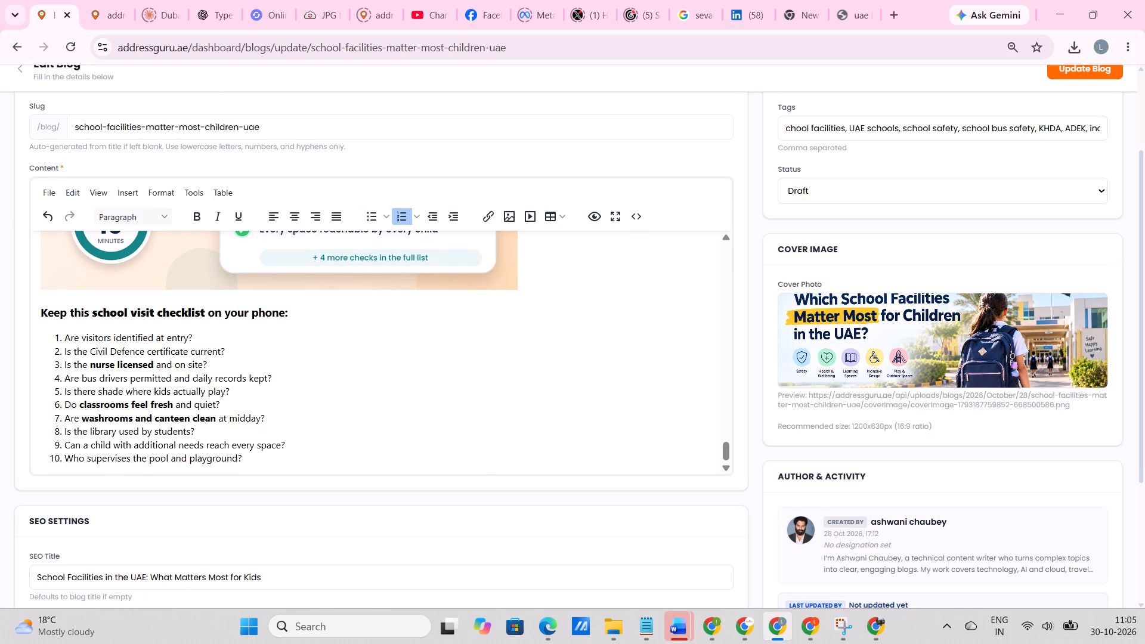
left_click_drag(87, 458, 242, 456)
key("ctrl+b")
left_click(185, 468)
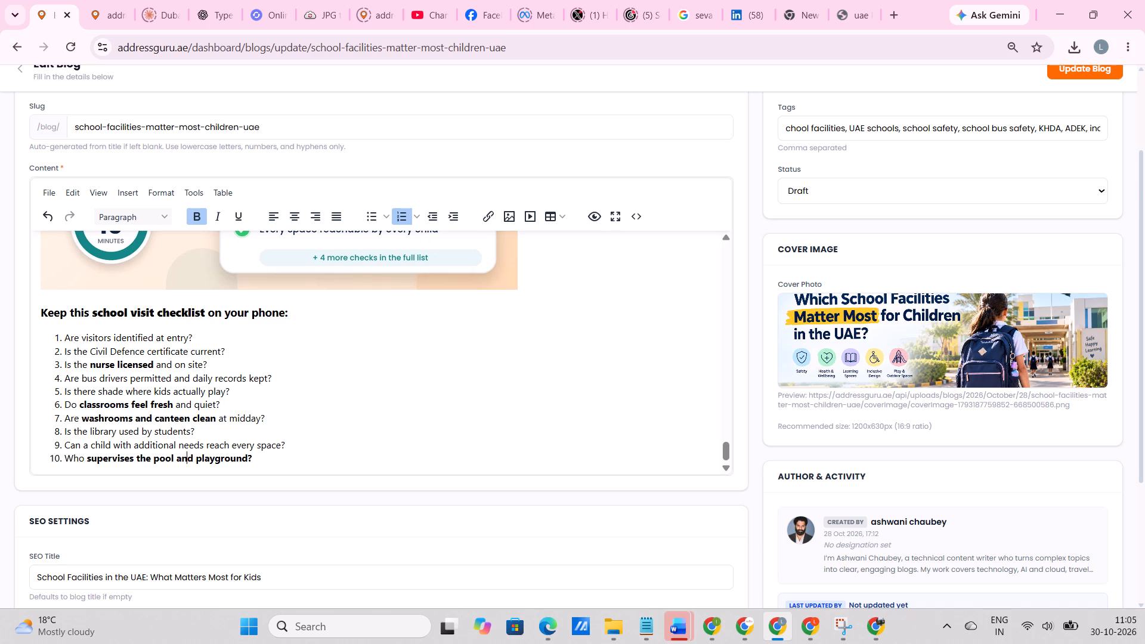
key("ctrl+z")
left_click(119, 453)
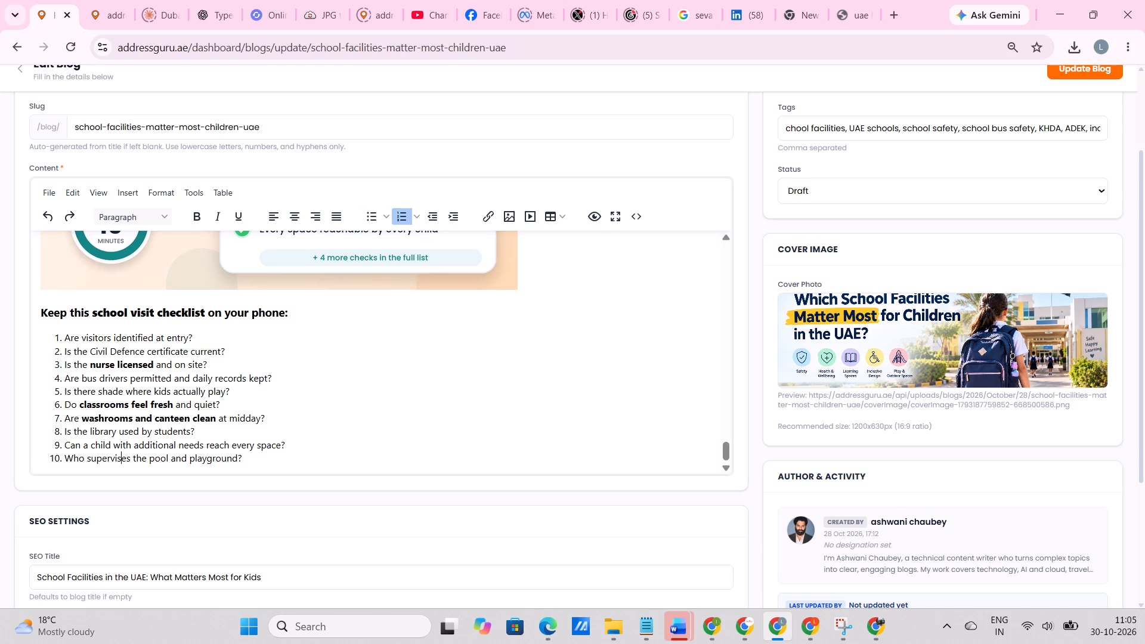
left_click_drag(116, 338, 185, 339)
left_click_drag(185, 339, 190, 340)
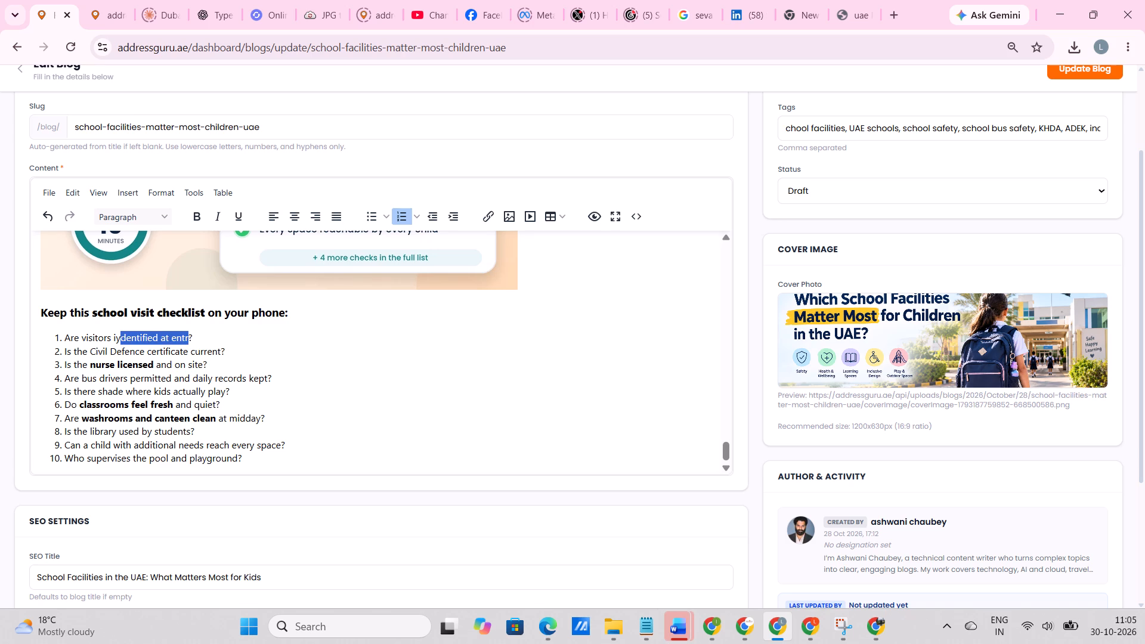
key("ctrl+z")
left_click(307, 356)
Save the updates to the UAE school facilities blog.
scroll(304, 359, "down", 1)
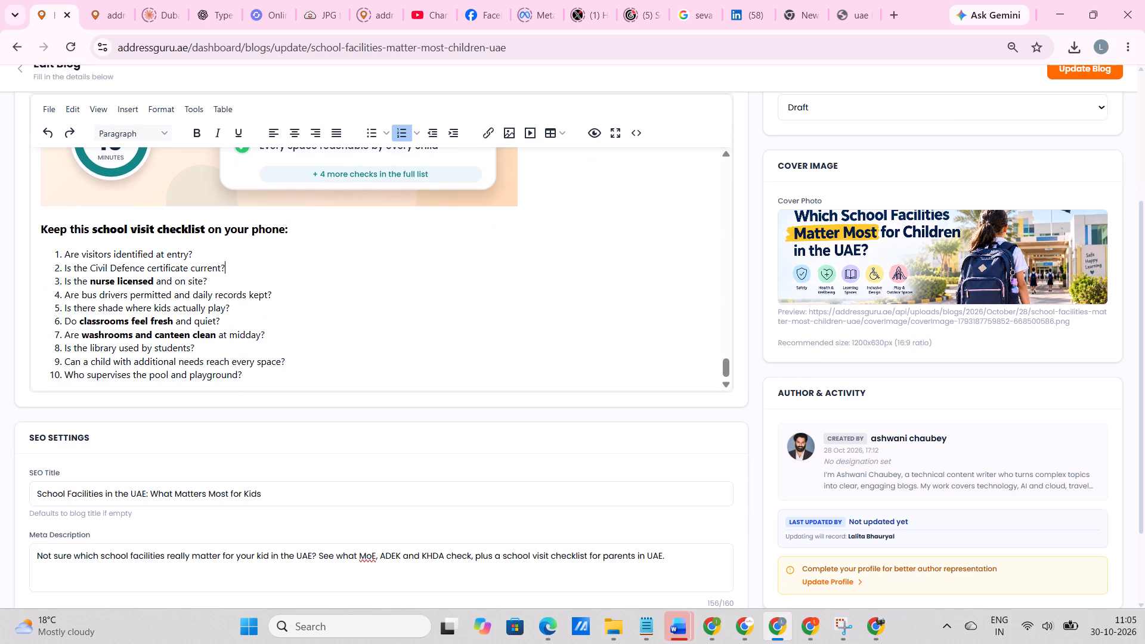
scroll(311, 360, "down", 1)
scroll(482, 401, "up", 4)
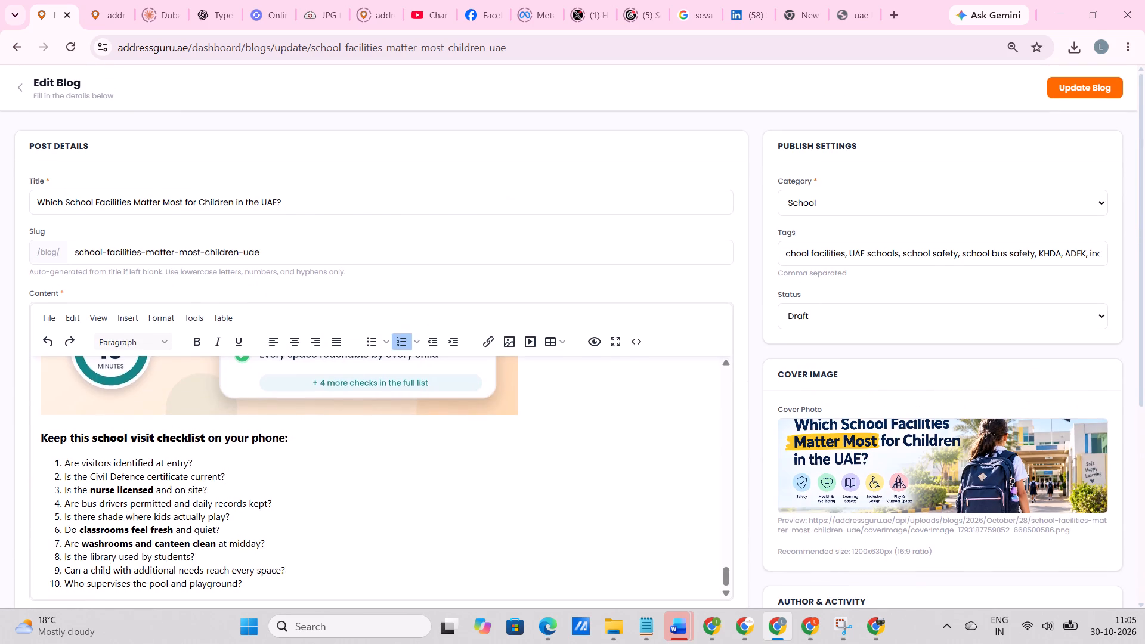
scroll(432, 446, "up", 10)
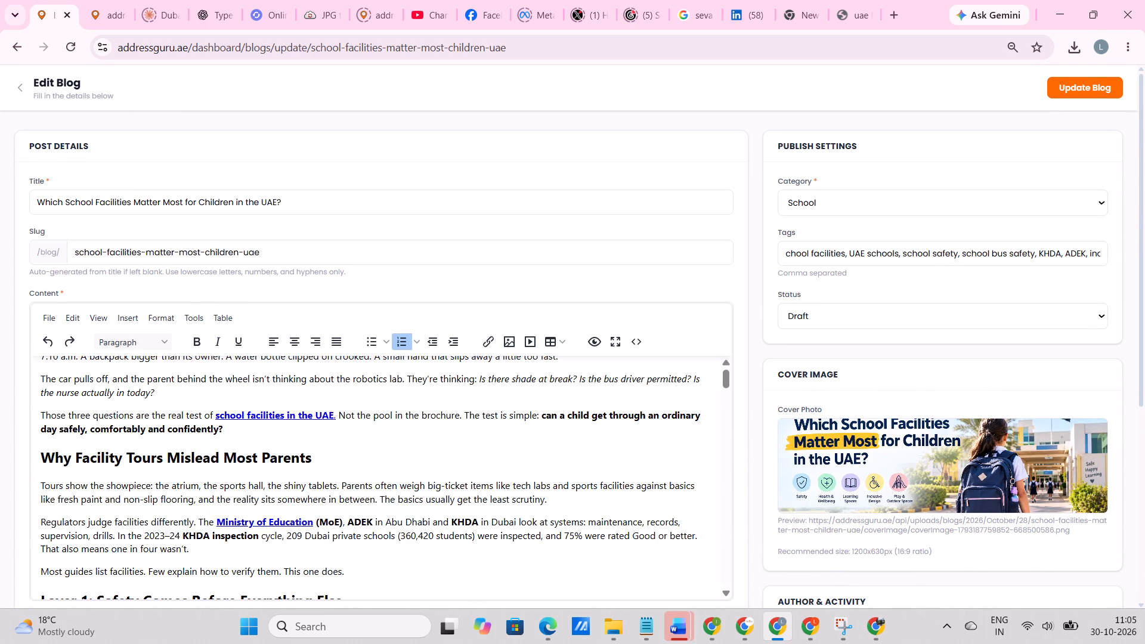
scroll(429, 442, "up", 3)
left_click(1069, 84)
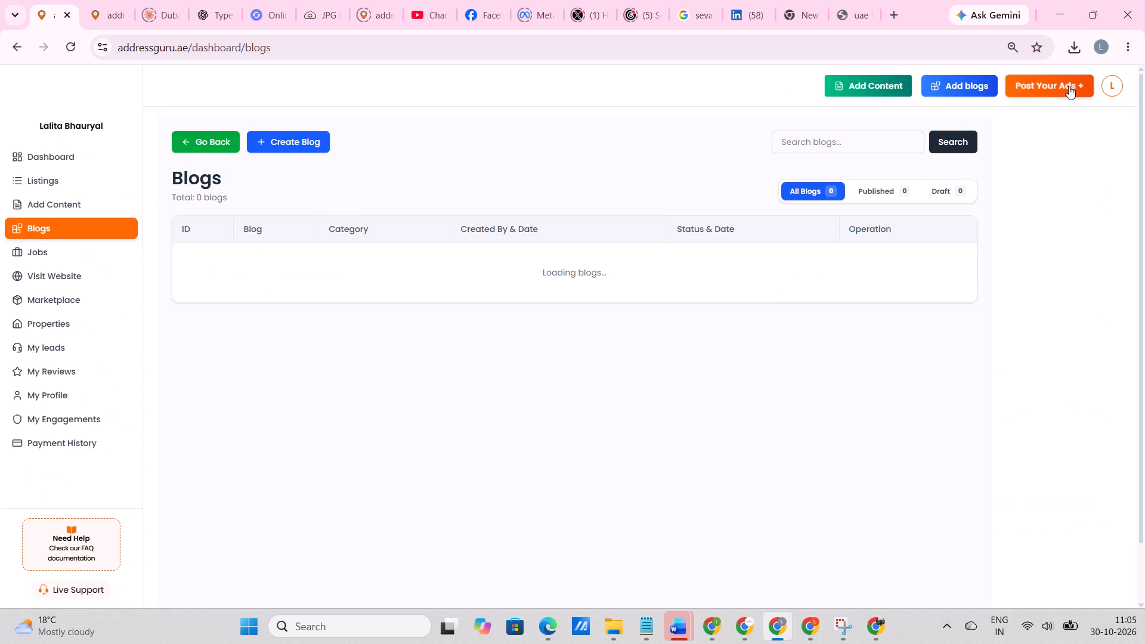
Filter the blogs to drafts and open "AC Not Cooling Properly? What to Check Before Booking AC Repair in Fujairah" from page 2 for editing.
left_click_drag(935, 188, 937, 199)
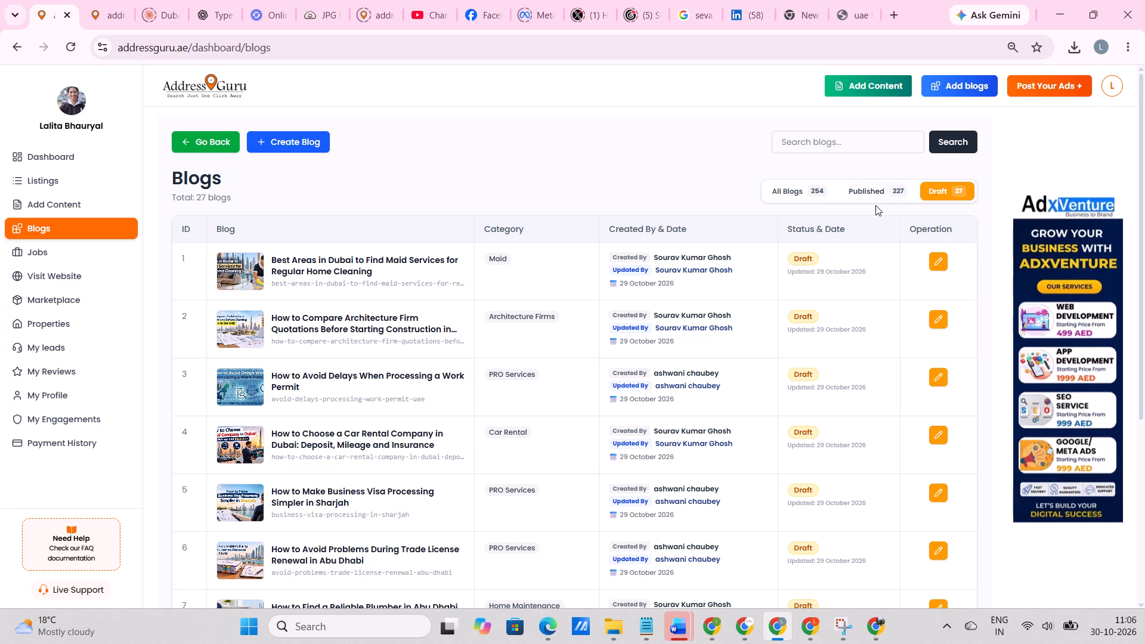
scroll(875, 205, "down", 5)
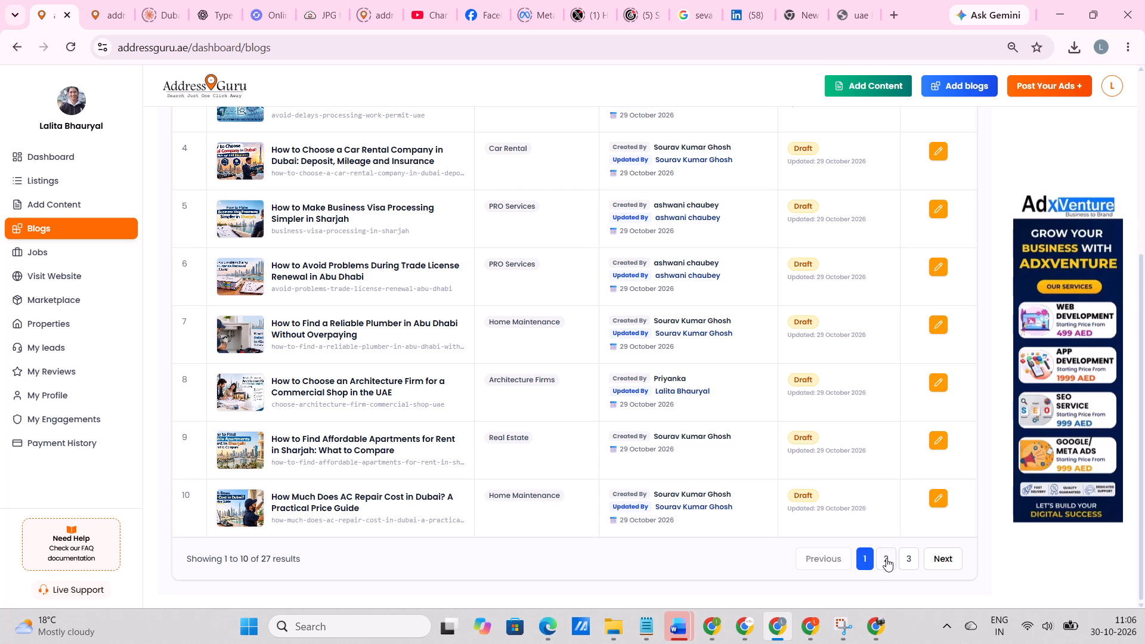
left_click(886, 558)
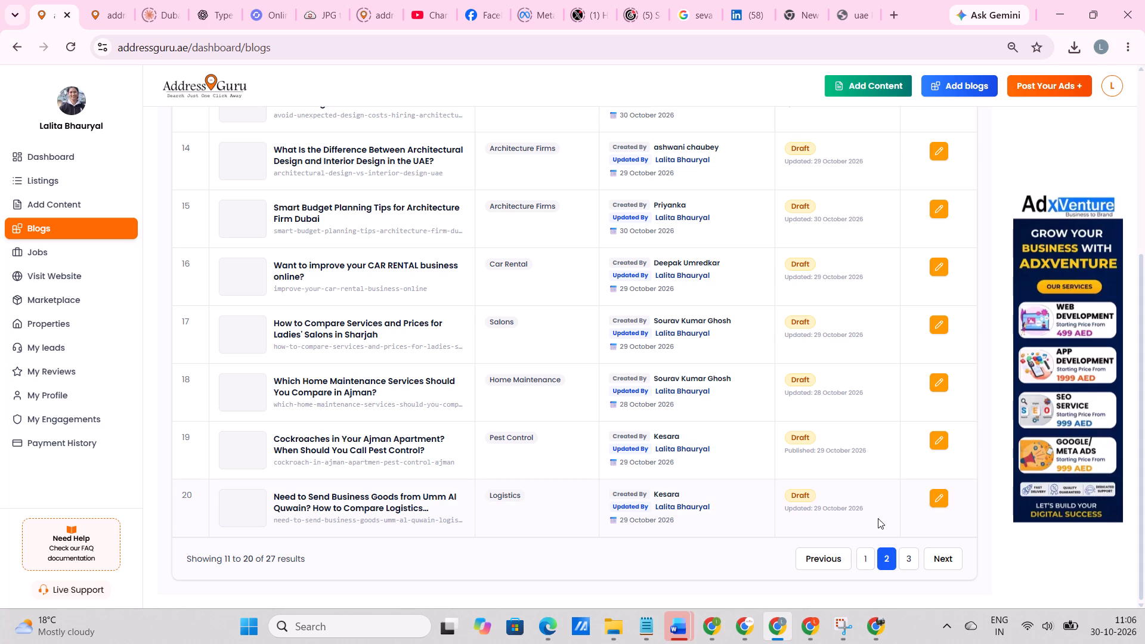
scroll(720, 389, "up", 3)
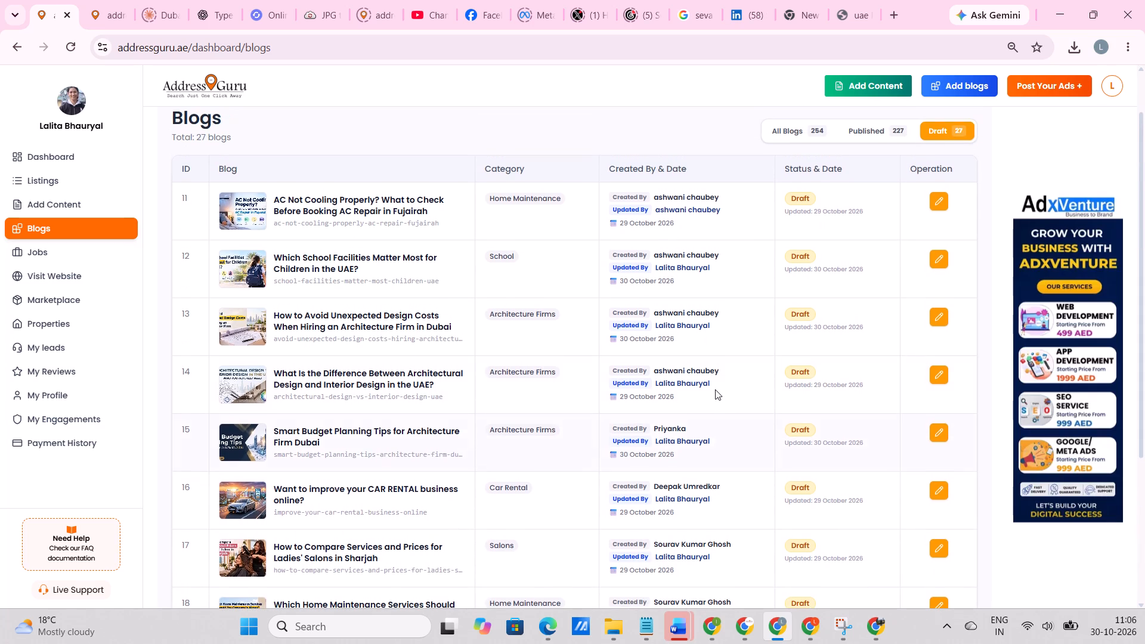
scroll(715, 389, "up", 3)
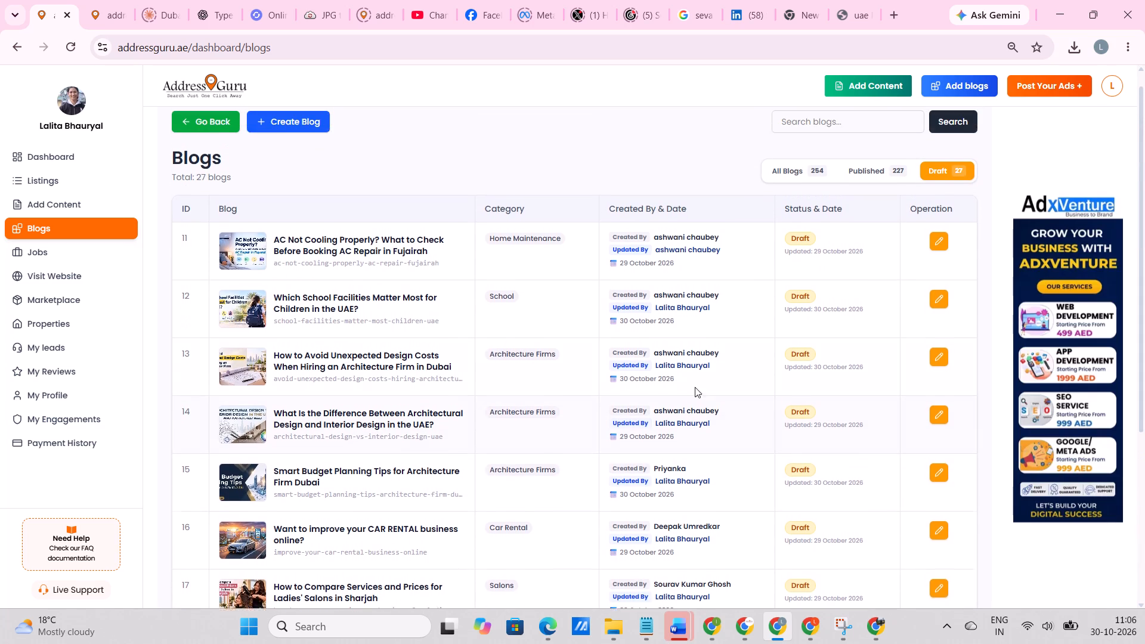
scroll(695, 387, "up", 1)
left_click(338, 257)
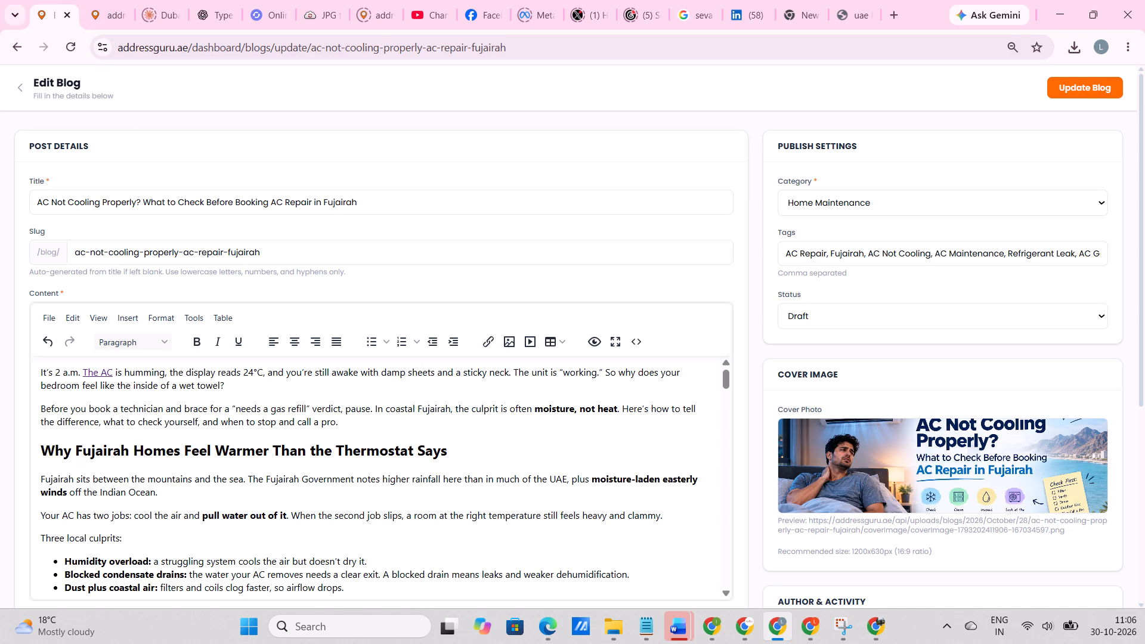
Check the link settings of "The AC" in the opening paragraph, leaving them as they are.
scroll(329, 215, "down", 1)
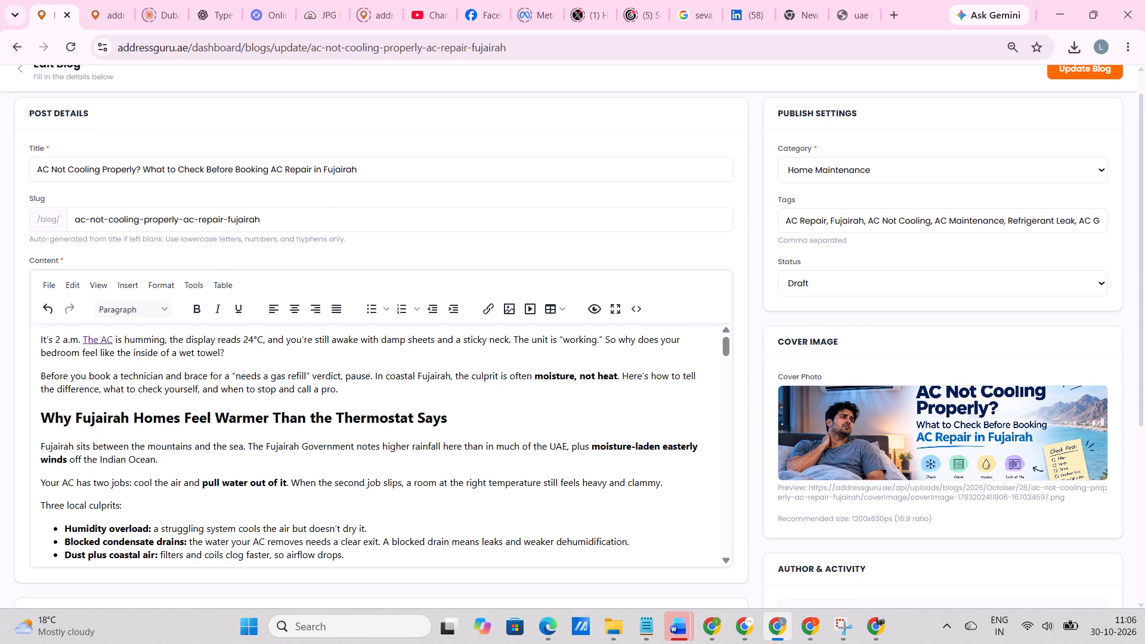
scroll(328, 215, "down", 1)
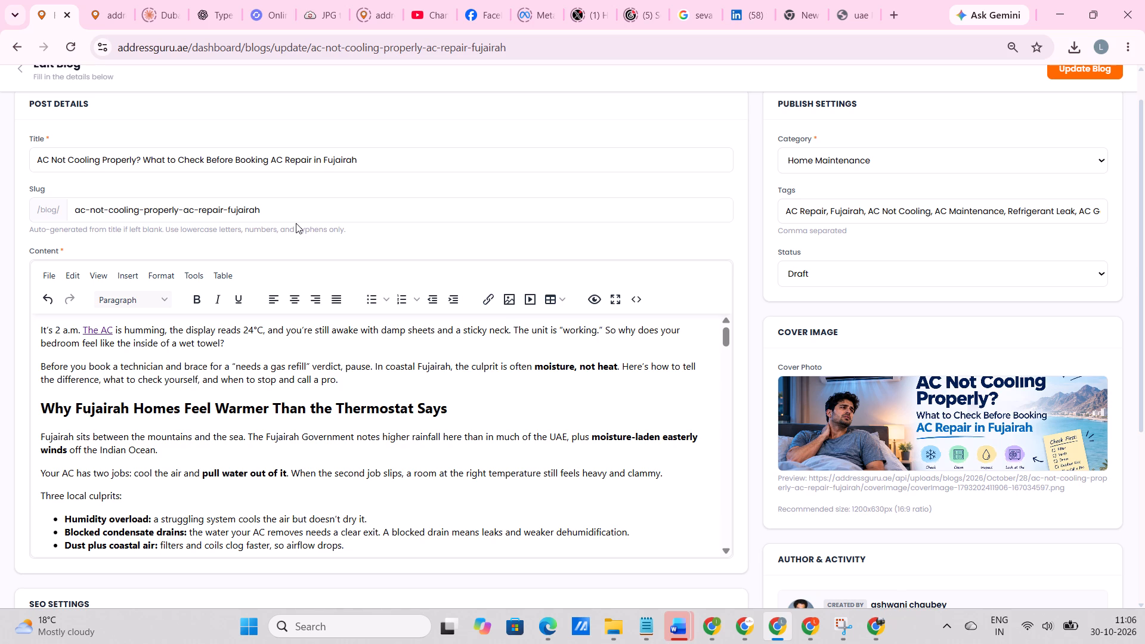
scroll(296, 223, "down", 1)
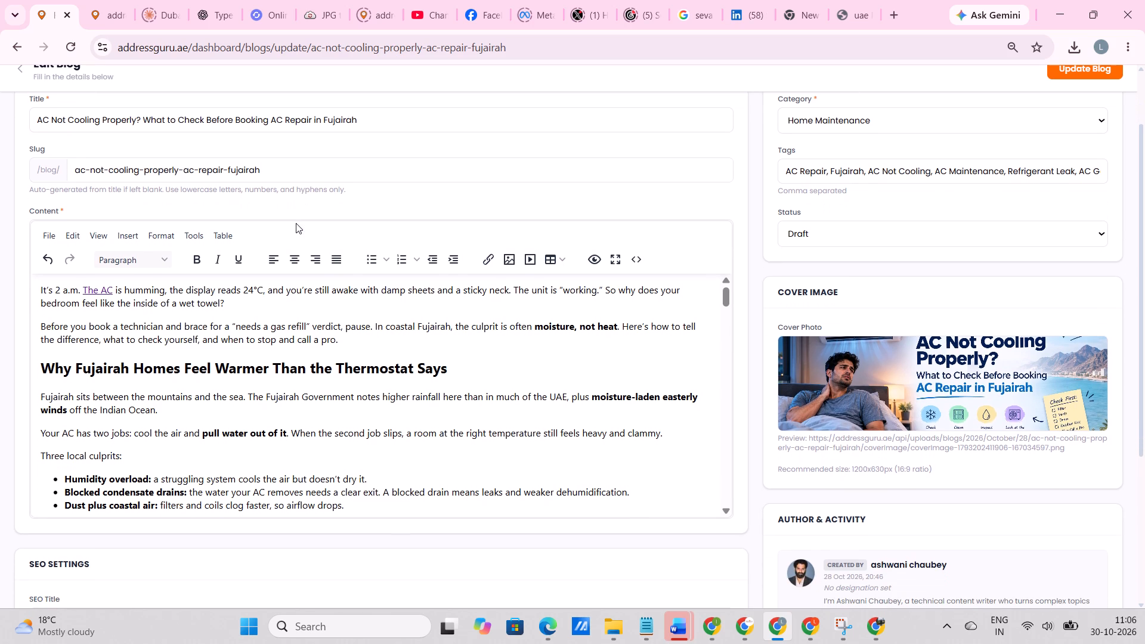
scroll(296, 223, "down", 1)
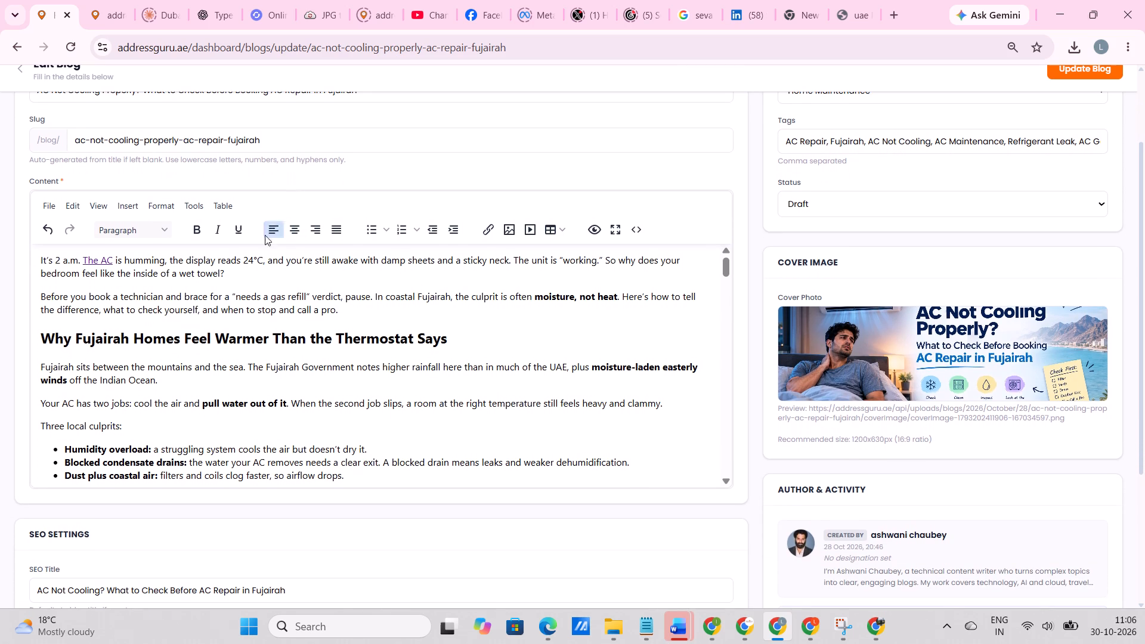
left_click(109, 262)
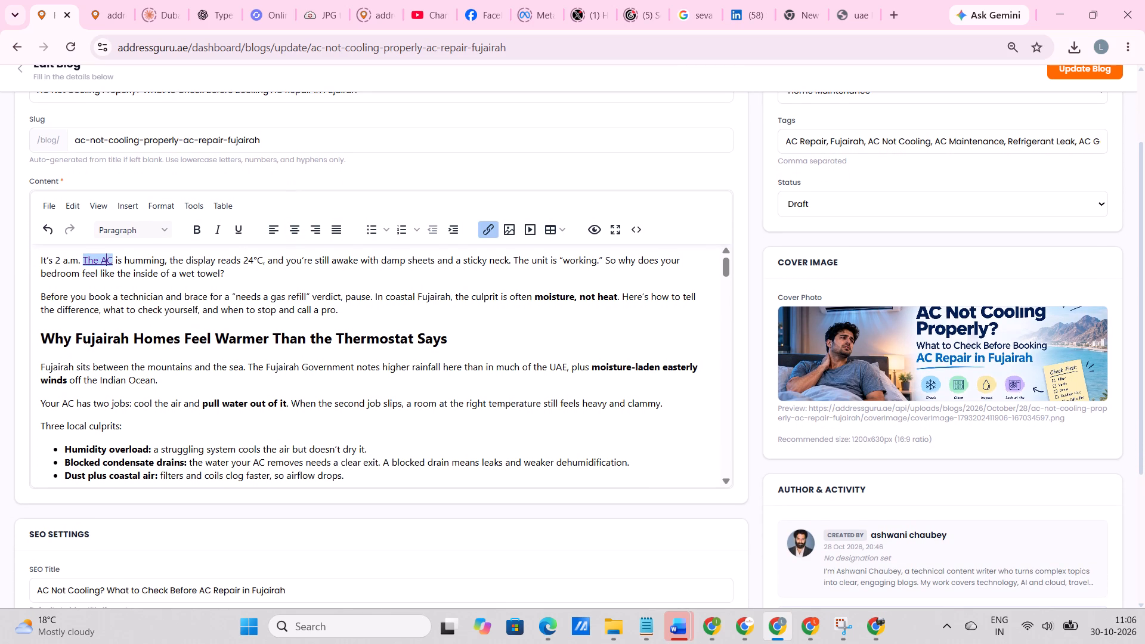
left_click(492, 235)
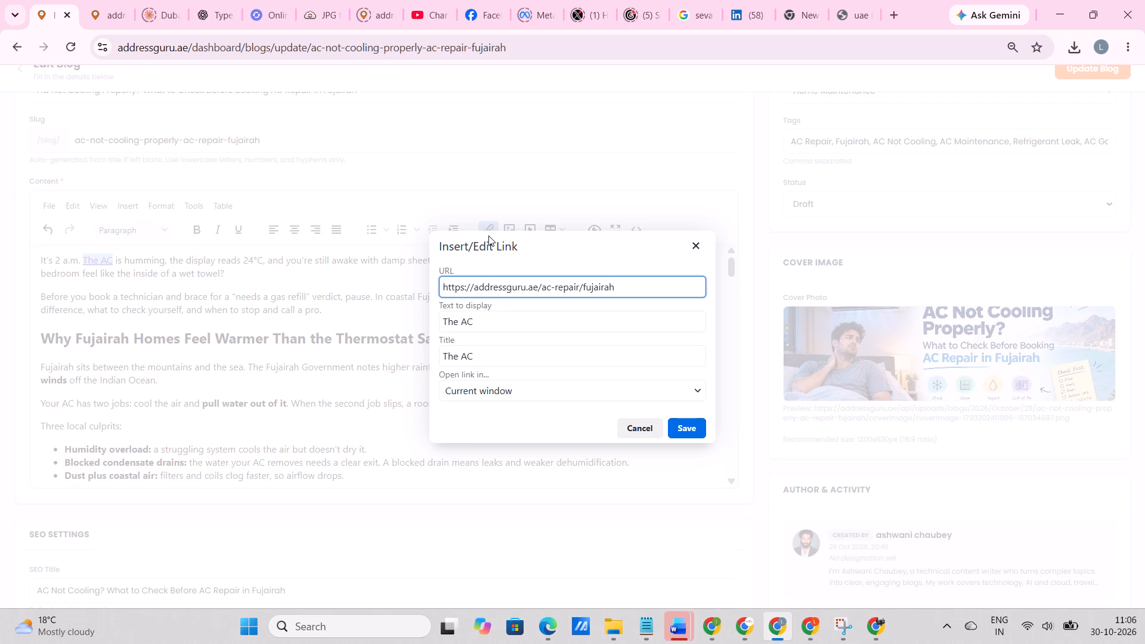
double_click(686, 244)
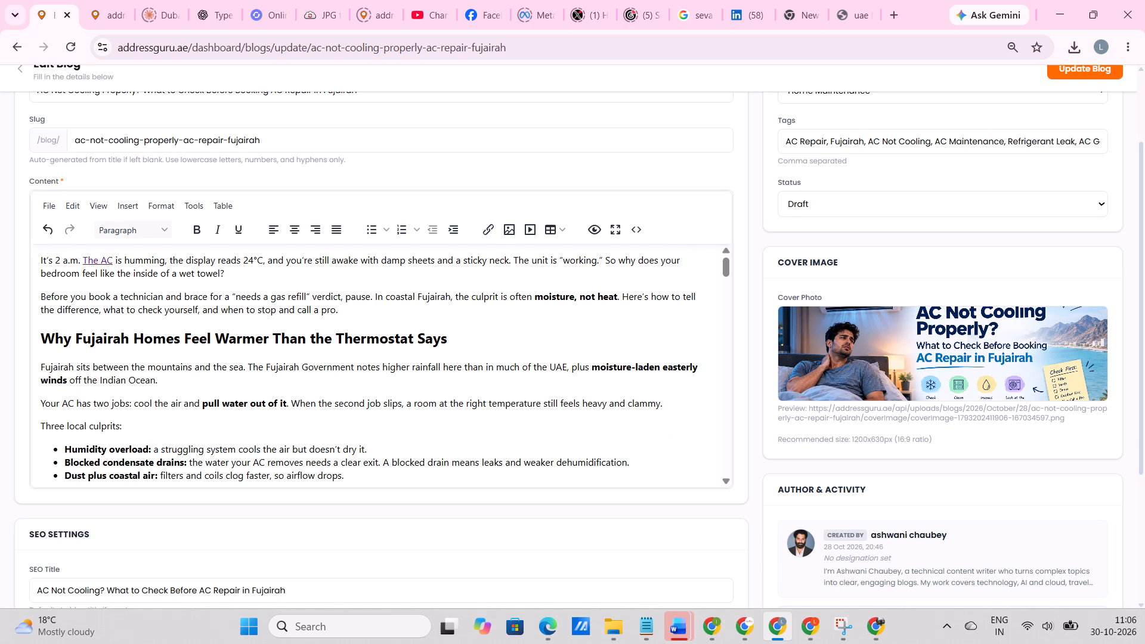
Search the page for the tag text "AC Repair, Fujairah", and again without the comma.
left_click_drag(784, 145, 862, 145)
key("ctrl+c")
key("ctrl+f")
key("ctrl+v")
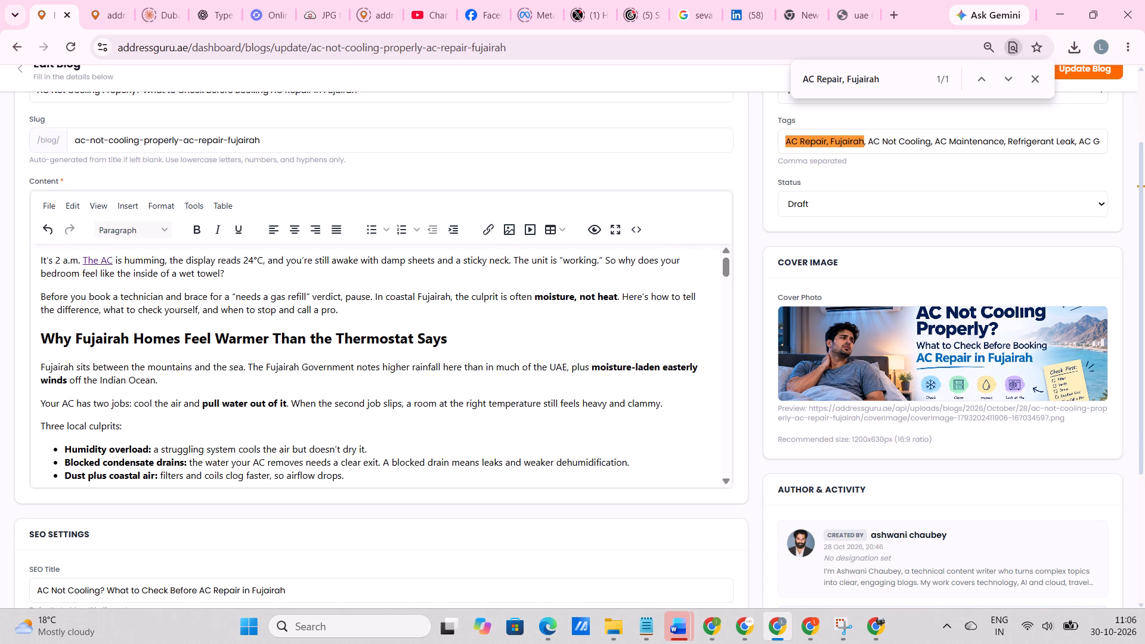
left_click(849, 82)
key("Left")
key("BackSpace")
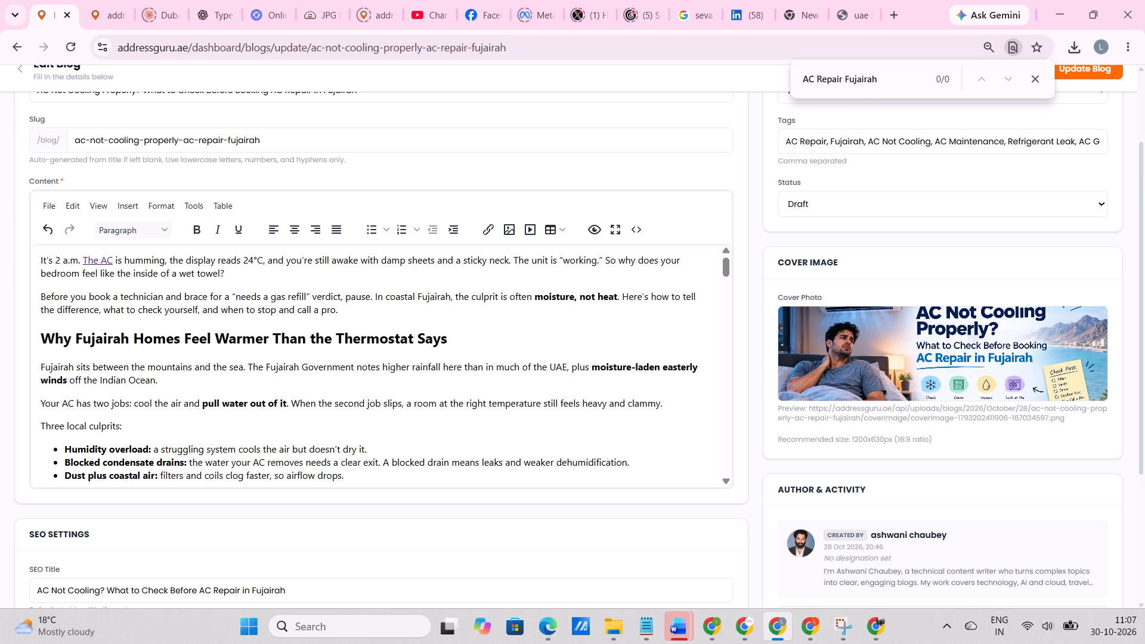
left_click(1032, 80)
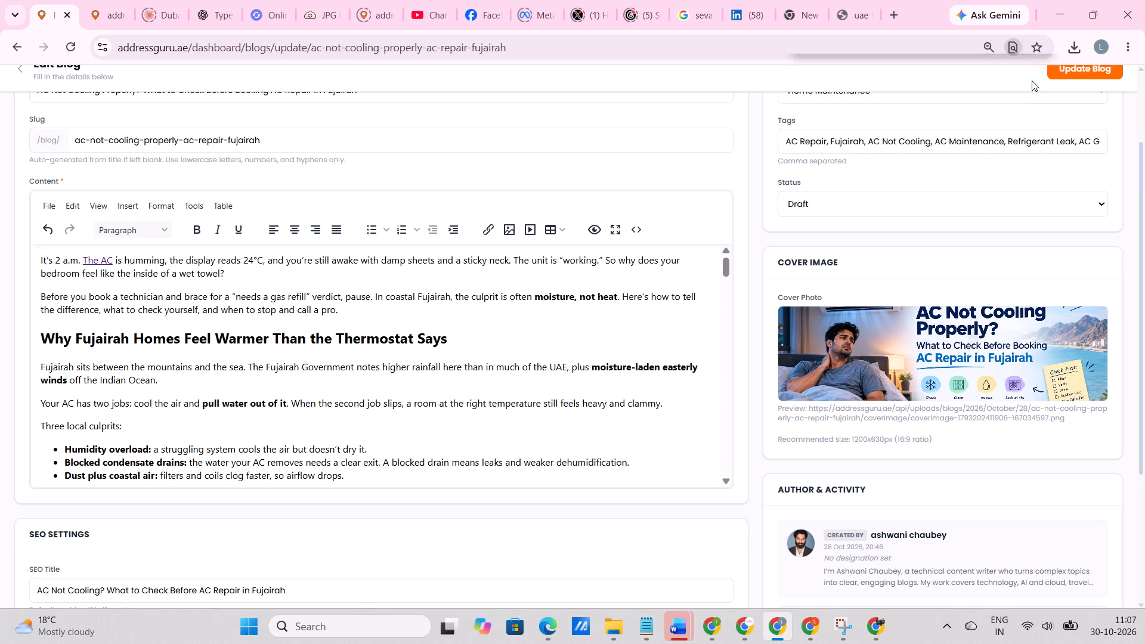
Search the page for the phrase "AC Repair in Fujairah" copied from the blog title.
scroll(334, 156, "up", 2)
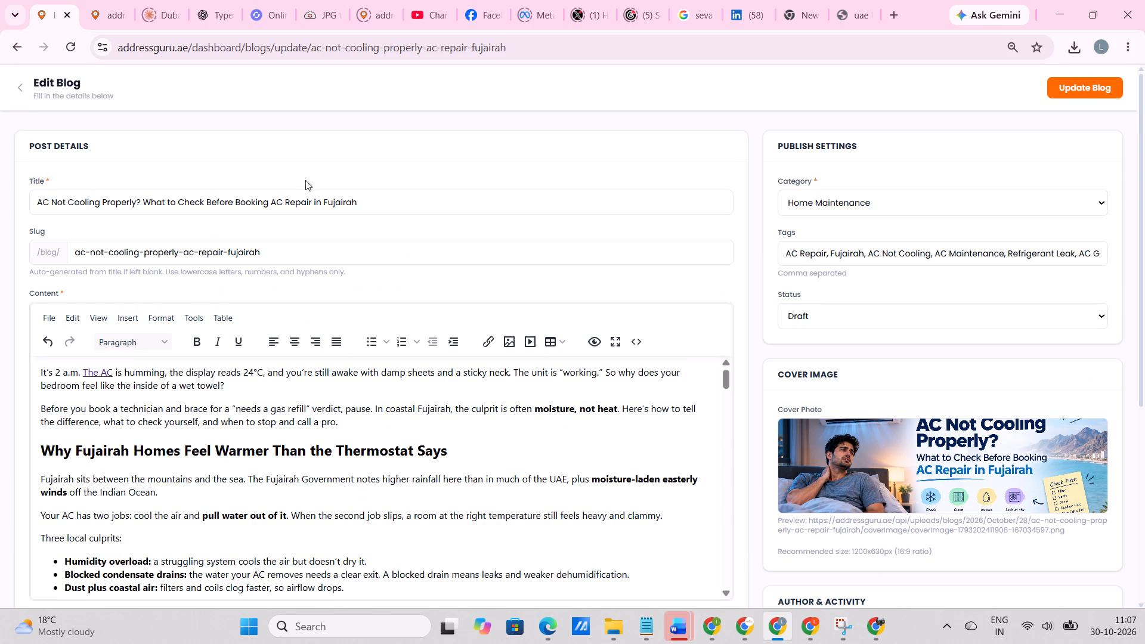
left_click_drag(433, 202, 36, 203)
key("ctrl+c")
left_click(190, 207)
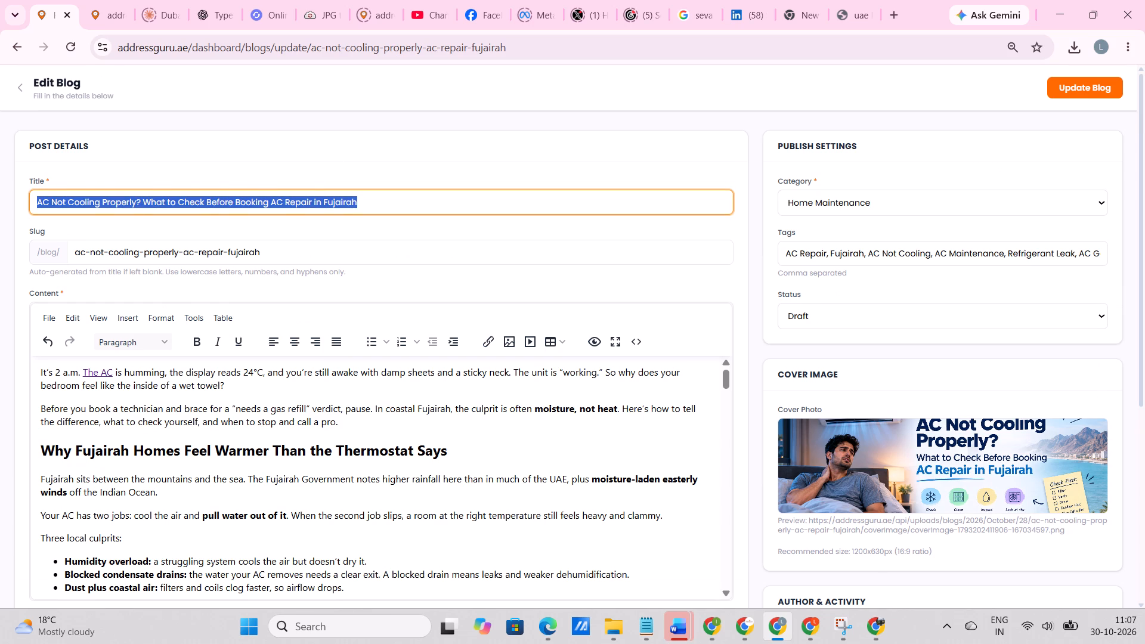
left_click(280, 203)
left_click(274, 201)
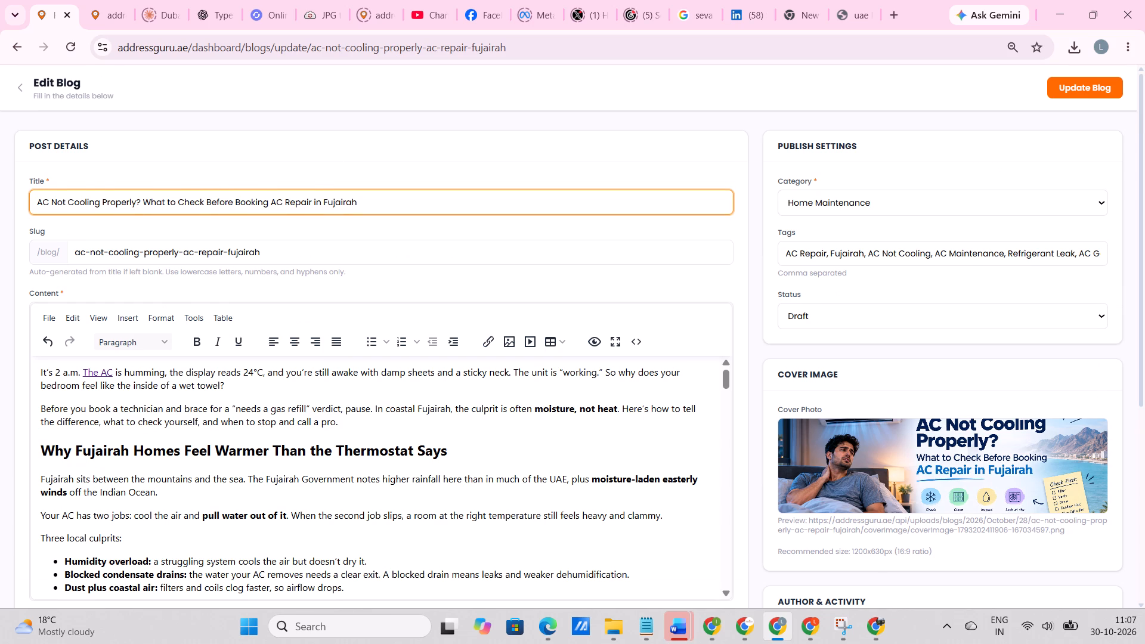
left_click_drag(271, 200, 373, 199)
key("ctrl+c")
key("ctrl+f")
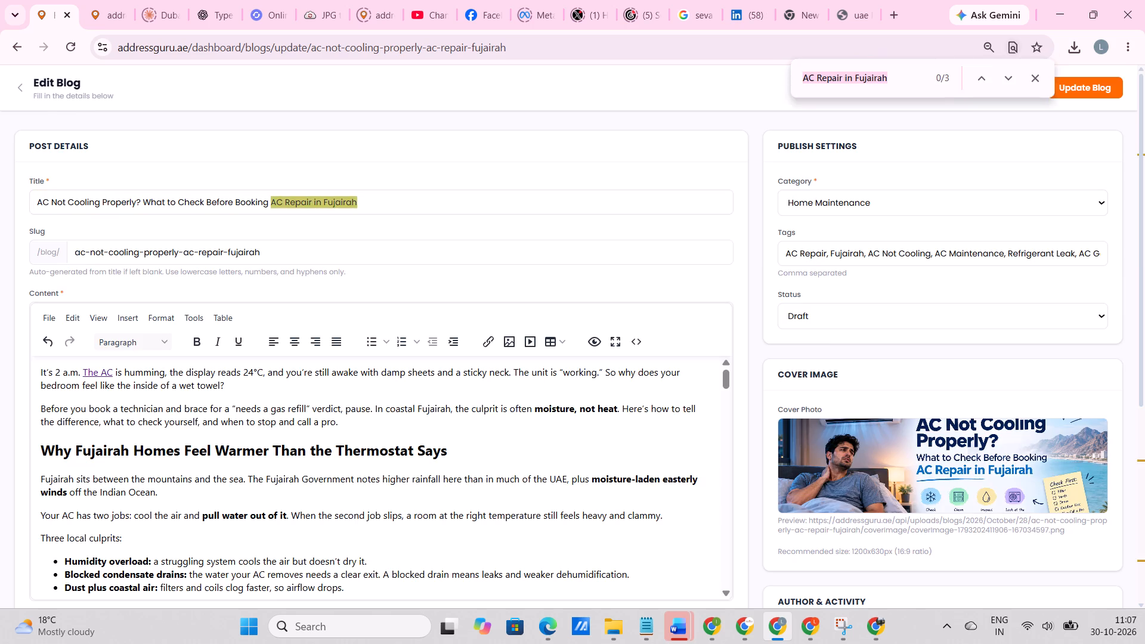
key("ctrl+v")
scroll(373, 199, "up", 4)
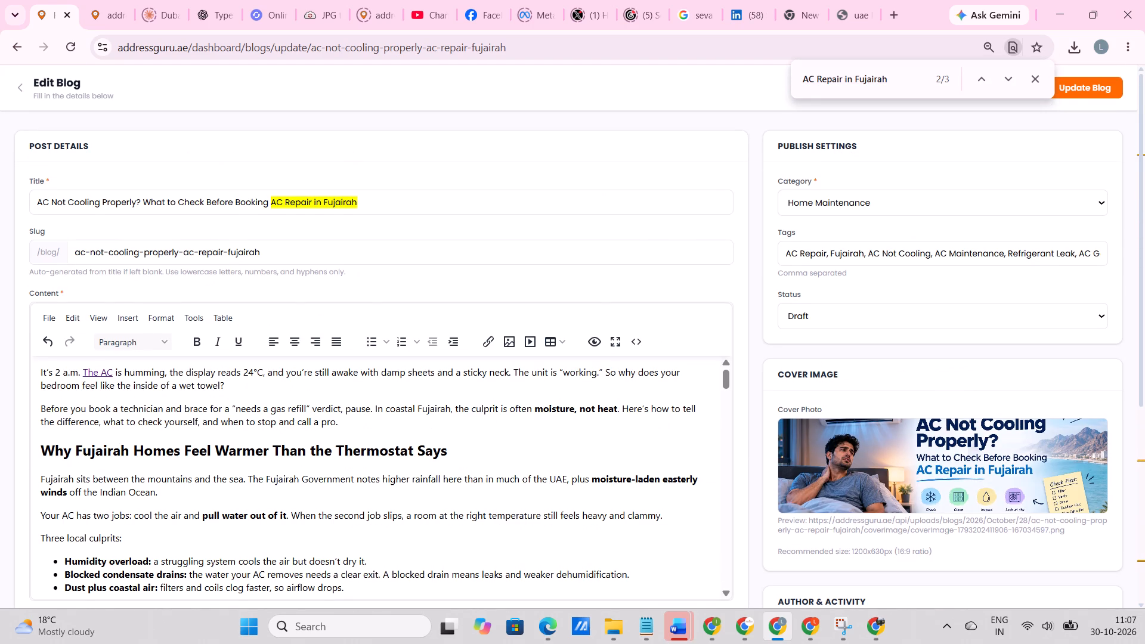
Copy the full AC repair blog title and switch to the Chrome window showing the AddressGuru admin panel.
left_click(368, 197)
key("ctrl+a")
key("ctrl+c")
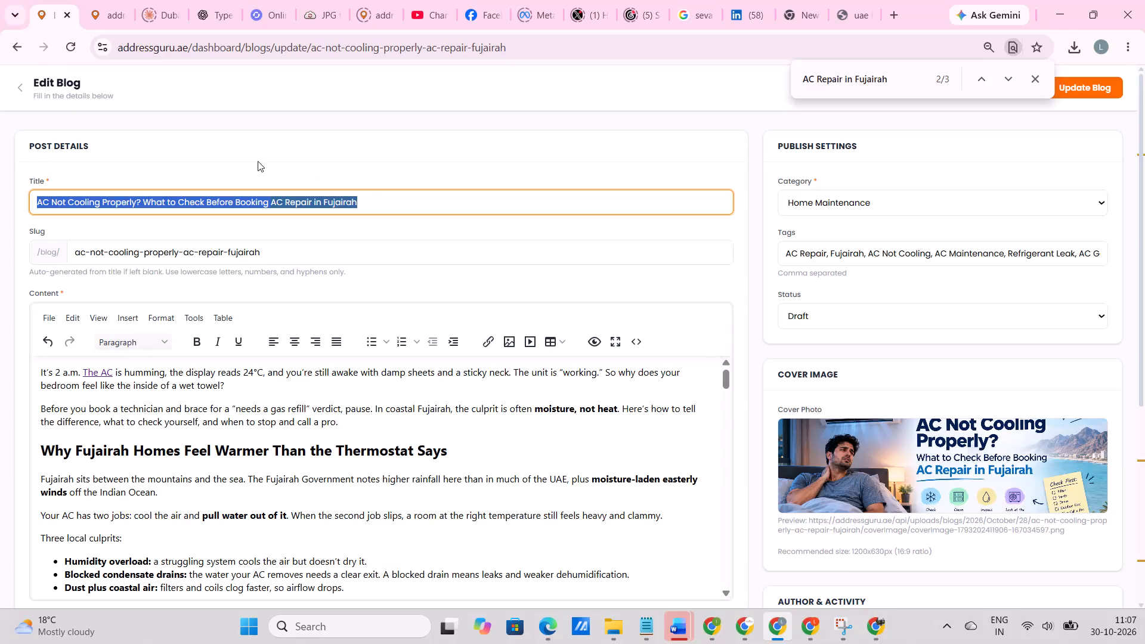
left_click(711, 631)
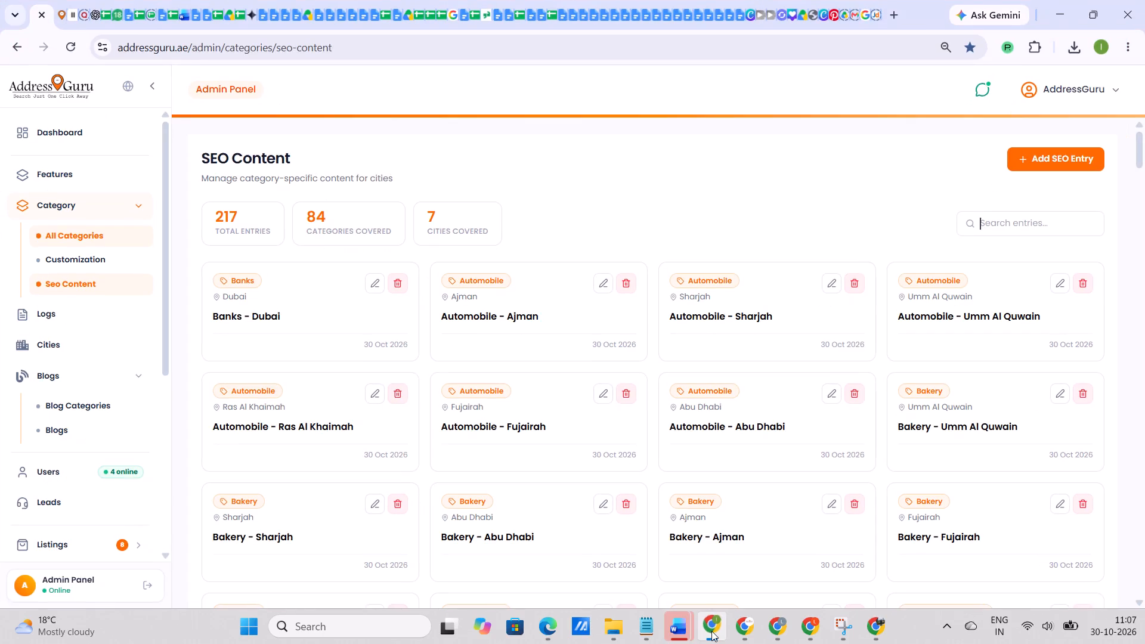
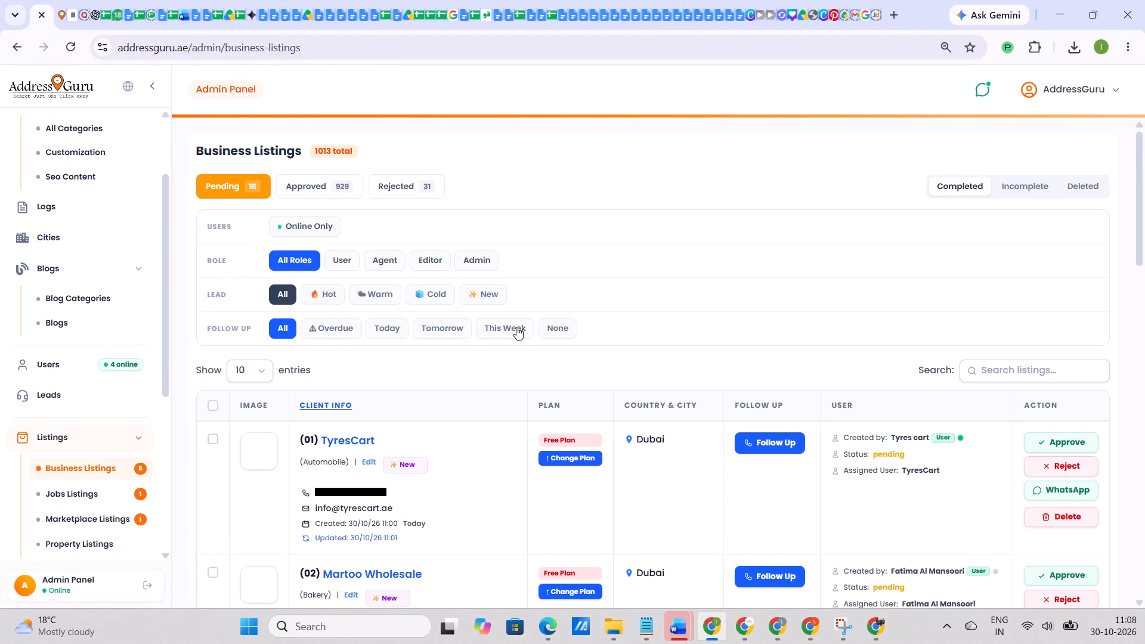
Open the preview of the pending TyresCart business listing, look over its description, services and facilities, and close the preview.
scroll(516, 327, "down", 1)
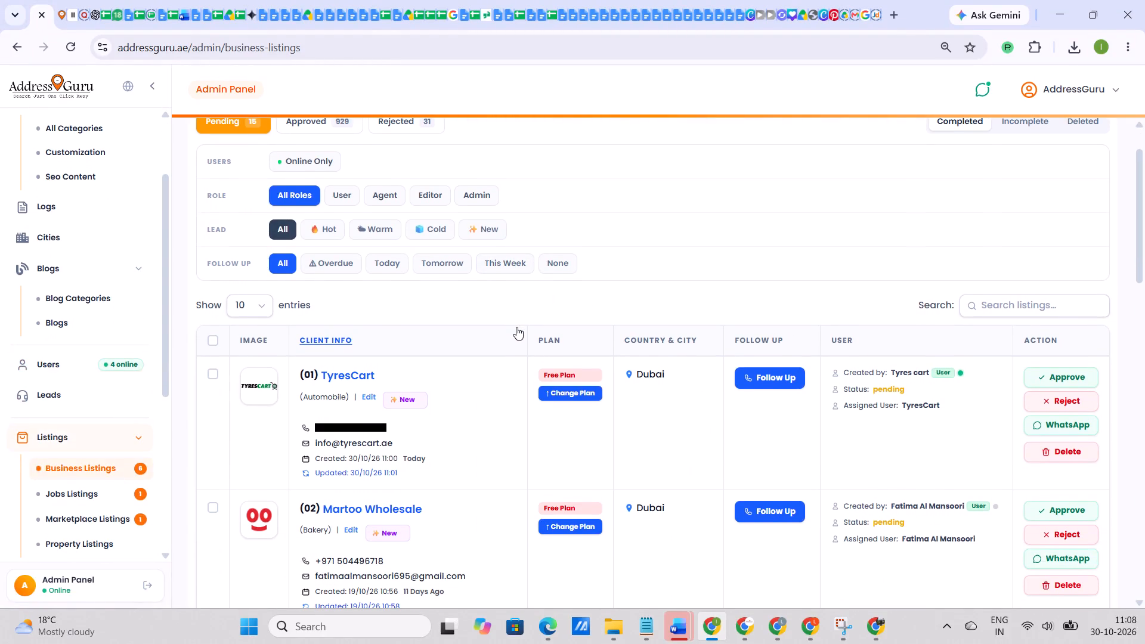
scroll(516, 327, "down", 1)
left_click(329, 340)
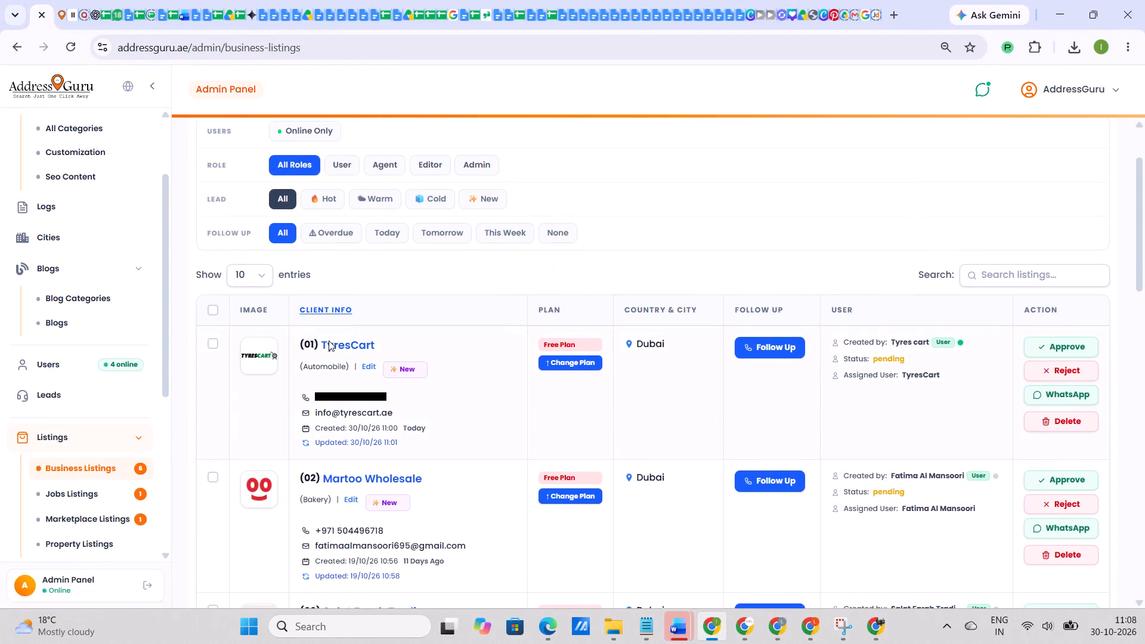
scroll(367, 349, "down", 1)
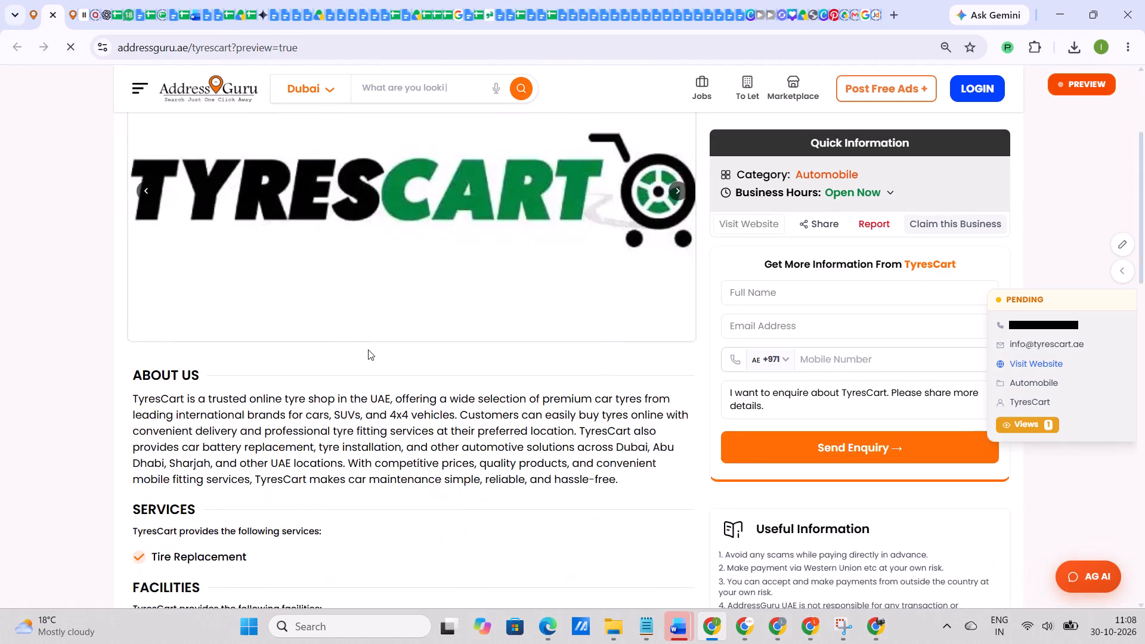
scroll(368, 349, "down", 3)
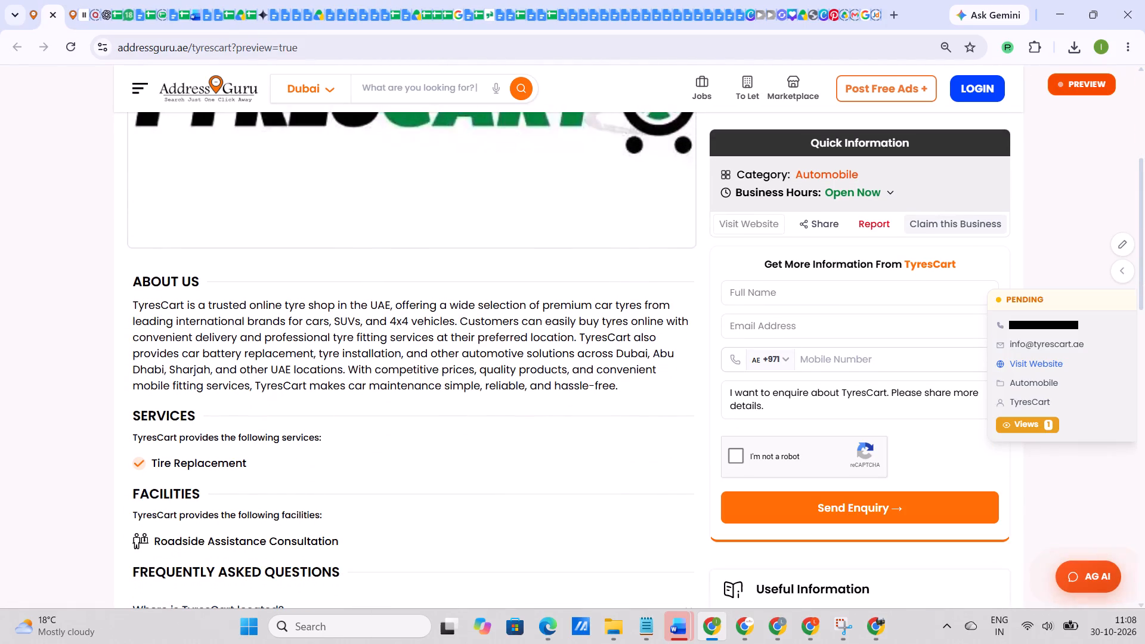
scroll(269, 321, "up", 1)
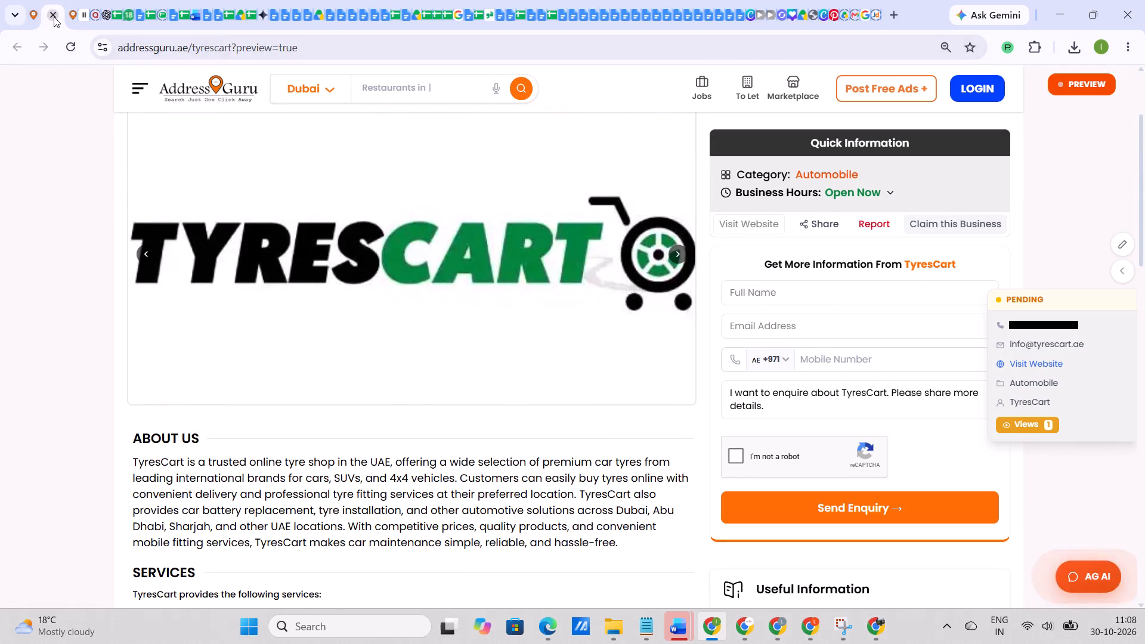
left_click(54, 17)
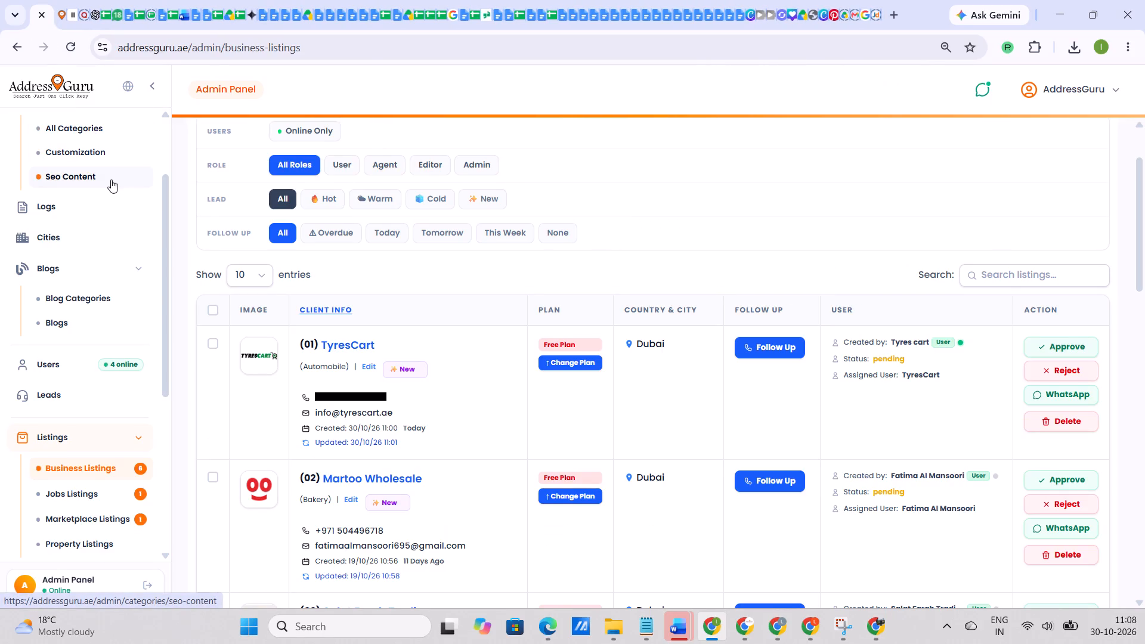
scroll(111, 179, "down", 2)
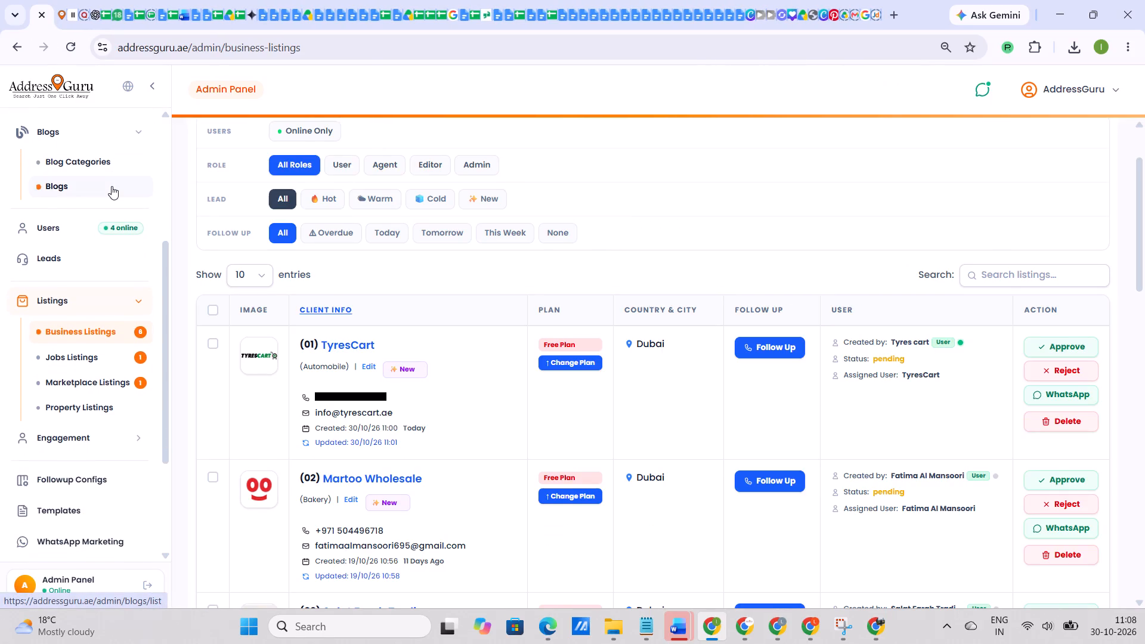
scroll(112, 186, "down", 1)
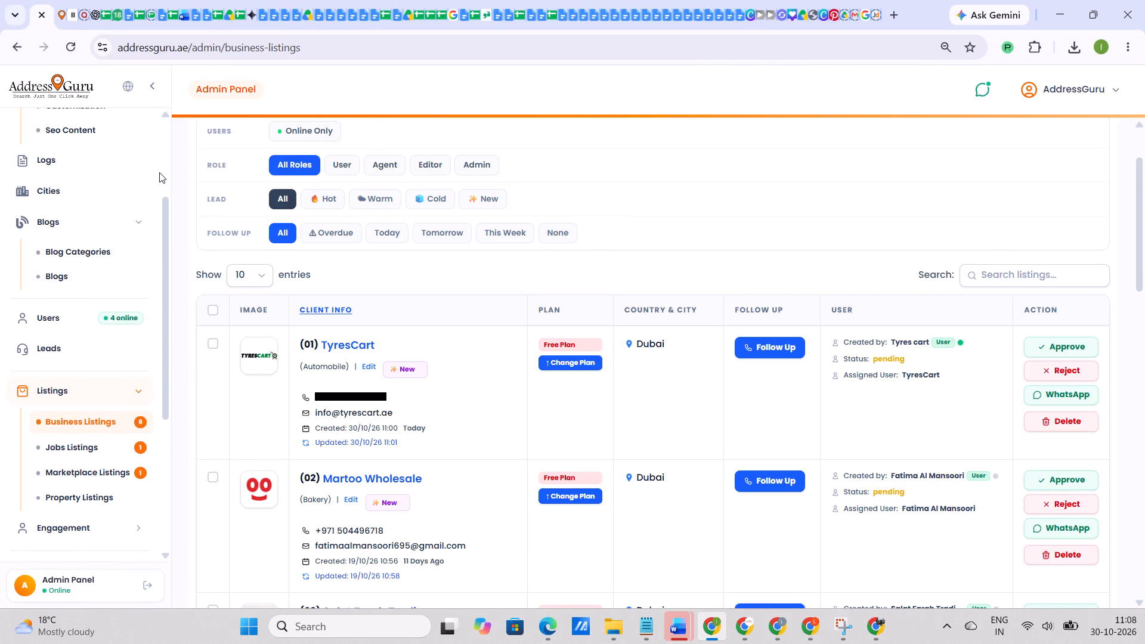
Switch back to the Chrome window with the AC repair draft and close the page search.
left_click(748, 634)
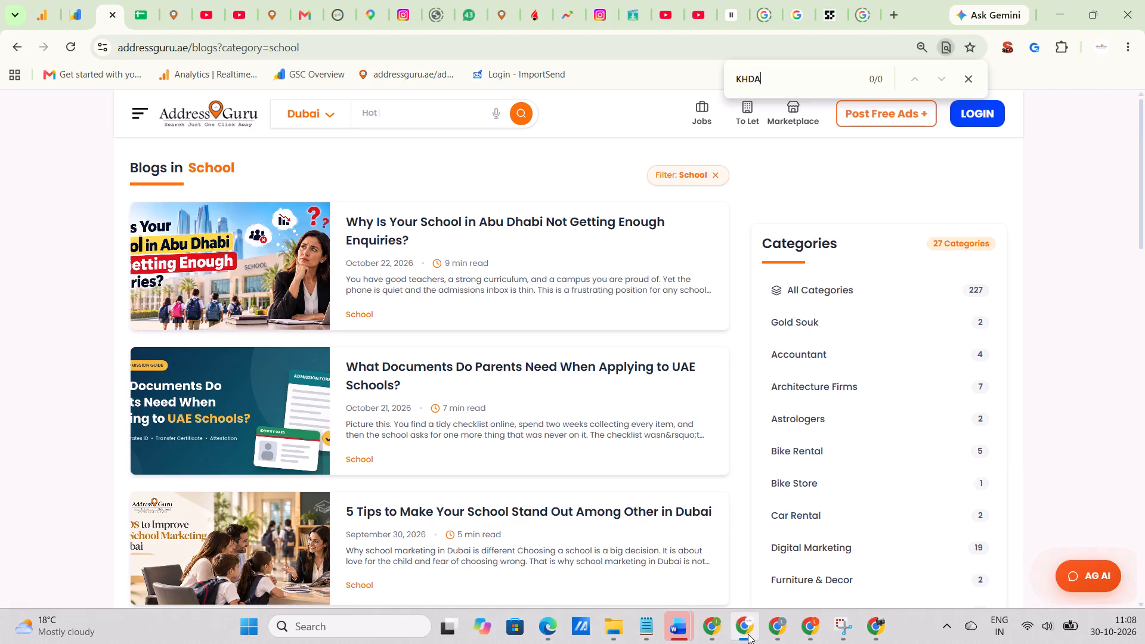
left_click(748, 634)
left_click(776, 637)
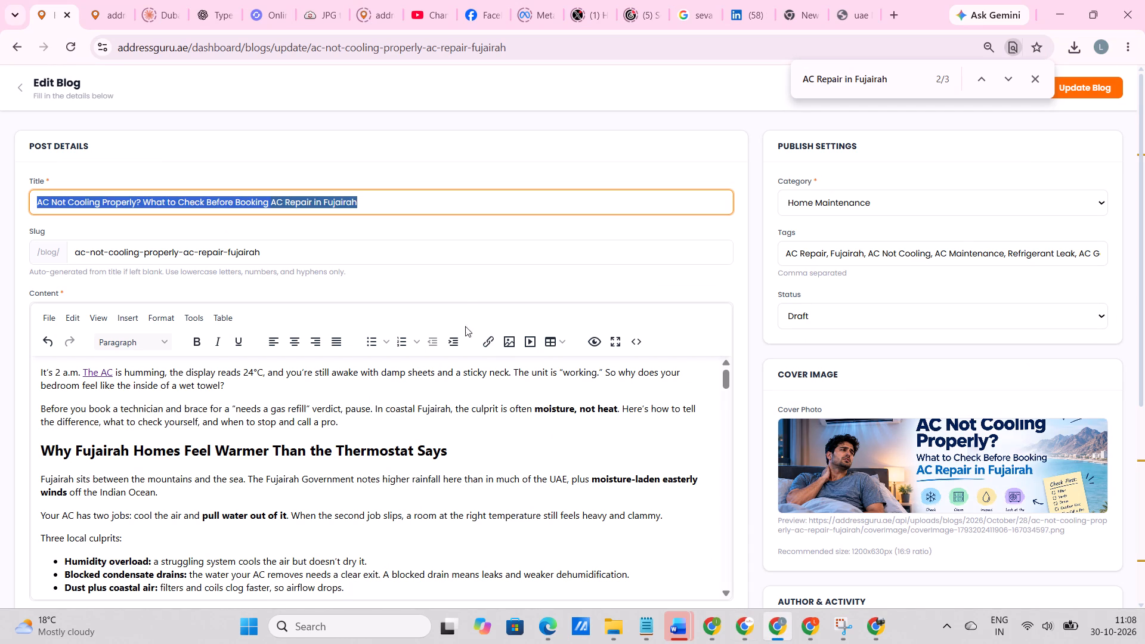
left_click(1038, 79)
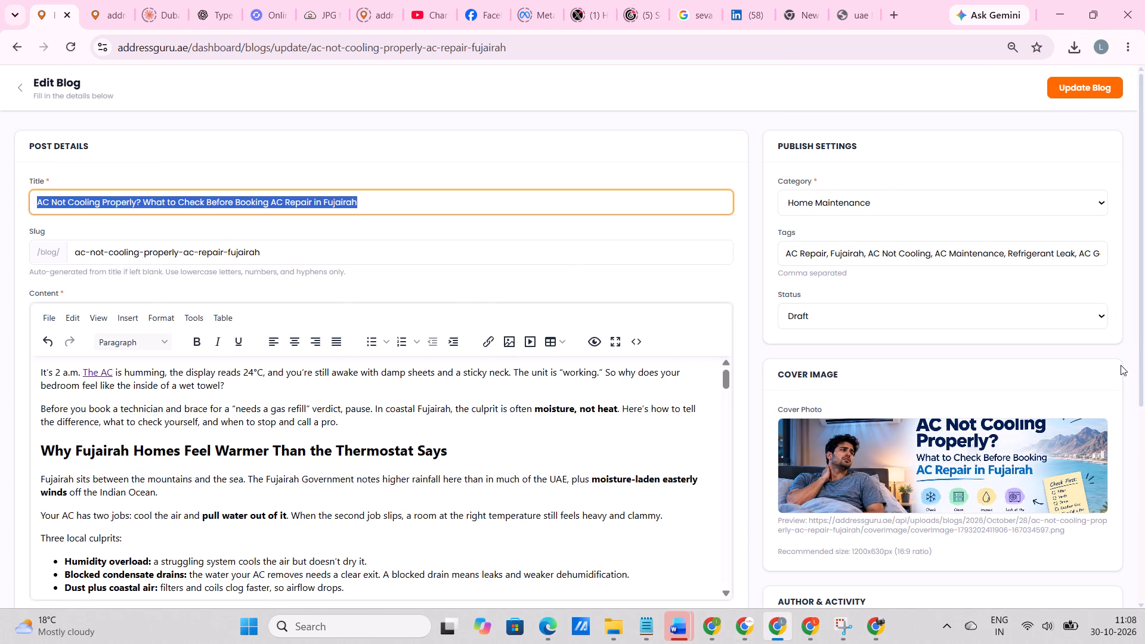
right_click(850, 459)
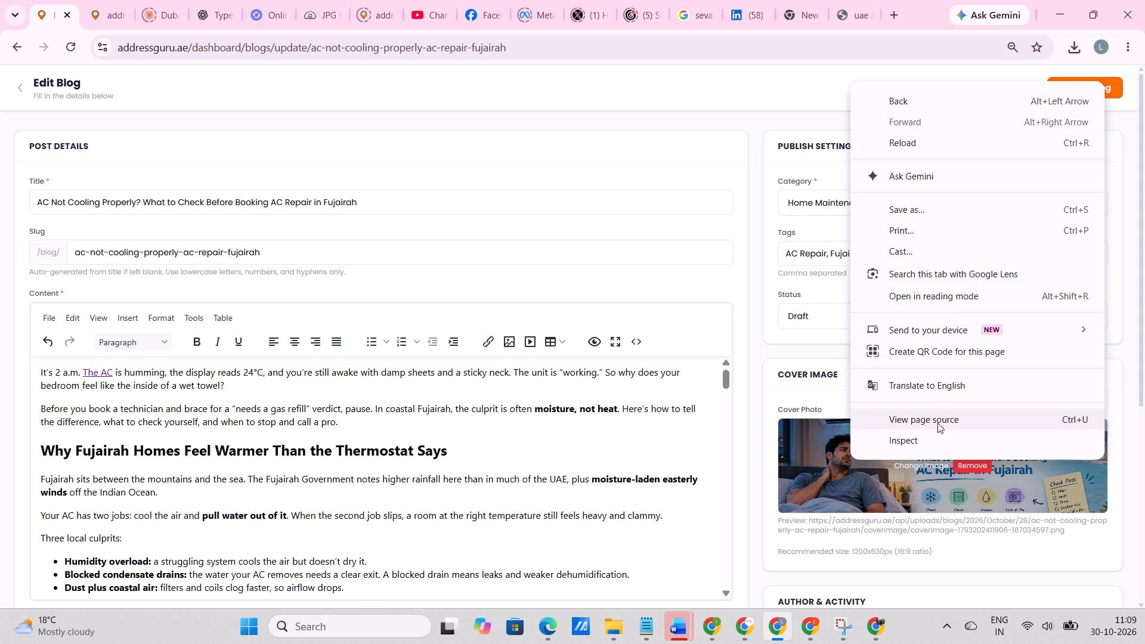
left_click(620, 381)
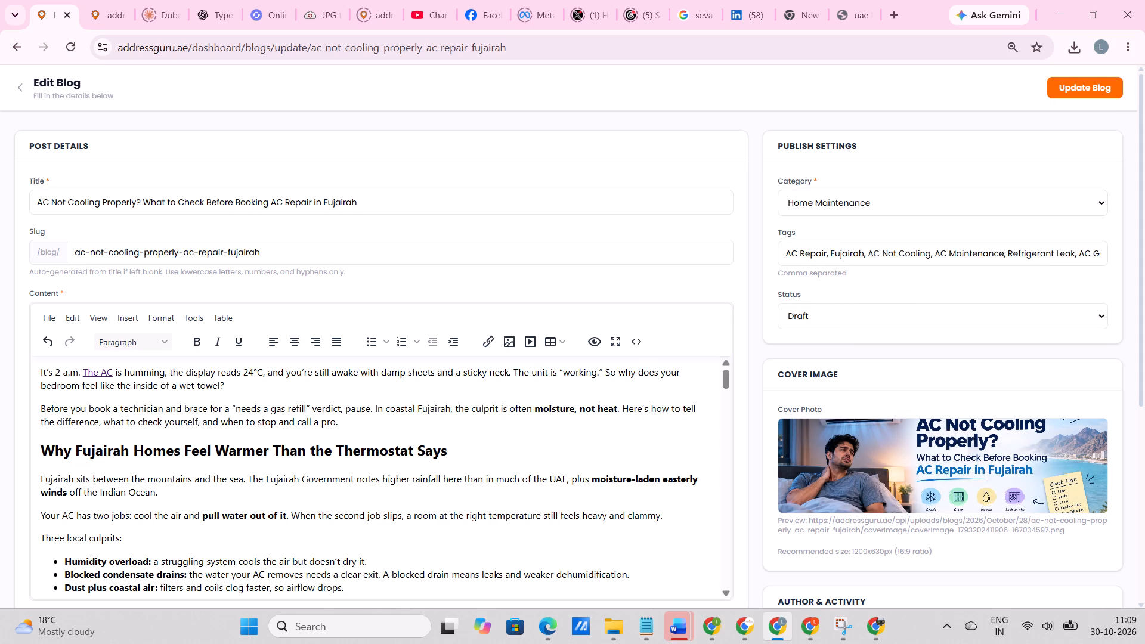
Leave the AC repair draft for the blogs list, show only drafts, and go to the page that lists the AC repair blog.
left_click(20, 88)
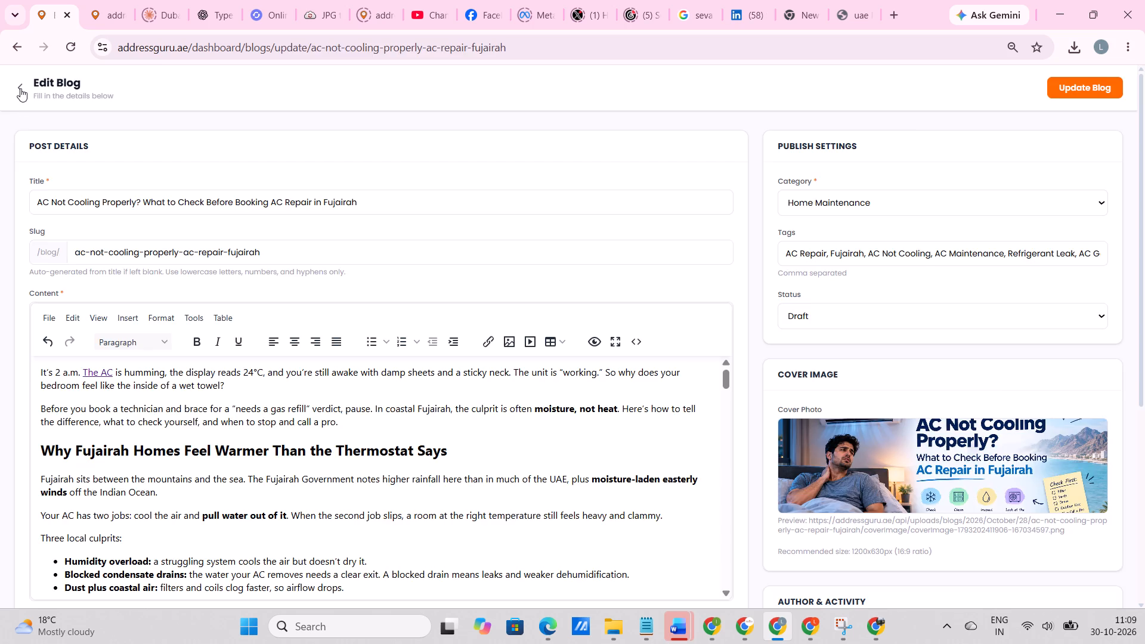
left_click(924, 178)
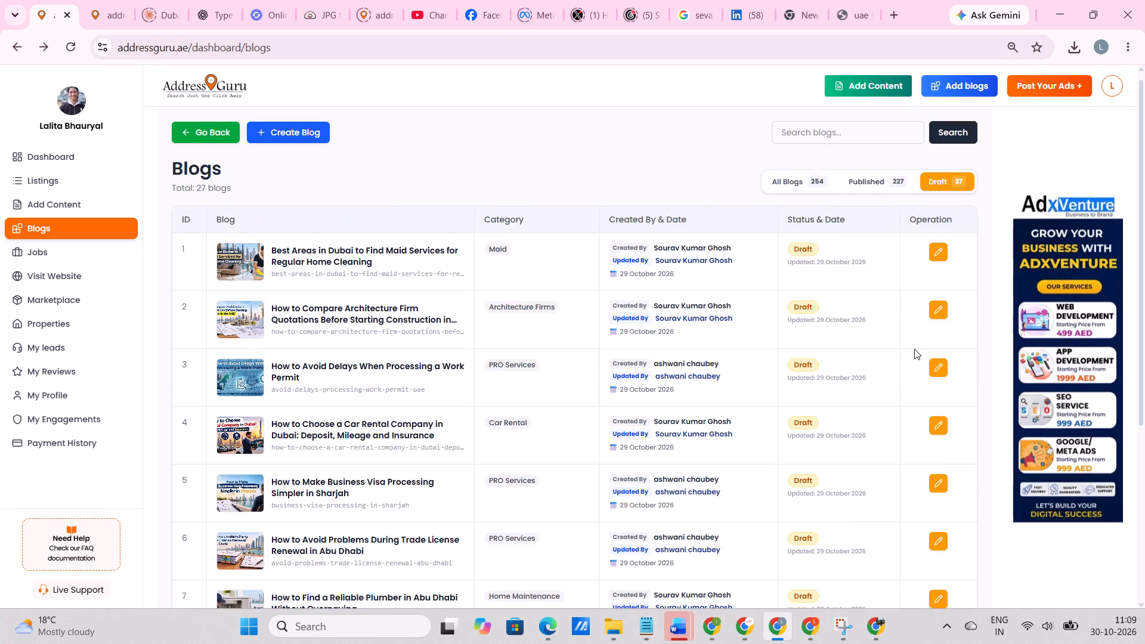
scroll(906, 401, "down", 6)
left_click(889, 562)
scroll(640, 400, "up", 2)
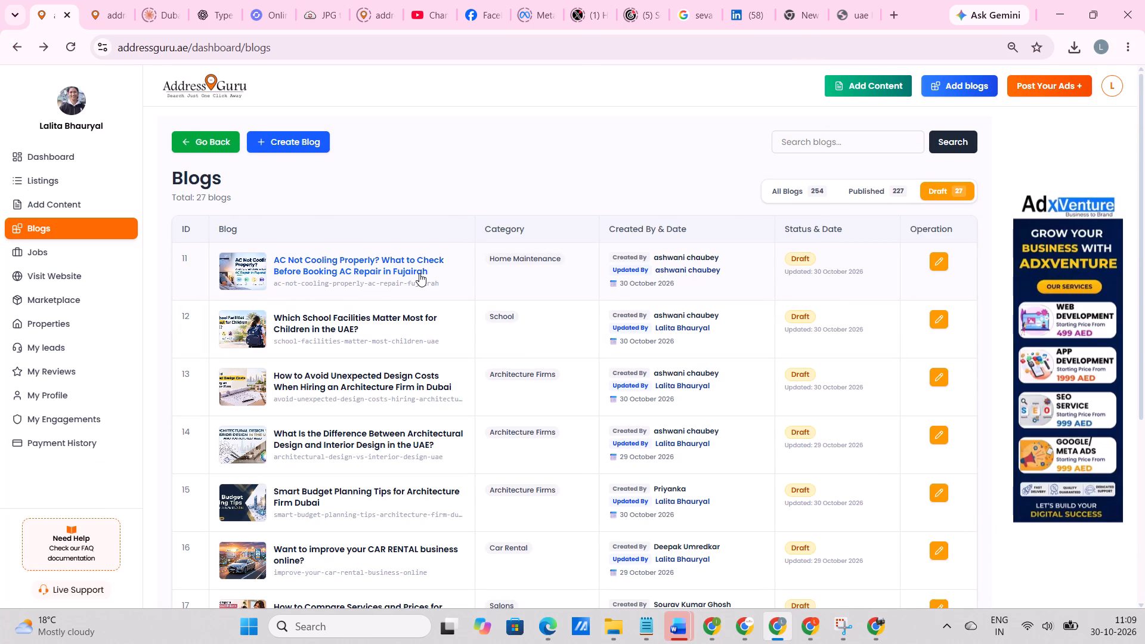
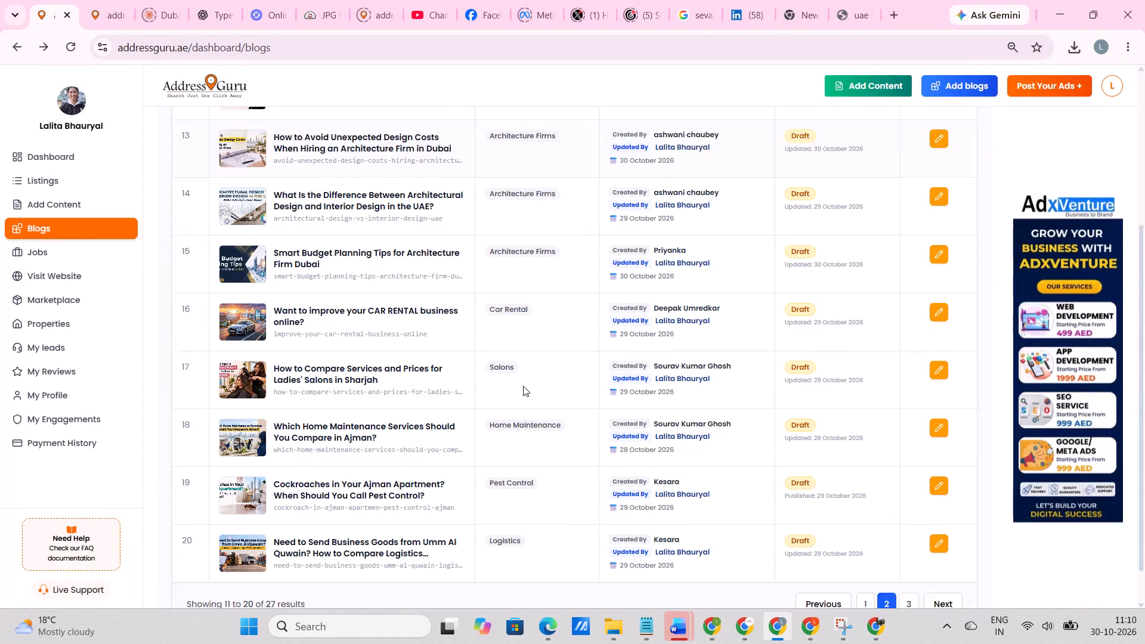
Open the "What Makes Travelers Trust One Tour Company Over Another in Dubai?" draft, look over its content, and return to the blogs list.
scroll(523, 386, "down", 1)
left_click(905, 559)
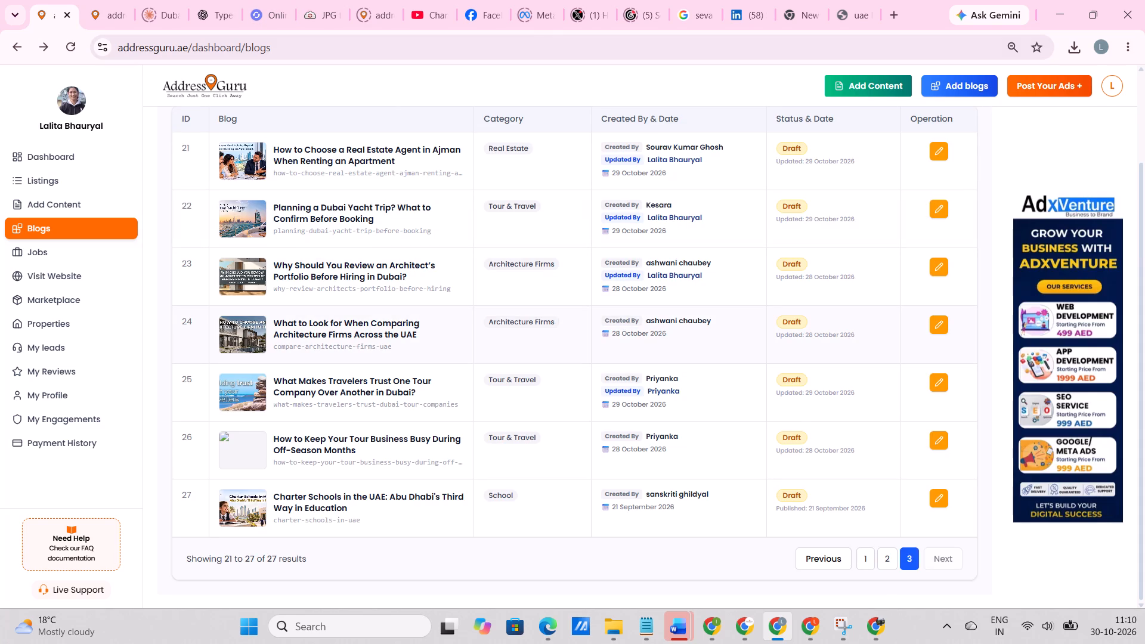
left_click(382, 390)
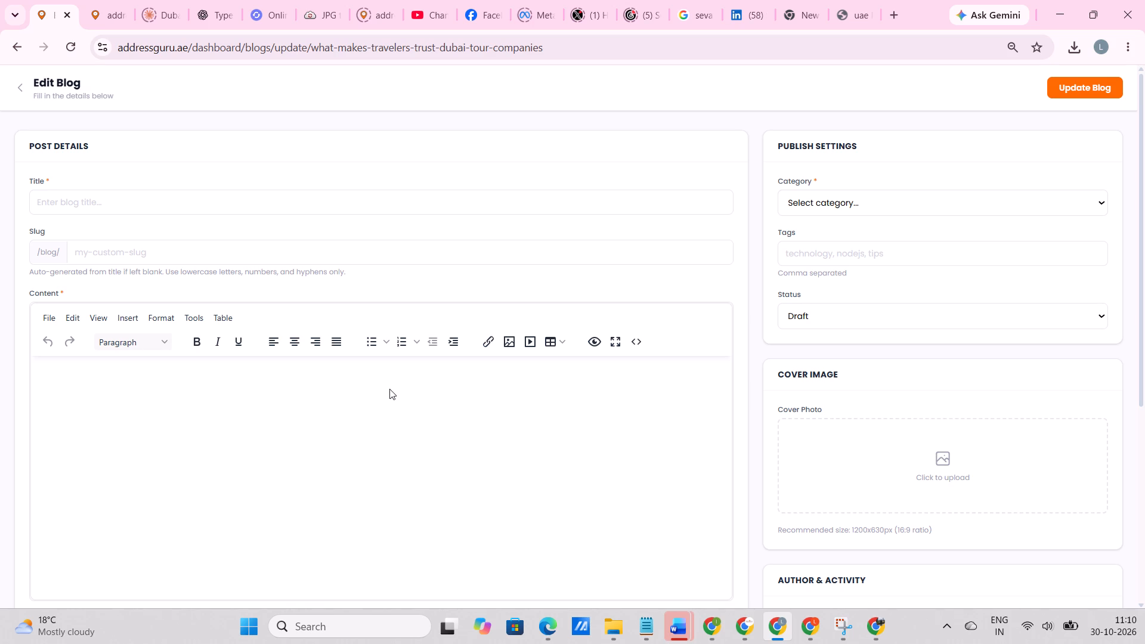
scroll(389, 389, "down", 10)
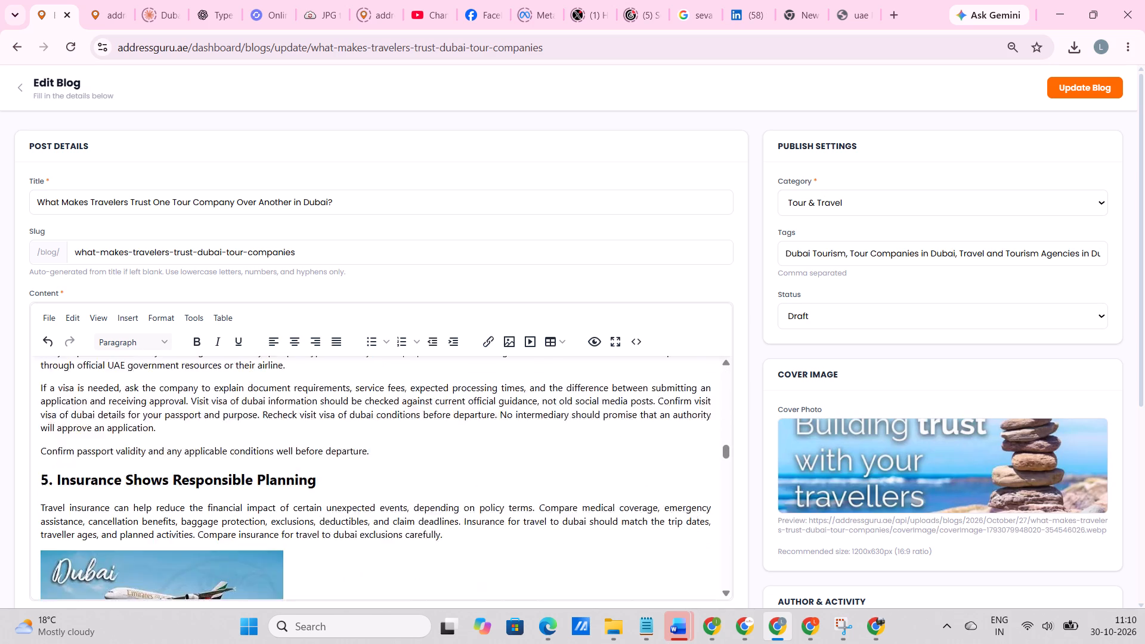
scroll(389, 389, "down", 11)
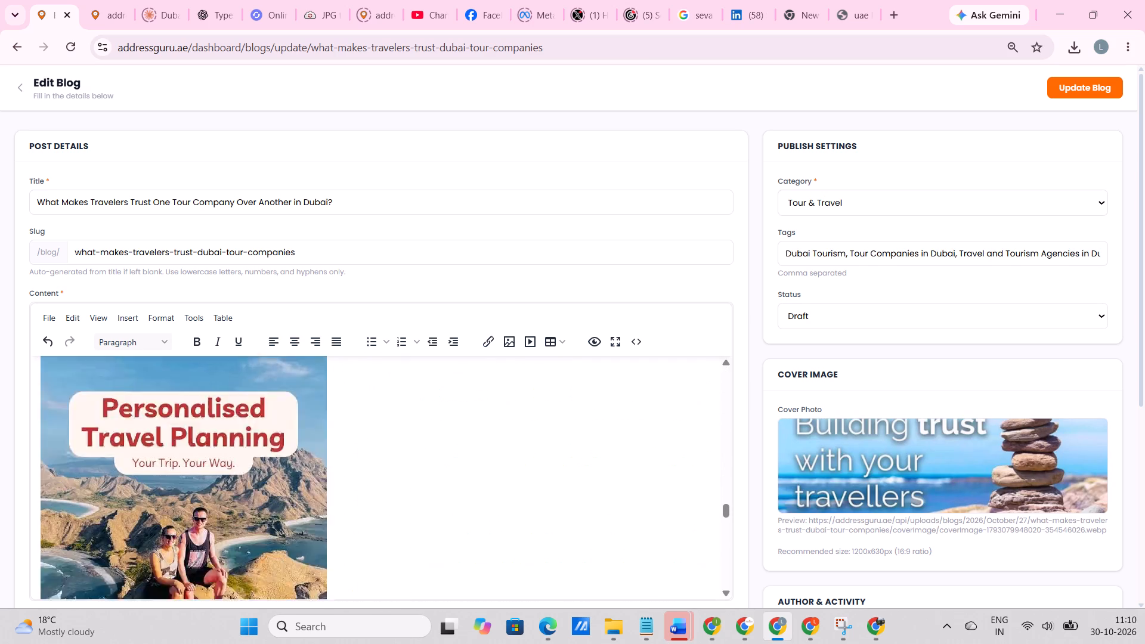
scroll(389, 389, "down", 5)
scroll(389, 388, "up", 3)
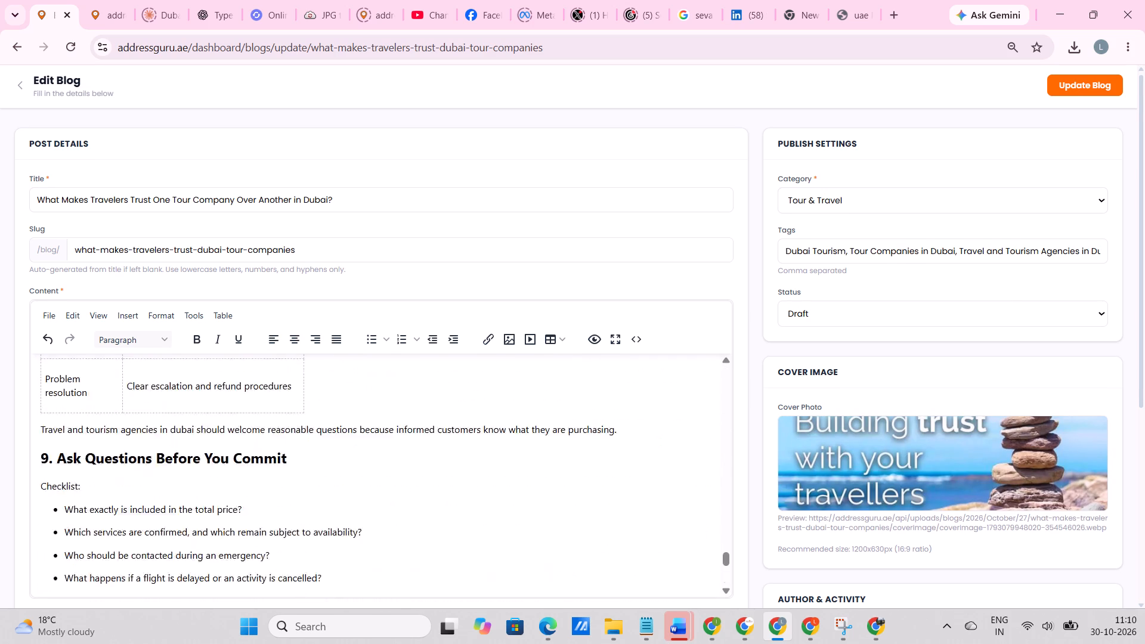
scroll(389, 388, "up", 14)
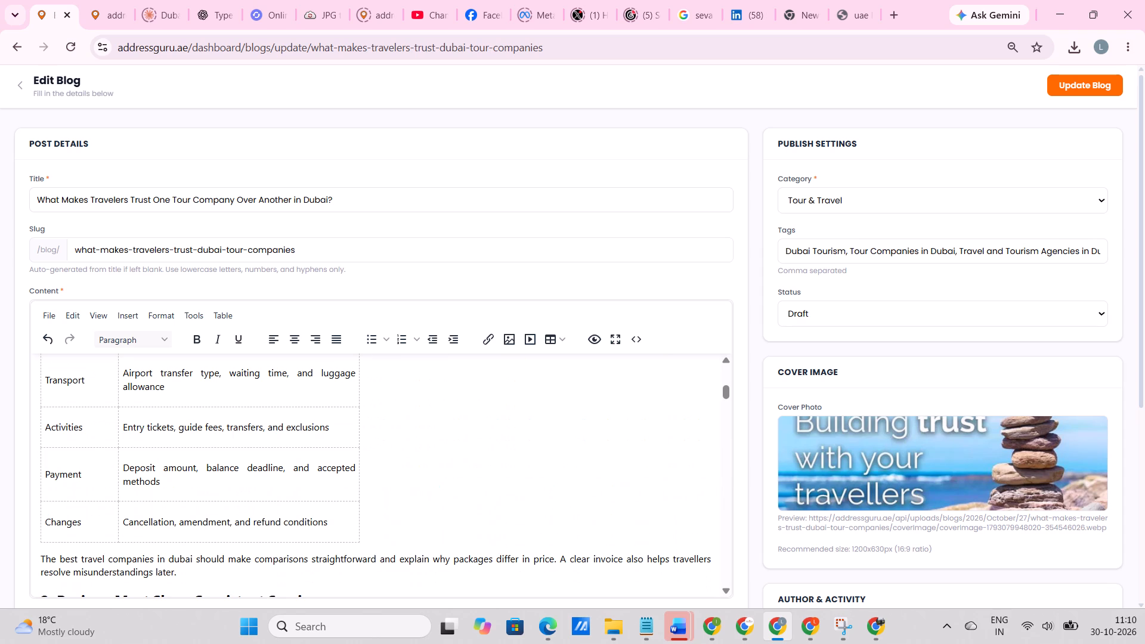
left_click(16, 81)
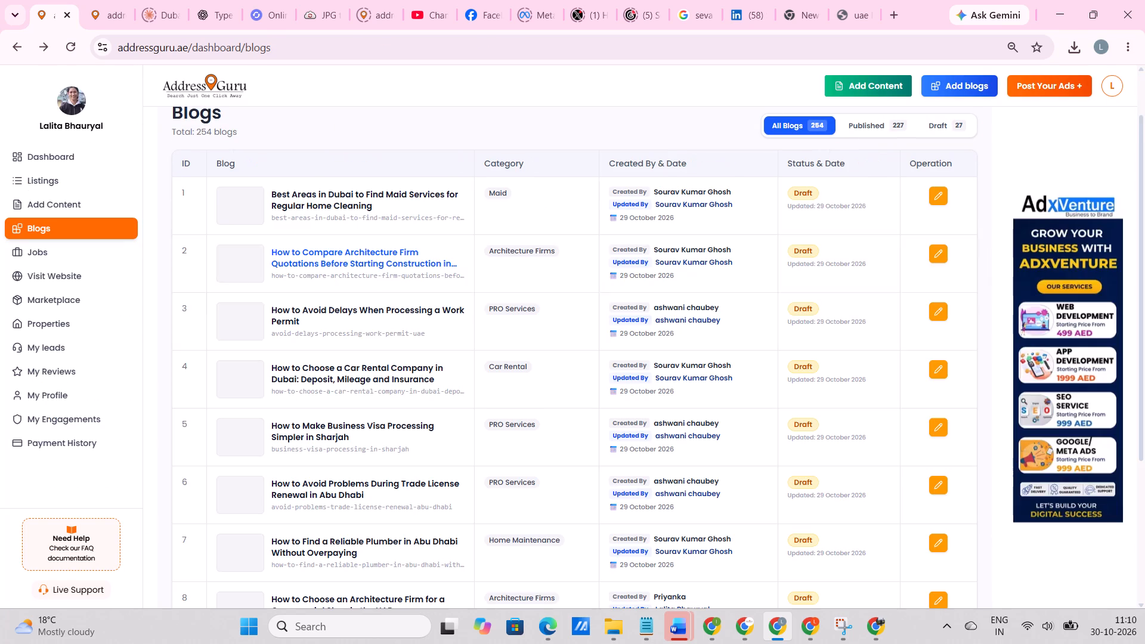
Show only drafts in the blogs list and go to page 3.
left_click(938, 122)
scroll(941, 244, "down", 6)
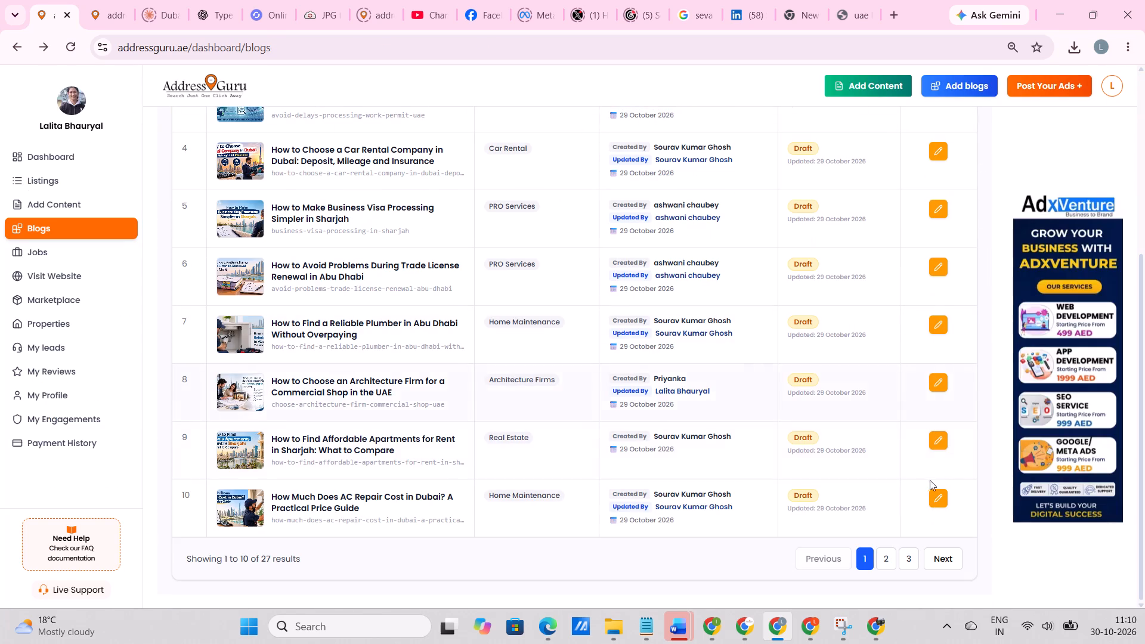
left_click(907, 561)
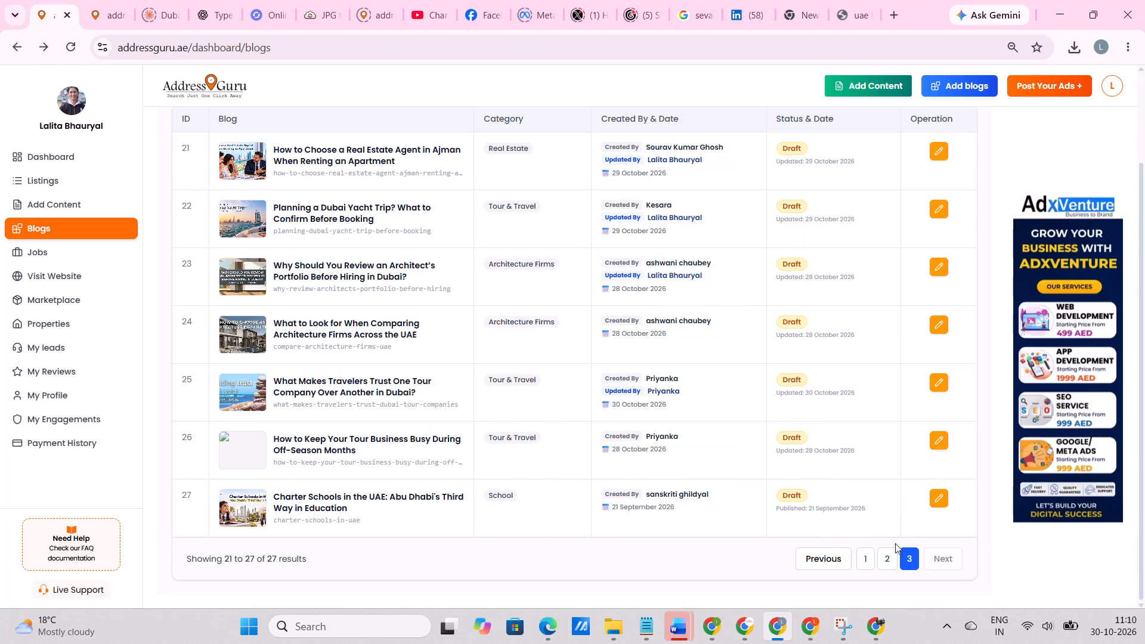
scroll(685, 472, "up", 1)
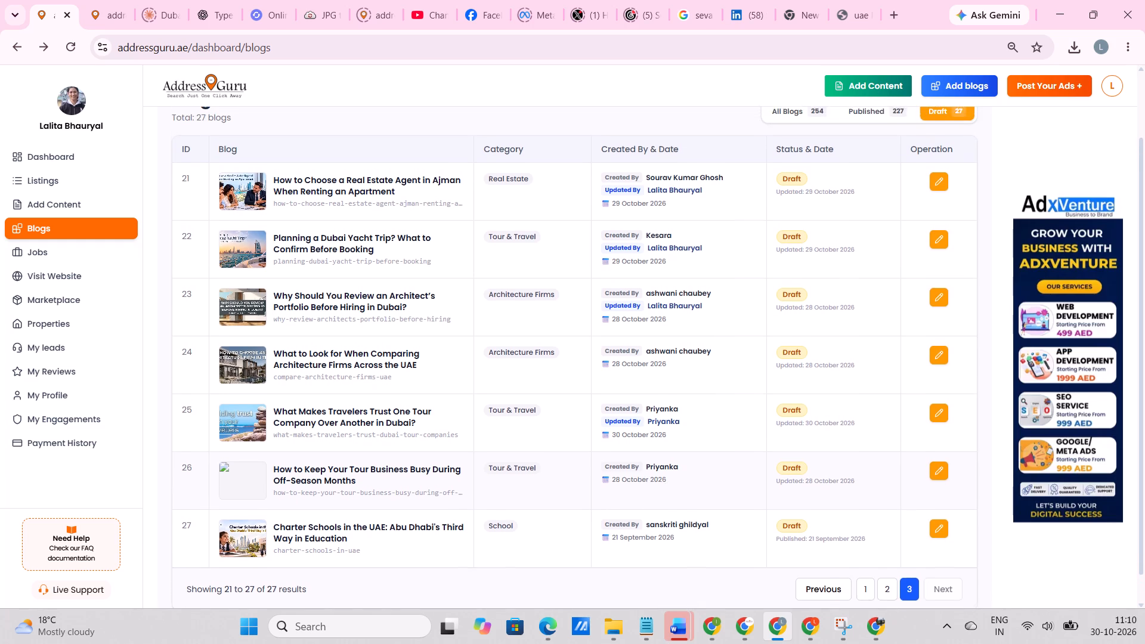
scroll(665, 468, "up", 1)
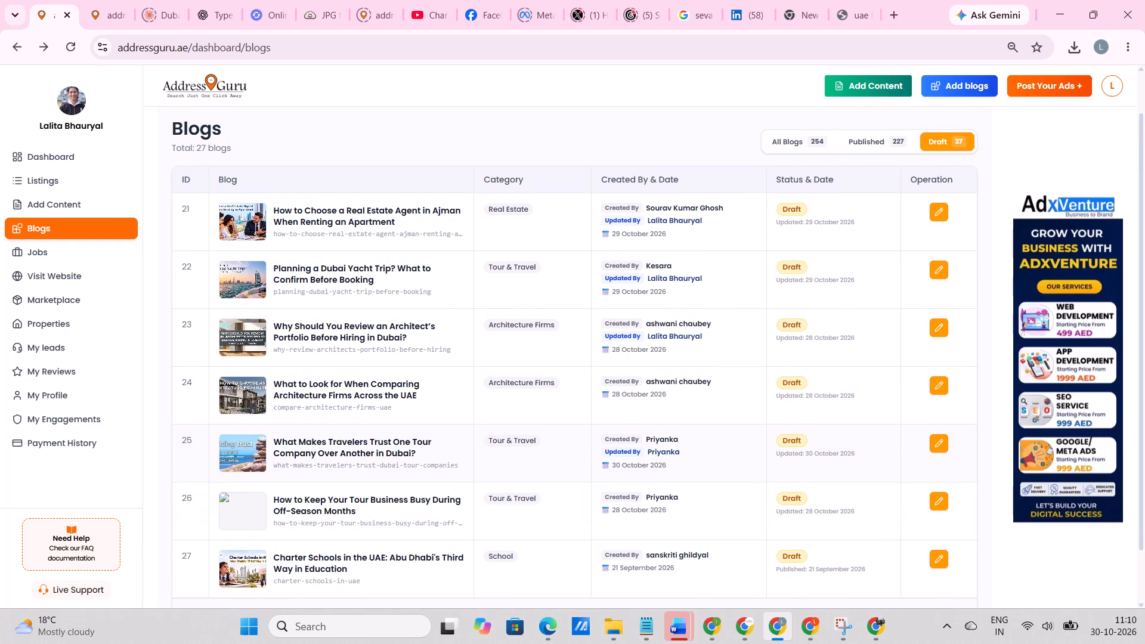
Copy the title "What to Look for When Comparing Architecture Firms Across the UAE" from the drafts list.
left_click_drag(268, 377, 392, 389)
key("ctrl+c")
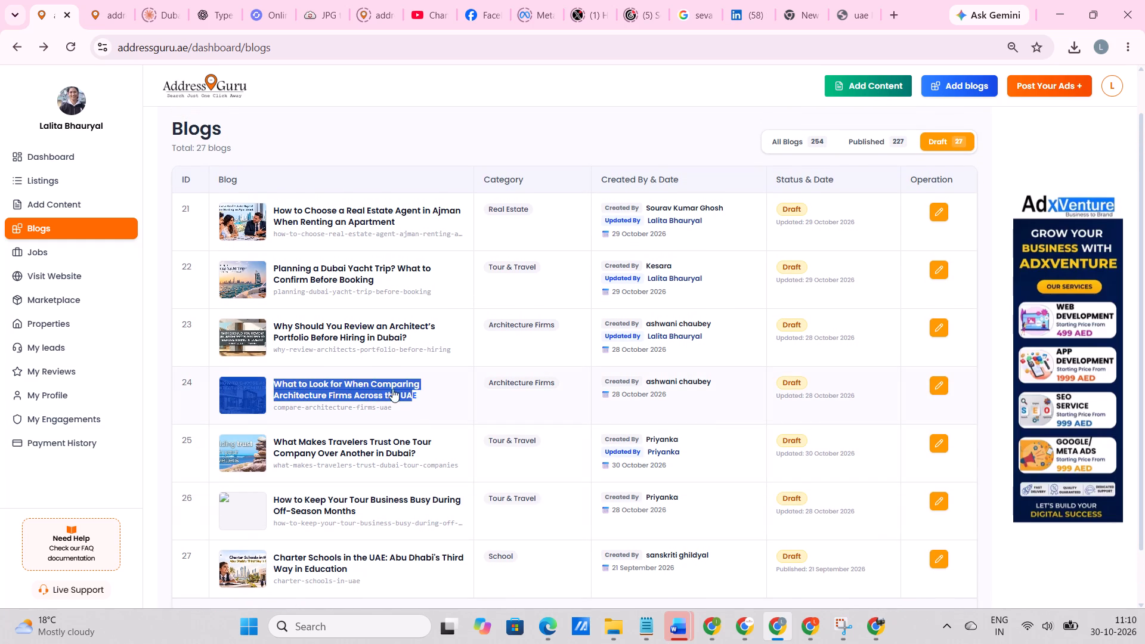
left_click_drag(392, 389, 317, 366)
left_click(293, 370)
left_click_drag(271, 374, 469, 400)
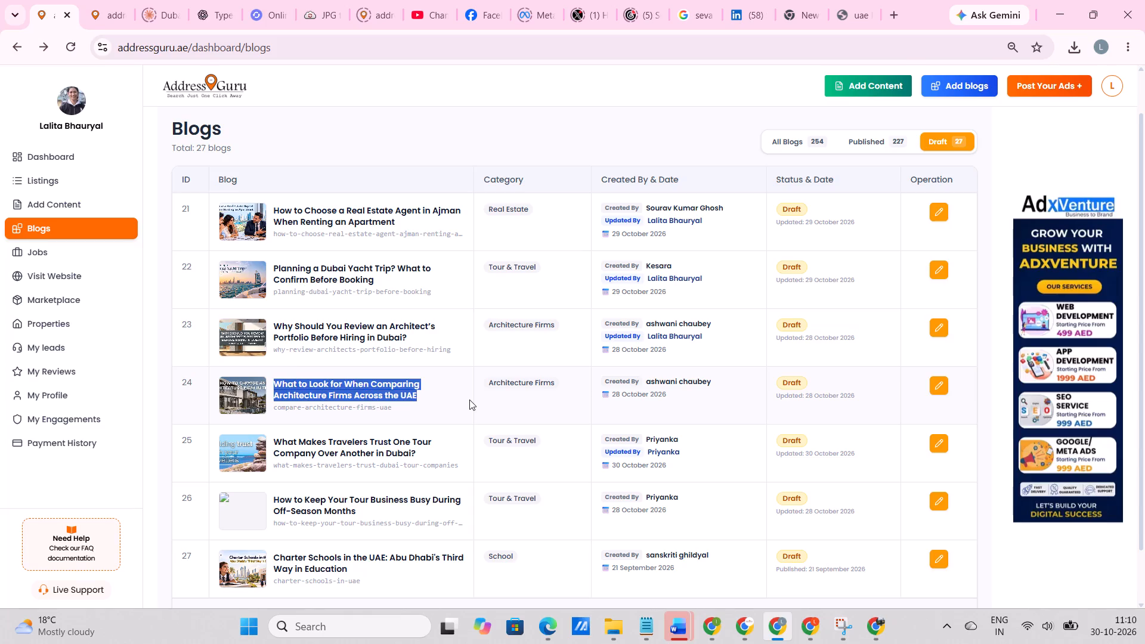
left_click_drag(469, 400, 422, 361)
key("ctrl+c")
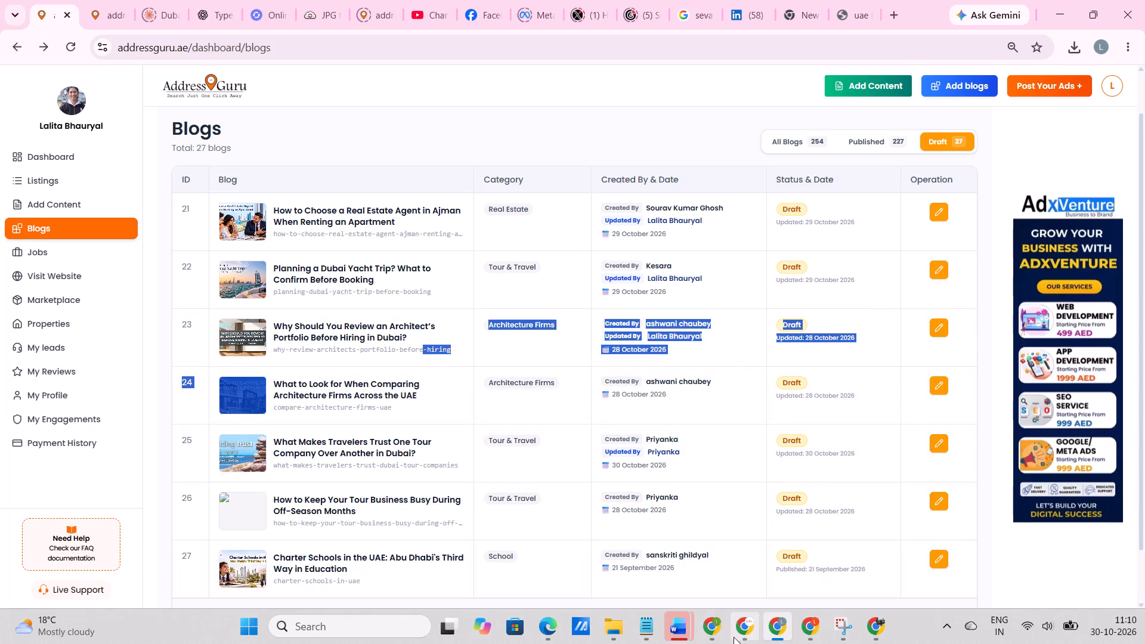
Search the Anoj intern JD spreadsheet in the other Chrome window for the copied title, and return to the drafts list.
left_click(710, 627)
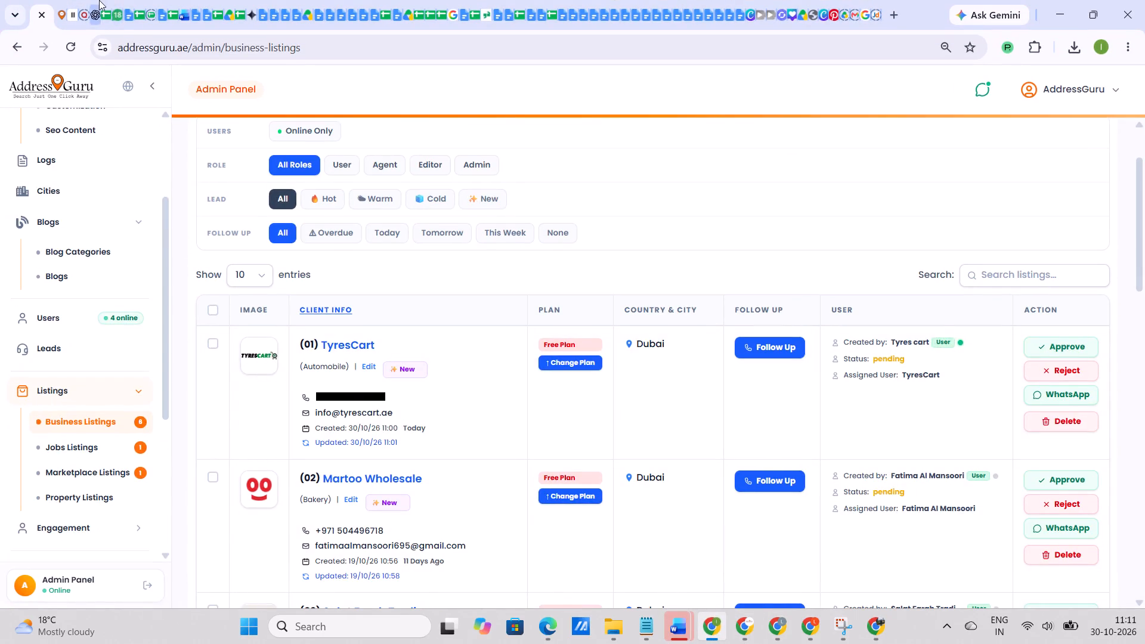
left_click(109, 0)
key("ctrl+f")
key("ctrl+v")
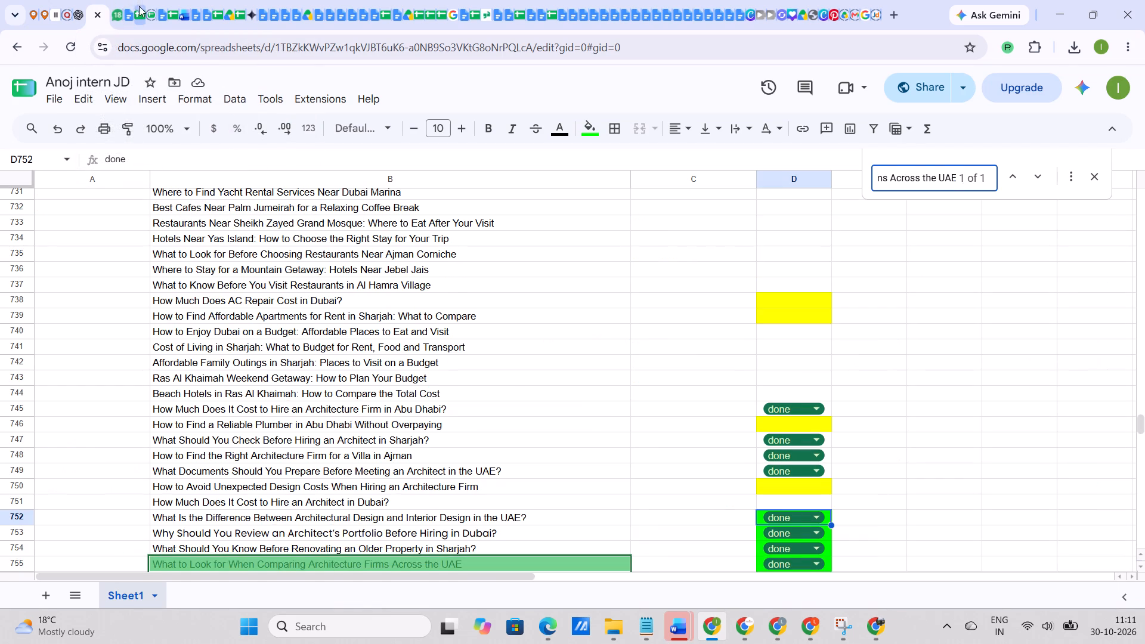
left_click(1057, 0)
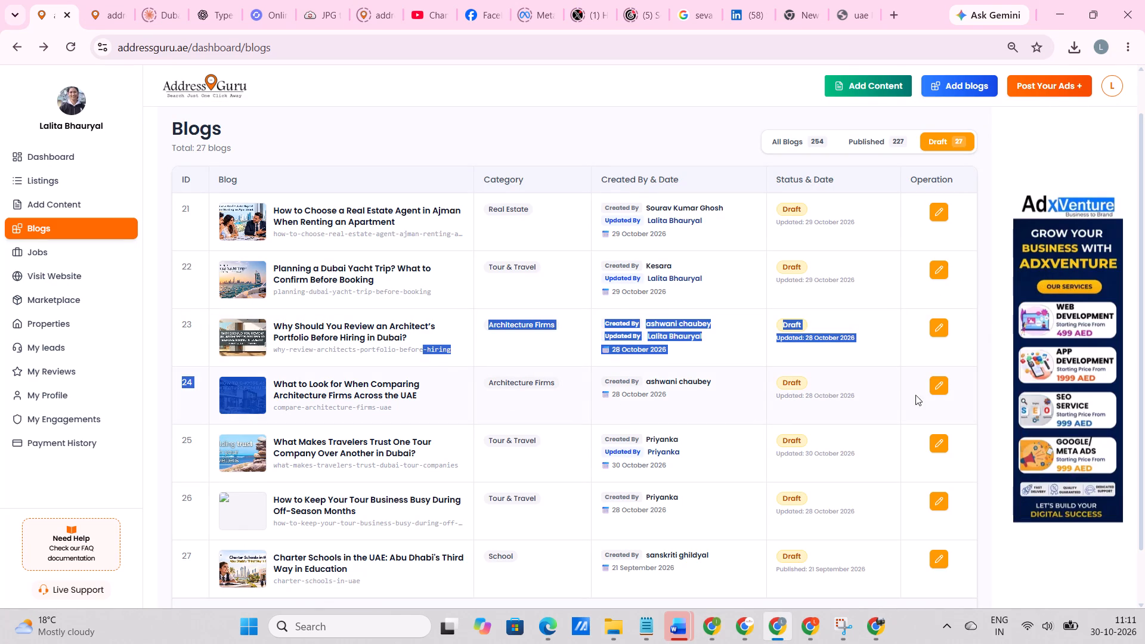
left_click(974, 394)
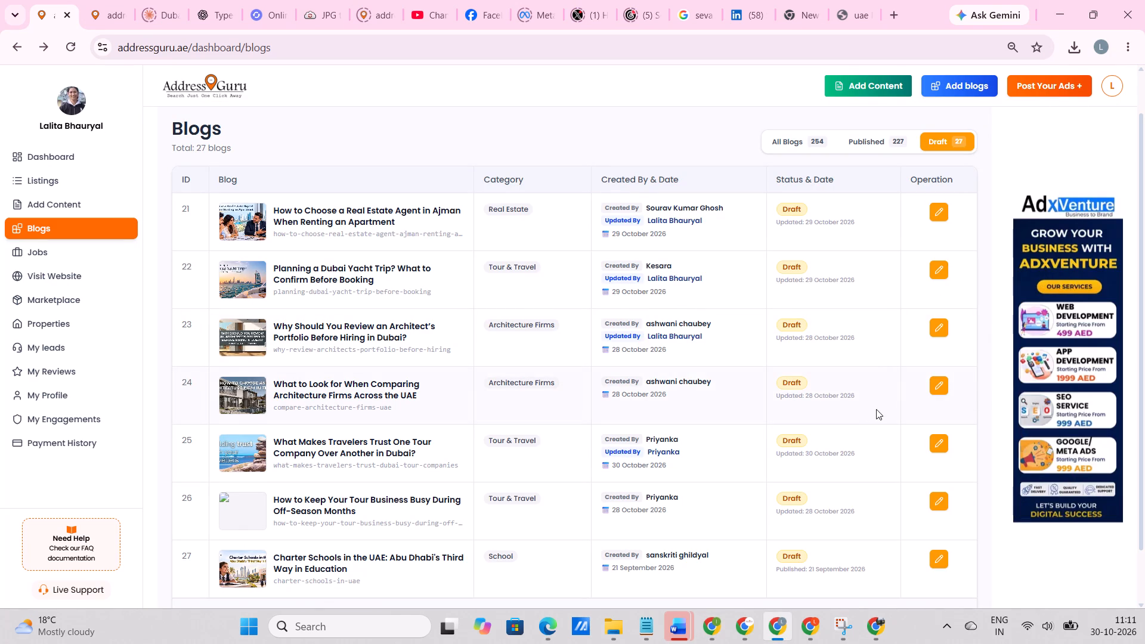
In the Anoj intern JD spreadsheet, set the fill colour of status cell D755 for the architecture firms blog to white.
left_click(719, 634)
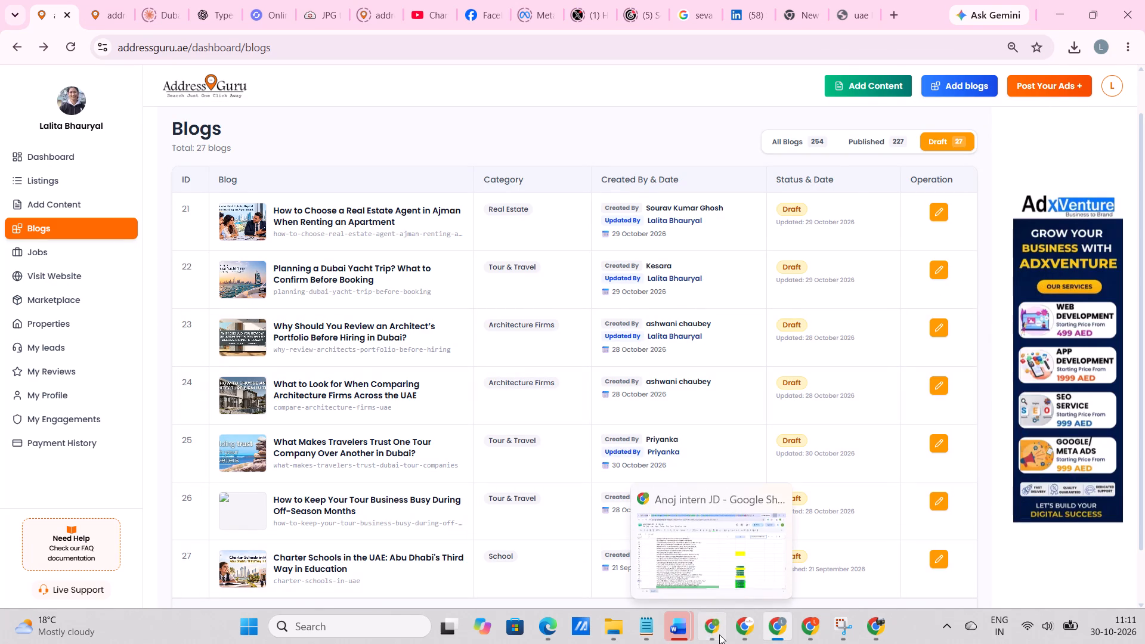
left_click(763, 560)
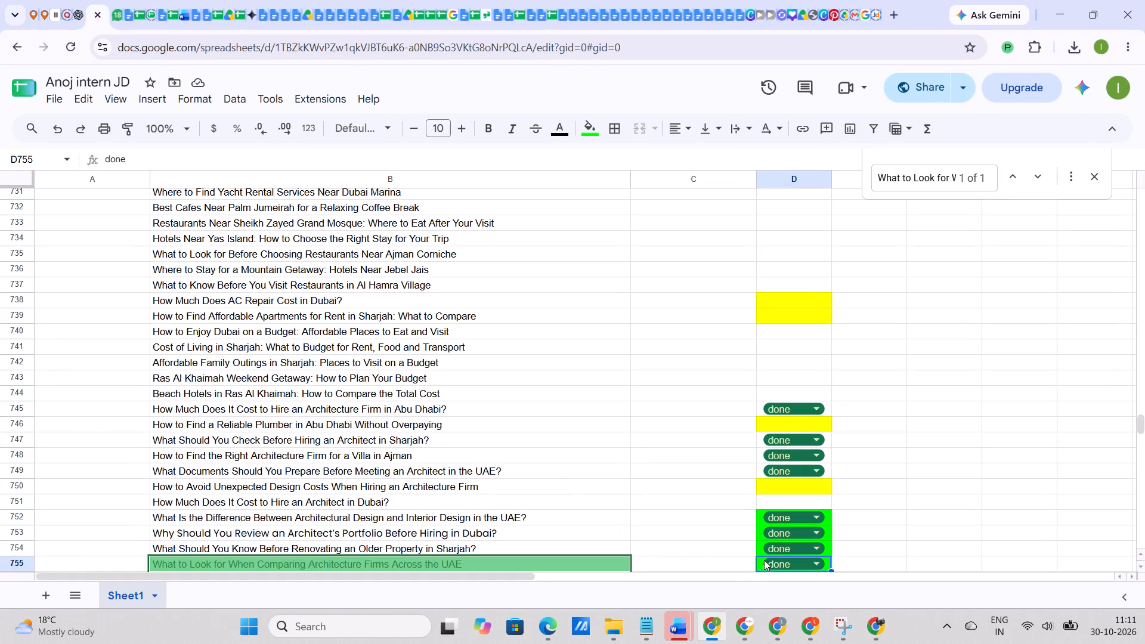
left_click(585, 124)
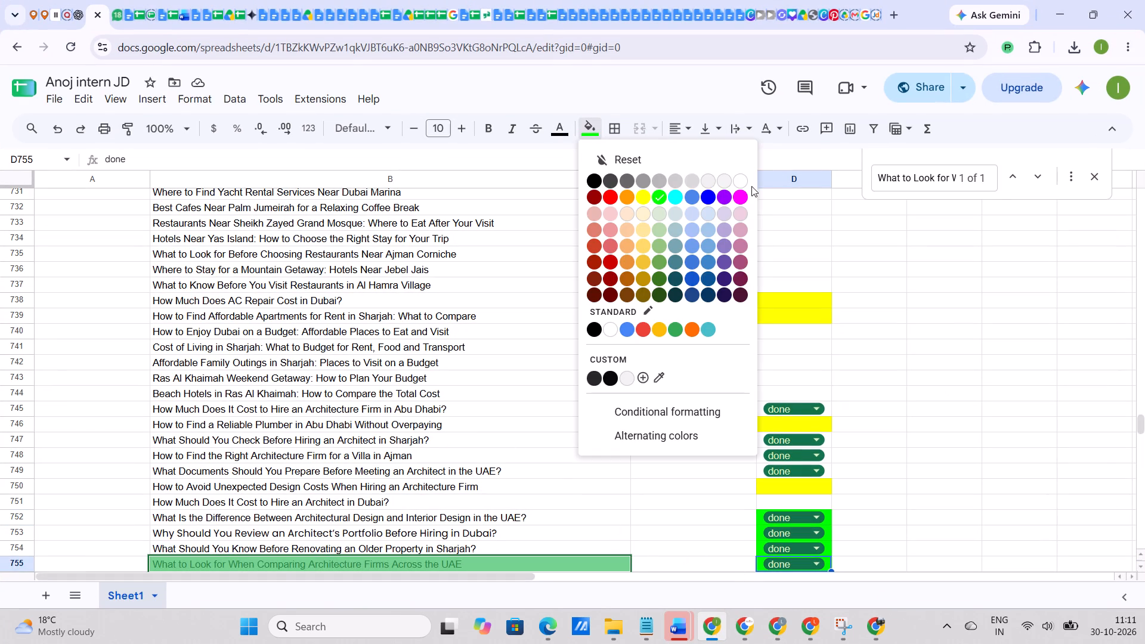
left_click(740, 183)
Find the "What to Look for When Comparing Architecture Firms Across the UAE" blog in the admin panel's blogs and approve it.
left_click(30, 0)
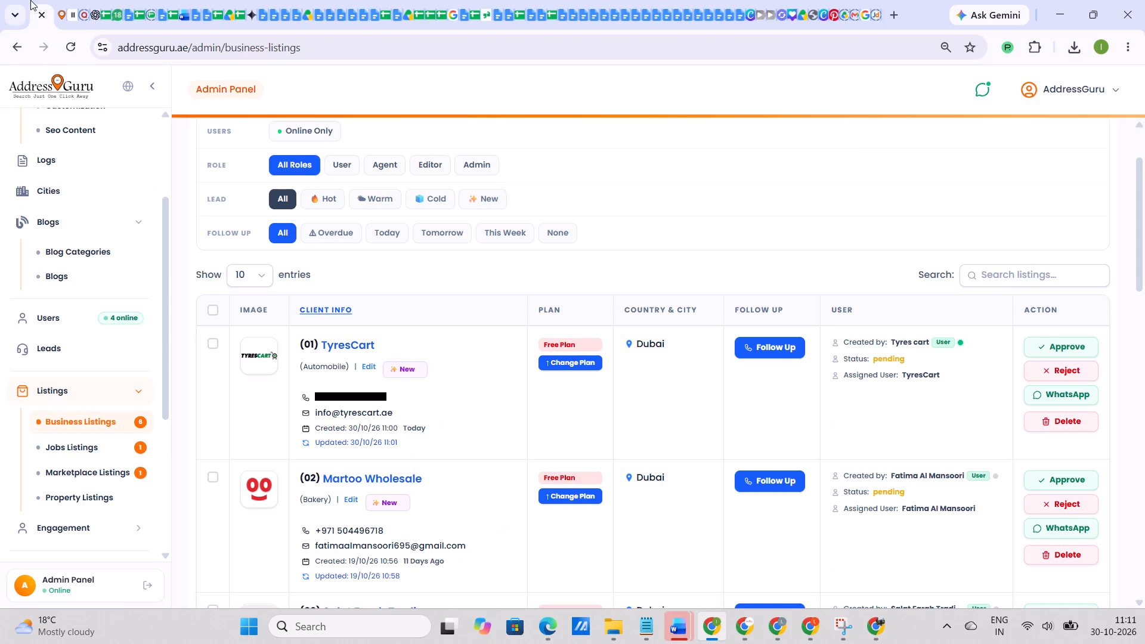
left_click(70, 284)
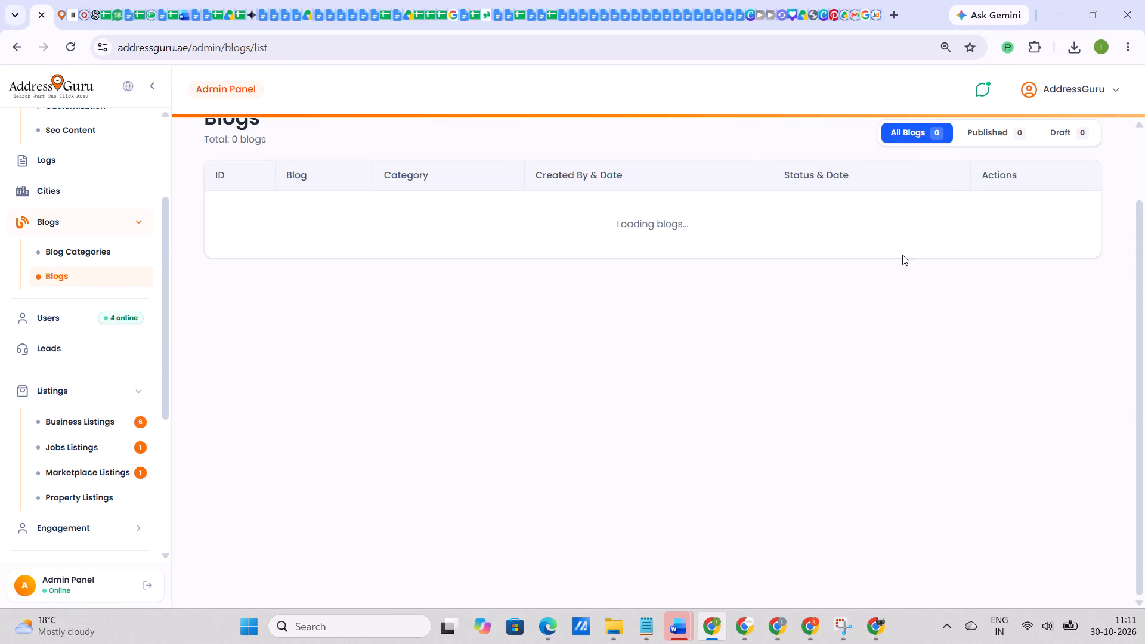
scroll(971, 179, "up", 5)
left_click(939, 165)
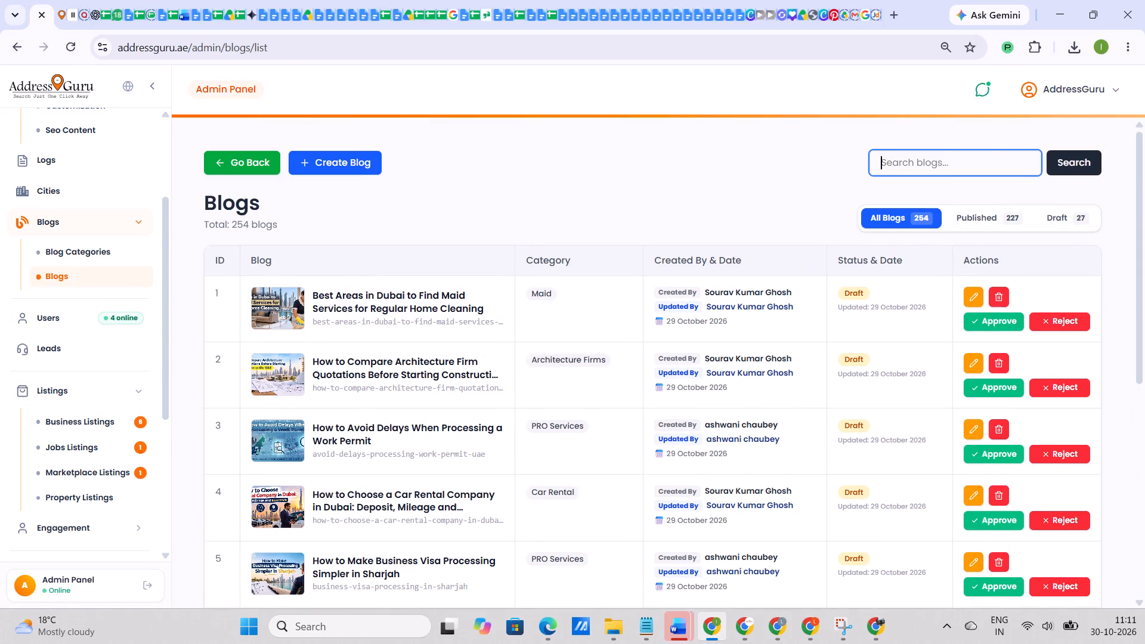
key("ctrl+v")
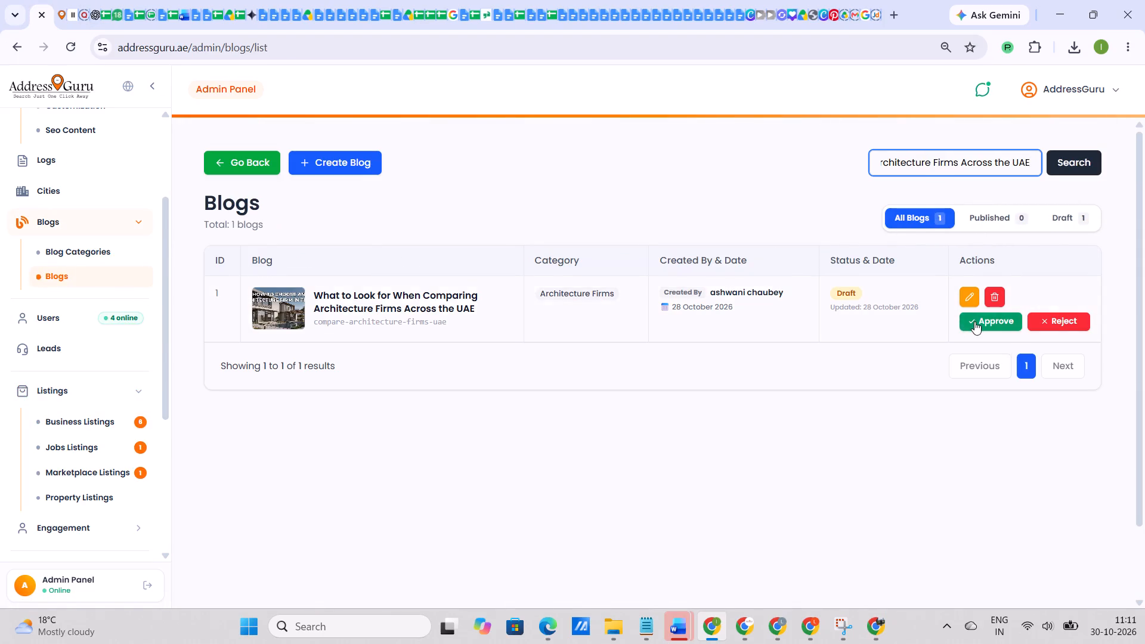
left_click(974, 321)
left_click(663, 394)
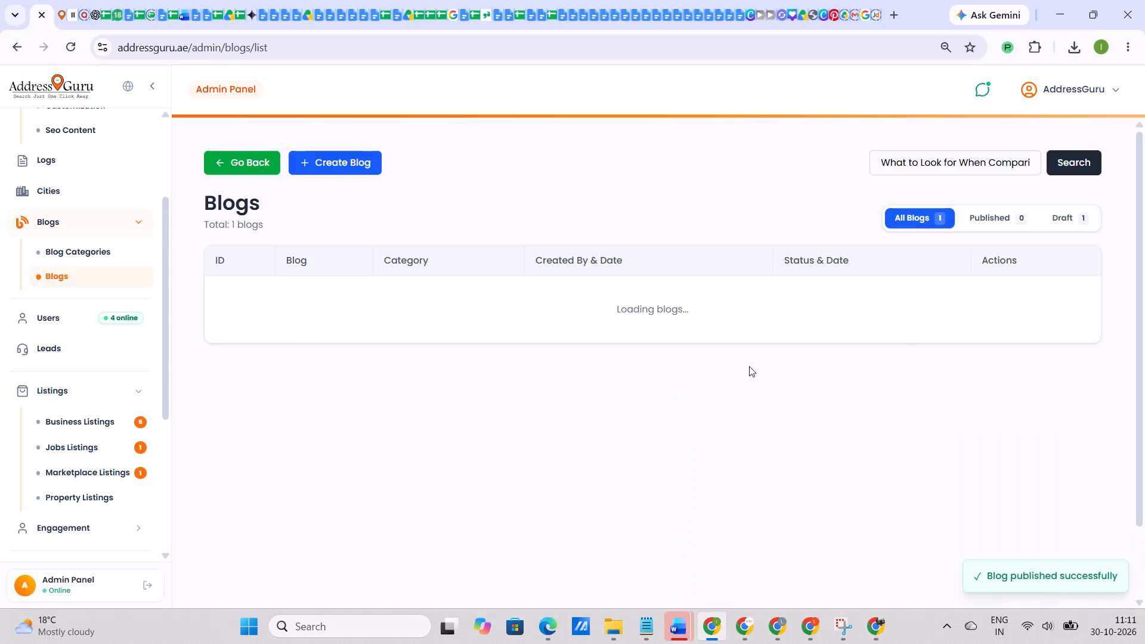
Clear the blog search in the admin panel, show only drafts, and go to page 2.
left_click(1017, 152)
key("ctrl+a")
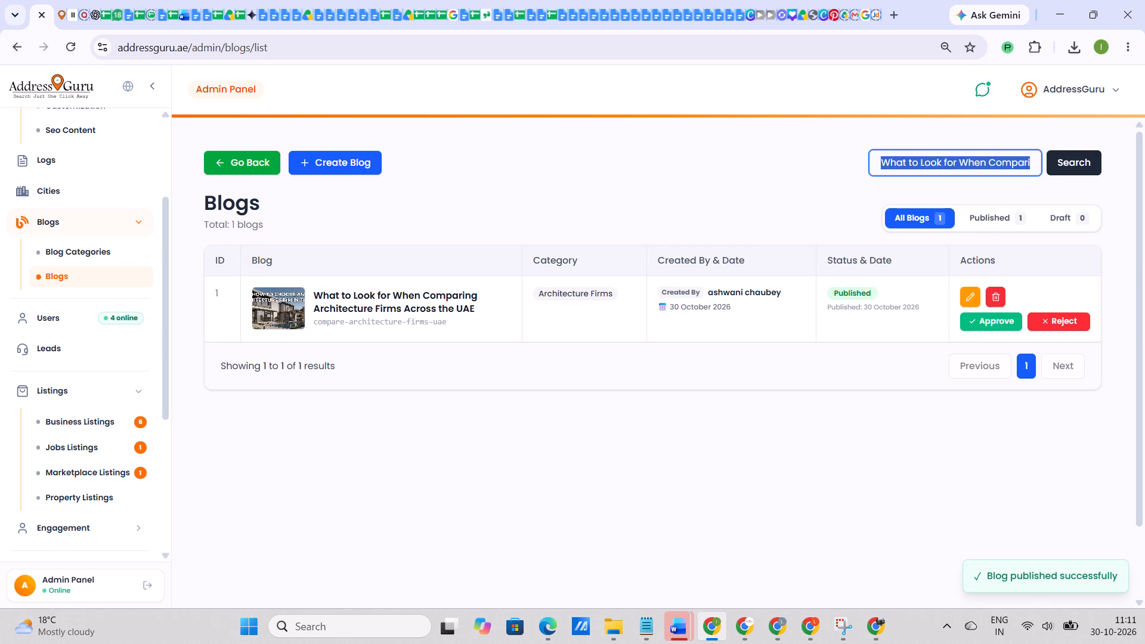
key("BackSpace")
left_click(1090, 218)
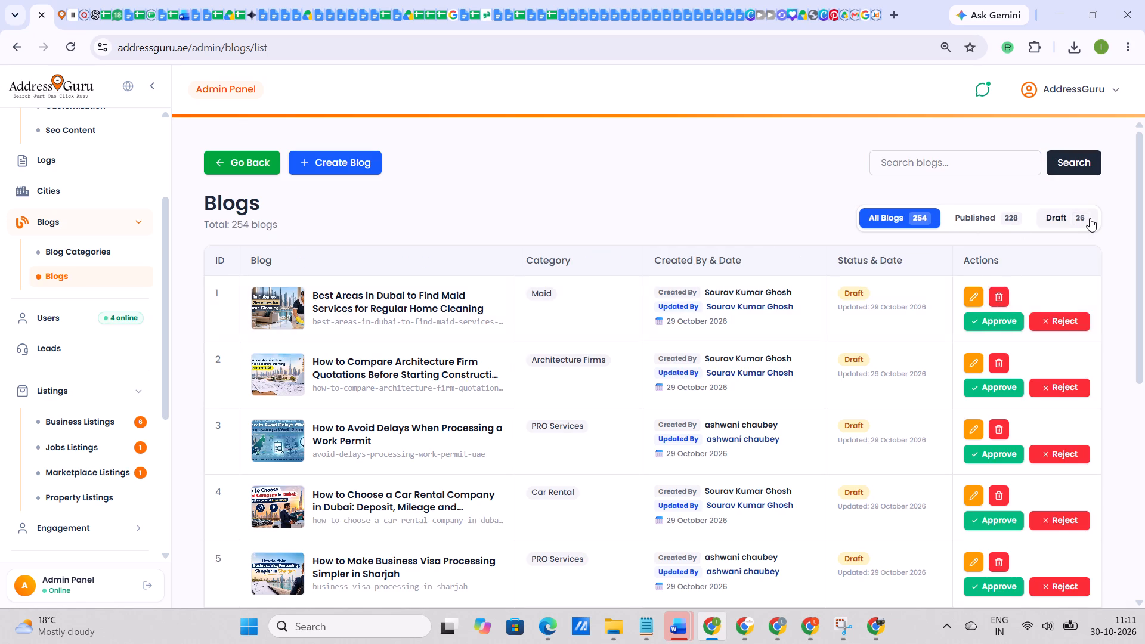
scroll(956, 342, "down", 7)
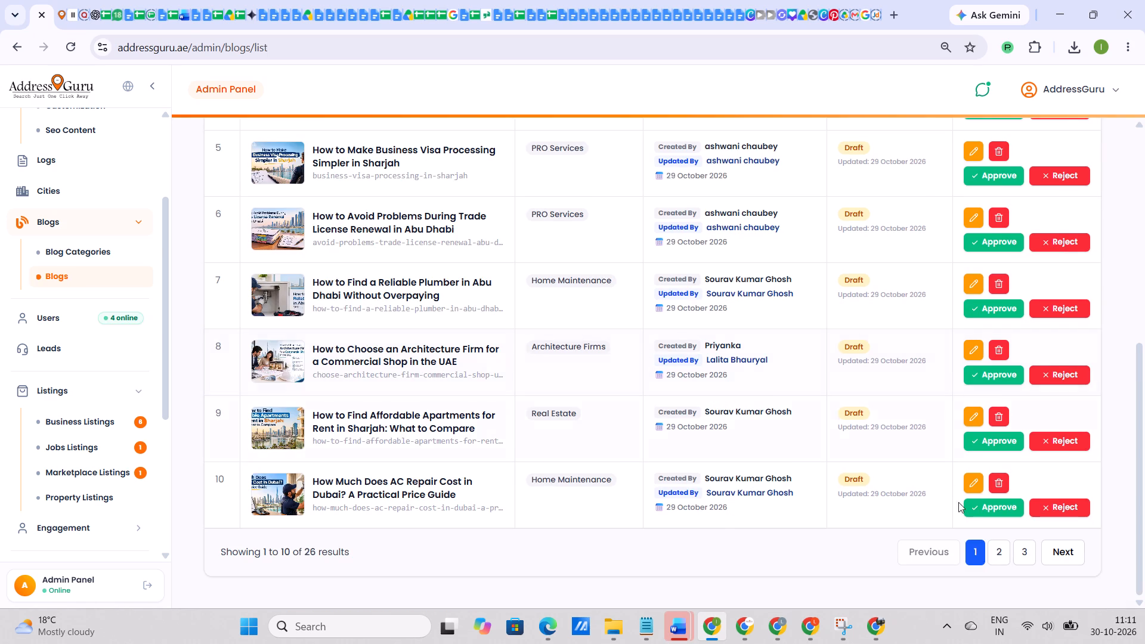
left_click(978, 553)
left_click(984, 554)
left_click(1002, 555)
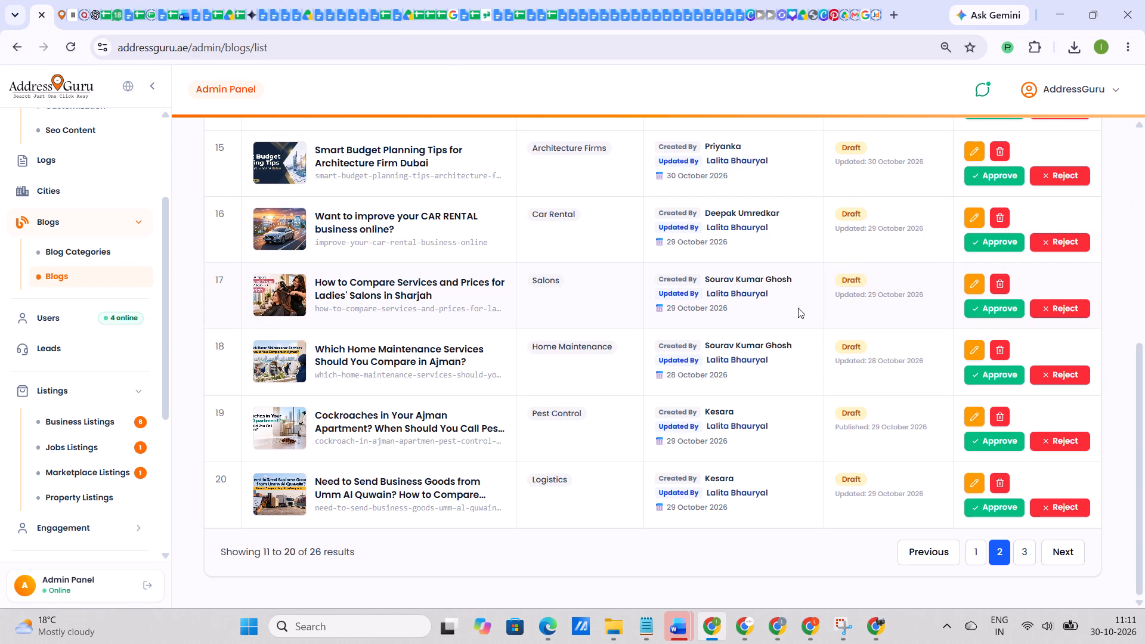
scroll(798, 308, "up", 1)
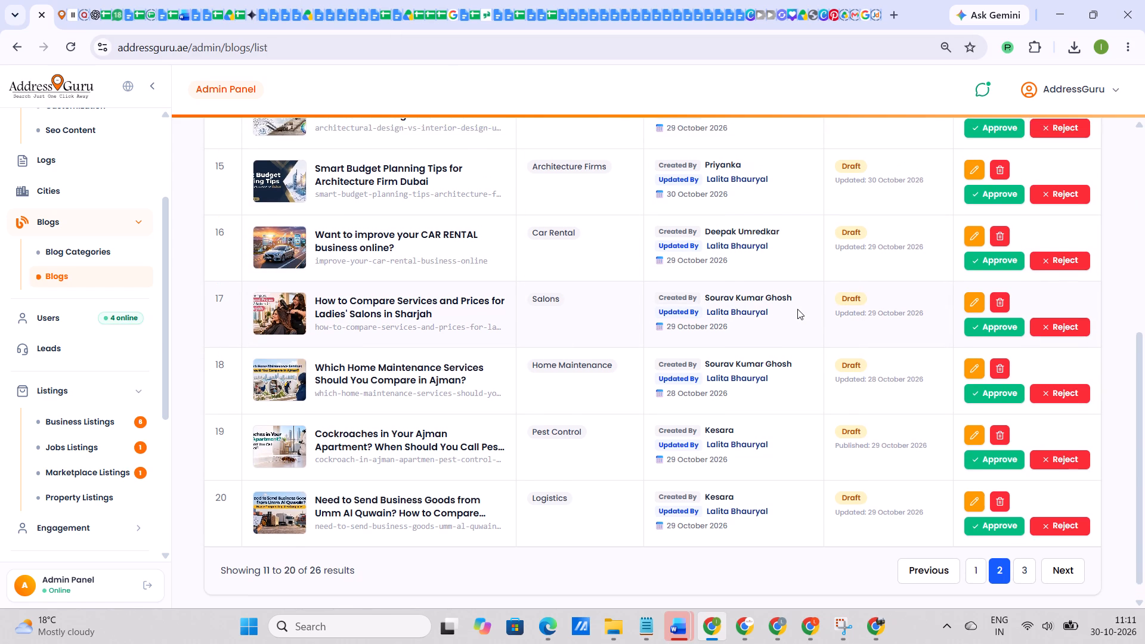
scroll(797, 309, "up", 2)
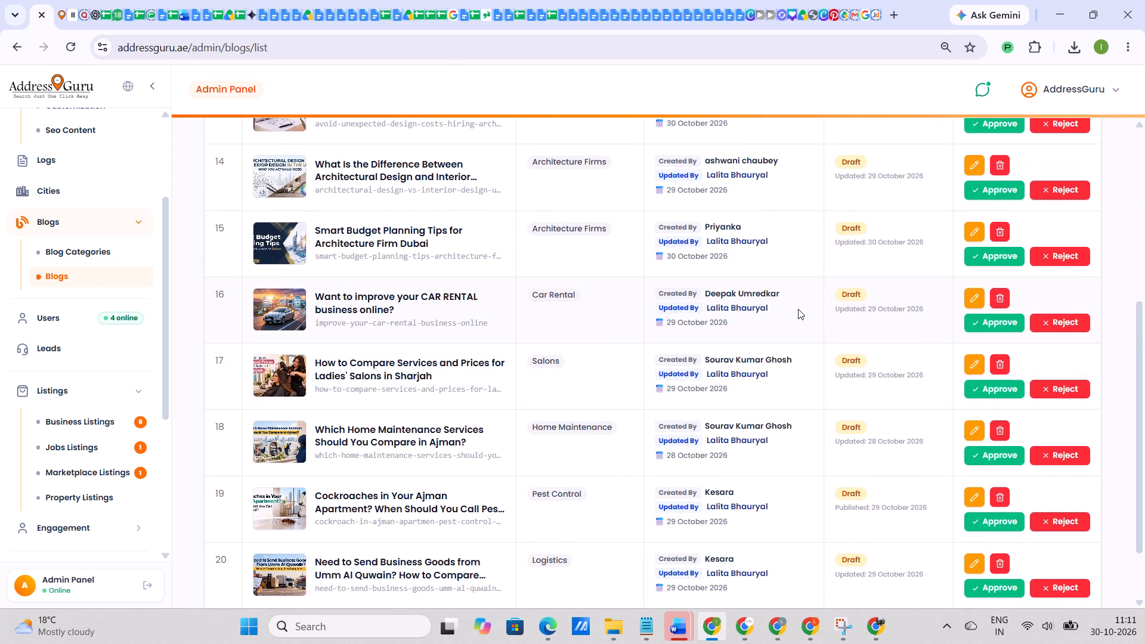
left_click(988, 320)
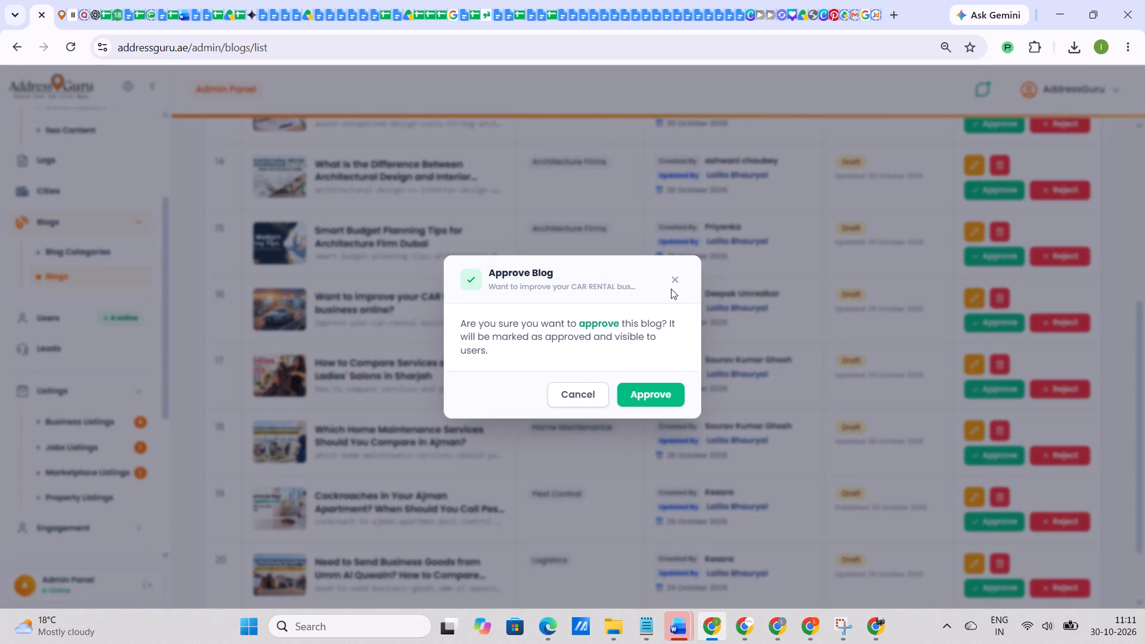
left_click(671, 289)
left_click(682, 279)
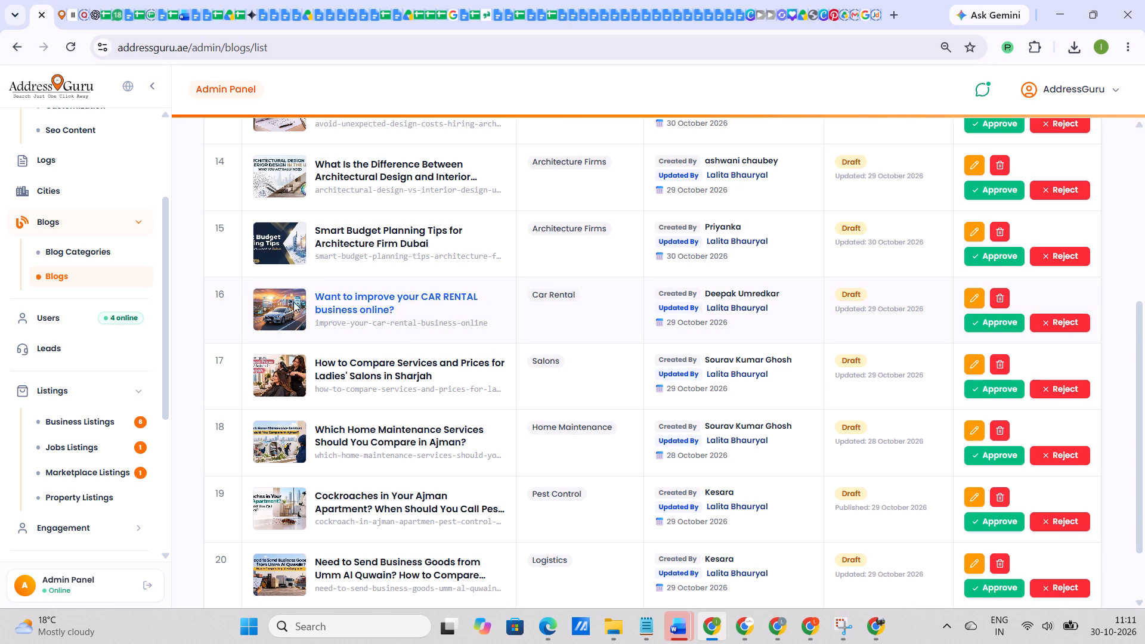
Copy the title of the "Want to improve your CAR RENTAL business online?" draft and return to the blogs list.
left_click_drag(310, 285, 420, 305)
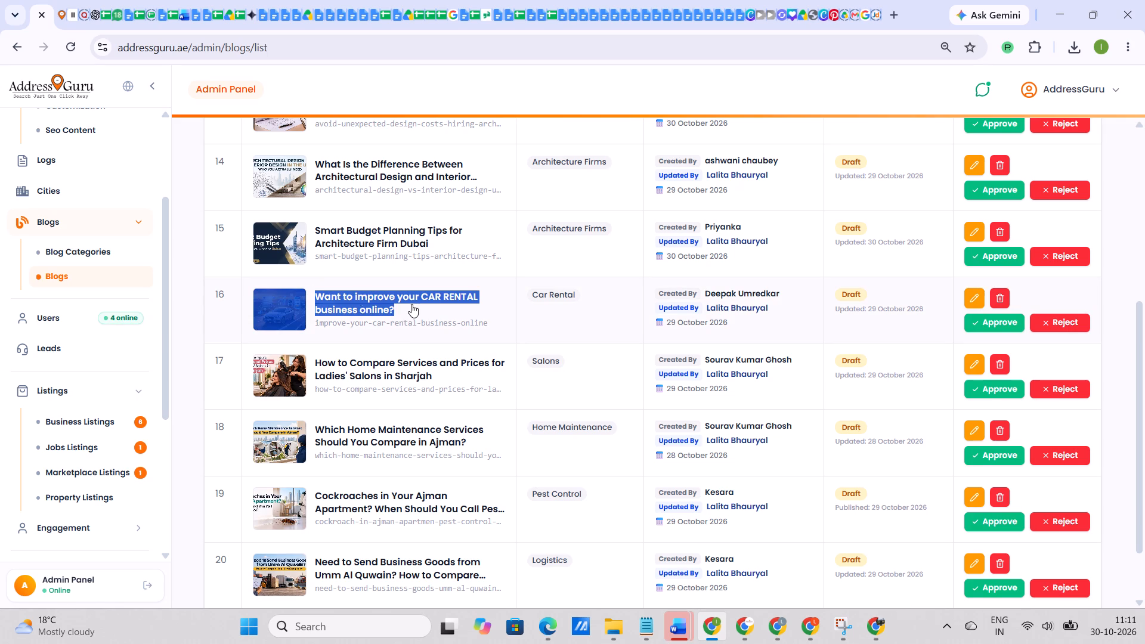
left_click(350, 278)
left_click_drag(317, 286, 384, 305)
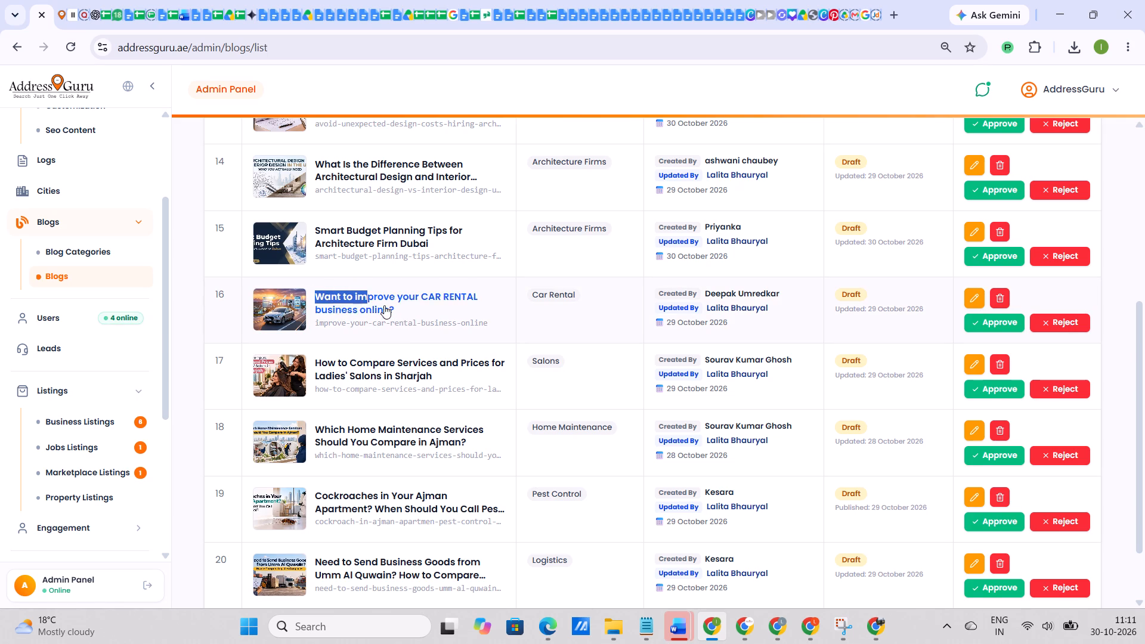
left_click_drag(384, 305, 421, 309)
key("ctrl+c")
left_click(421, 309, "ctrl")
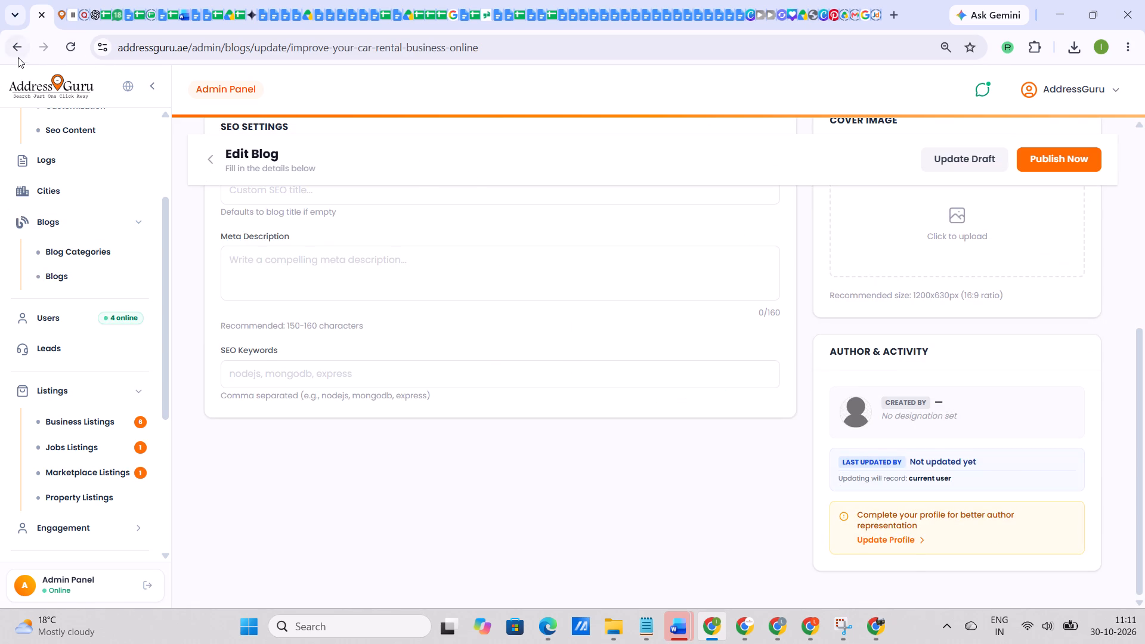
left_click(16, 47)
Search the Anoj intern JD spreadsheet for the copied title, cut the search term to "CAR RENT", and go to the next match.
left_click(104, 0)
key("ctrl+f")
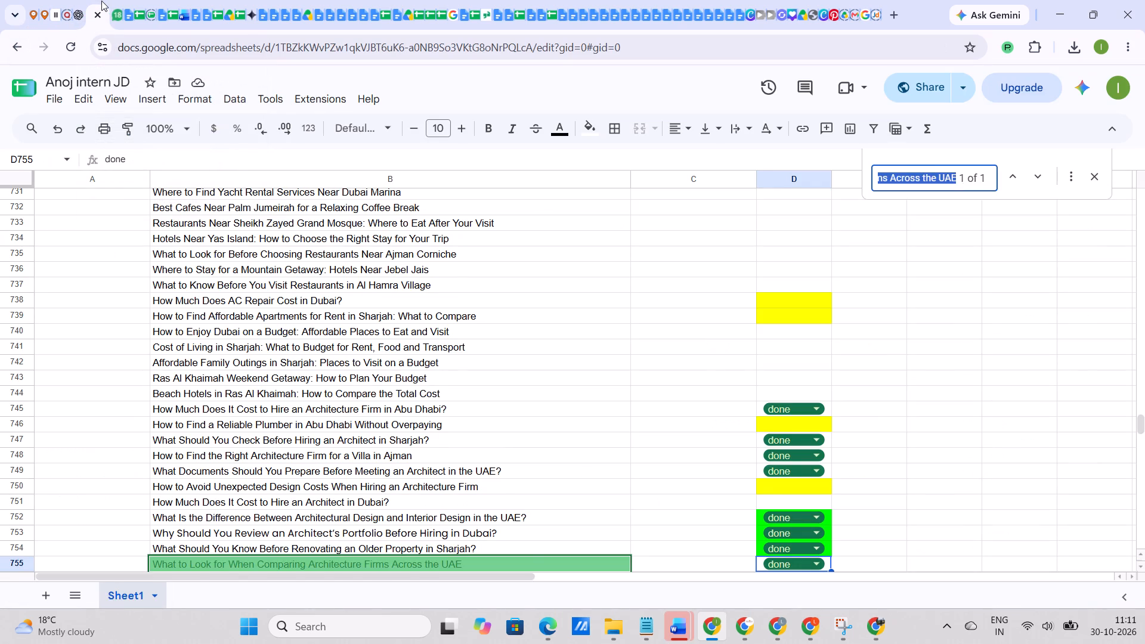
key("ctrl+v")
key("BackSpace")
key("BackSpace")
key("BackSpace")
key("BackSpace")
key("BackSpace")
key("BackSpace")
key("BackSpace")
key("BackSpace")
key("BackSpace")
key("BackSpace")
key("BackSpace")
key("BackSpace")
key("BackSpace")
key("BackSpace")
key("BackSpace")
key("BackSpace")
key("BackSpace")
key("BackSpace")
key("BackSpace")
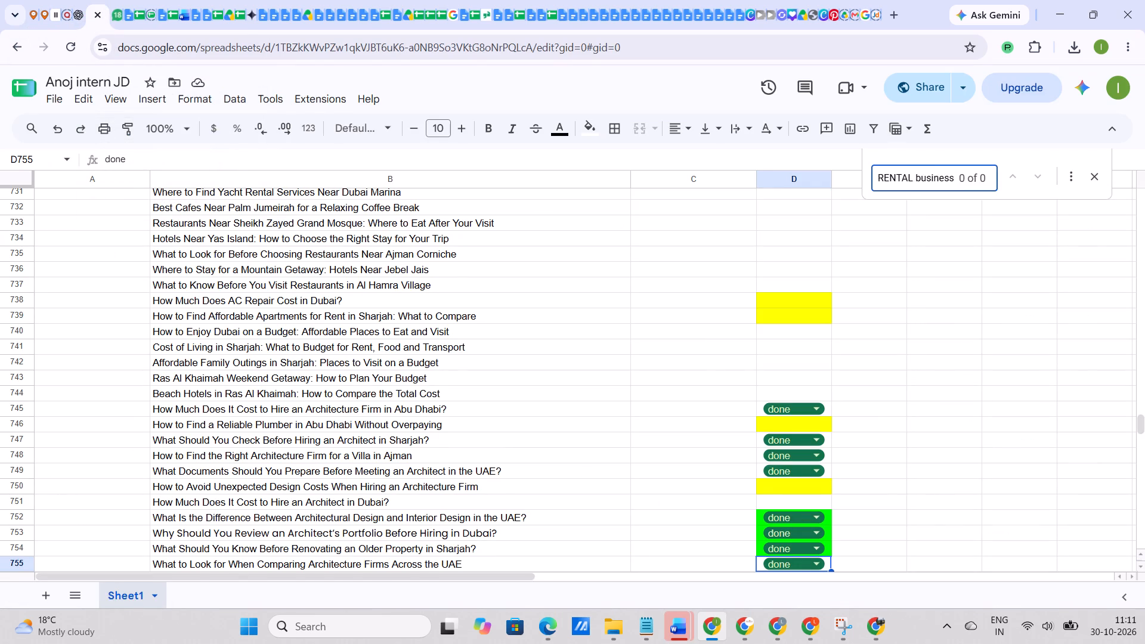
key("Left")
key("Left")
key("Left")
key("Left")
key("Left")
key("Left")
key("Left")
key("Left")
key("Left")
key("Left")
key("Left")
key("Left")
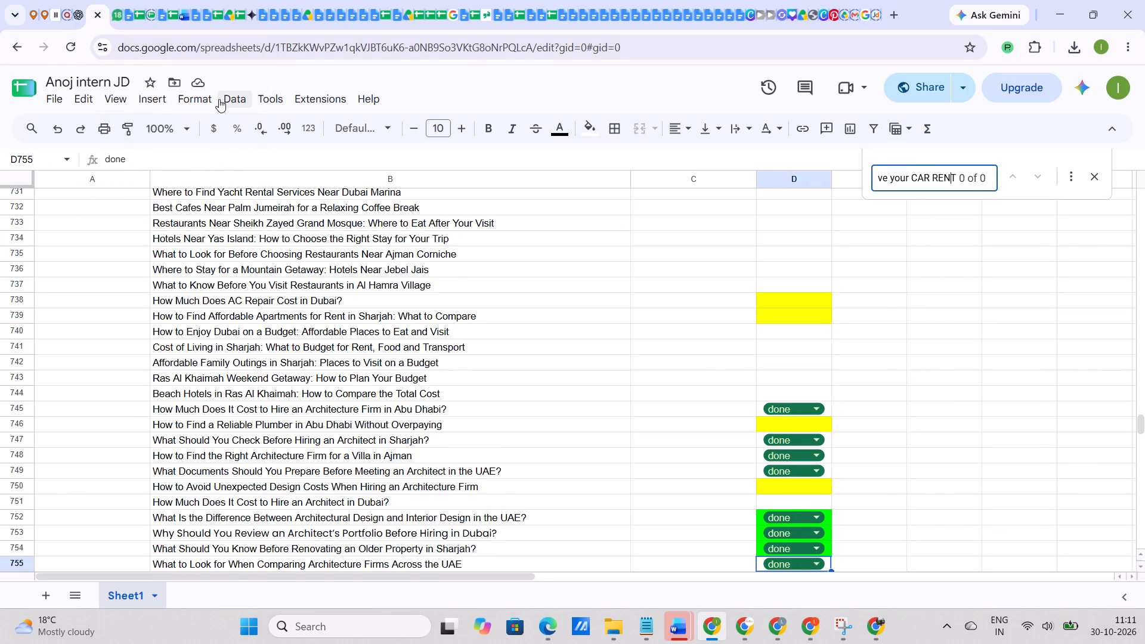
key("Right")
key("Right")
key("Right")
key("BackSpace")
key("BackSpace")
key("BackSpace")
key("BackSpace")
key("BackSpace")
key("BackSpace")
key("BackSpace")
key("BackSpace")
key("BackSpace")
key("BackSpace")
key("BackSpace")
key("BackSpace")
key("BackSpace")
key("BackSpace")
key("BackSpace")
key("BackSpace")
key("BackSpace")
key("BackSpace")
key("BackSpace")
key("BackSpace")
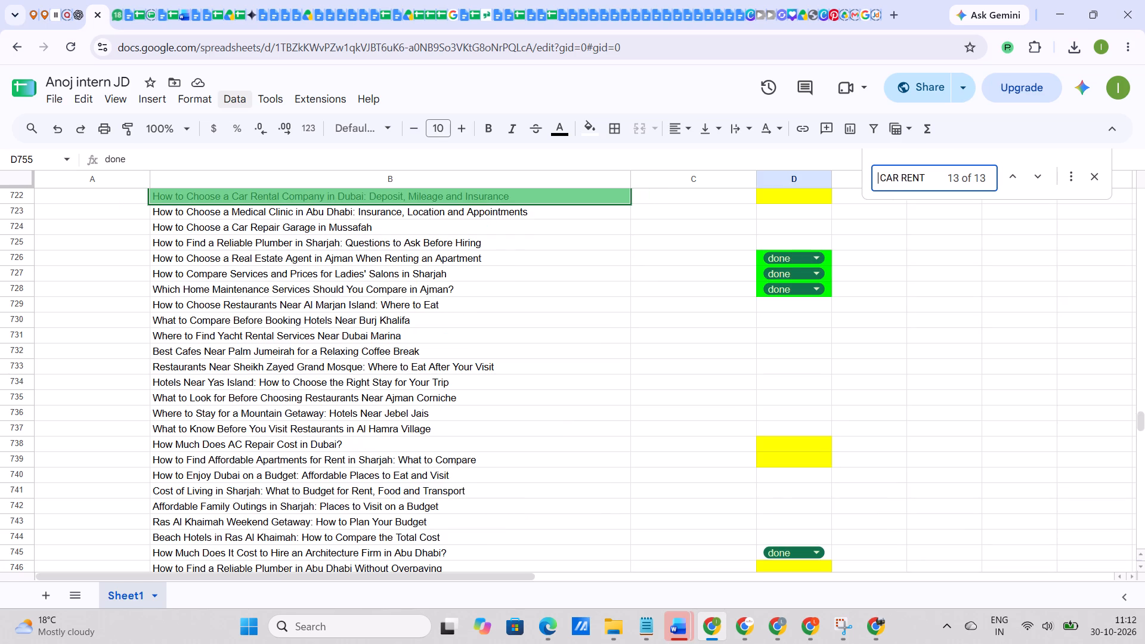
left_click(1031, 175)
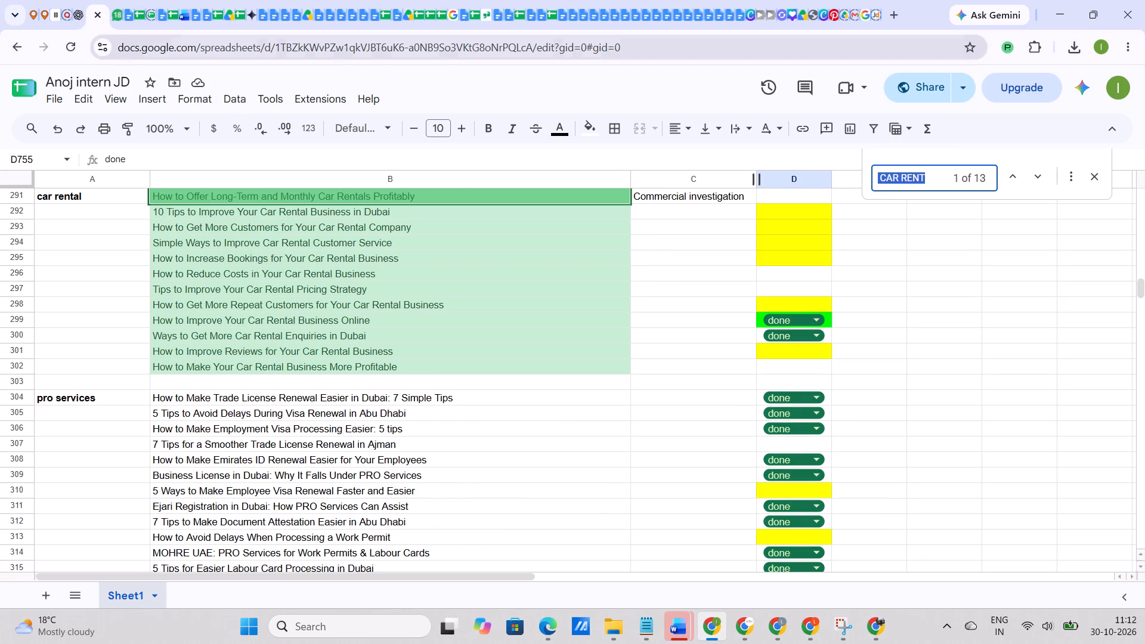
Open the "Want to improve your CAR RENTAL business online?" blog from page 2 of the admin panel's drafts and copy its SEO title.
left_click(33, 0)
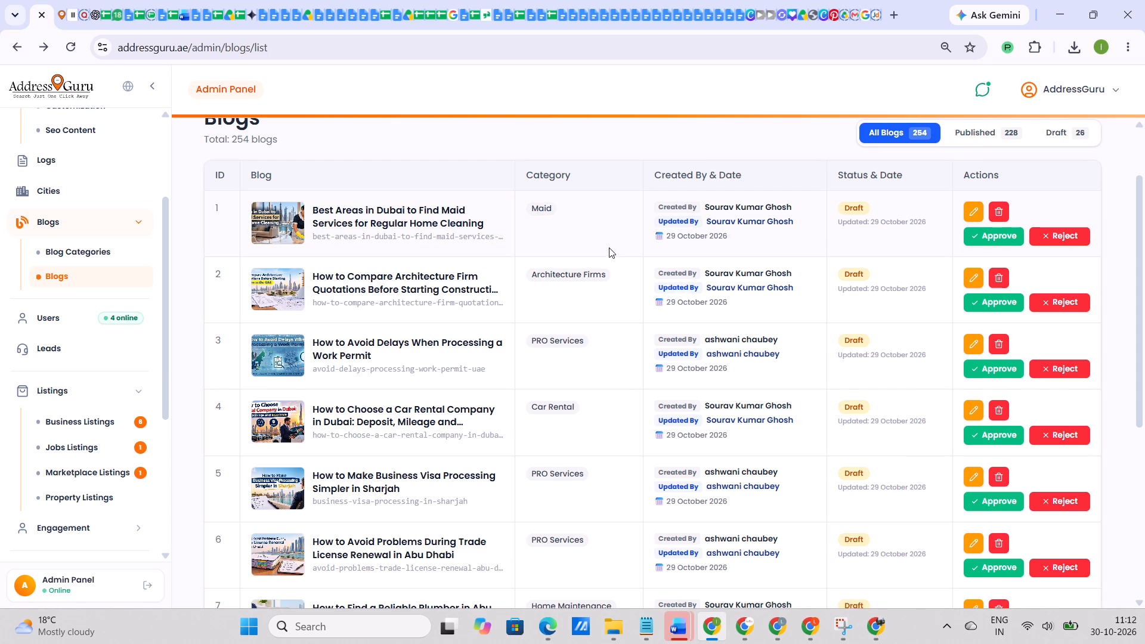
scroll(601, 295, "down", 5)
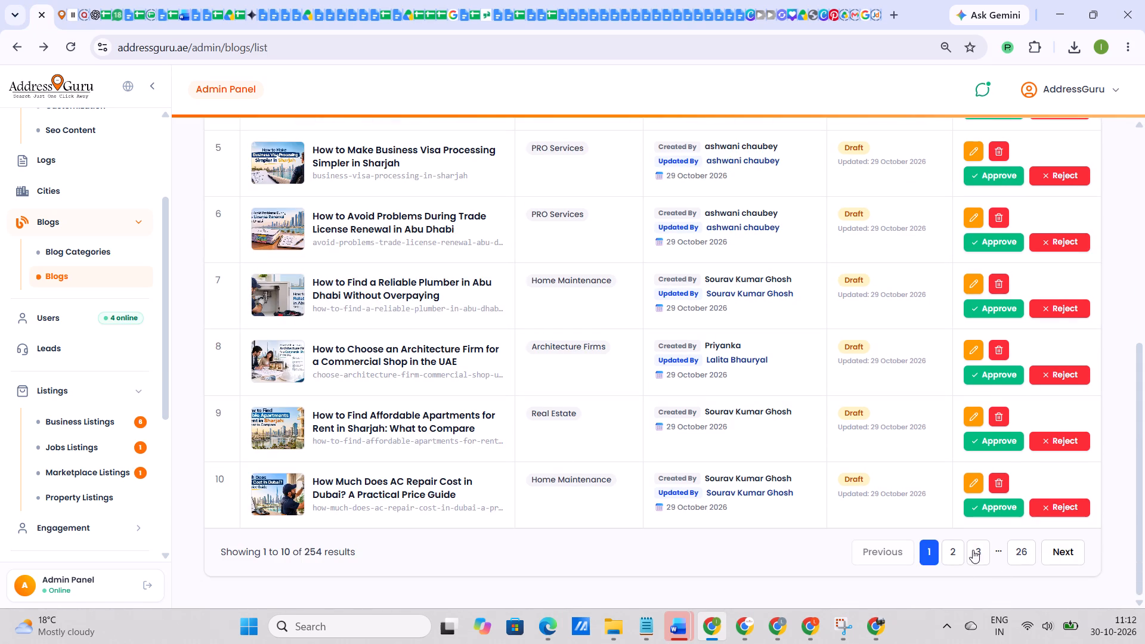
scroll(977, 532, "up", 8)
left_click(1055, 219)
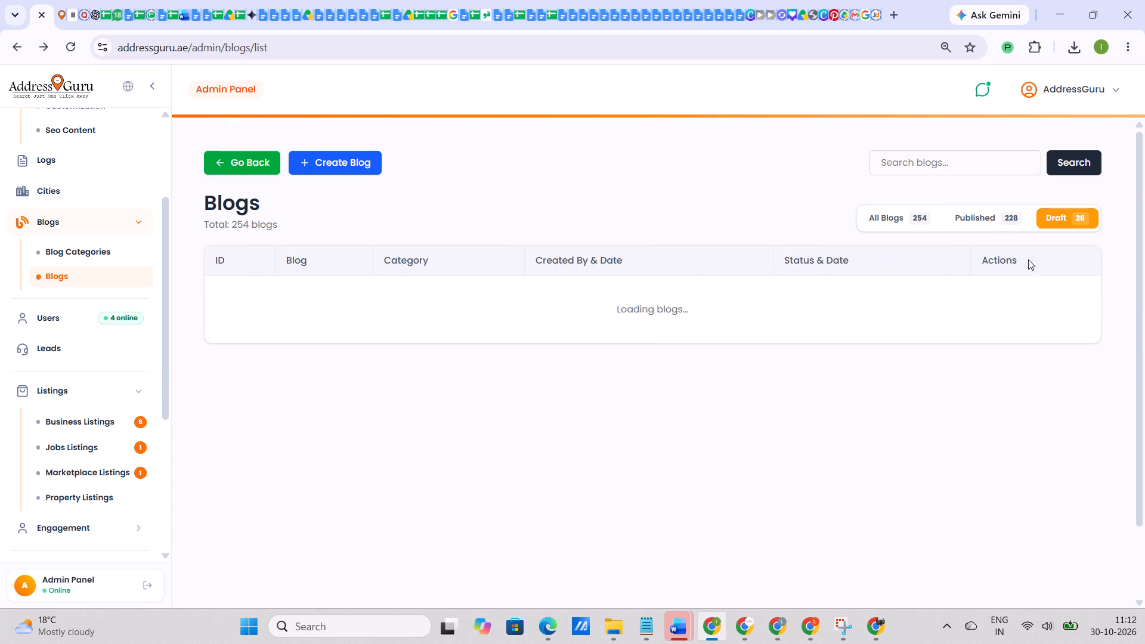
scroll(923, 308, "down", 3)
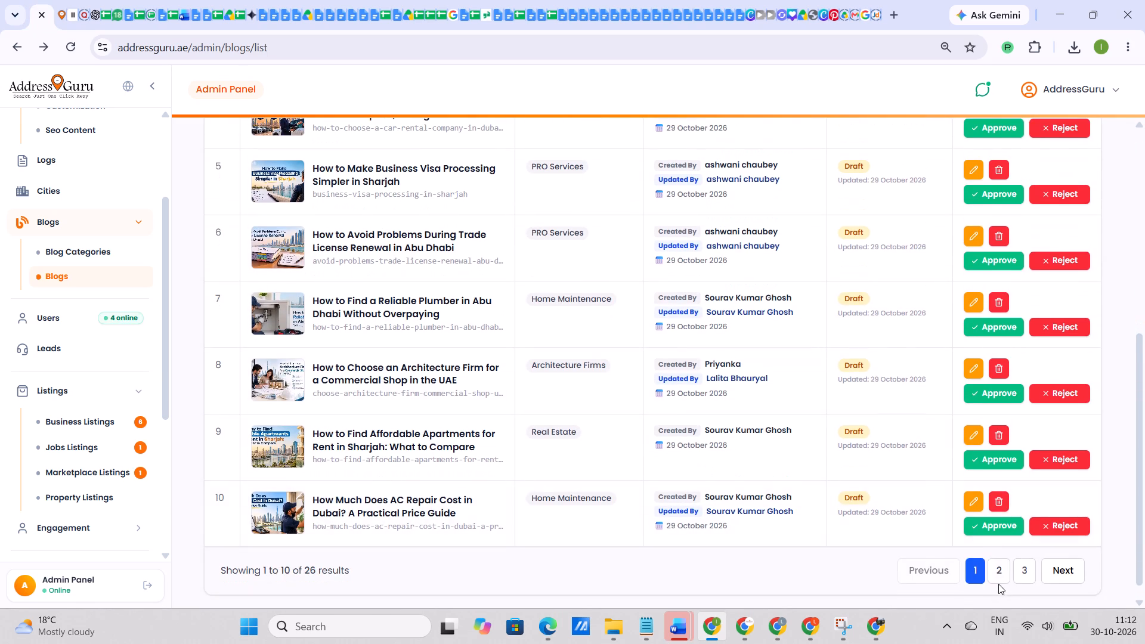
left_click(1001, 580)
scroll(409, 268, "up", 1)
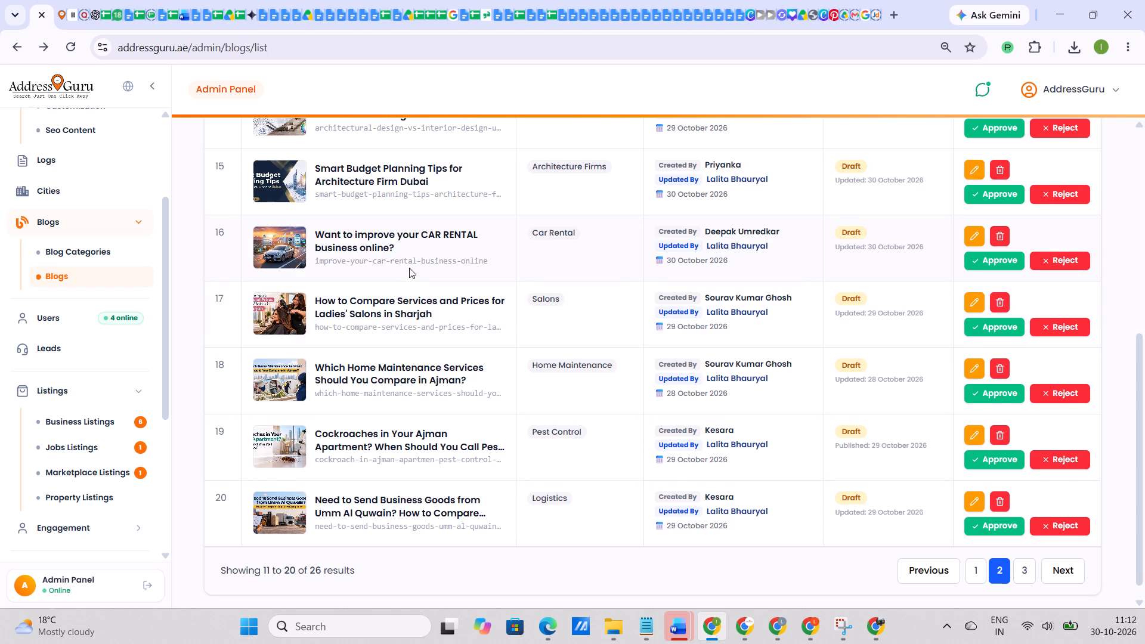
scroll(409, 268, "up", 1)
left_click(369, 262)
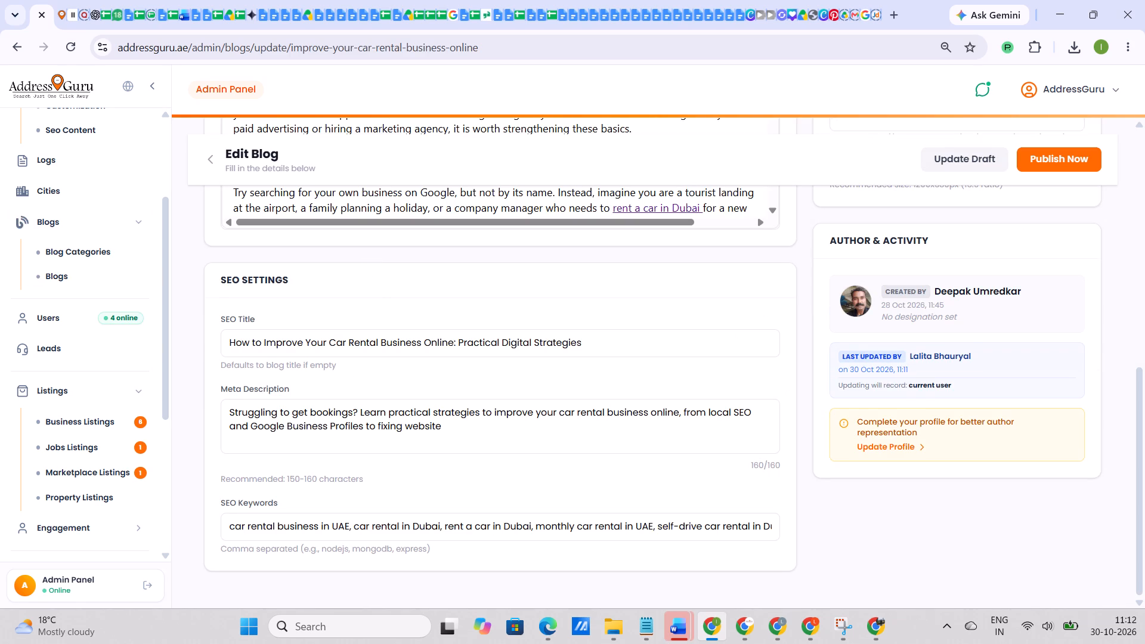
left_click(400, 345)
key("ctrl+a")
key("ctrl+c")
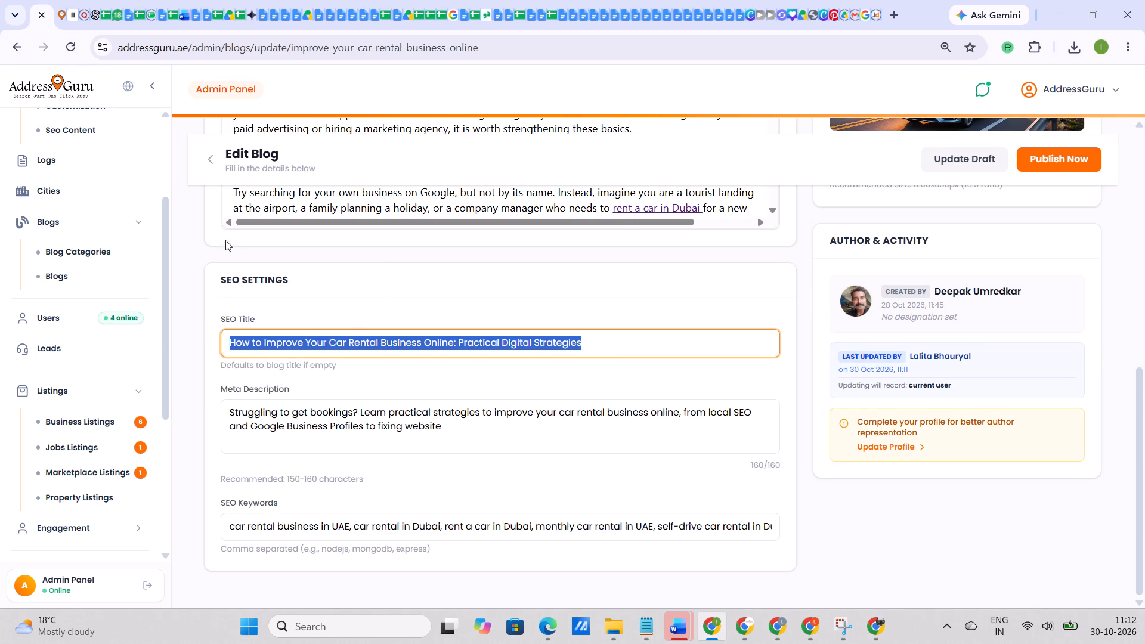
Search the Anoj intern JD spreadsheet for the copied SEO title, trimmed to "How to Improve Your Car Rental Business Online".
left_click(111, 0)
key("ctrl+f")
key("ctrl+v")
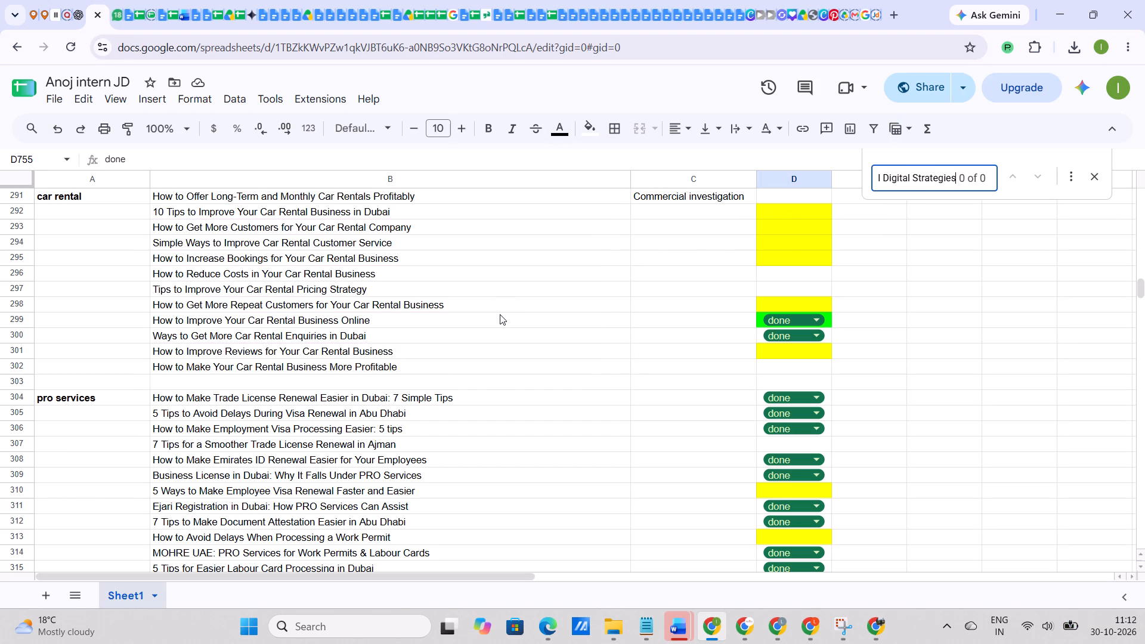
key("BackSpace")
key("BackSpace")
key("BackSpace")
key("BackSpace")
key("BackSpace")
key("BackSpace")
key("BackSpace")
key("BackSpace")
key("BackSpace")
key("BackSpace")
key("BackSpace")
key("BackSpace")
key("BackSpace")
key("BackSpace")
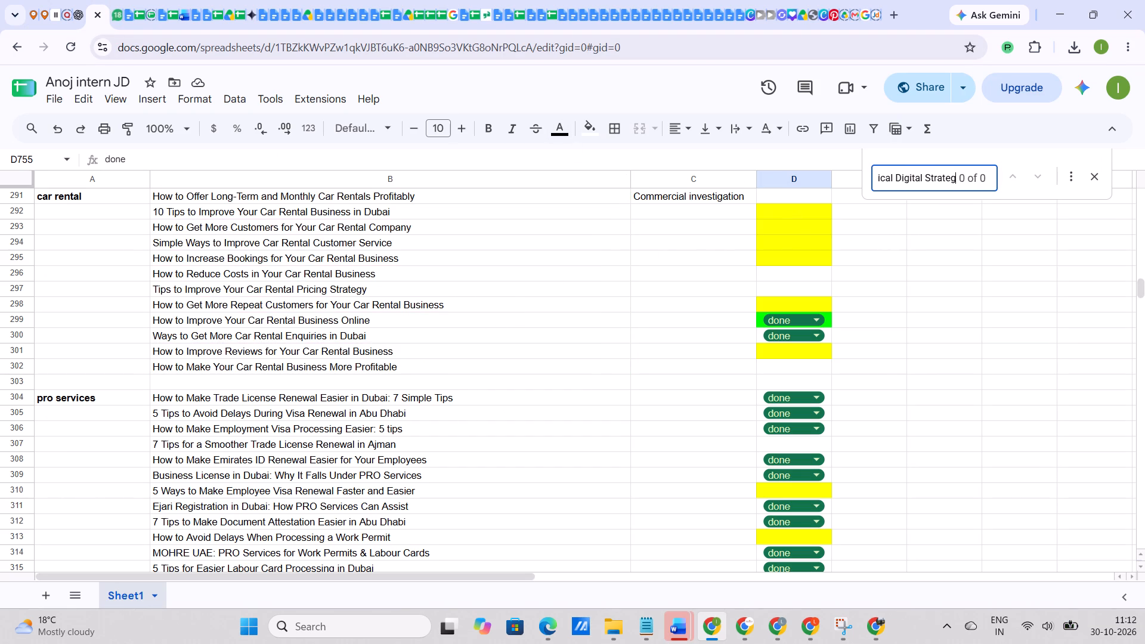
key("BackSpace")
key("BackSpace")
key("BackSpace")
key("BackSpace")
key("BackSpace")
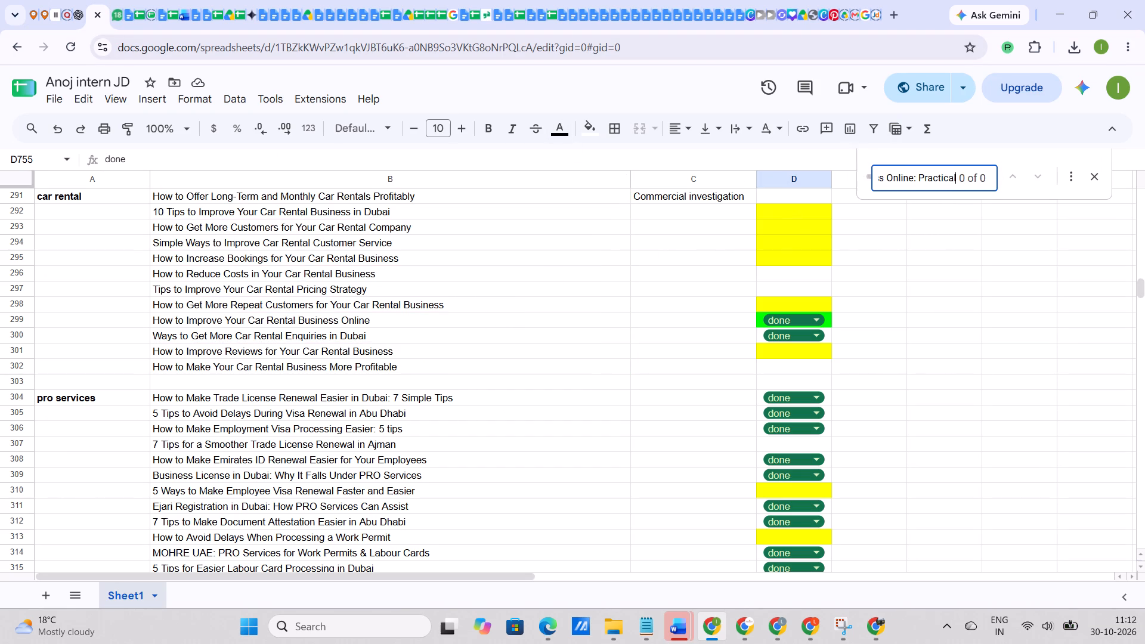
key("BackSpace")
key("BackSpace")
key("BackSpace")
key("BackSpace")
key("BackSpace")
key("BackSpace")
key("BackSpace")
key("BackSpace")
key("BackSpace")
key("BackSpace")
key("BackSpace")
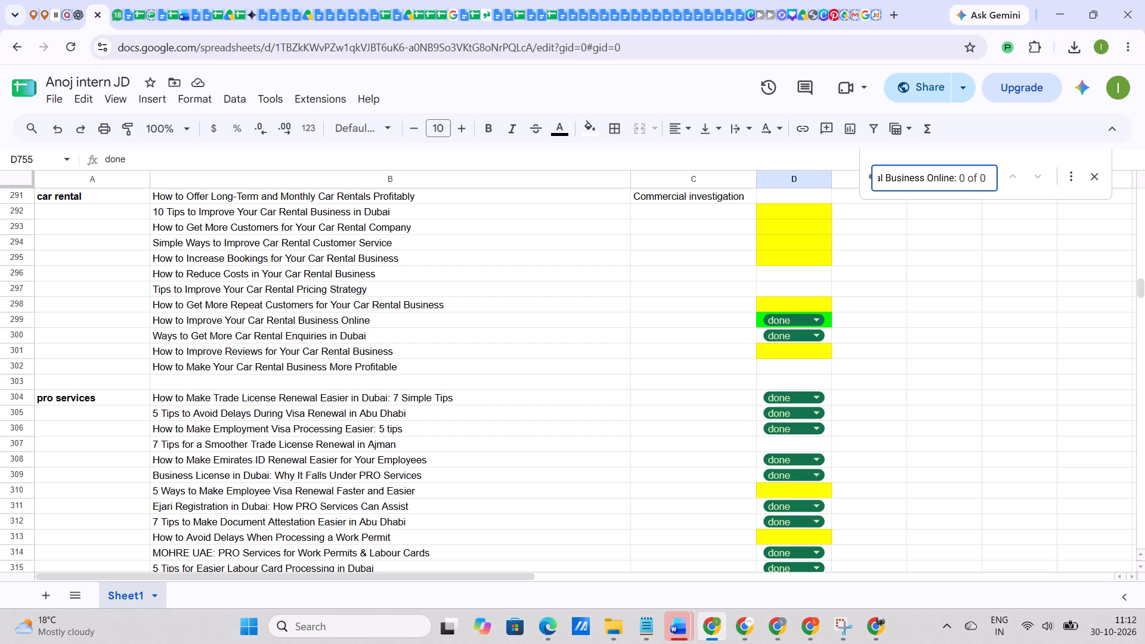
Set the fill colour of status cell D299 for the car rental business online blog to white.
left_click(756, 320)
left_click(759, 318)
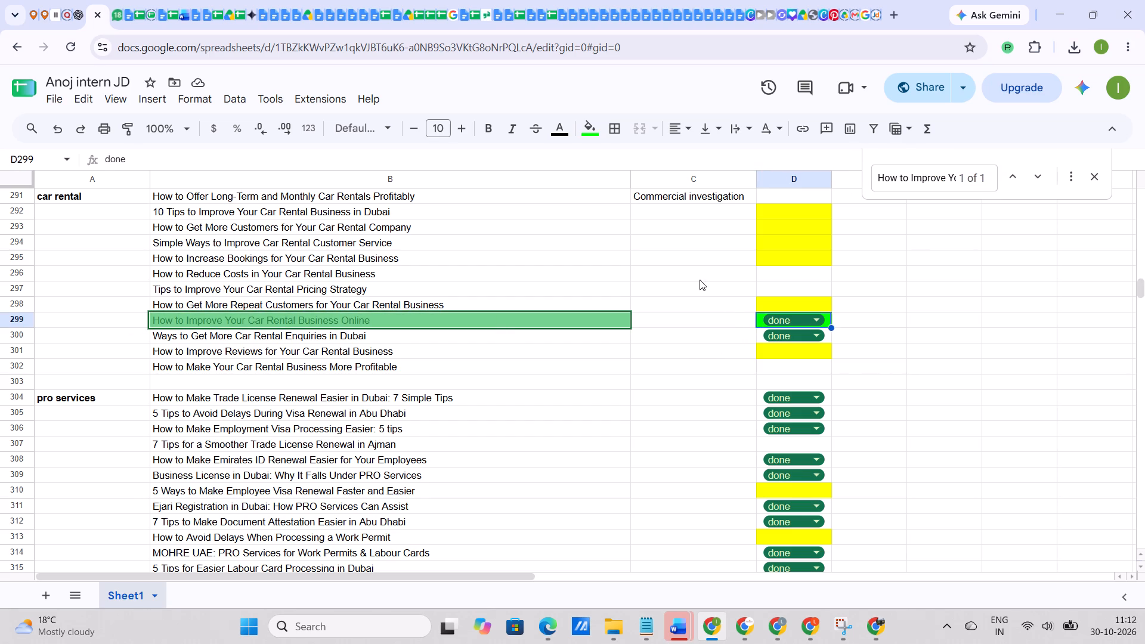
left_click(586, 128)
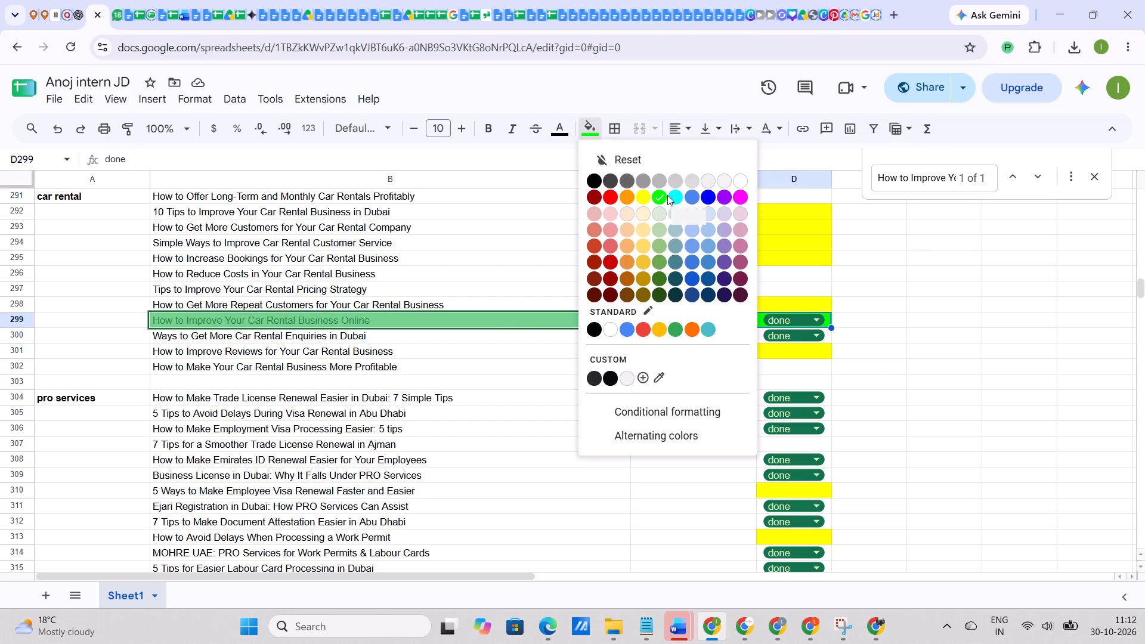
double_click(742, 181)
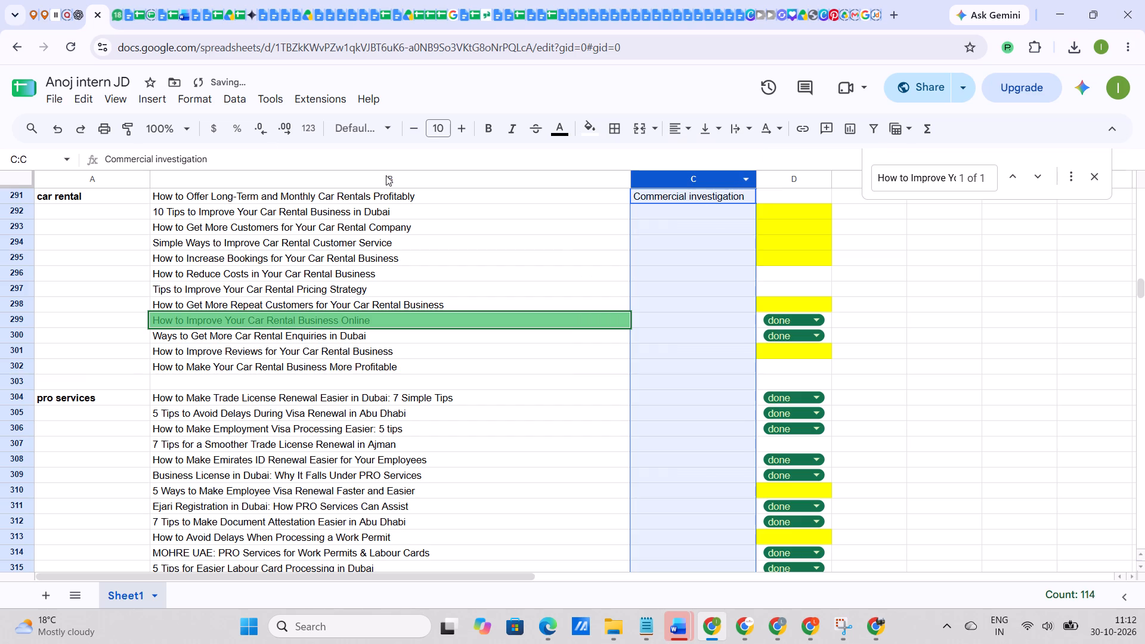
Return to the car rental blog's edit page in the admin panel and publish it.
left_click(32, 0)
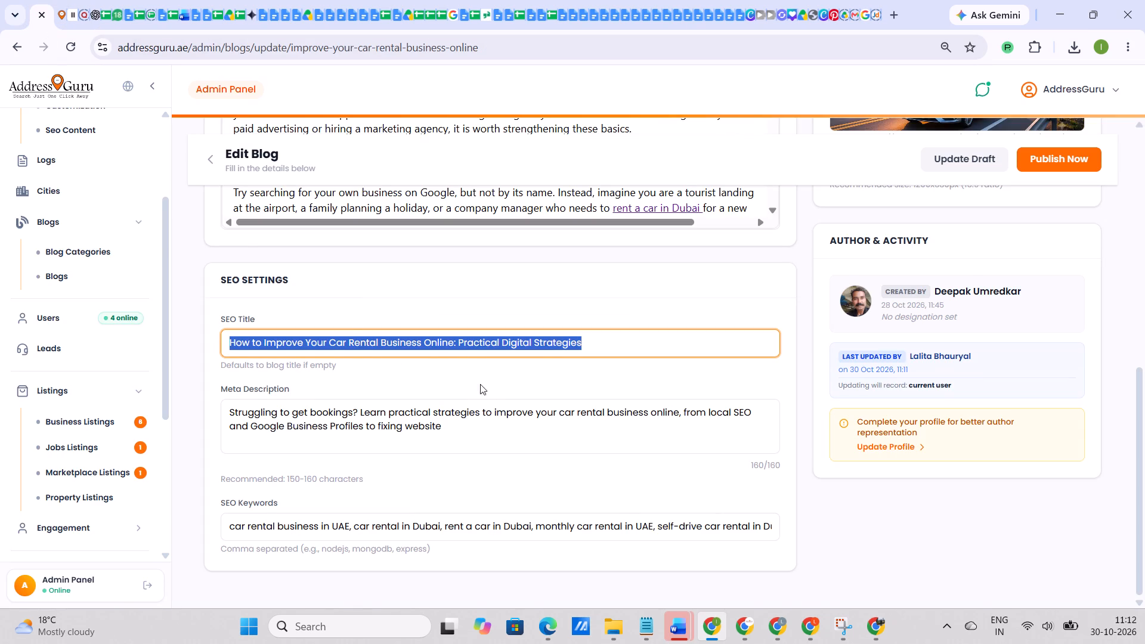
left_click(488, 345)
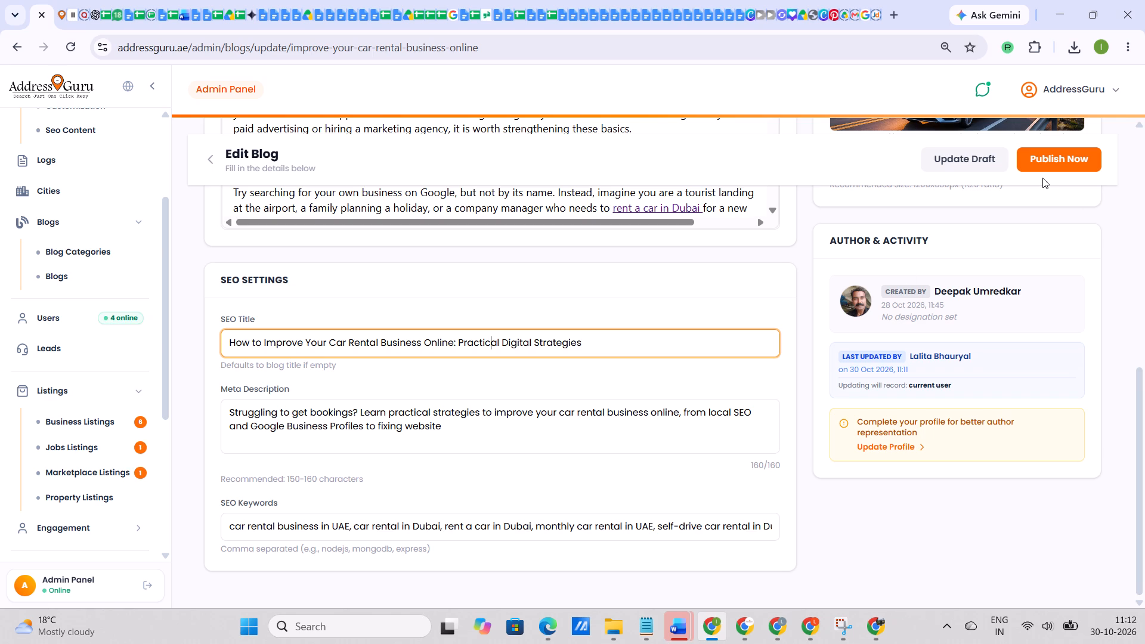
left_click(1066, 154)
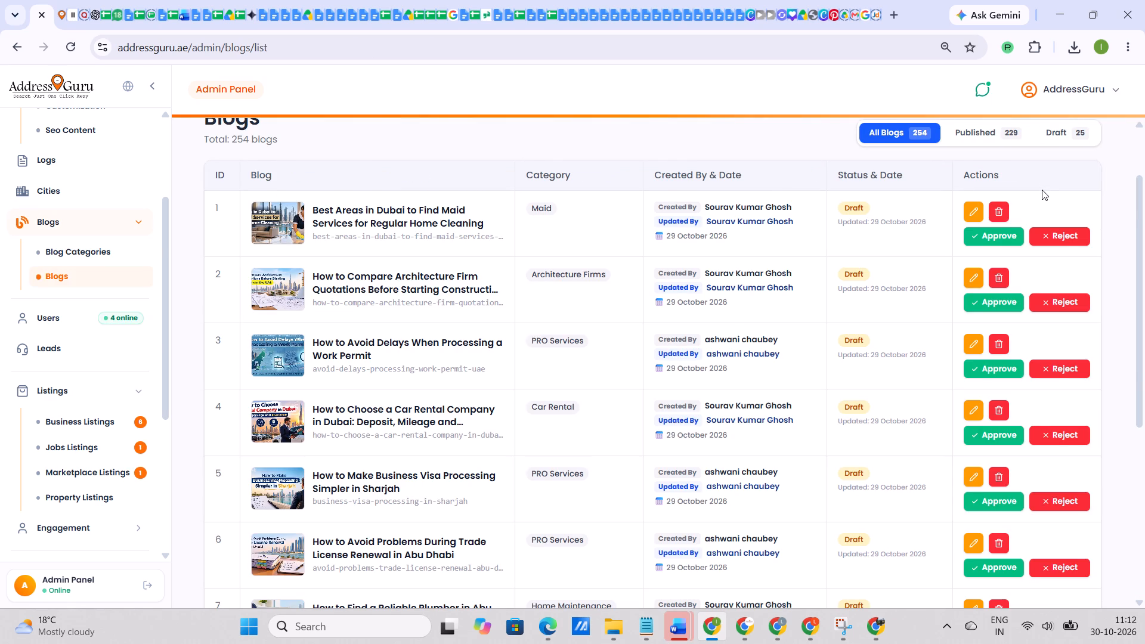
In the other Chrome window, remove the School filter from the public blogs page and open the published car rental blog.
left_click(739, 620)
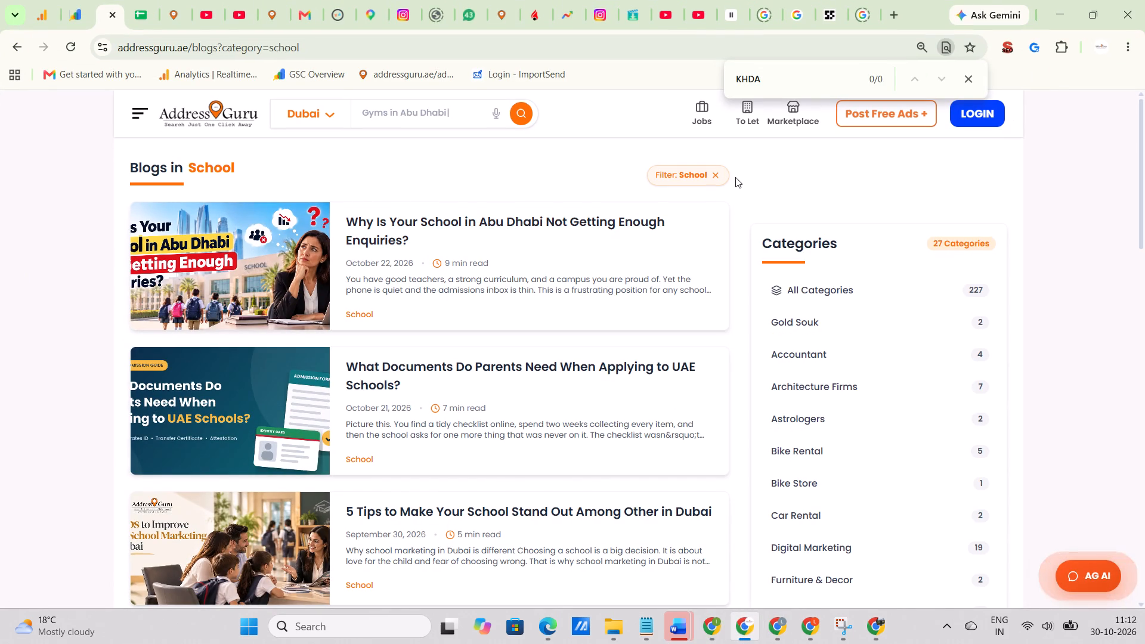
left_click(712, 174)
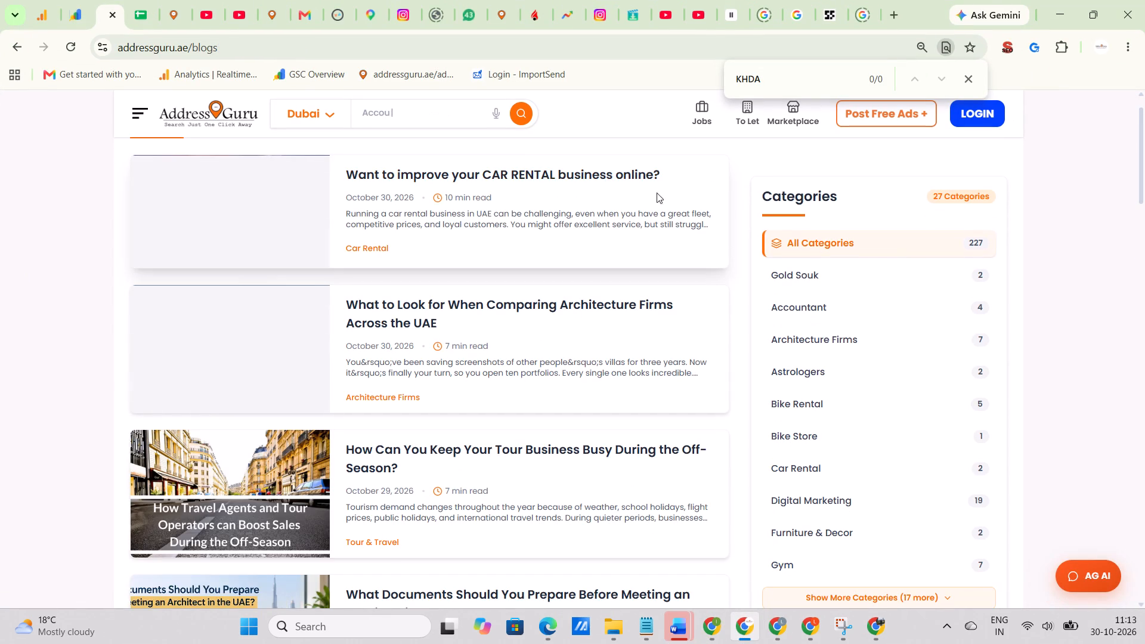
left_click(580, 180)
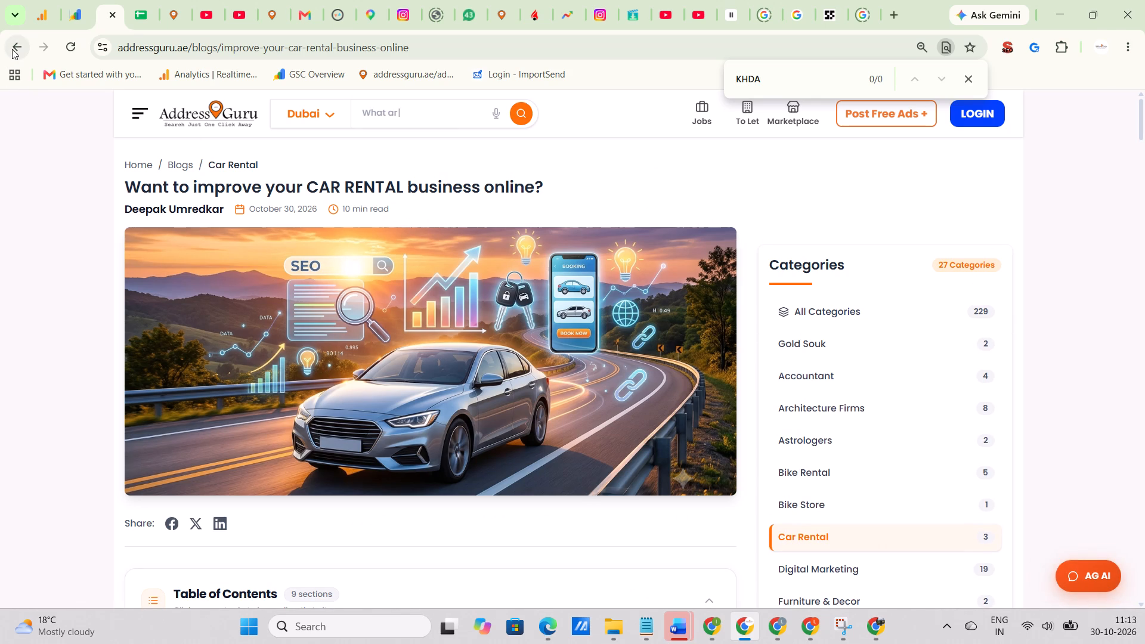
left_click(12, 49)
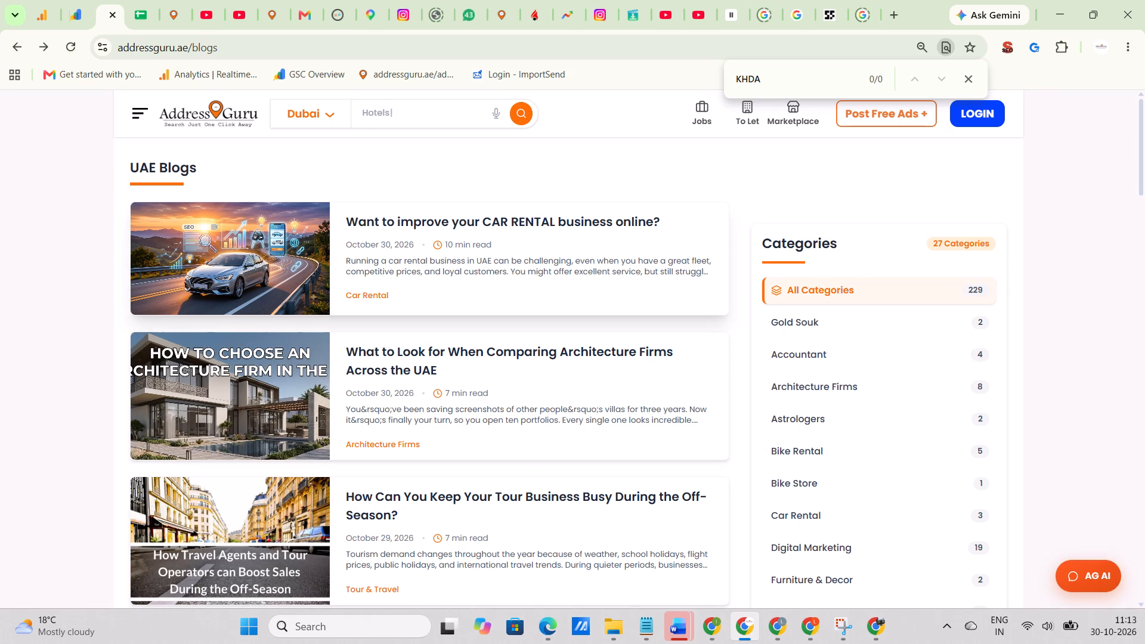
left_click(480, 215)
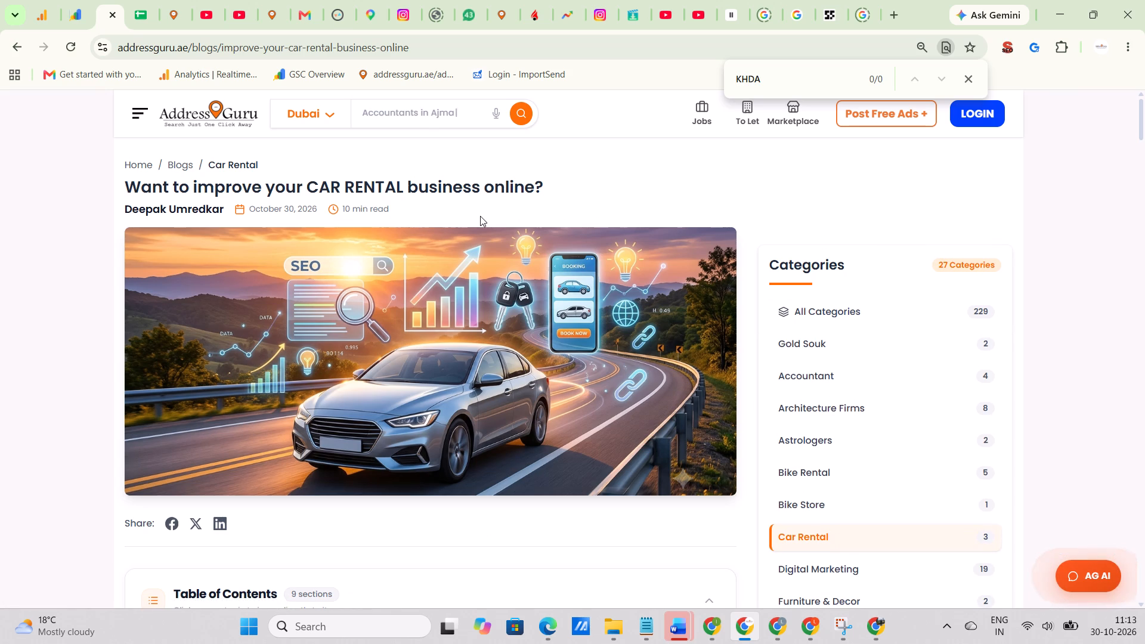
Look through the published car rental article's contents, images, table and text, and return to the public blogs list.
scroll(476, 219, "down", 3)
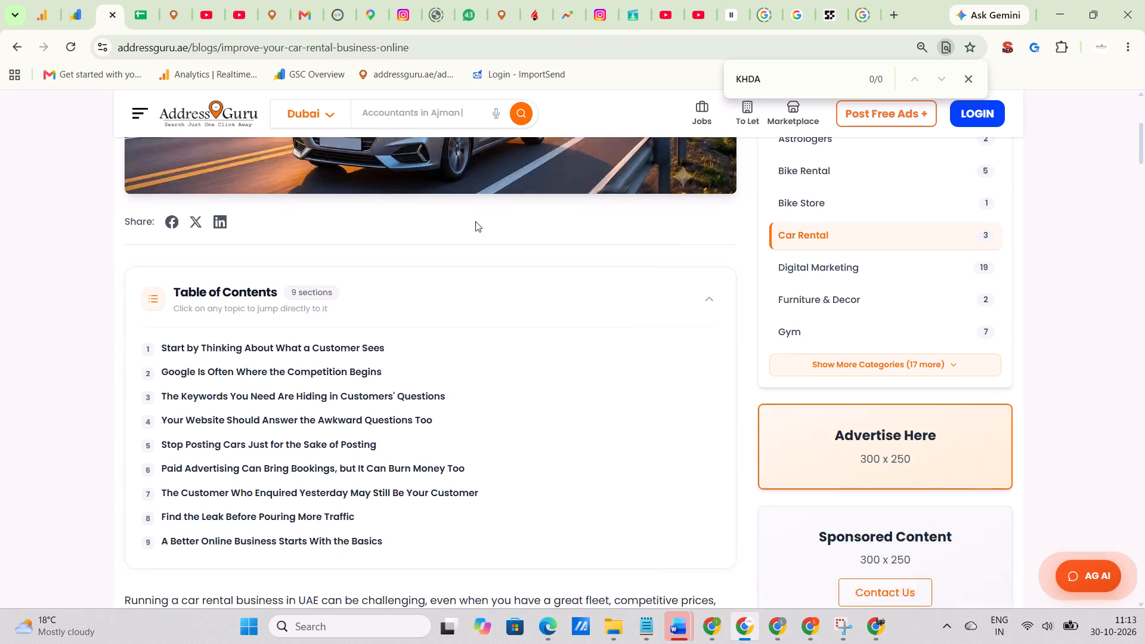
scroll(475, 221, "down", 11)
scroll(475, 221, "up", 6)
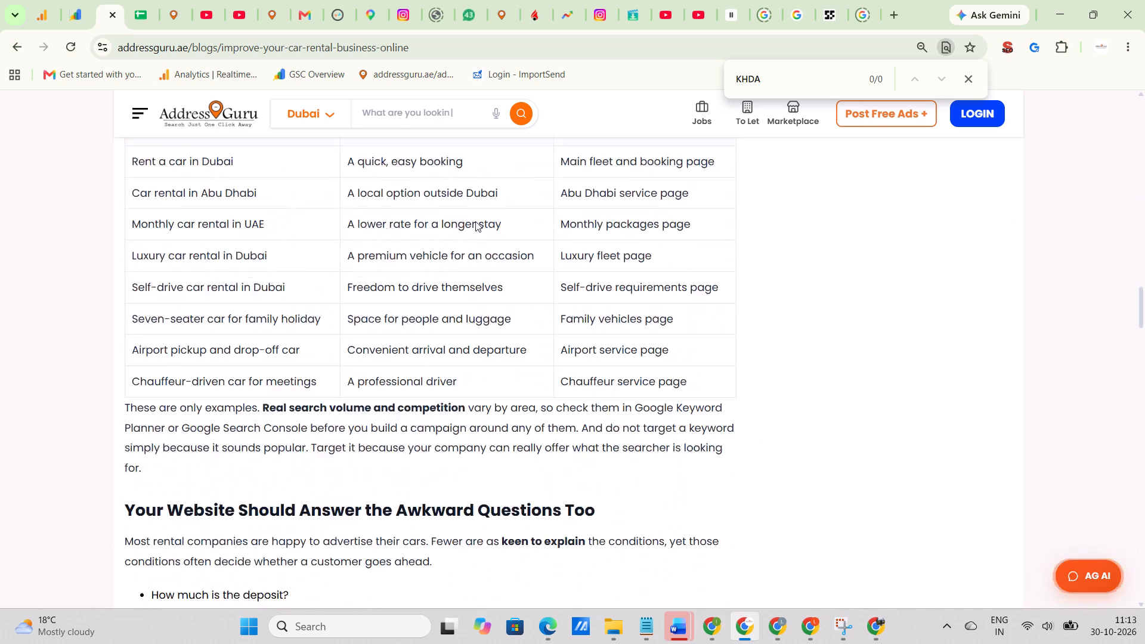
scroll(475, 221, "up", 4)
scroll(475, 224, "down", 7)
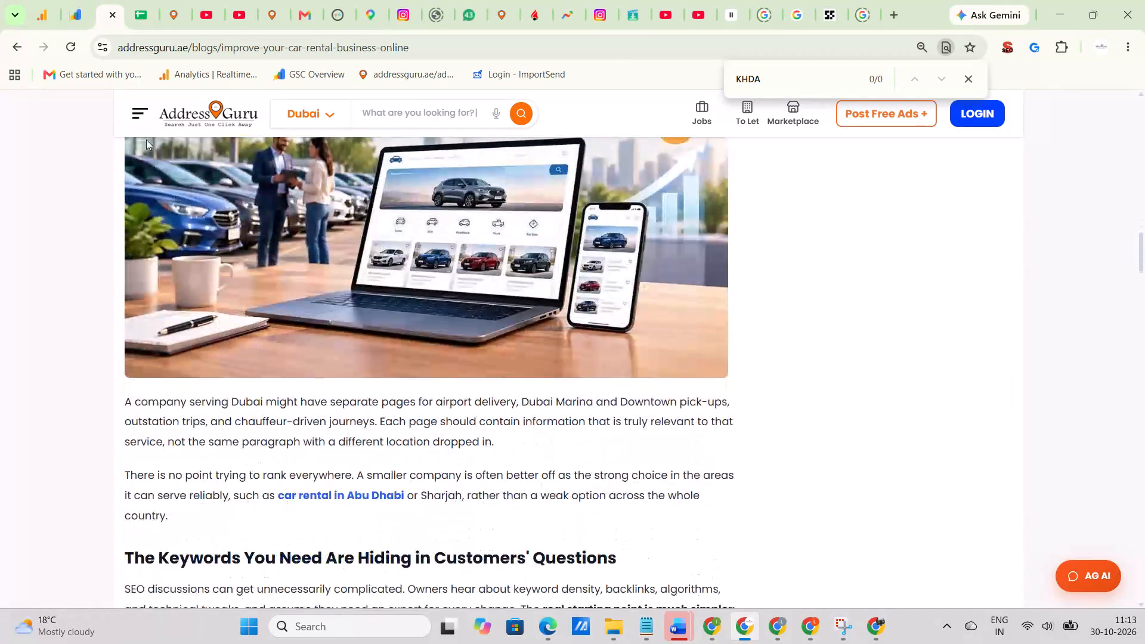
scroll(146, 140, "down", 1)
left_click(16, 49)
scroll(484, 286, "down", 2)
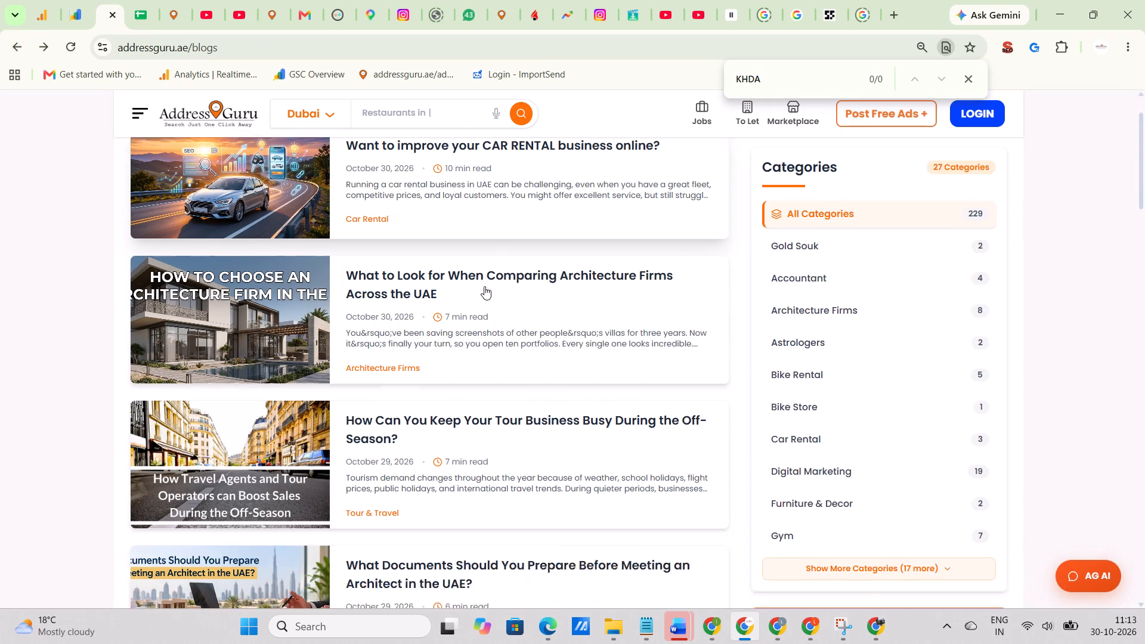
Look through the first page of the public blogs list down to its end and return to the newest entries.
scroll(484, 286, "down", 6)
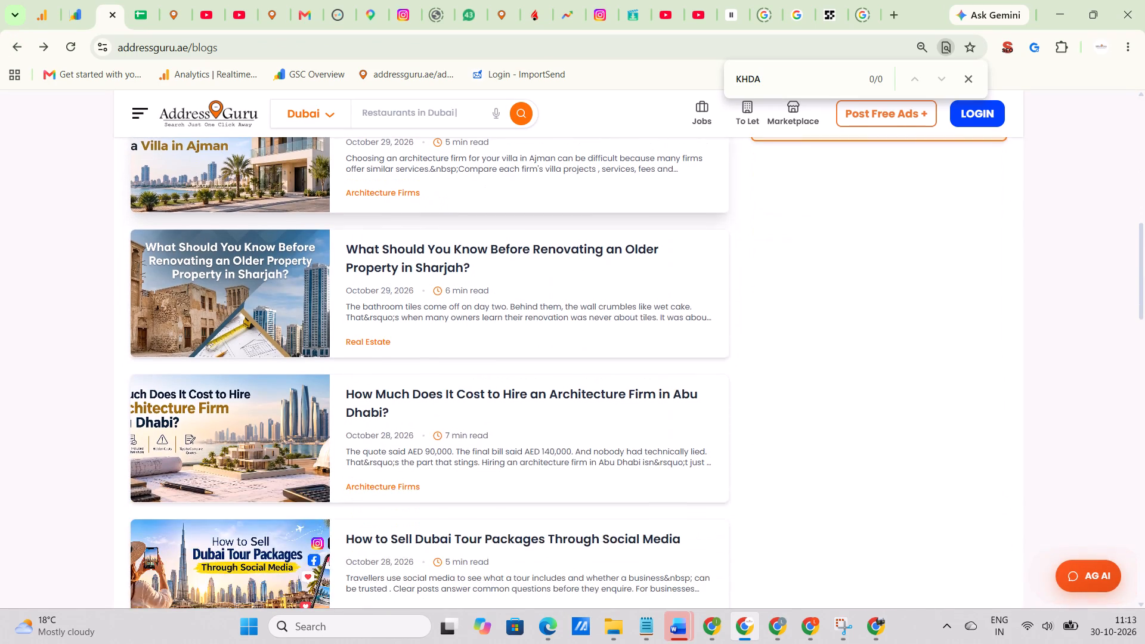
scroll(485, 286, "down", 15)
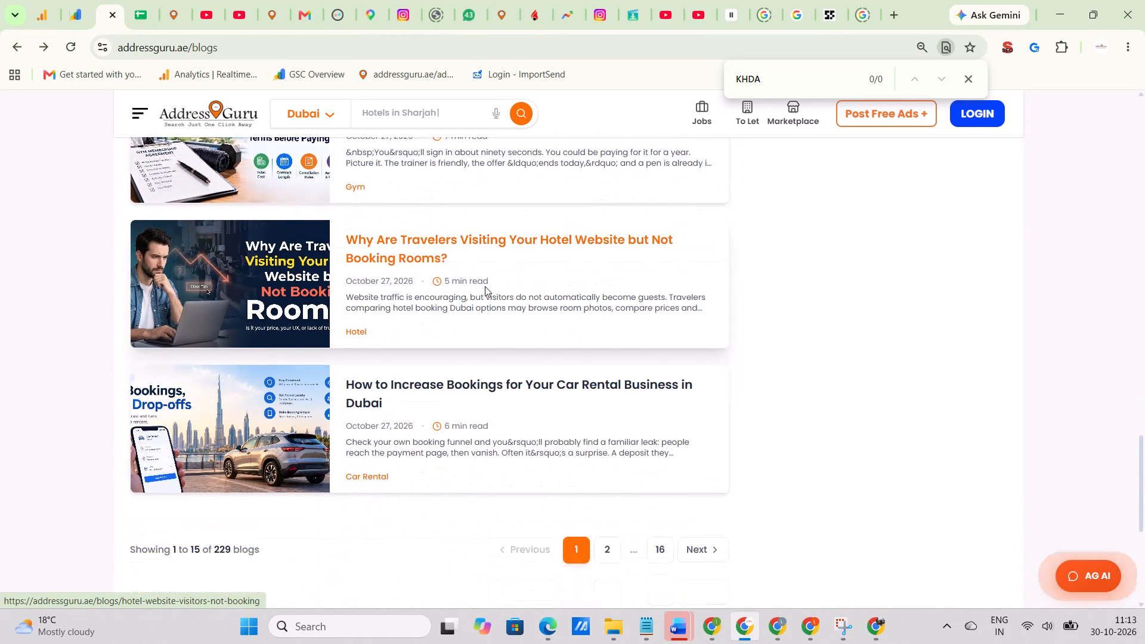
scroll(485, 286, "down", 1)
scroll(485, 286, "up", 12)
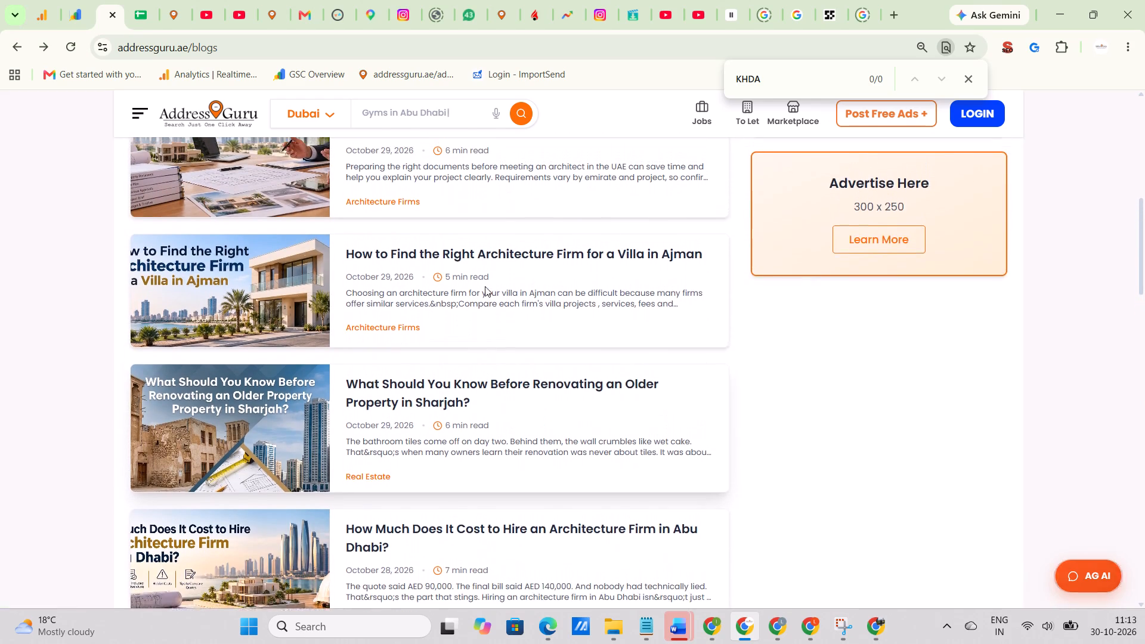
scroll(485, 286, "up", 7)
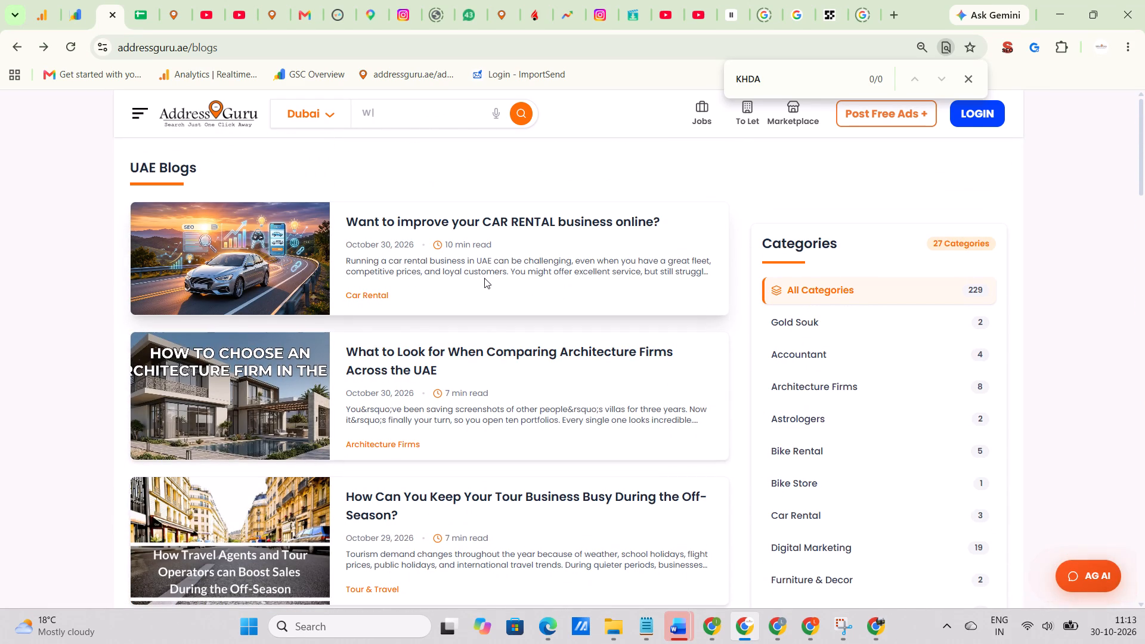
Open the live article on comparing architecture firms across the UAE, check its image, contents and opening text, and return to the blogs list.
left_click(456, 357)
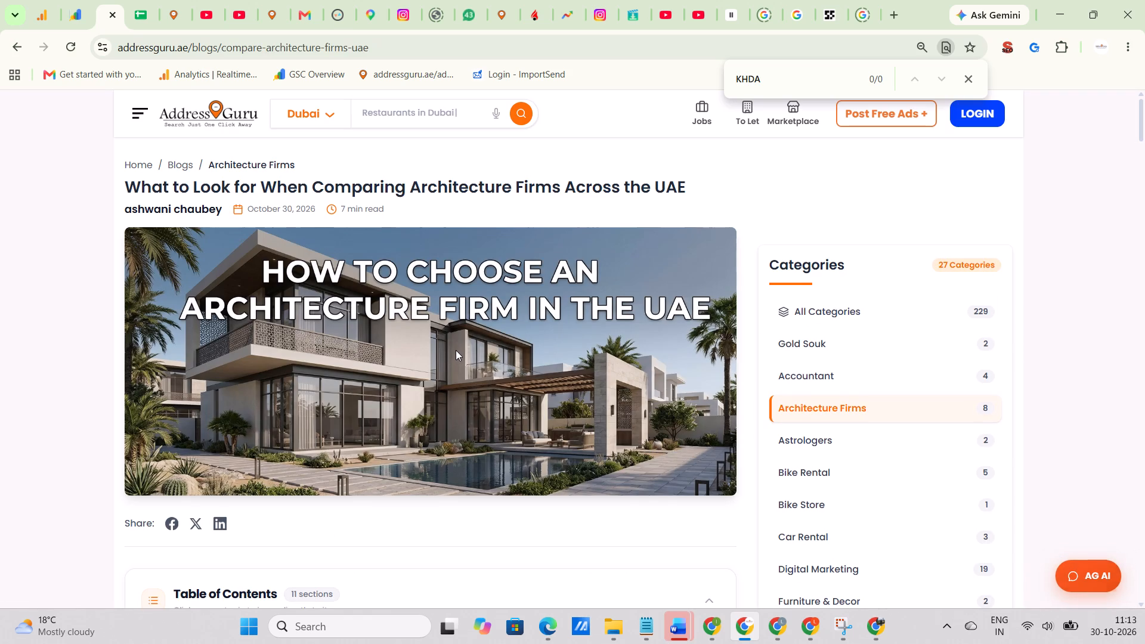
scroll(456, 350, "down", 2)
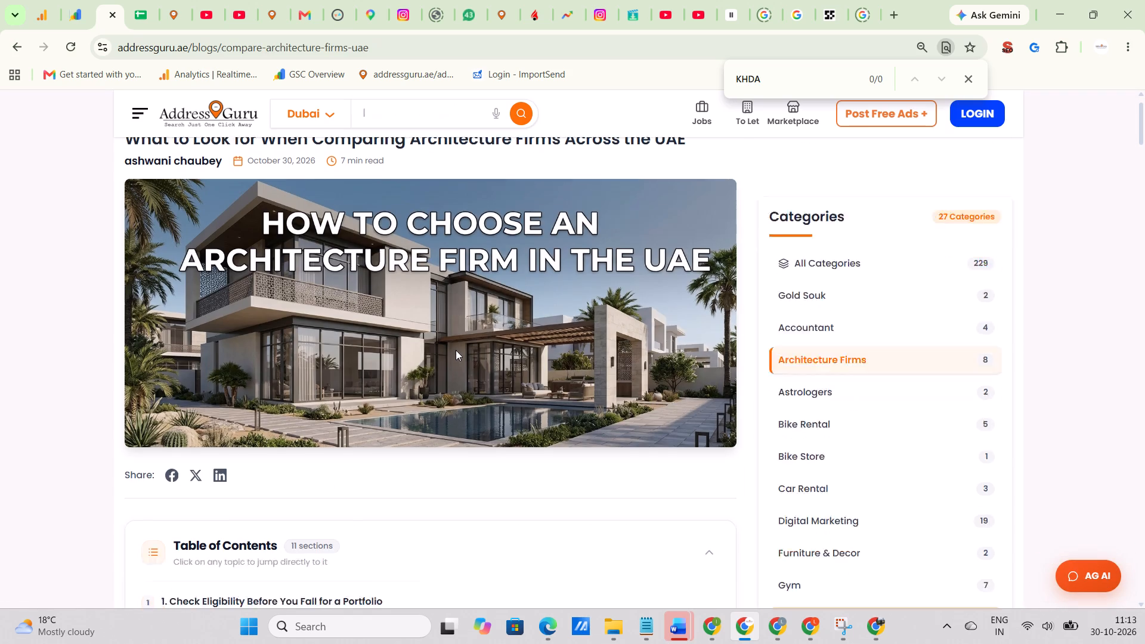
scroll(456, 350, "down", 6)
scroll(456, 350, "up", 1)
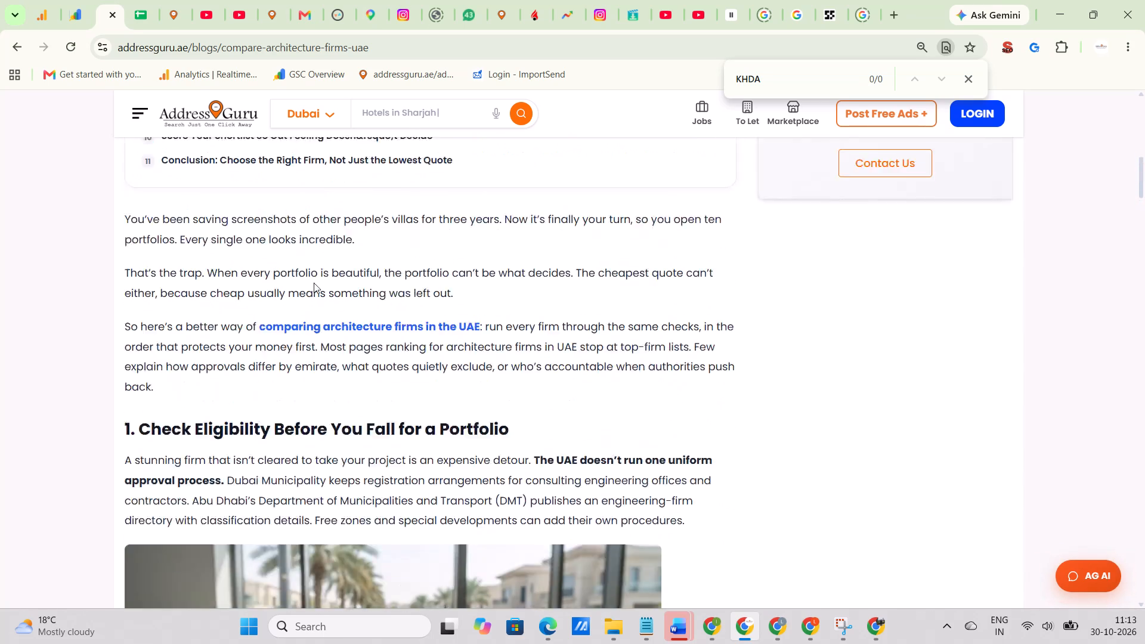
left_click(16, 51)
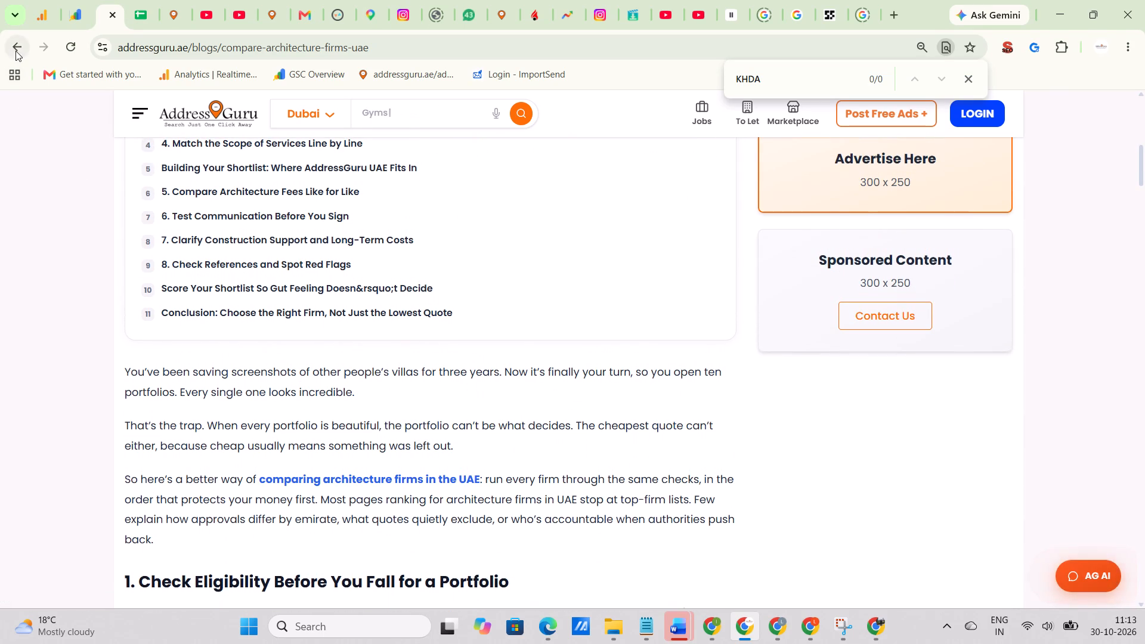
Back in the admin panel, filter the blogs to drafts and approve "Smart Budget Planning Tips for Architecture Firm Dubai" on page 2.
left_click(1063, 0)
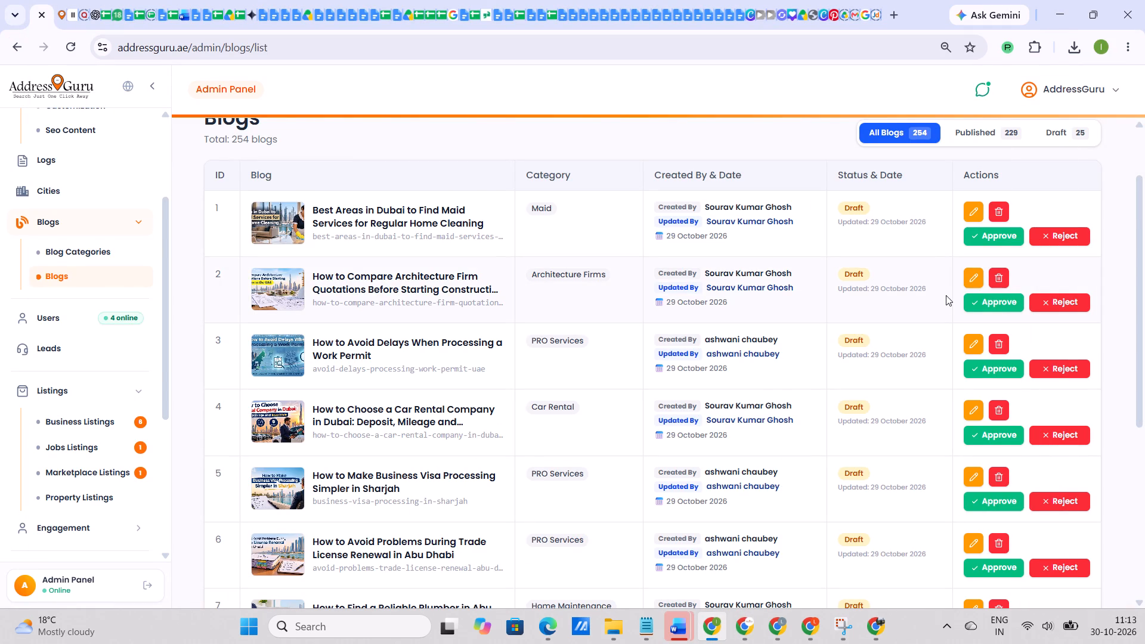
scroll(946, 295, "down", 7)
scroll(946, 296, "up", 9)
left_click(1060, 218)
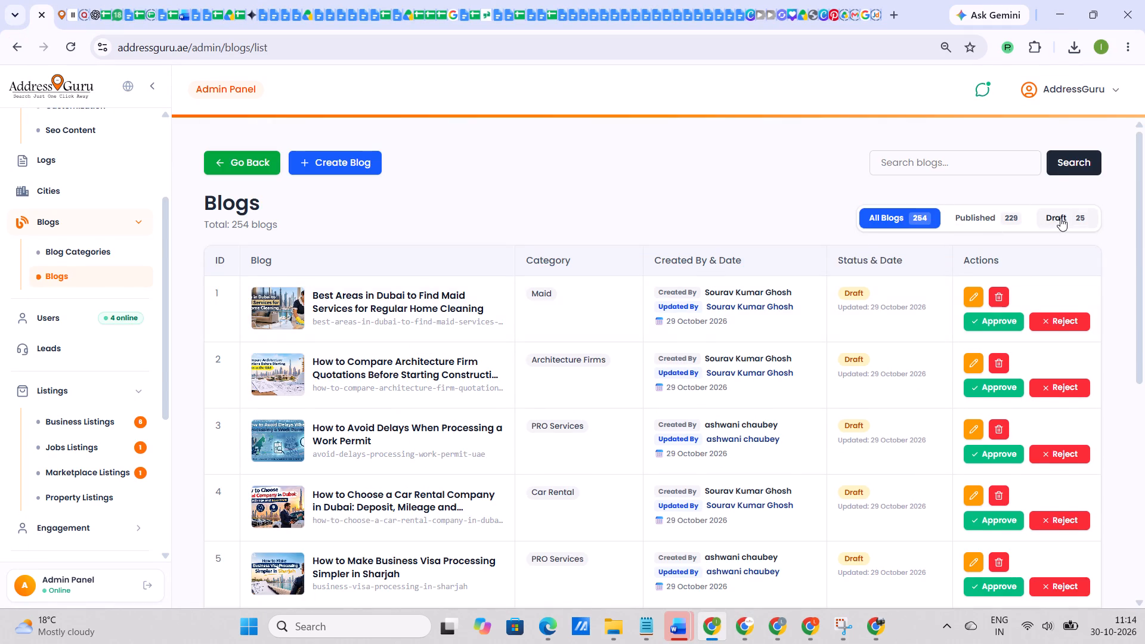
scroll(949, 349, "down", 7)
left_click(1004, 554)
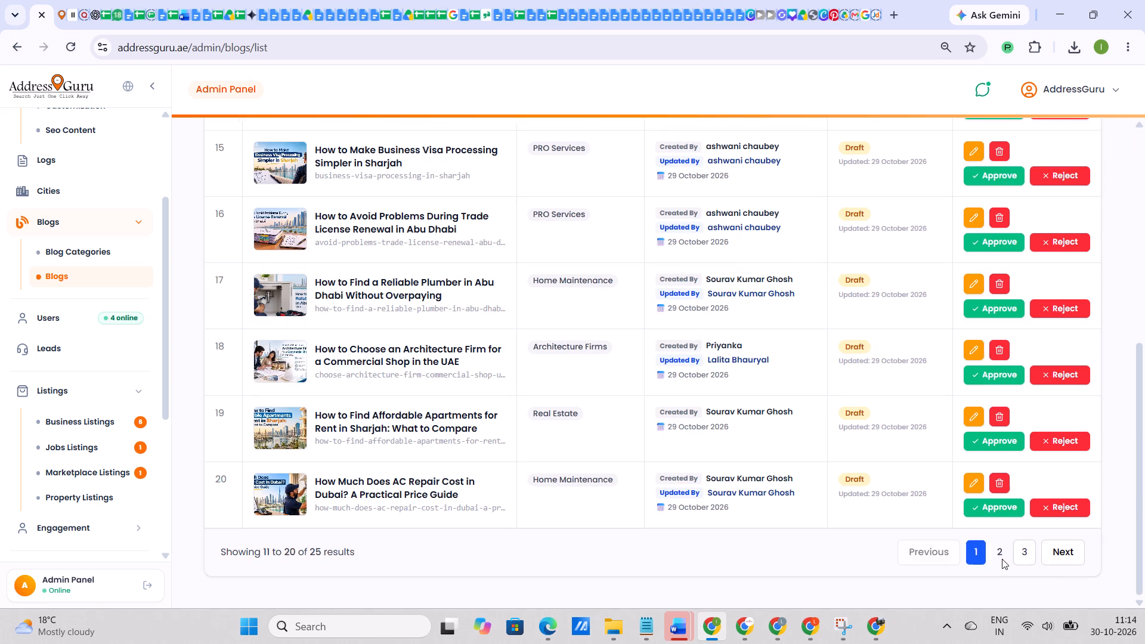
scroll(946, 417, "up", 3)
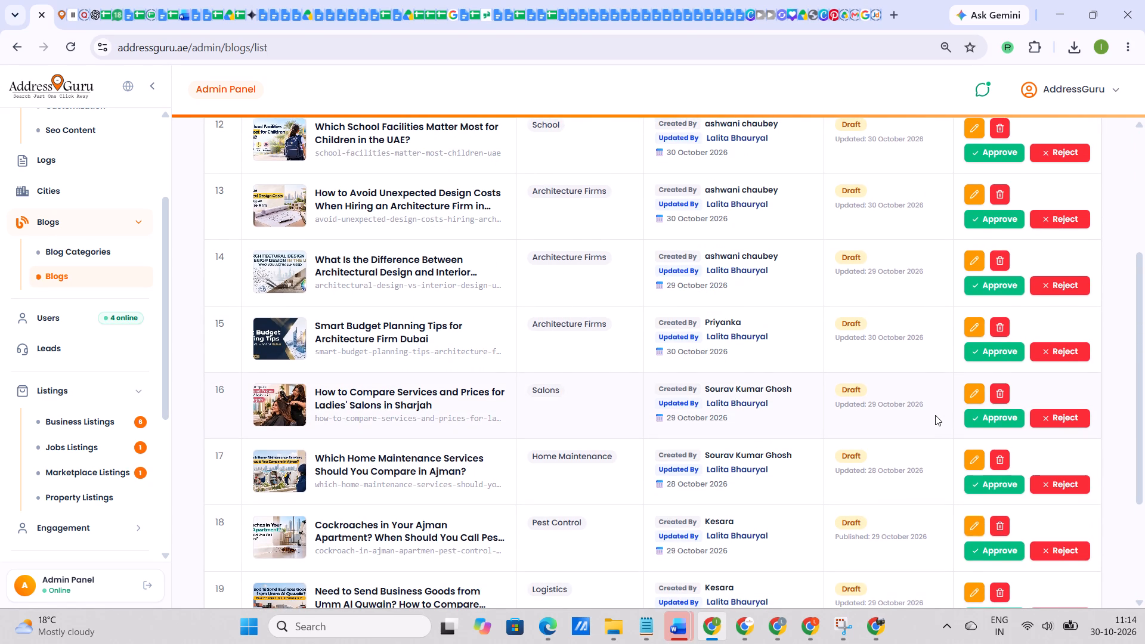
scroll(935, 415, "up", 1)
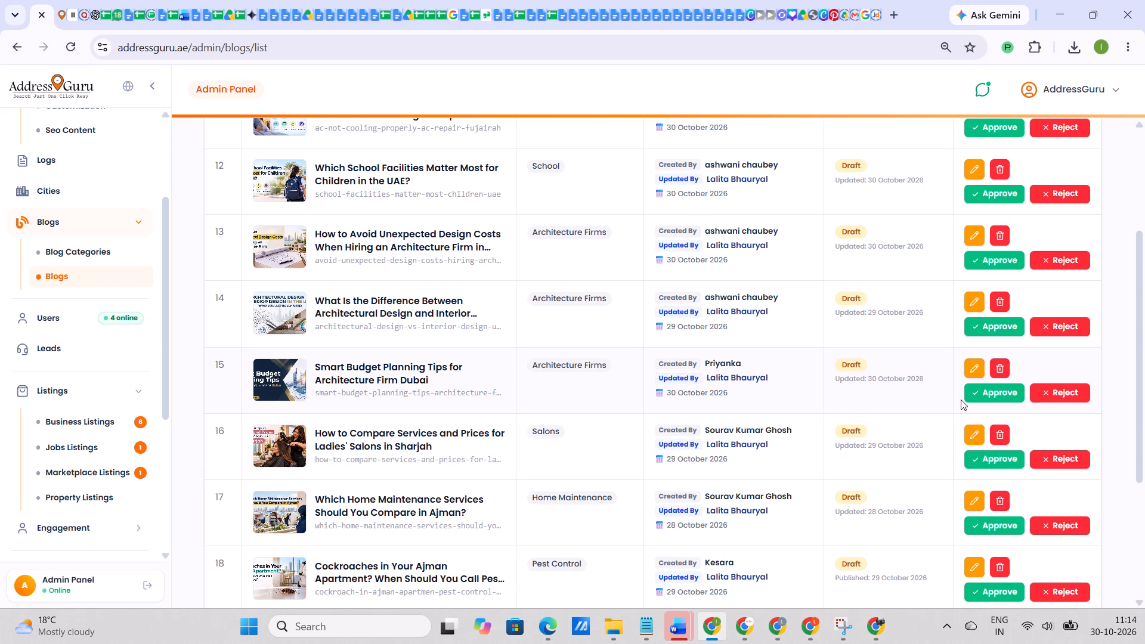
left_click(983, 395)
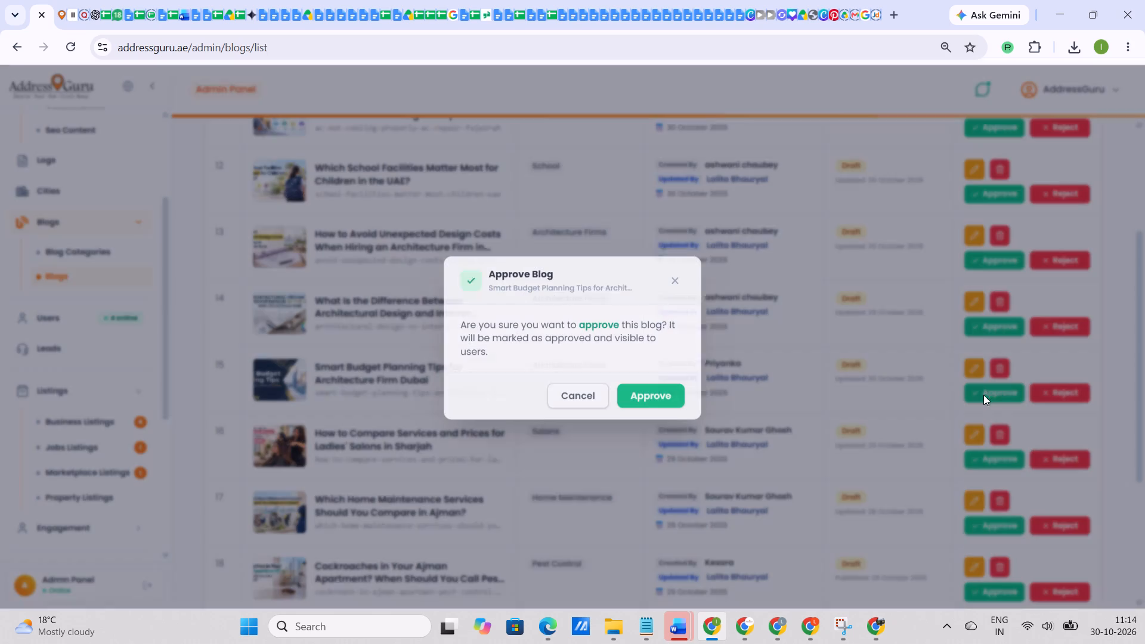
left_click(671, 390)
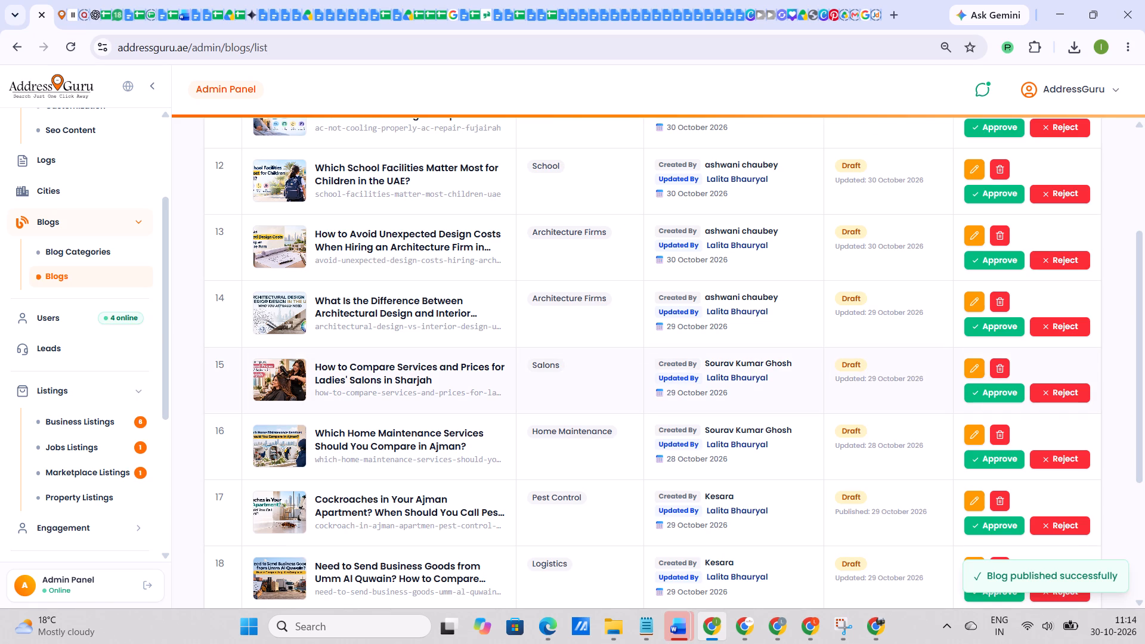
In the other Chrome window, reload the public blogs list and check for the Smart Budget Planning Tips entry.
left_click(746, 625)
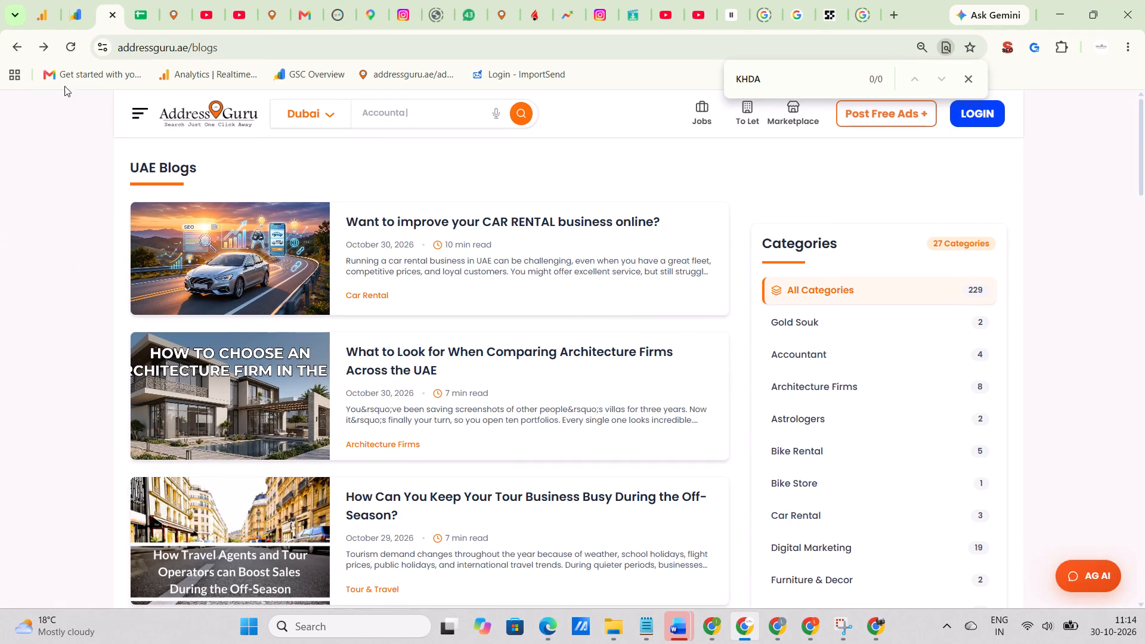
left_click(70, 30)
left_click(120, 0)
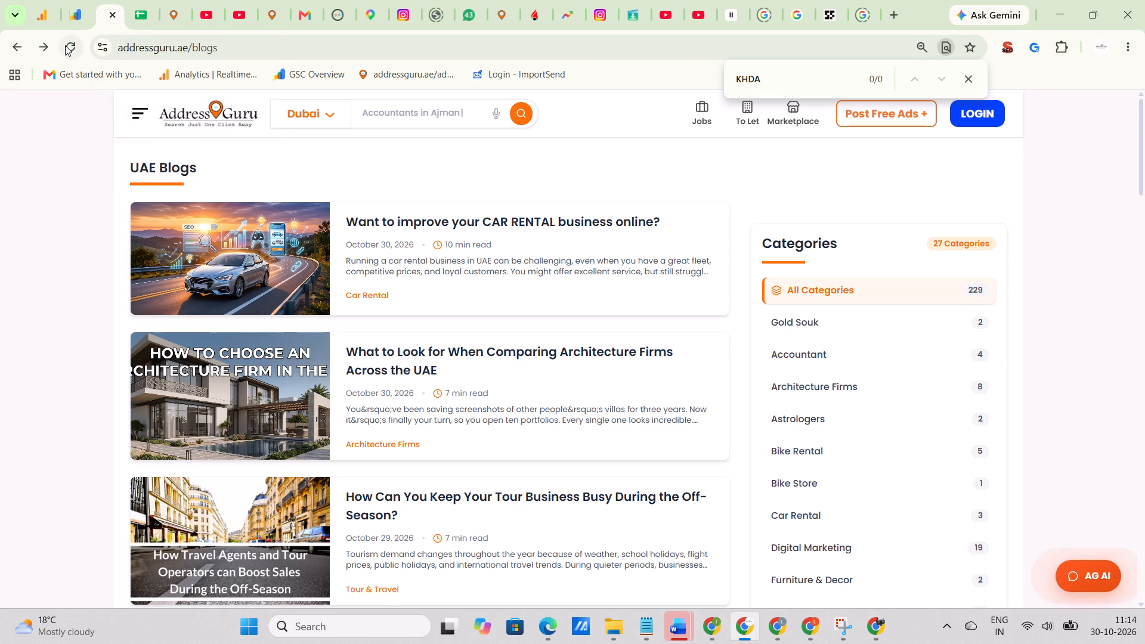
left_click(65, 45)
left_click_drag(341, 213, 423, 209)
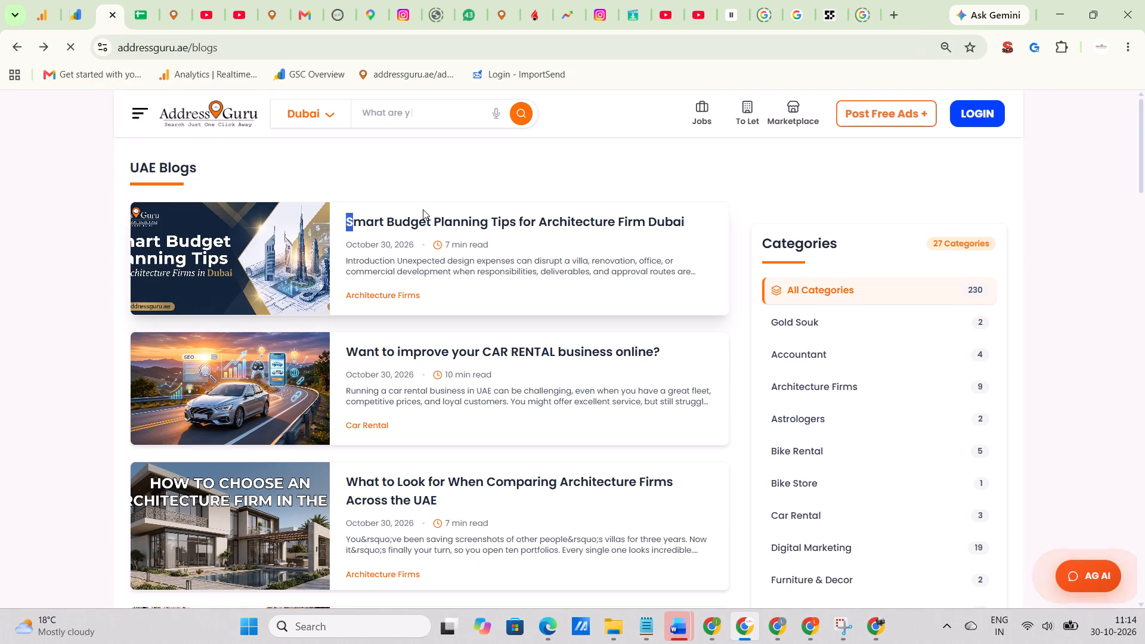
left_click_drag(423, 209, 705, 208)
left_click(705, 208)
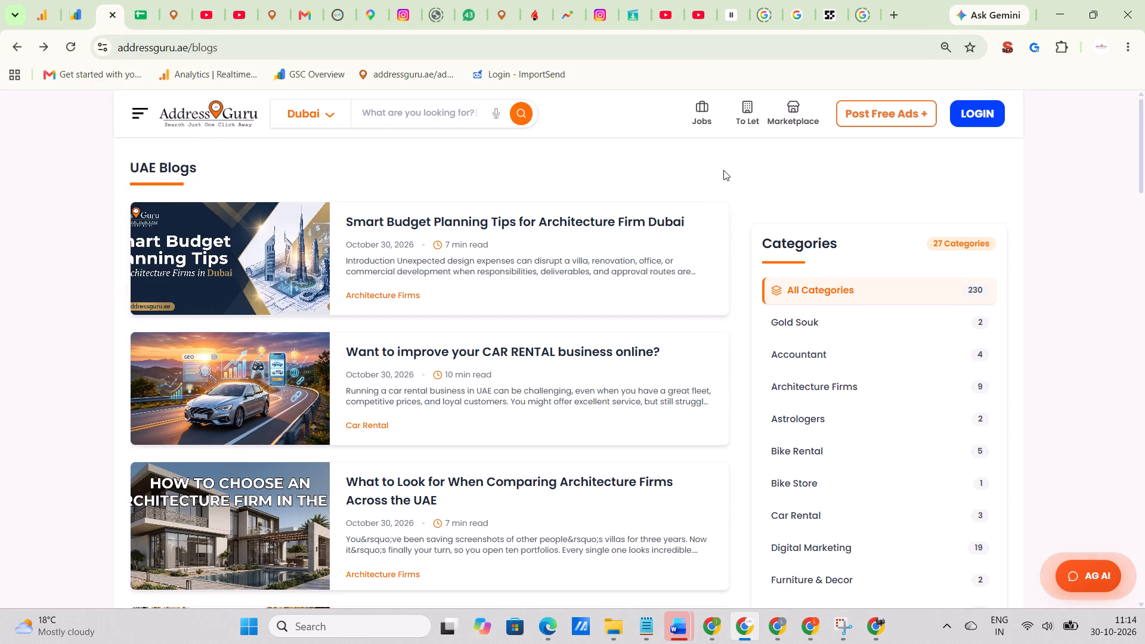
Return to the admin drafts and approve the Umm Al Quwain business goods blog about comparing logistics companies on page 2.
left_click(1053, 0)
scroll(906, 348, "up", 7)
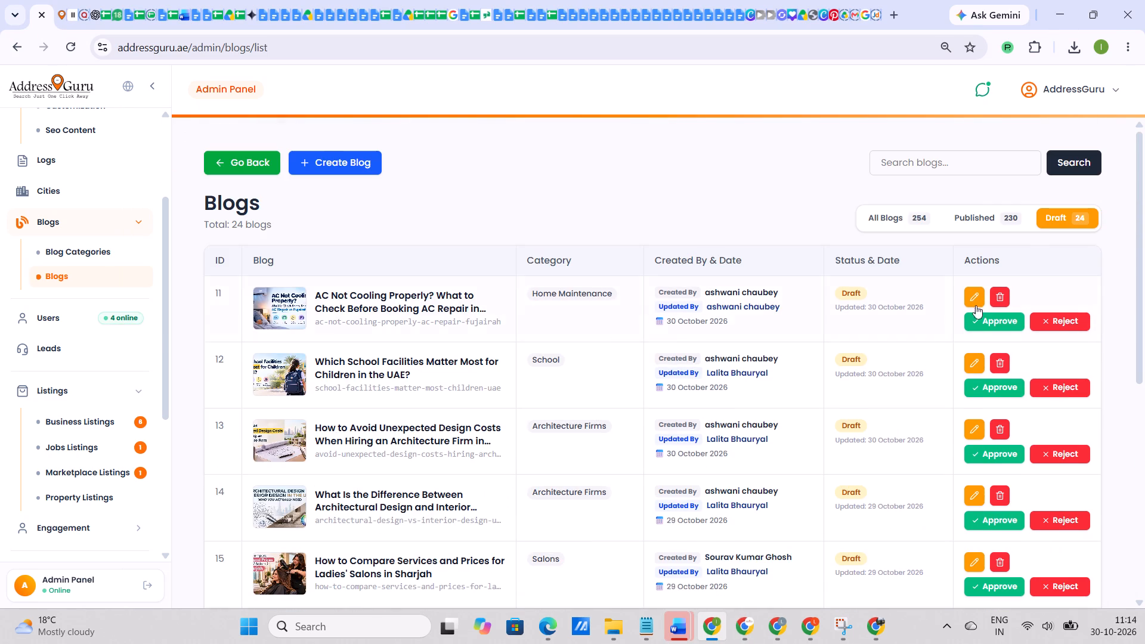
left_click(1057, 214)
scroll(1032, 284, "down", 7)
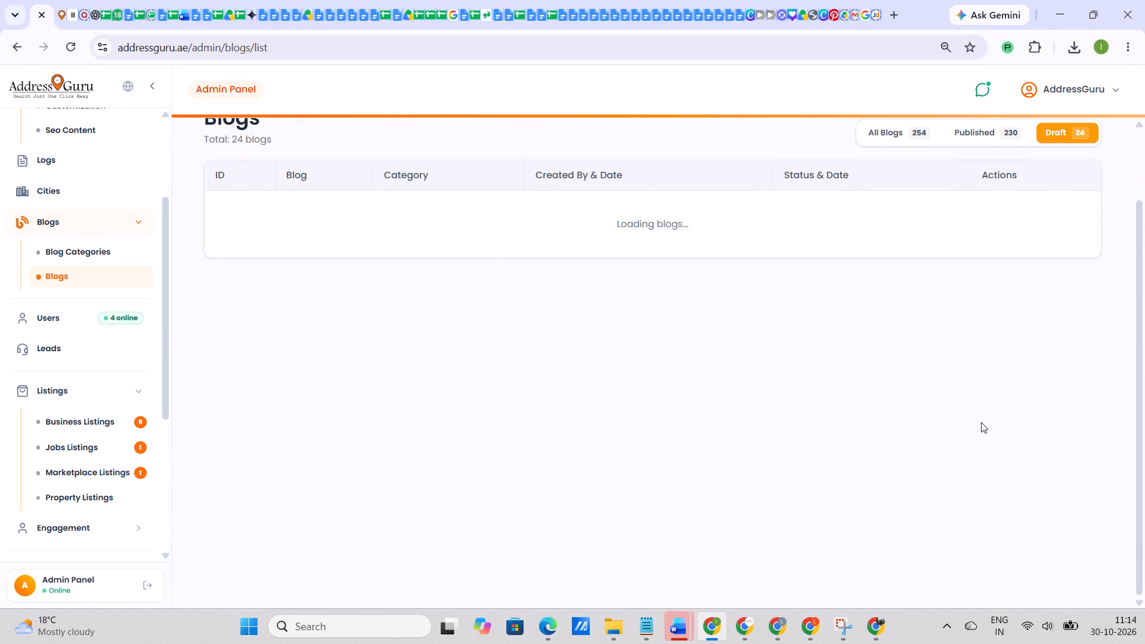
scroll(982, 490, "down", 11)
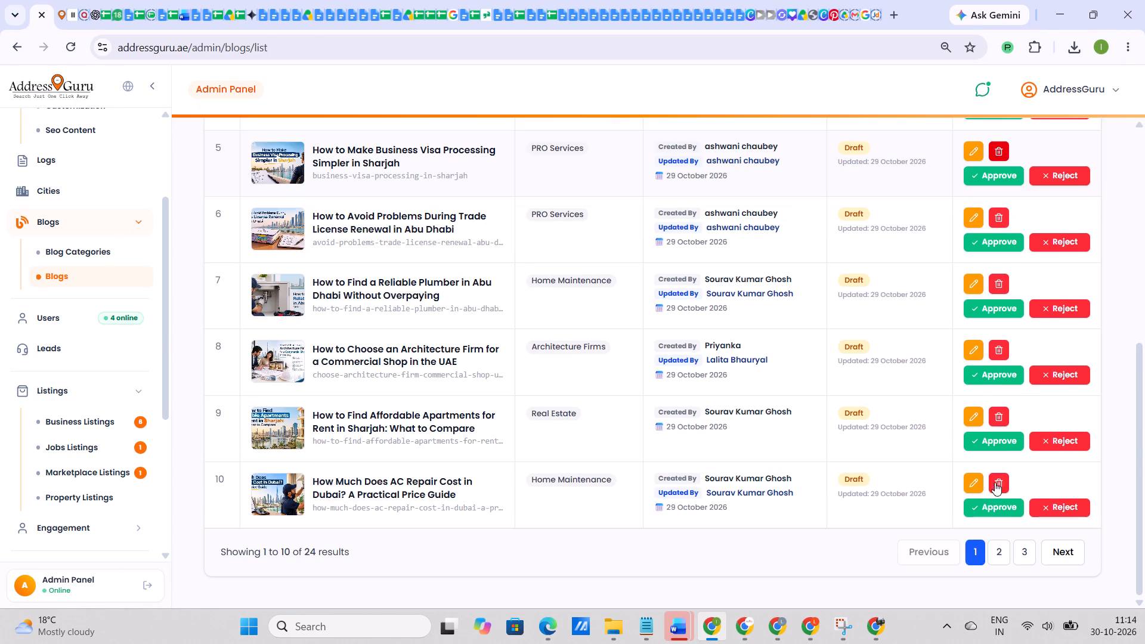
left_click(1004, 550)
scroll(763, 422, "up", 2)
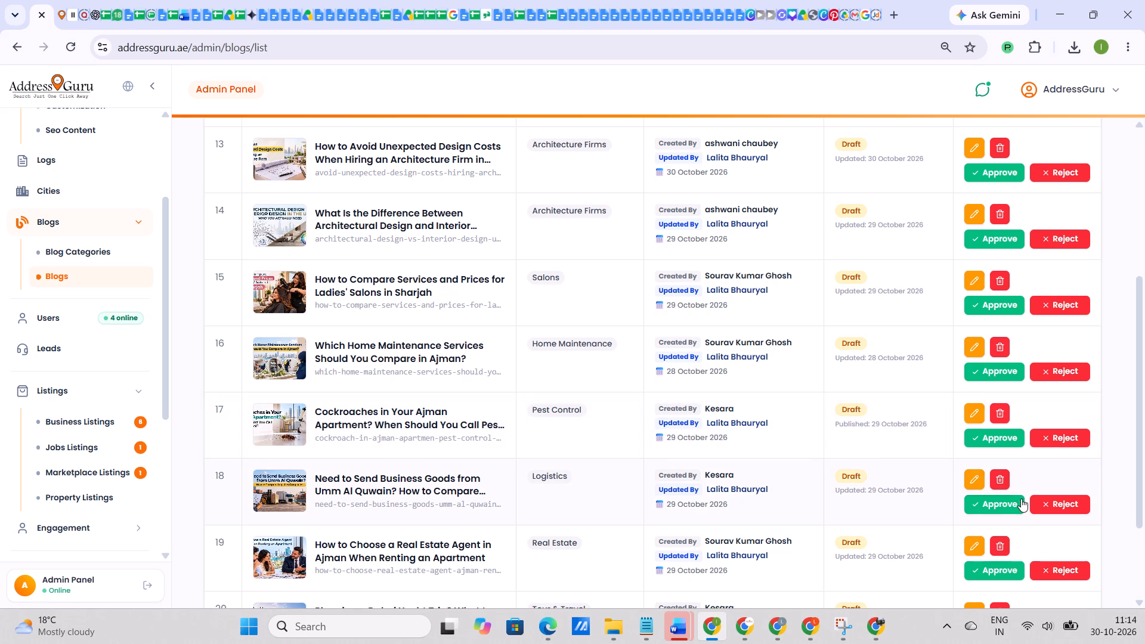
left_click(1007, 506)
left_click(655, 395)
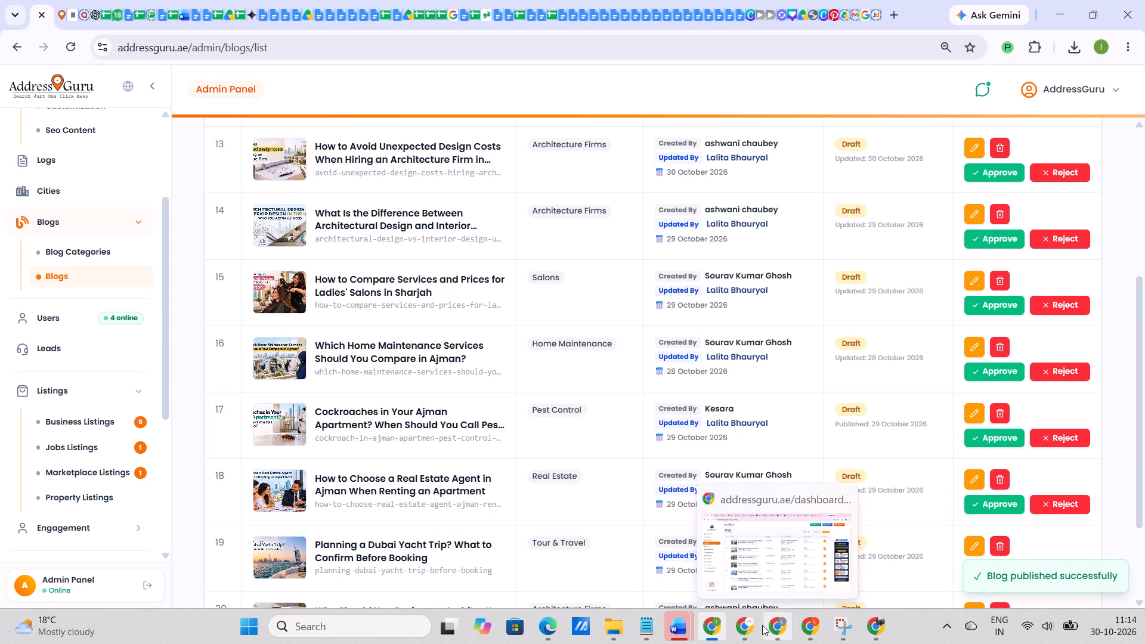
Reload the public blogs list in the other Chrome window and check the logistics blog and the entries below it.
left_click(748, 627)
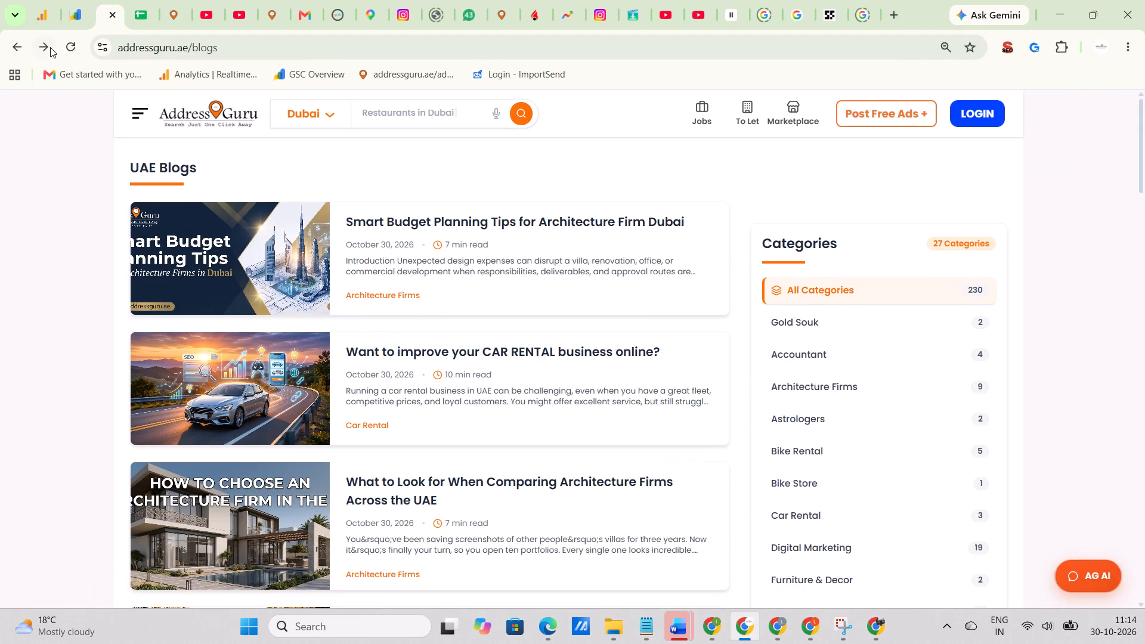
left_click(69, 49)
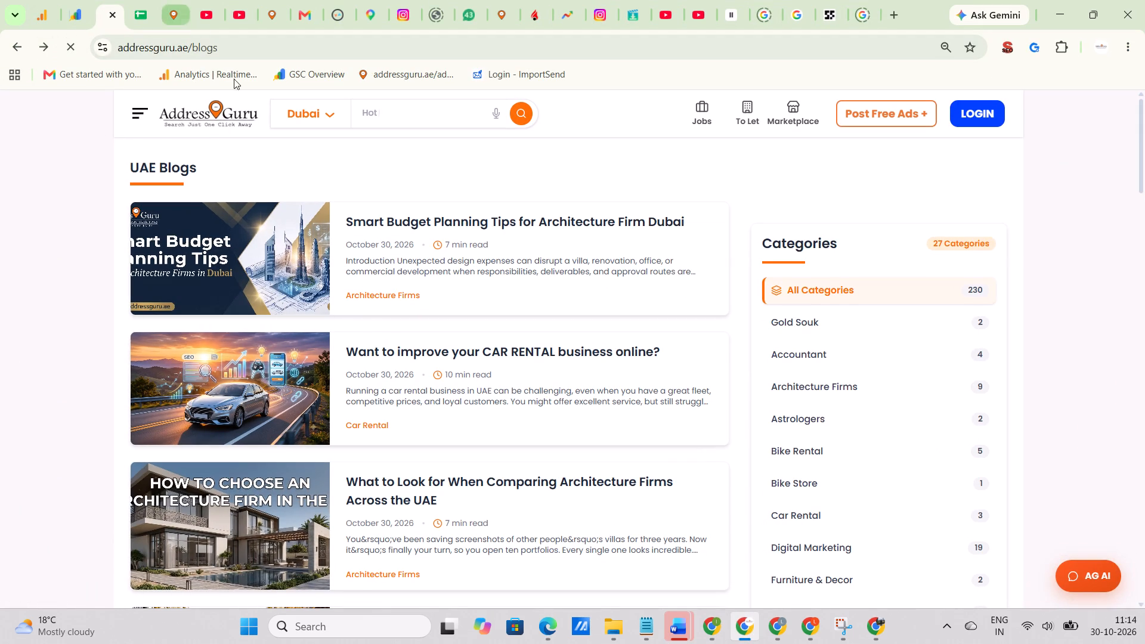
scroll(463, 223, "down", 1)
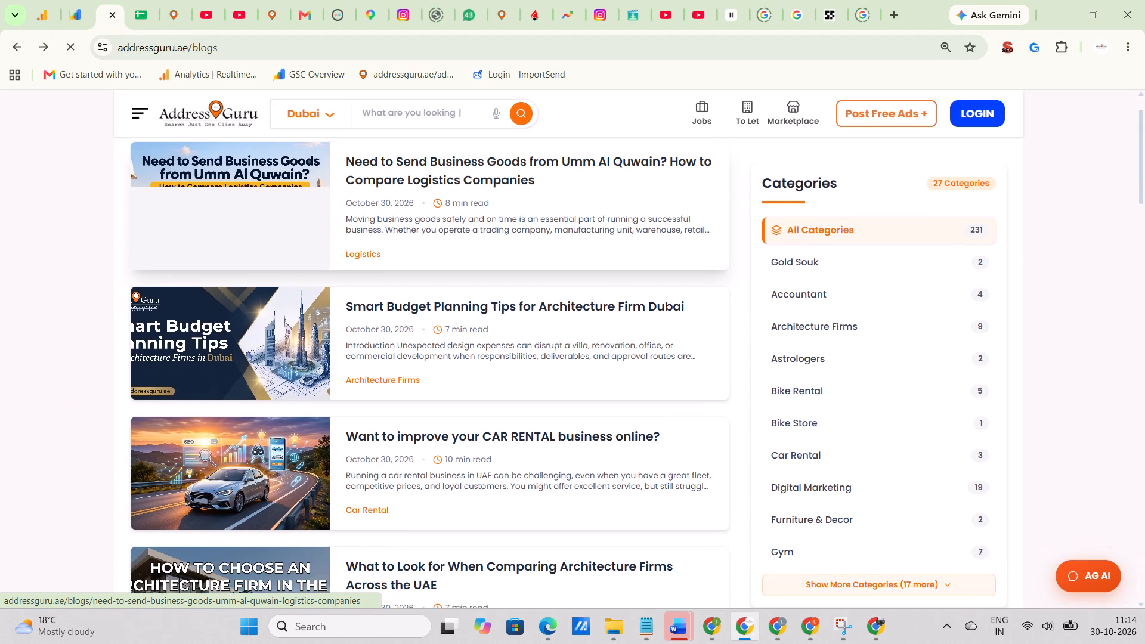
scroll(463, 222, "down", 1)
scroll(463, 222, "up", 1)
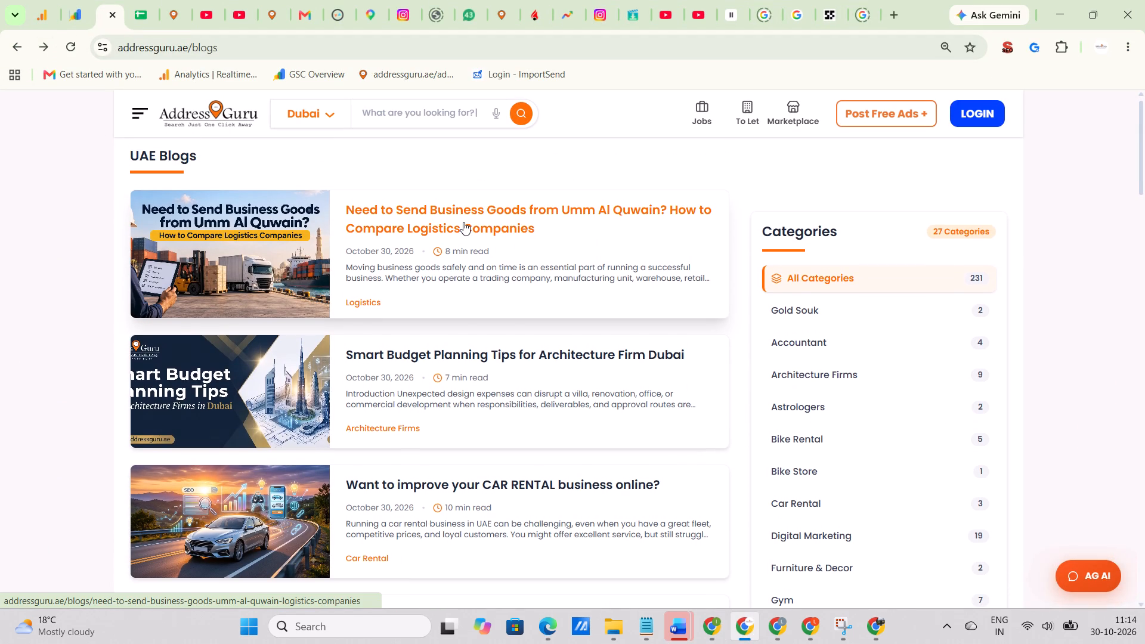
scroll(463, 222, "down", 3)
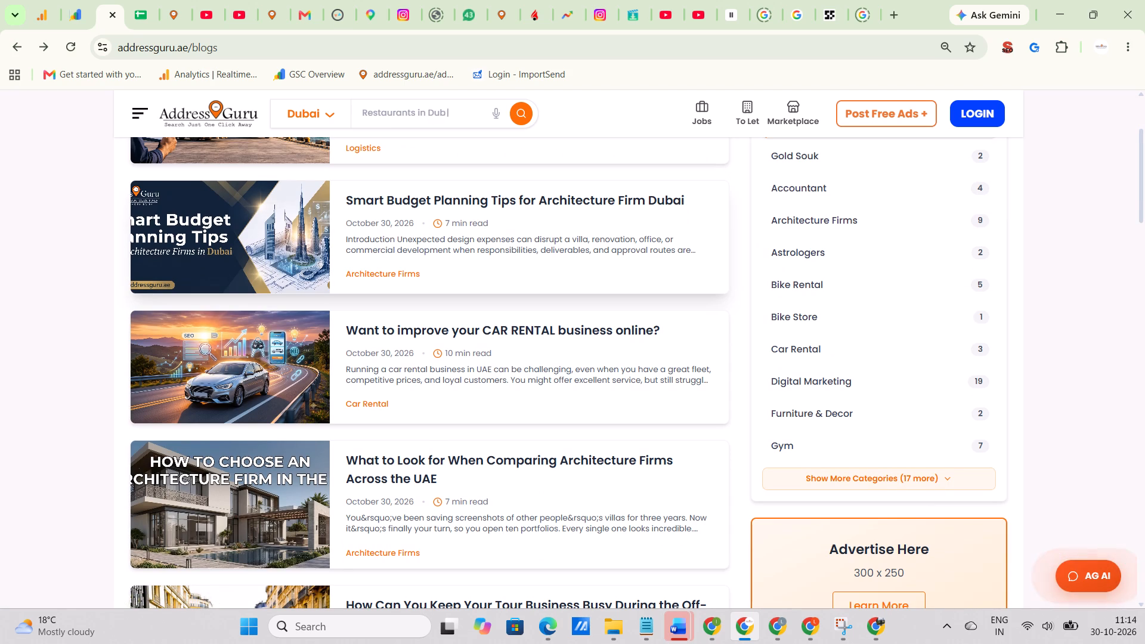
scroll(463, 222, "down", 2)
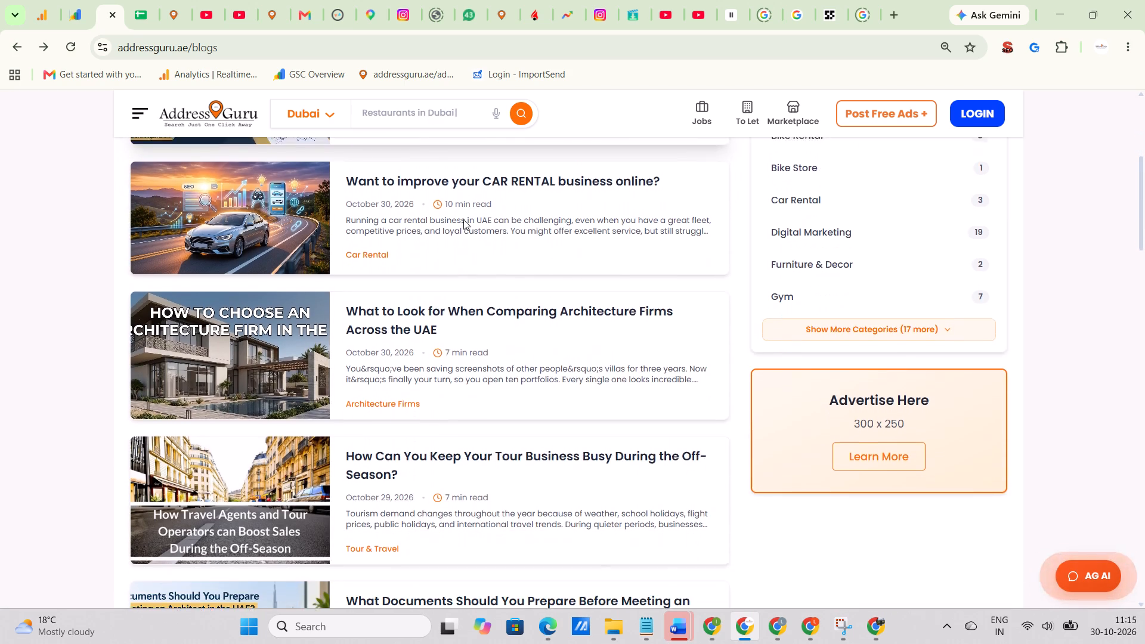
scroll(463, 219, "down", 2)
Open the live blog "What to Look for When Comparing Architecture Firms Across the UAE" and copy its URL.
left_click(416, 246)
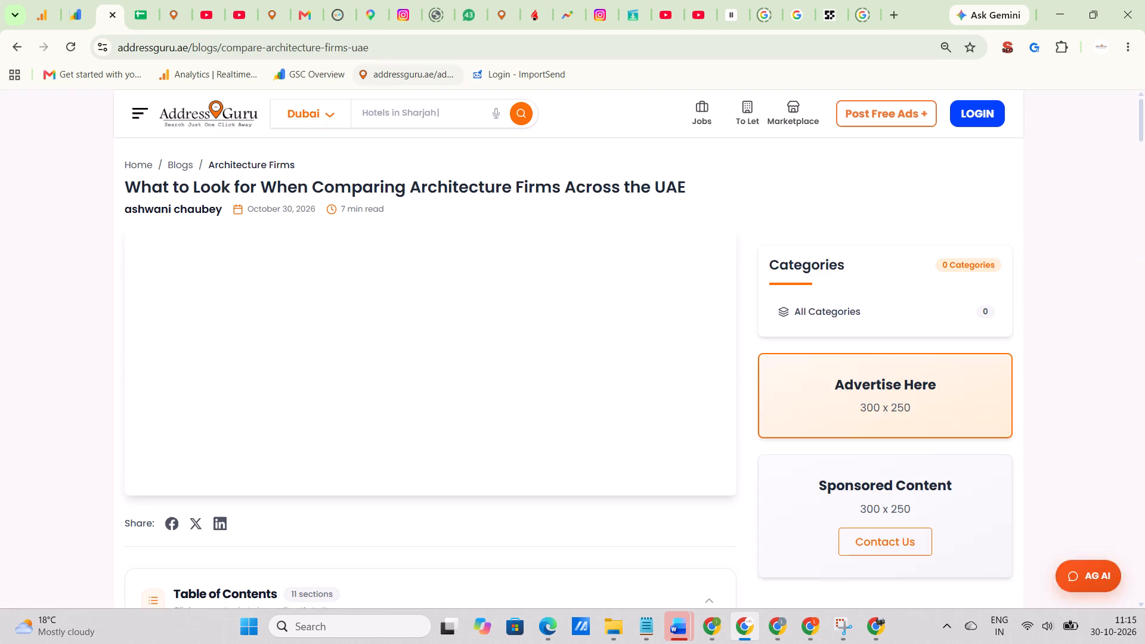
left_click(394, 38)
left_click(411, 44)
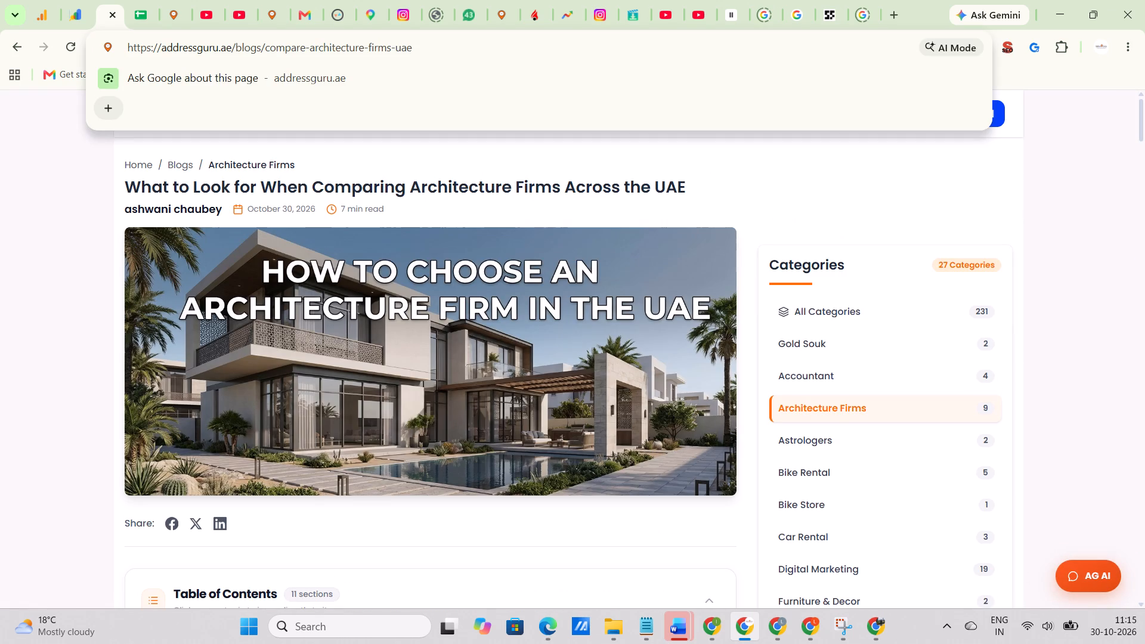
key("ctrl+a")
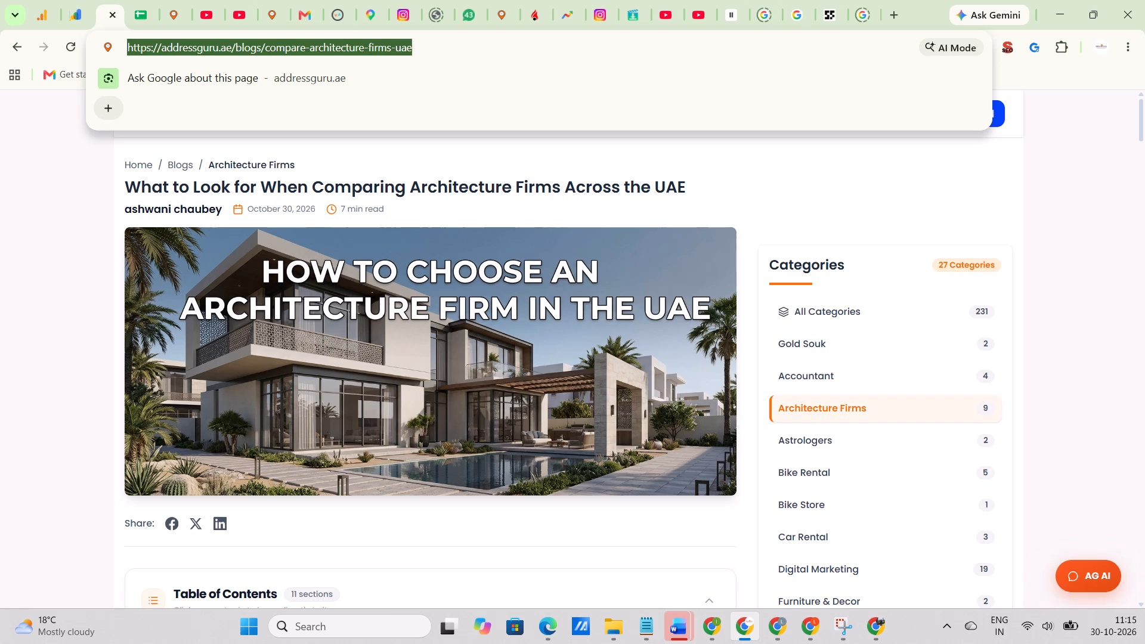
key("ctrl+c")
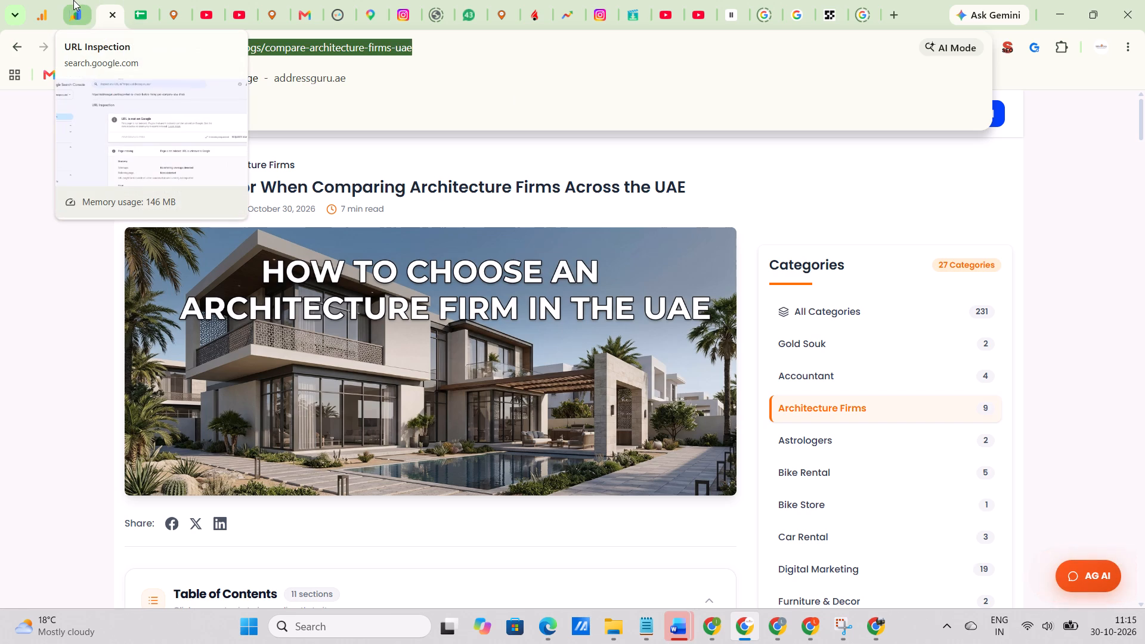
In Search Console, inspect the copied compare-architecture-firms-uae URL and request indexing for it.
left_click(73, 0)
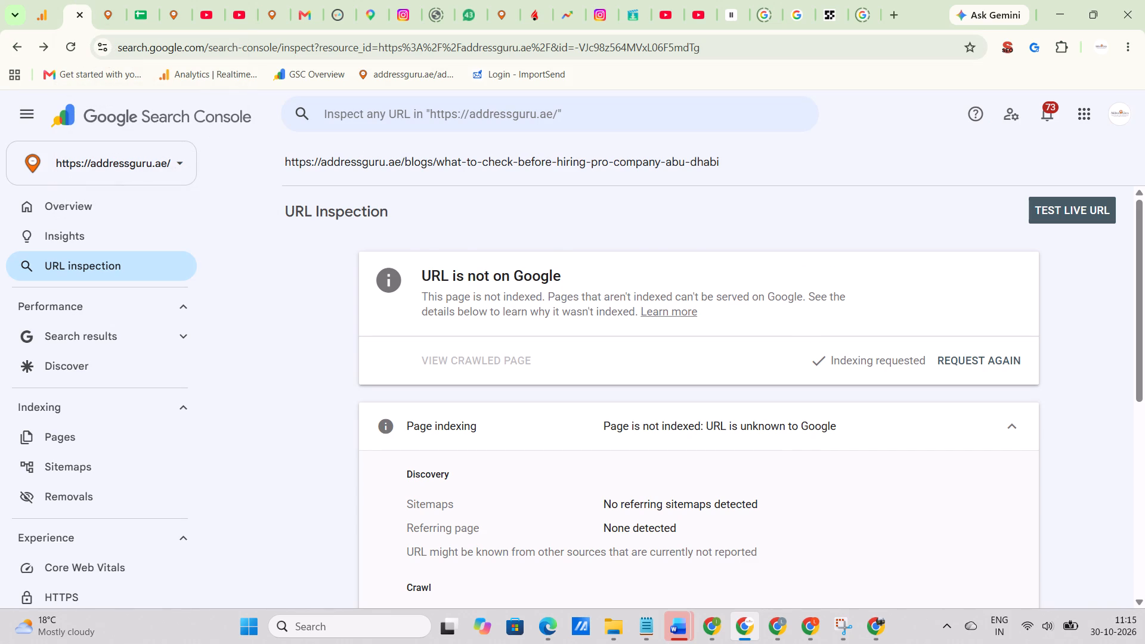
left_click(417, 102)
key("ctrl+v")
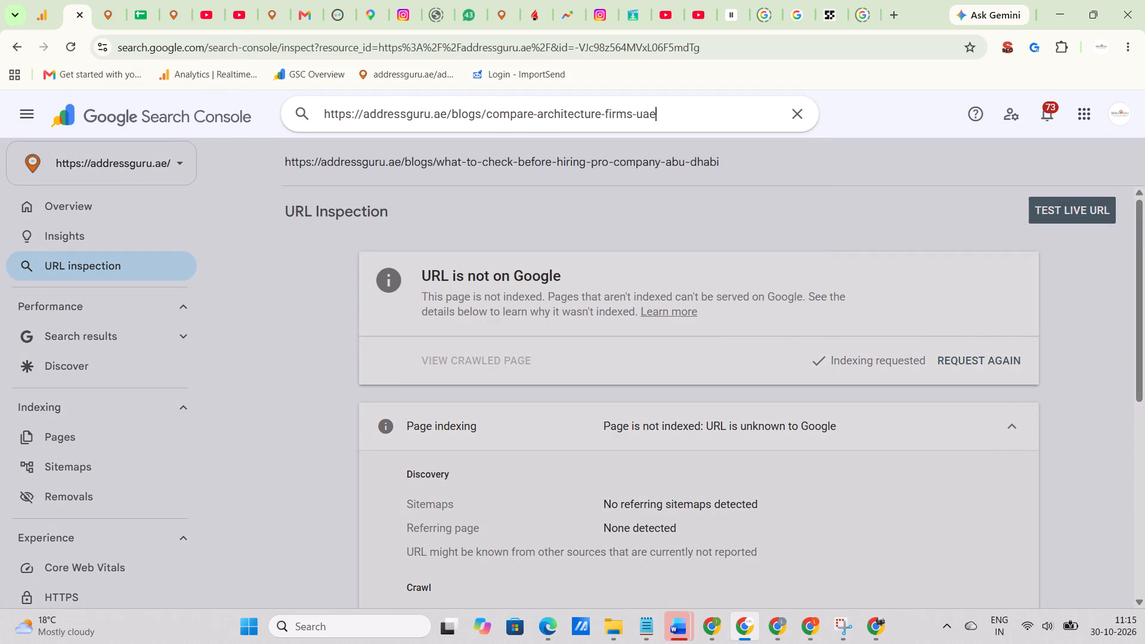
left_click_drag(488, 114, 277, 119)
left_click(277, 119)
key("BackSpace")
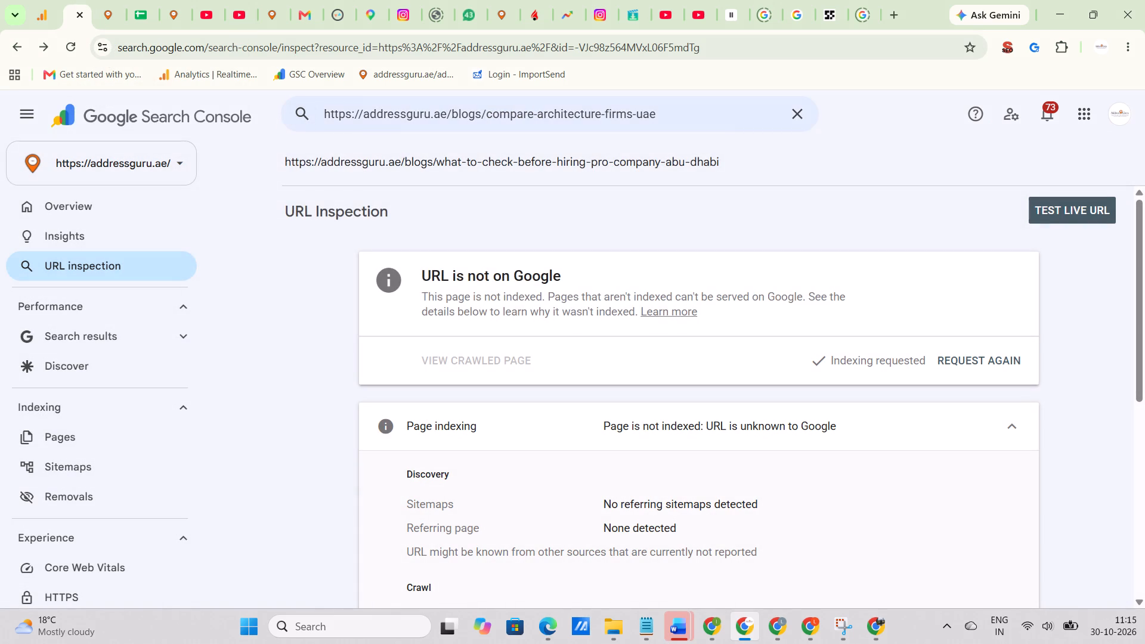
left_click_drag(451, 116, 386, 117)
left_click(386, 117)
left_click_drag(453, 116, 426, 118)
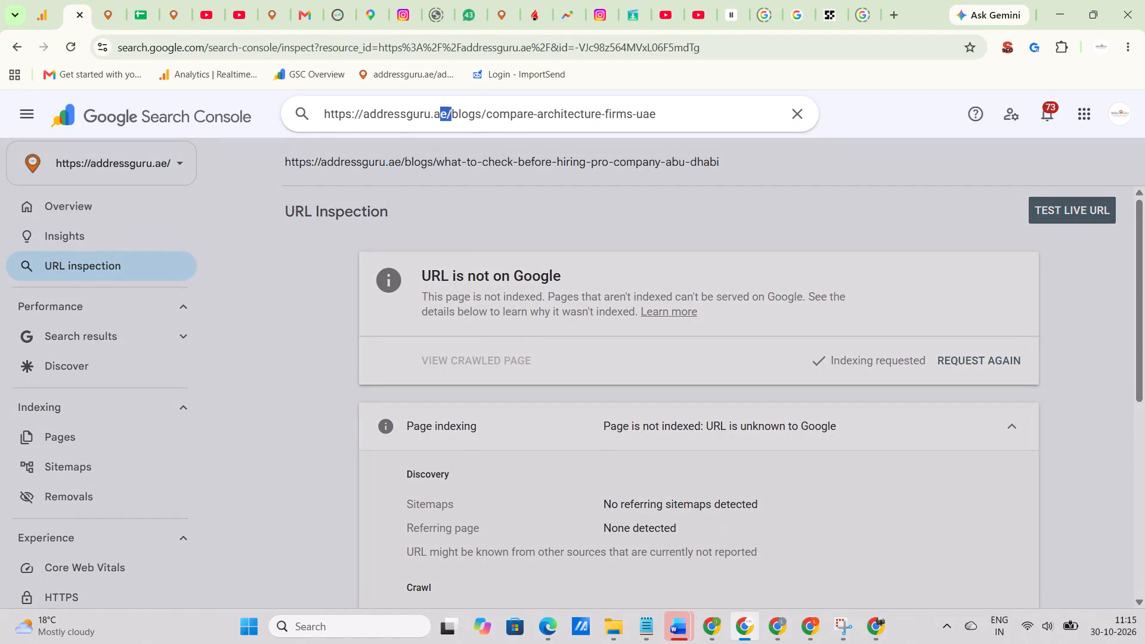
left_click_drag(426, 118, 322, 118)
left_click(322, 118)
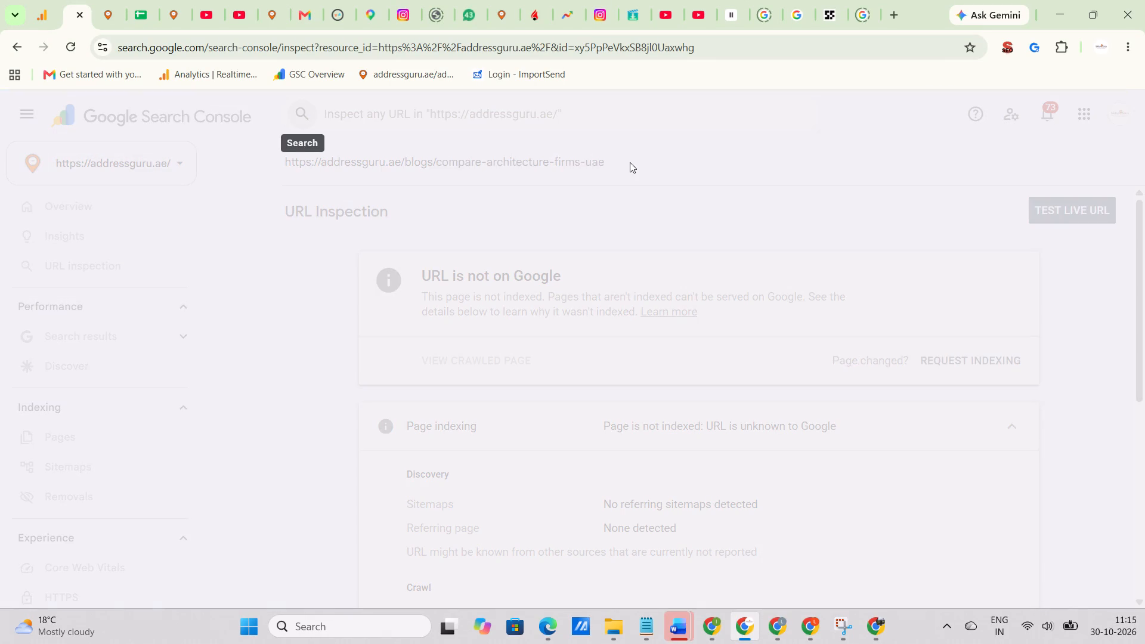
left_click(963, 358)
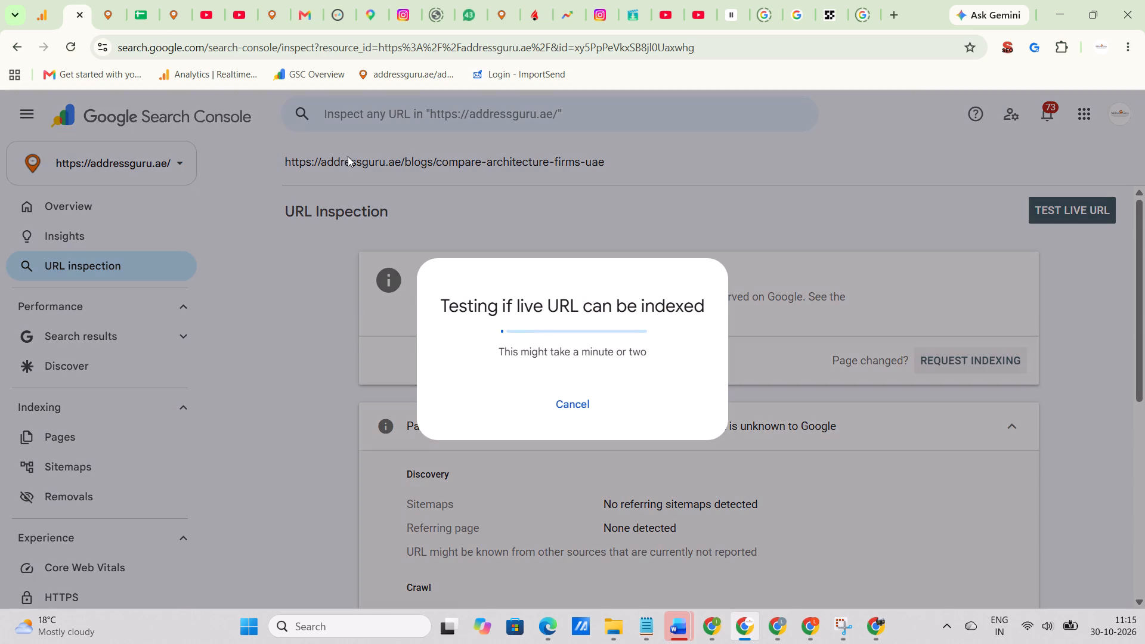
Paste the compare-architecture-firms-uae URL into cell B789 of the indexed pages sheet in the Address Guru UAE spreadsheet.
left_click(147, 0)
scroll(429, 375, "down", 1)
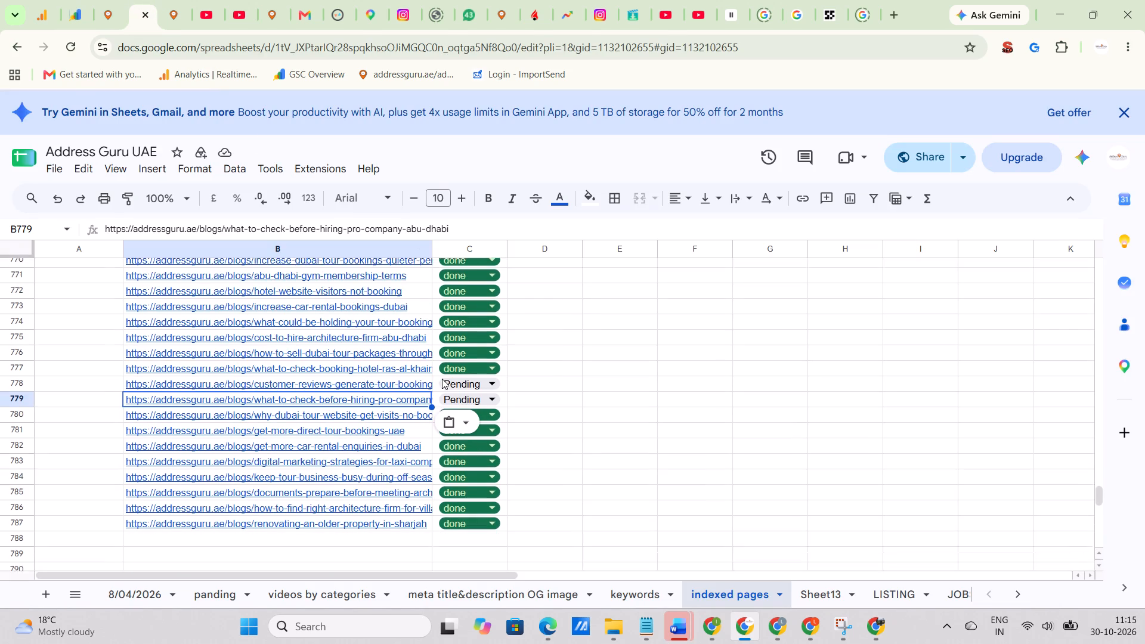
scroll(442, 379, "down", 1)
left_click(366, 496)
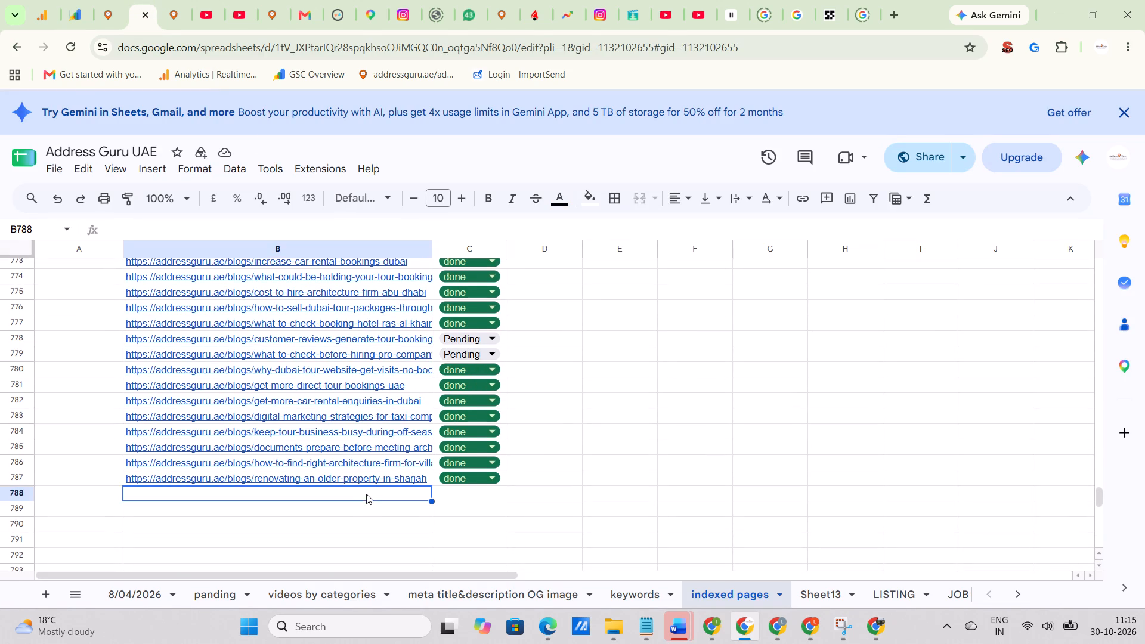
left_click(360, 512)
key("ctrl+v")
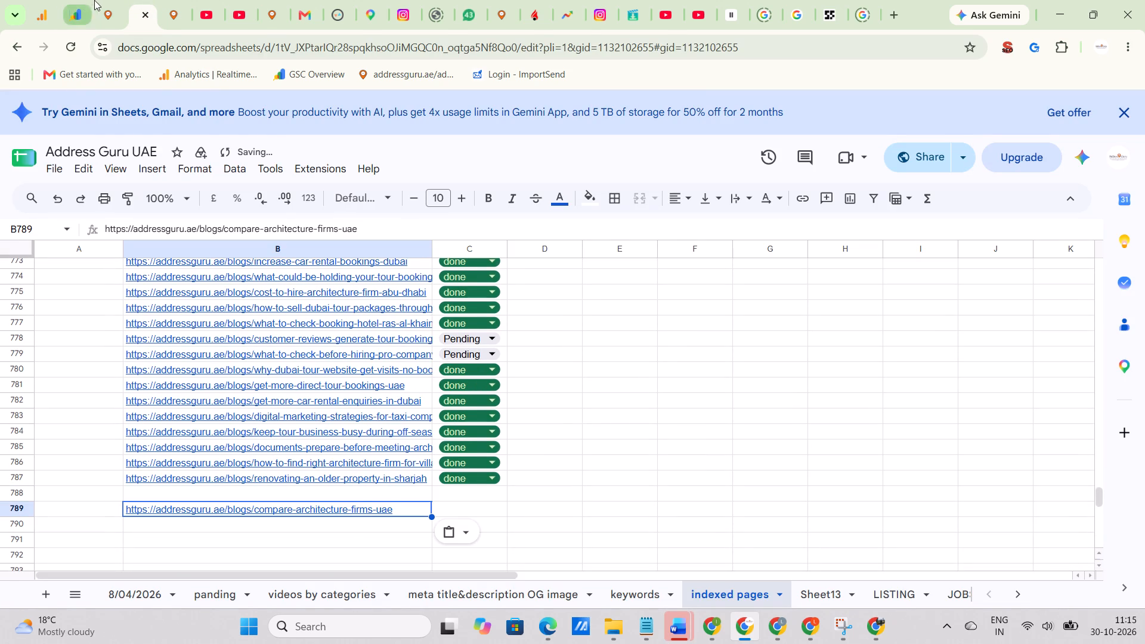
Return to the public blogs list, open "Want to improve your CAR RENTAL business online?" and examine its text, tables and images.
left_click(100, 0)
left_click(23, 47)
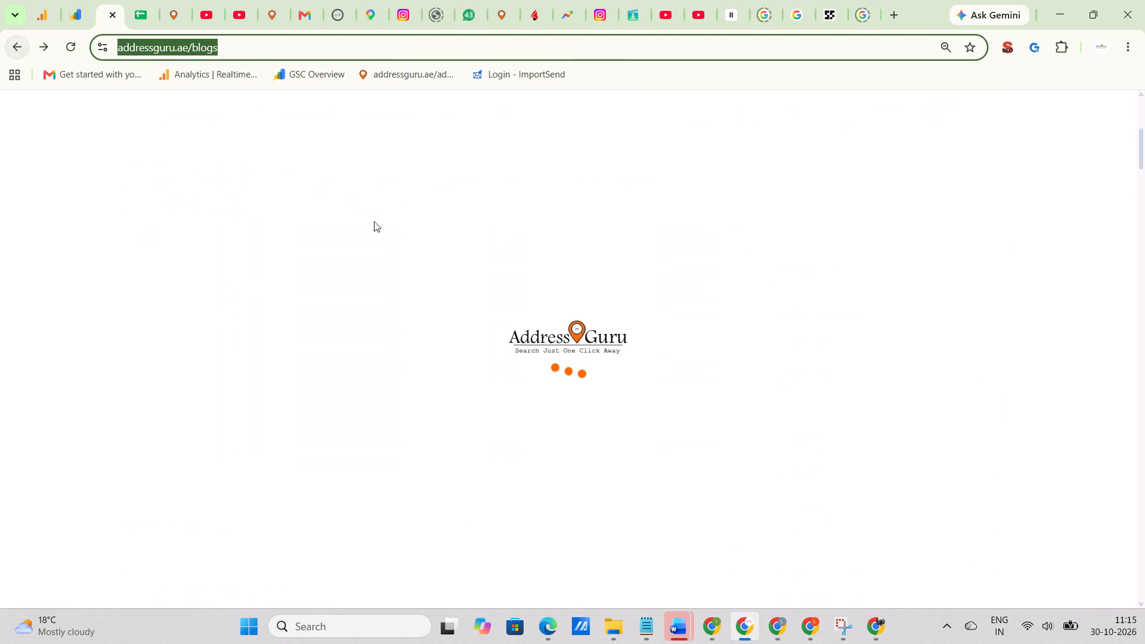
scroll(458, 261, "down", 4)
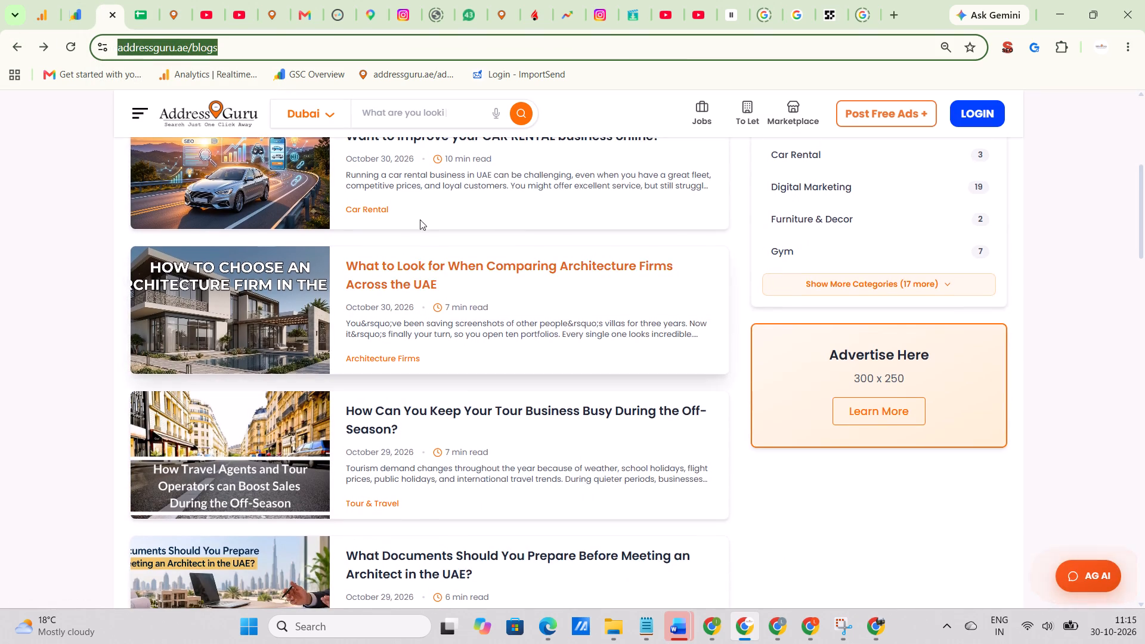
scroll(408, 181, "up", 1)
left_click(406, 216)
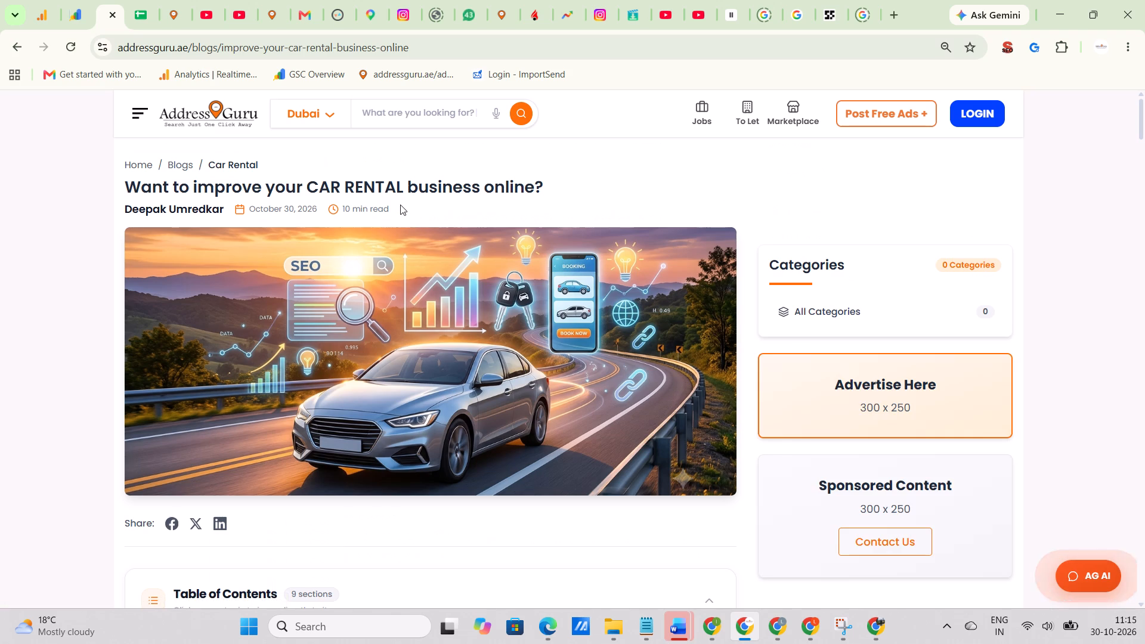
scroll(398, 197, "down", 11)
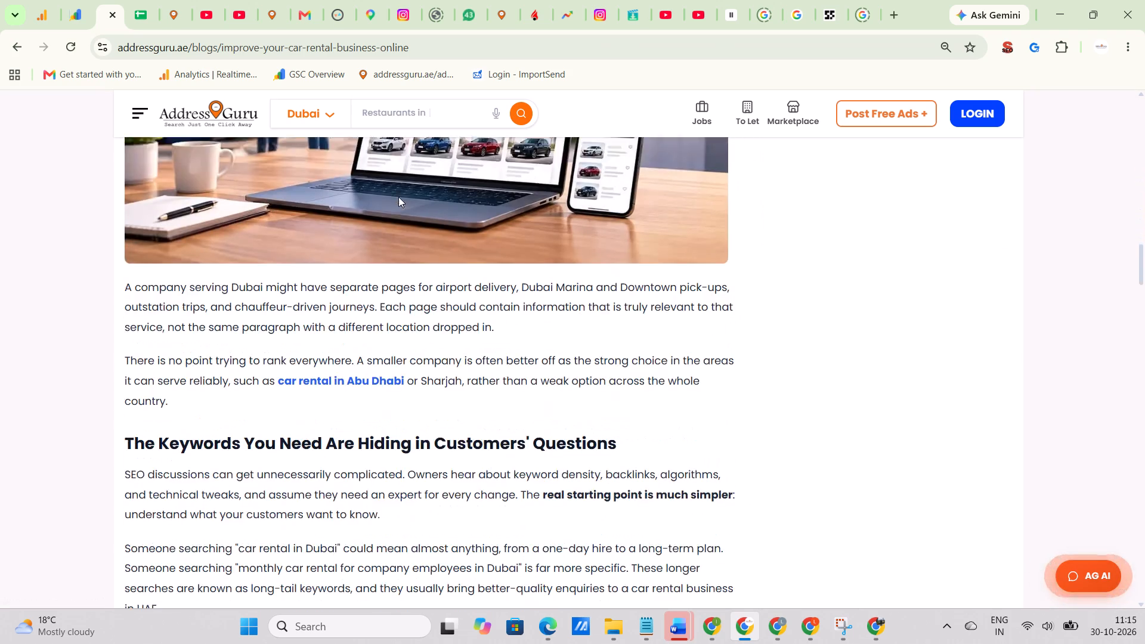
scroll(398, 197, "down", 2)
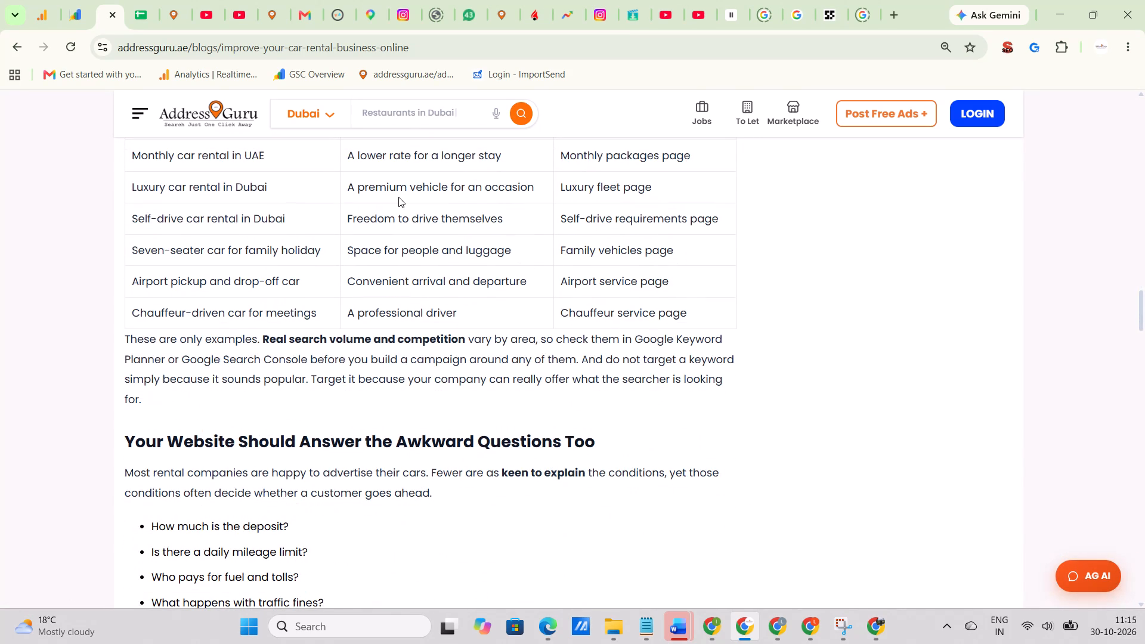
scroll(398, 197, "down", 5)
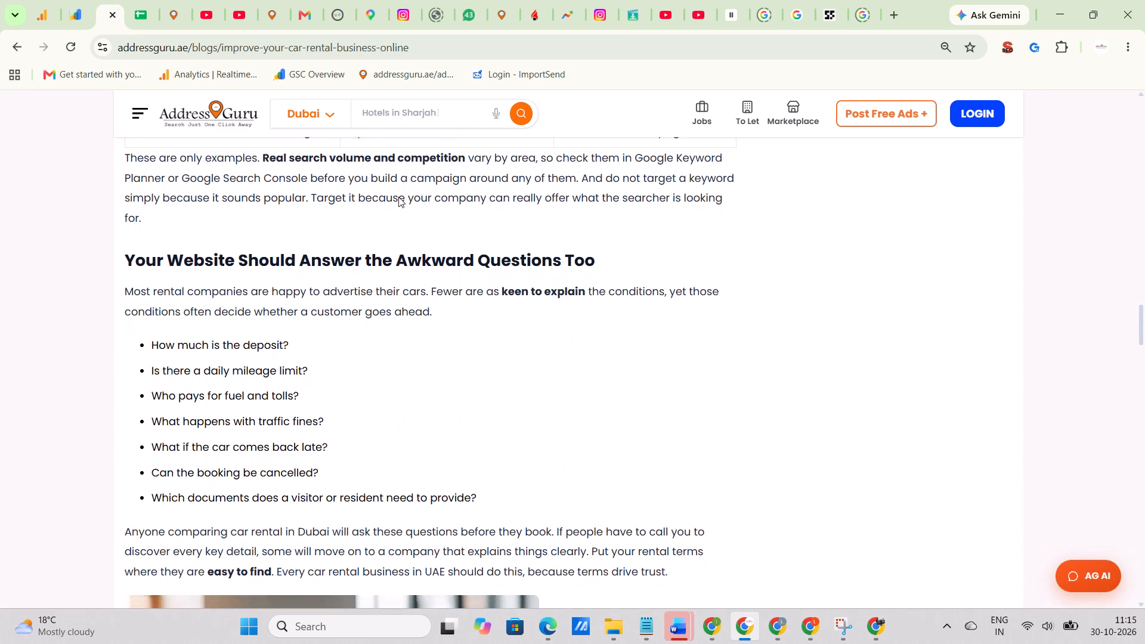
scroll(398, 197, "down", 3)
scroll(398, 197, "left", 1)
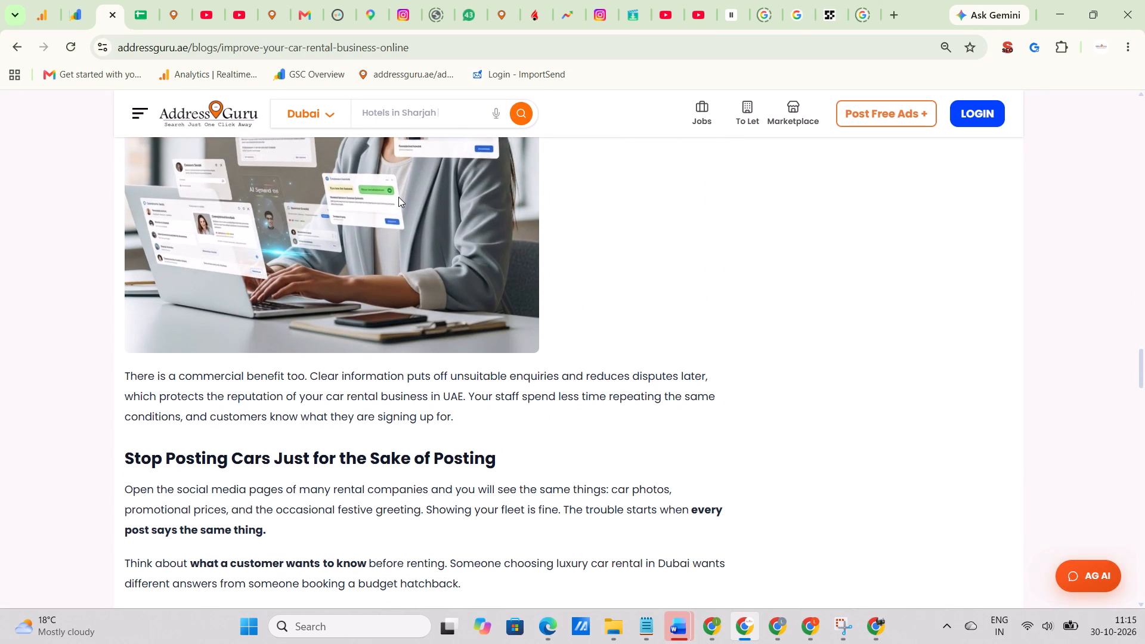
scroll(398, 197, "left", 1)
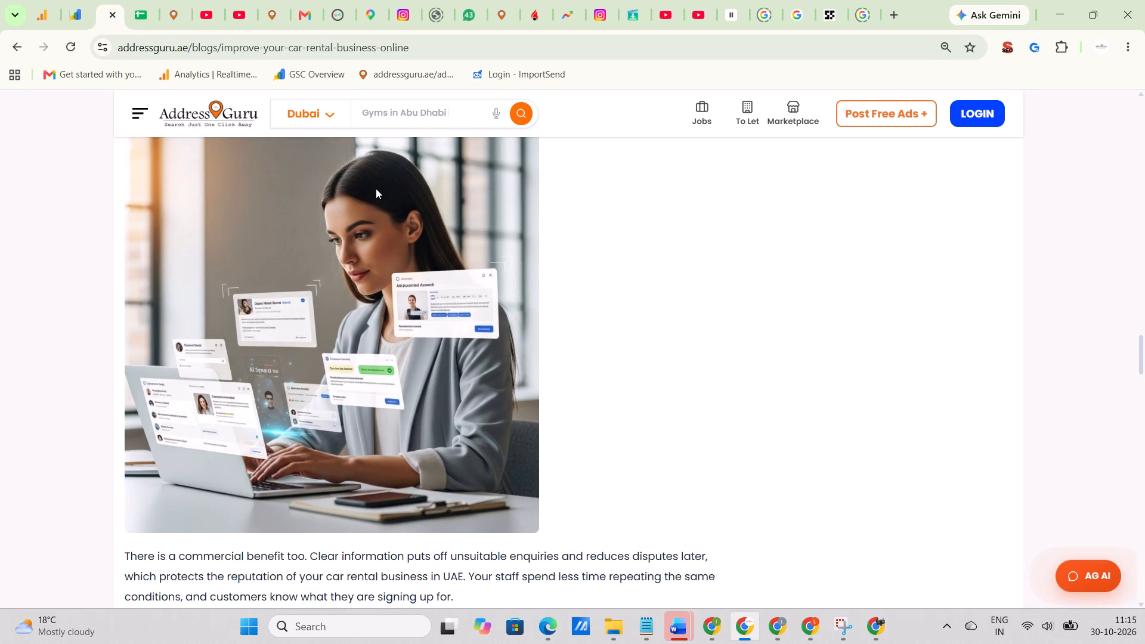
In the admin panel, filter the blogs to published, open the car rental blog for editing and examine its headings, images and content.
left_click(716, 623)
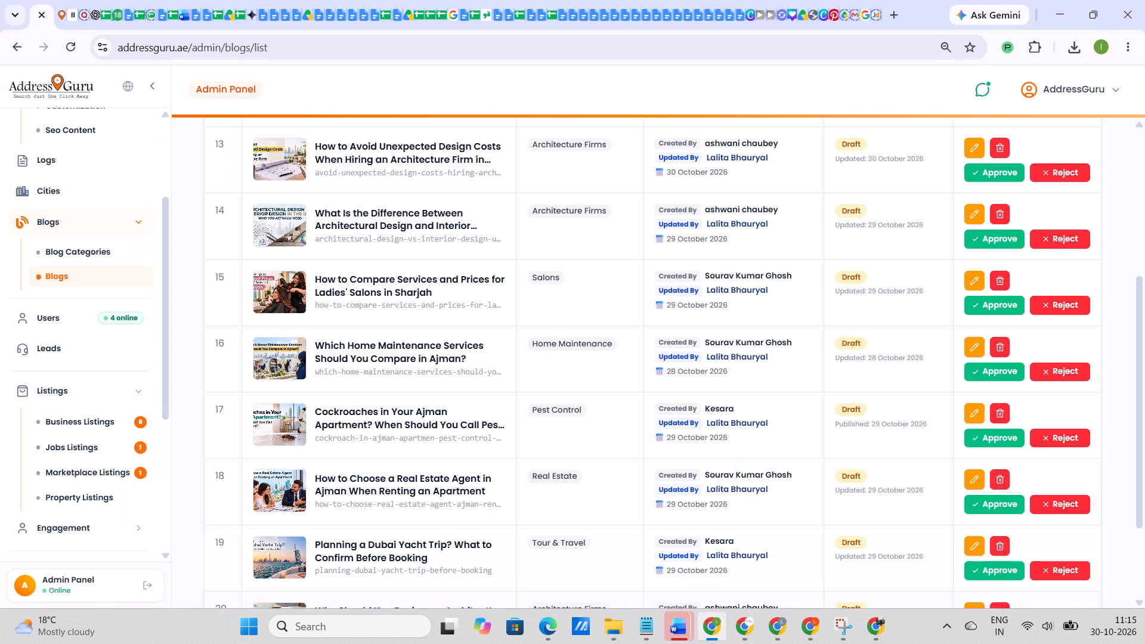
scroll(731, 493, "up", 7)
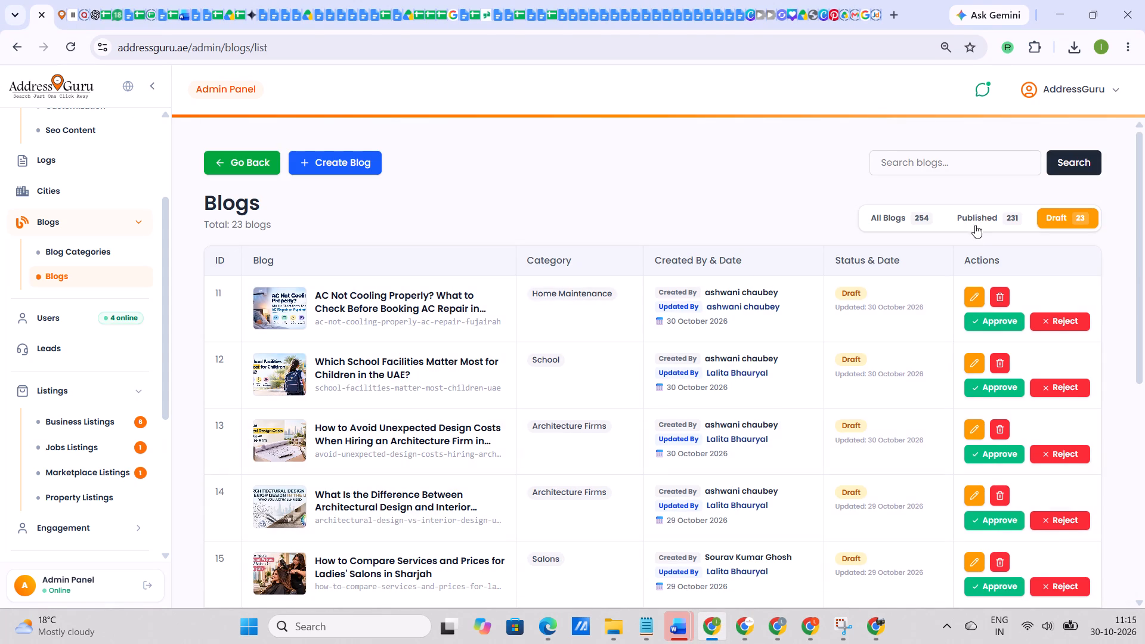
left_click(975, 223)
scroll(691, 375, "down", 1)
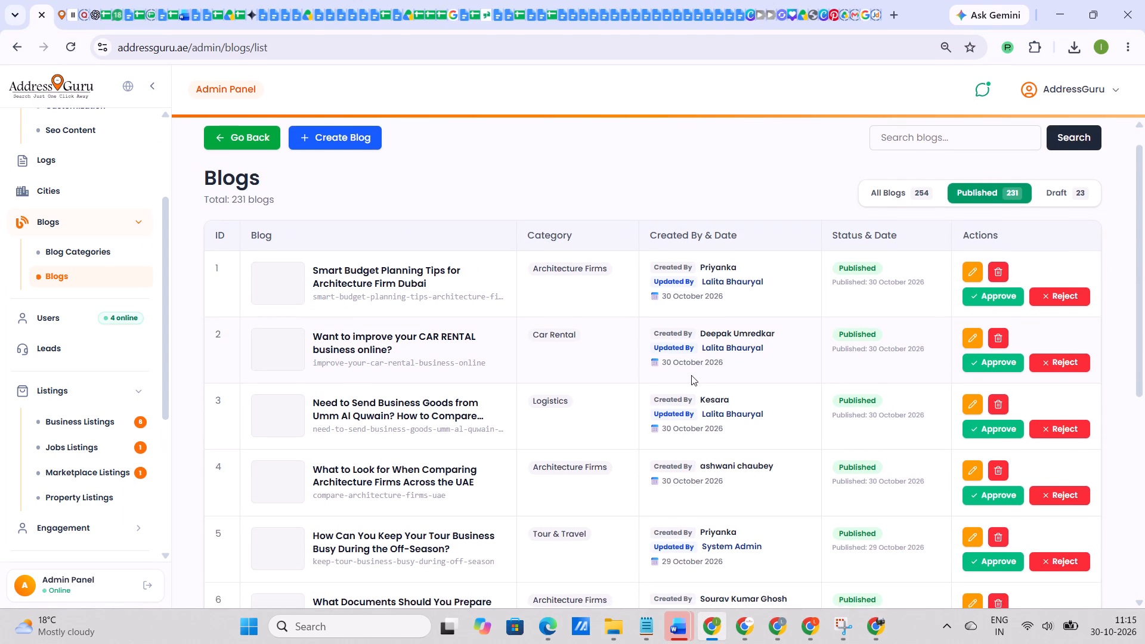
scroll(691, 375, "down", 1)
left_click(407, 330)
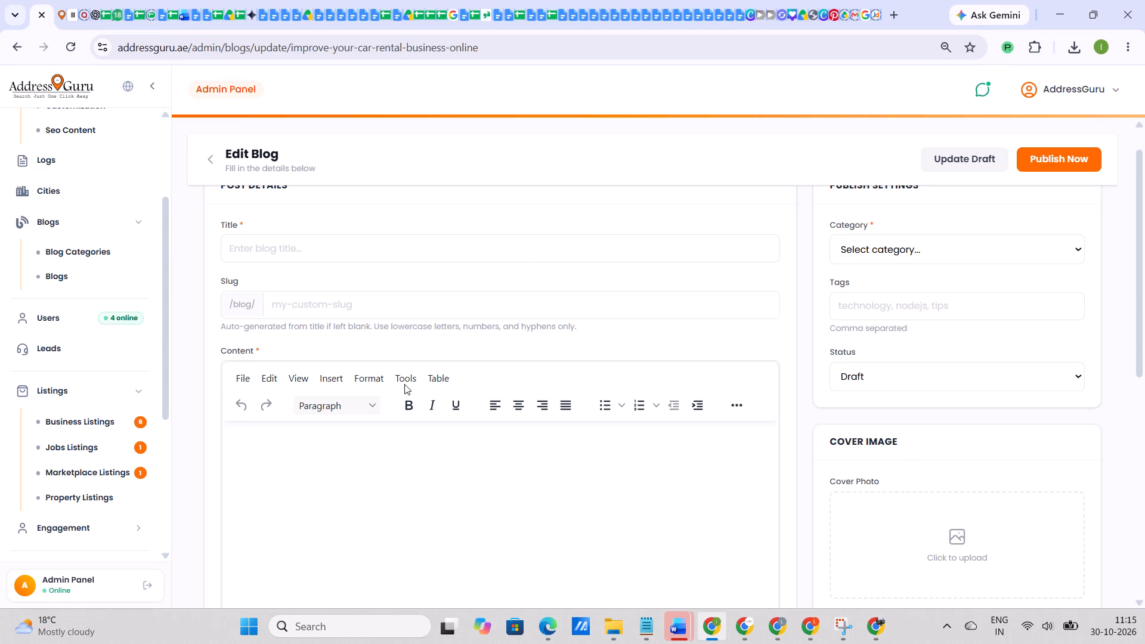
scroll(347, 461, "down", 2)
scroll(309, 491, "down", 4)
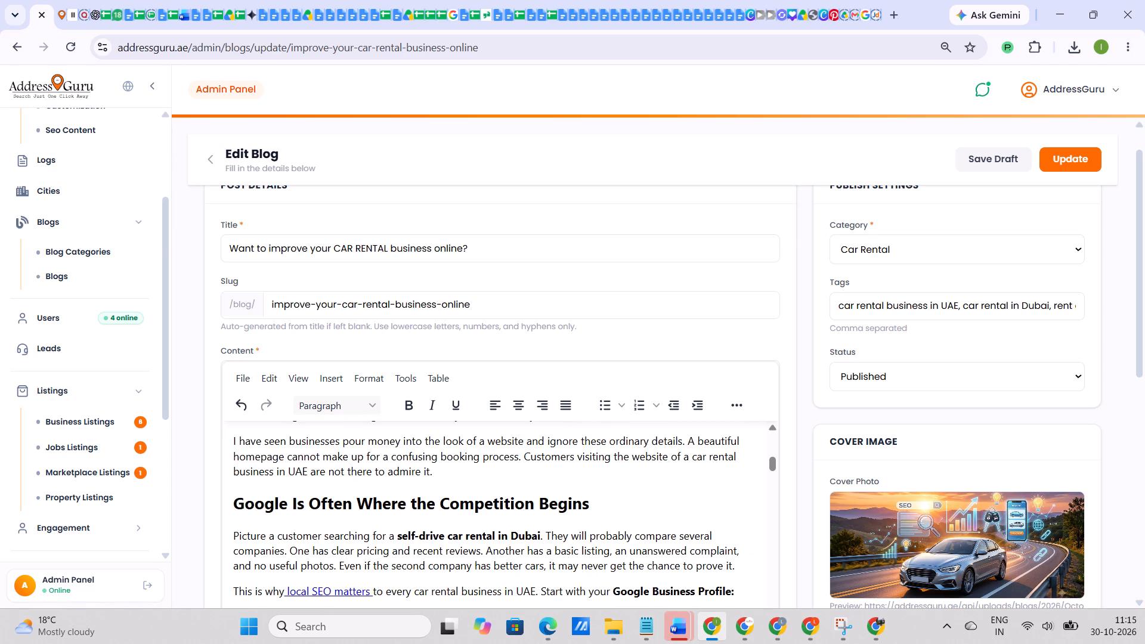
left_click(277, 486)
scroll(278, 487, "down", 5)
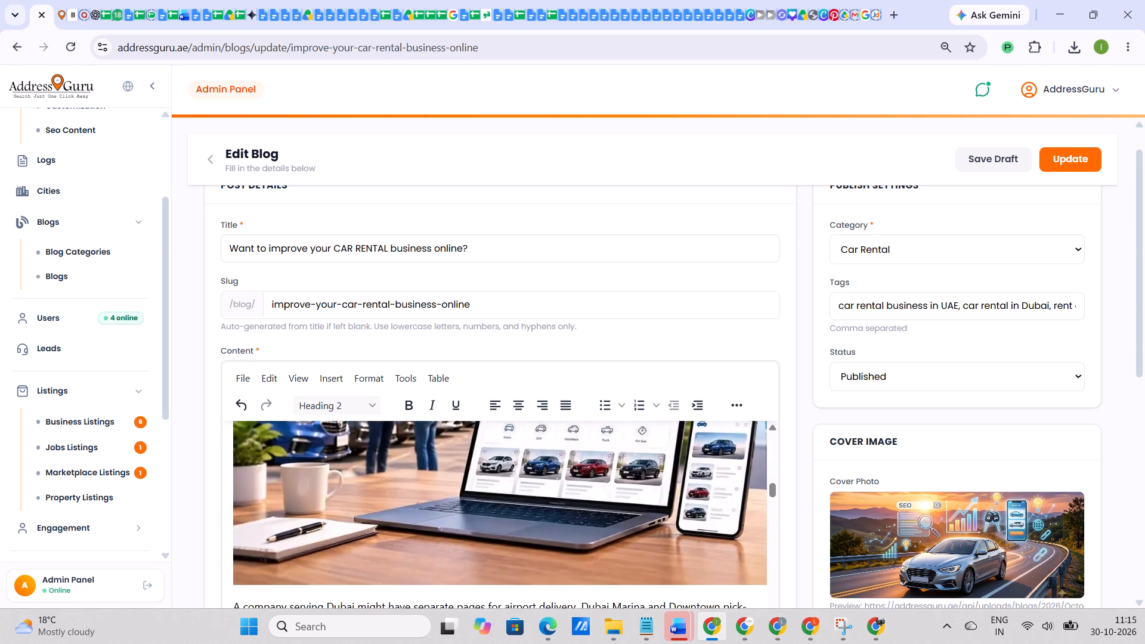
scroll(281, 488, "down", 7)
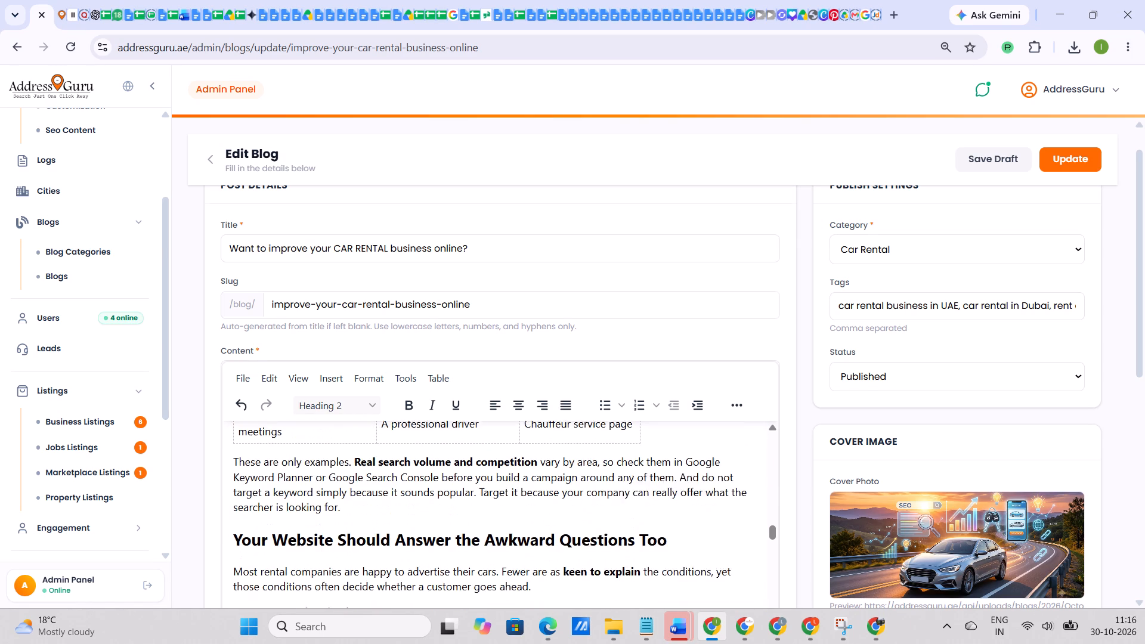
scroll(281, 488, "down", 1)
left_click(256, 521)
left_click(237, 522)
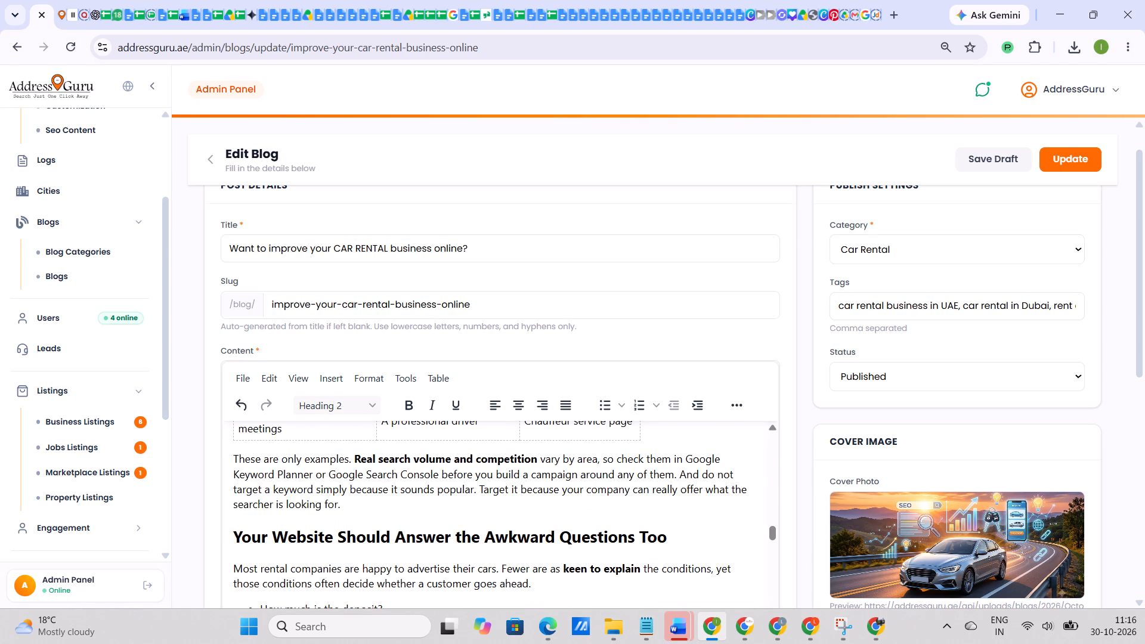
left_click(17, 52)
left_click(1051, 11)
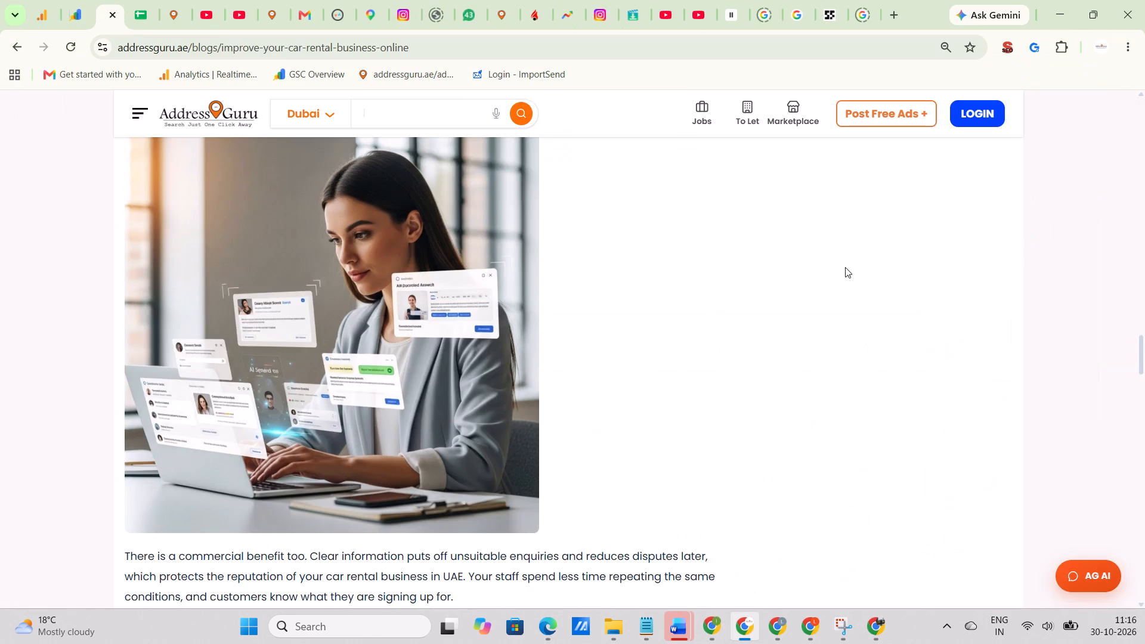
Read the rest of the live car rental blog down to the author profile, and return to the public blogs list.
scroll(688, 324, "down", 10)
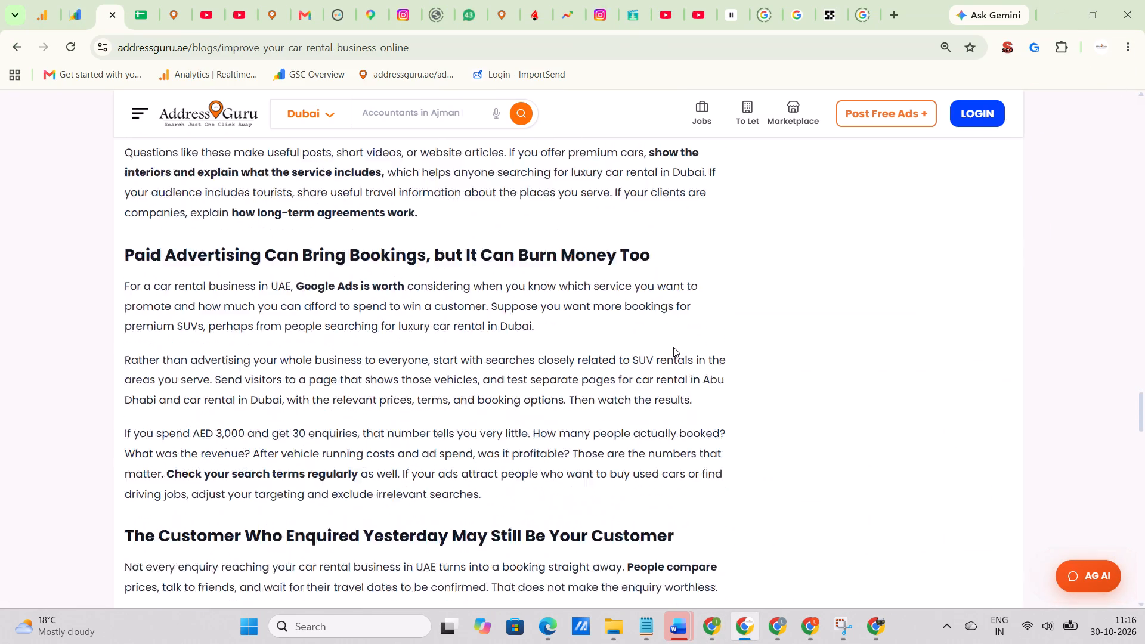
scroll(673, 347, "down", 11)
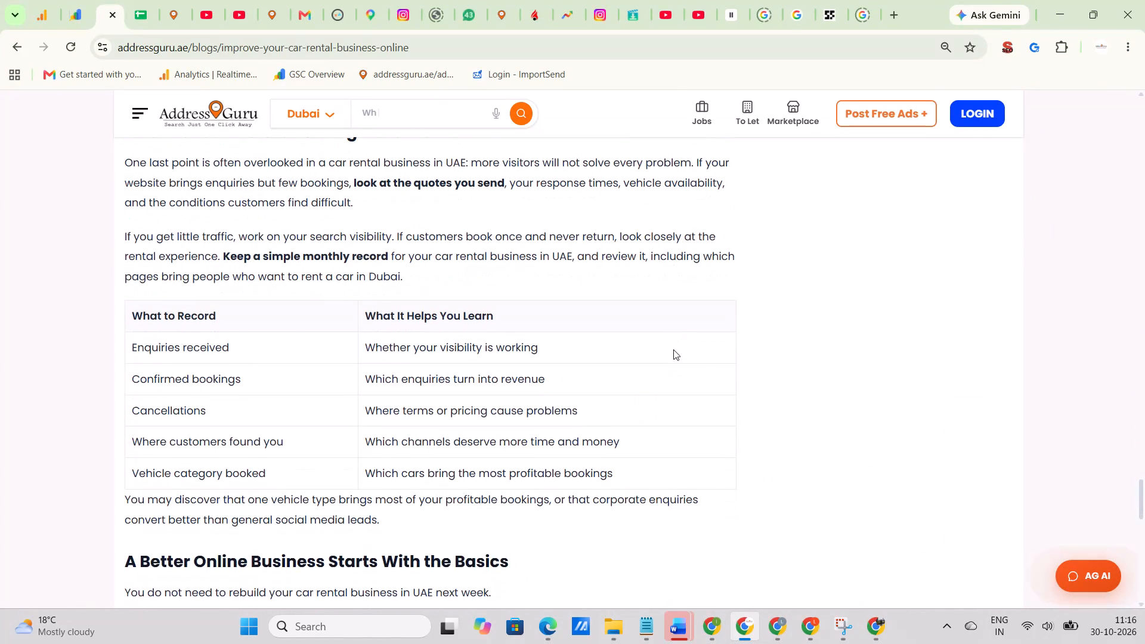
scroll(771, 365, "down", 5)
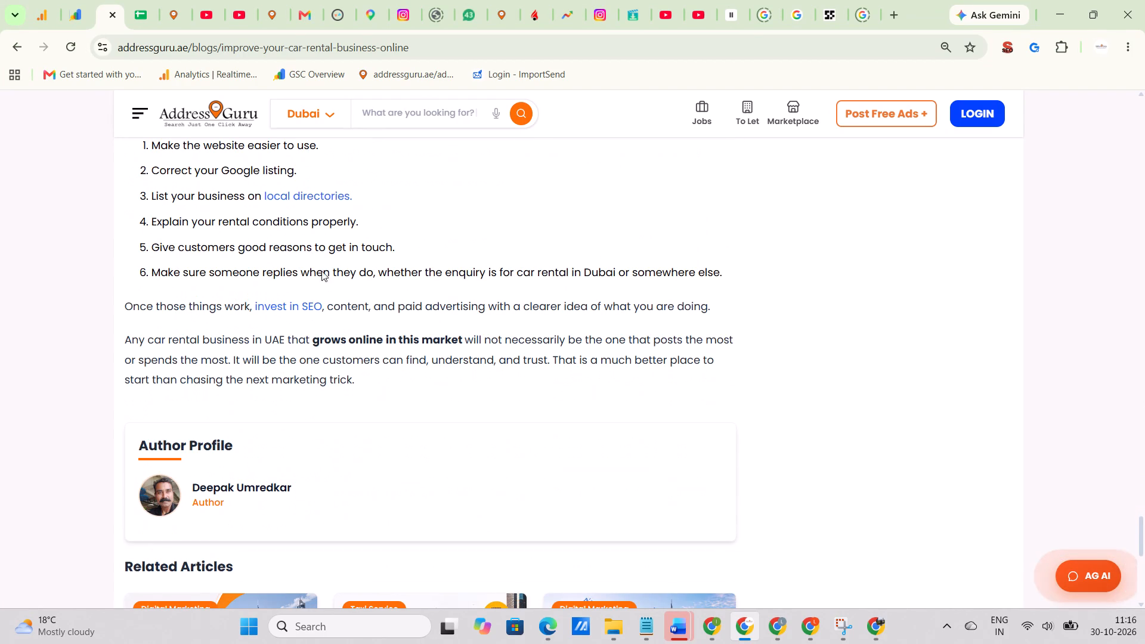
left_click(20, 41)
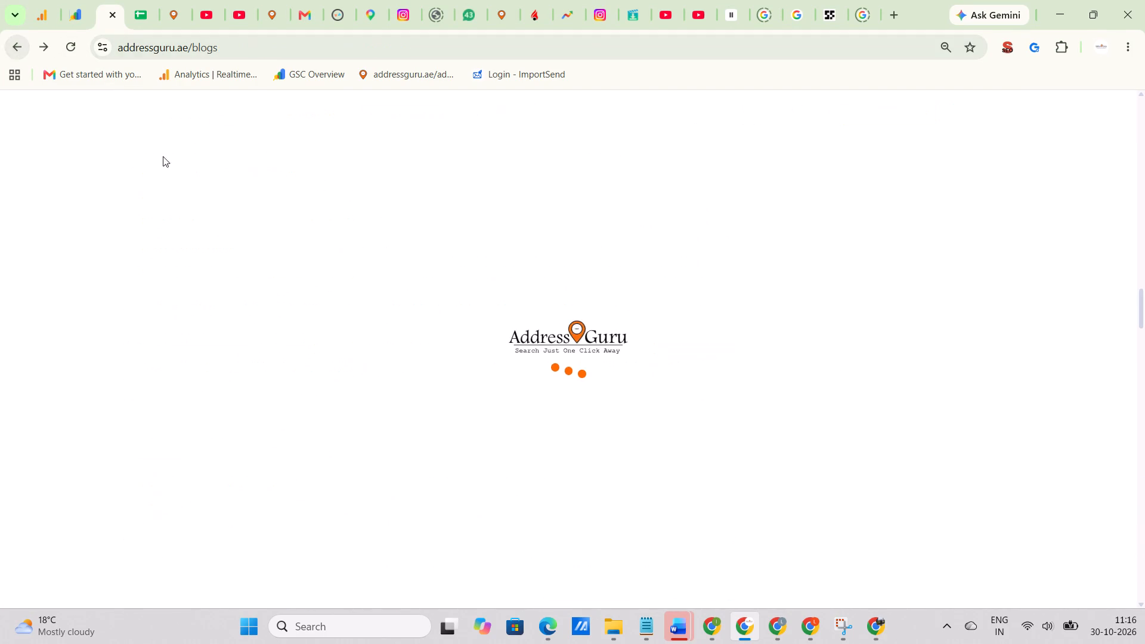
Open the "Want to improve your CAR RENTAL business online?" blog from the public list, copy its URL and return to the list.
scroll(524, 295, "down", 2)
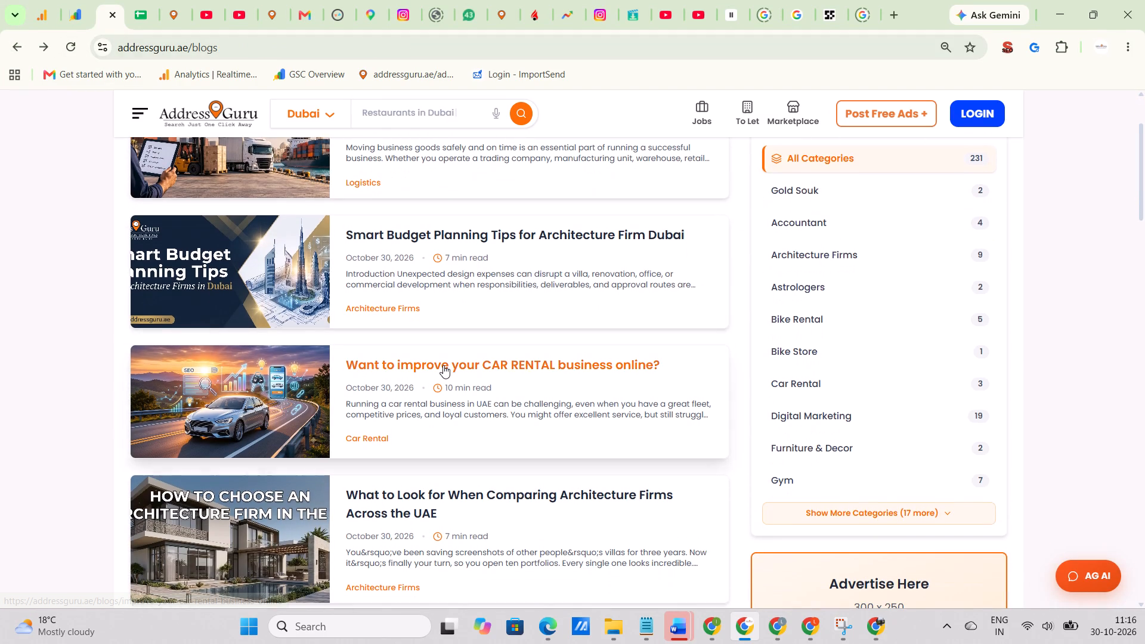
left_click(443, 365)
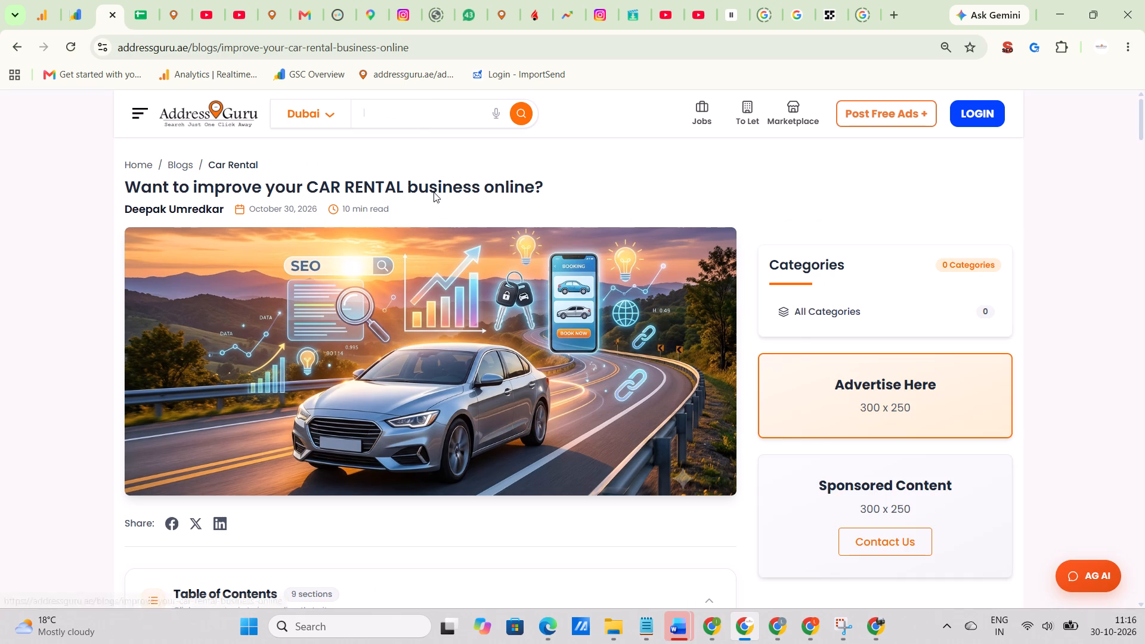
double_click(428, 49)
double_click(503, 42)
key("ctrl+a")
key("ctrl+c")
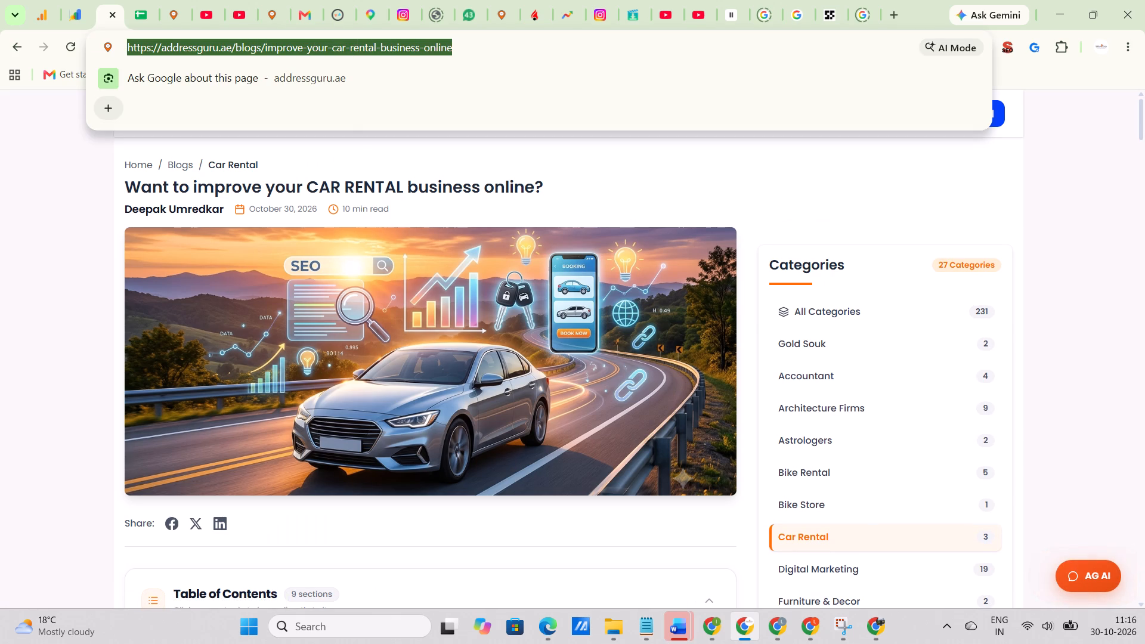
left_click(52, 333)
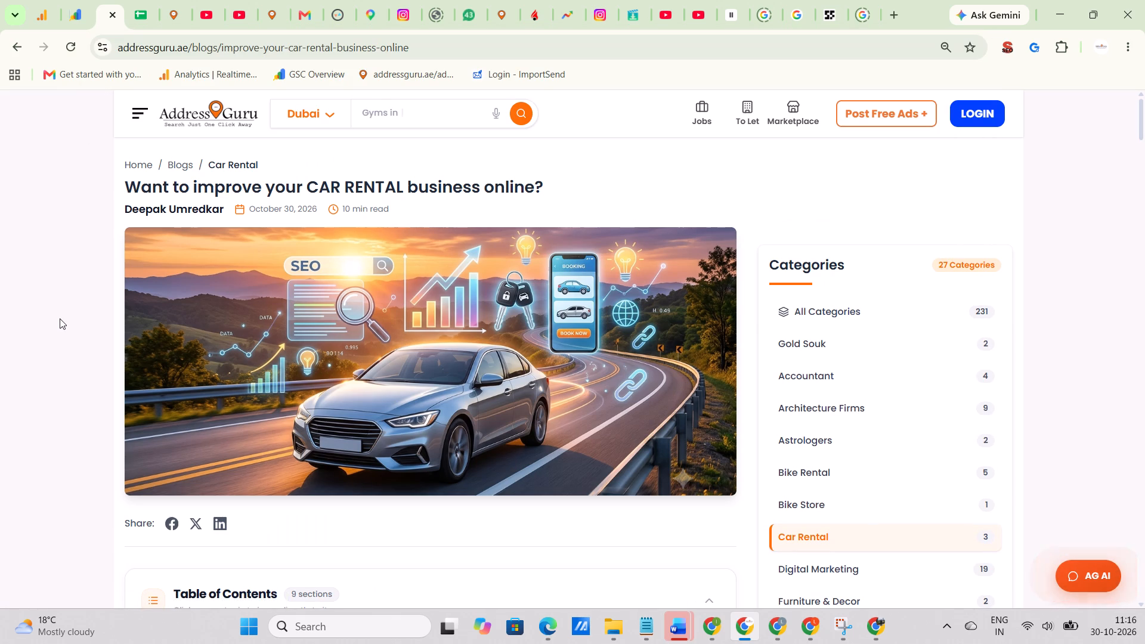
scroll(60, 321, "down", 5)
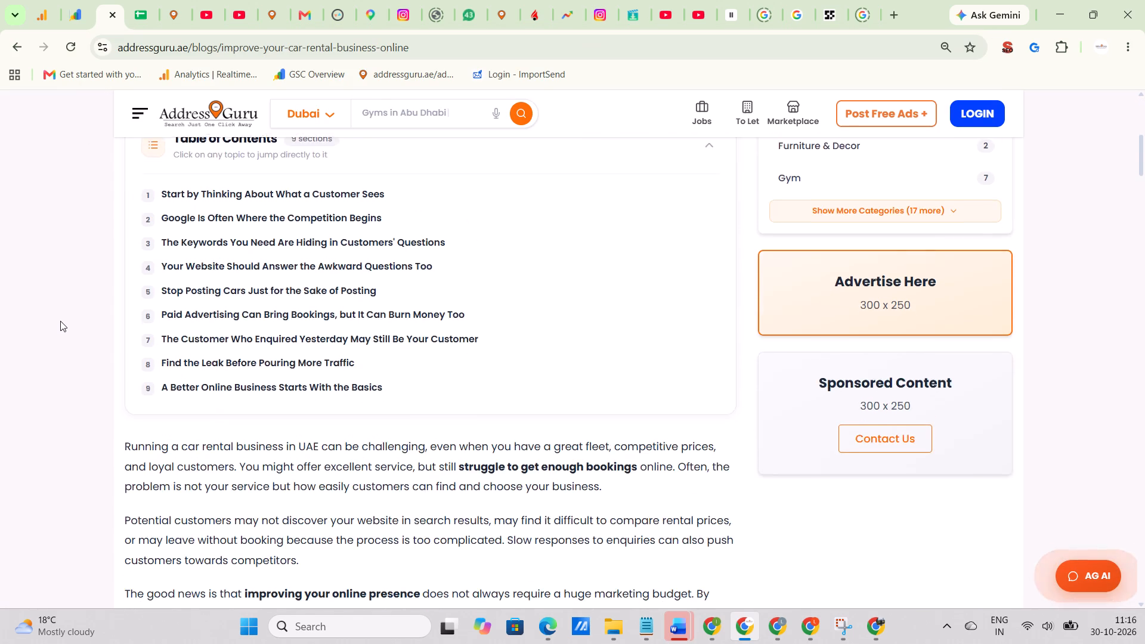
scroll(60, 321, "down", 1)
left_click(8, 44)
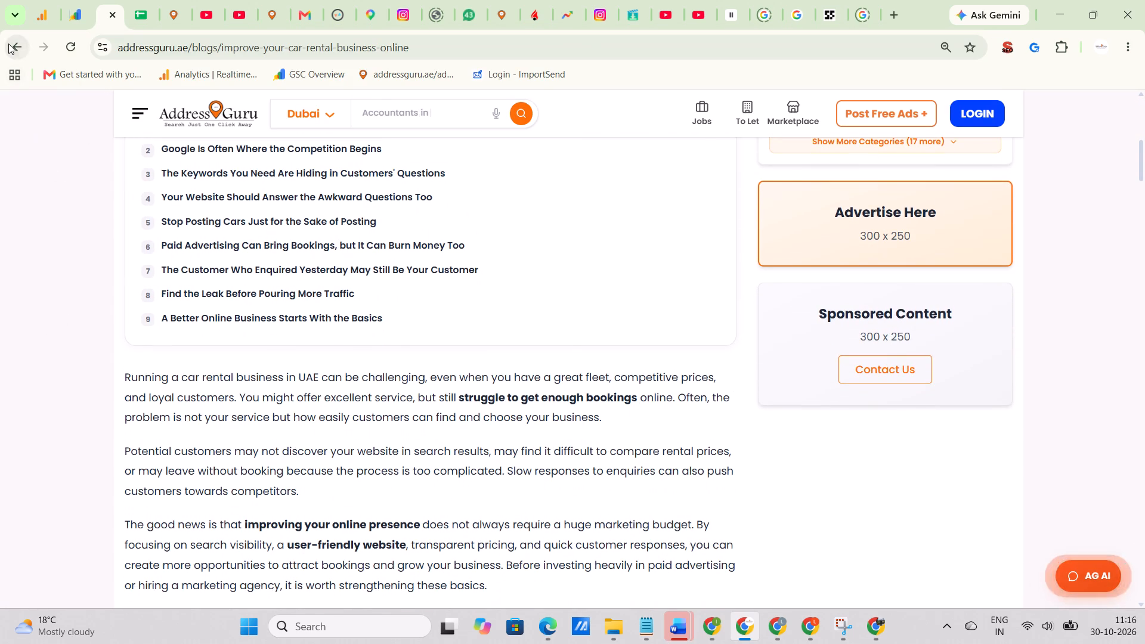
In Search Console, inspect the copied improve-your-car-rental-business-online URL and request indexing for it.
left_click(76, 0)
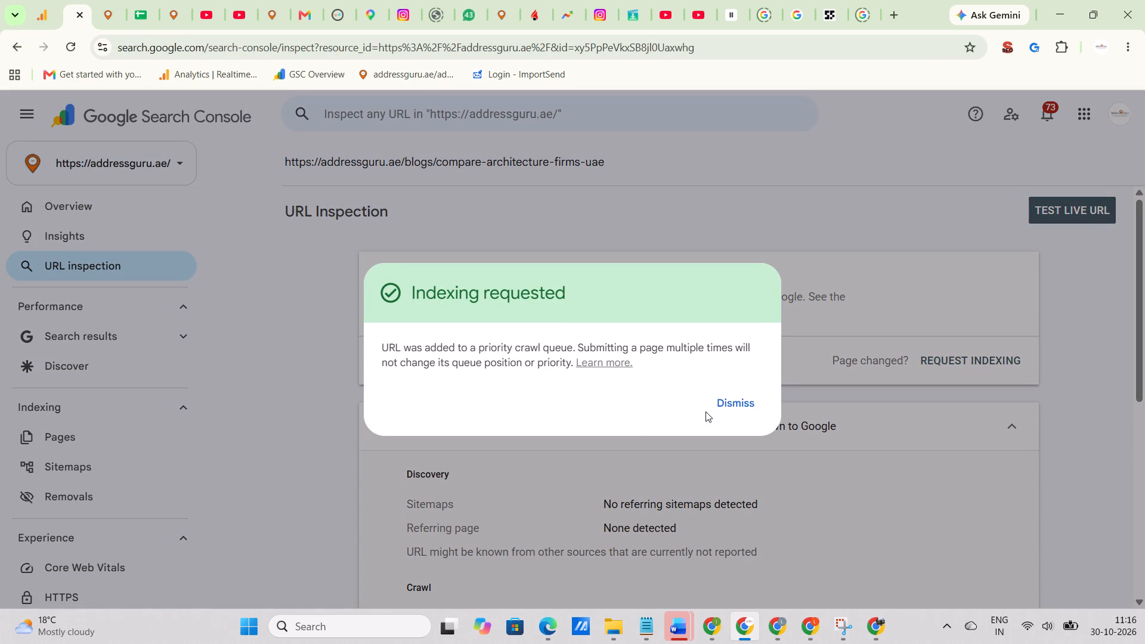
left_click(706, 411)
left_click(728, 400)
left_click(462, 118)
key("ctrl+v")
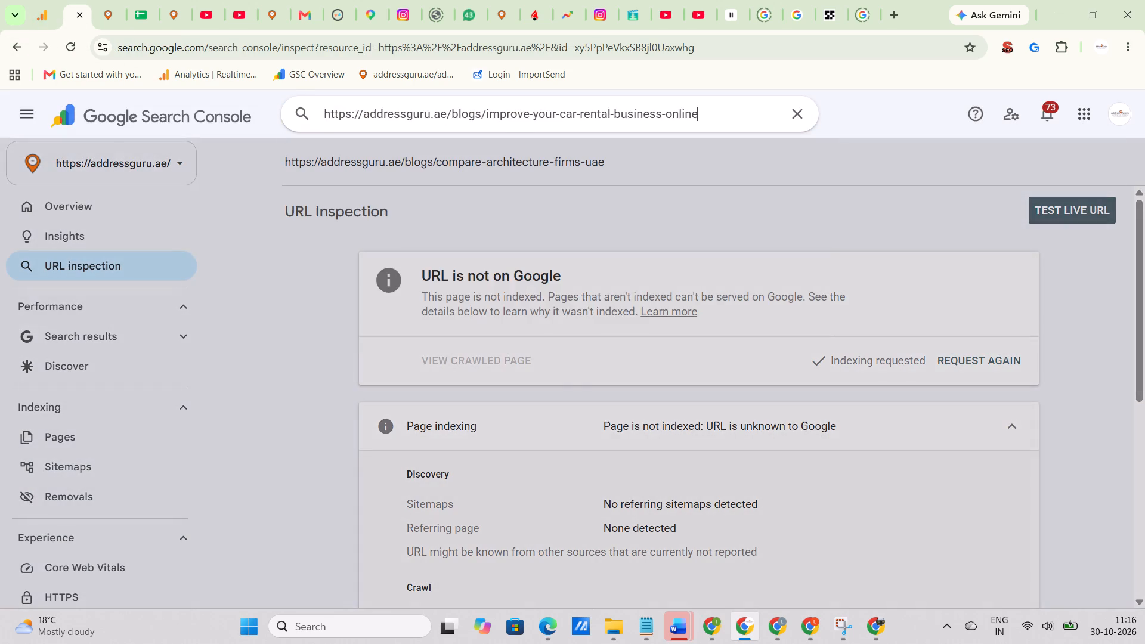
key("Return")
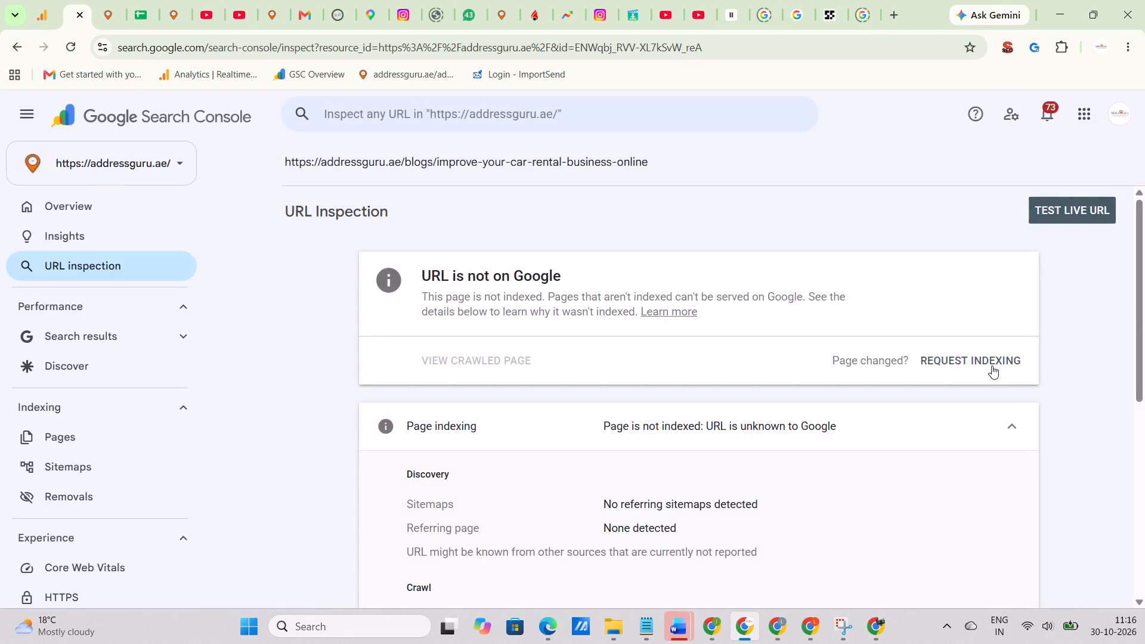
left_click(992, 366)
Paste the improve-your-car-rental-business-online URL into cell B790 of the indexed pages sheet in the Address Guru UAE spreadsheet.
left_click(156, 0)
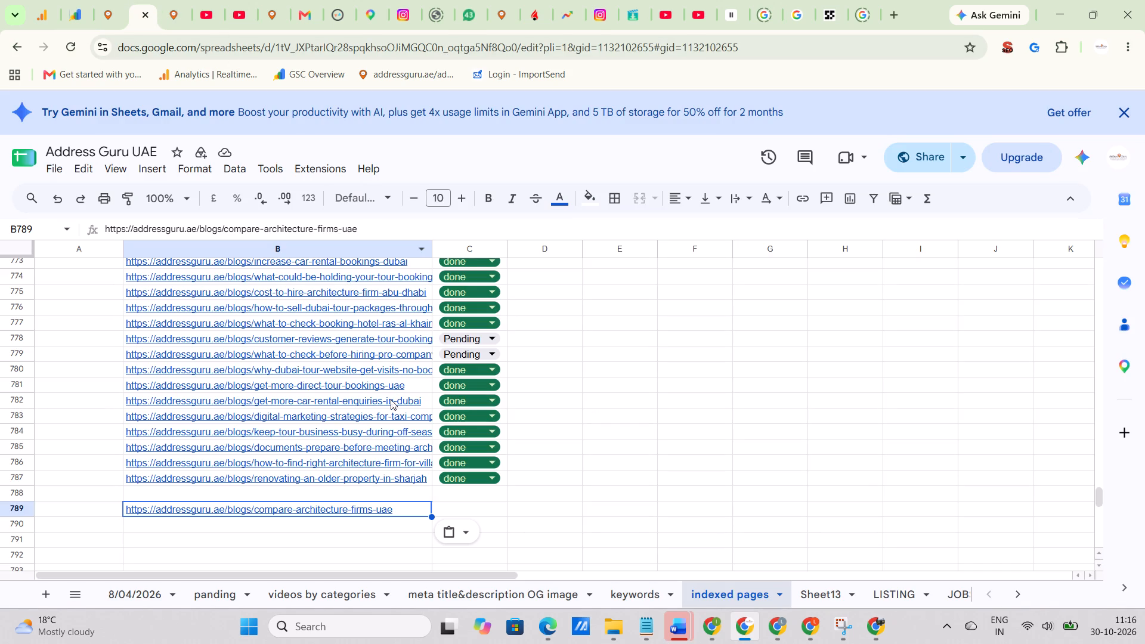
key("Down")
key("ctrl+v")
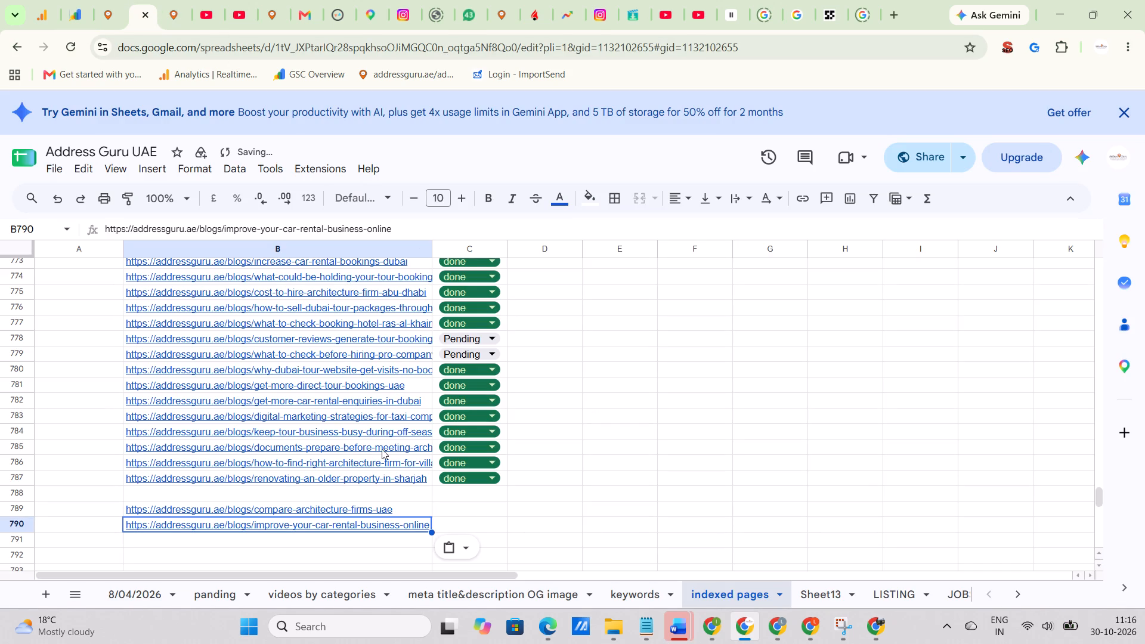
key("Down")
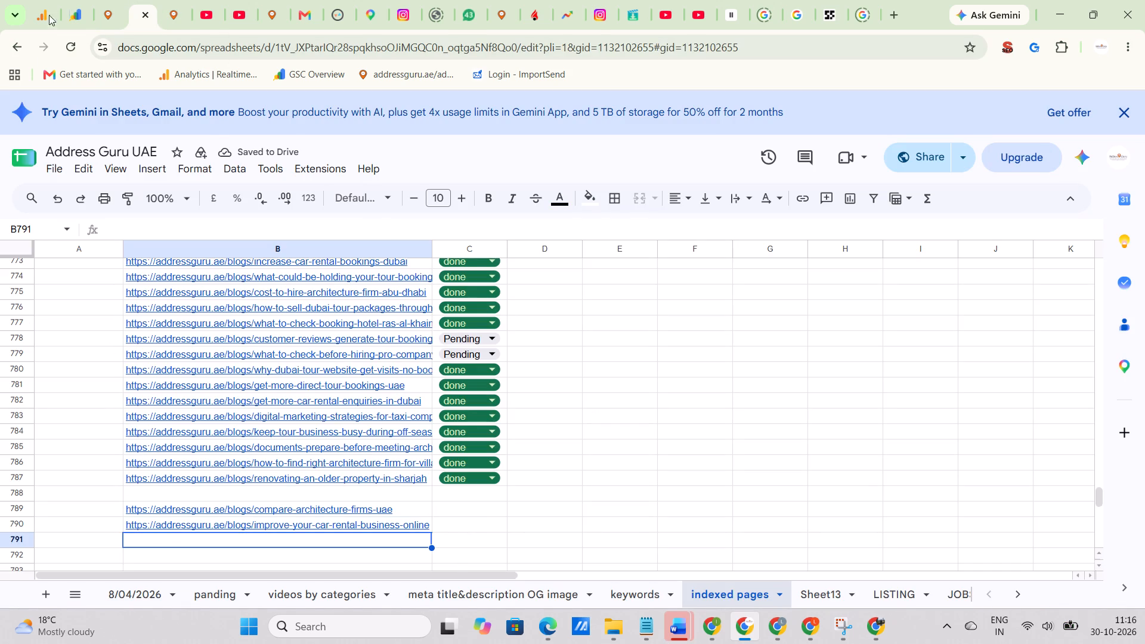
Open "Smart Budget Planning Tips for Architecture Firm Dubai" from the public blogs list, copy its URL and return to the list.
left_click(119, 0)
scroll(363, 339, "down", 1)
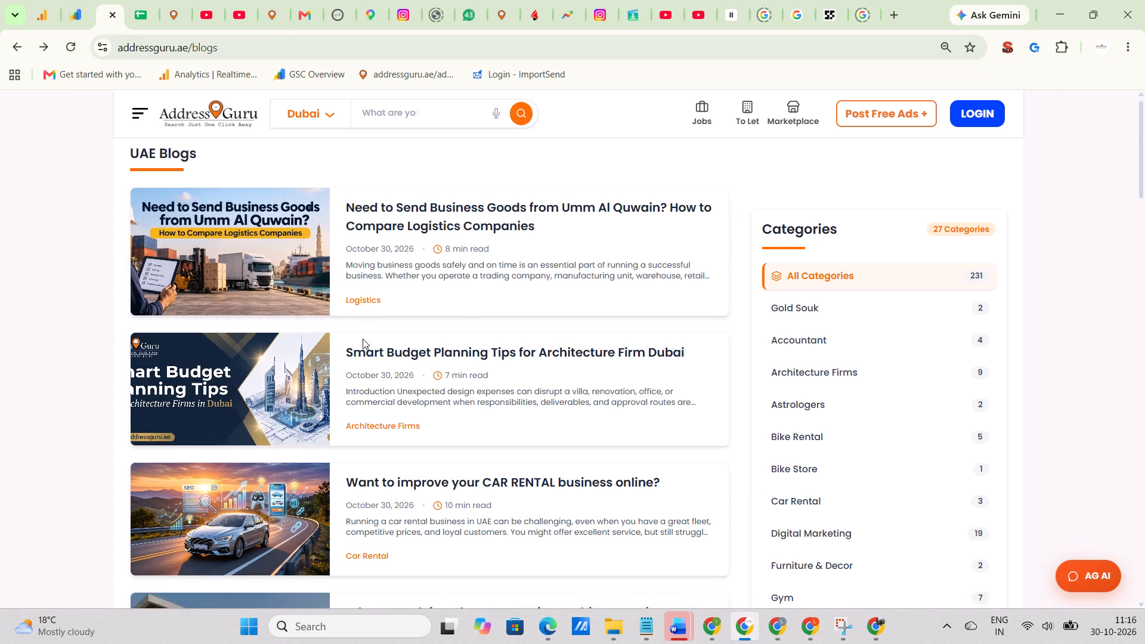
scroll(363, 339, "down", 1)
left_click(400, 199)
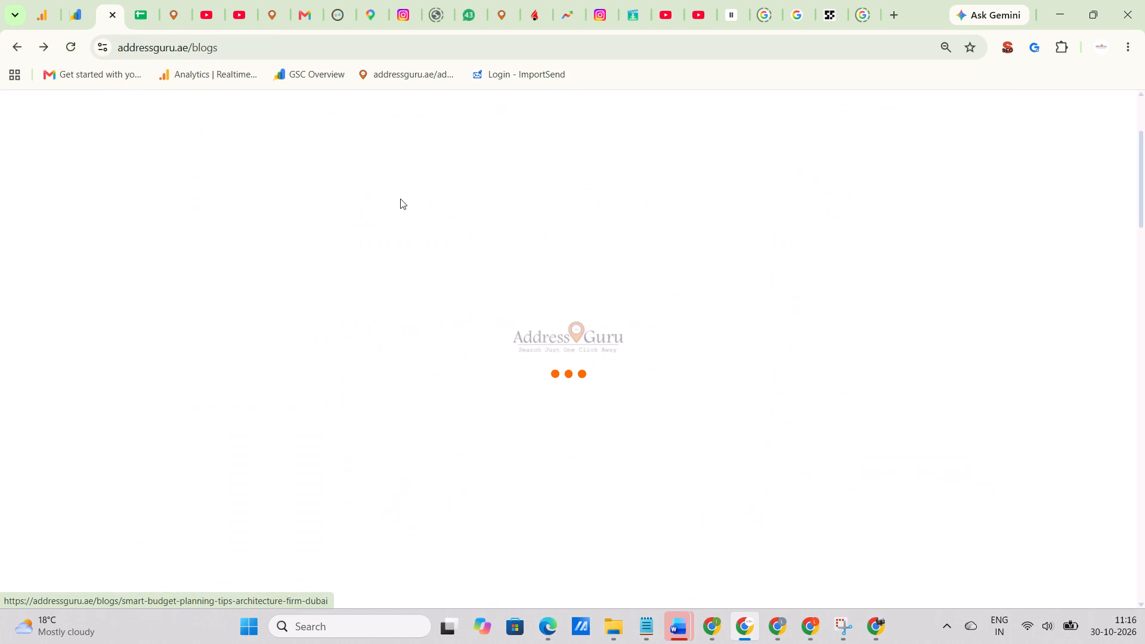
left_click(505, 41)
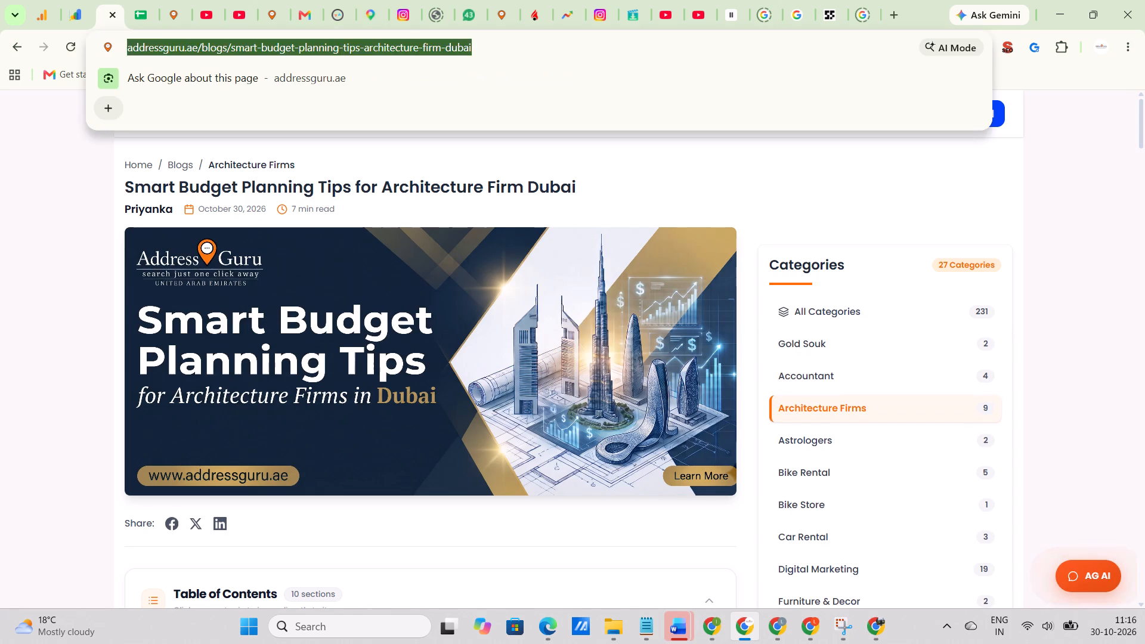
left_click(517, 42)
key("ctrl+a")
key("ctrl+c")
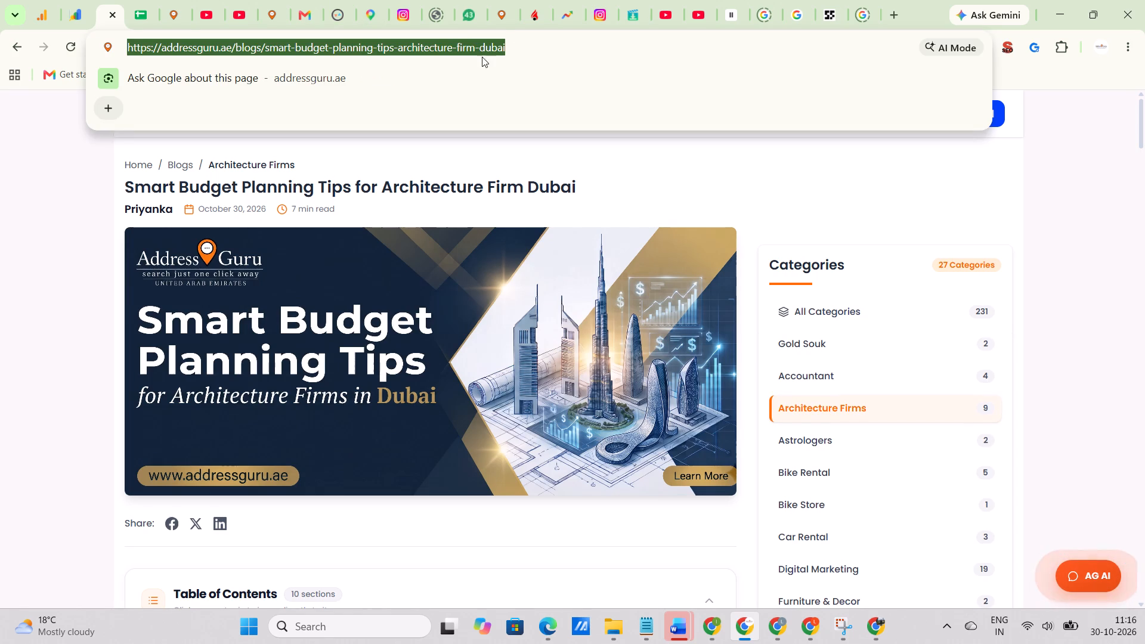
left_click(14, 48)
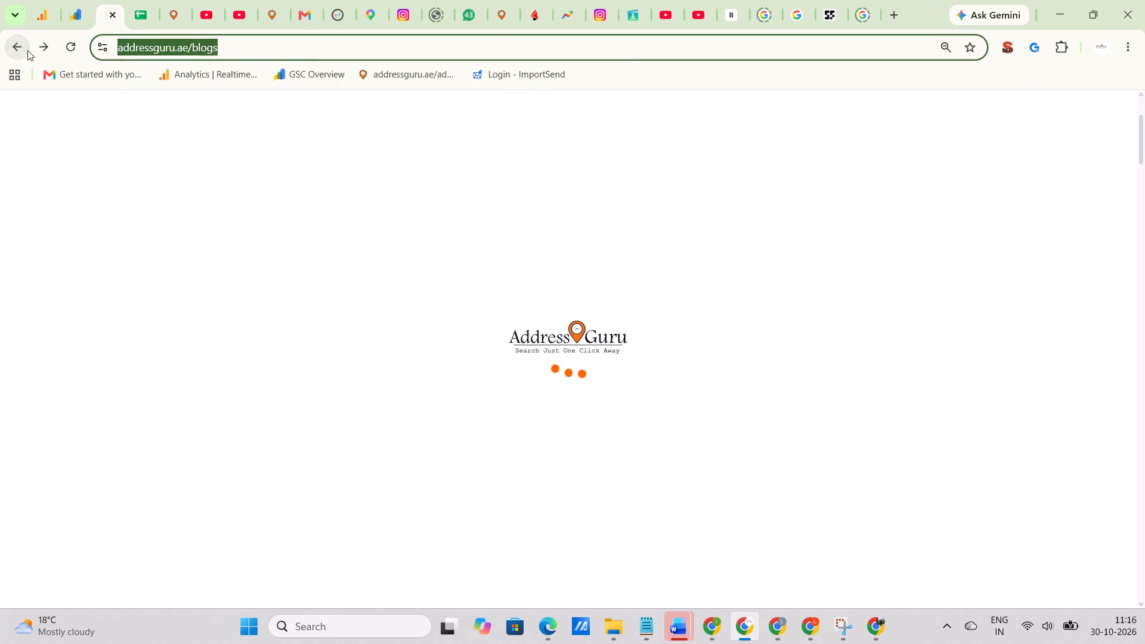
Paste the smart-budget-planning-tips-architecture-firm-dubai URL into cell B791 of the indexed pages sheet.
left_click(139, 0)
key("ctrl+v")
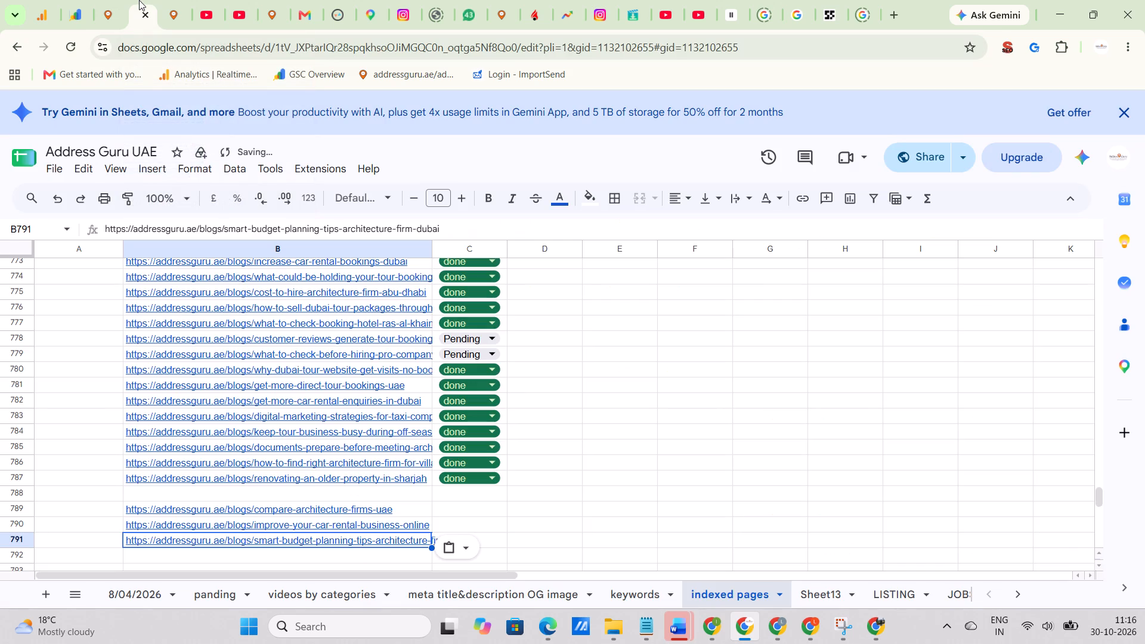
key("Down")
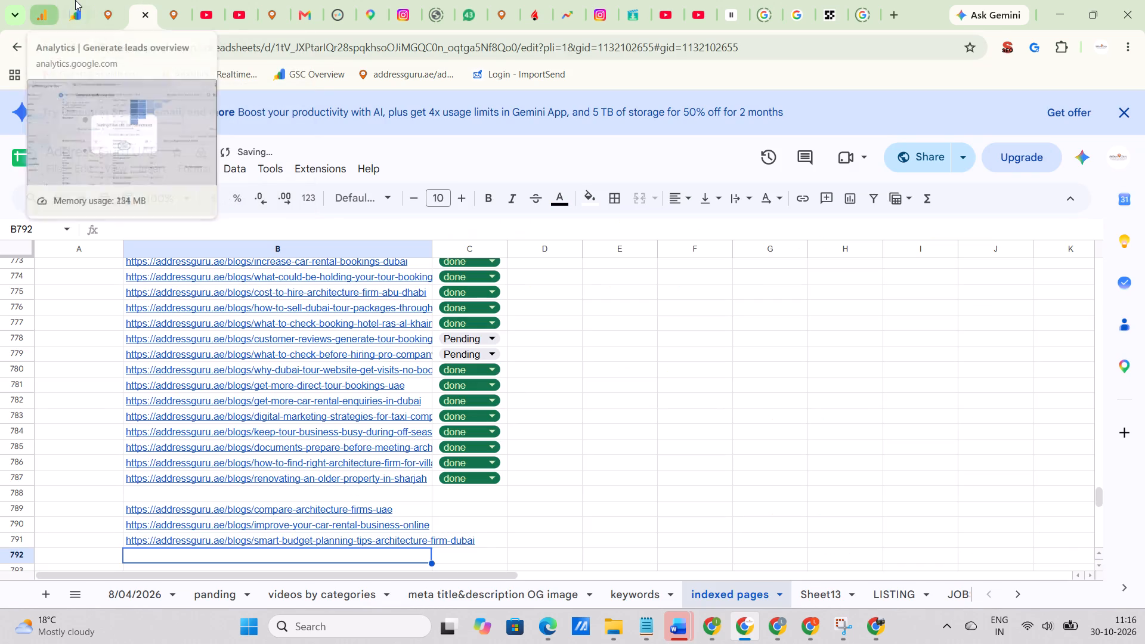
Open the blog "Need to Send Business Goods from Umm Al Quwain? How to Compare Logistics Companies" from the public blogs list.
left_click(75, 0)
left_click(105, 0)
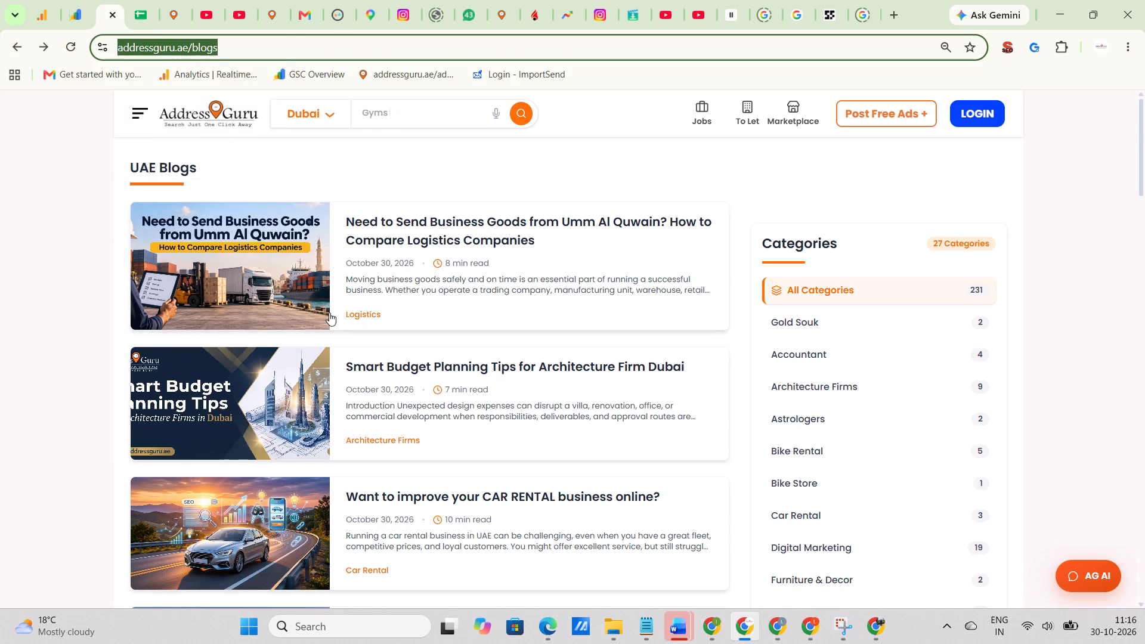
scroll(385, 362, "down", 2)
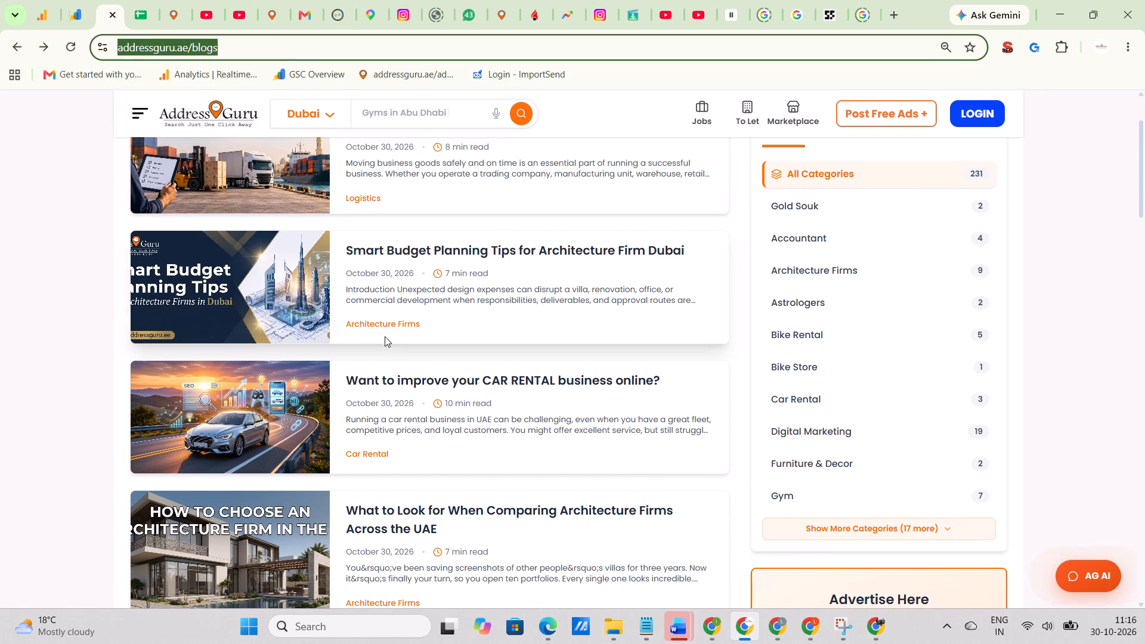
scroll(381, 323, "up", 1)
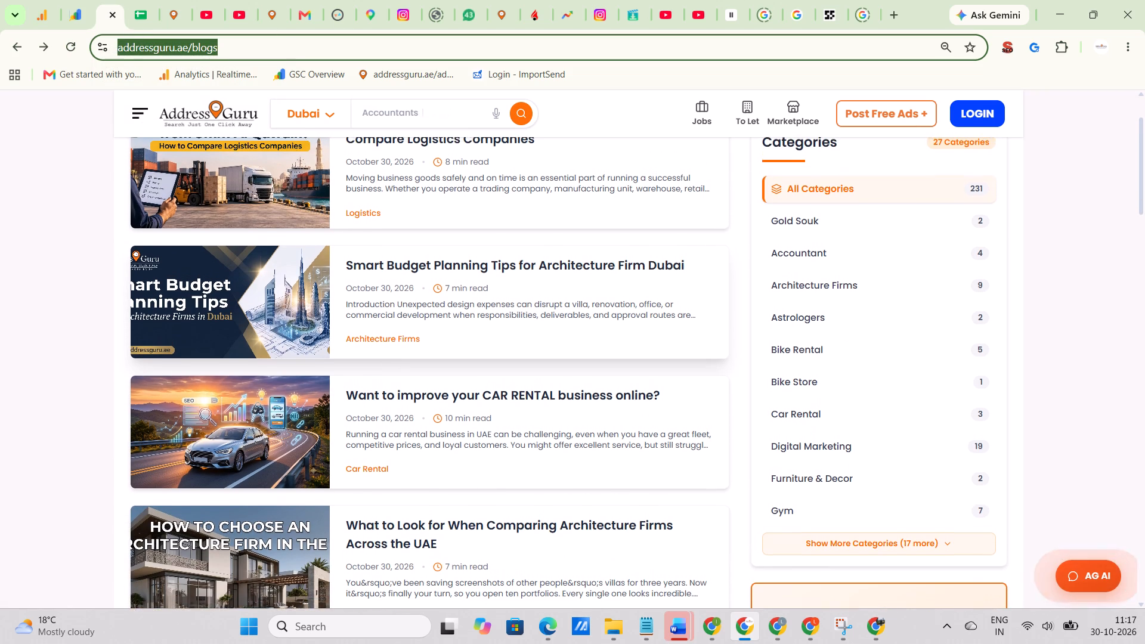
scroll(381, 323, "up", 2)
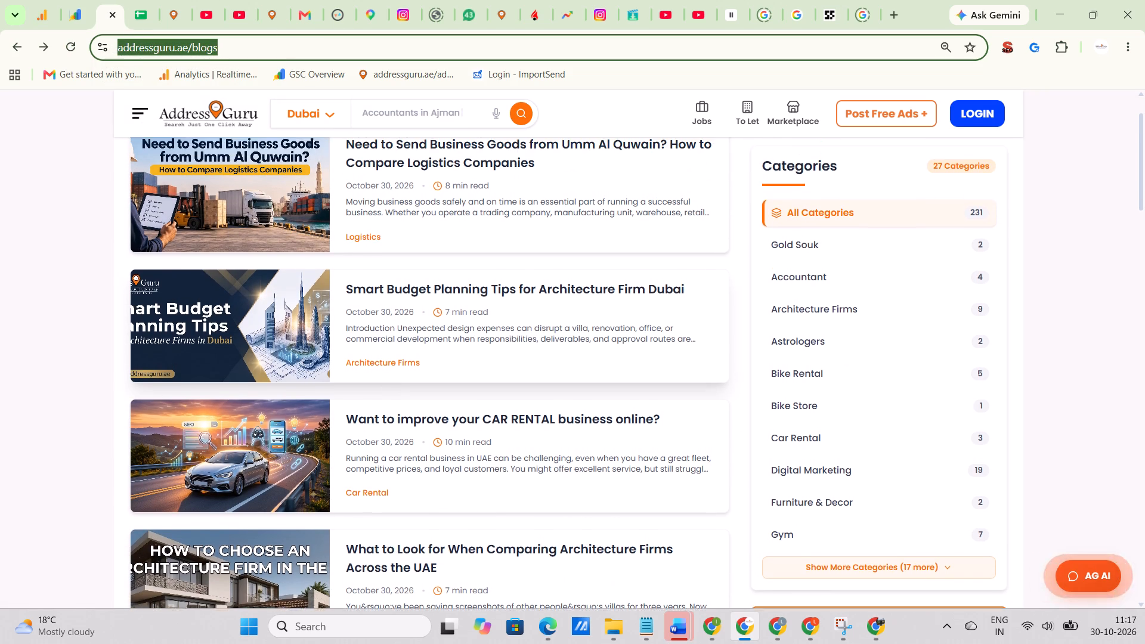
scroll(381, 323, "up", 2)
left_click(386, 237)
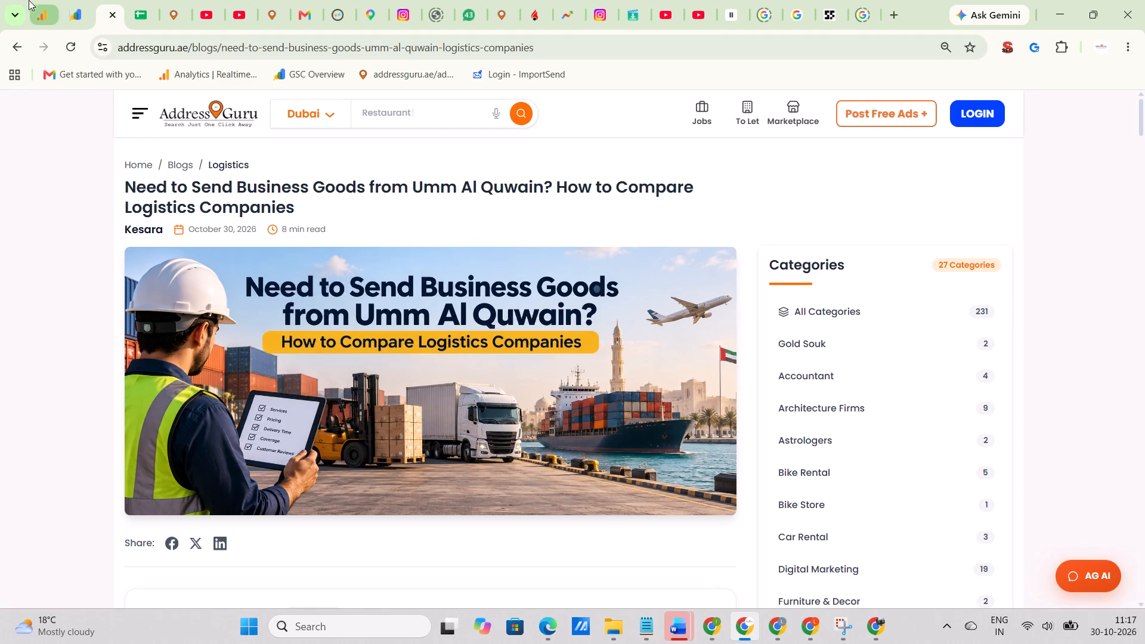
In Search Console, inspect the smart-budget-planning-tips-architecture-firm-dubai URL and request indexing for it.
left_click(73, 0)
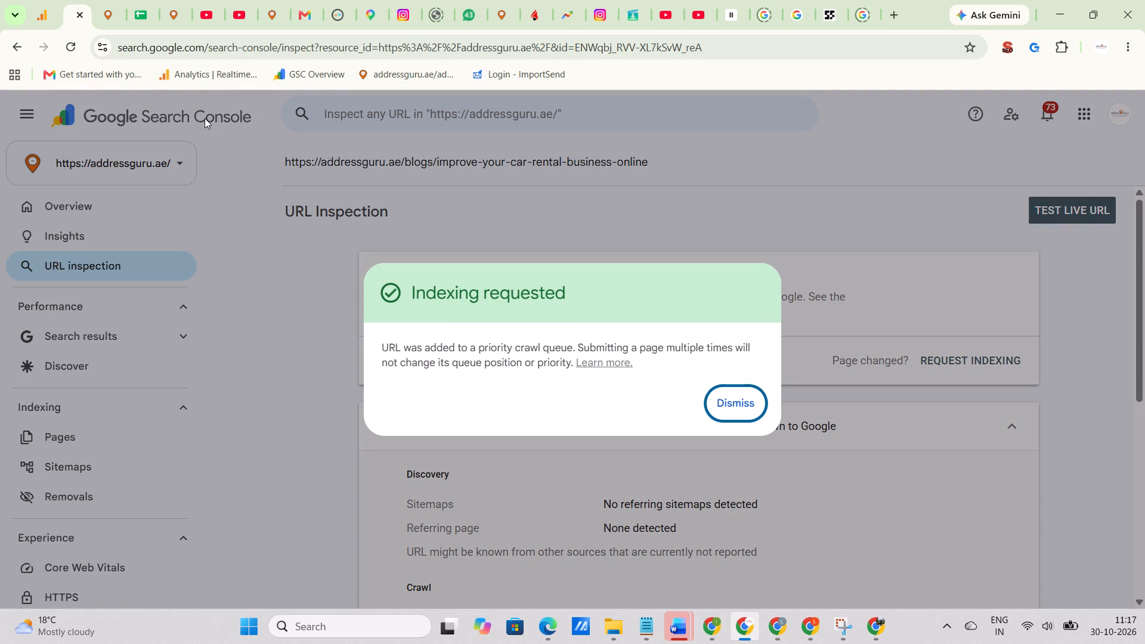
left_click(734, 402)
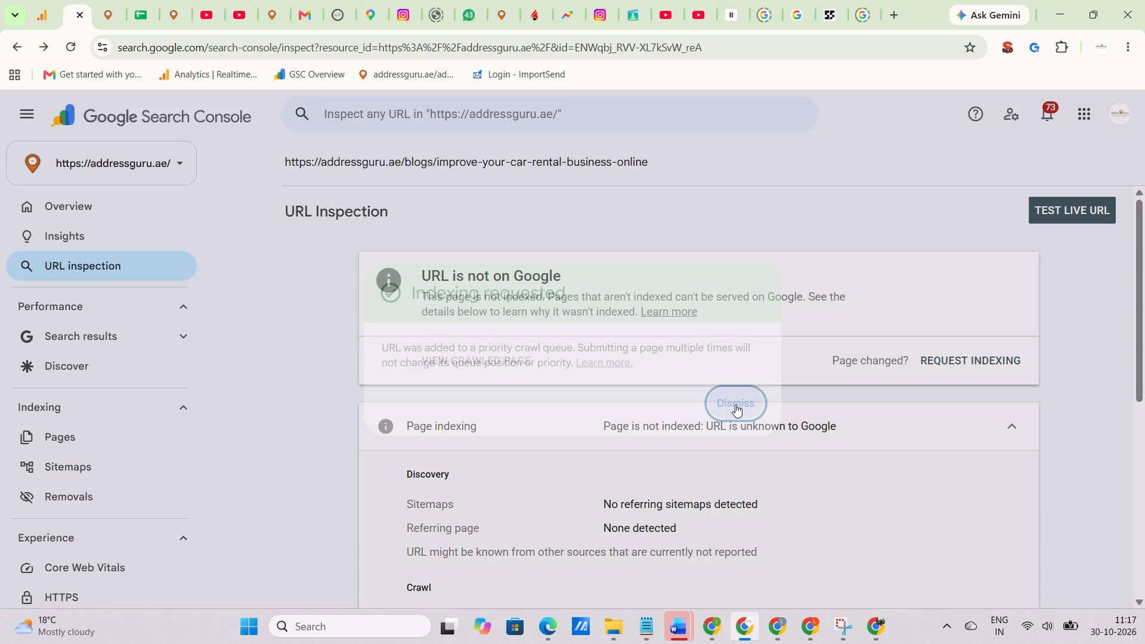
left_click(440, 98)
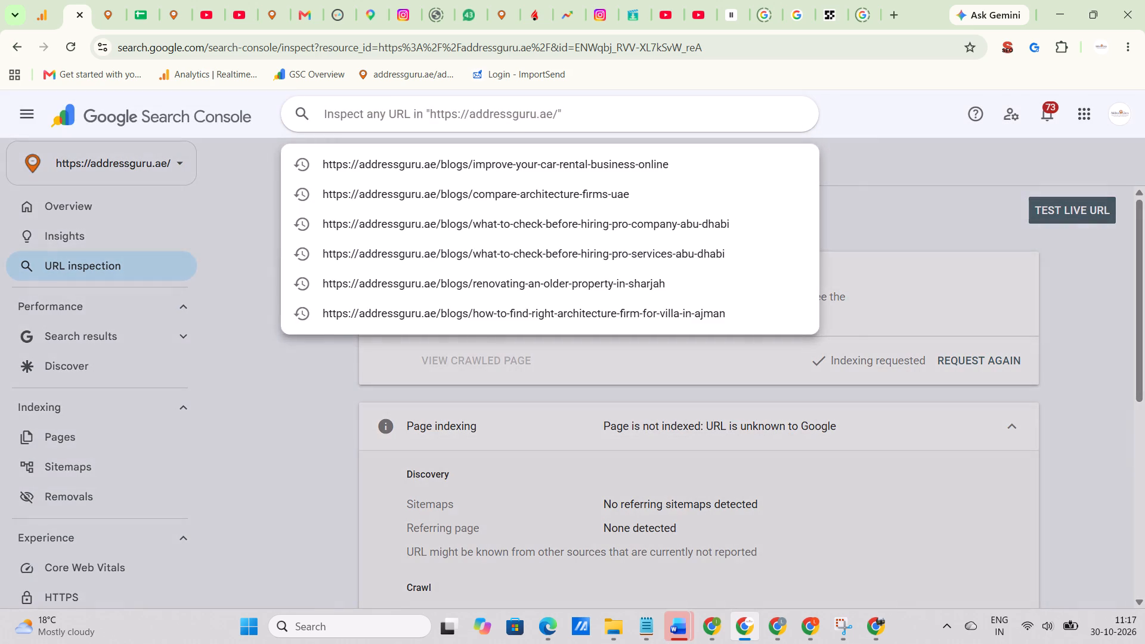
key("ctrl+v")
key("Return")
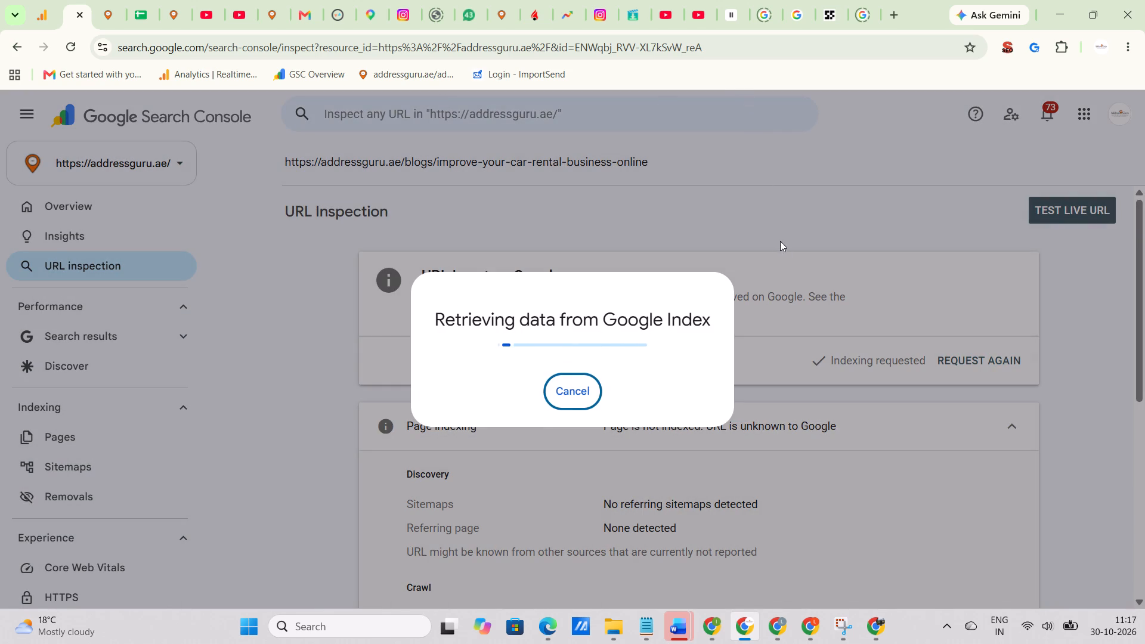
left_click(981, 360)
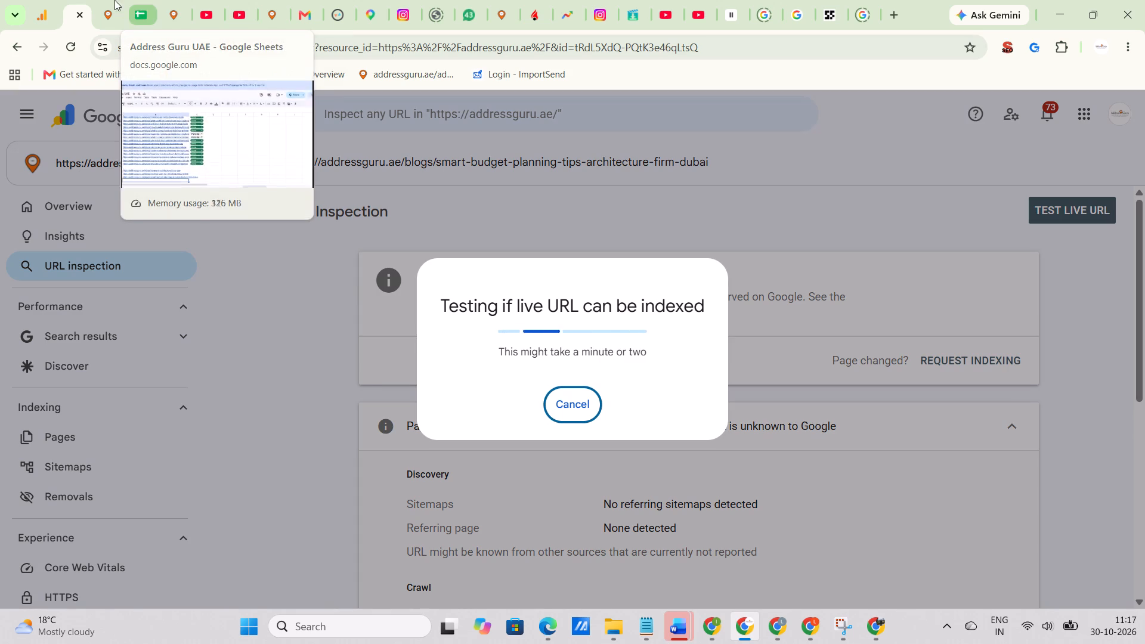
Copy the full URL of the live Umm Al Quwain logistics companies blog.
left_click(107, 0)
left_click(378, 48)
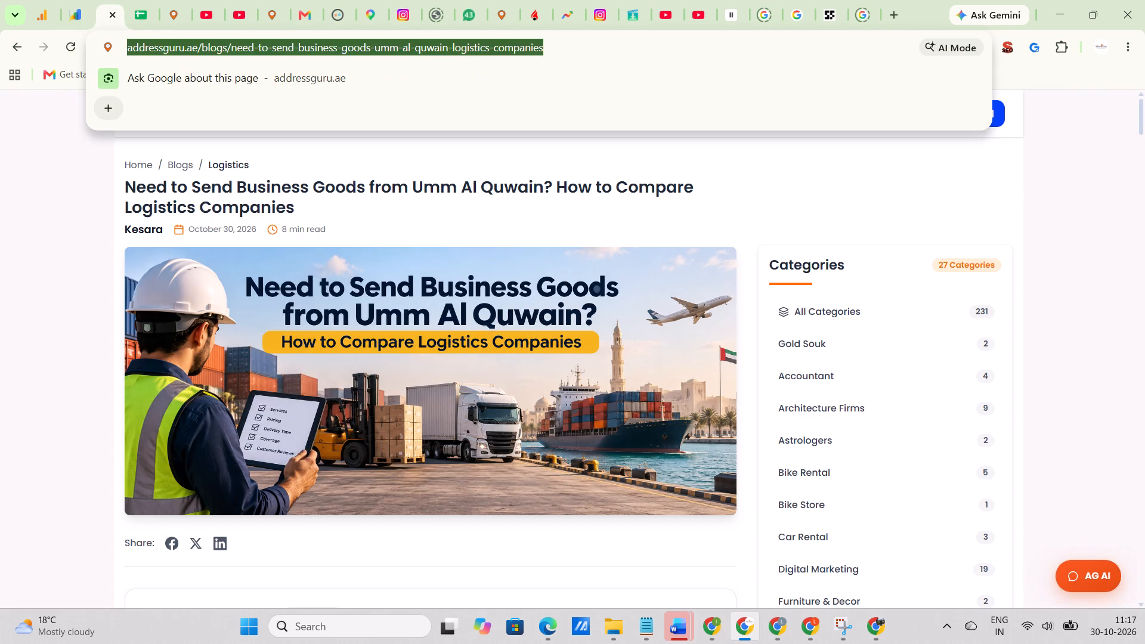
left_click(378, 48)
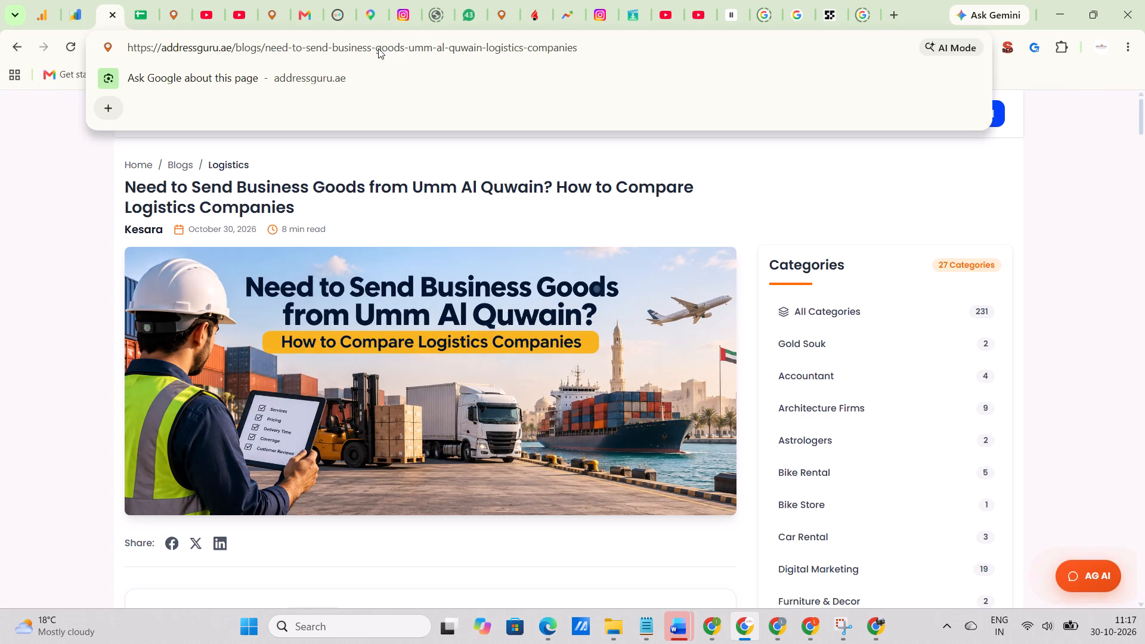
key("ctrl+c")
key("ctrl+a")
key("ctrl+c")
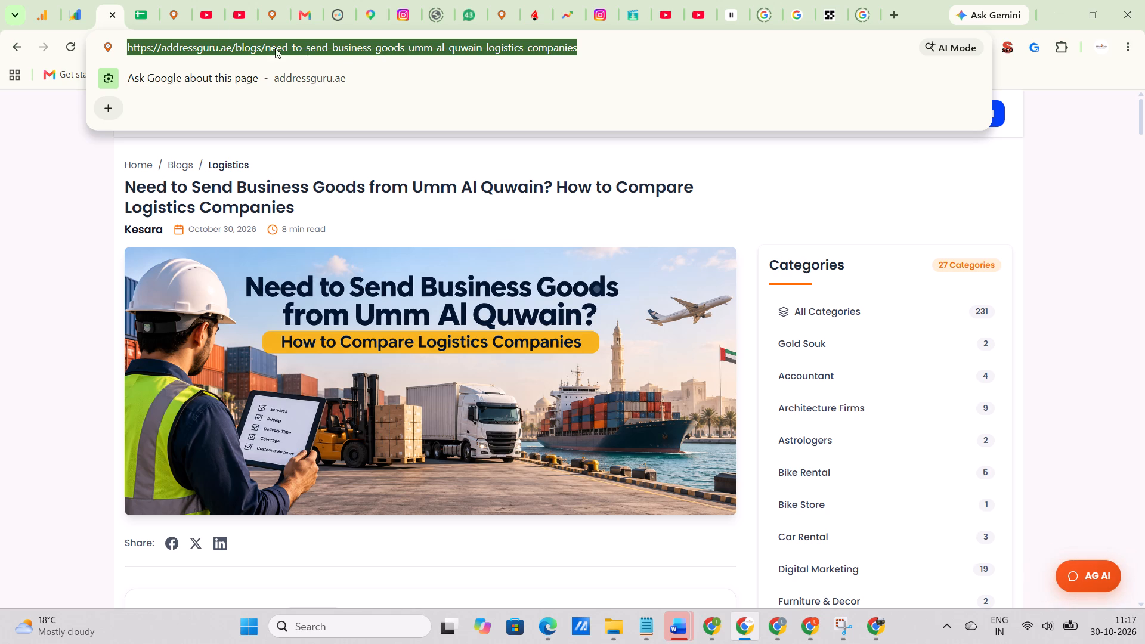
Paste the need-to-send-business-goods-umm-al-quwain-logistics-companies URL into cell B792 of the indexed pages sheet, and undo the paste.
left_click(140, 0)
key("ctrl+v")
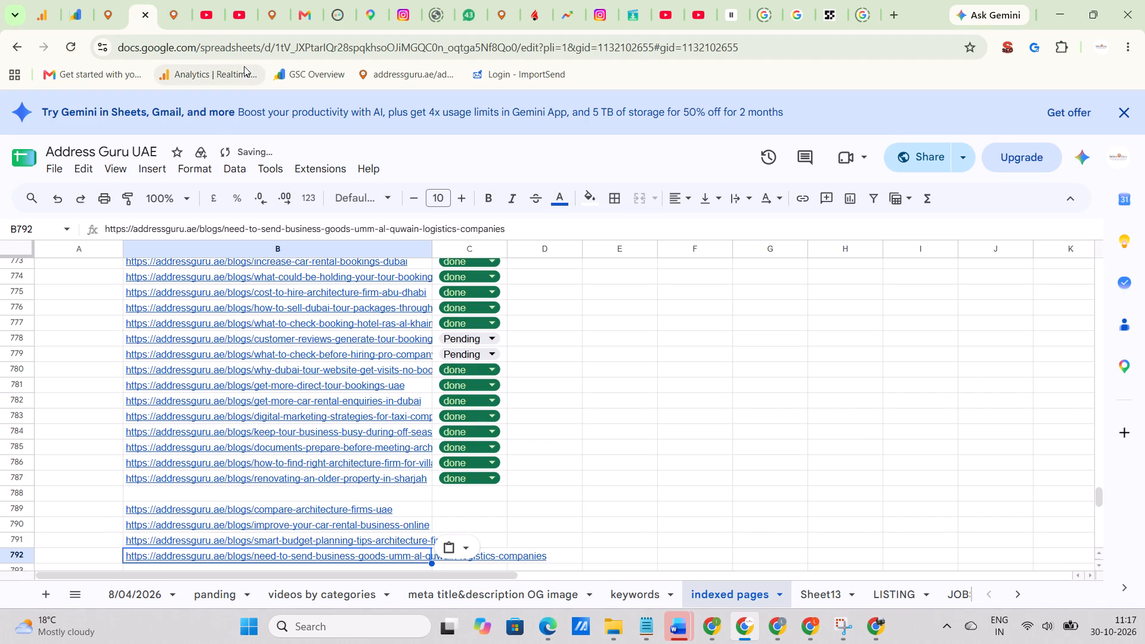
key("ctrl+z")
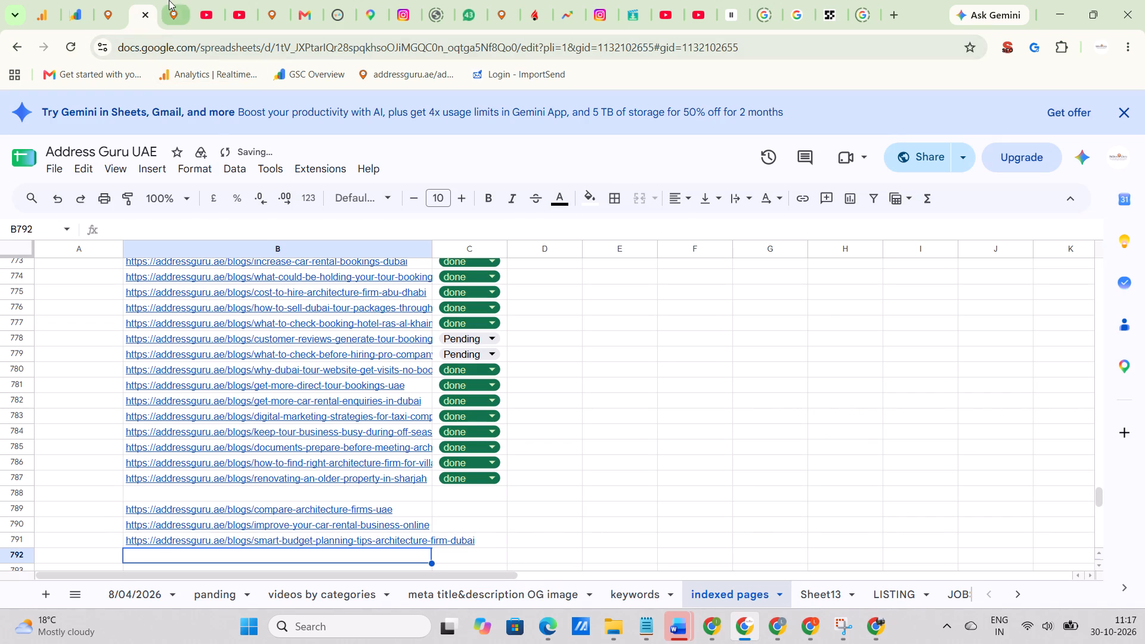
Close the open blog page about checking a PRO services company in Abu Dhabi.
left_click(169, 0)
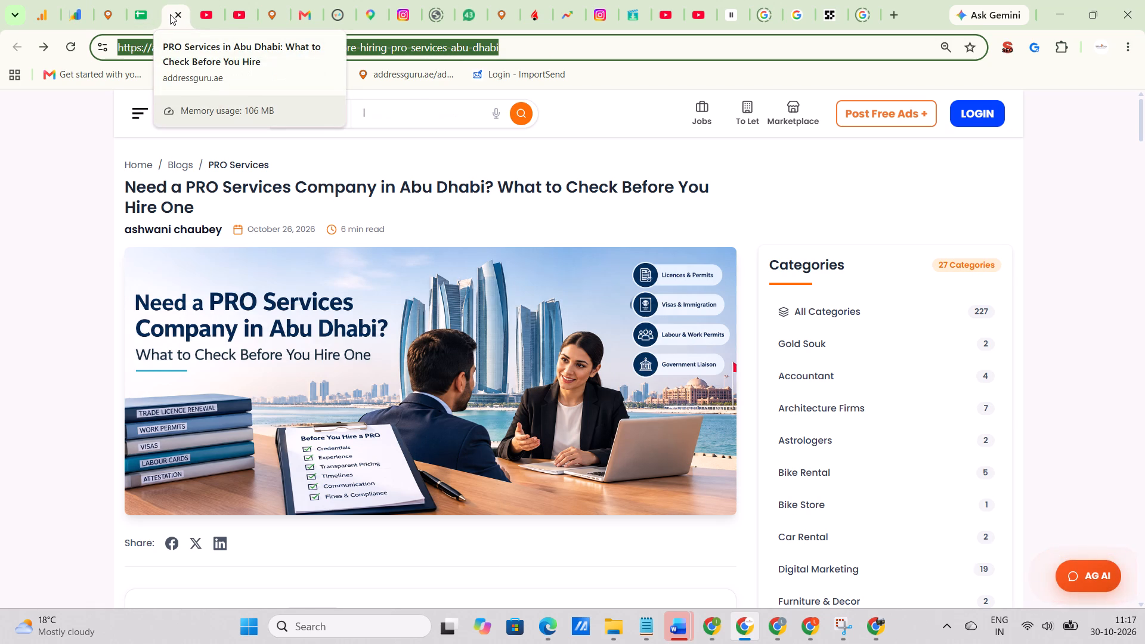
left_click(175, 14)
Paste the need-to-send-business-goods-umm-al-quwain-logistics-companies blog URL into cell B792 of the indexed pages sheet.
left_click(109, 0)
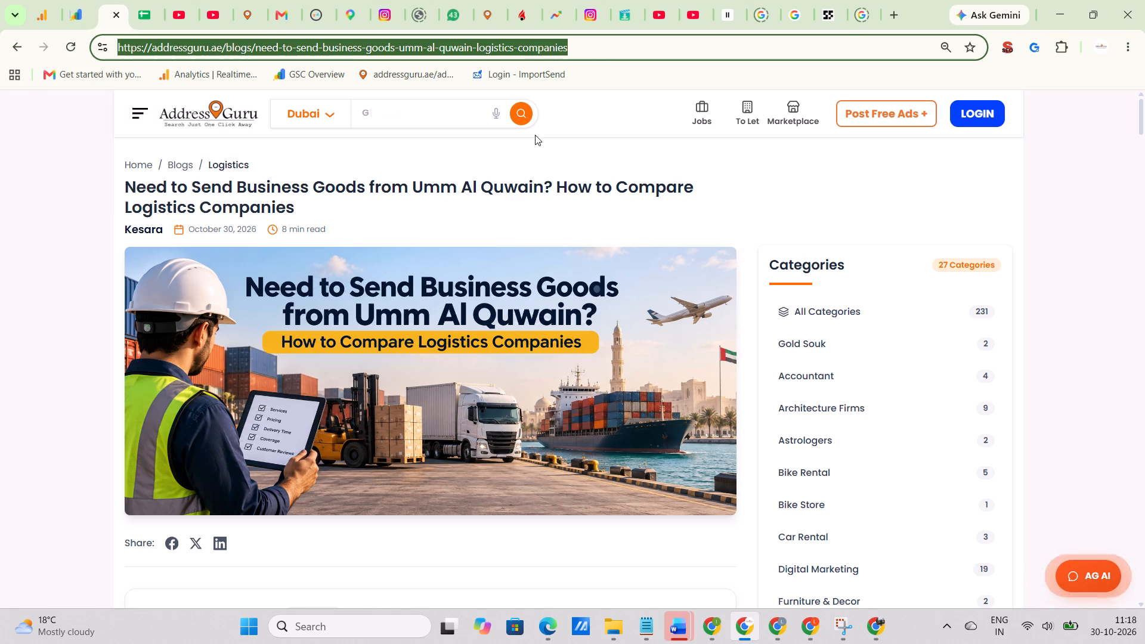
left_click(45, 0)
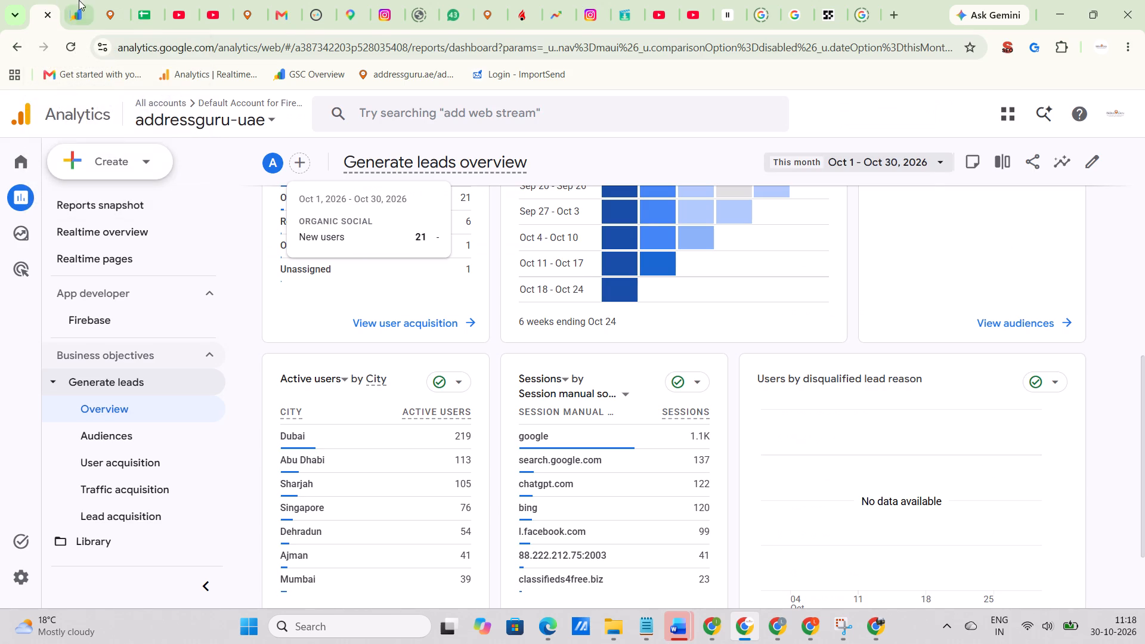
left_click(81, 0)
left_click(139, 0)
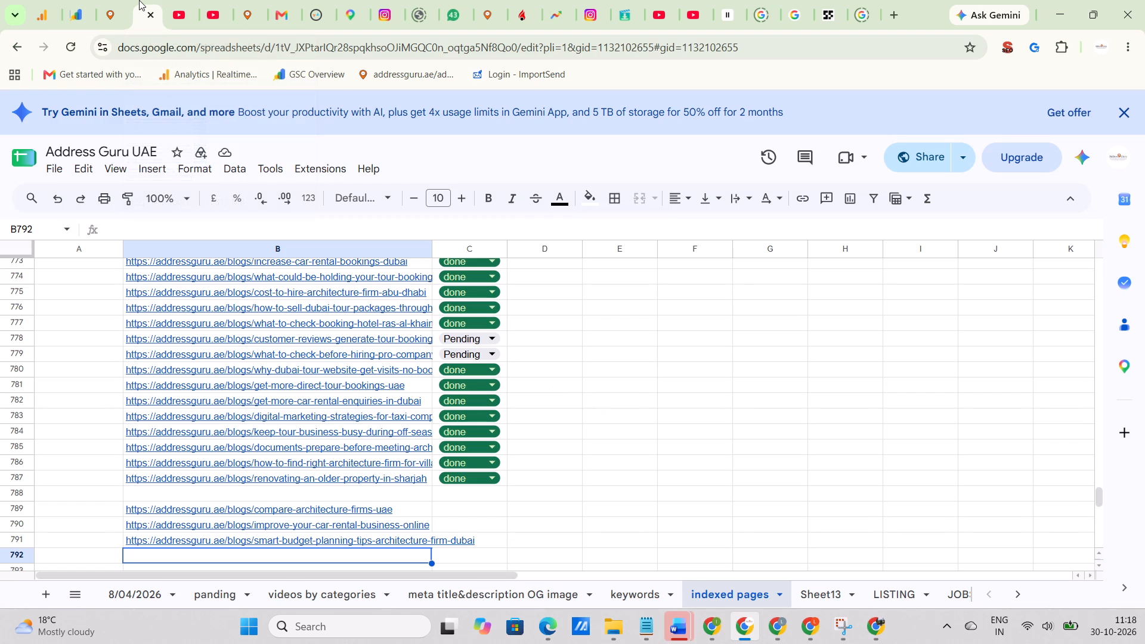
key("ctrl+v")
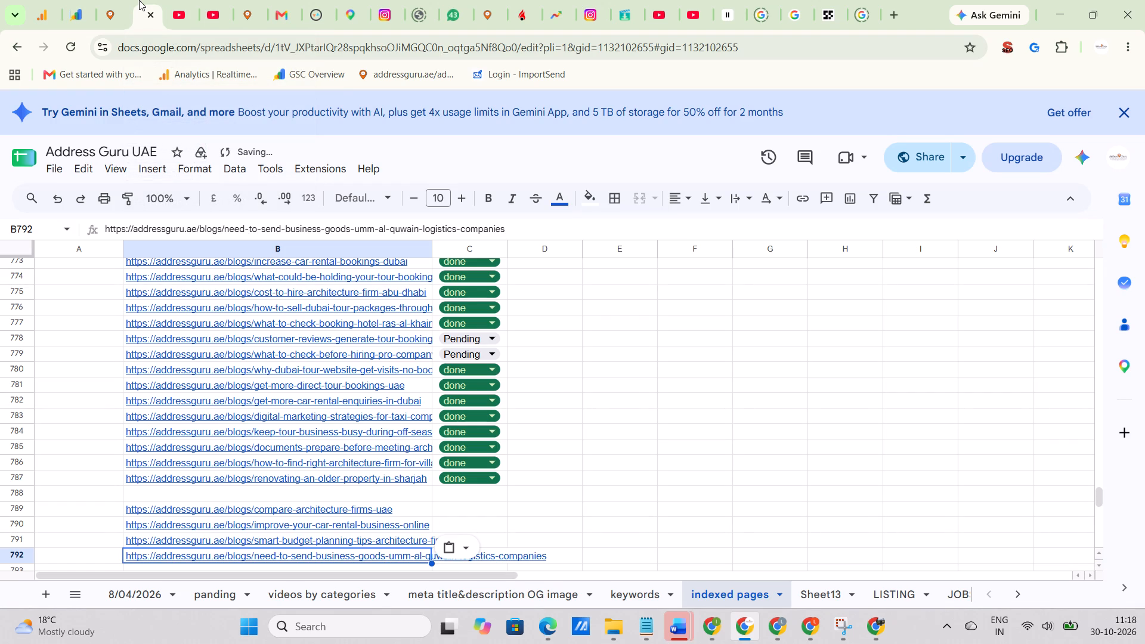
key("Down")
scroll(431, 344, "down", 1)
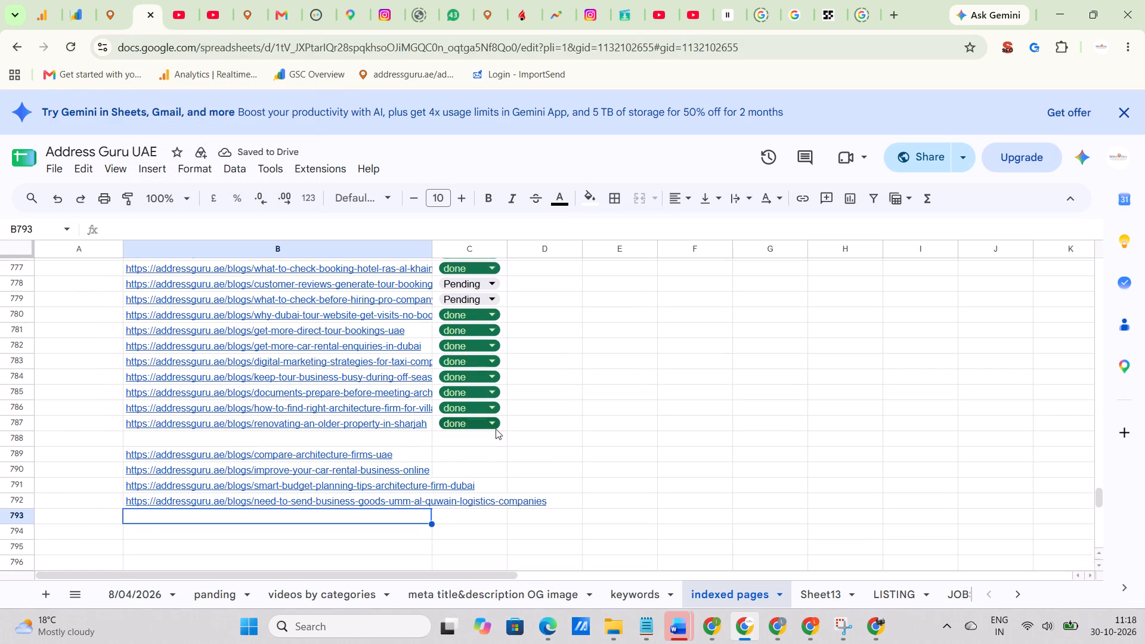
scroll(496, 429, "down", 1)
Return to Search Console and dismiss the indexing request dialog for the smart-budget-planning-tips-architecture-firm-dubai URL.
left_click(81, 1)
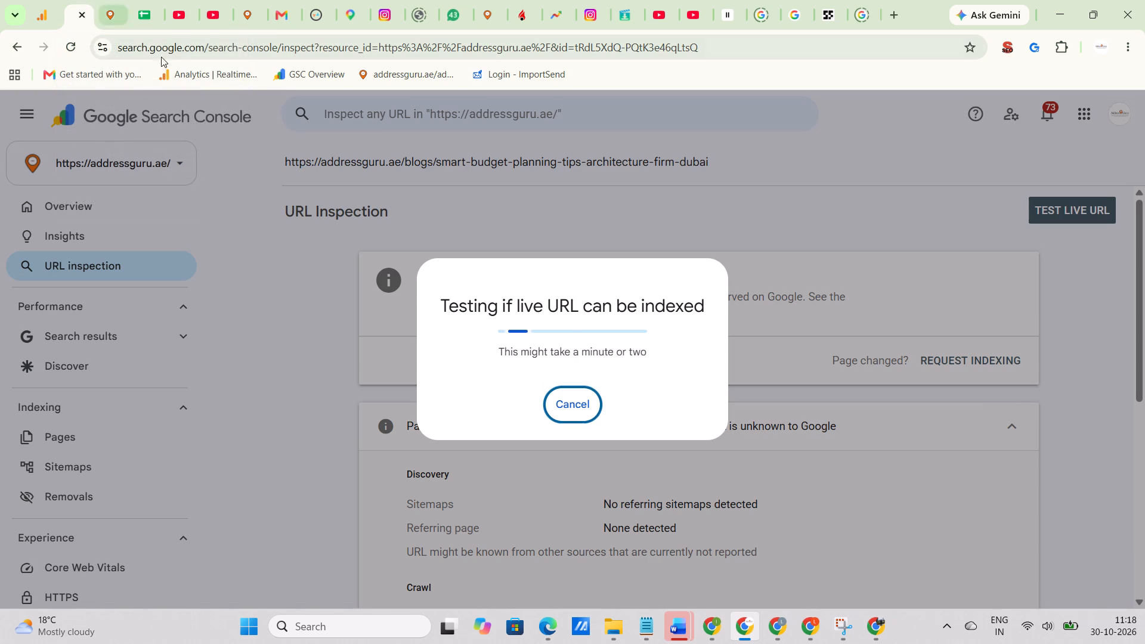
left_click(708, 628)
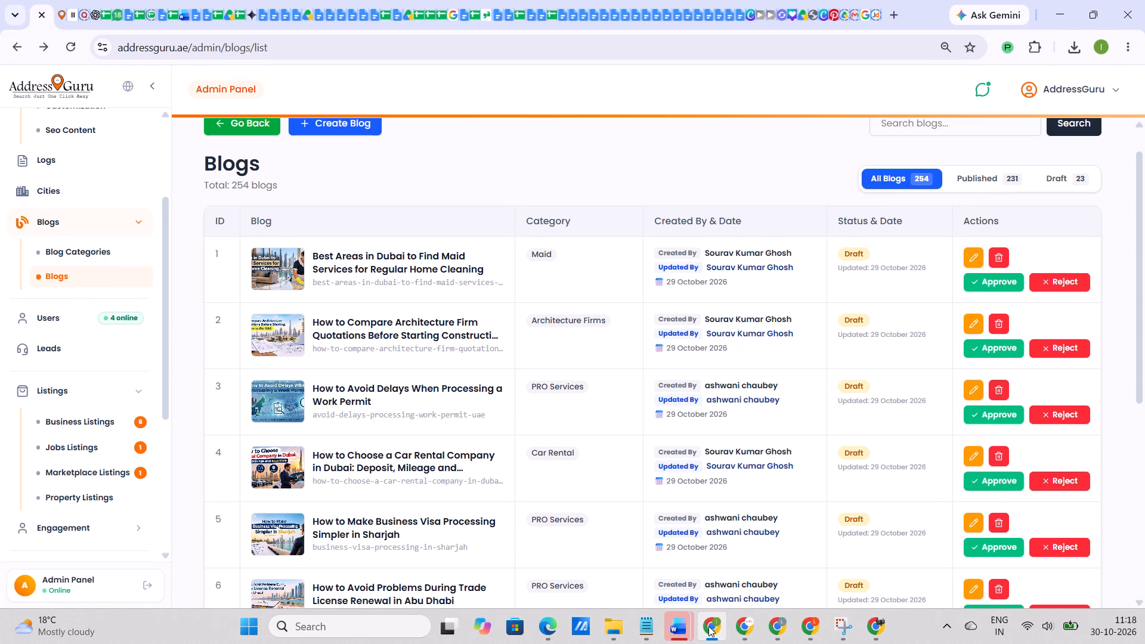
left_click(708, 626)
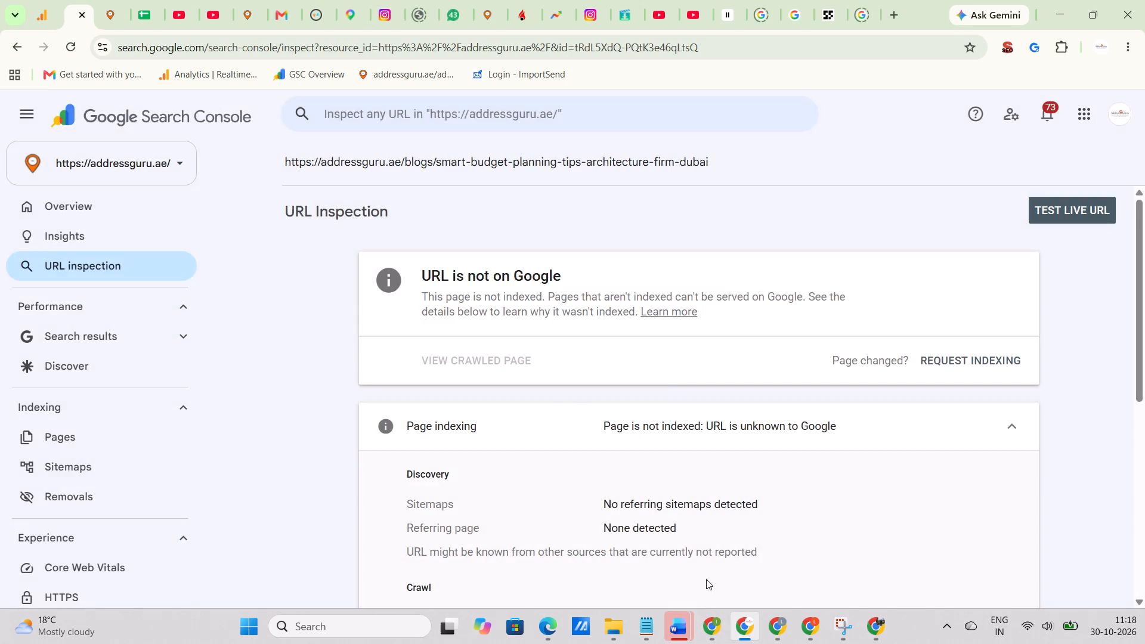
left_click(753, 404)
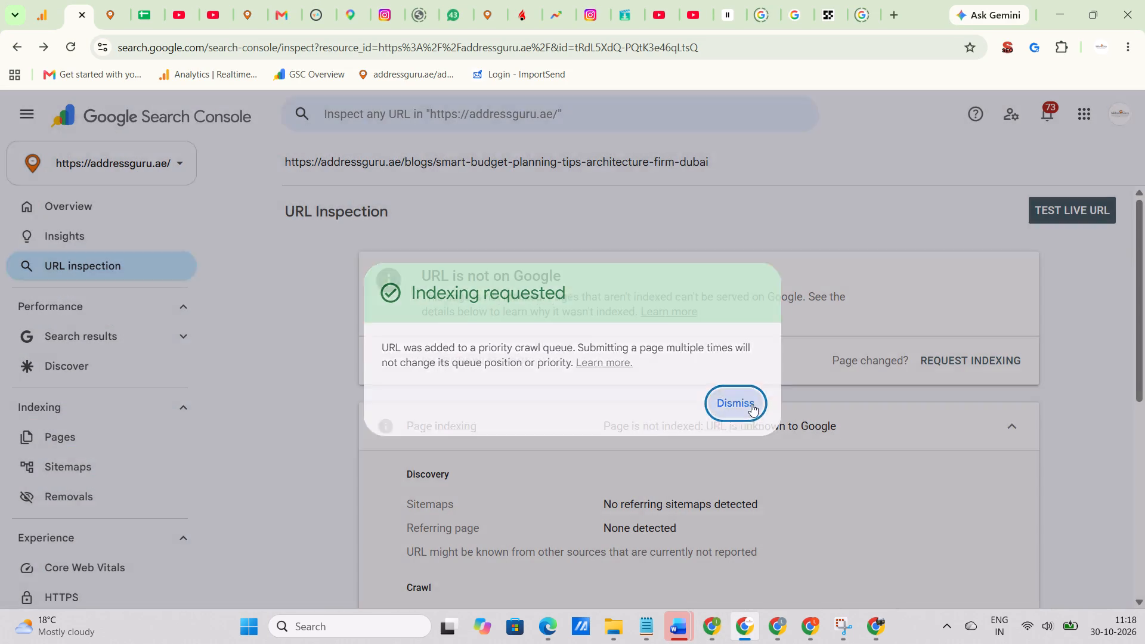
Inspect the need-to-send-business-goods-umm-al-quwain-logistics-companies URL in Search Console and request indexing for it.
left_click(511, 113)
key("ctrl+v")
key("Return")
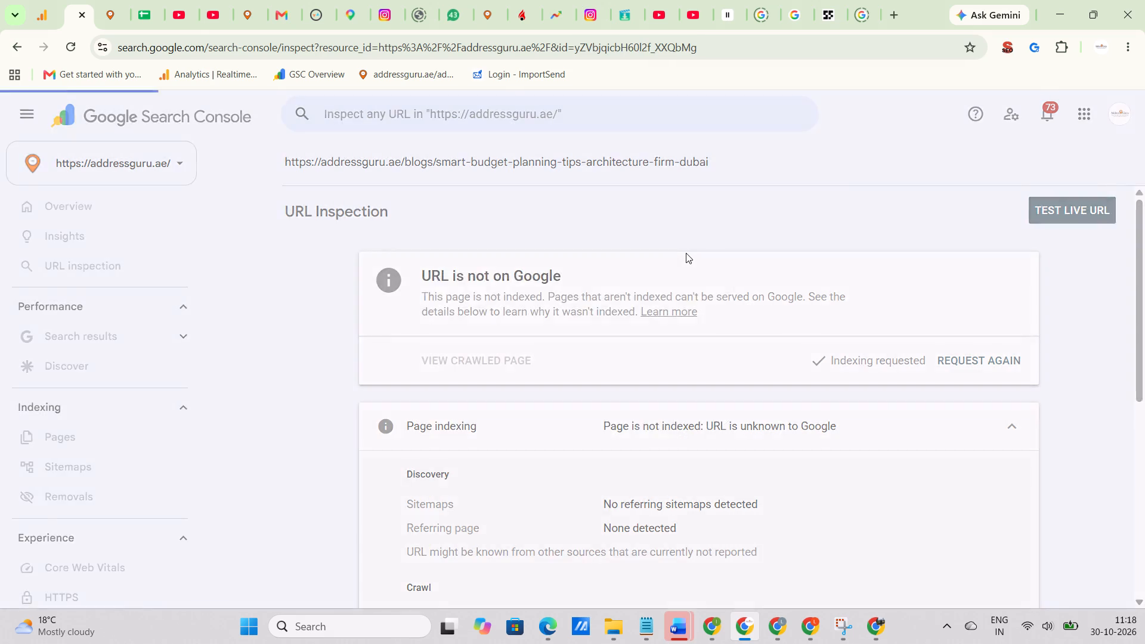
left_click(970, 361)
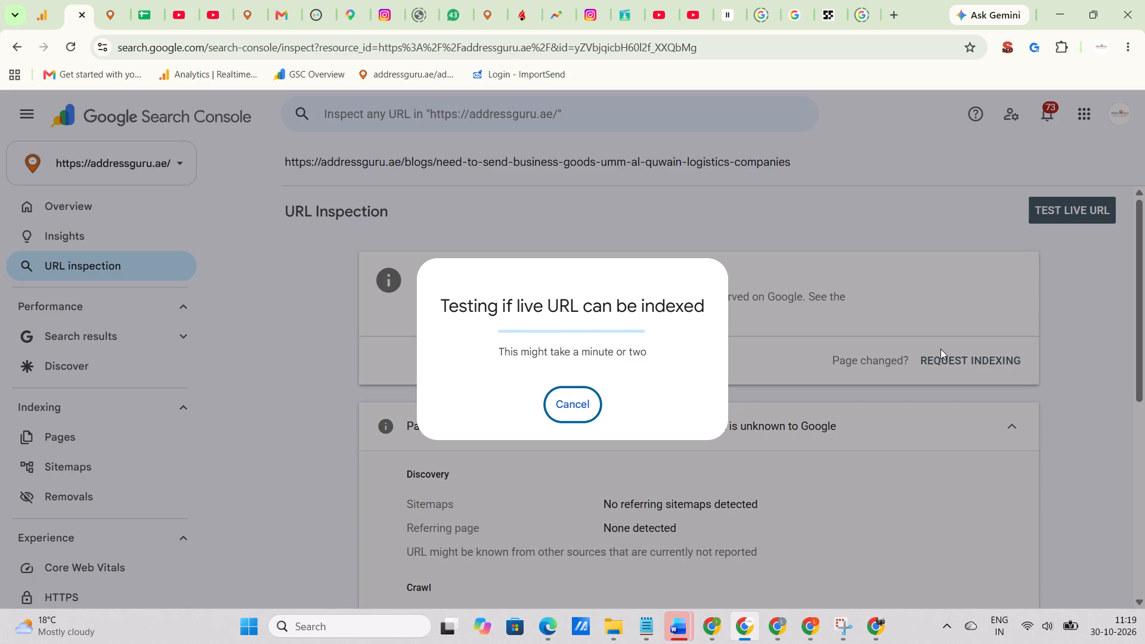
Go back to the public UAE Blogs list and look through the recently published posts.
left_click(120, 0)
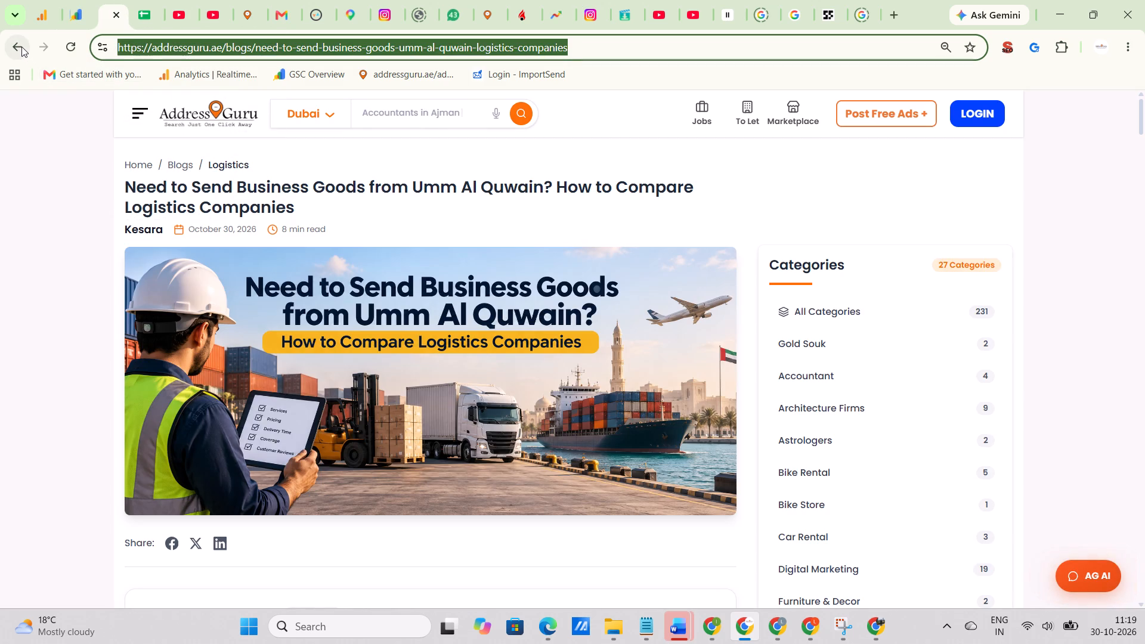
left_click(21, 47)
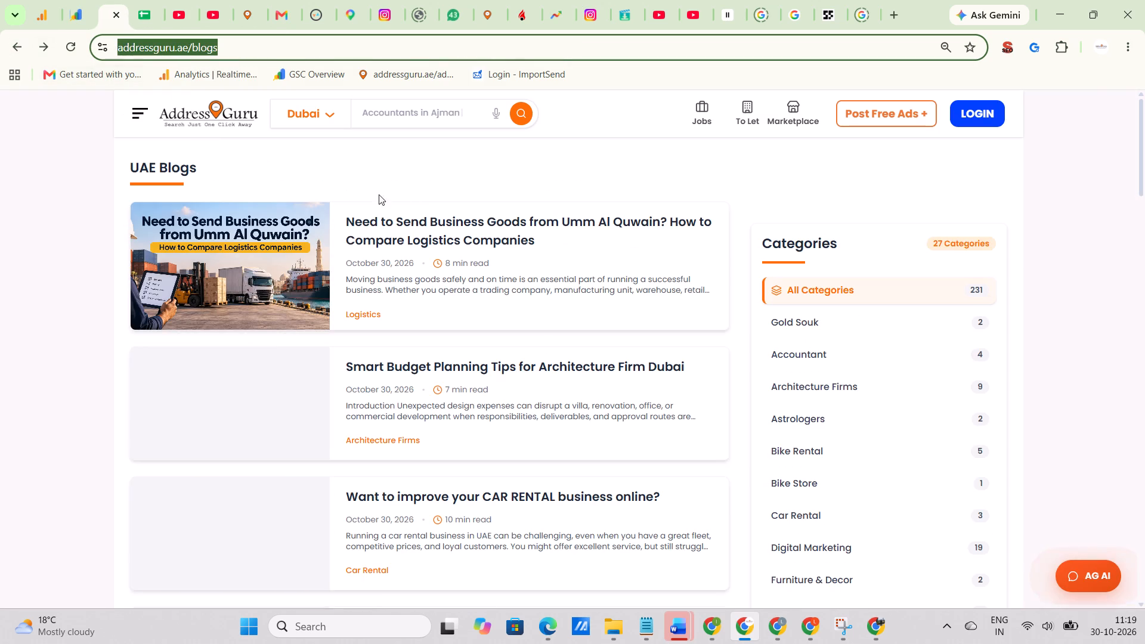
scroll(441, 230, "down", 2)
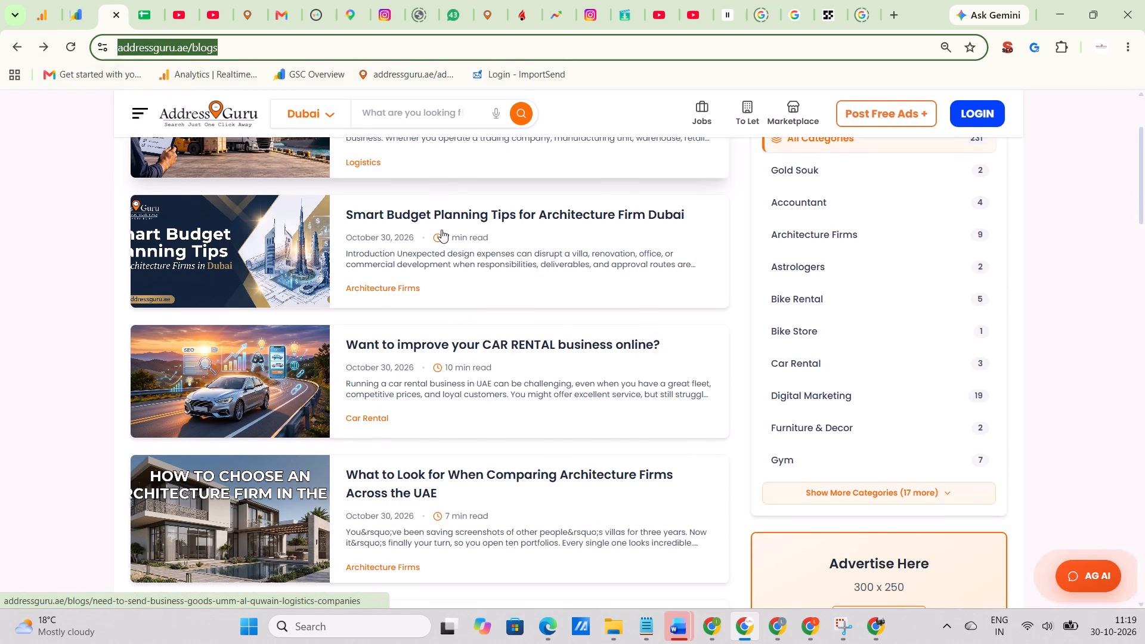
scroll(441, 230, "down", 2)
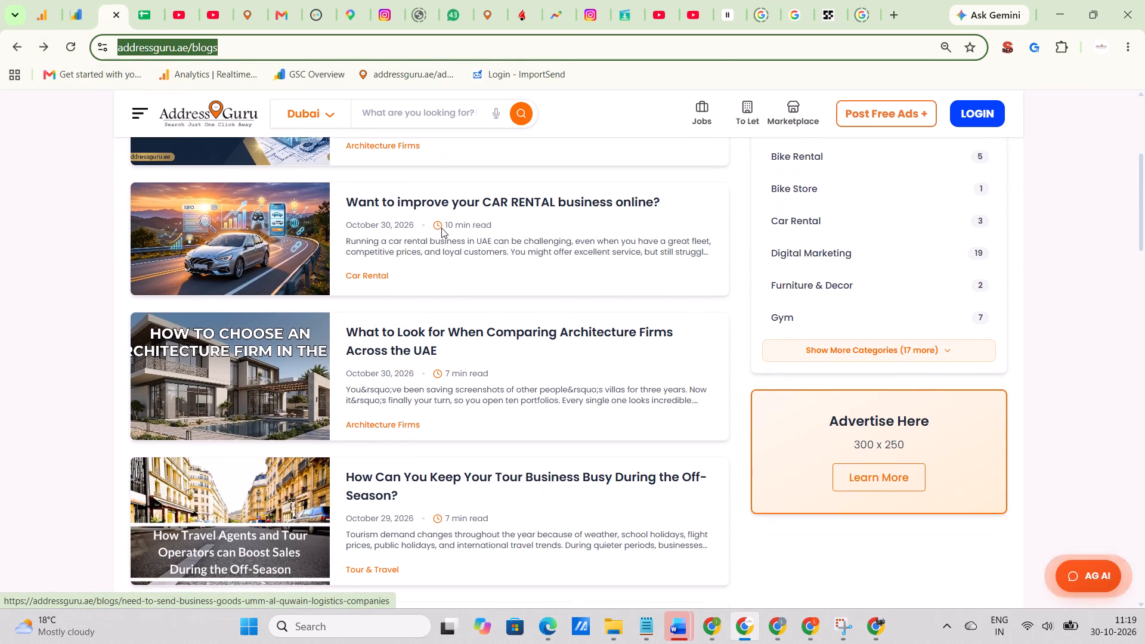
scroll(441, 228, "down", 8)
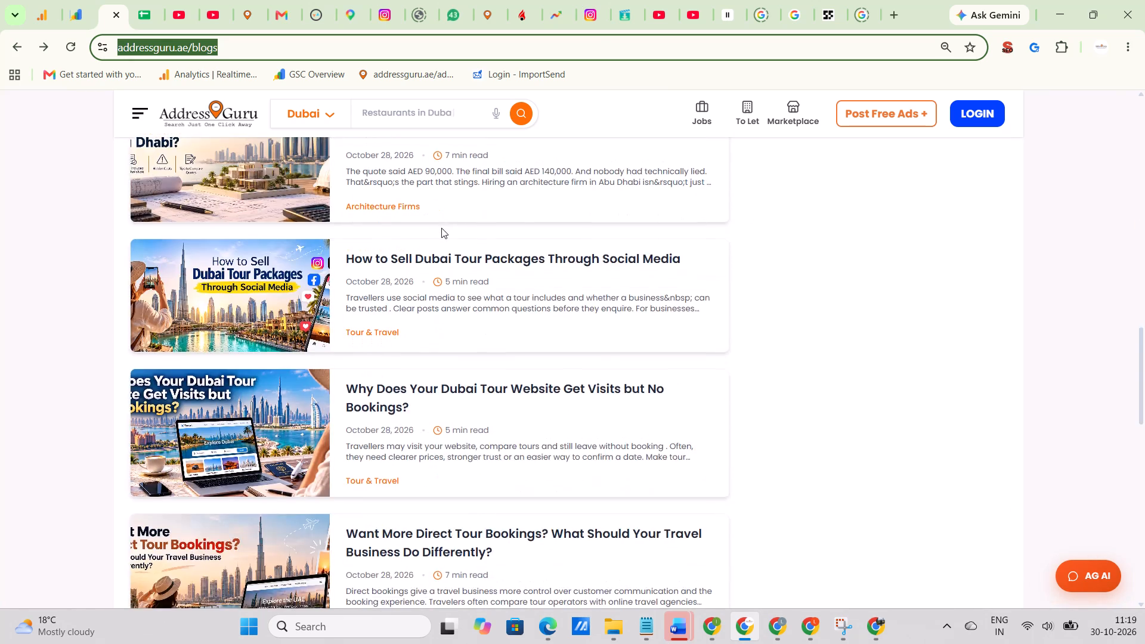
scroll(441, 228, "down", 3)
scroll(441, 228, "up", 5)
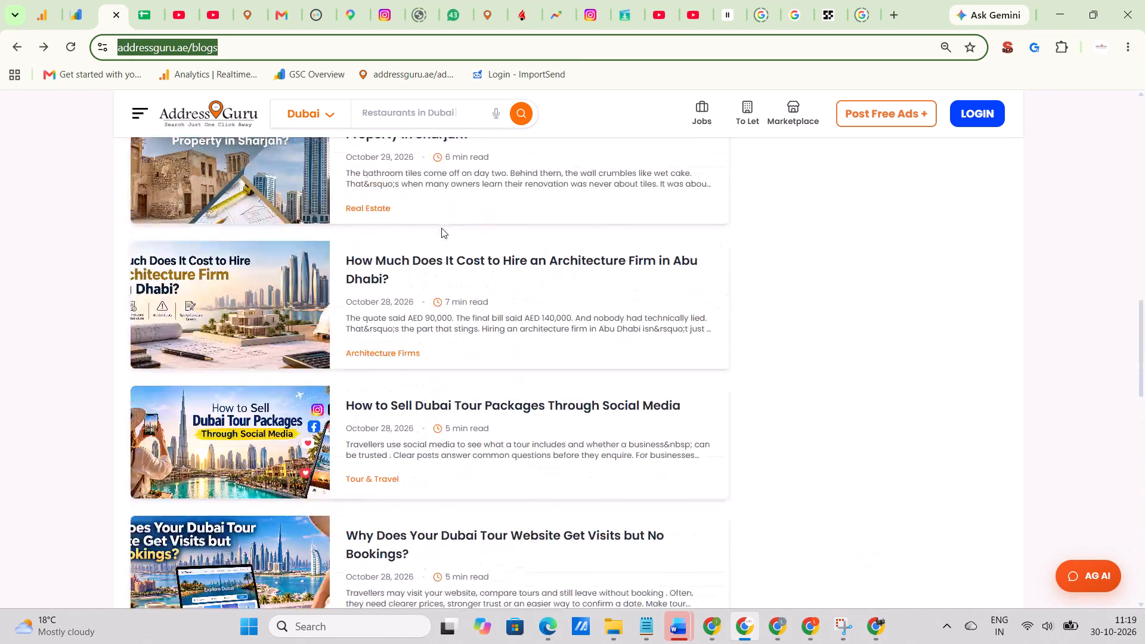
scroll(441, 228, "up", 3)
scroll(441, 228, "down", 4)
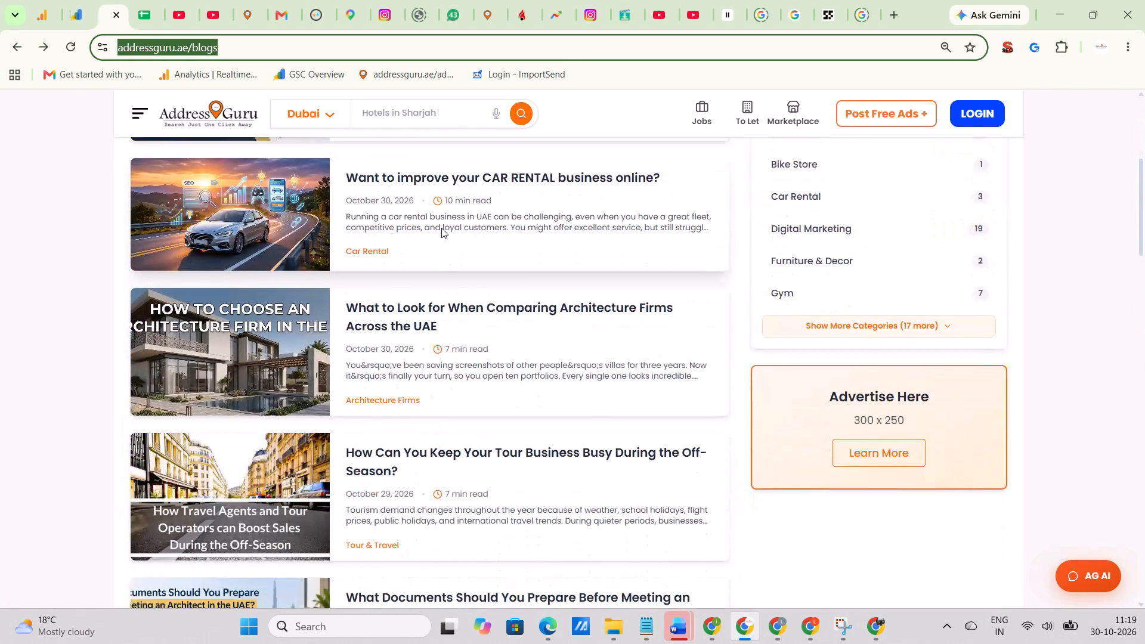
scroll(441, 228, "down", 1)
scroll(441, 228, "up", 6)
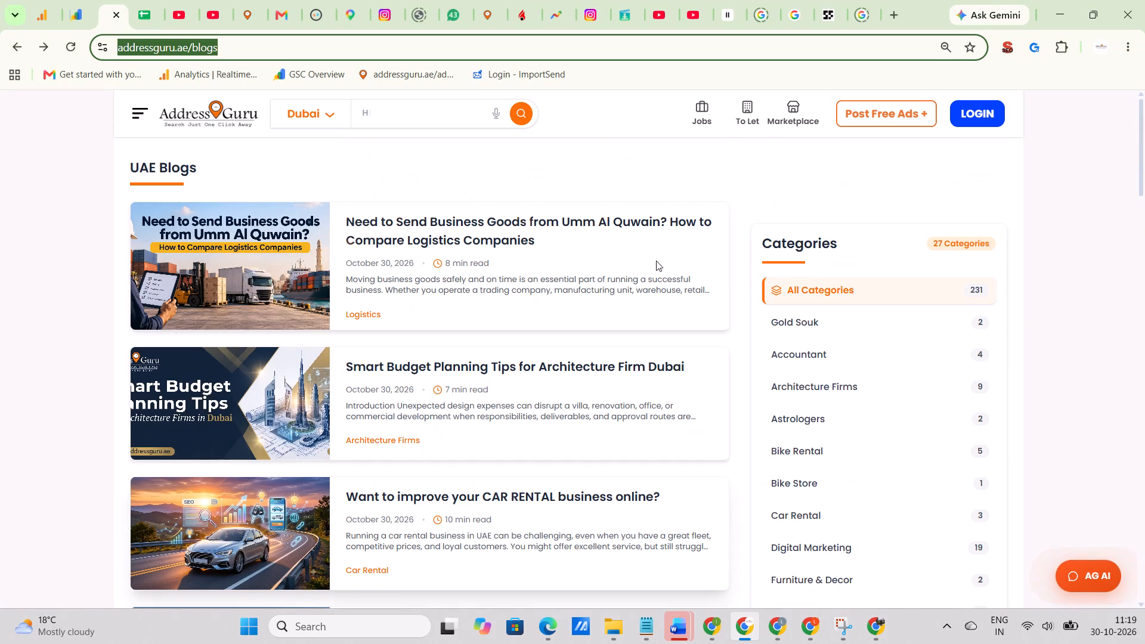
Return to Search Console and dismiss the indexing request dialog for the Umm Al Quwain logistics companies URL.
left_click(72, 0)
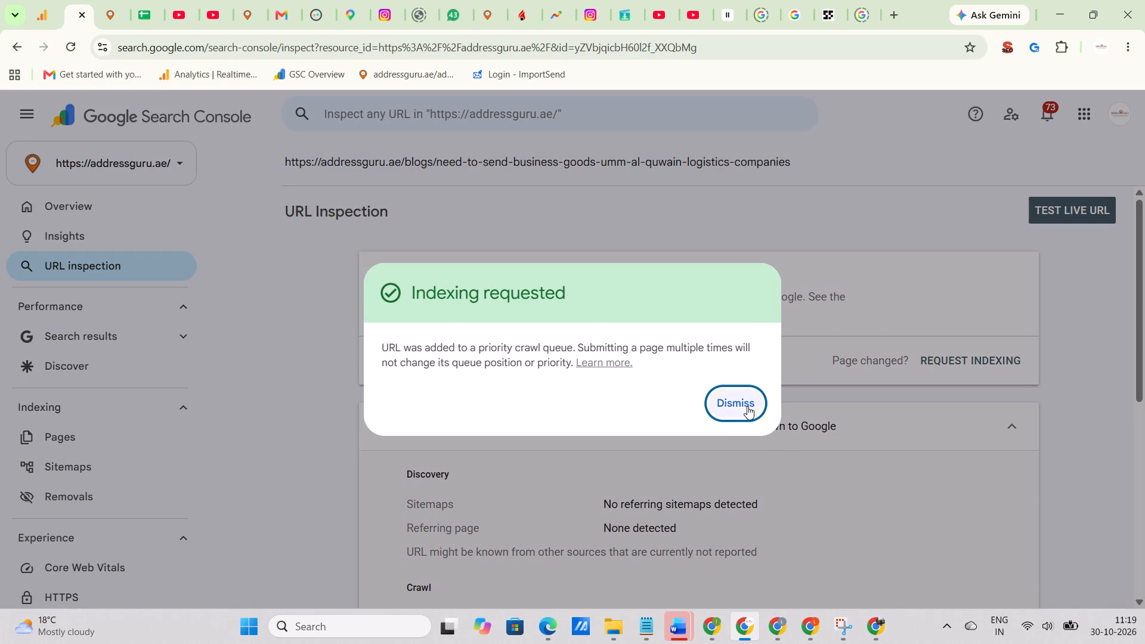
left_click(747, 406)
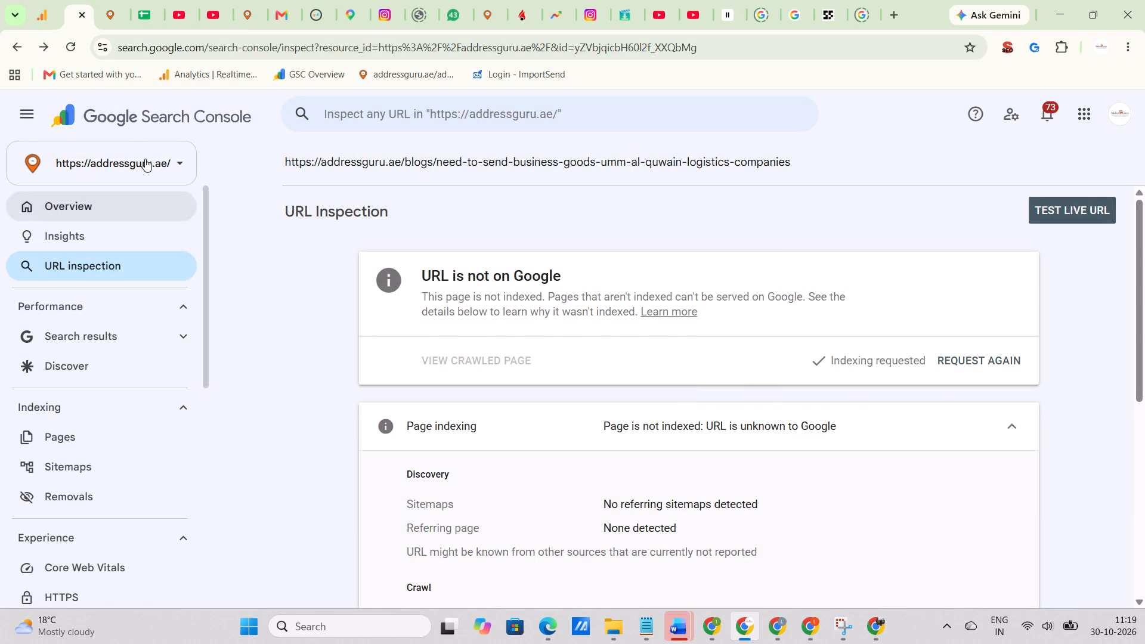
In YouTube Studio, set the Short "Dubai Is More Than You Think! There's So Much More to Discover in UAE" to Public and reload the Shorts list.
left_click(181, 0)
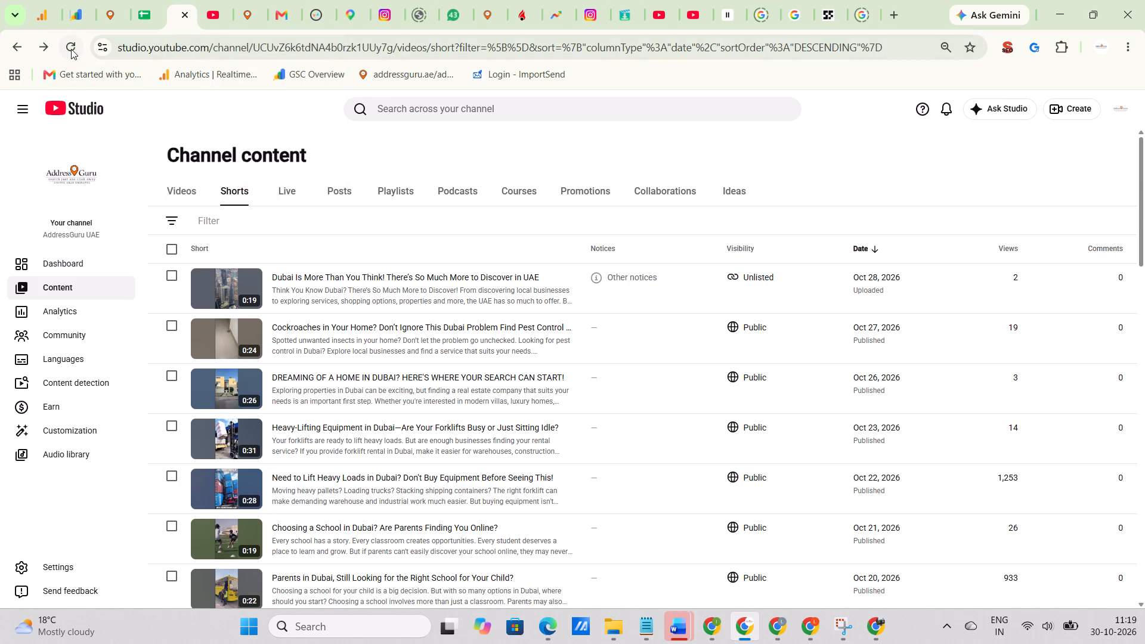
left_click(71, 49)
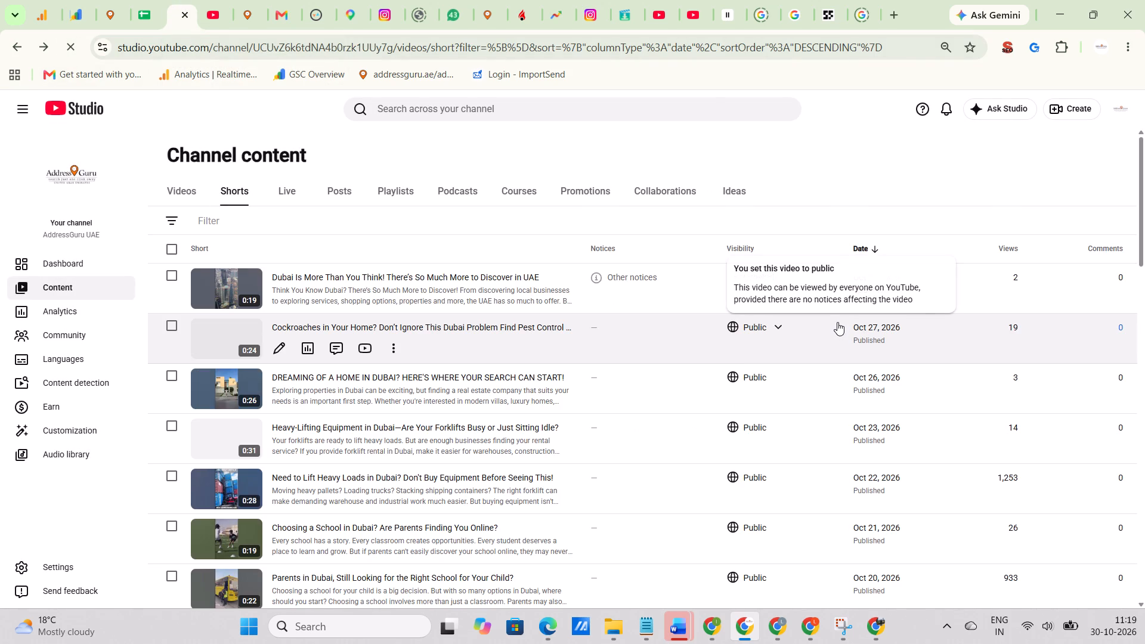
left_click(516, 212)
left_click(758, 277)
left_click(783, 359)
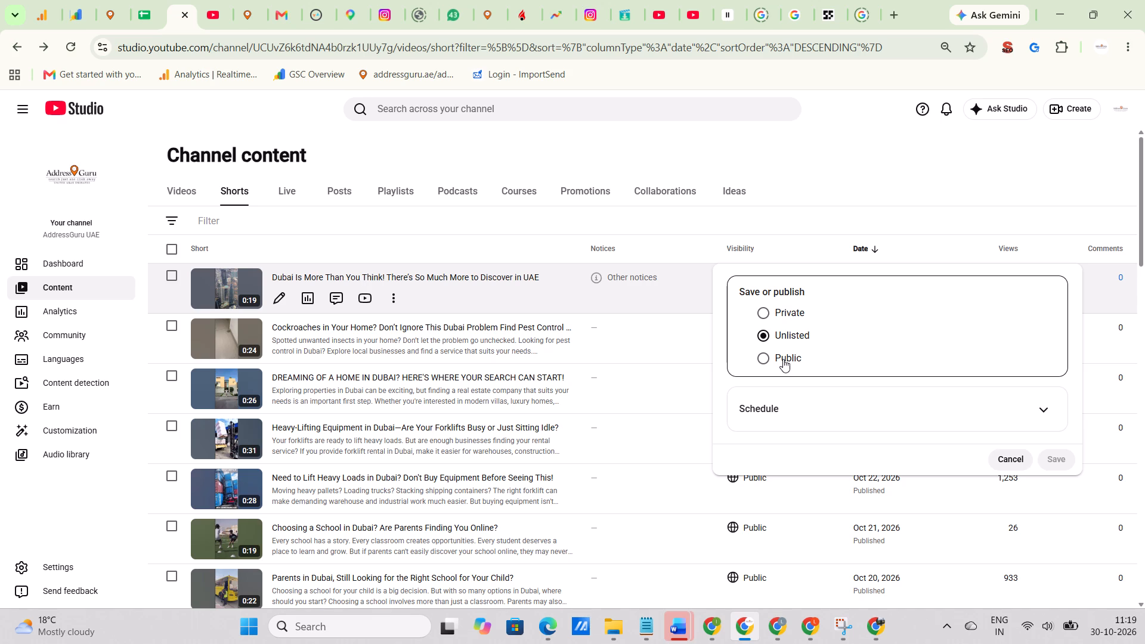
left_click(1061, 460)
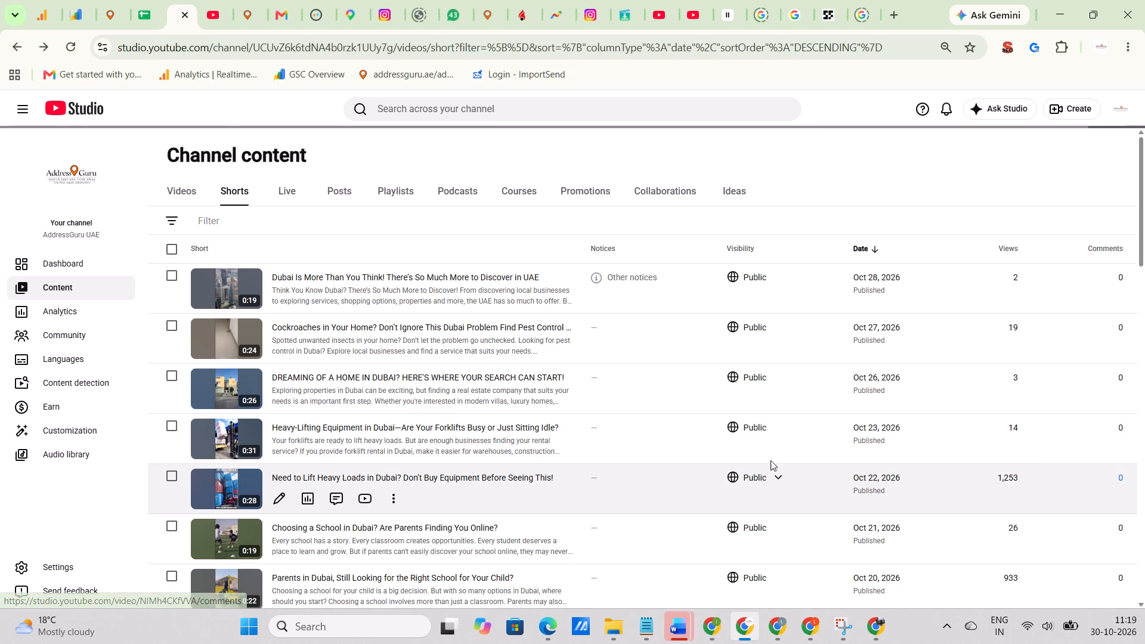
left_click(69, 53)
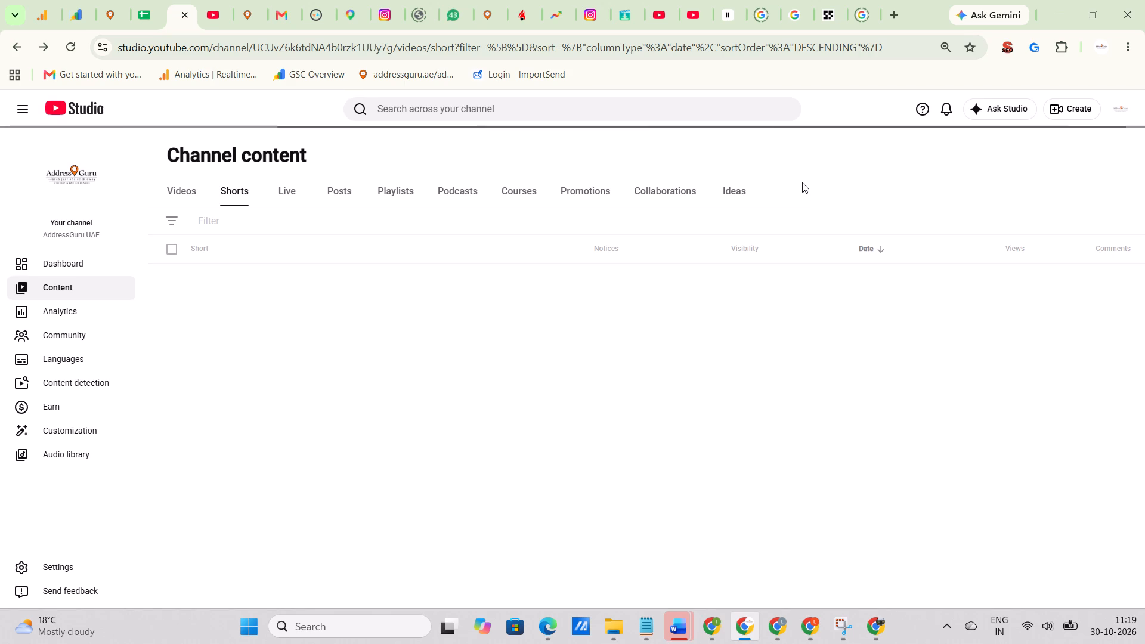
Switch to the AddressGuru user dashboard, reload its blogs list and look through the first page of blogs and their draft status.
left_click(75, 1)
left_click(30, 0)
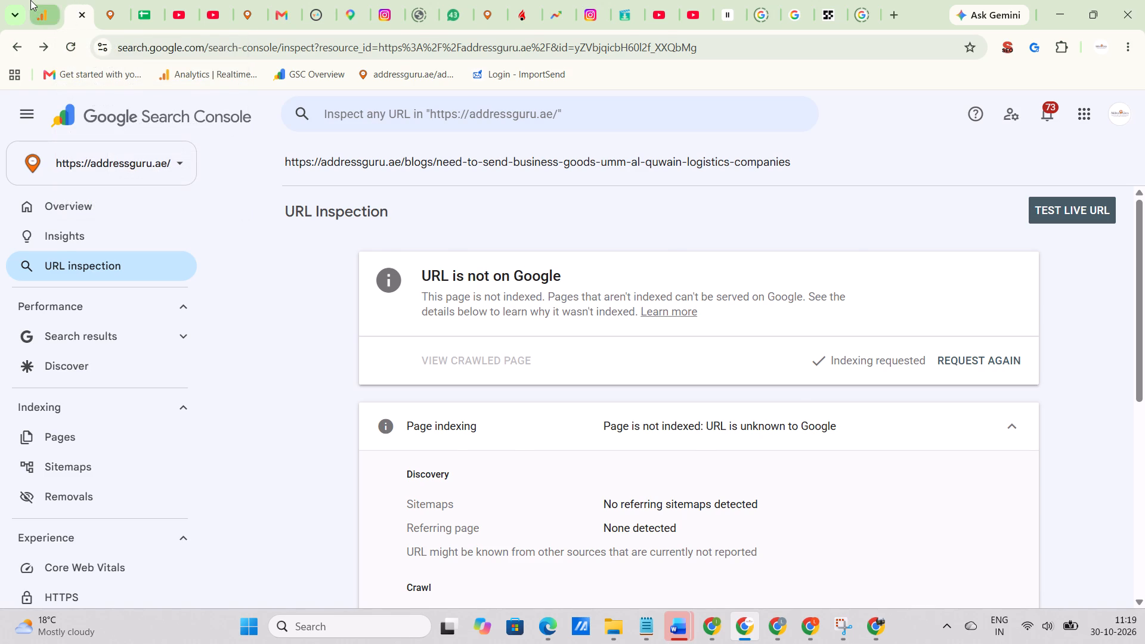
left_click(1067, 0)
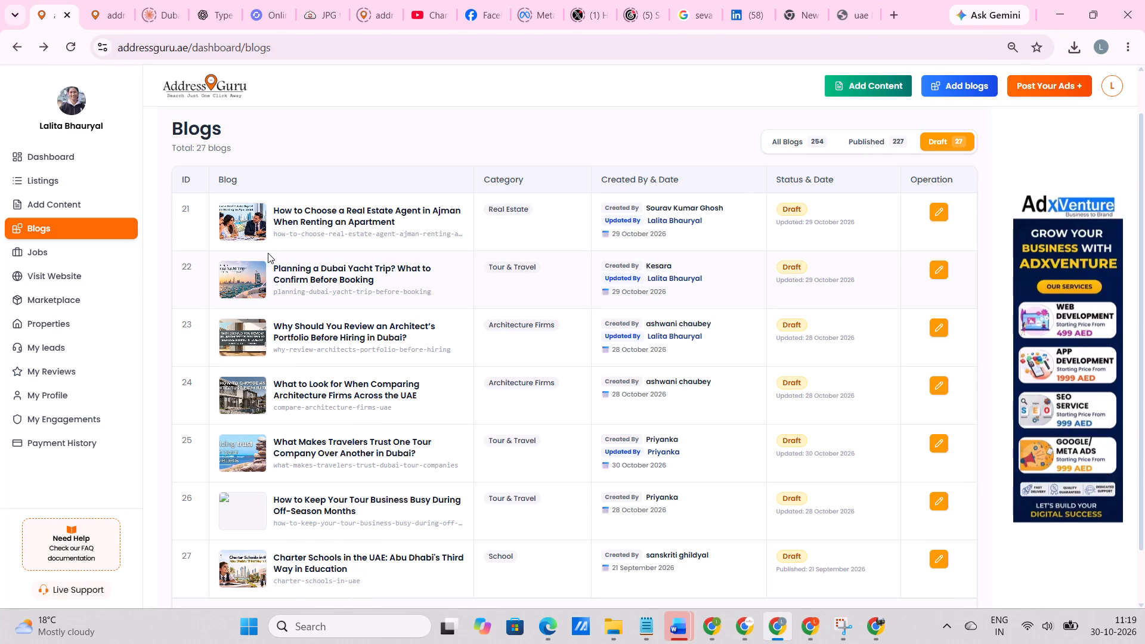
left_click(79, 48)
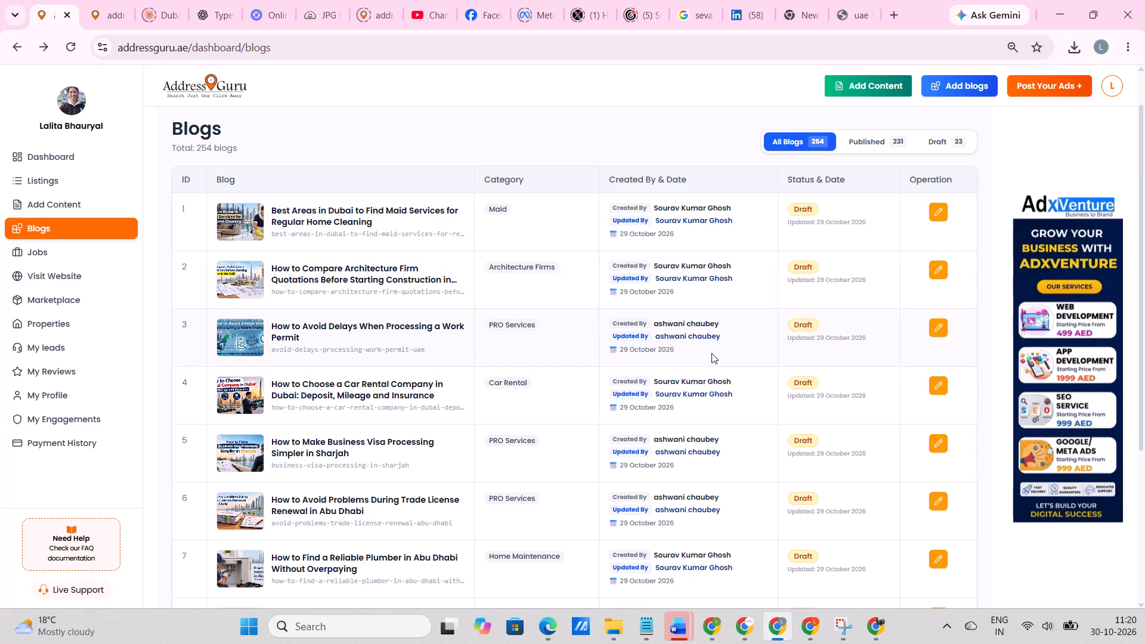
scroll(716, 492, "down", 1)
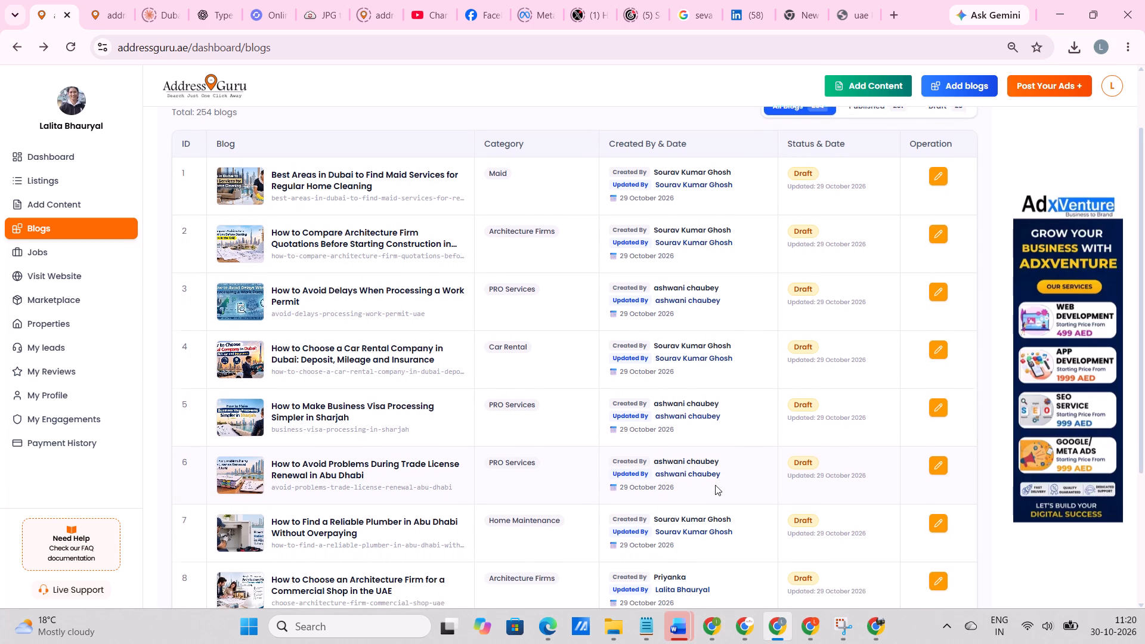
scroll(715, 485, "down", 3)
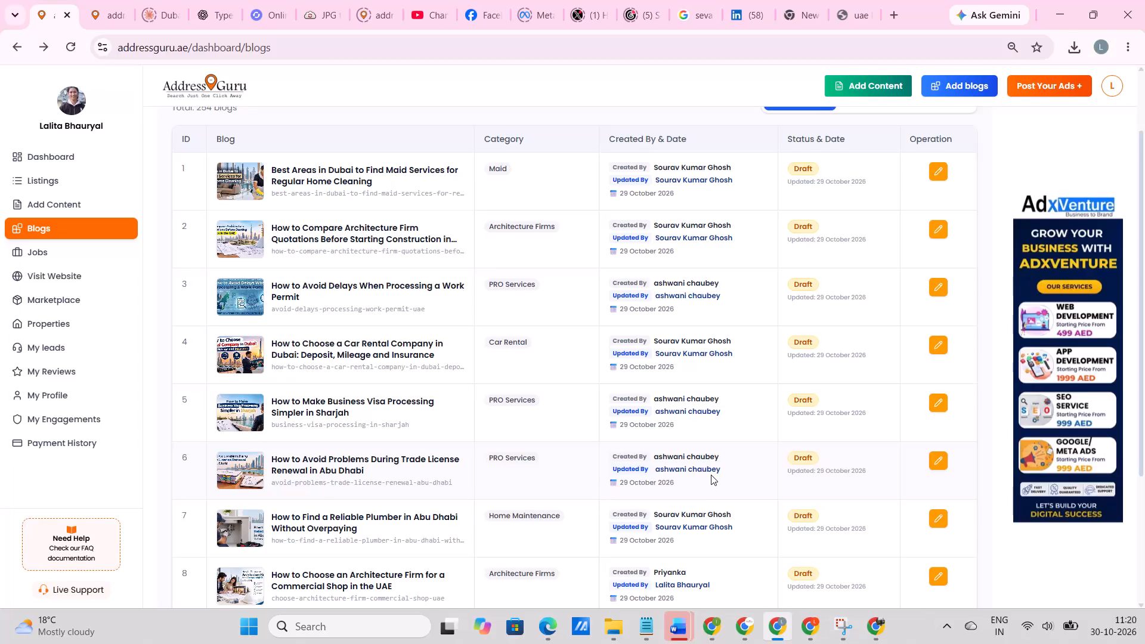
scroll(717, 502, "down", 1)
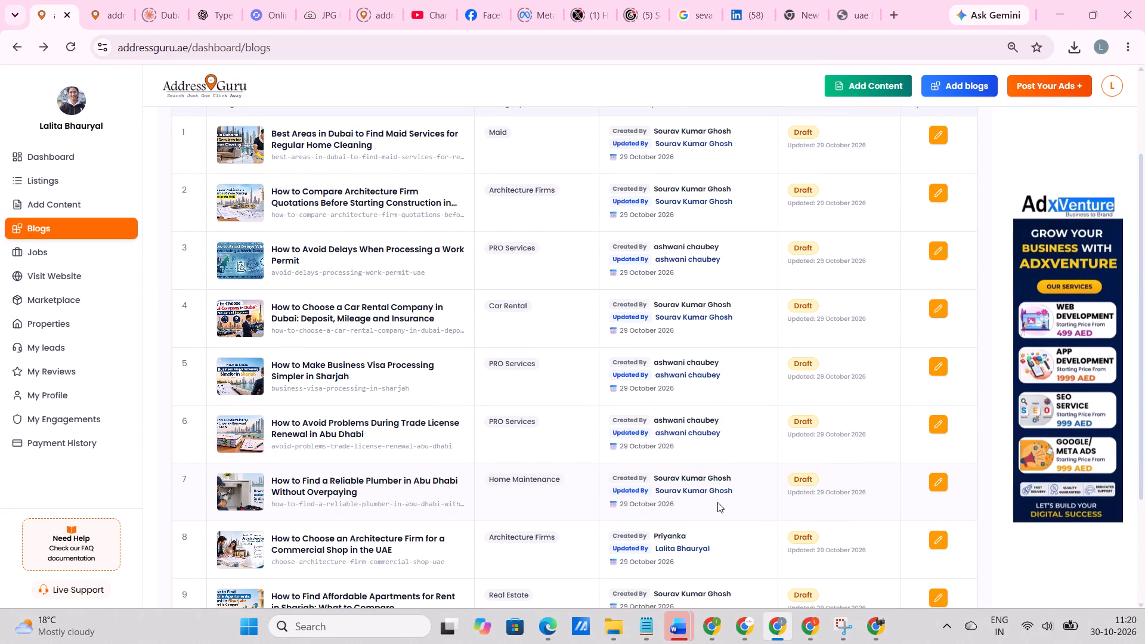
scroll(717, 502, "down", 2)
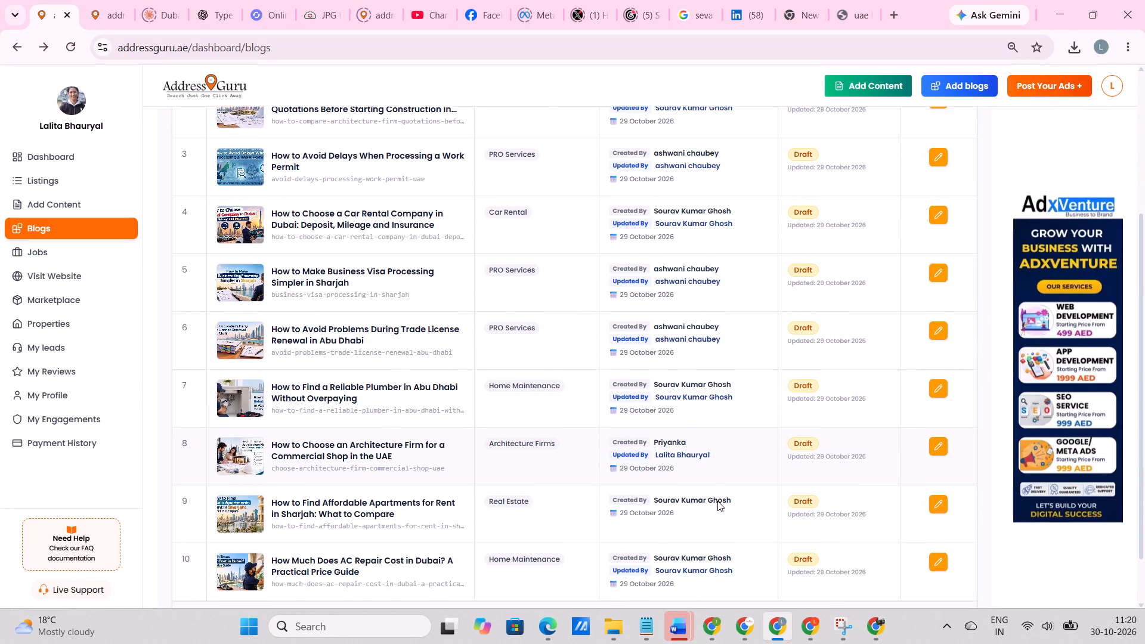
scroll(717, 501, "down", 1)
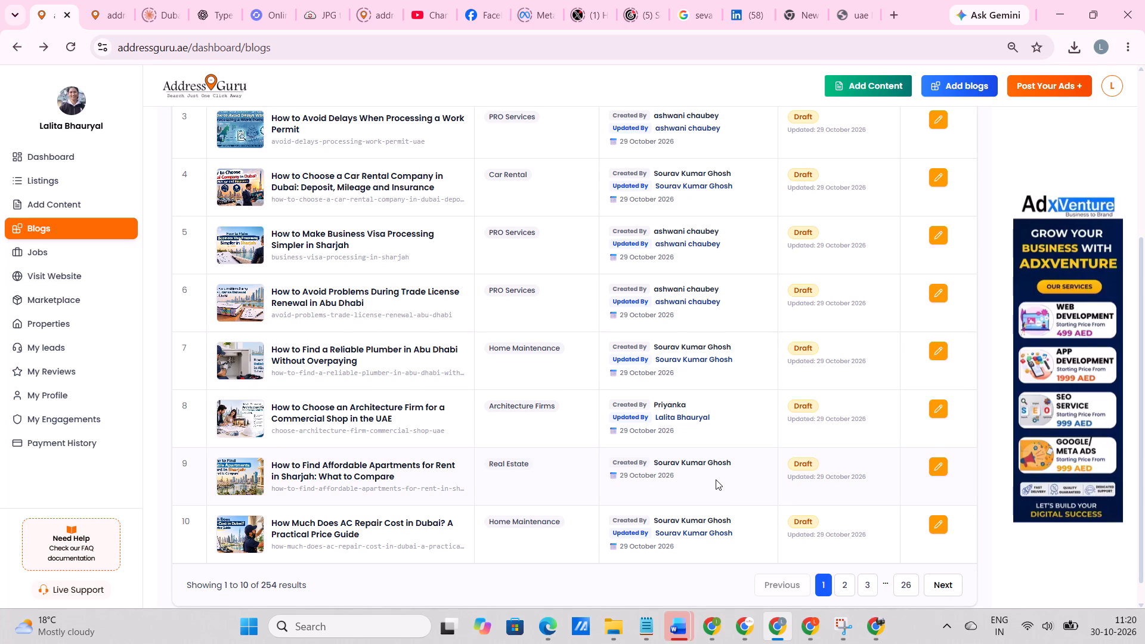
Filter the dashboard's blogs list to drafts and look through its first two pages, ending on the first page.
scroll(897, 491, "up", 8)
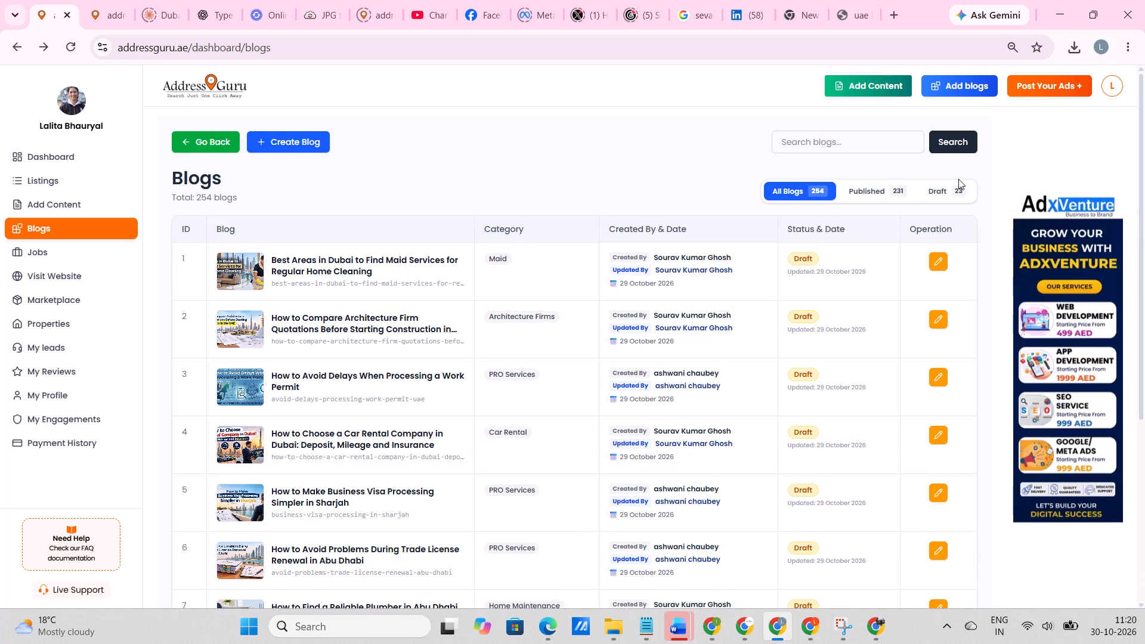
left_click(958, 179)
left_click(955, 185)
scroll(954, 258, "down", 4)
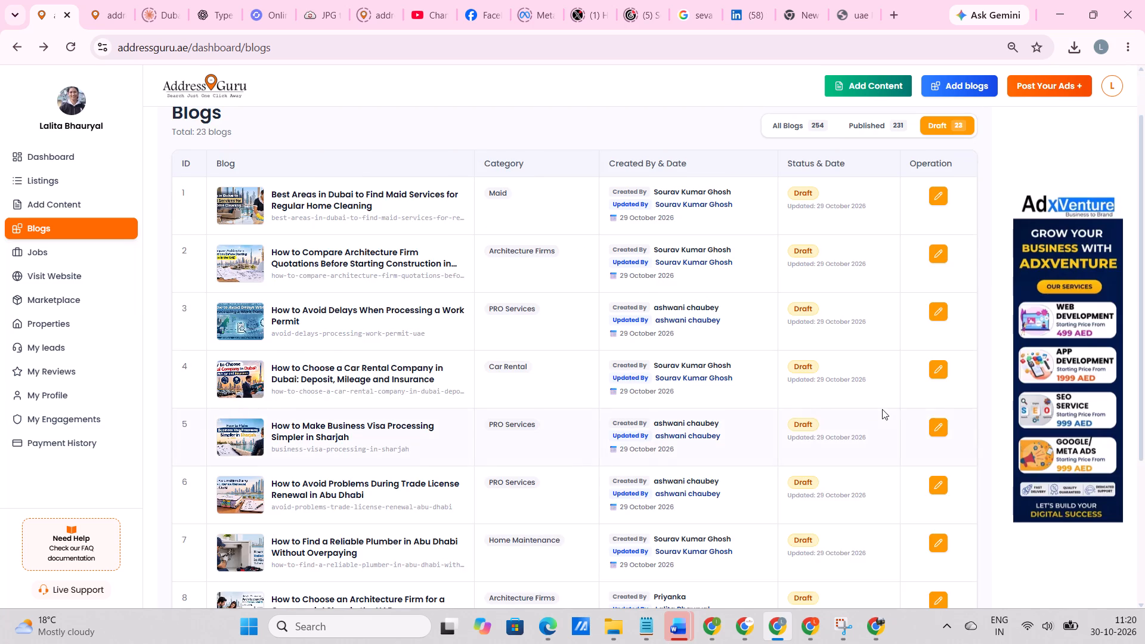
scroll(882, 409, "down", 5)
left_click(889, 558)
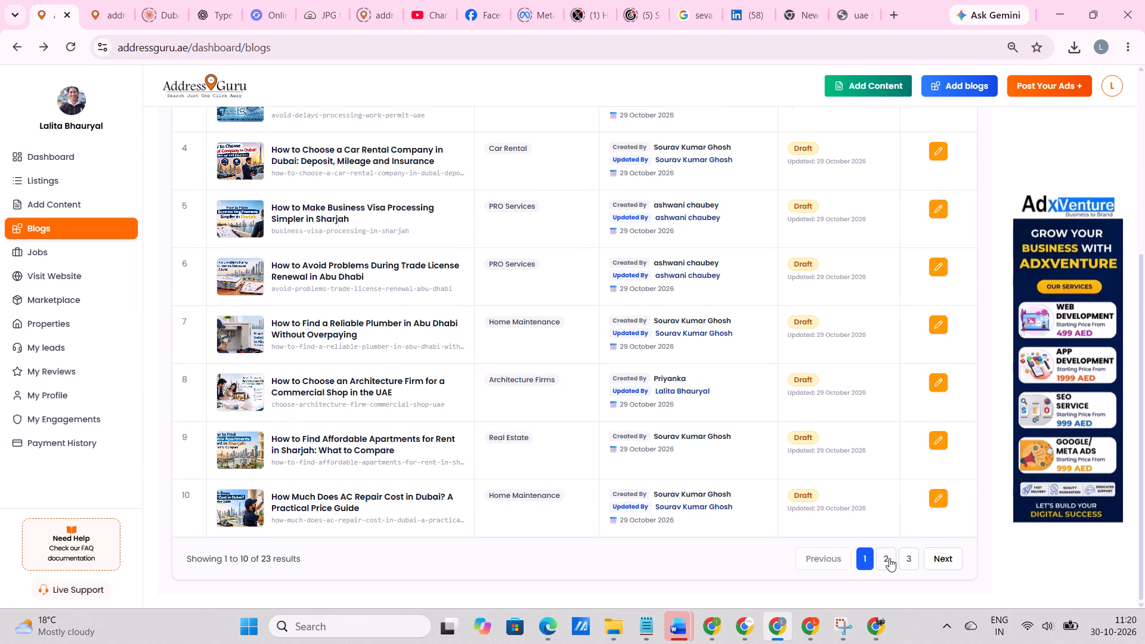
scroll(807, 442, "up", 3)
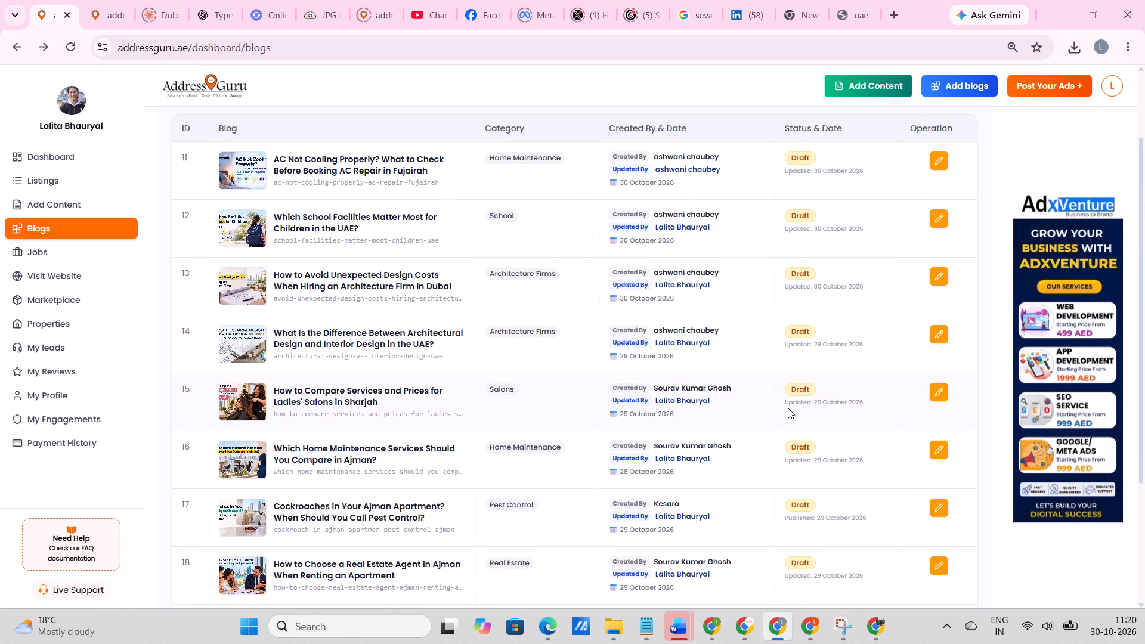
scroll(788, 408, "up", 1)
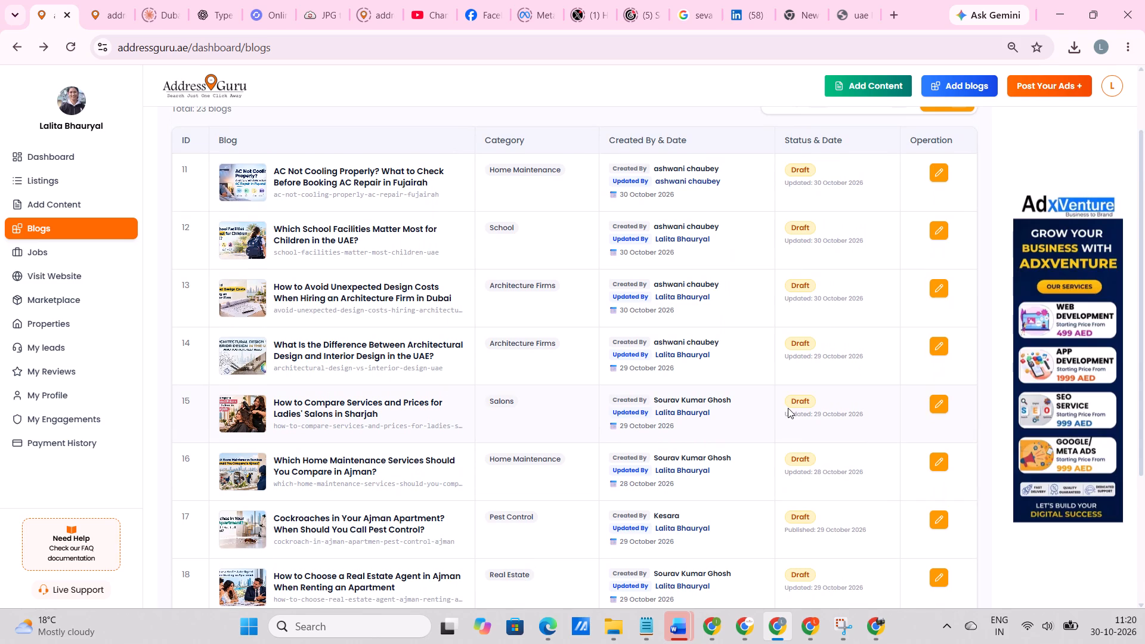
scroll(788, 408, "down", 4)
left_click(860, 567)
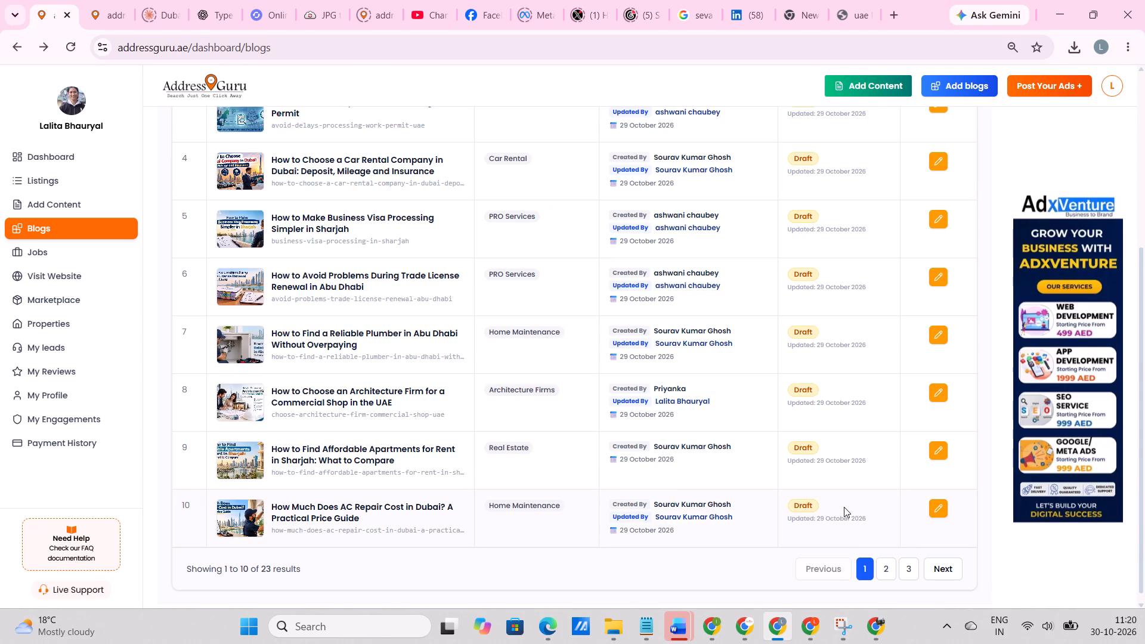
Open the draft "How Much Does AC Repair Cost in Dubai? A Practical Price Guide" and shorten its slug to how-much-ac-repair-cost-in-dubai.
left_click(378, 507)
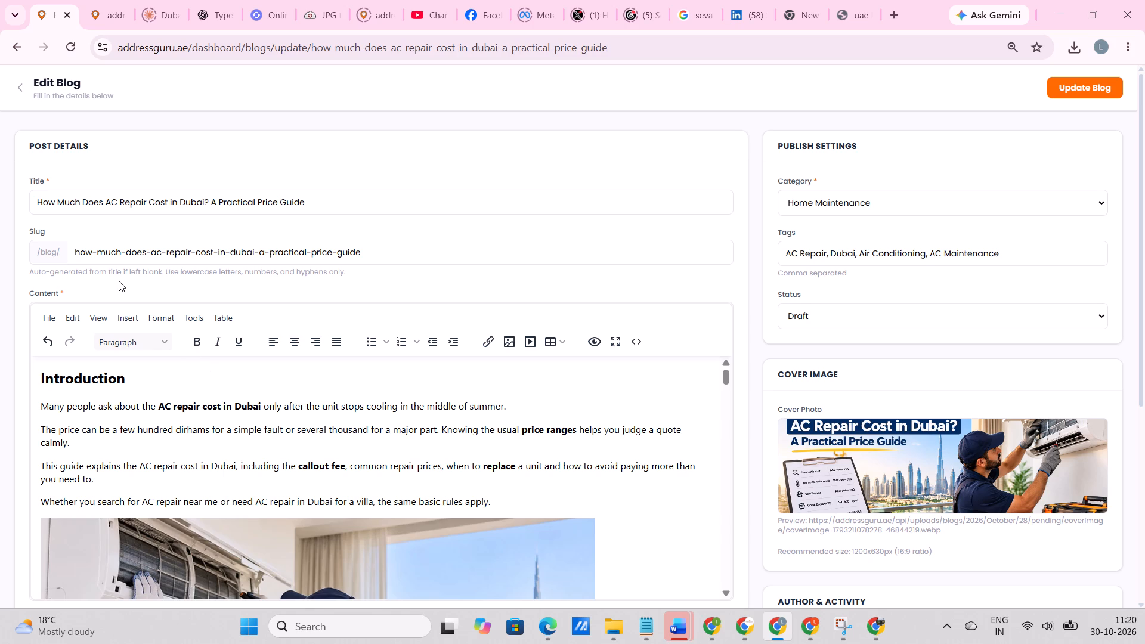
triple_click(141, 254)
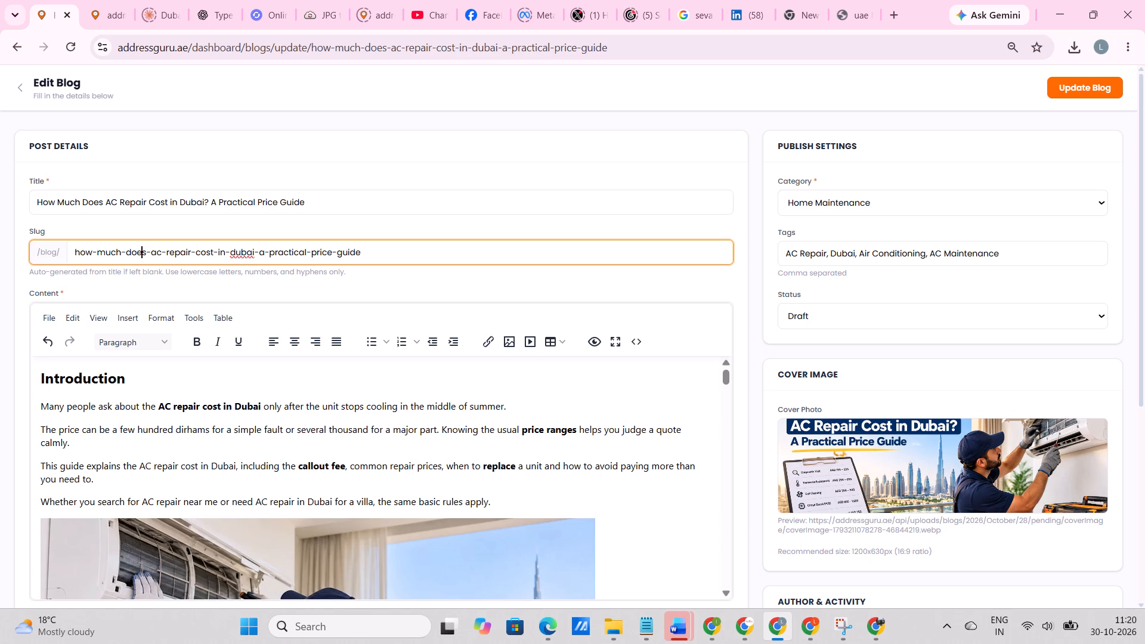
triple_click(134, 254)
left_click(134, 254)
key("BackSpace")
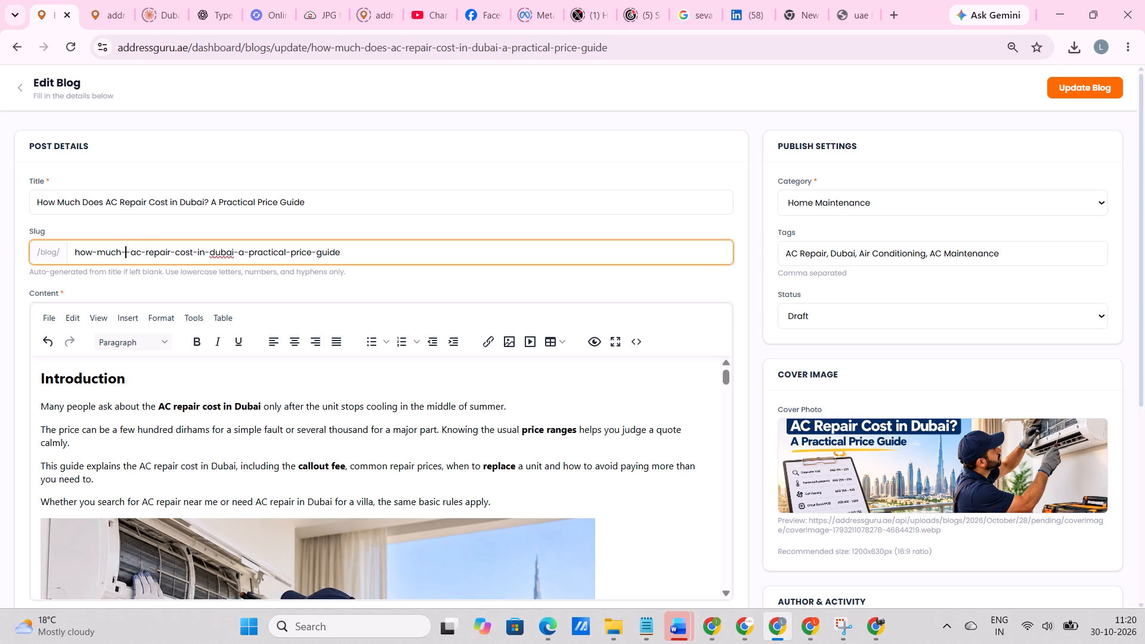
key("BackSpace")
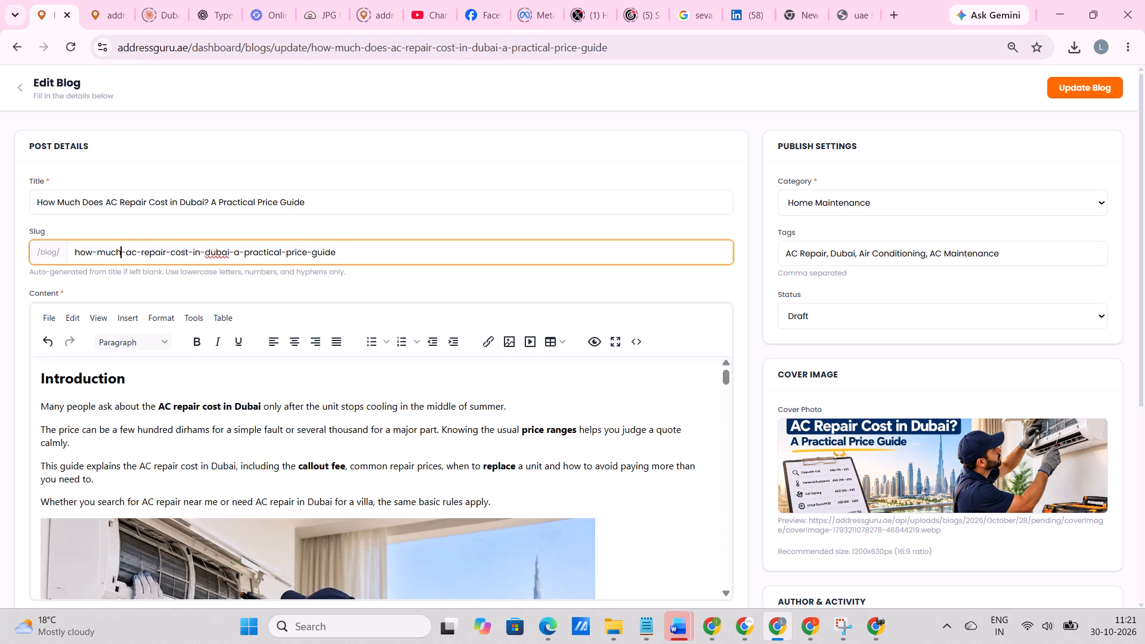
left_click_drag(234, 252, 413, 246)
key("BackSpace")
key("BackSpace")
Merge the introduction's second paragraph, starting "The price can be", into the first paragraph with a space between them.
scroll(419, 285, "down", 2)
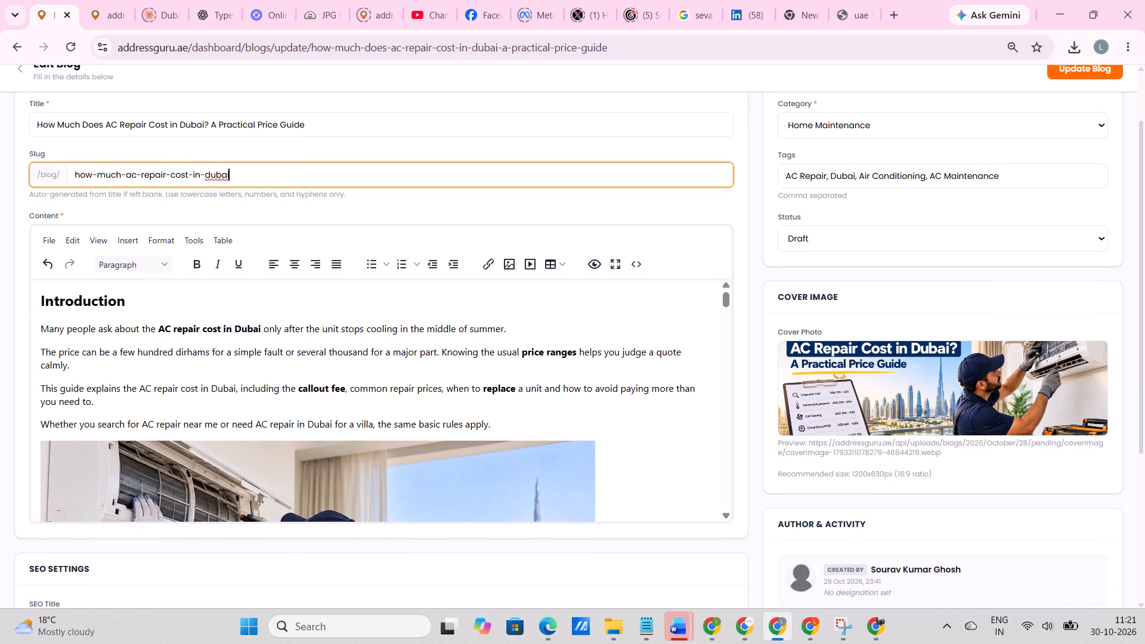
scroll(205, 318, "down", 1)
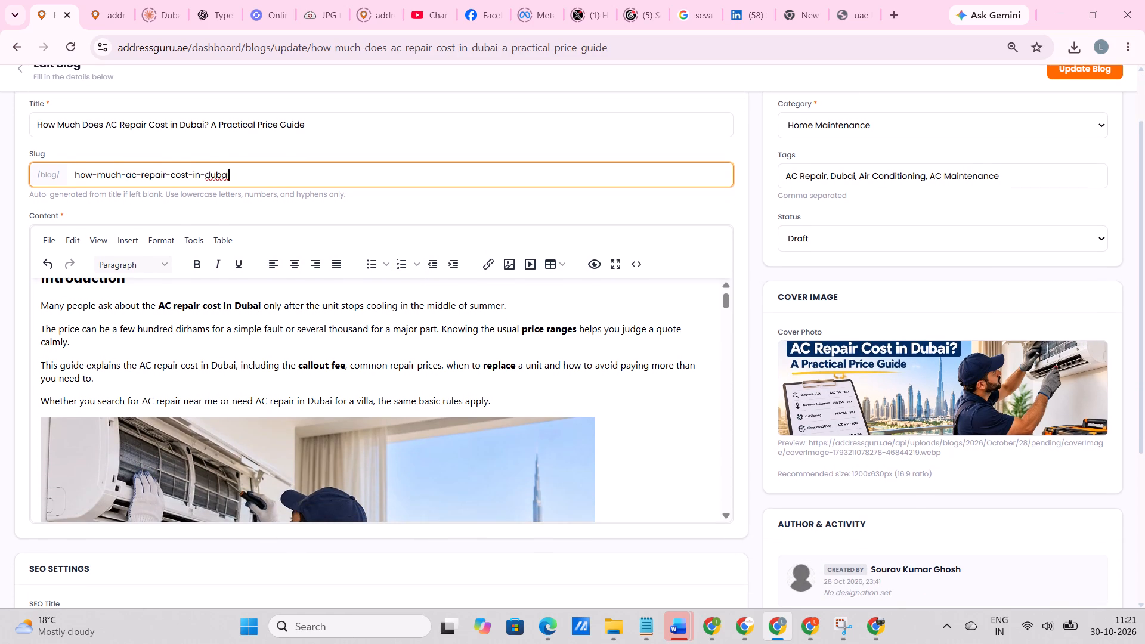
left_click(41, 325)
key("BackSpace")
key("space")
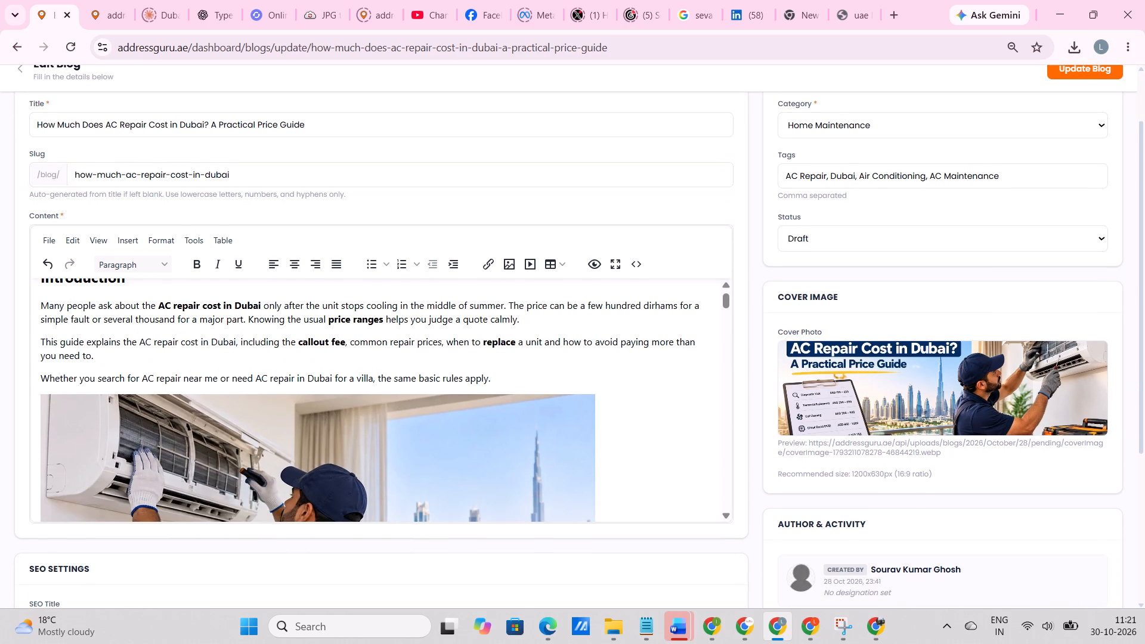
Remove the bold formatting from "AC repair cost in Dubai" in the introduction's first paragraph.
left_click_drag(162, 299, 266, 298)
left_click(266, 298)
left_click_drag(266, 298, 155, 296)
key("ctrl+b")
key("ctrl+b")
left_click(178, 296)
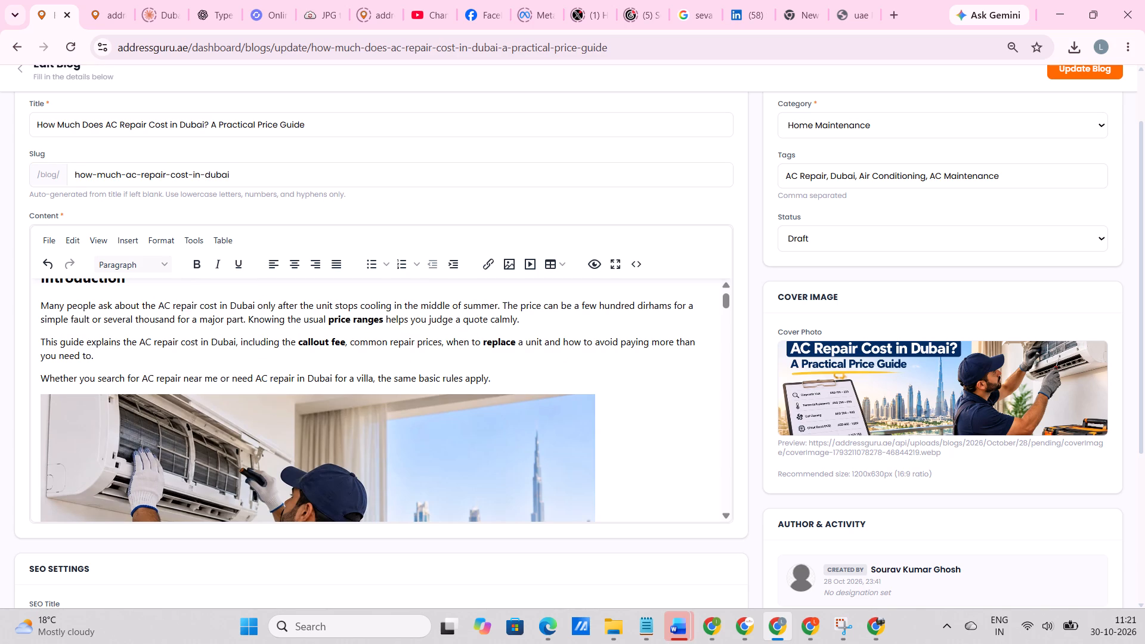
Look through the article body and check the link target of "AC not cooling or blowing warm air" in the common problems table.
scroll(339, 325, "down", 8)
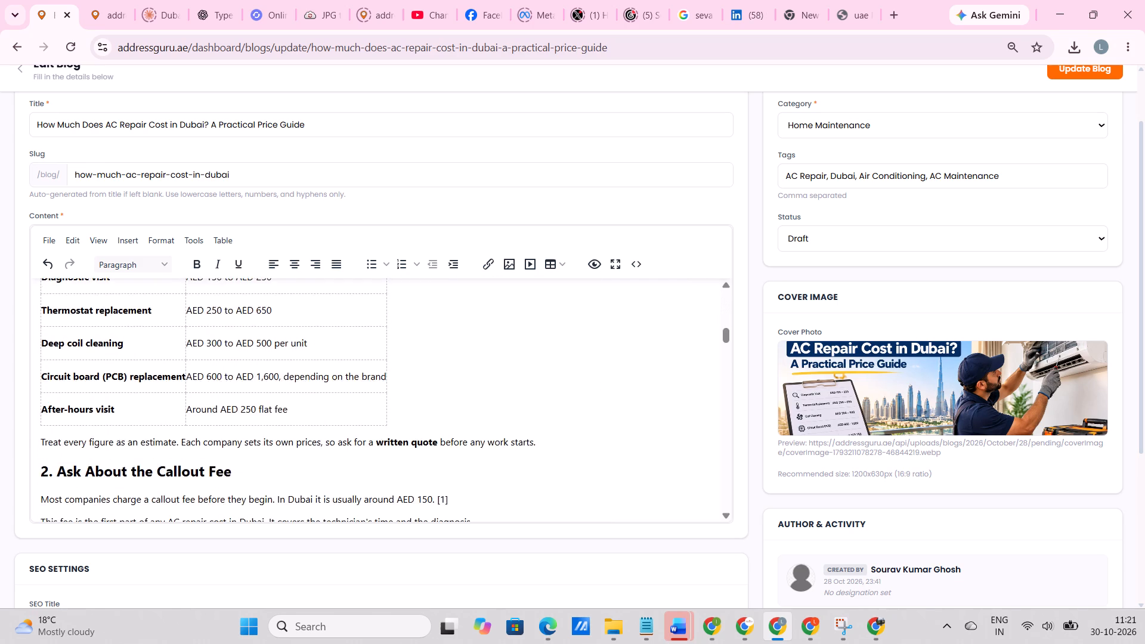
scroll(339, 325, "down", 8)
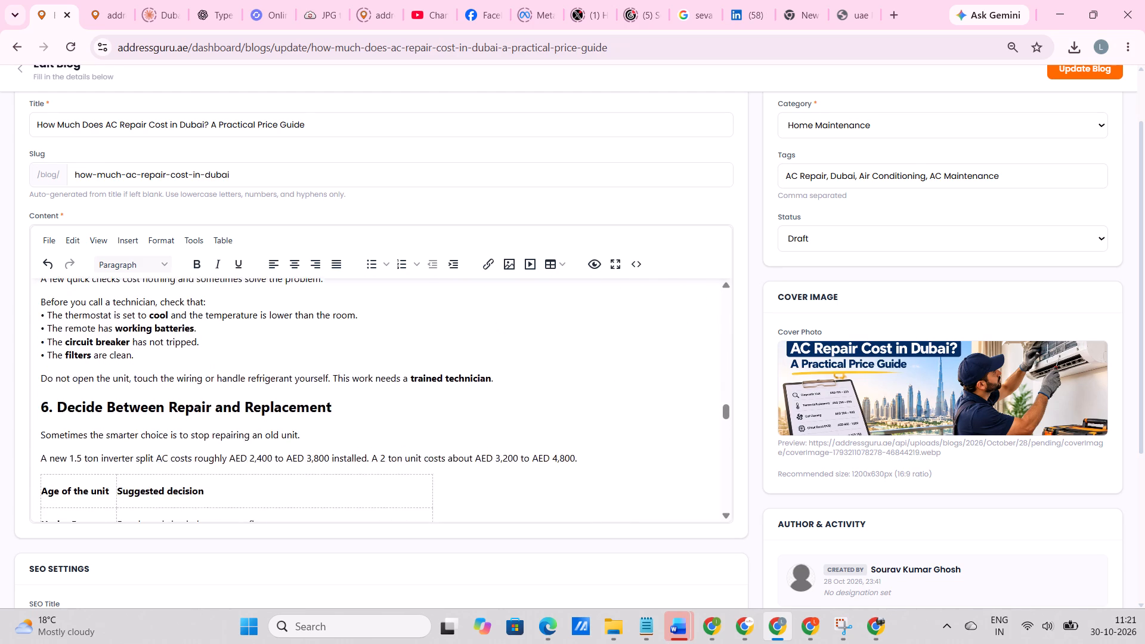
scroll(302, 344, "down", 2)
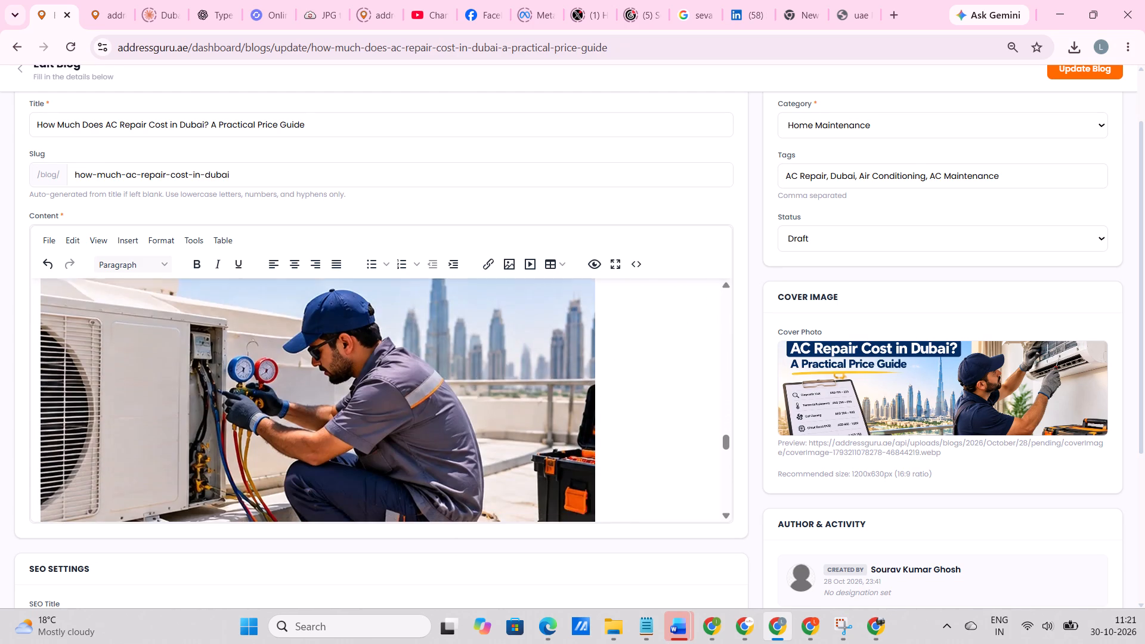
scroll(228, 392, "down", 1)
scroll(228, 392, "up", 4)
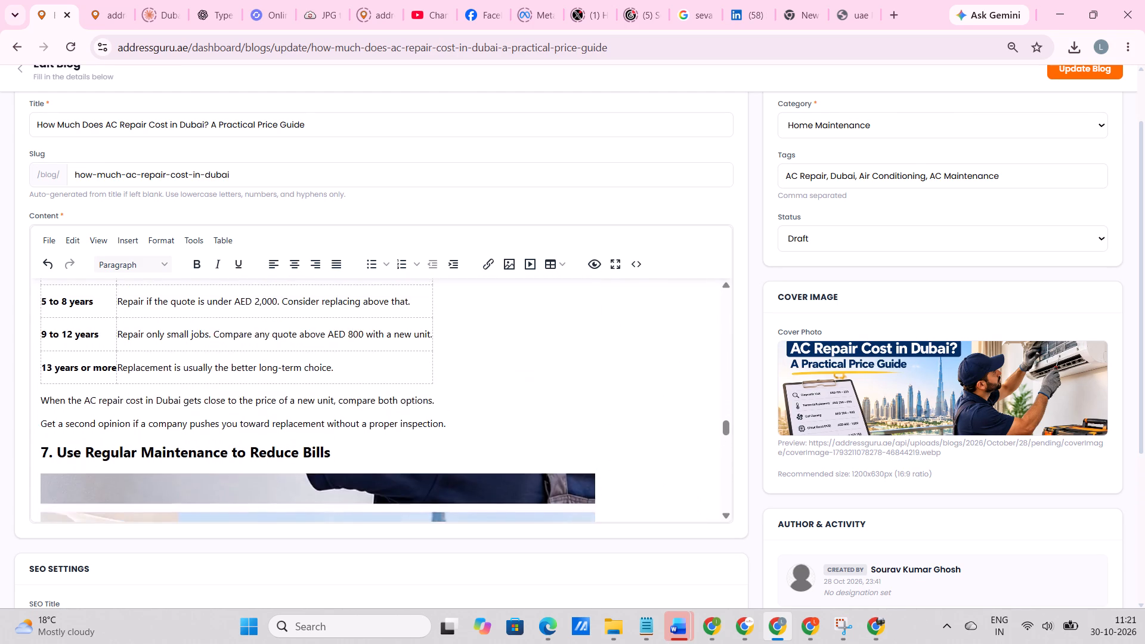
scroll(228, 391, "up", 4)
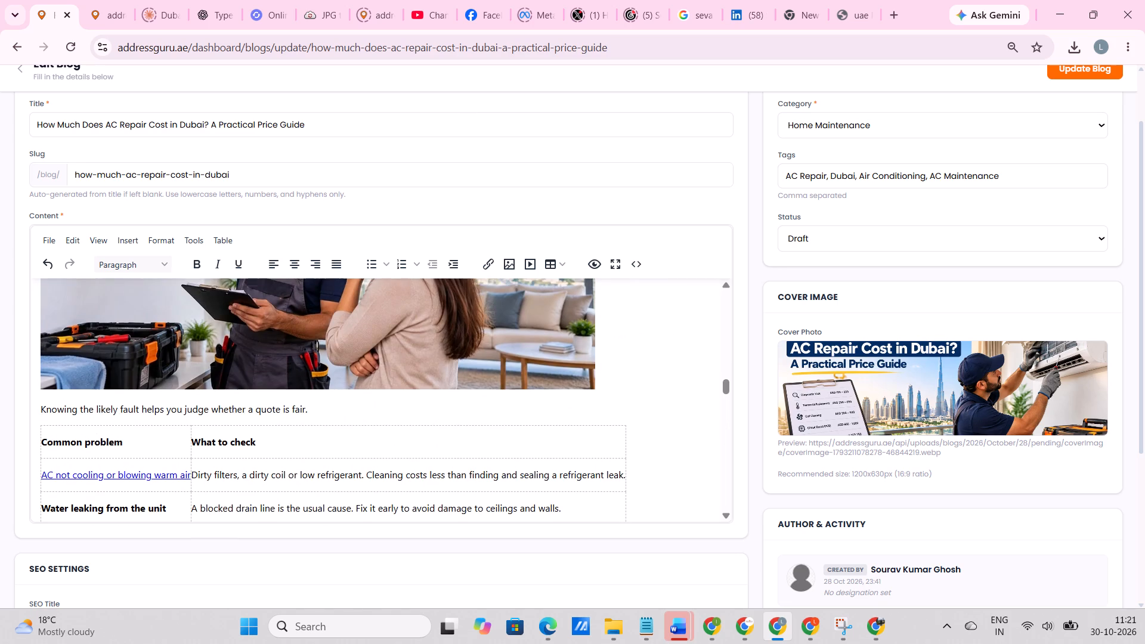
left_click(143, 471)
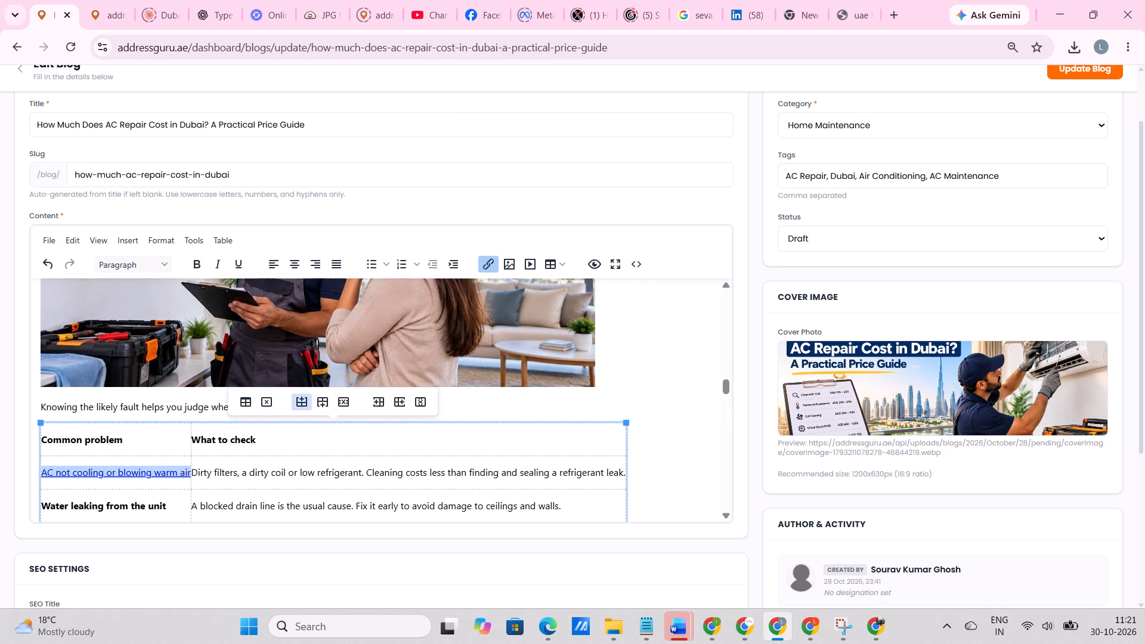
left_click(497, 255)
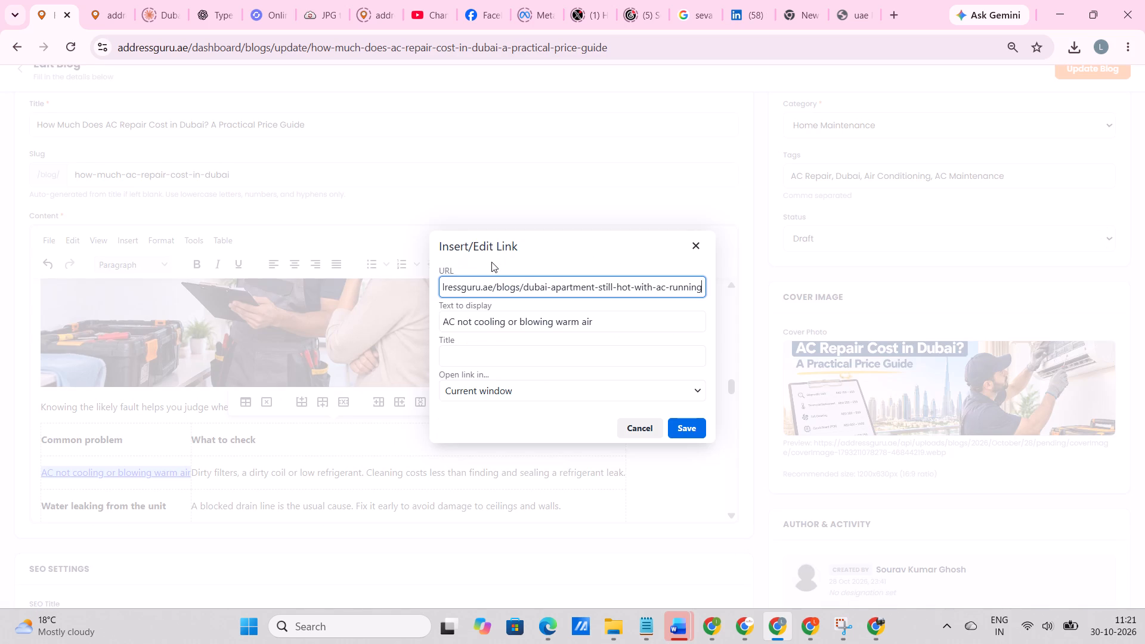
left_click(693, 248)
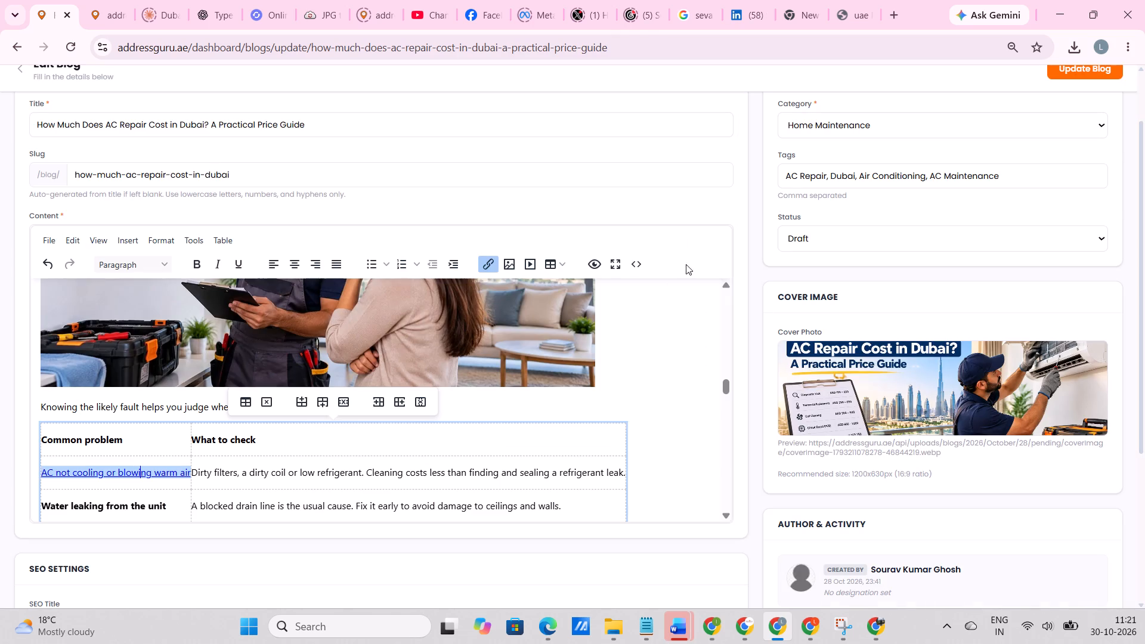
Widen the "Common problem" / "What to check" table slightly so its columns have more room.
left_click(423, 469)
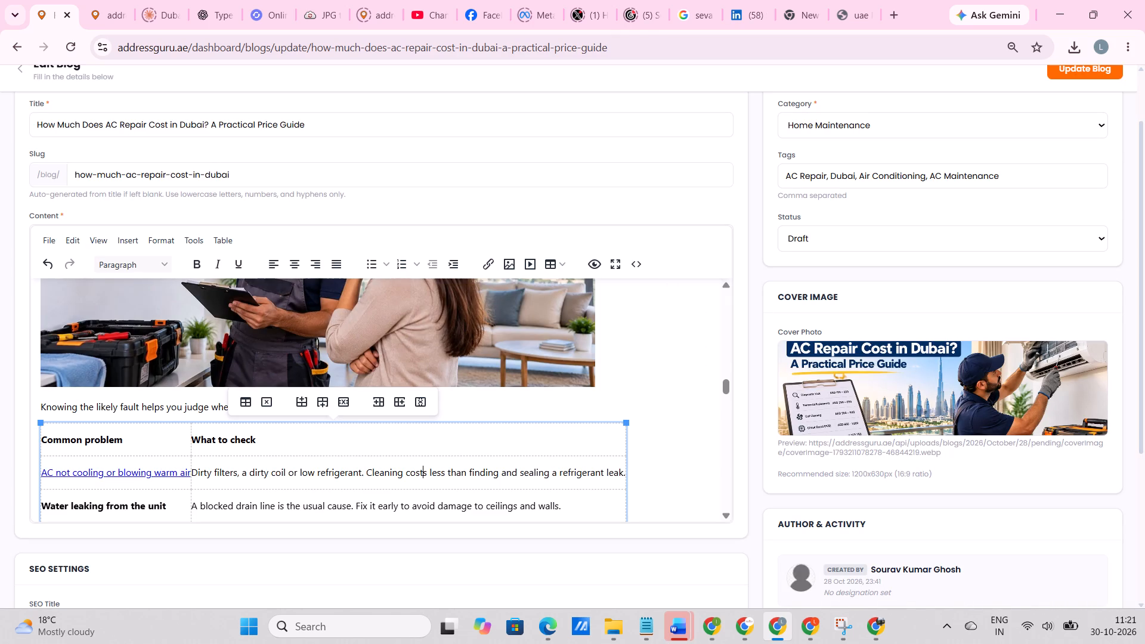
scroll(627, 463, "down", 1)
left_click_drag(627, 440, 644, 440)
left_click_drag(625, 431, 658, 433)
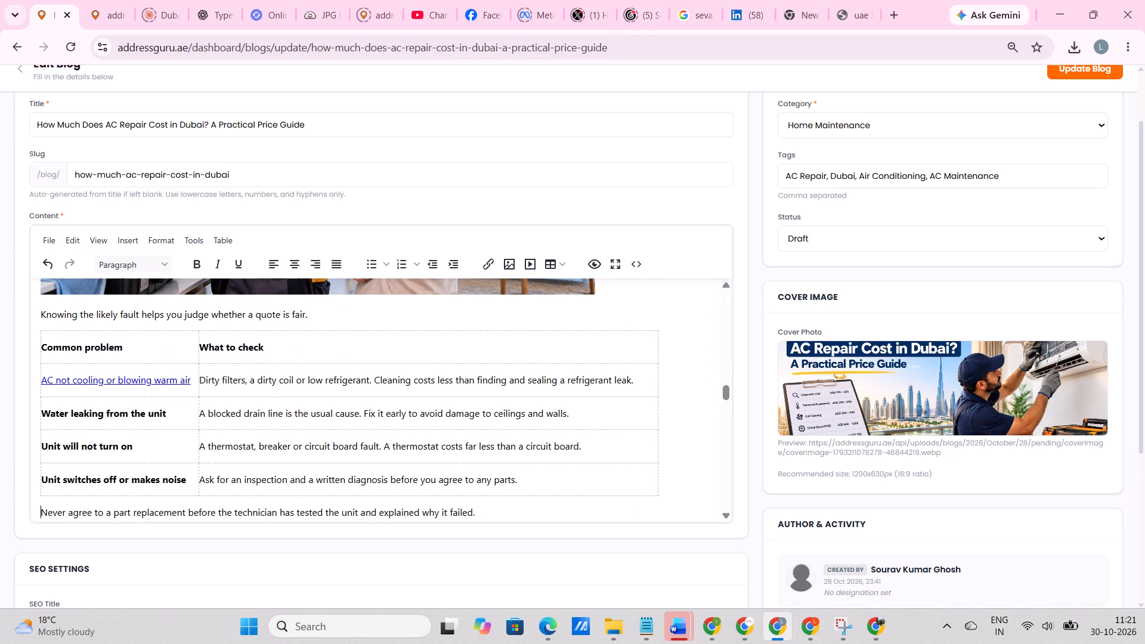
Mark "AC repair near me" in the introduction's last paragraph and copy the URL of the live site's AC Repair category page for Dubai.
scroll(326, 405, "up", 6)
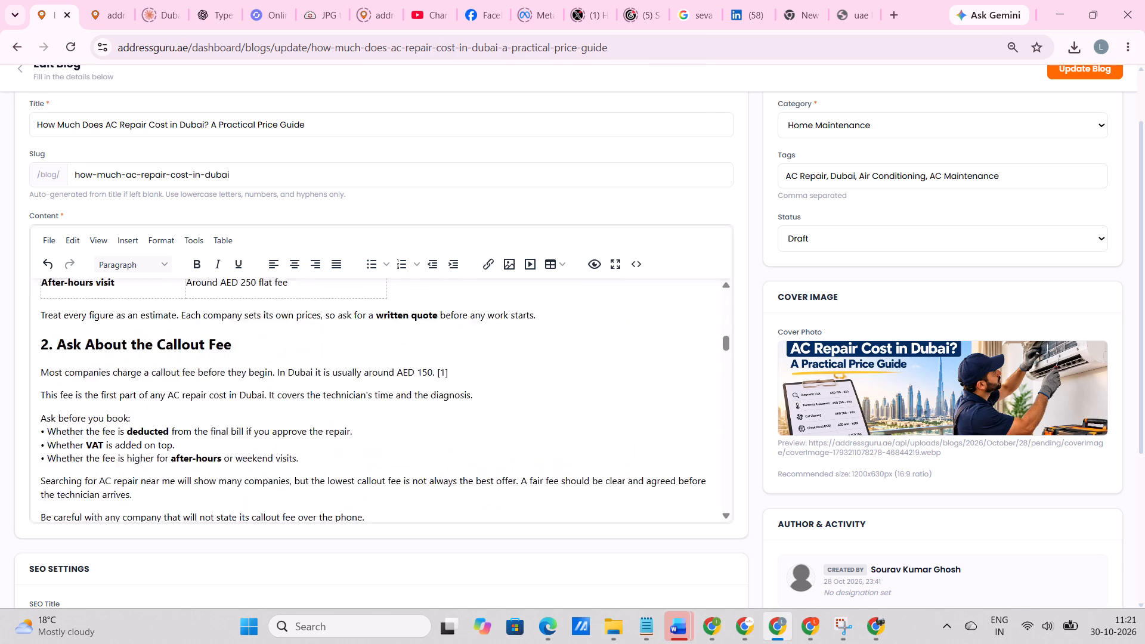
scroll(329, 405, "up", 4)
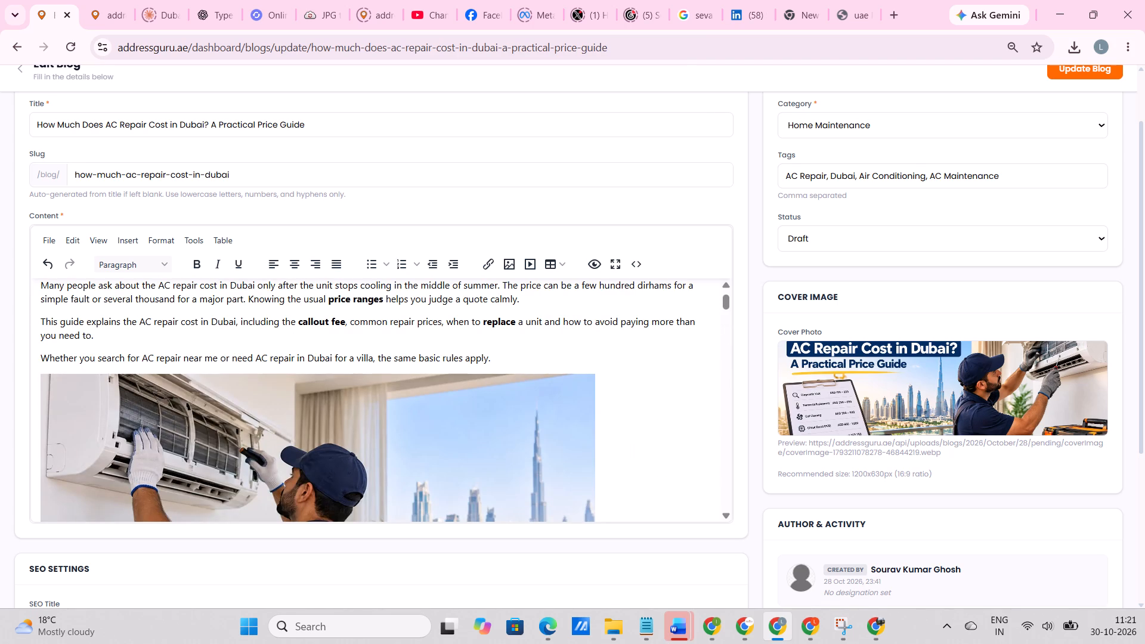
left_click_drag(144, 399, 217, 388)
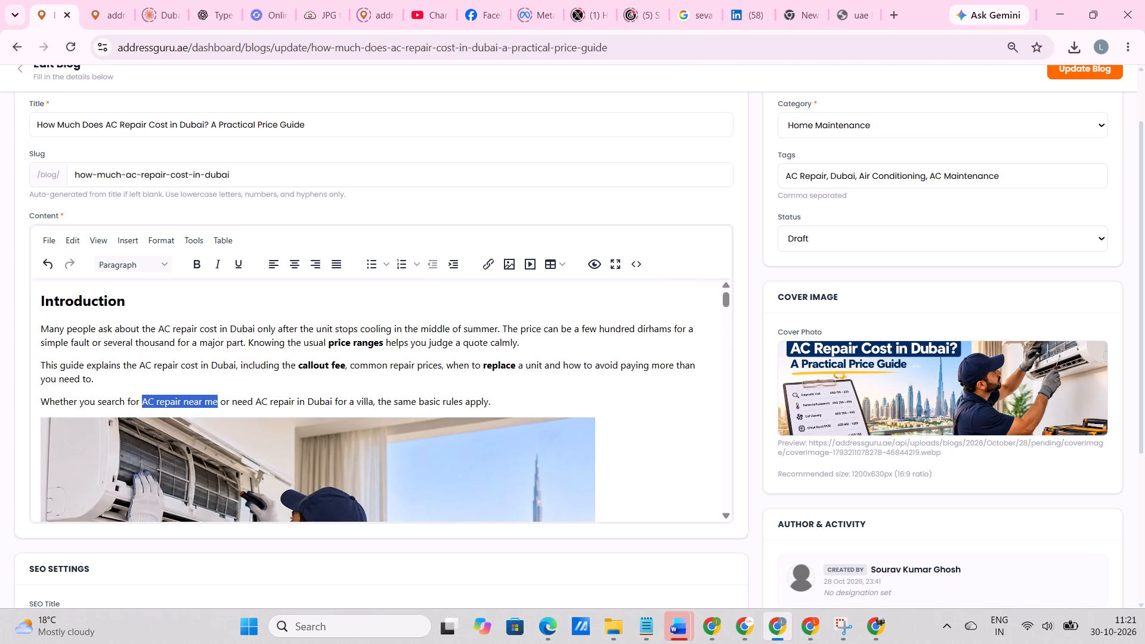
left_click_drag(217, 388, 218, 388)
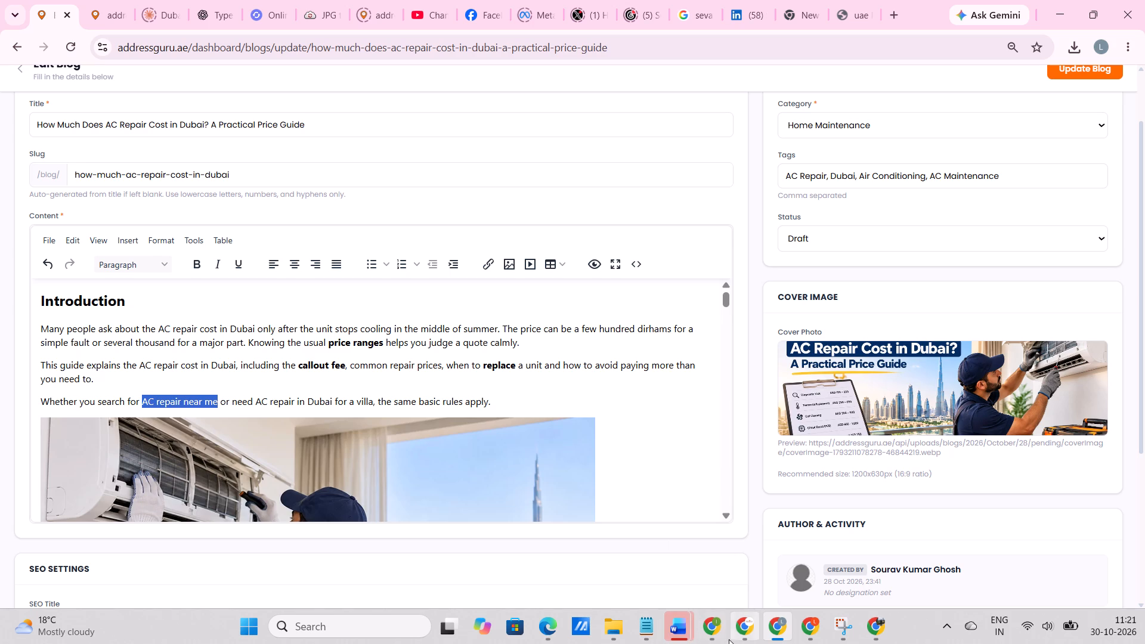
left_click(742, 637)
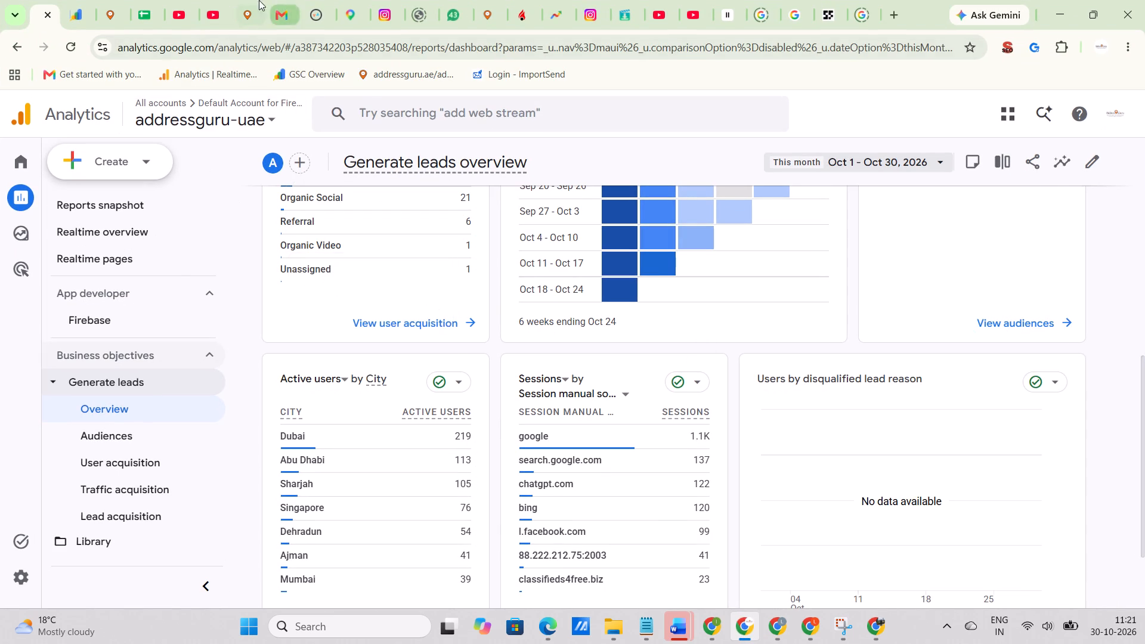
left_click(250, 0)
left_click(5, 43)
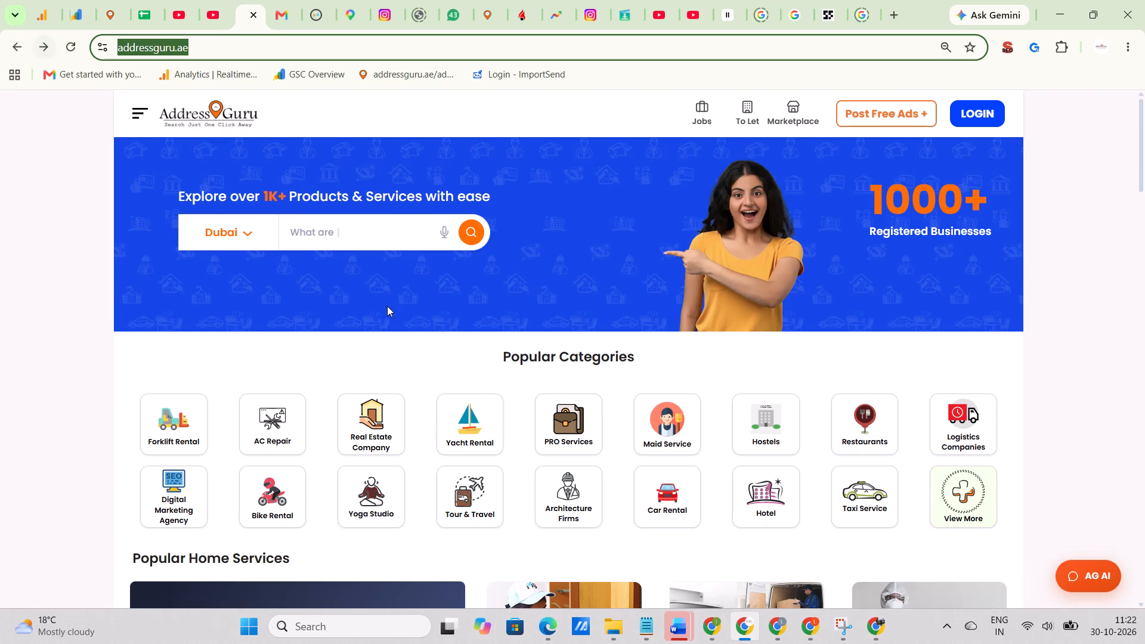
left_click(945, 500)
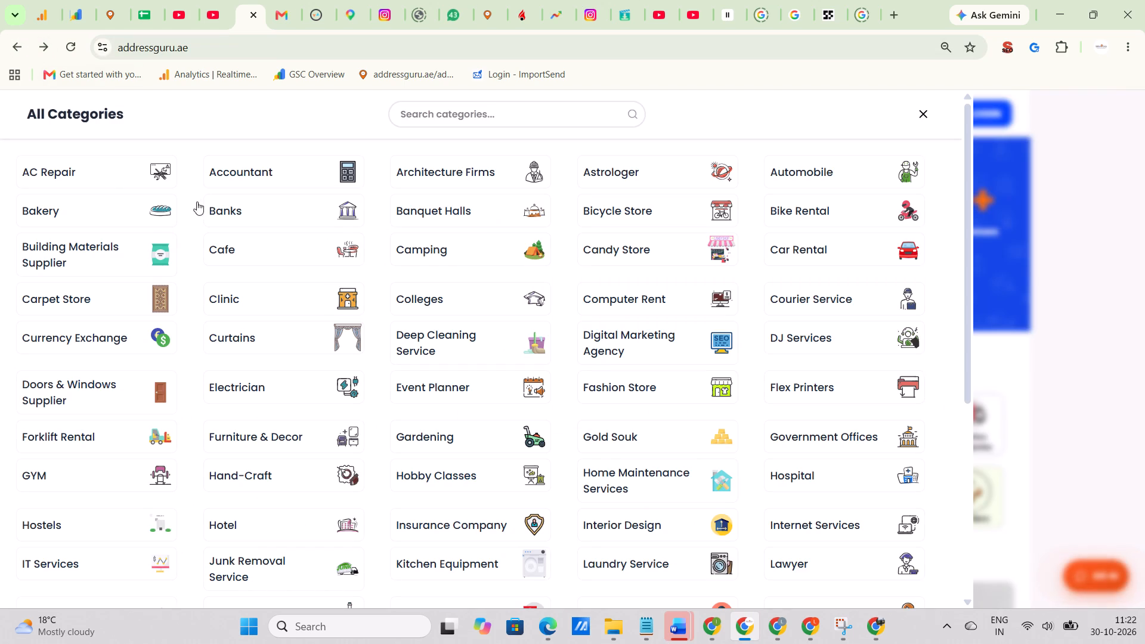
left_click(79, 178)
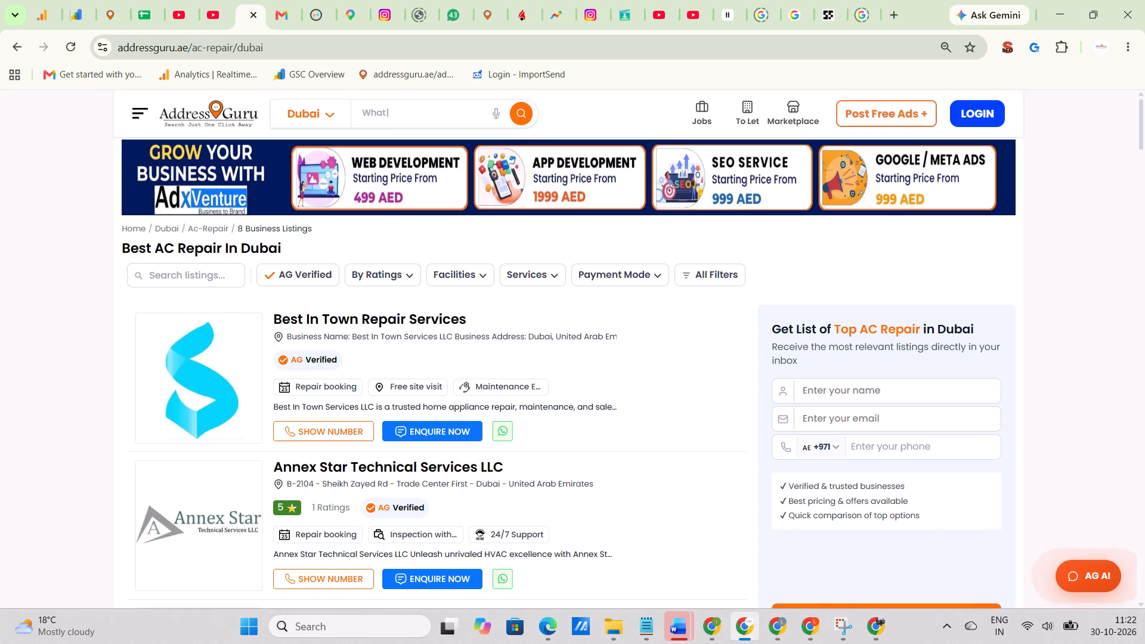
left_click(271, 42)
left_click(298, 45)
key("ctrl+a")
key("ctrl+c")
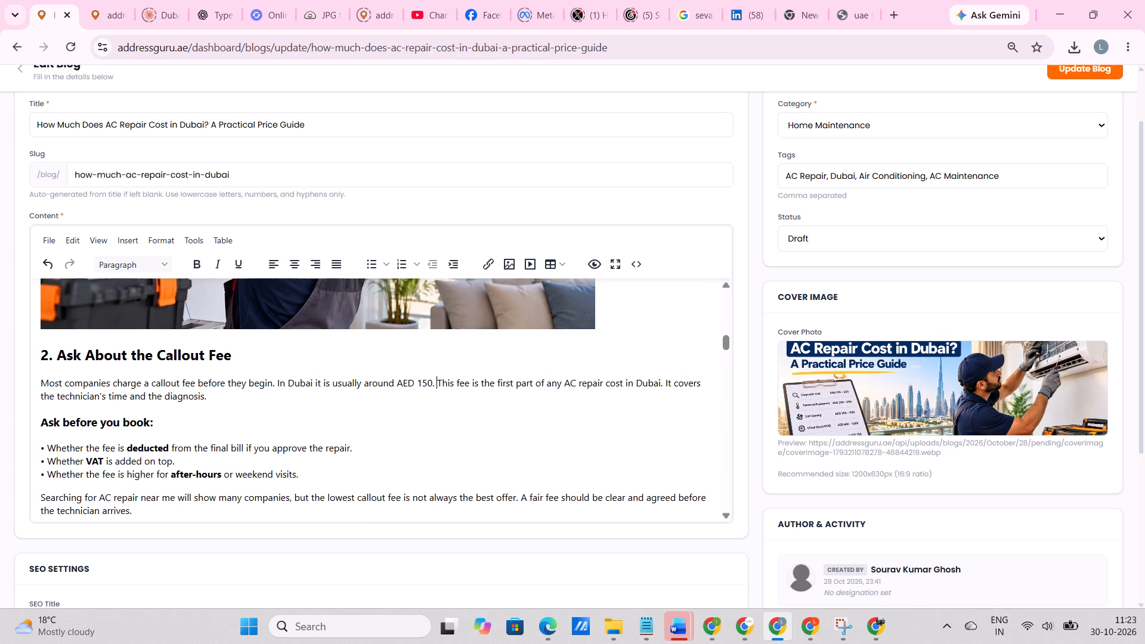
Bold "charge a callout fee before they begin" in section 2's first paragraph.
scroll(227, 386, "up", 1)
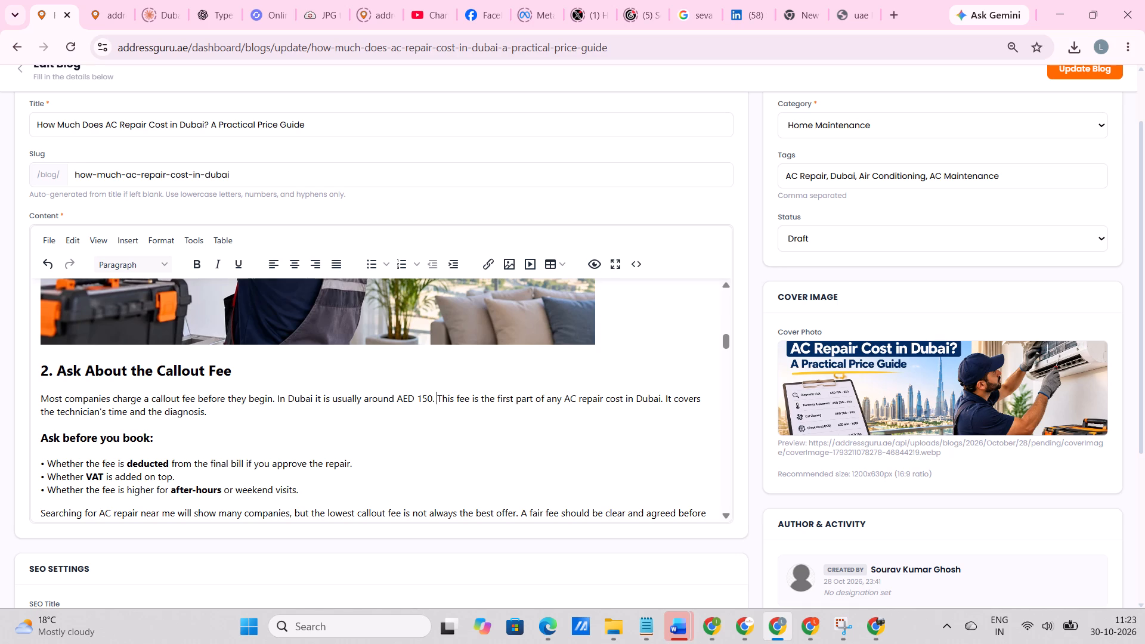
left_click_drag(112, 400, 233, 394)
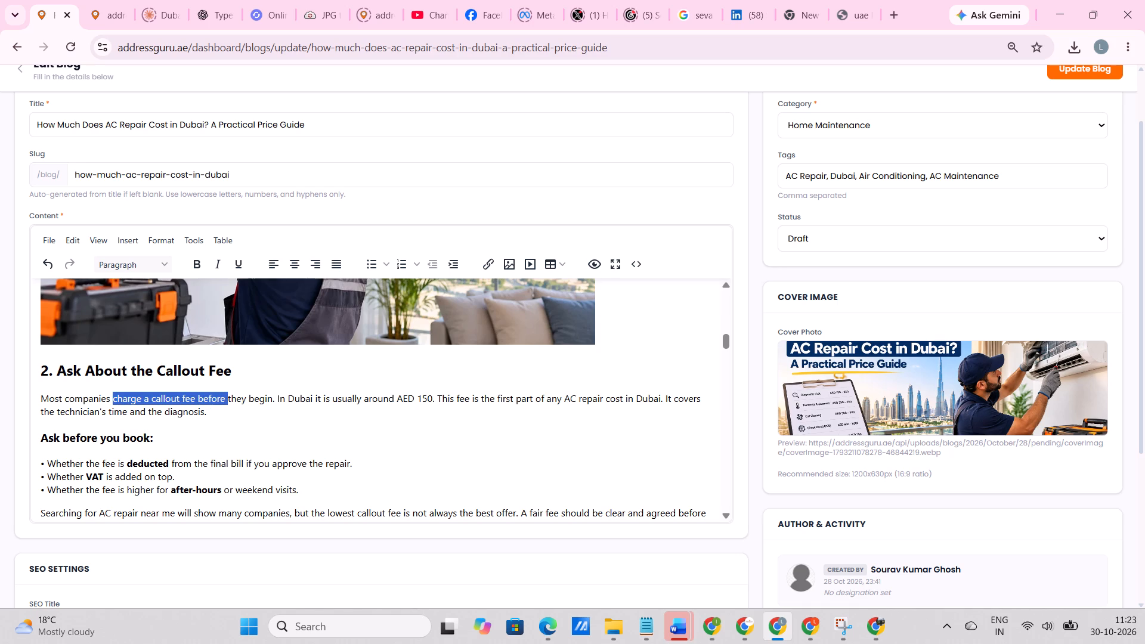
left_click_drag(233, 394, 268, 395)
left_click_drag(268, 395, 271, 395)
key("ctrl+b")
left_click(296, 405)
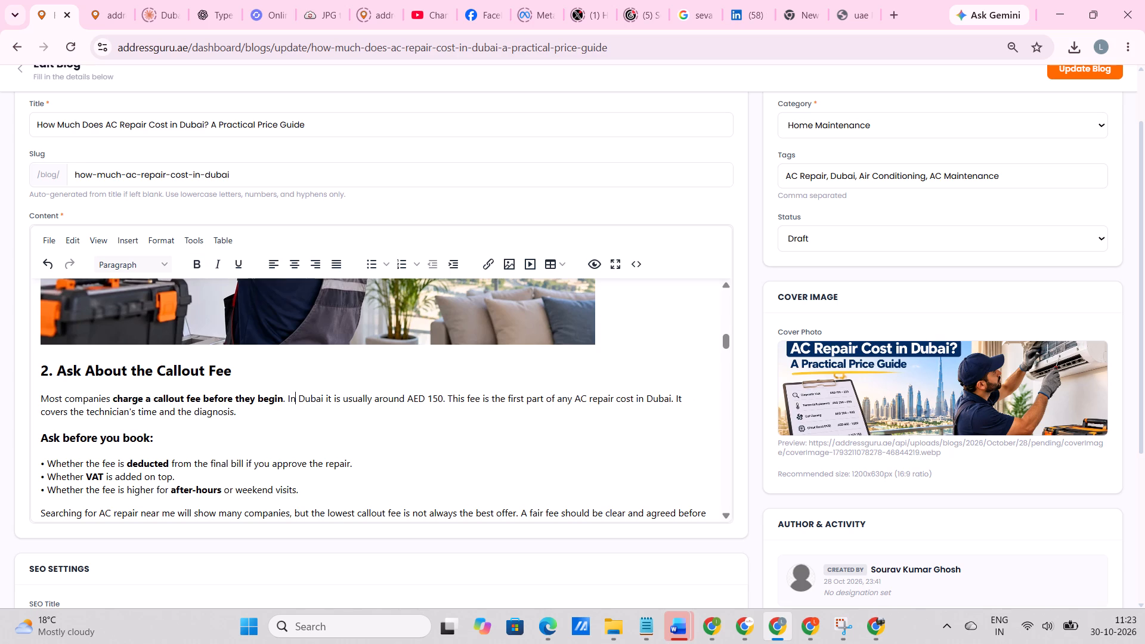
Merge section 1's sentence "Use these indicative ranges as a starting point." into the paragraph above it, separated by a space.
scroll(296, 405, "up", 5)
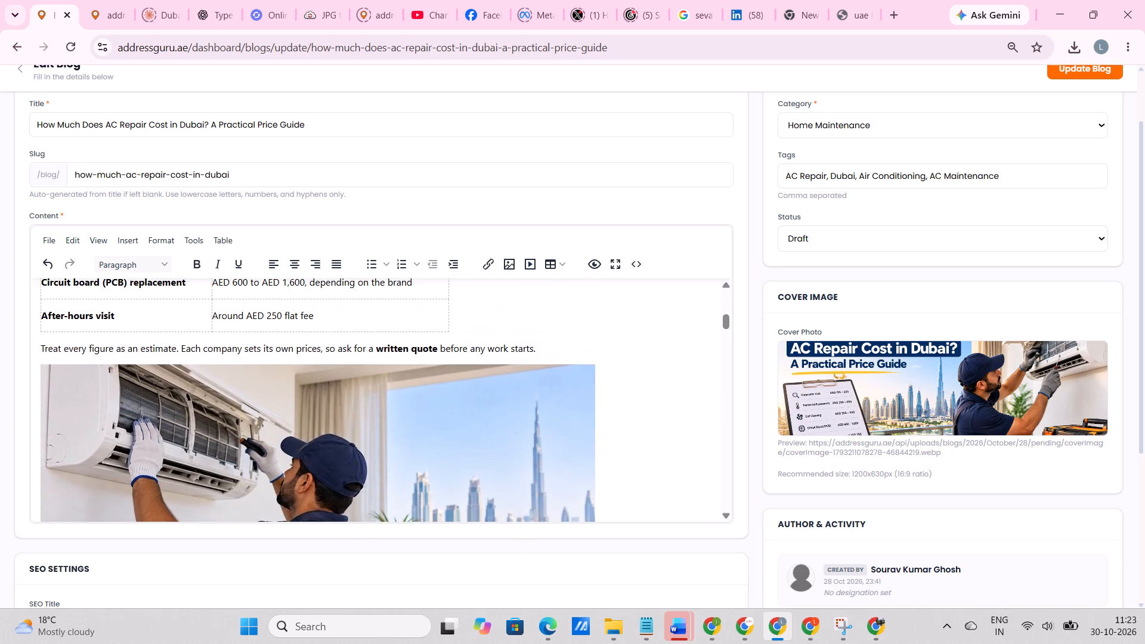
scroll(296, 405, "up", 2)
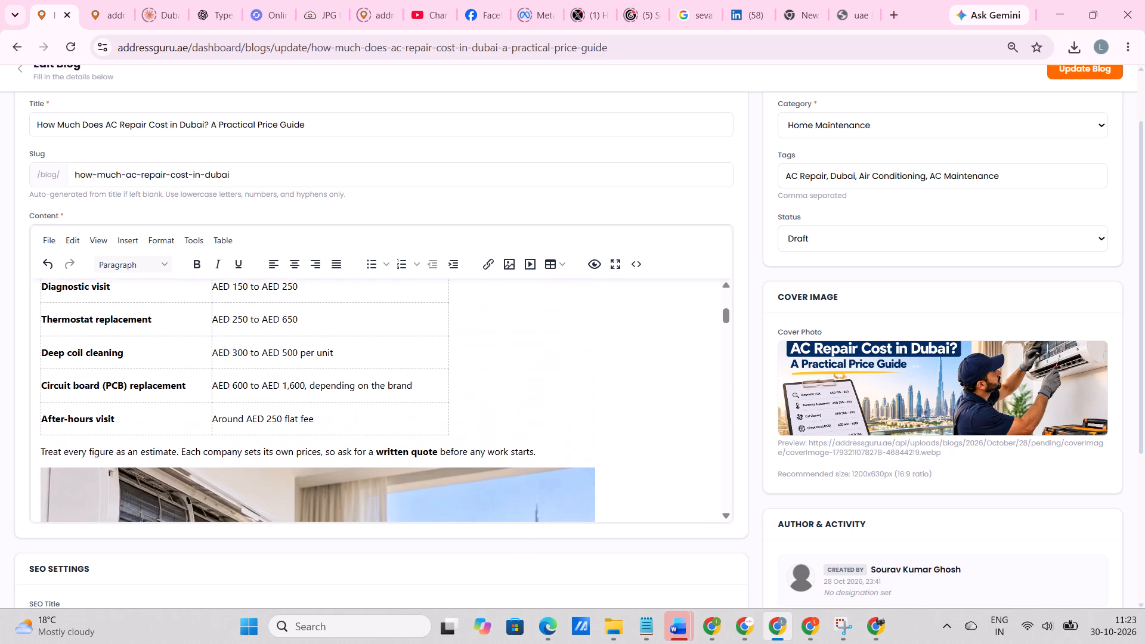
scroll(295, 404, "up", 4)
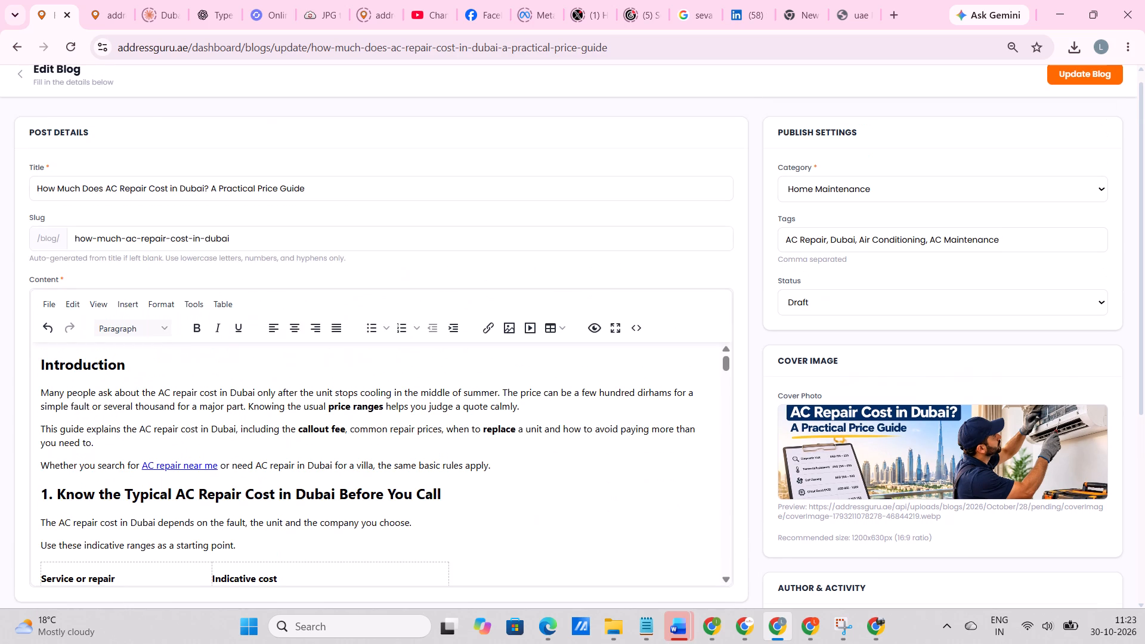
left_click(188, 370)
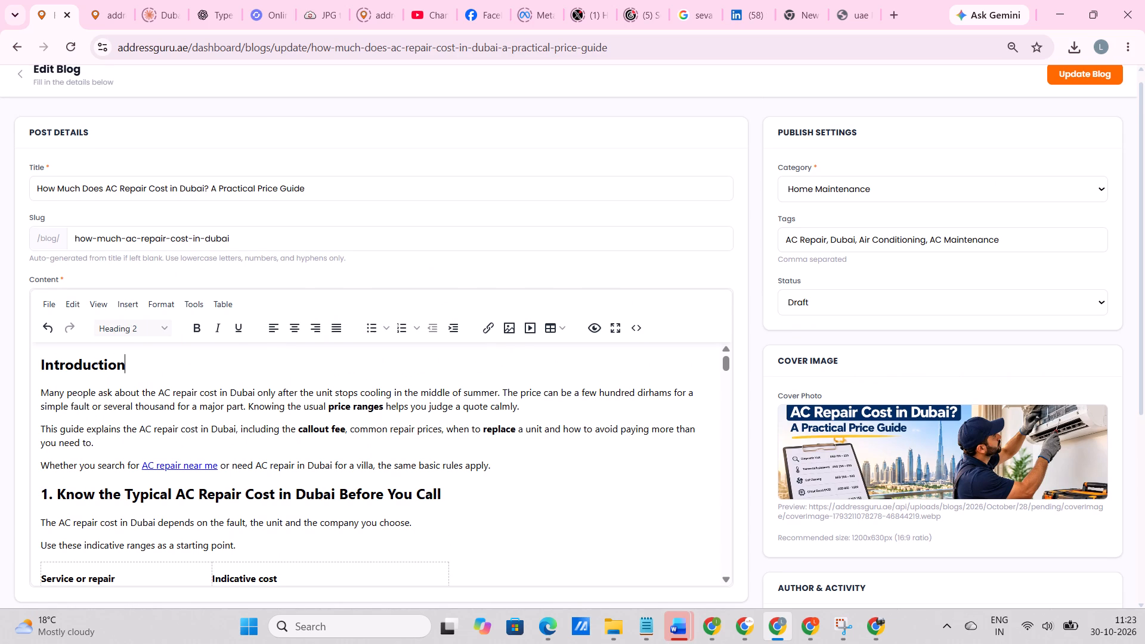
scroll(333, 426, "down", 1)
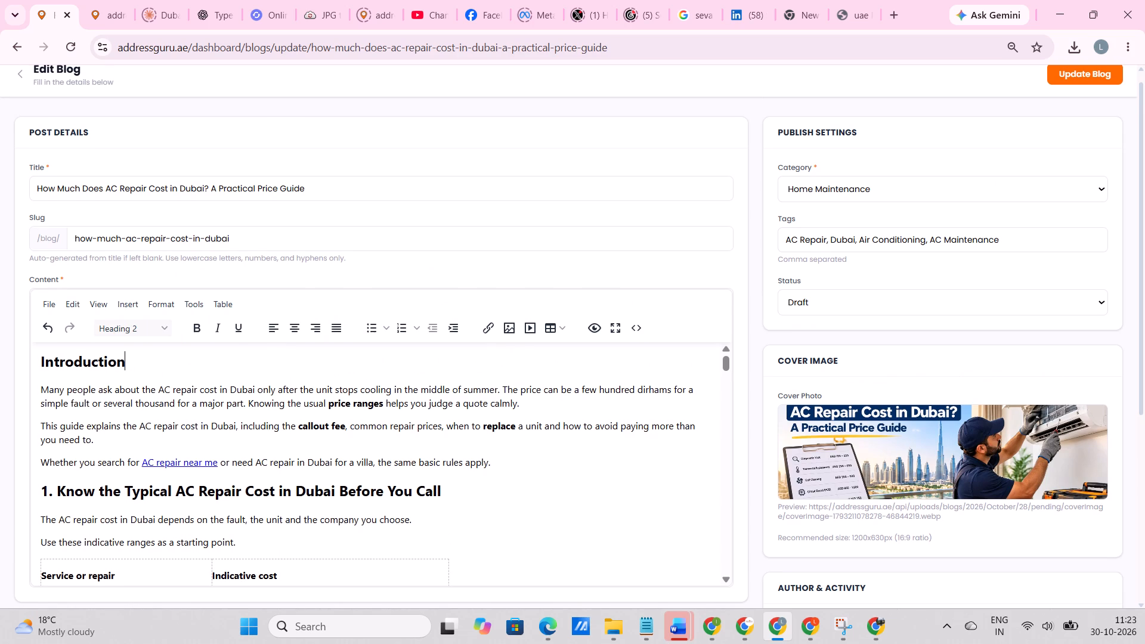
scroll(333, 426, "down", 2)
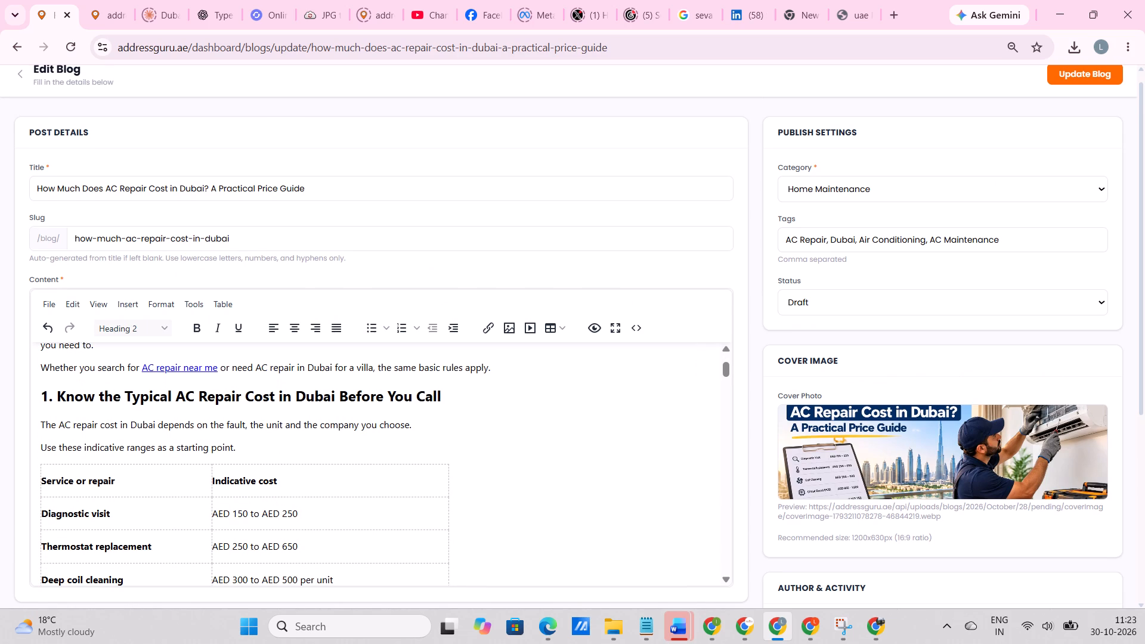
scroll(165, 445, "down", 1)
left_click(41, 380)
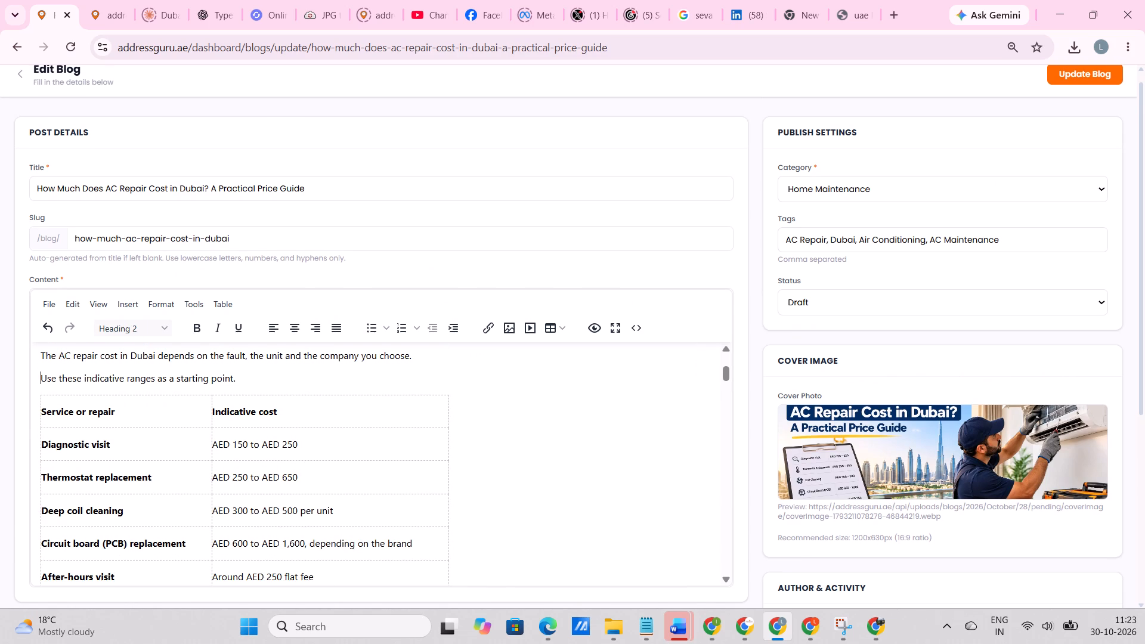
key("BackSpace")
key("space")
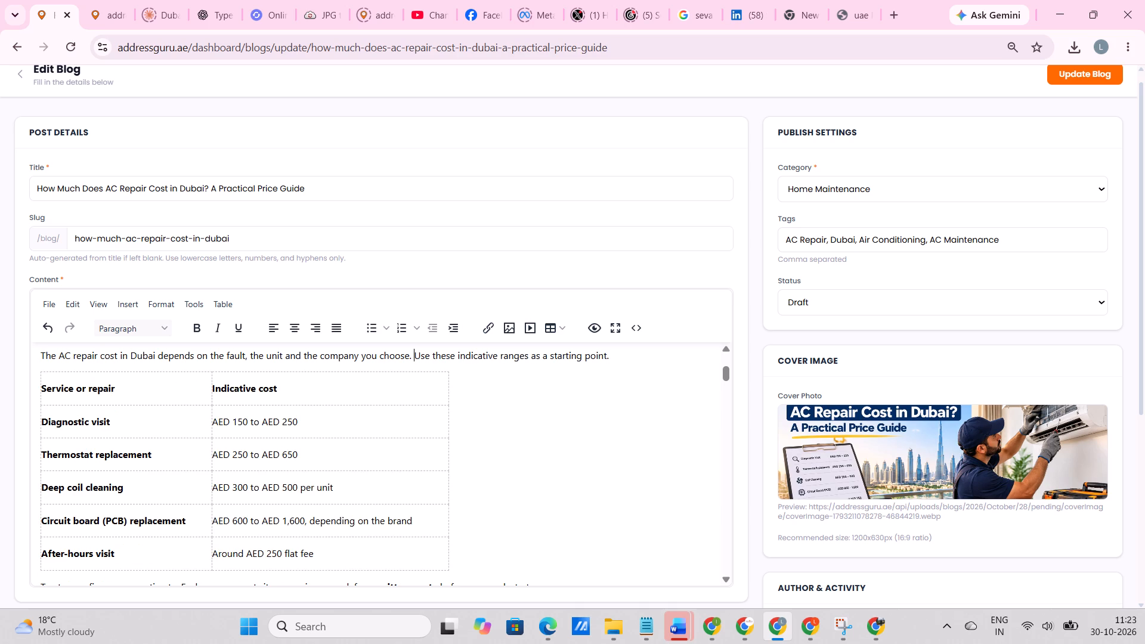
Bold "Be careful with" at the start of section 2's last paragraph.
scroll(360, 468, "down", 4)
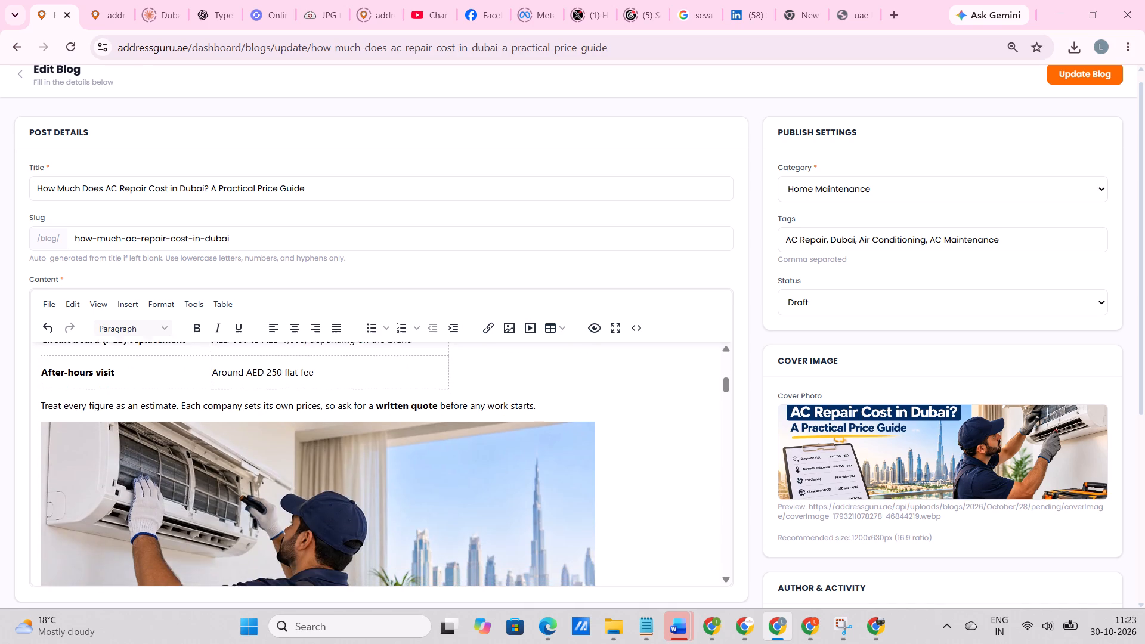
scroll(391, 453, "down", 6)
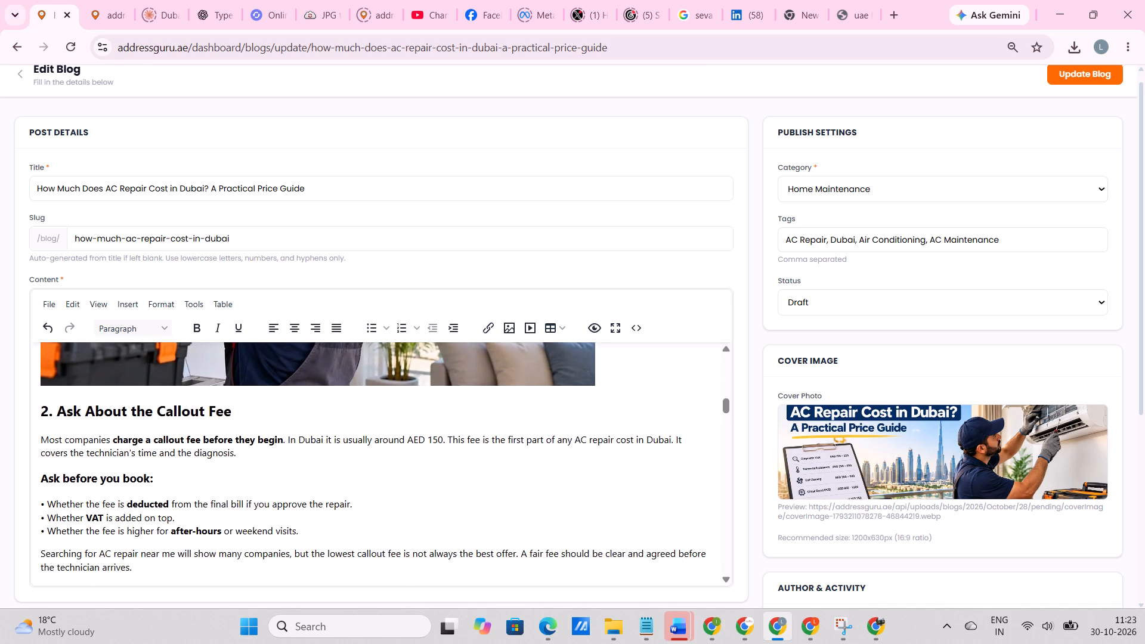
scroll(391, 453, "down", 2)
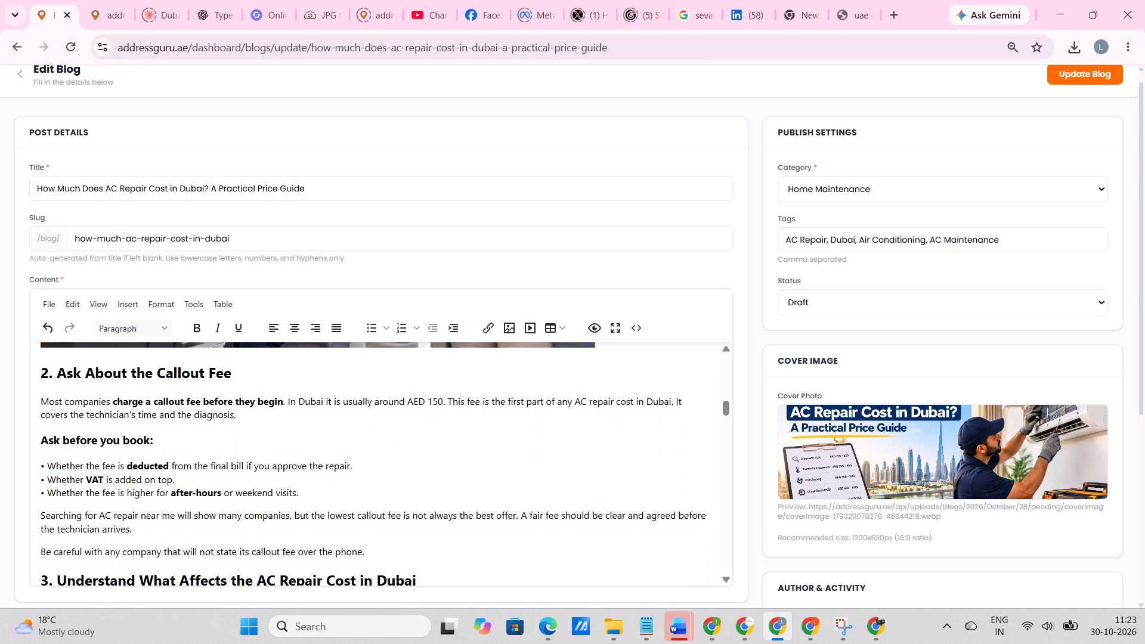
scroll(391, 453, "down", 1)
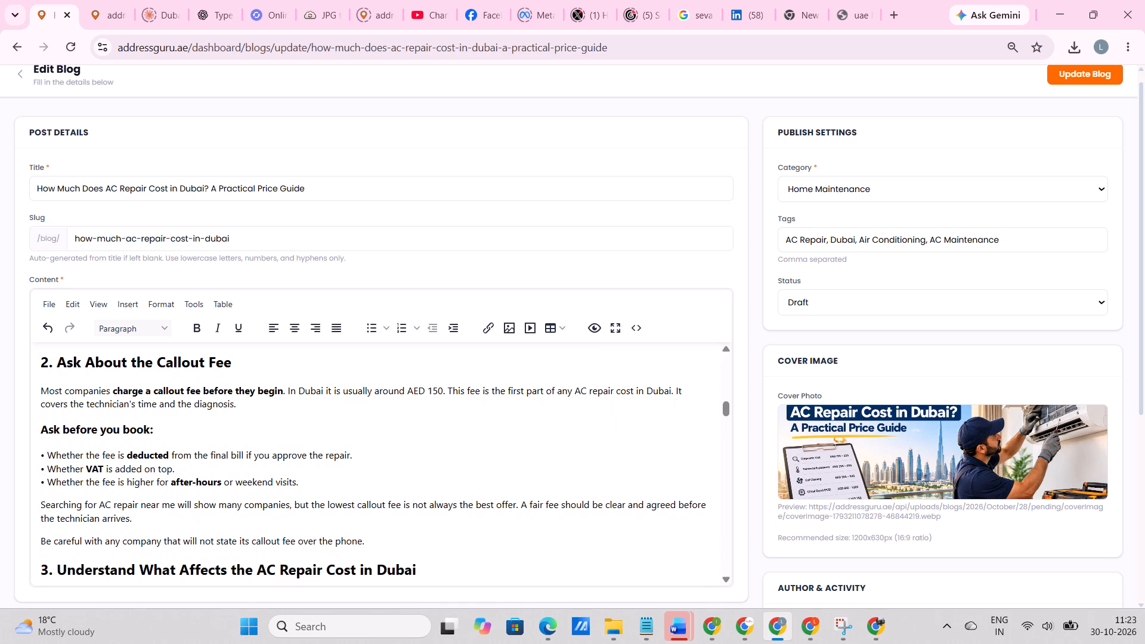
scroll(382, 459, "down", 1)
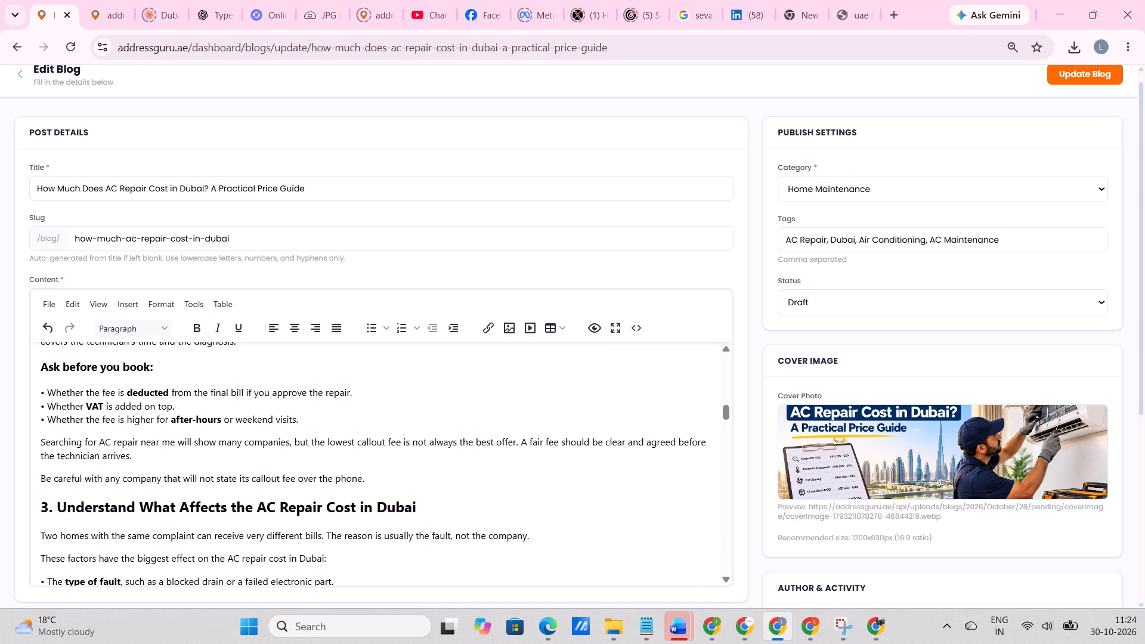
scroll(284, 479, "down", 1)
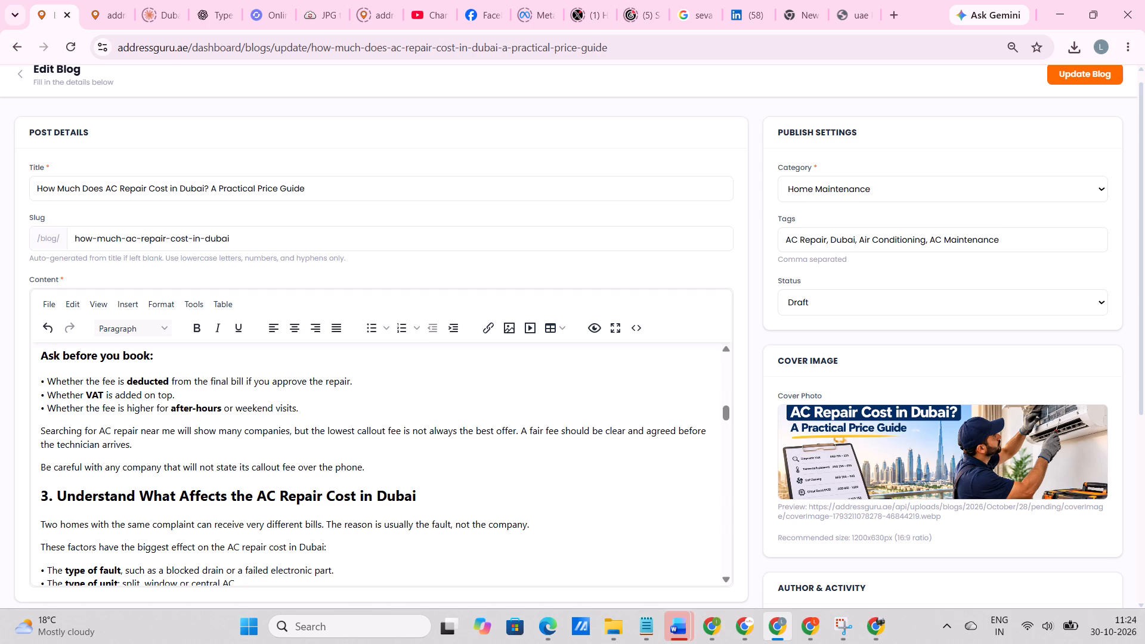
left_click_drag(104, 465, 36, 467)
key("ctrl+b")
left_click(154, 456)
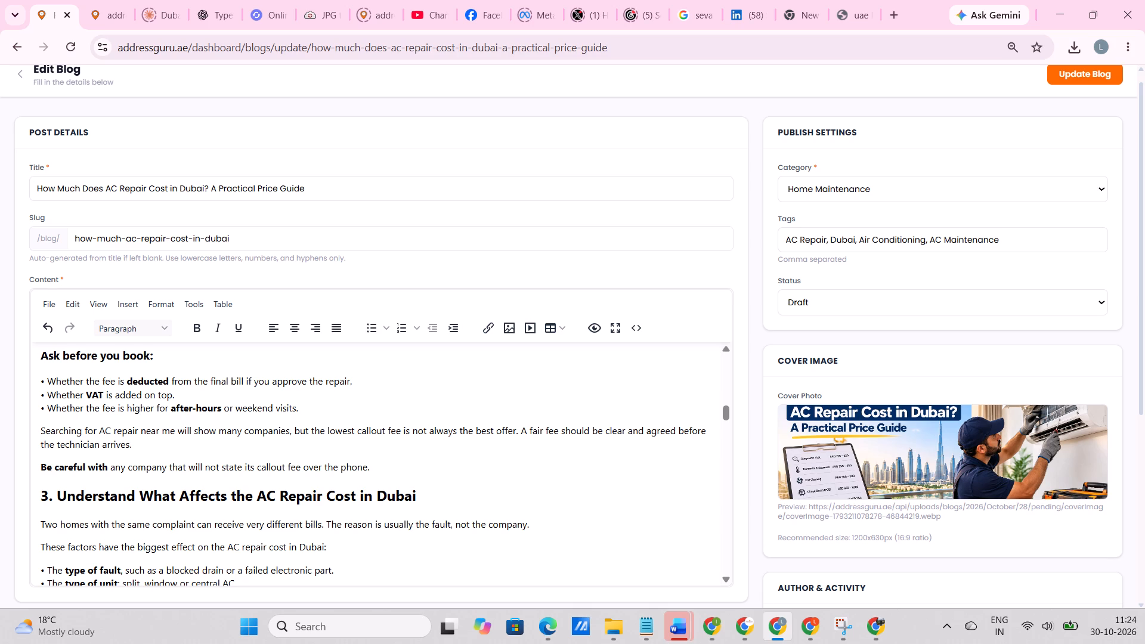
Search the page for the phrase "AC repair cost in Dubai", copied from section 3's second paragraph.
scroll(145, 454, "down", 2)
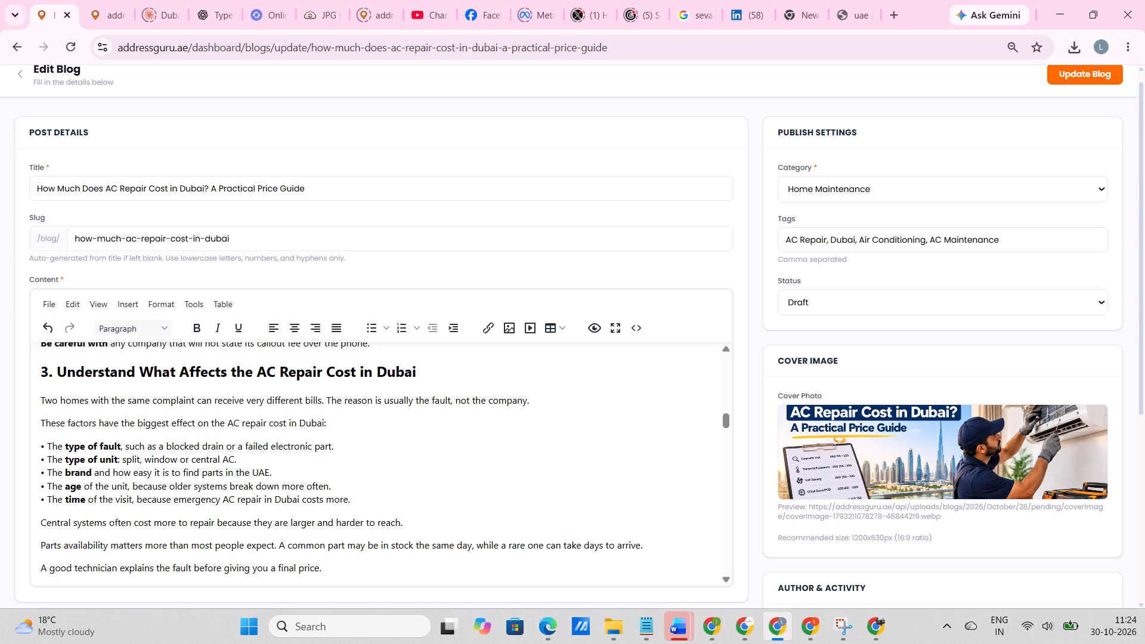
scroll(1028, 462, "down", 1)
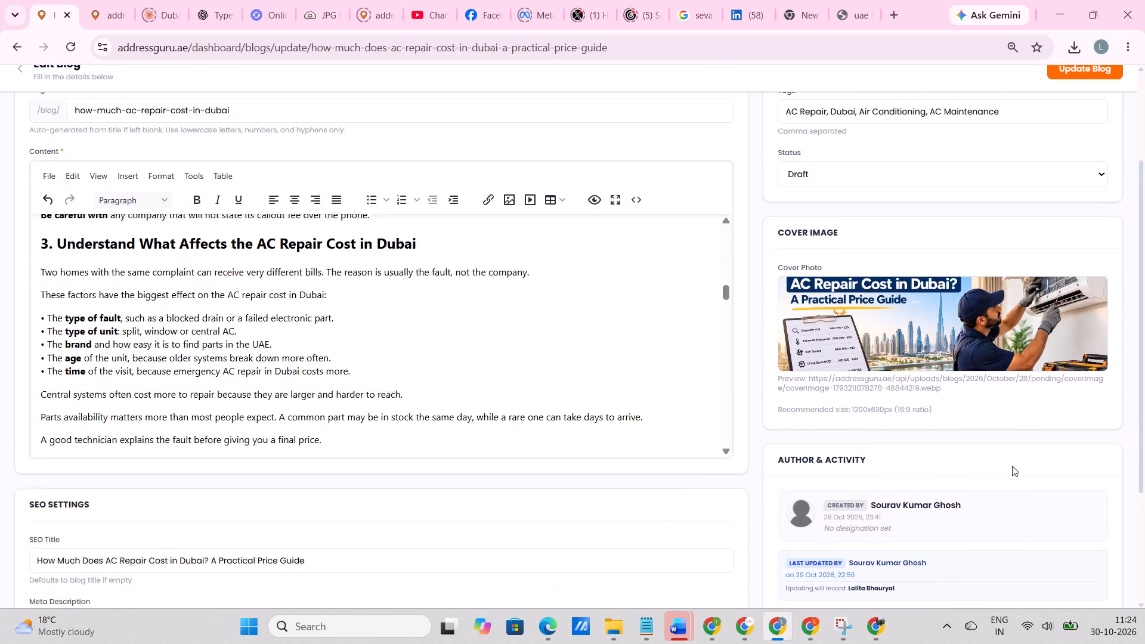
scroll(1012, 466, "down", 1)
scroll(420, 454, "up", 1)
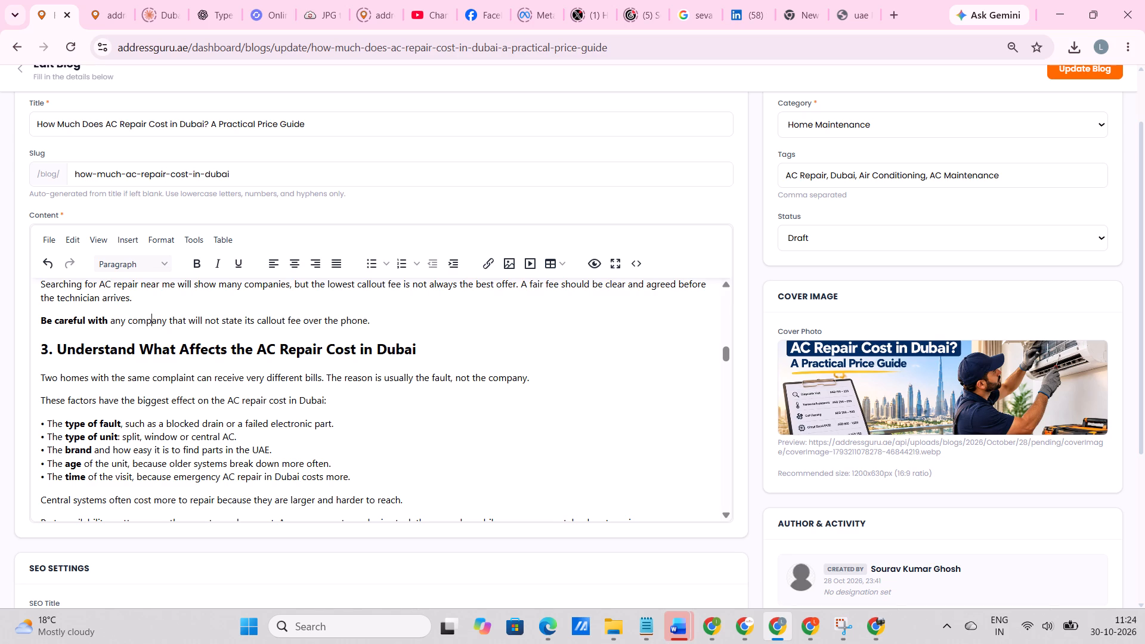
left_click_drag(228, 401, 324, 398)
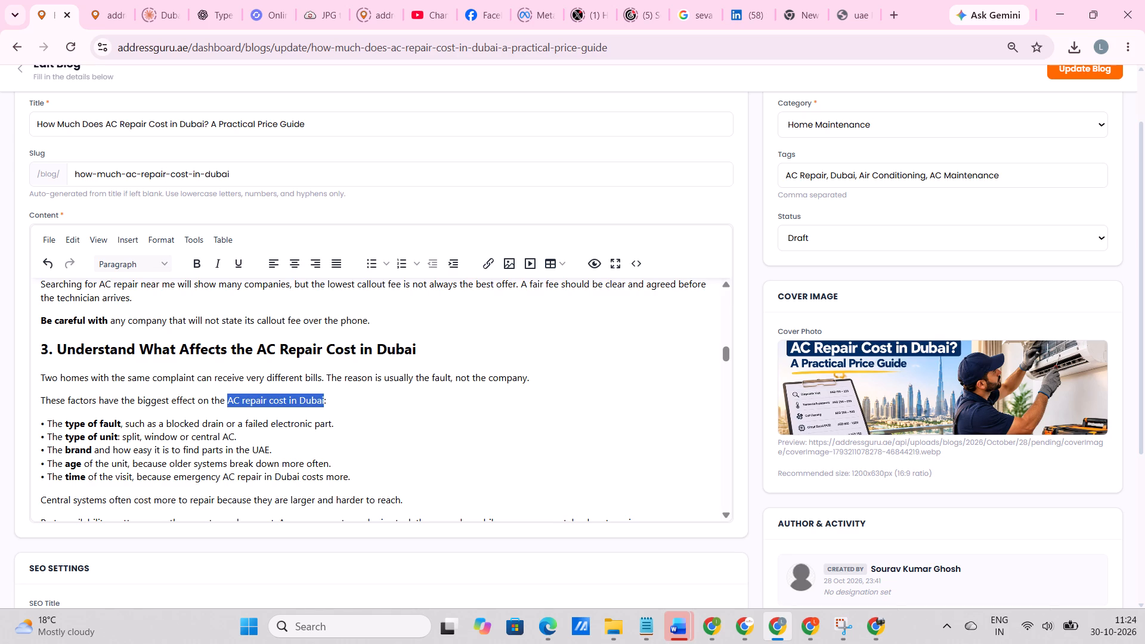
left_click_drag(324, 398, 323, 398)
key("ctrl+c")
key("ctrl+f")
key("ctrl+v")
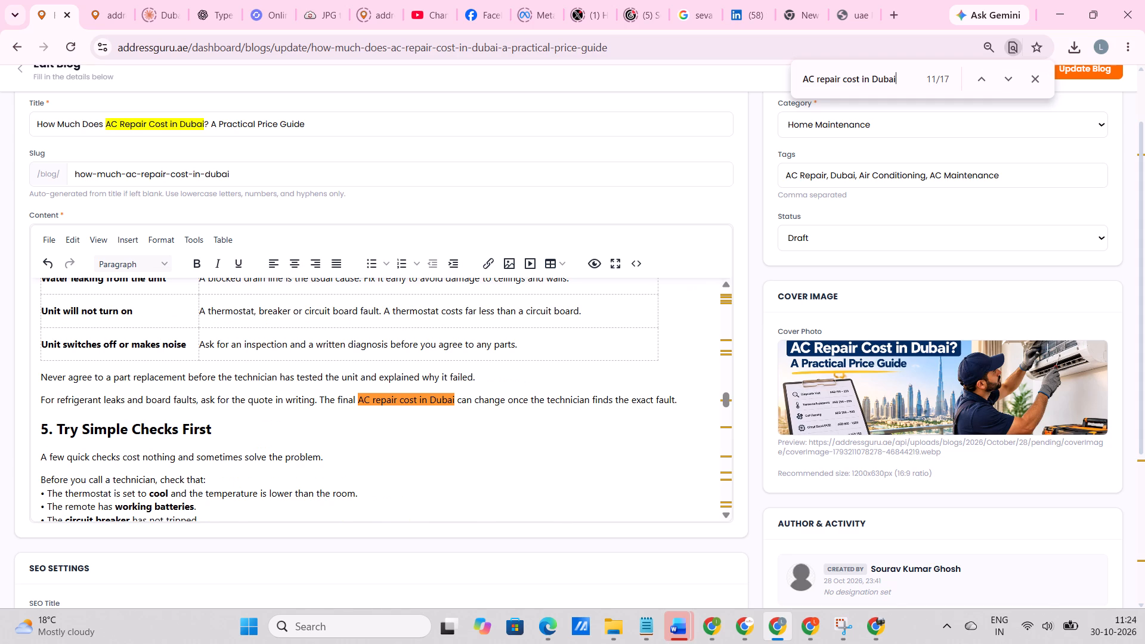
Delete "in Dubai" from "The AC repair cost in Dubai depends on the fault" in section 1's first paragraph.
scroll(322, 402, "up", 2)
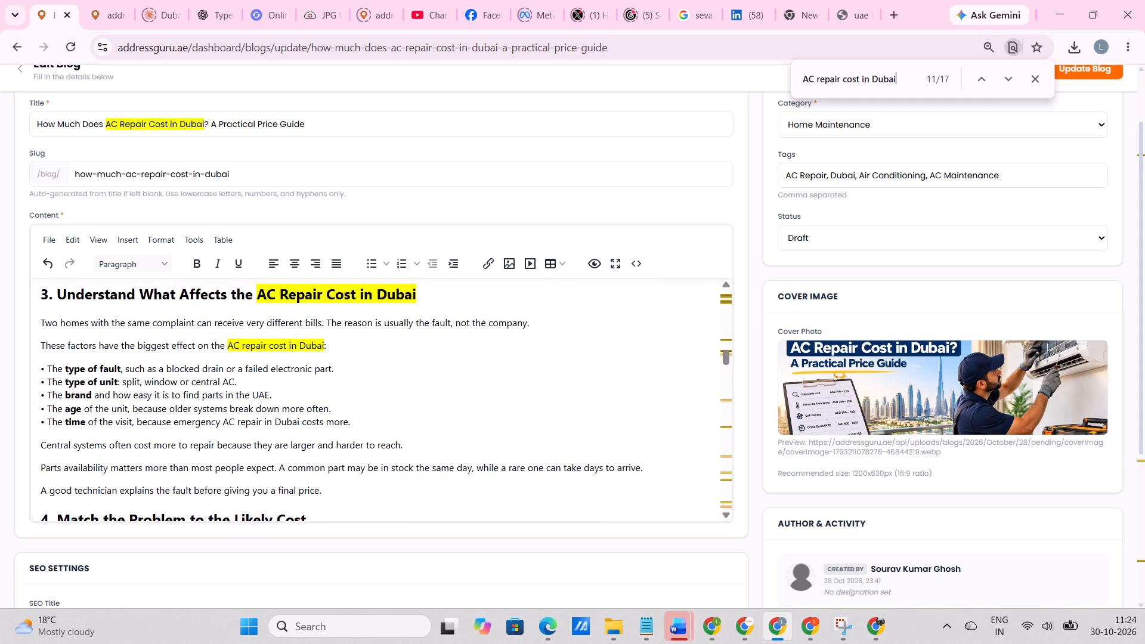
scroll(322, 402, "up", 6)
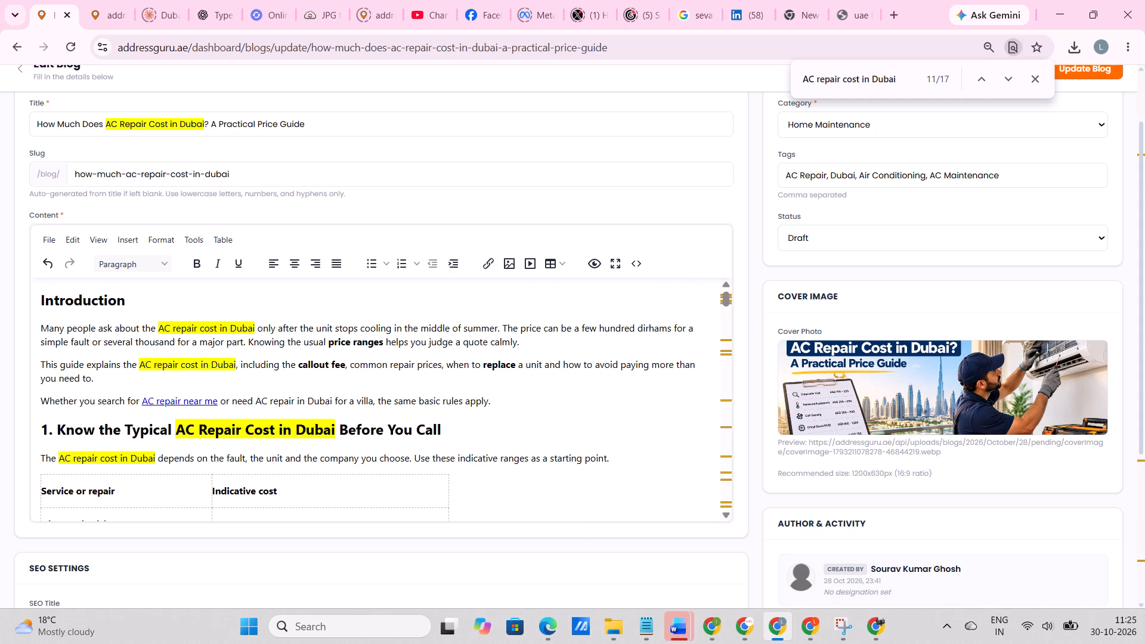
left_click(217, 368)
left_click_drag(235, 362, 197, 368)
left_click(197, 368)
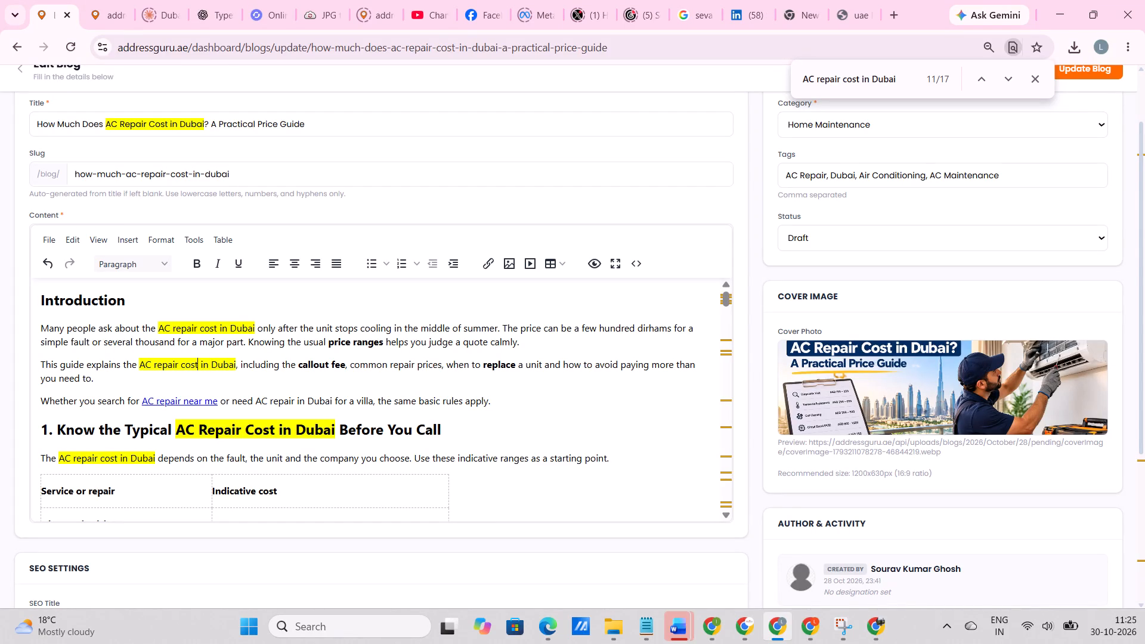
left_click_drag(158, 457, 120, 456)
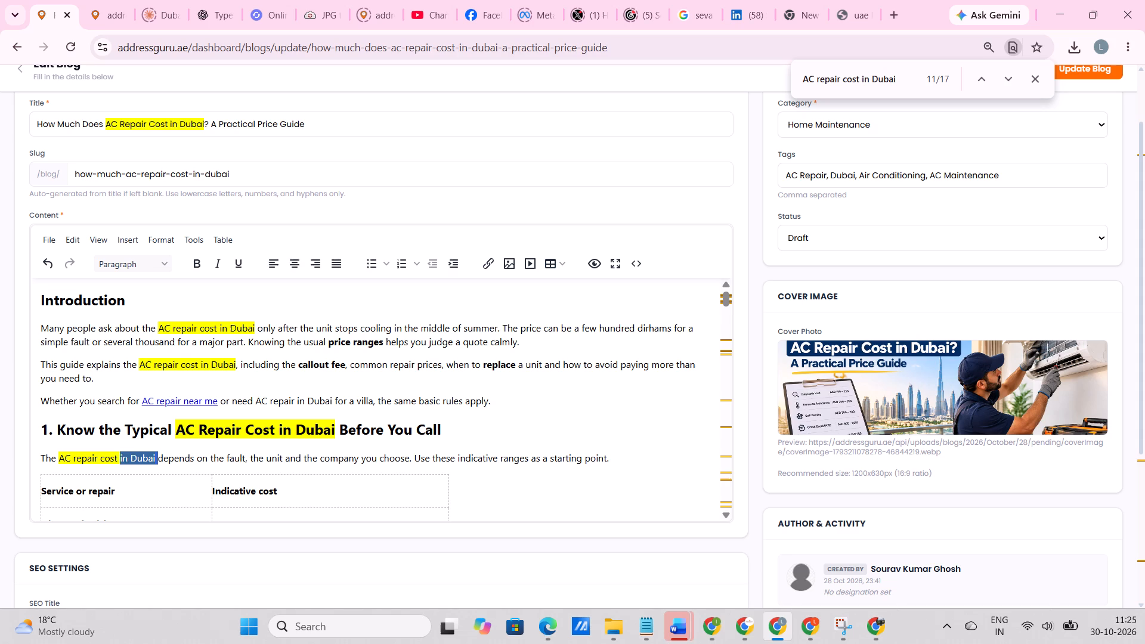
key("BackSpace")
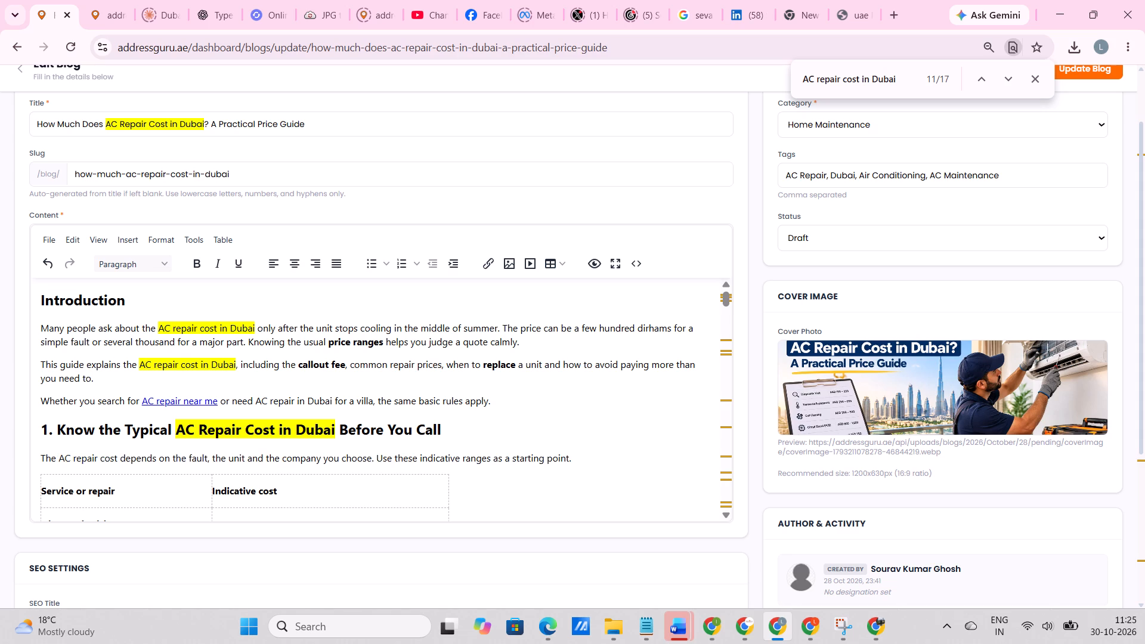
Delete "in Dubai" from section 3's heading so it reads "3. Understand What Affects the AC Repair Cost".
left_click(1009, 80)
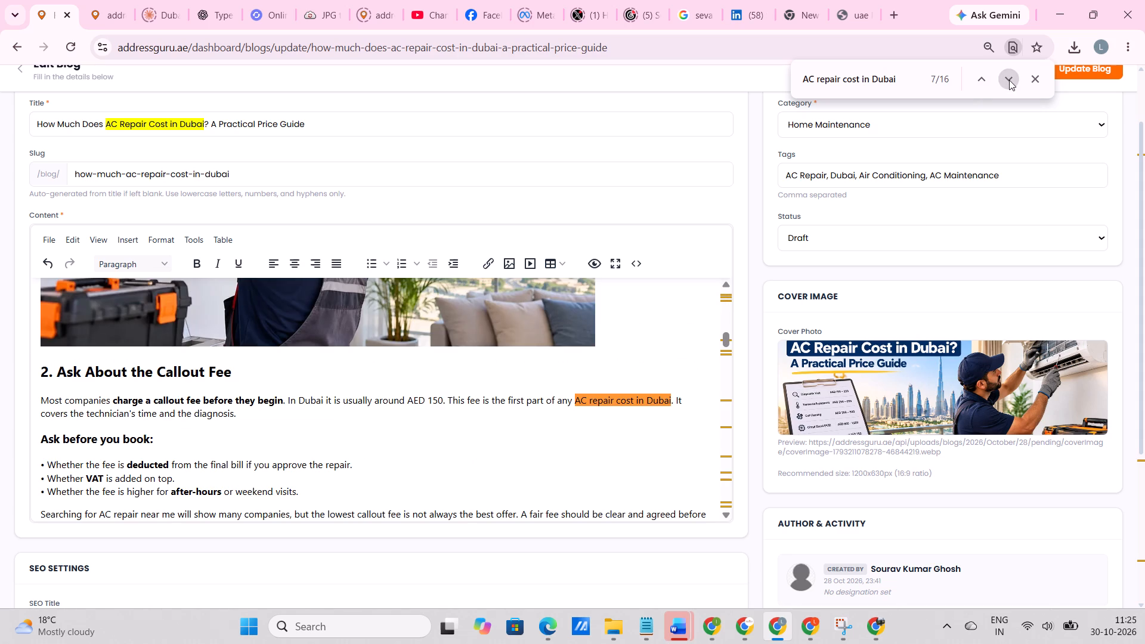
scroll(578, 377, "up", 10)
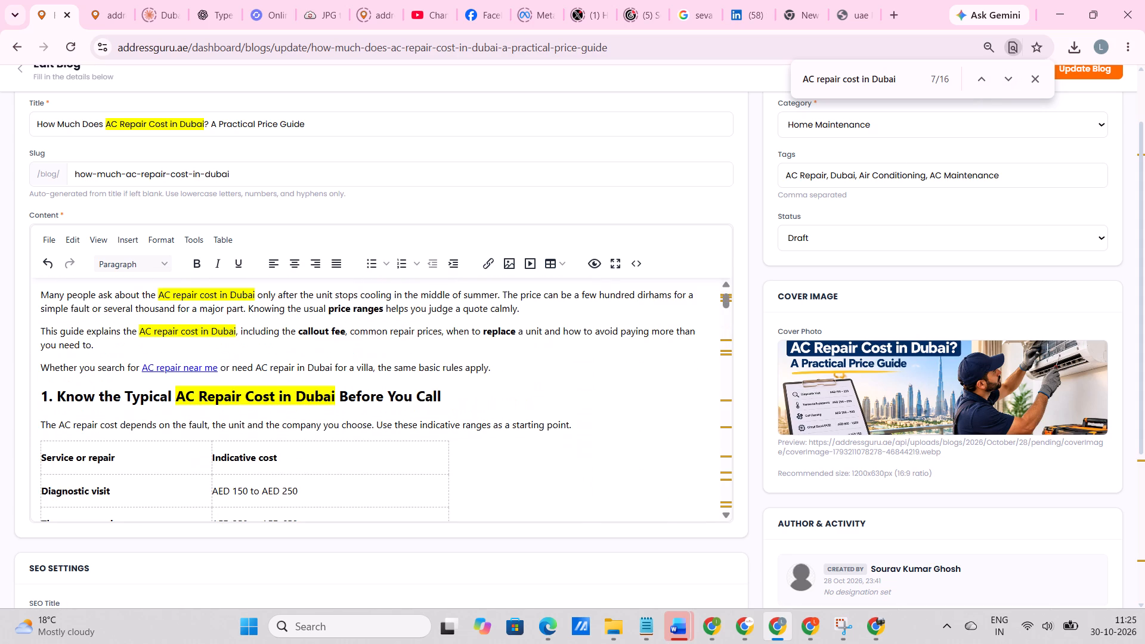
scroll(580, 384, "down", 8)
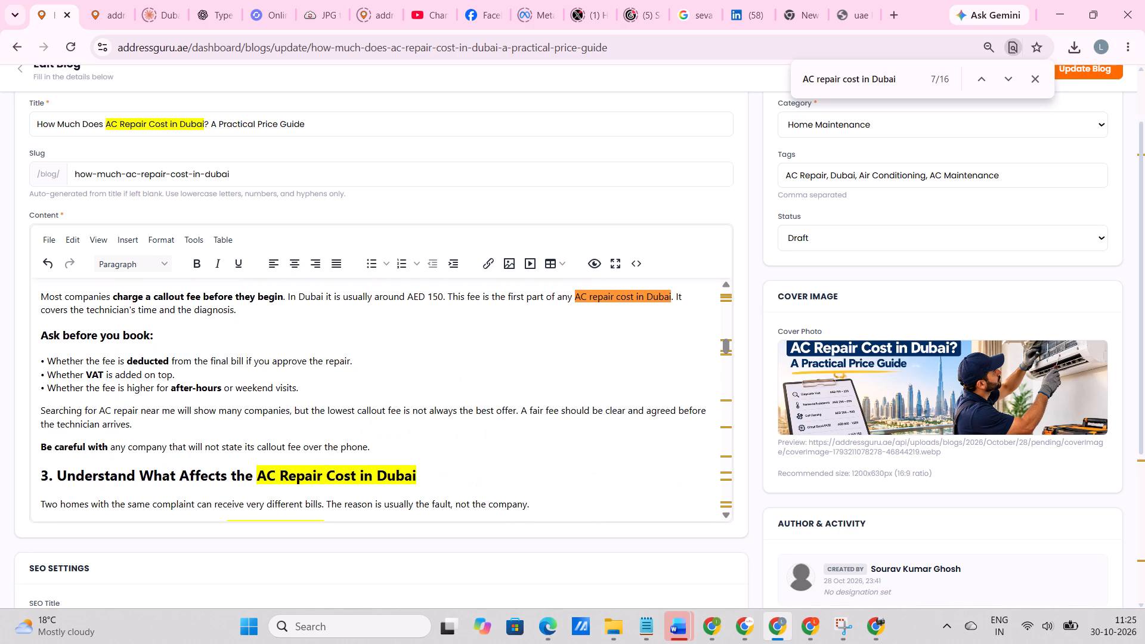
scroll(580, 386, "up", 3)
scroll(580, 386, "down", 3)
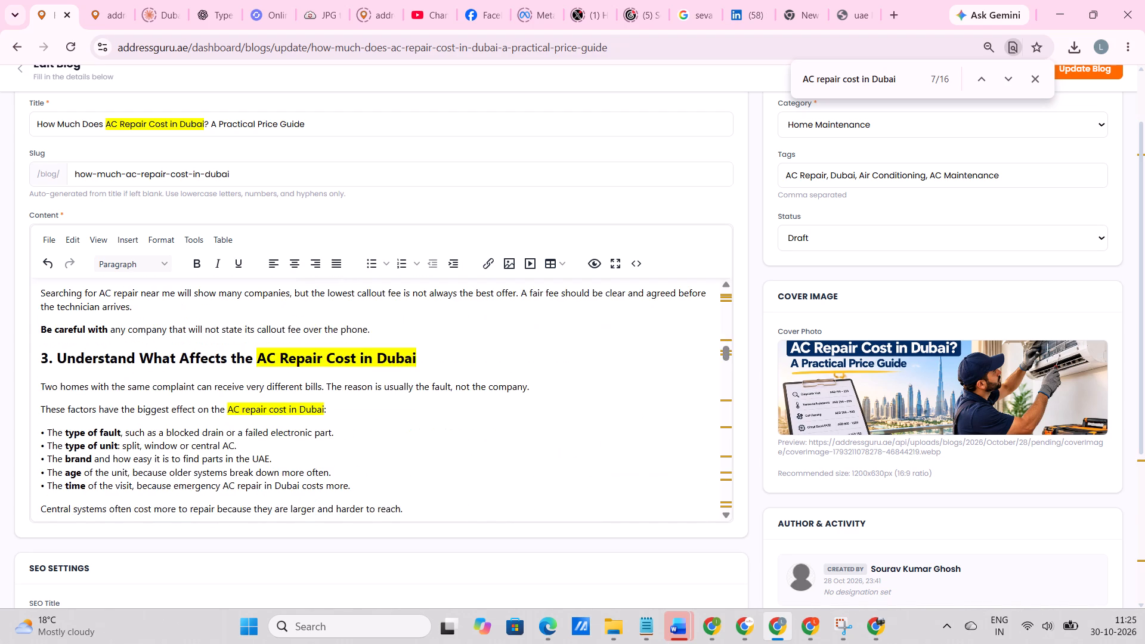
scroll(580, 386, "down", 2)
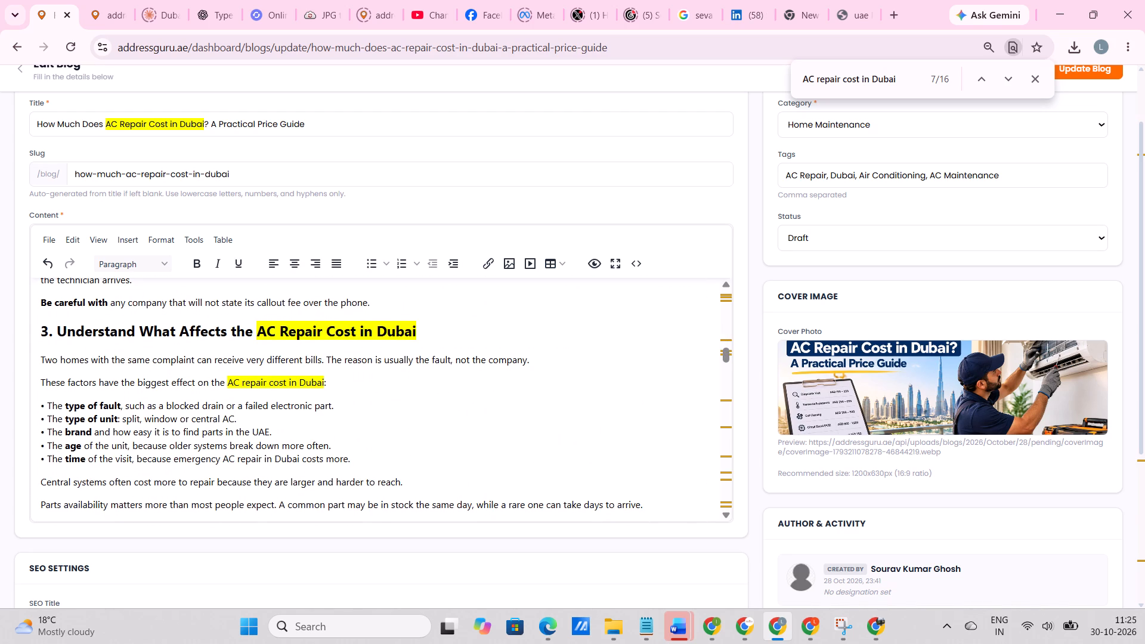
left_click_drag(289, 382, 324, 380)
left_click(324, 380)
left_click_drag(358, 333, 438, 320)
key("BackSpace")
key("BackSpace")
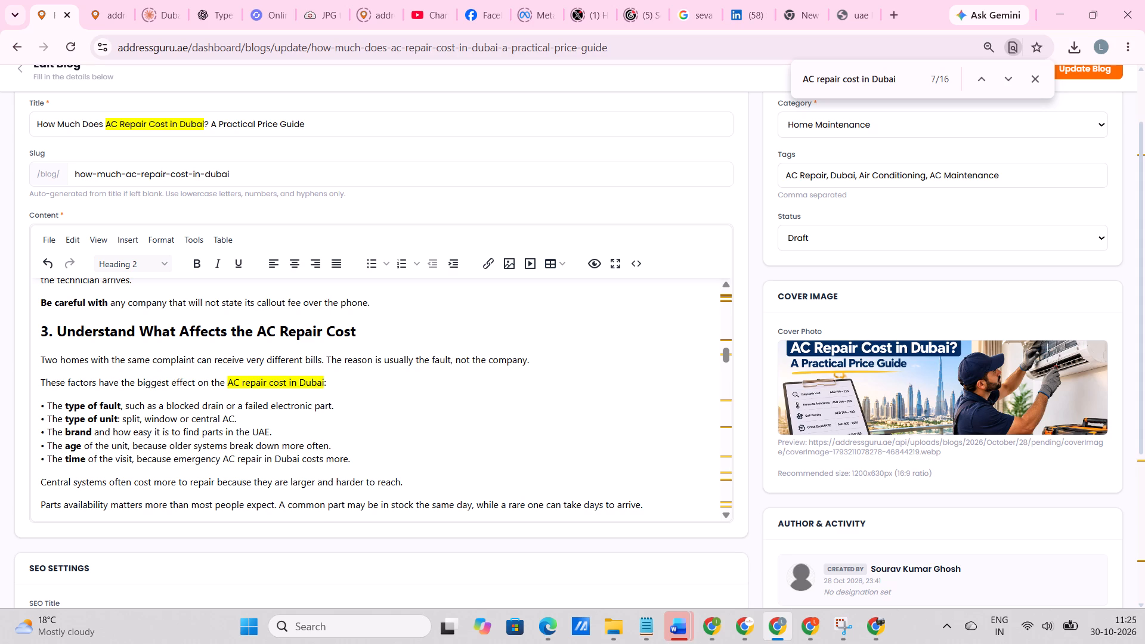
Merge section 3's "Parts availability matters" paragraph into the "Central systems often cost more" paragraph above it, separated by a space.
scroll(355, 392, "down", 2)
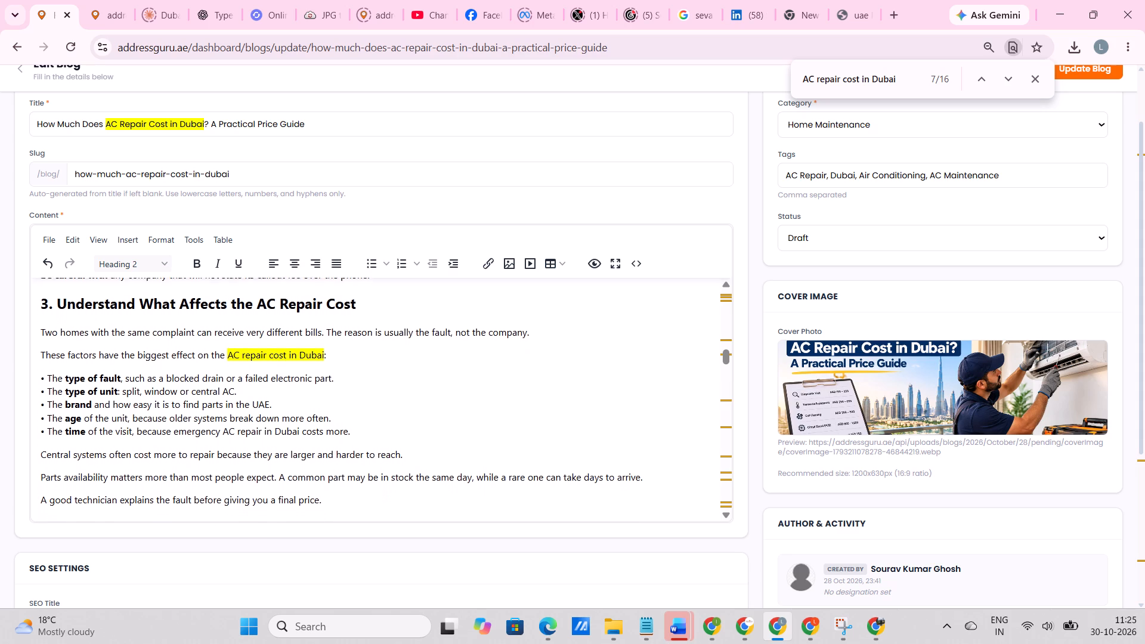
scroll(340, 401, "down", 2)
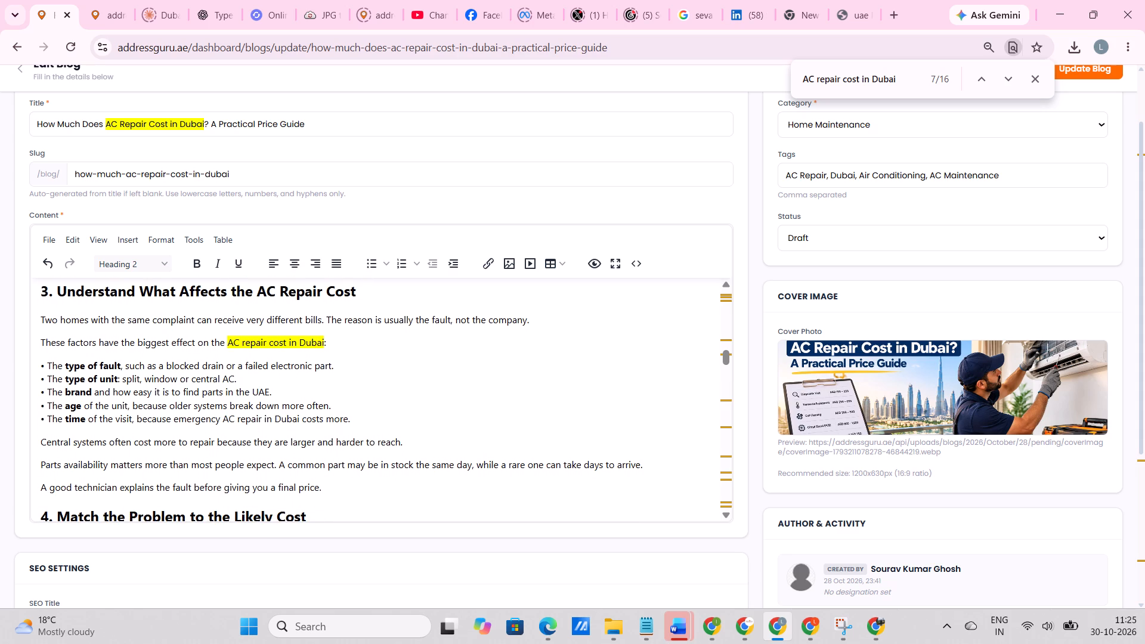
scroll(285, 401, "down", 1)
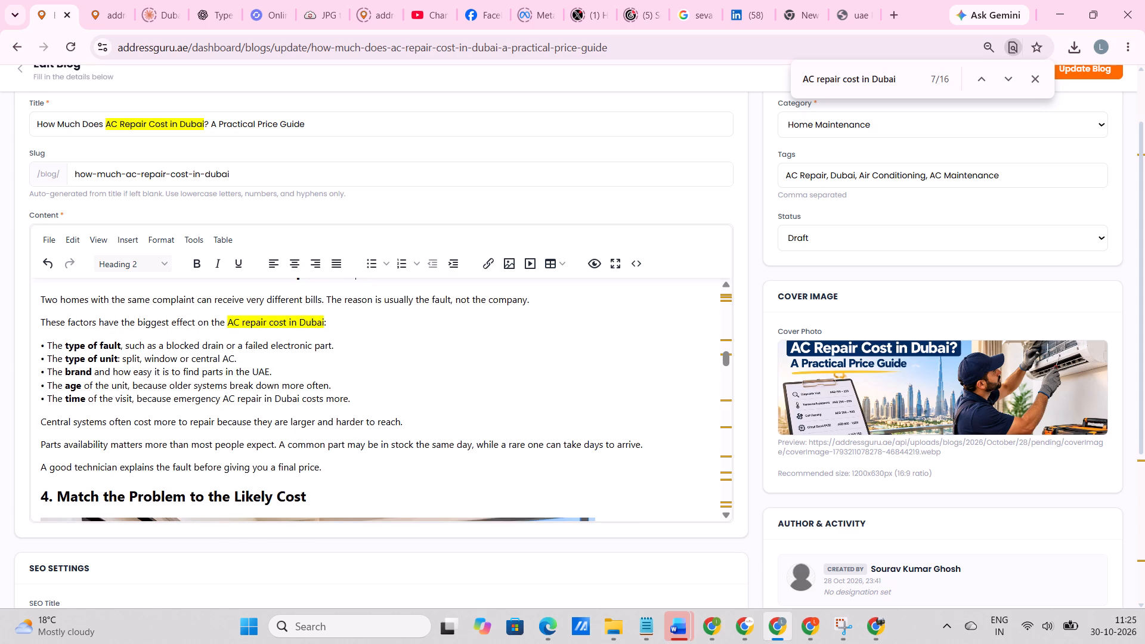
left_click(41, 447)
key("BackSpace")
key("space")
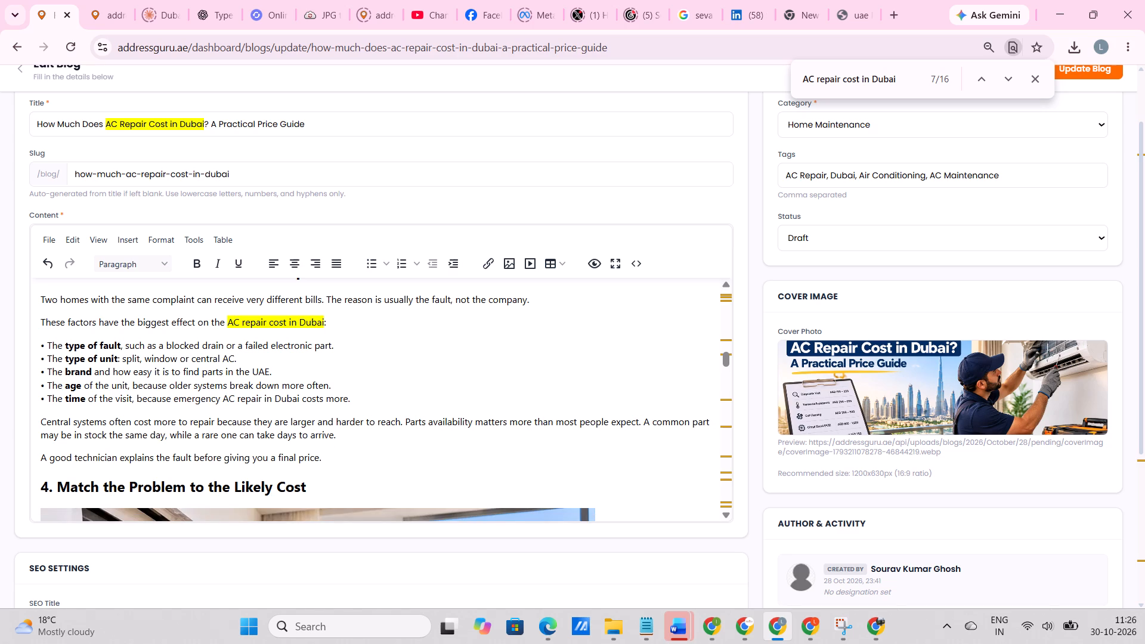
Bold "Parts availability matters" in section 3's merged paragraph.
left_click_drag(404, 418, 504, 419)
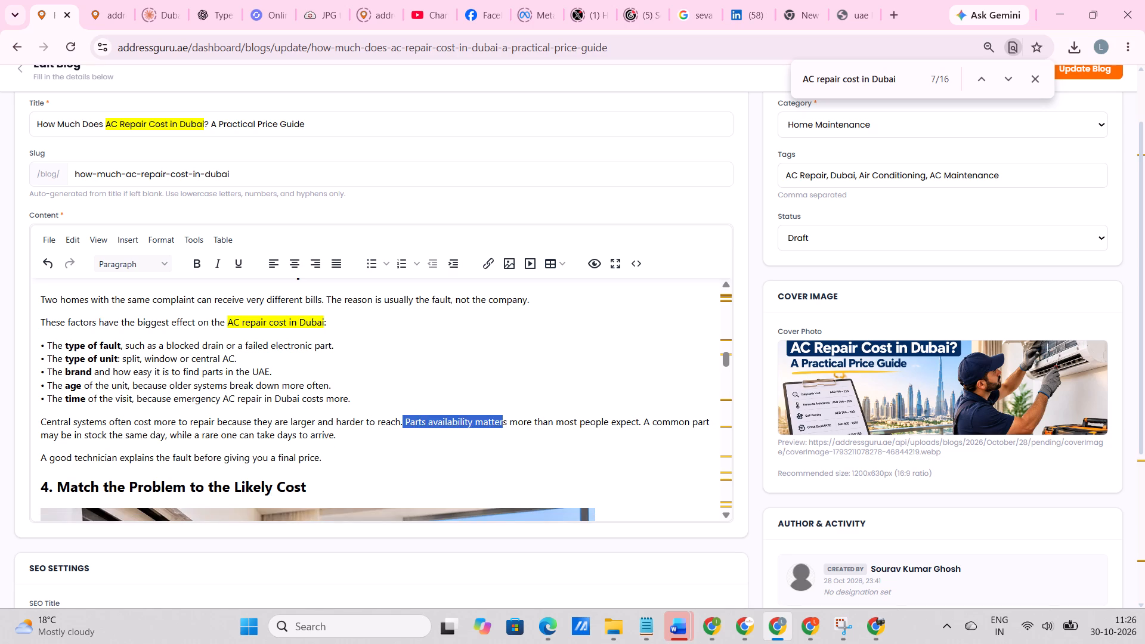
left_click_drag(504, 419, 507, 419)
key("ctrl+b")
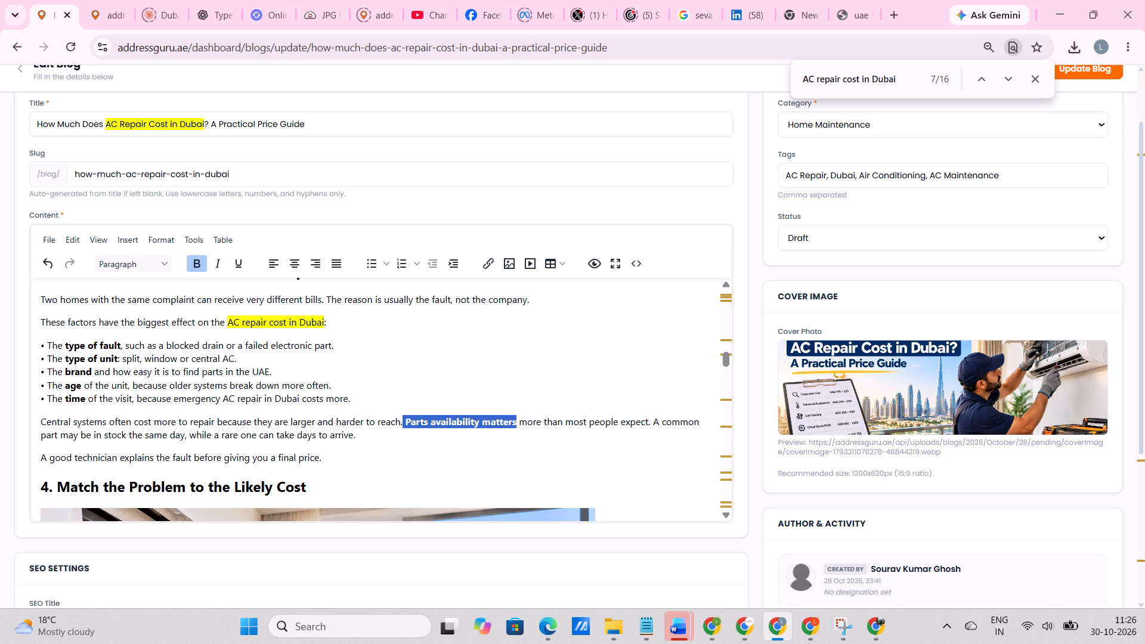
left_click(507, 419)
Italicize section 3's closing sentence, "A good technician explains the fault before giving you a final price.".
scroll(438, 441, "down", 1)
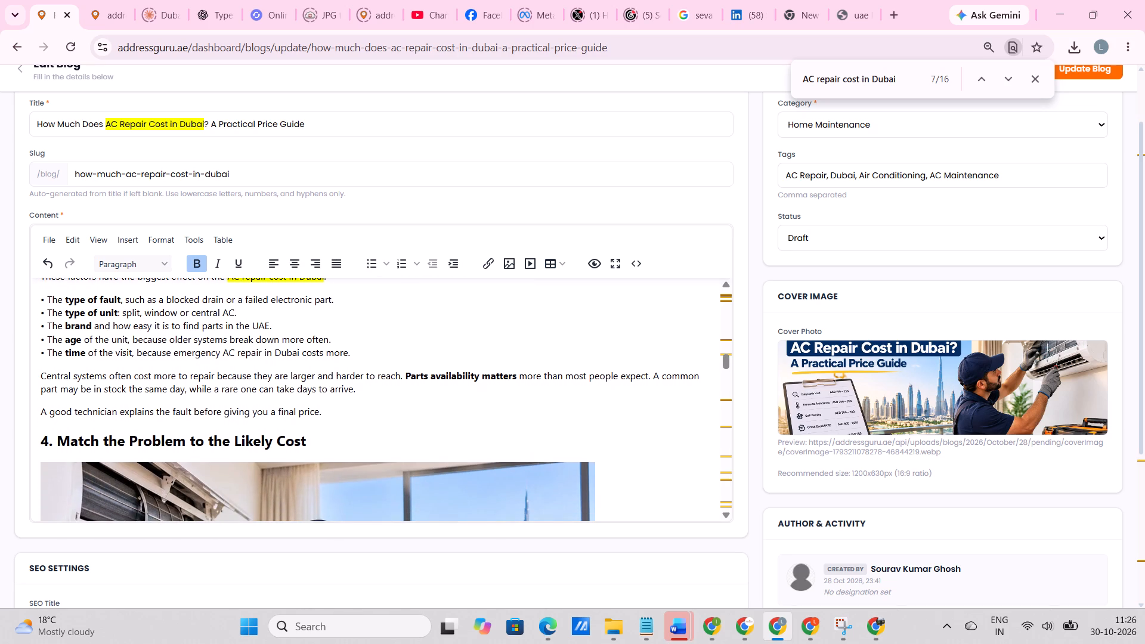
scroll(180, 415, "down", 2)
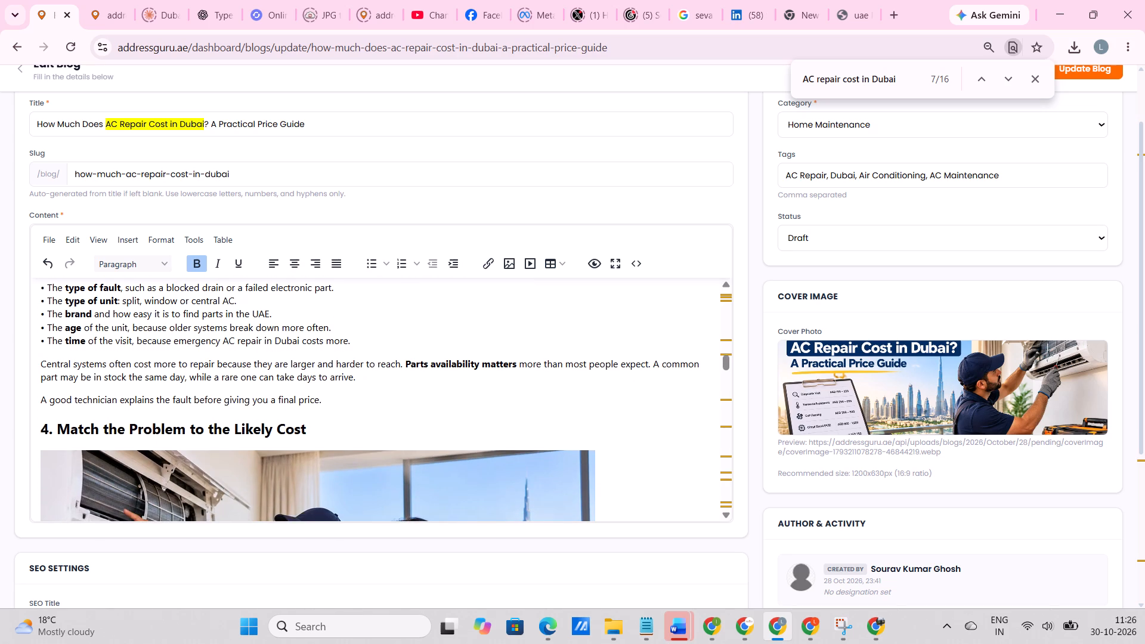
scroll(166, 412, "down", 1)
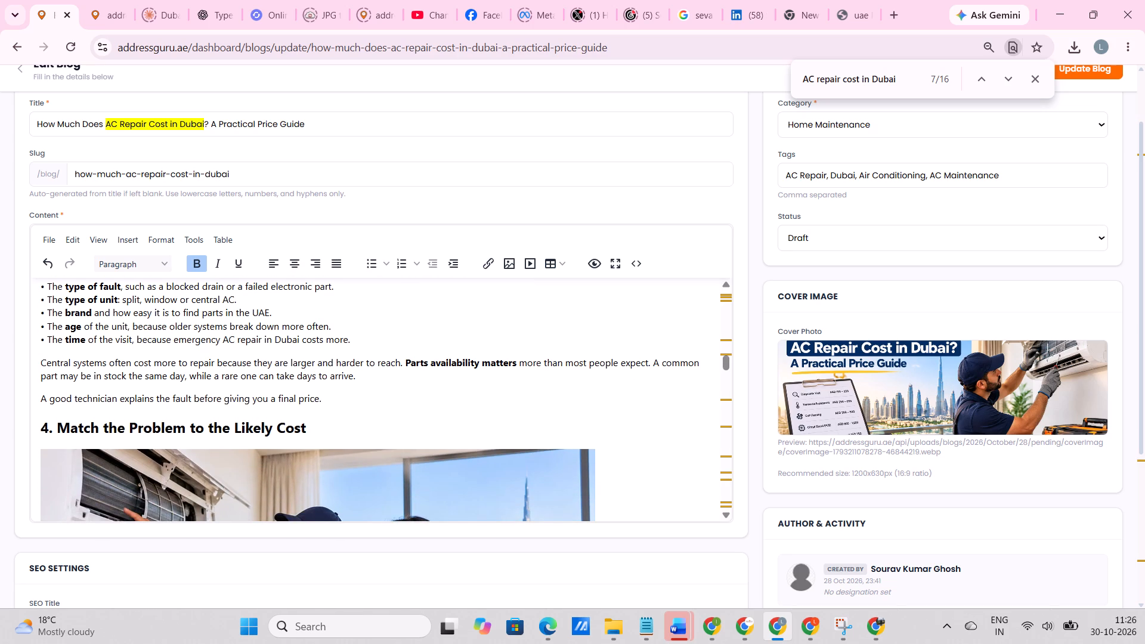
left_click_drag(49, 398, 227, 393)
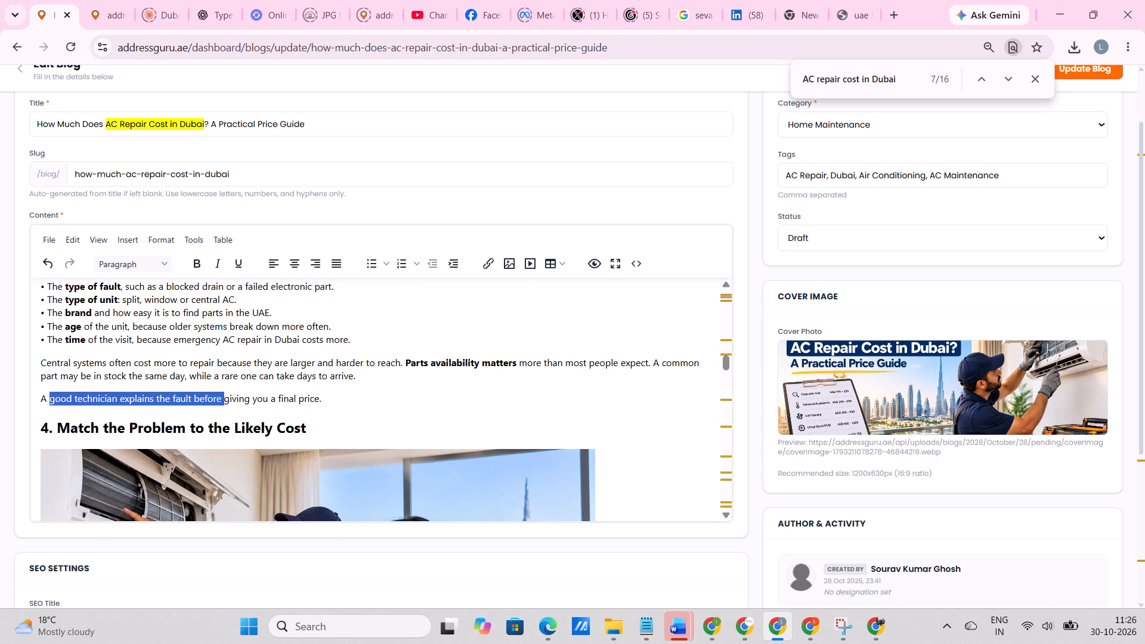
left_click_drag(227, 393, 268, 392)
left_click_drag(268, 392, 348, 394)
left_click(348, 394)
scroll(329, 407, "up", 1)
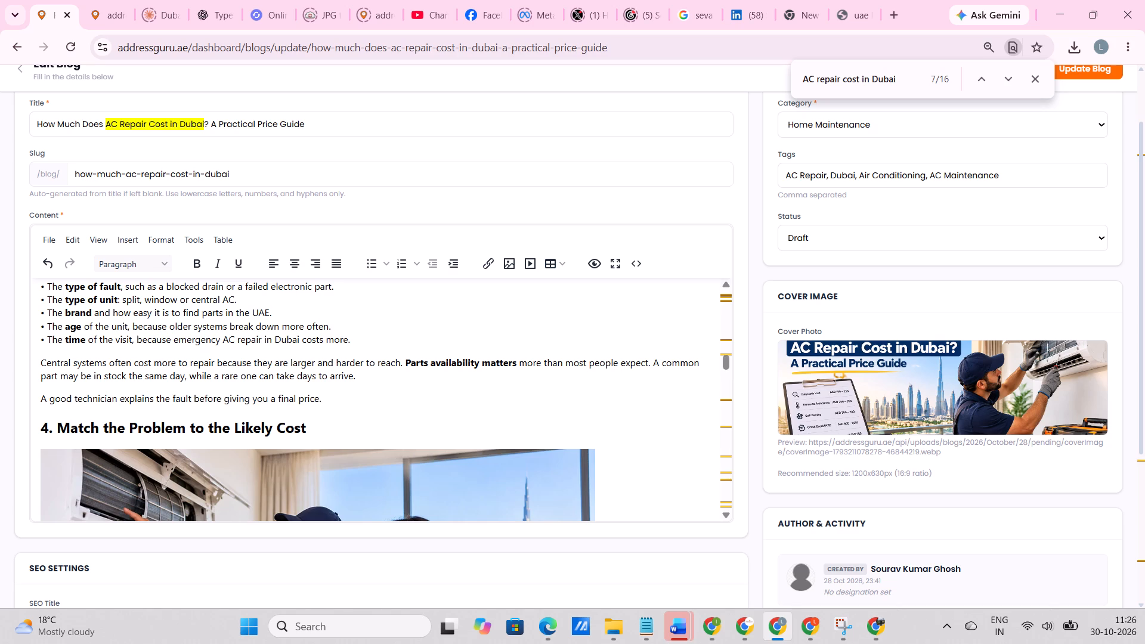
scroll(329, 407, "up", 1)
scroll(323, 408, "down", 1)
triple_click(277, 384)
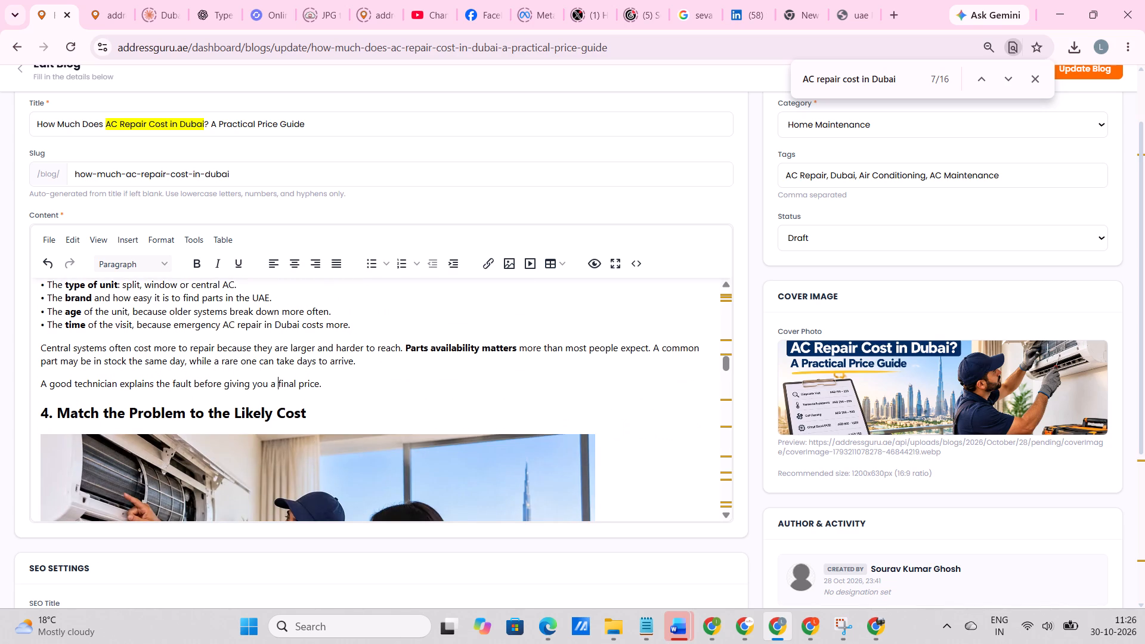
left_click(277, 384)
triple_click(277, 384)
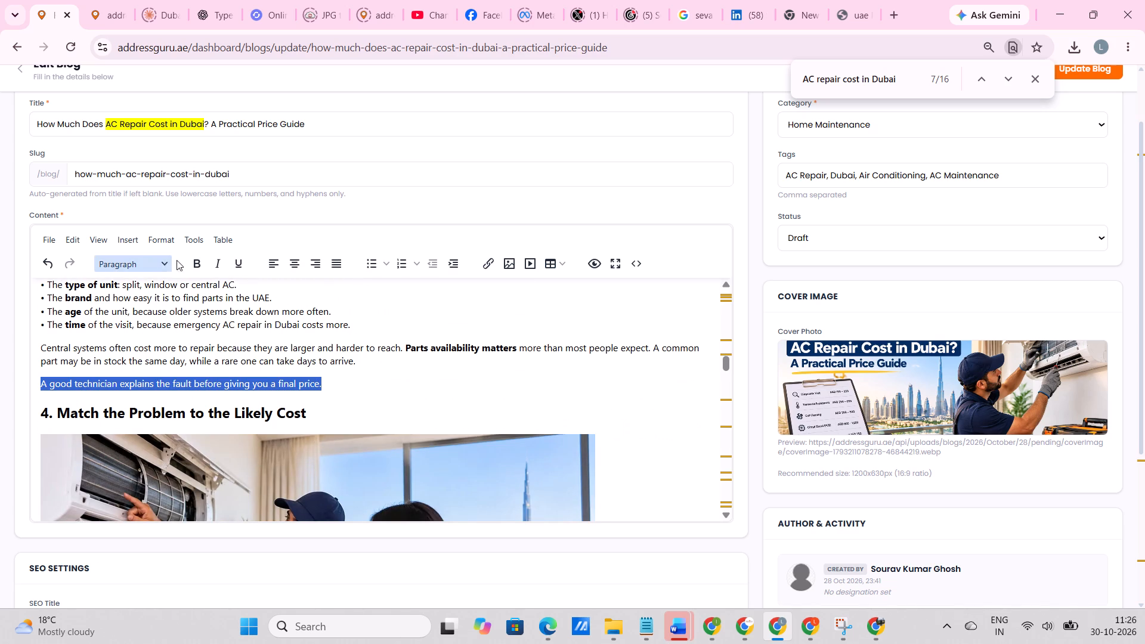
left_click(213, 260)
left_click(330, 375)
Bold "Never agree to a part replacement before" in the paragraph below section 4's table.
scroll(341, 383, "down", 1)
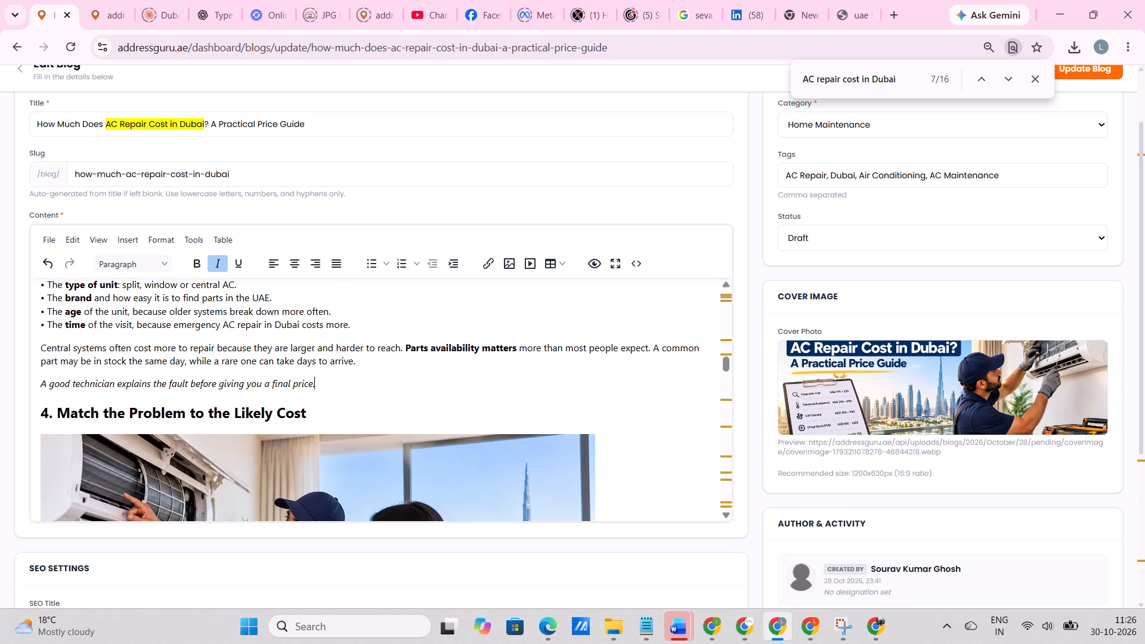
scroll(341, 383, "down", 1)
left_click(305, 335)
scroll(339, 336, "up", 2)
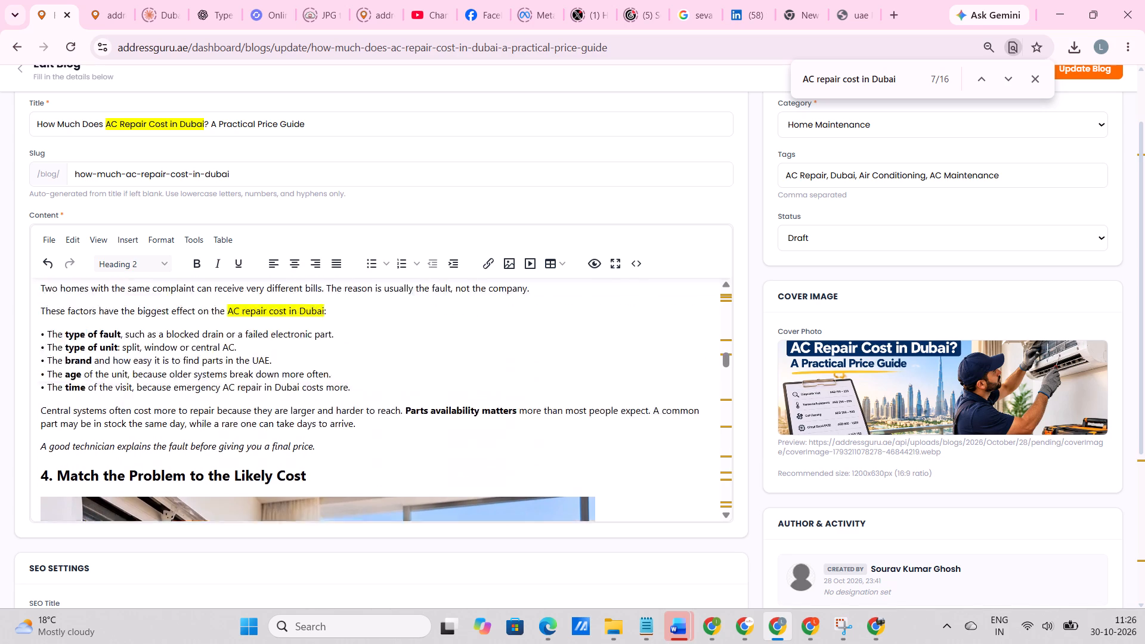
scroll(339, 336, "up", 3)
scroll(336, 344, "down", 2)
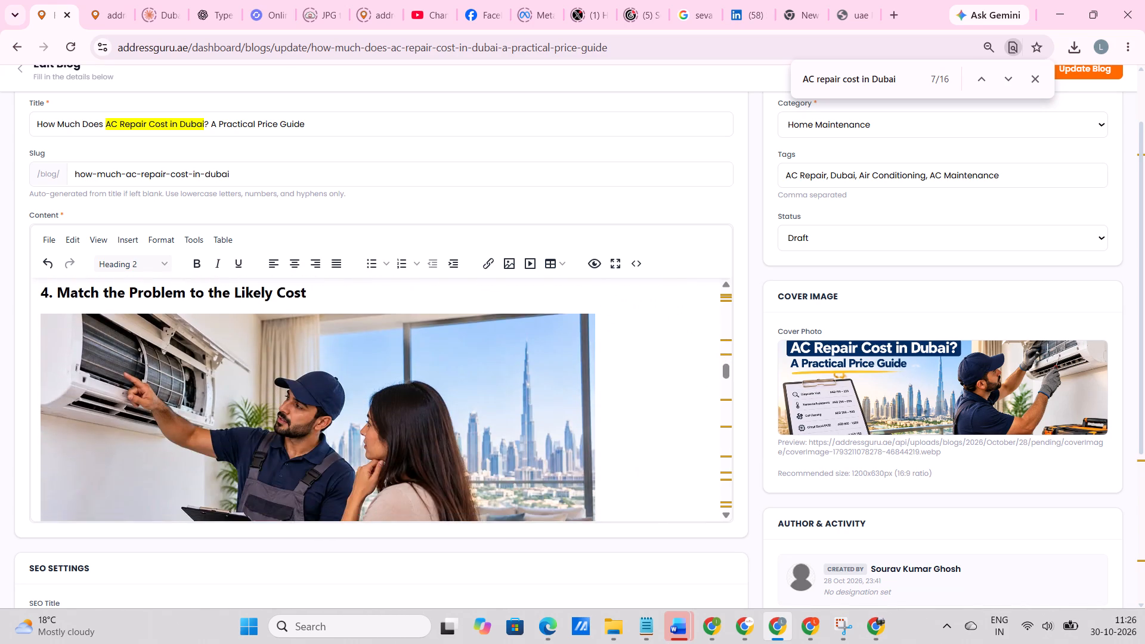
scroll(336, 345, "down", 2)
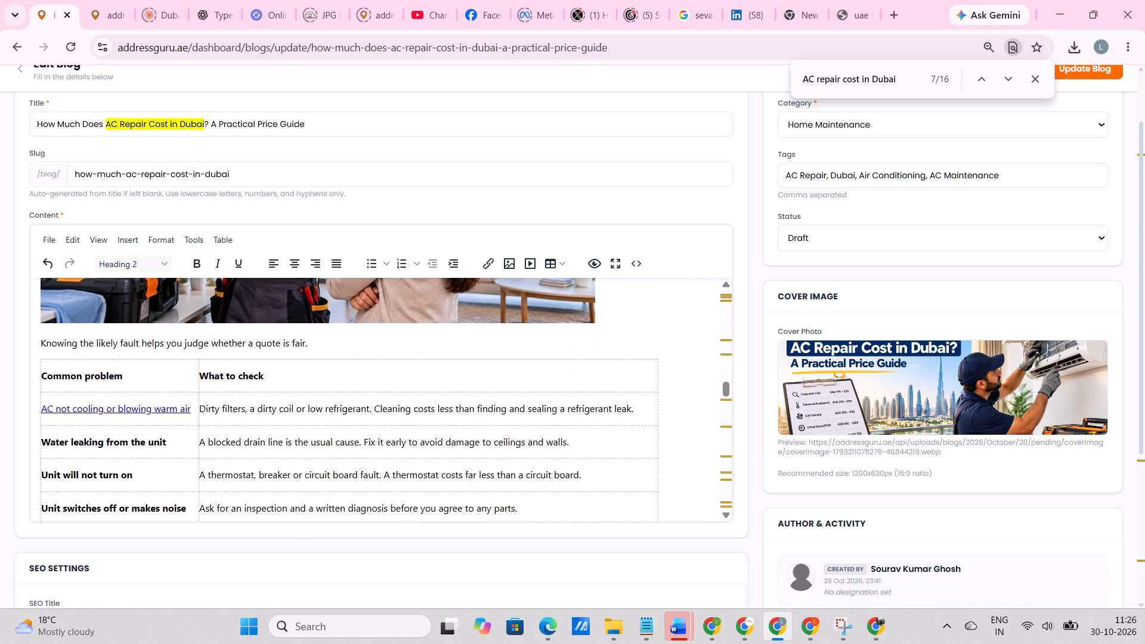
scroll(332, 349, "down", 3)
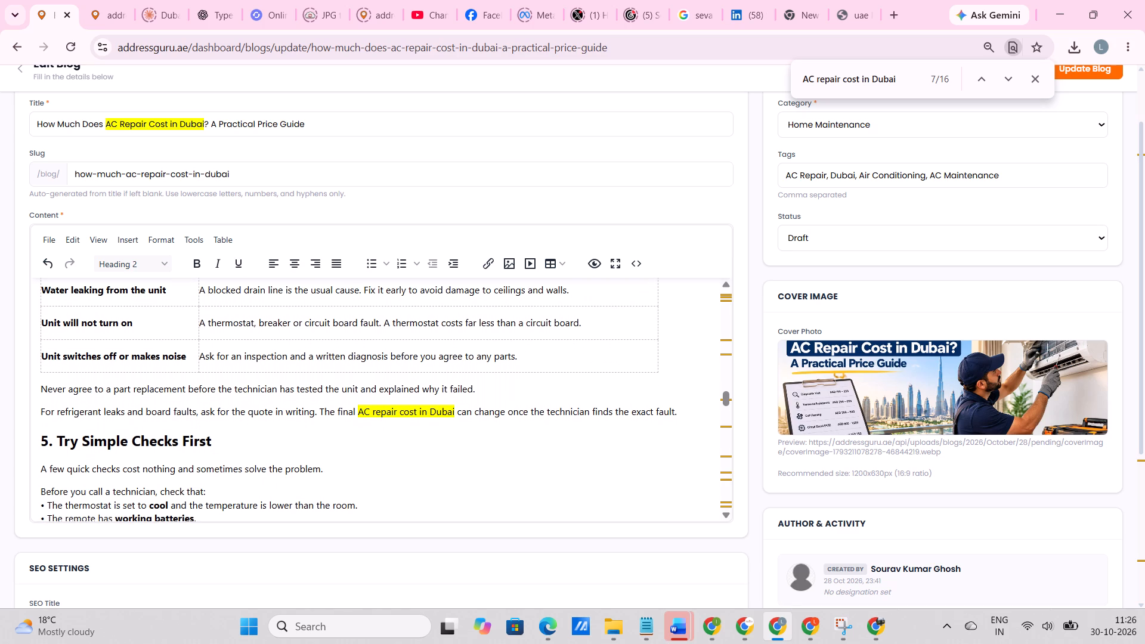
scroll(327, 353, "down", 1)
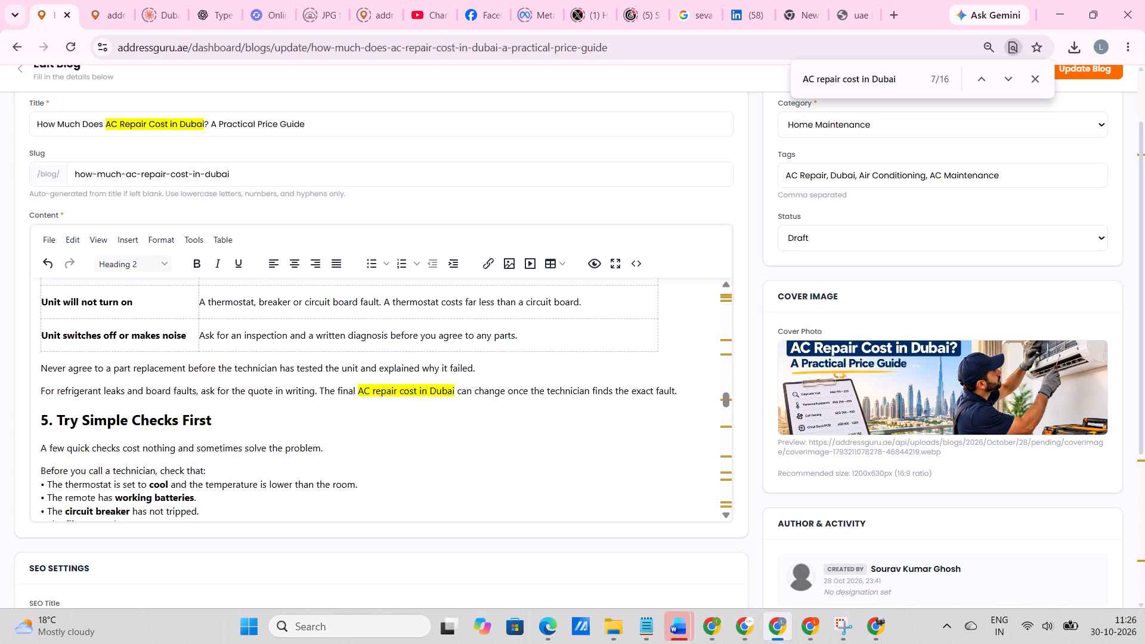
scroll(323, 358, "down", 2)
scroll(270, 376, "down", 1)
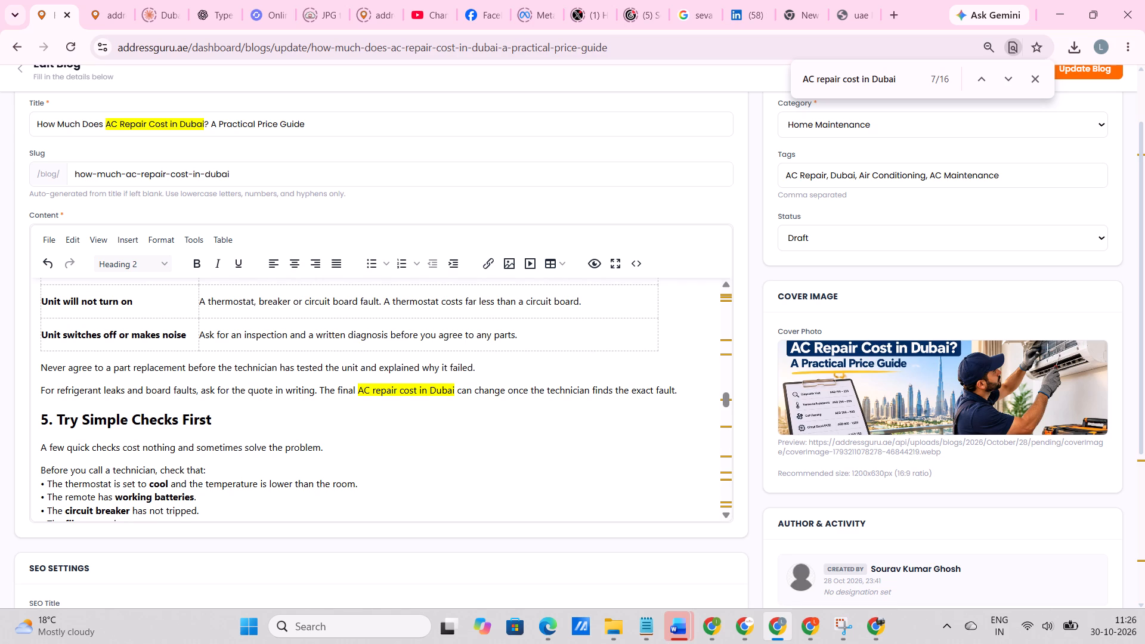
left_click_drag(217, 366, 0, 370)
key("ctrl+b")
left_click(0, 370, "ctrl")
left_click(171, 397)
left_click(174, 398)
Shorten "The final AC repair cost in Dubai can change" in section 4's last paragraph to "The final cost can change".
scroll(174, 398, "down", 1)
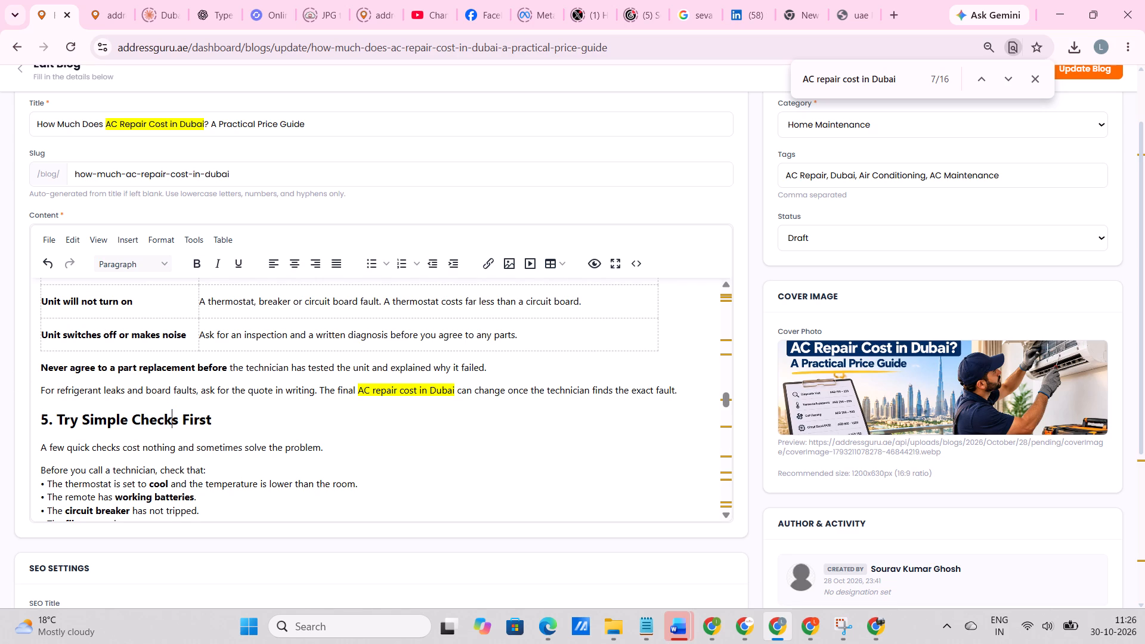
scroll(174, 398, "down", 1)
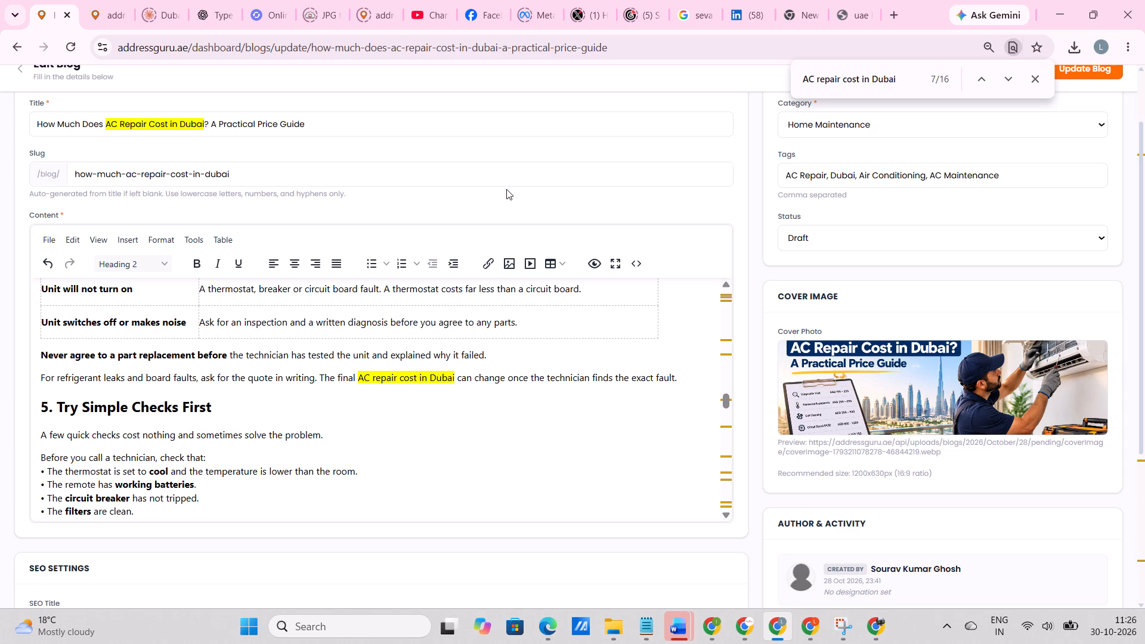
left_click(318, 379)
left_click_drag(400, 380, 359, 372)
key("BackSpace")
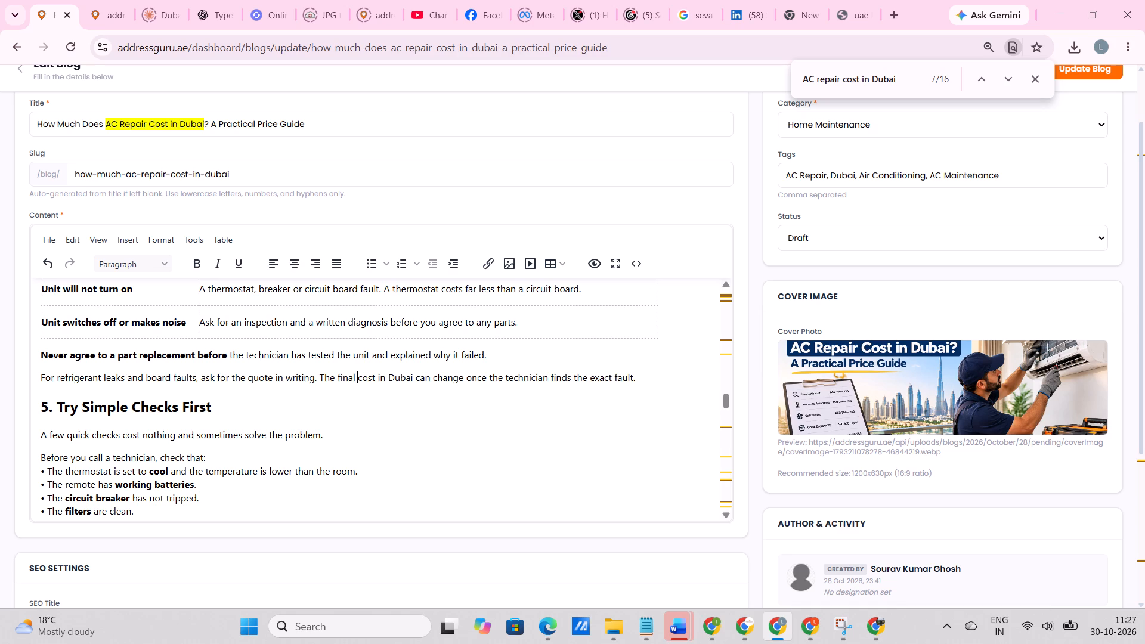
left_click_drag(378, 377, 410, 375)
key("BackSpace")
key("Right")
key("BackSpace")
key("BackSpace")
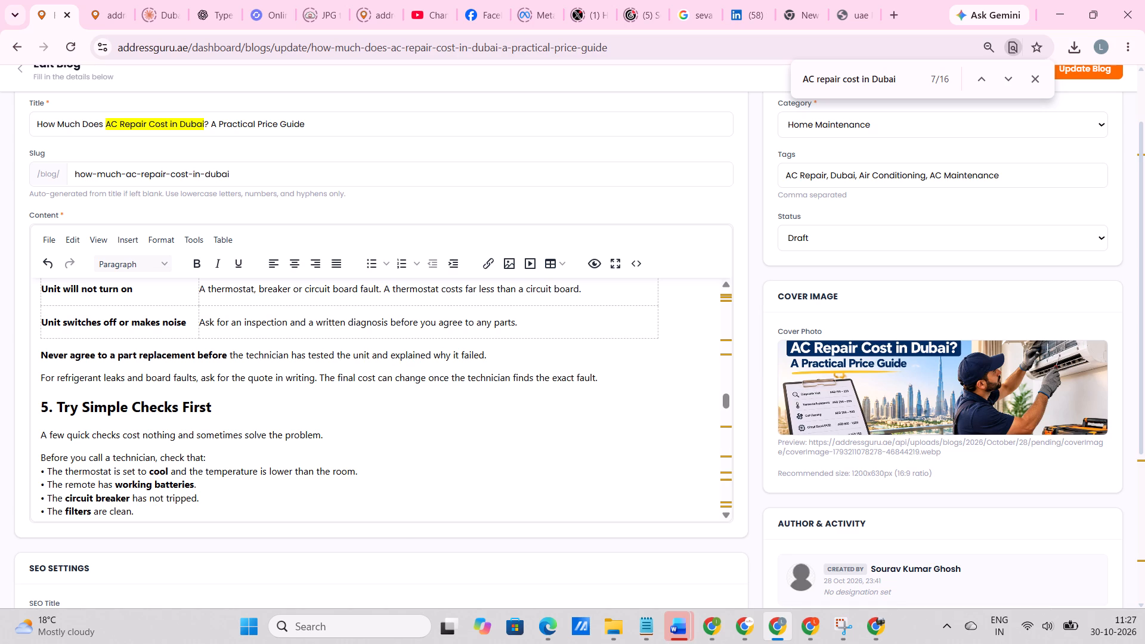
Merge the "For refrigerant leaks and board faults" paragraph into the paragraph above it at the end of section 4.
left_click(39, 375)
key("BackSpace")
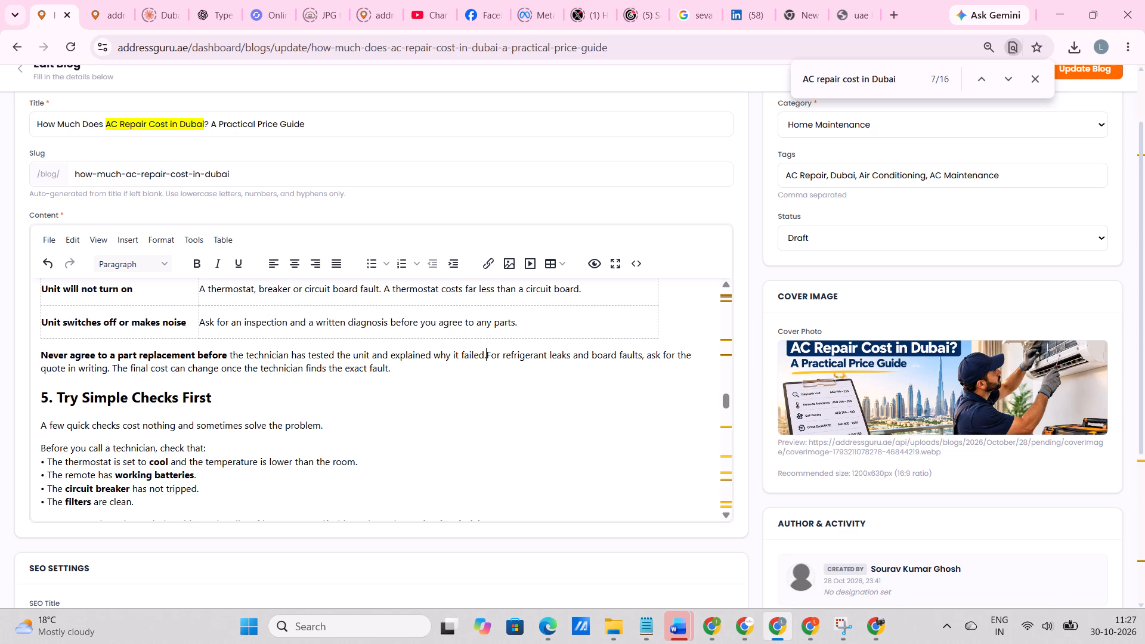
key("space")
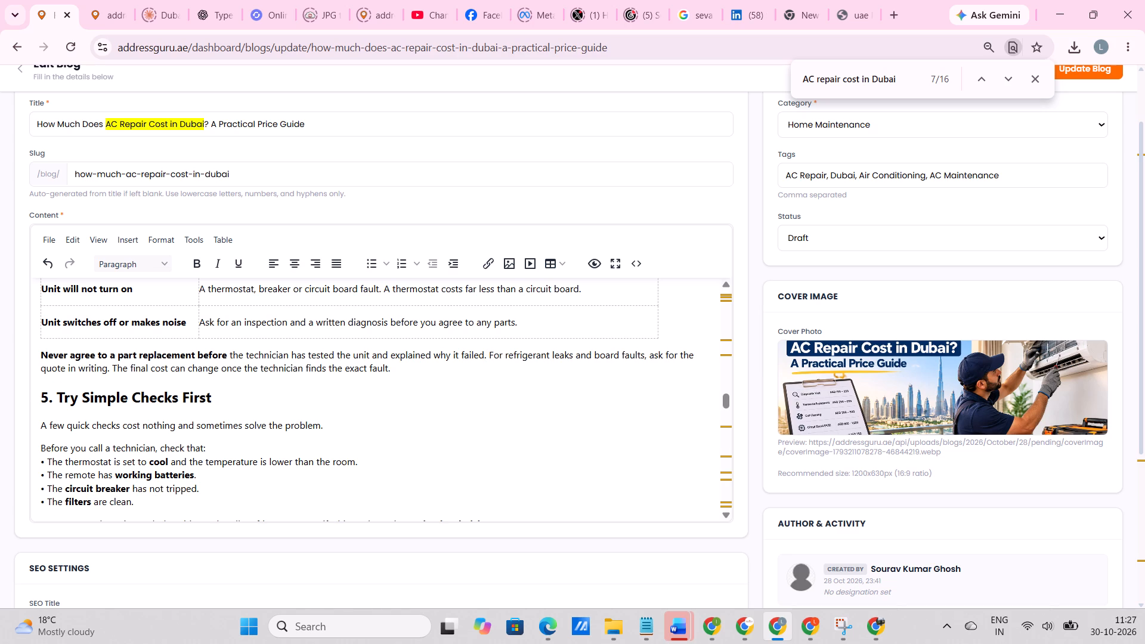
Separate section 5's line "Before you call a technician, check that:" from its bullet points as its own paragraph.
scroll(180, 377, "down", 1)
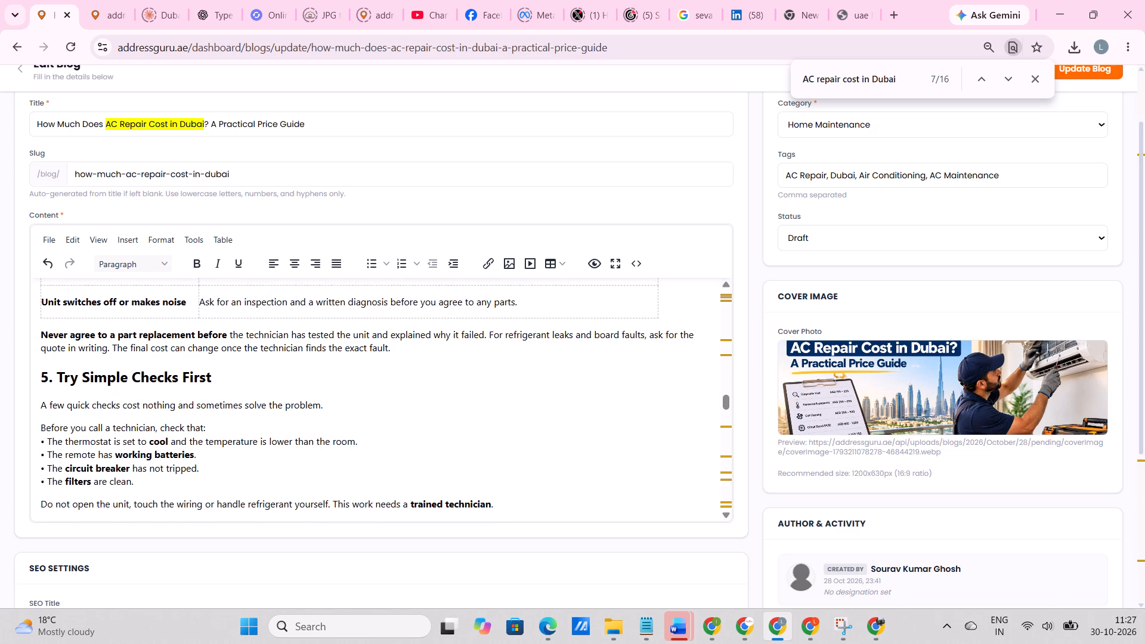
scroll(184, 378, "down", 1)
double_click(205, 358)
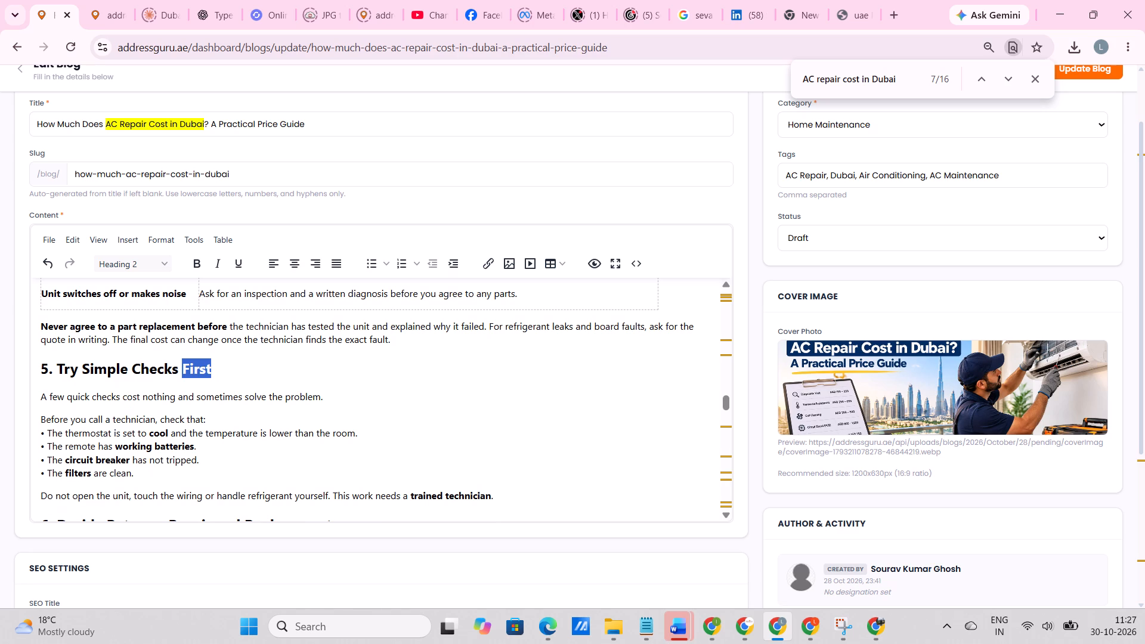
scroll(203, 377, "down", 1)
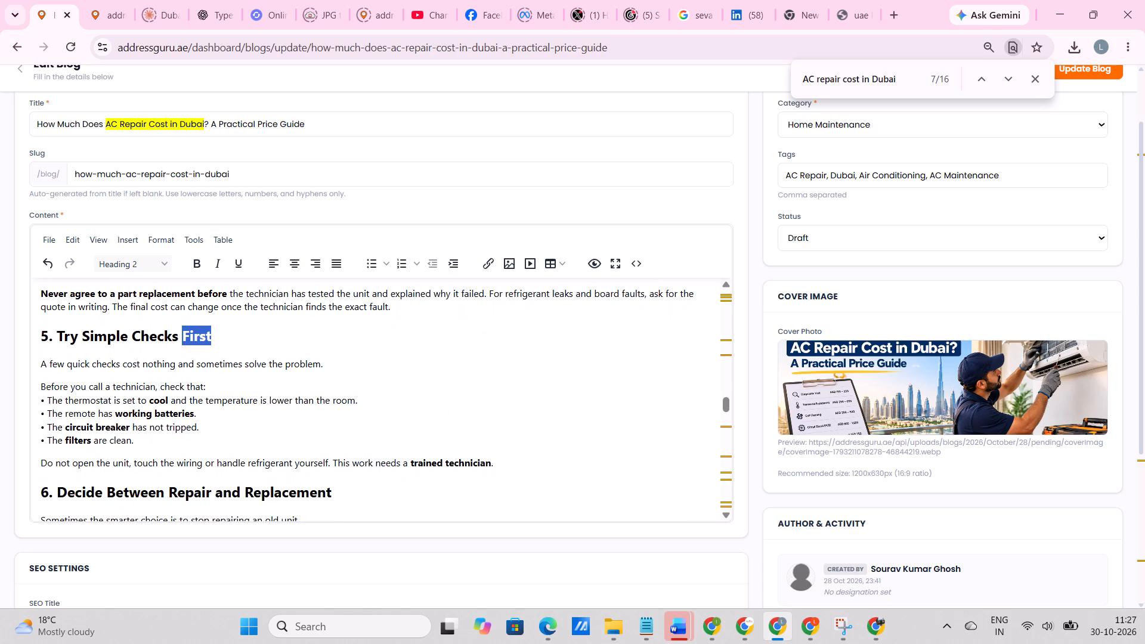
left_click(208, 385)
key("Return")
key("BackSpace")
key("Return")
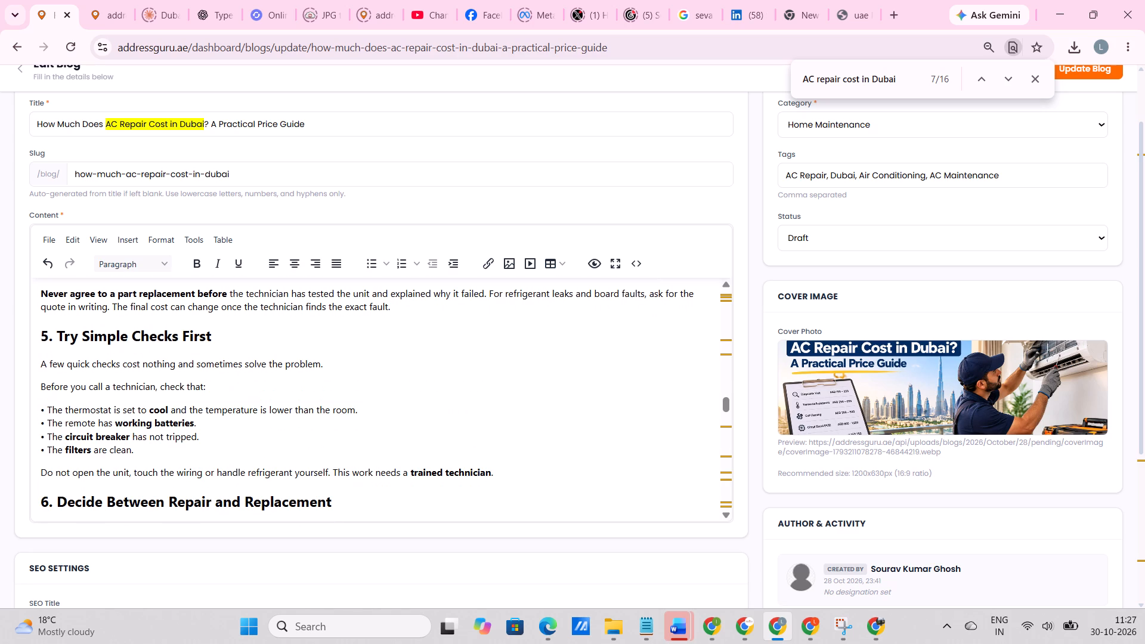
Format section 5's line "Before you call a technician, check that:" as Heading 3.
left_click(209, 386)
left_click(144, 270)
left_click(156, 334)
left_click(246, 377)
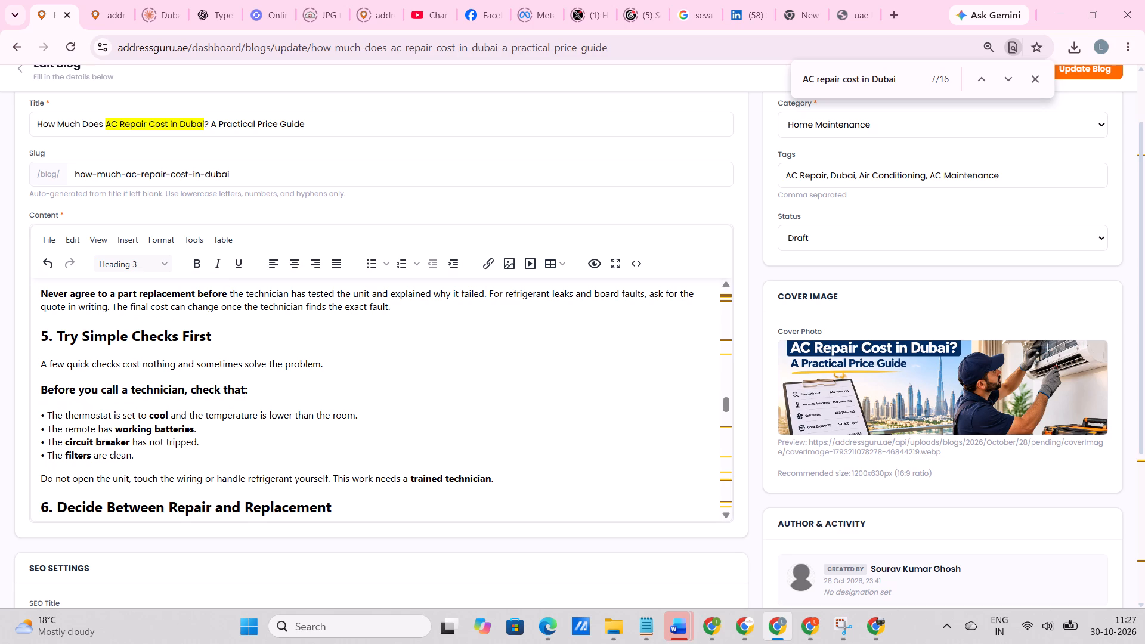
left_click(185, 332)
Merge section 6's paragraph about new inverter split AC prices into the opening sentence above it.
scroll(245, 395, "down", 2)
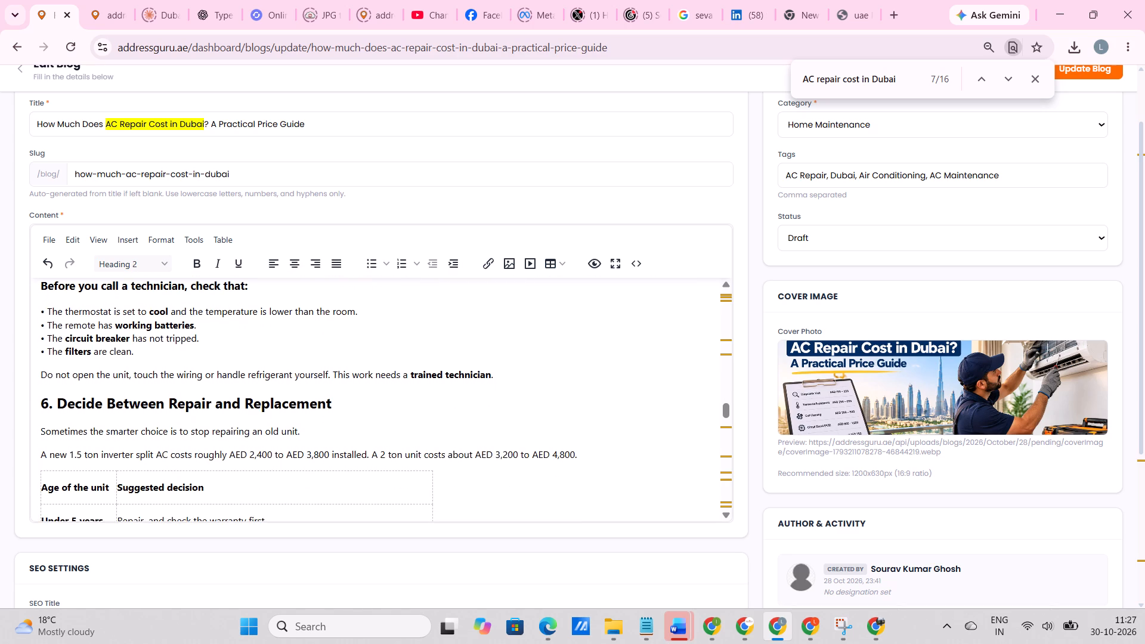
scroll(259, 414, "down", 1)
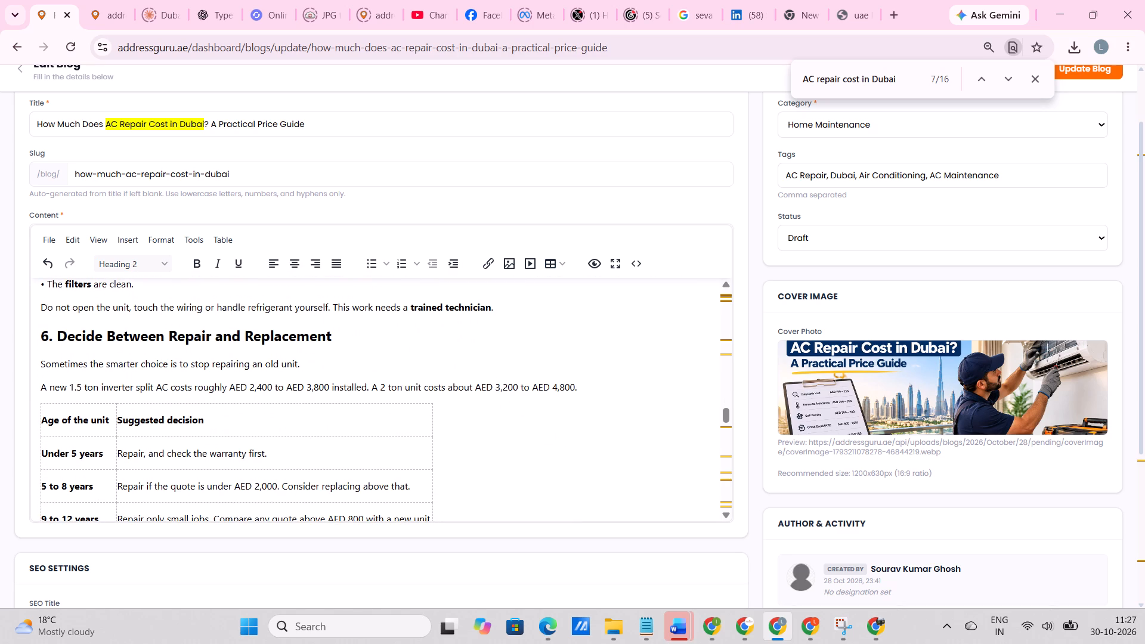
left_click(44, 386)
key("Left")
key("BackSpace")
key("space")
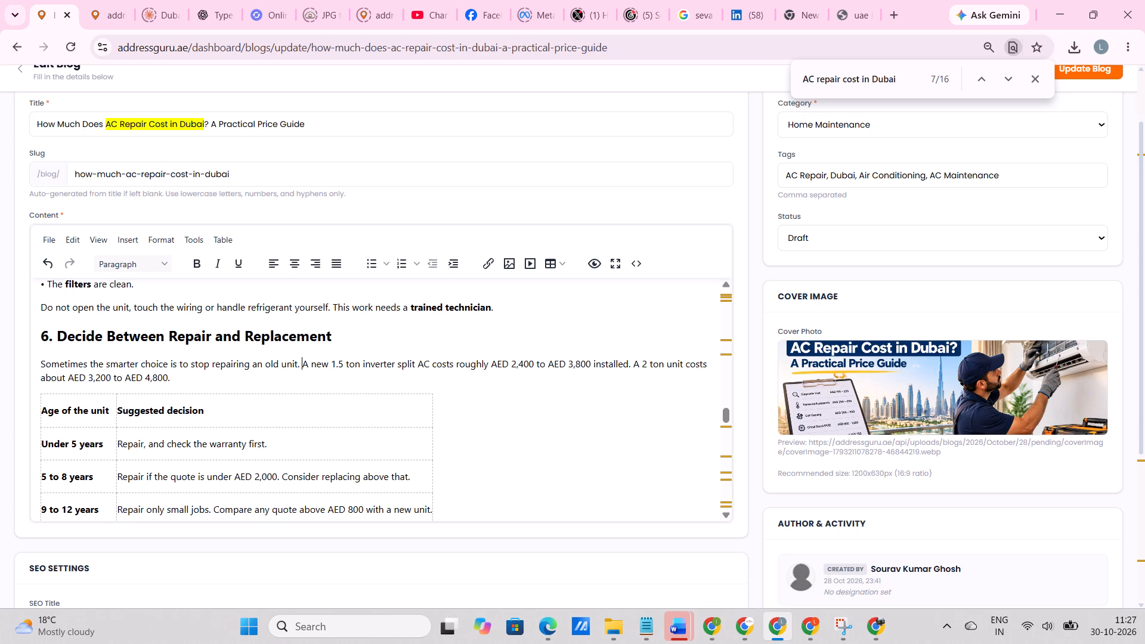
Widen section 6's unit-age and suggested-decision table slightly, giving the first column room for "13 years or more".
scroll(627, 377, "down", 2)
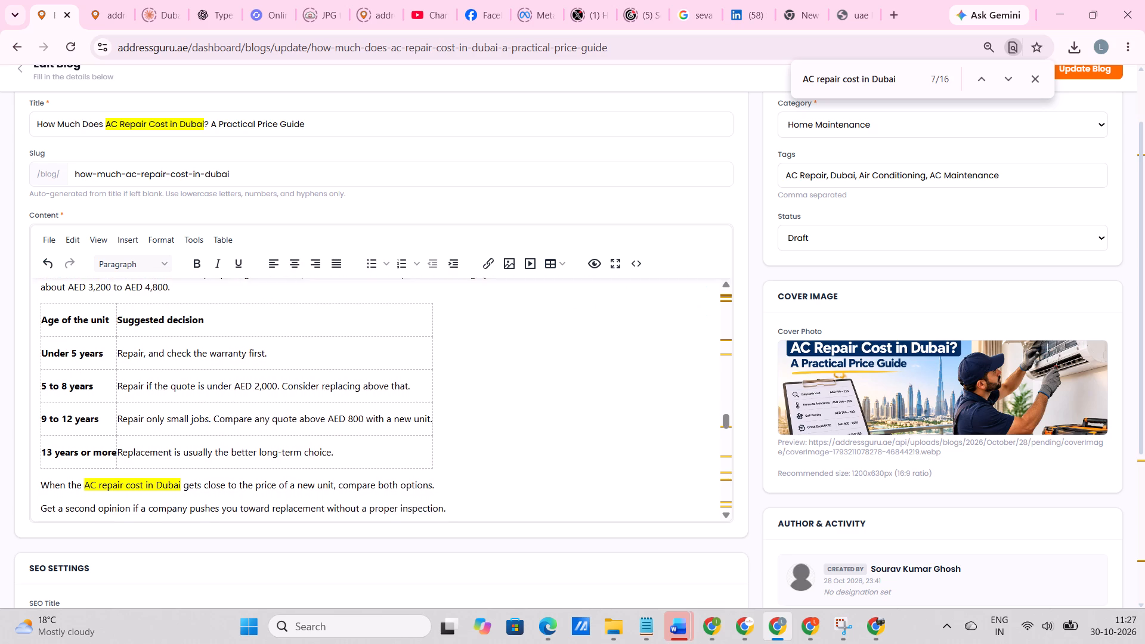
scroll(624, 378, "down", 2)
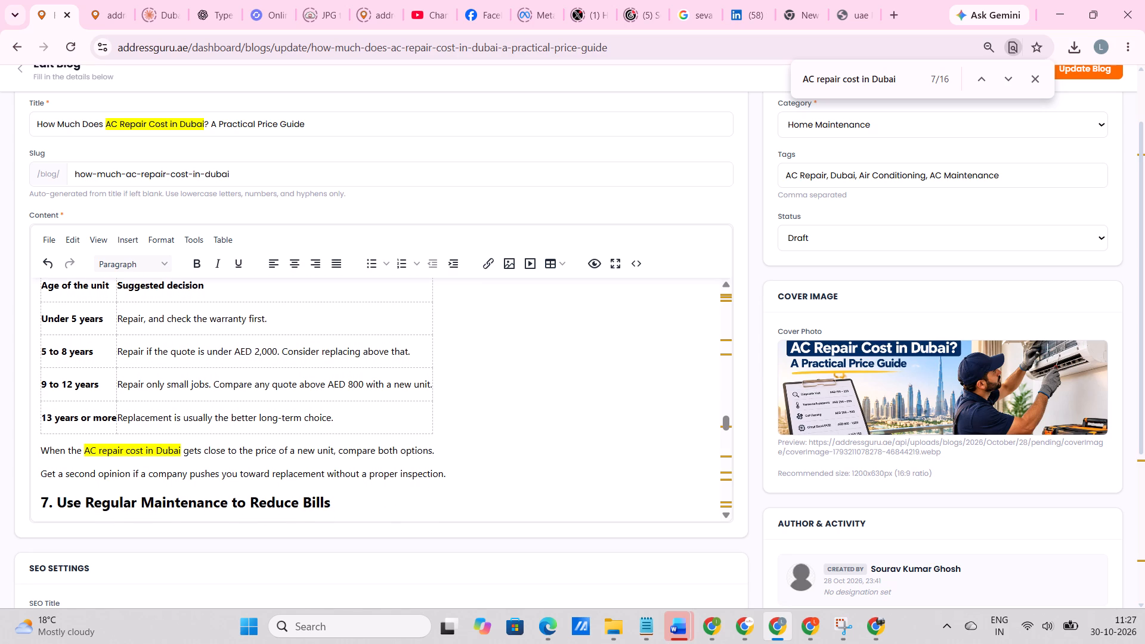
scroll(473, 398, "up", 1)
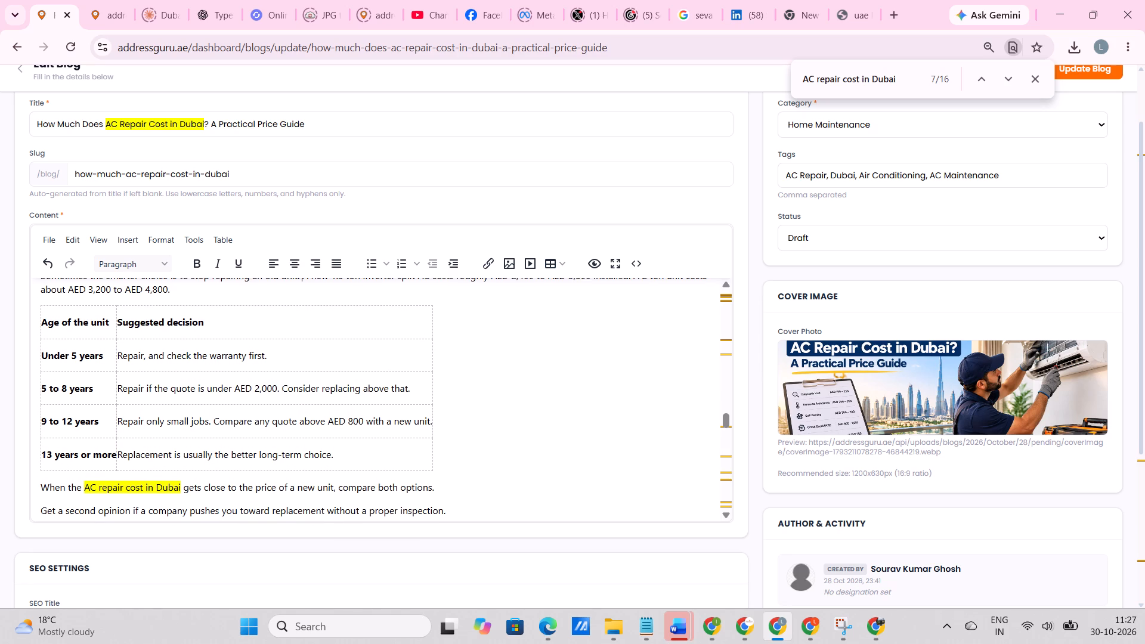
left_click_drag(431, 387, 482, 387)
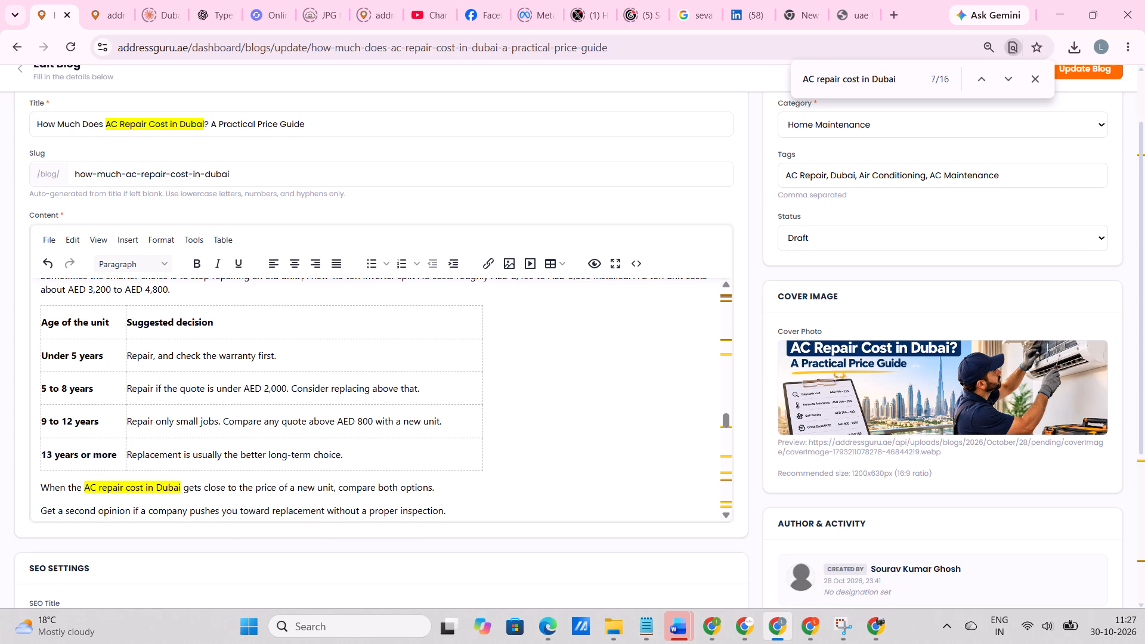
Shorten "When the AC repair cost in Dubai gets close" below section 6's table to "When the cost gets close".
scroll(357, 434, "down", 1)
scroll(61, 404, "down", 1)
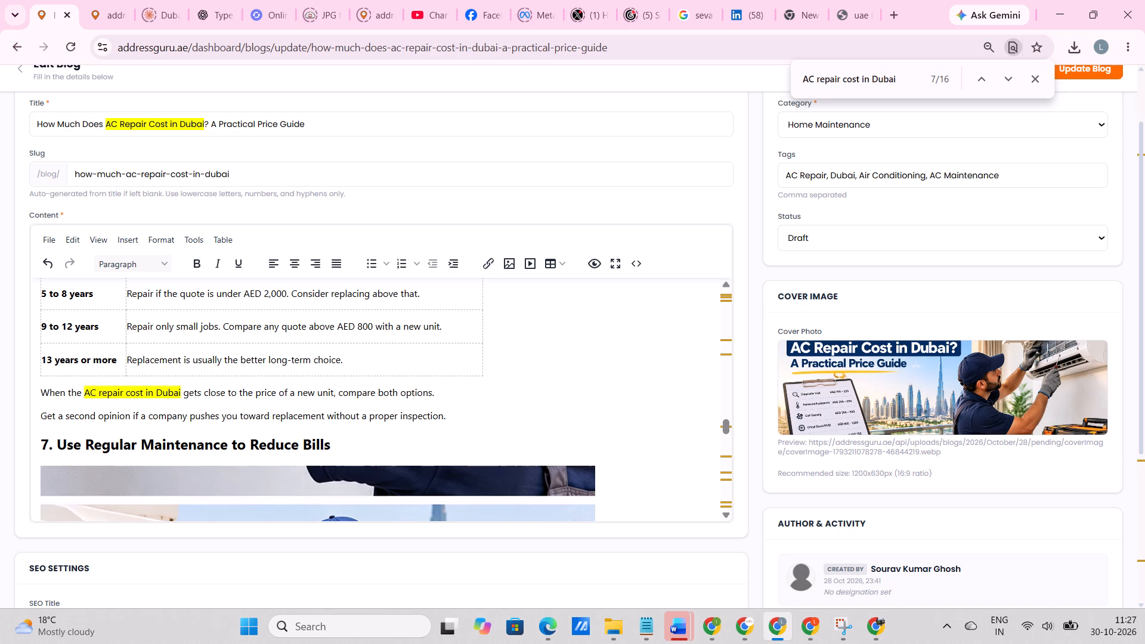
left_click_drag(123, 392, 83, 393)
key("BackSpace")
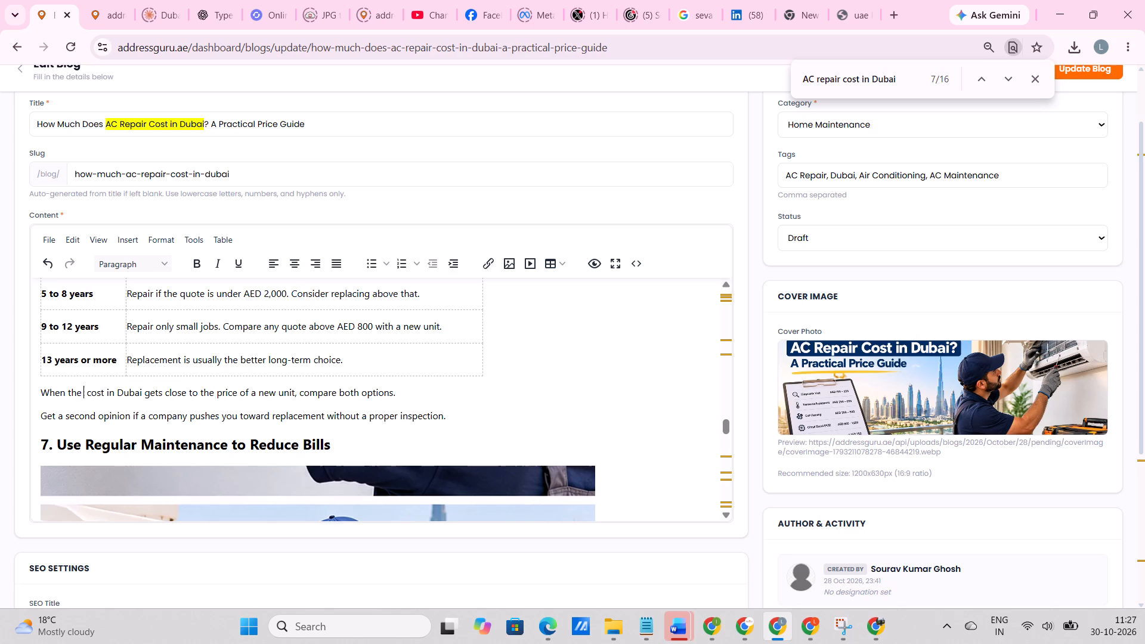
key("BackSpace")
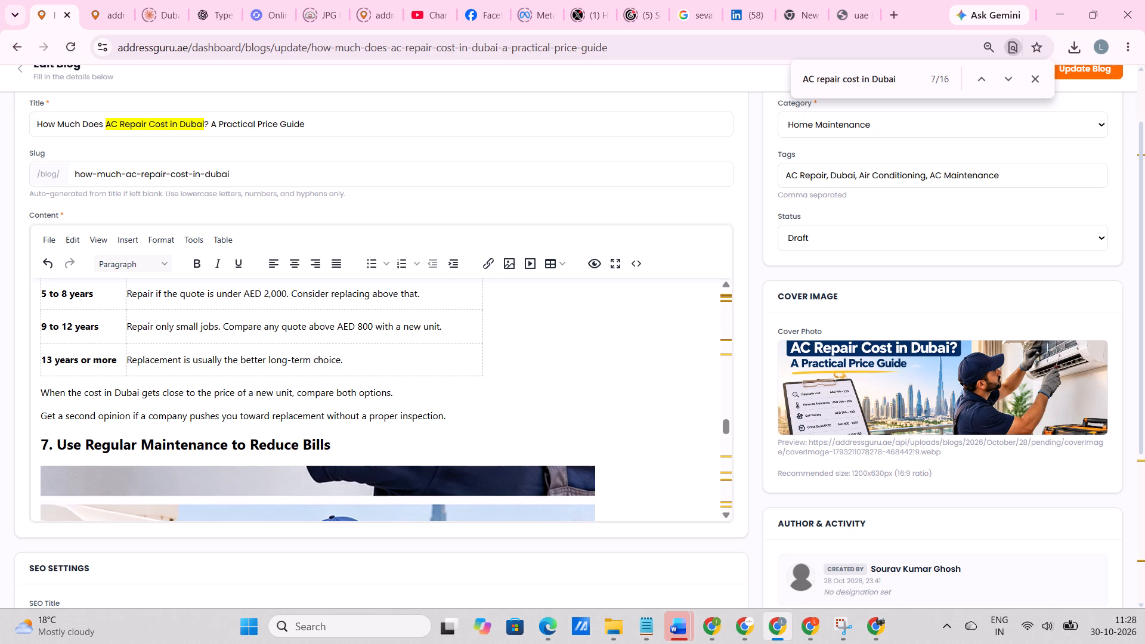
left_click_drag(101, 394, 141, 394)
key("BackSpace")
key("space")
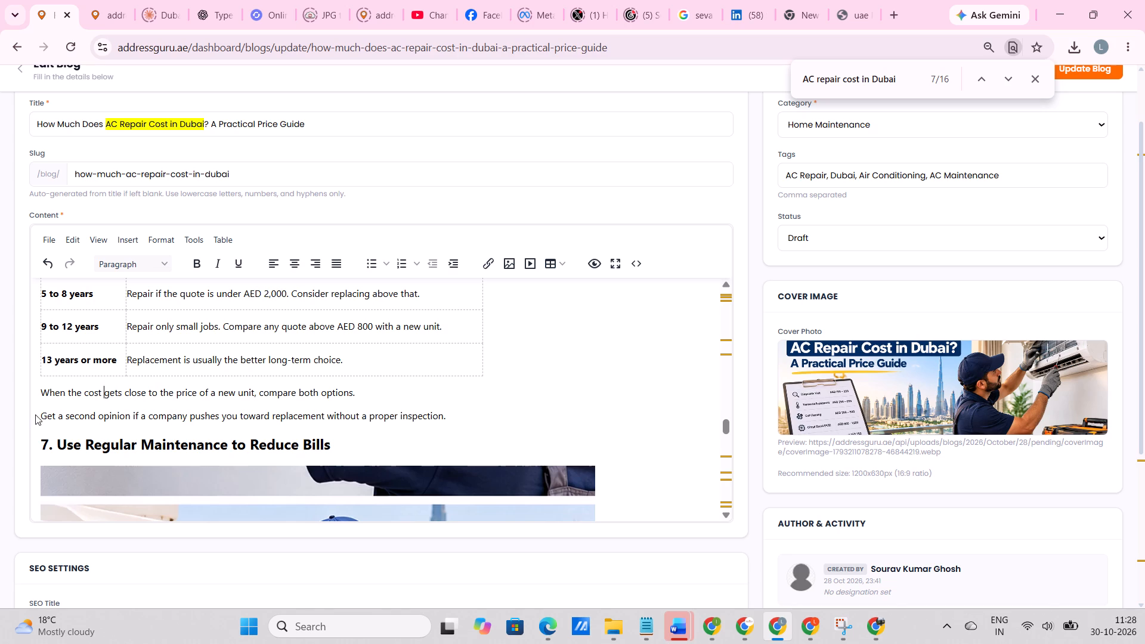
Merge the "Get a second opinion" sentence into the paragraph above it at the end of section 6.
left_click(42, 413)
key("BackSpace")
key("space")
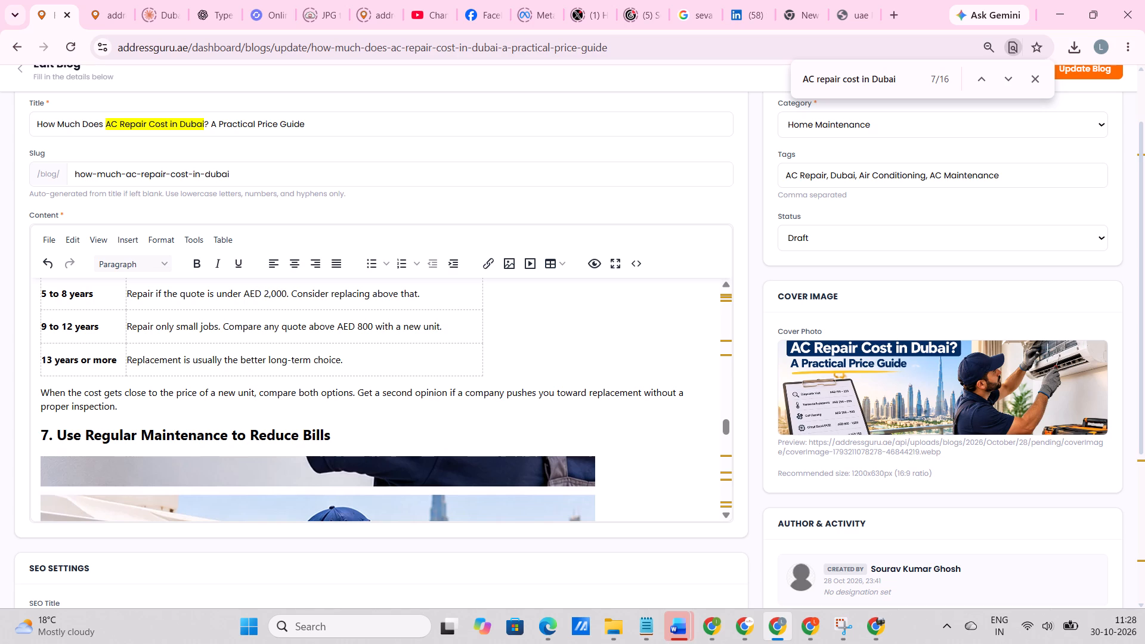
Review the edited text and tables from section 3 through section 7, and examine the image under section 7's heading.
scroll(537, 398, "up", 3)
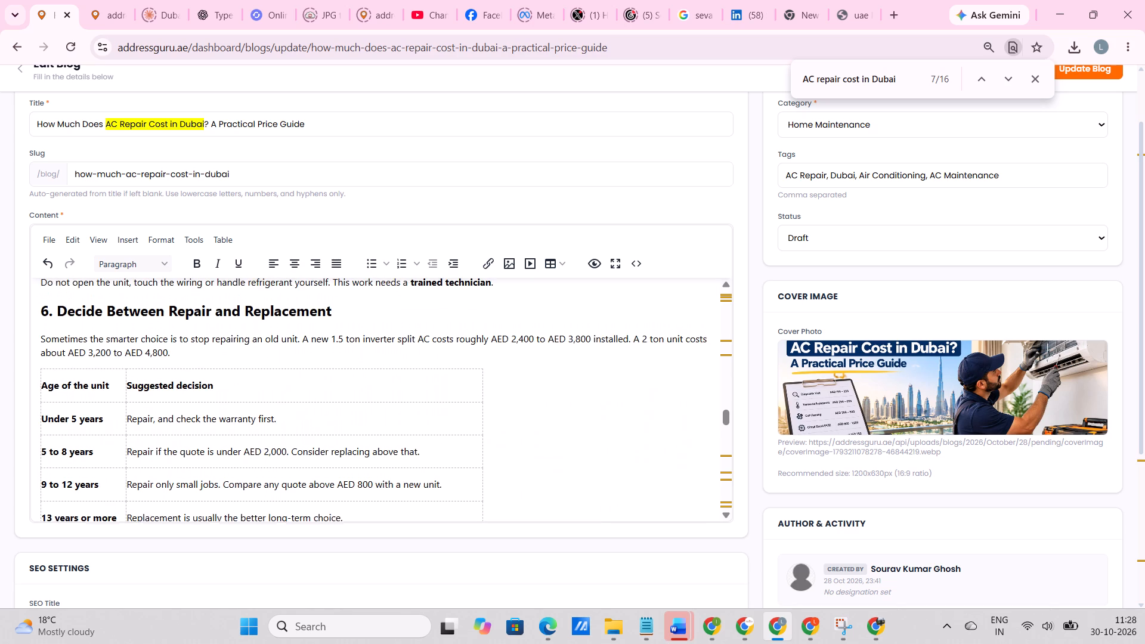
scroll(537, 398, "down", 4)
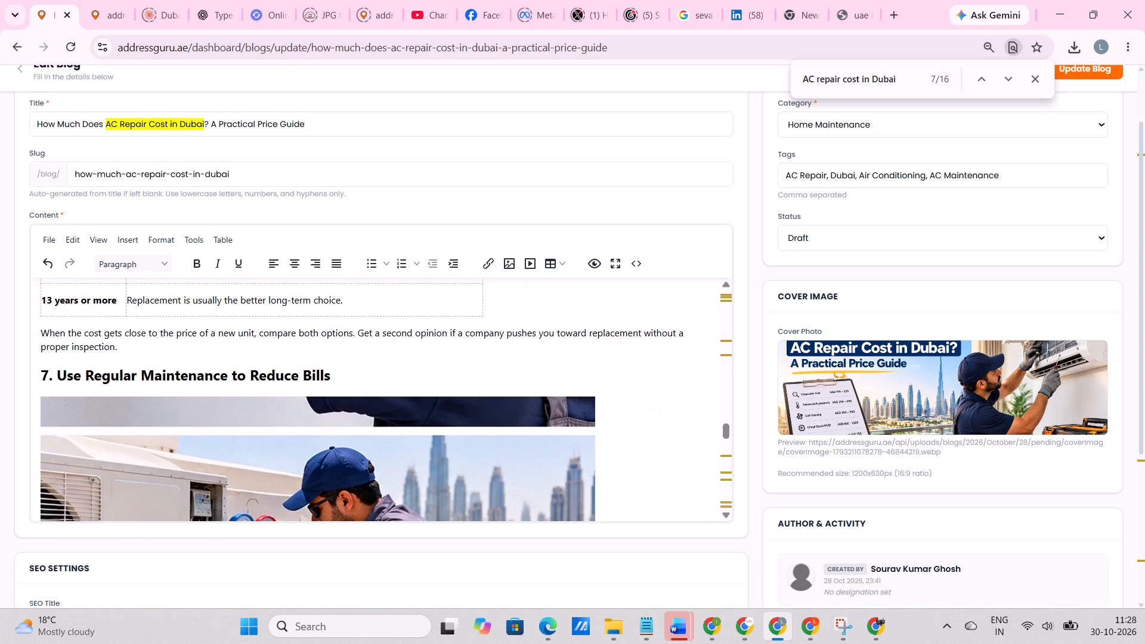
scroll(537, 398, "down", 1)
scroll(536, 398, "up", 3)
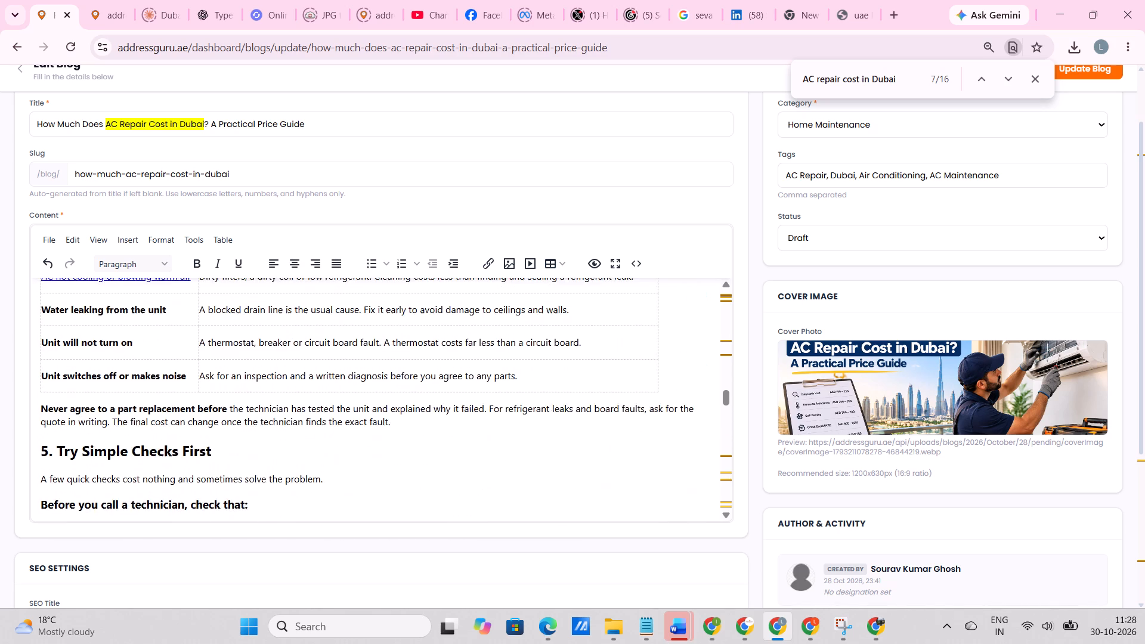
scroll(536, 398, "up", 6)
scroll(536, 398, "down", 4)
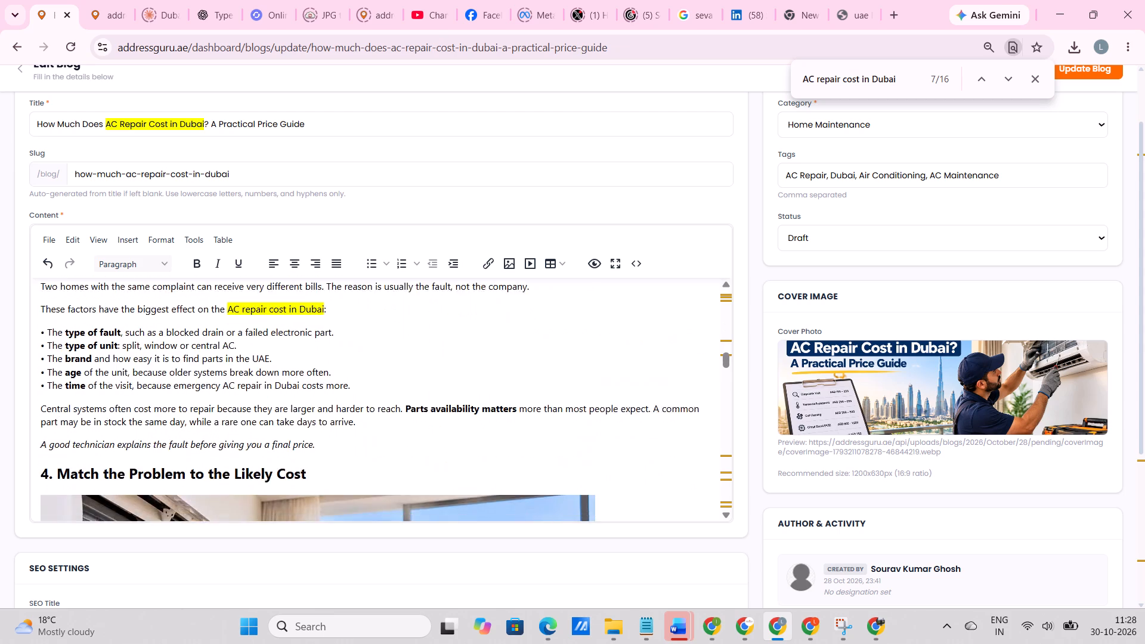
scroll(536, 398, "down", 7)
scroll(536, 398, "up", 1)
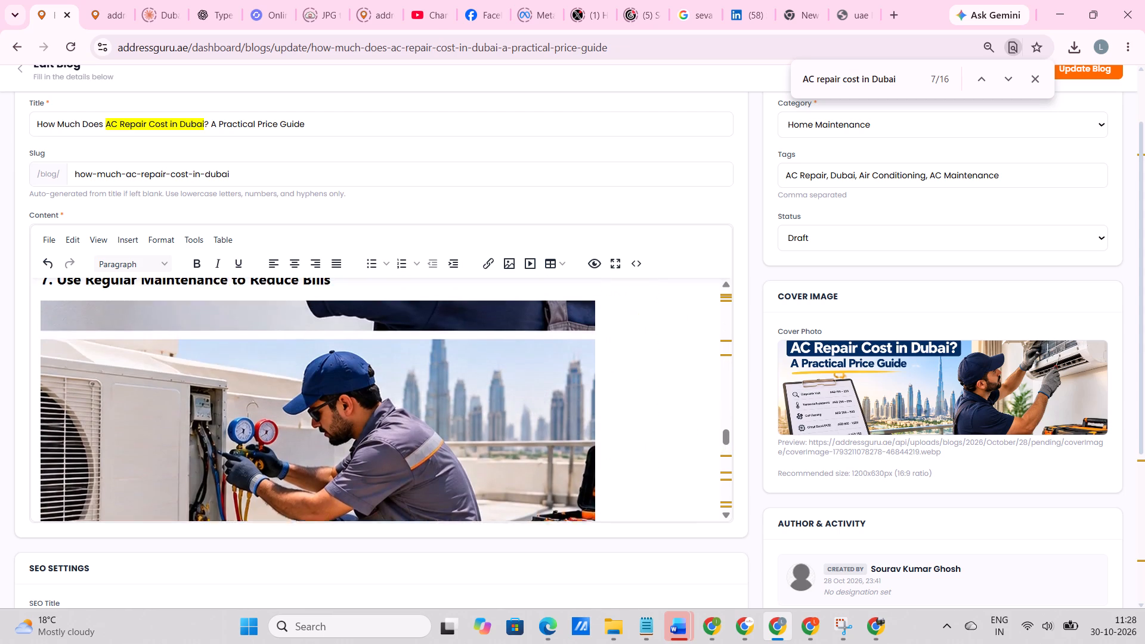
scroll(536, 398, "up", 1)
left_click(505, 408)
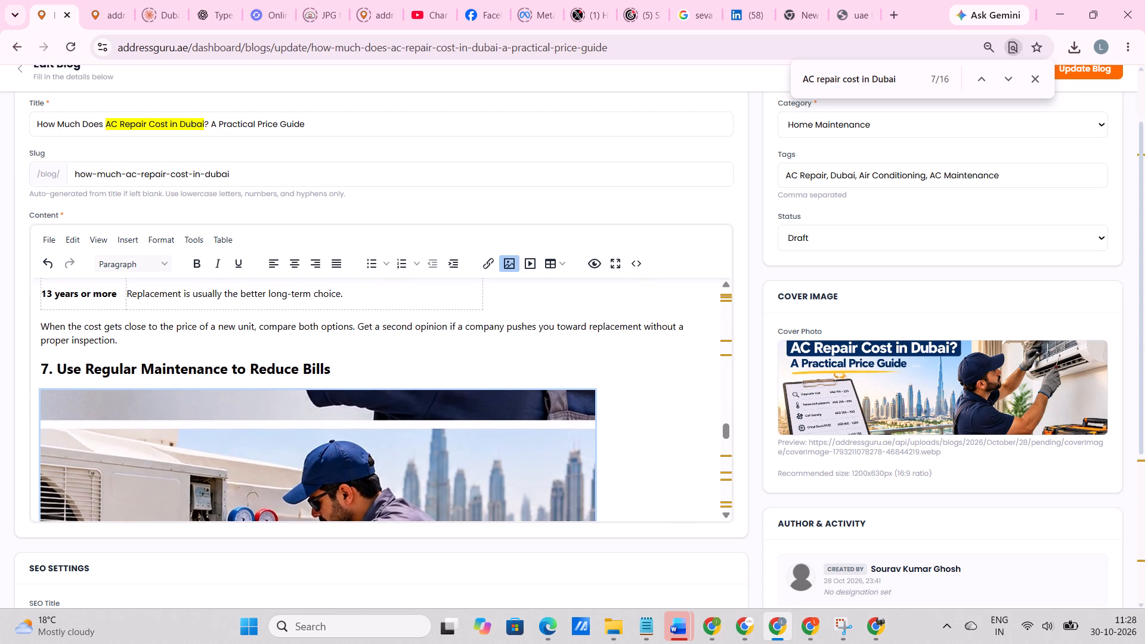
scroll(503, 408, "down", 1)
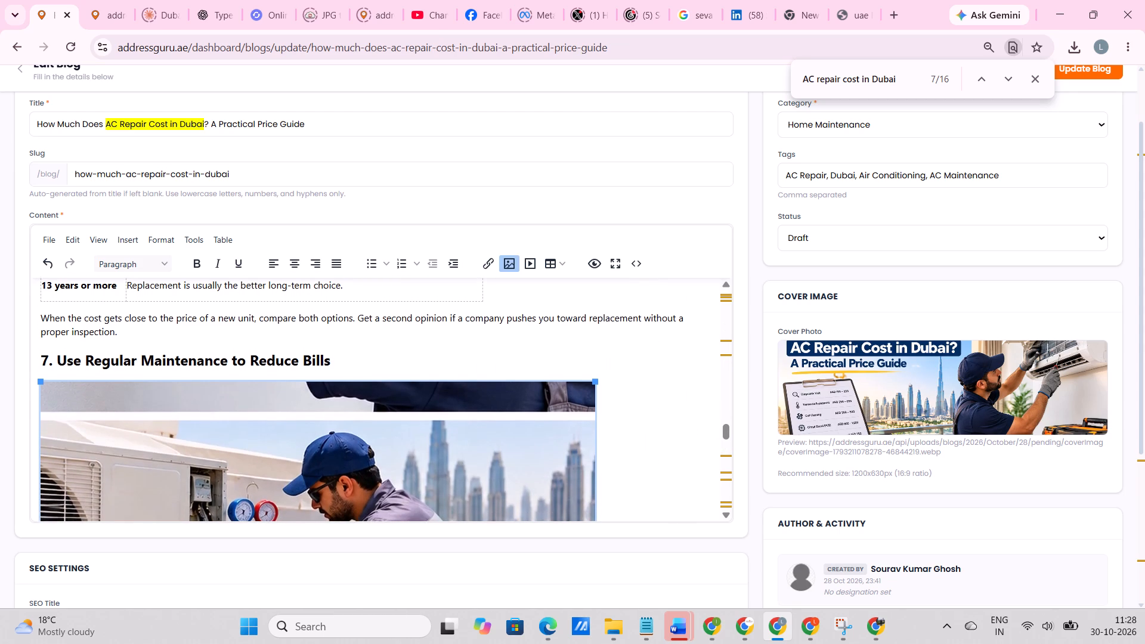
scroll(361, 377, "down", 2)
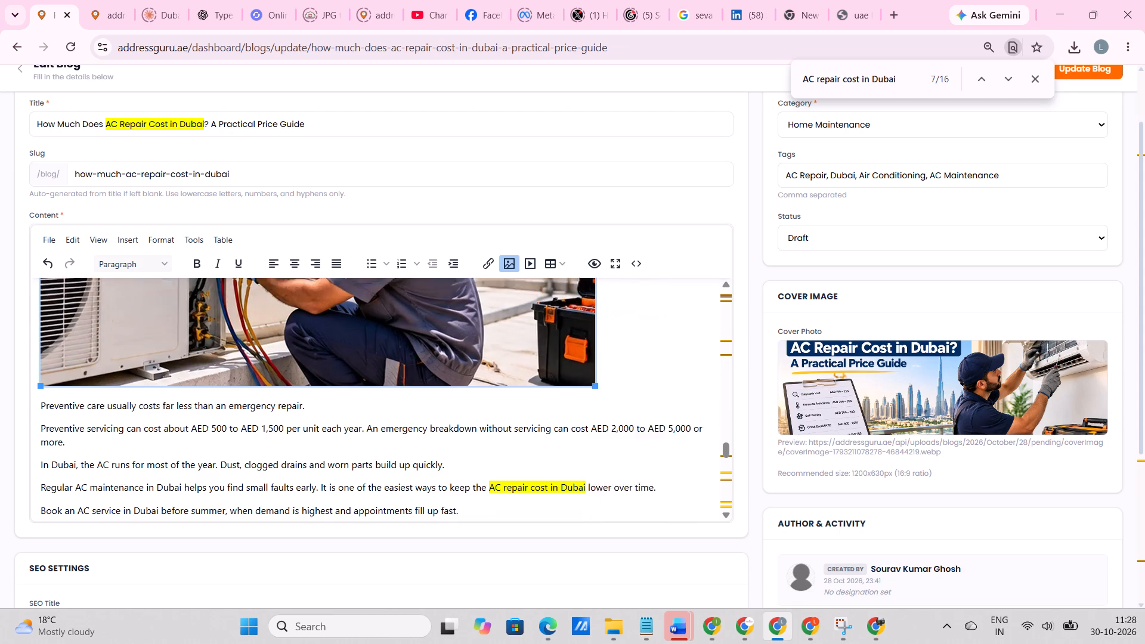
scroll(361, 377, "down", 1)
scroll(359, 378, "up", 3)
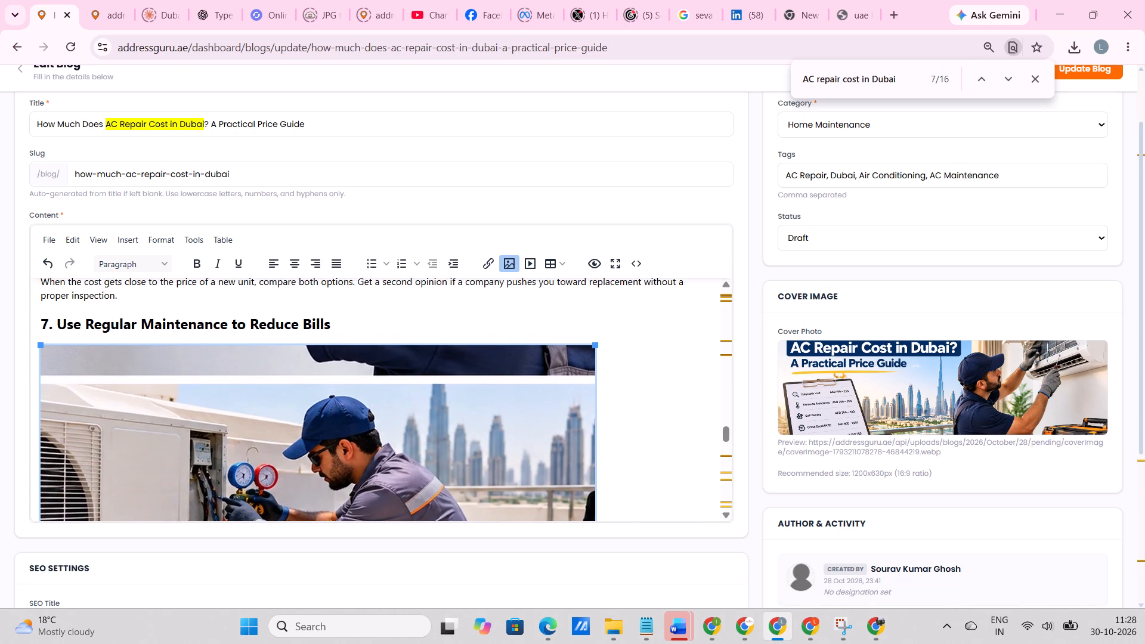
scroll(354, 378, "up", 1)
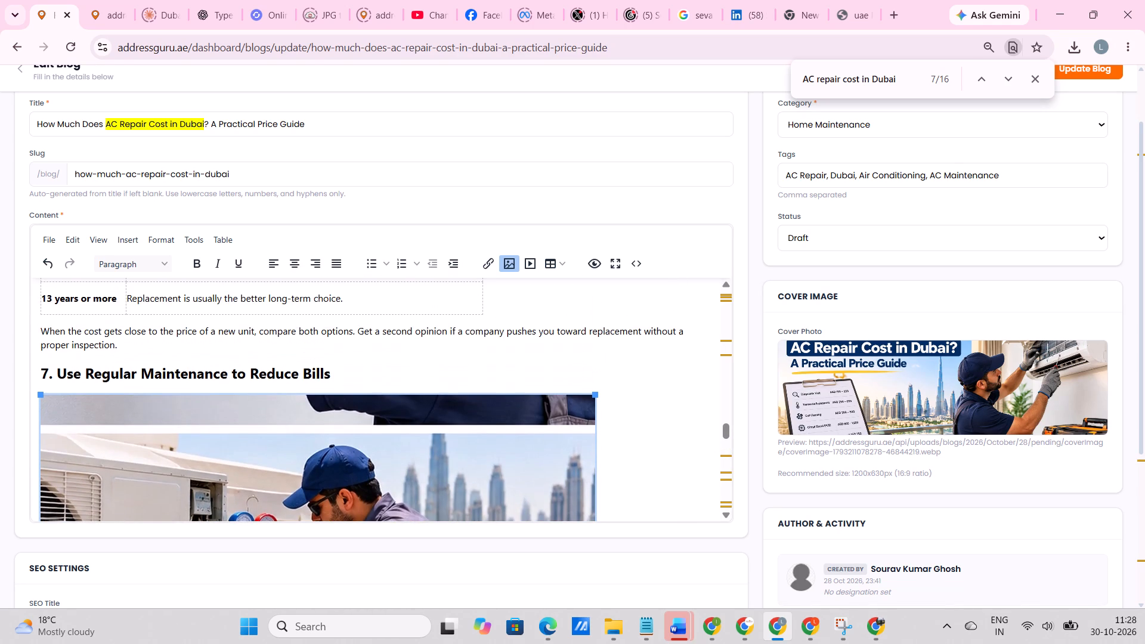
Merge section 7's "Preventive servicing can cost about" paragraph into the opening sentence below the image.
scroll(353, 378, "down", 4)
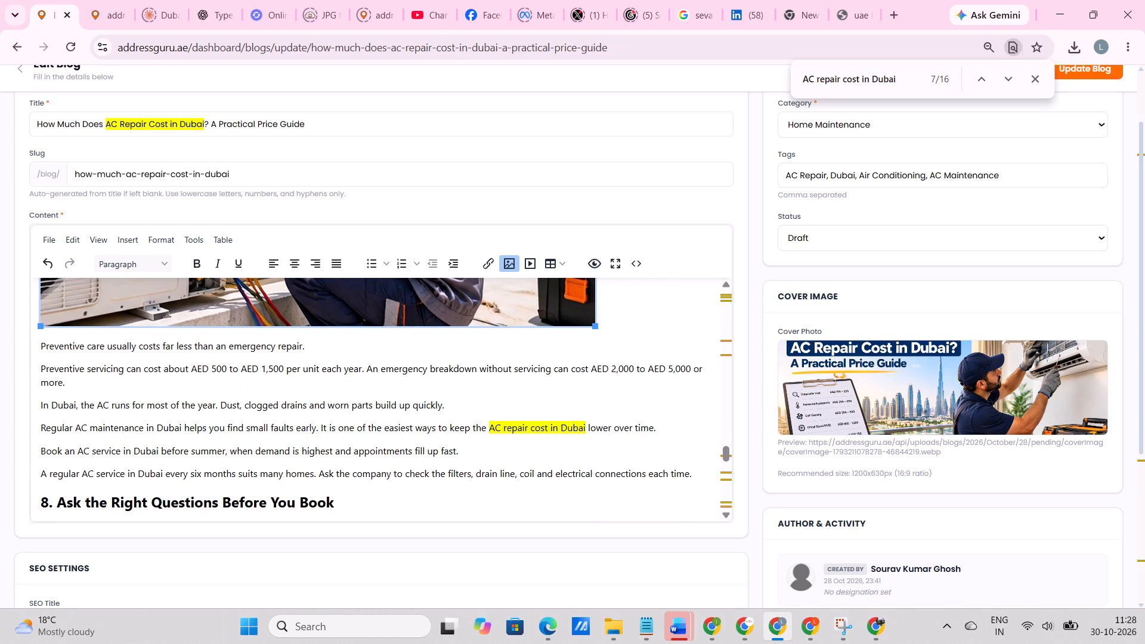
left_click(43, 372)
key("BackSpace")
key("space")
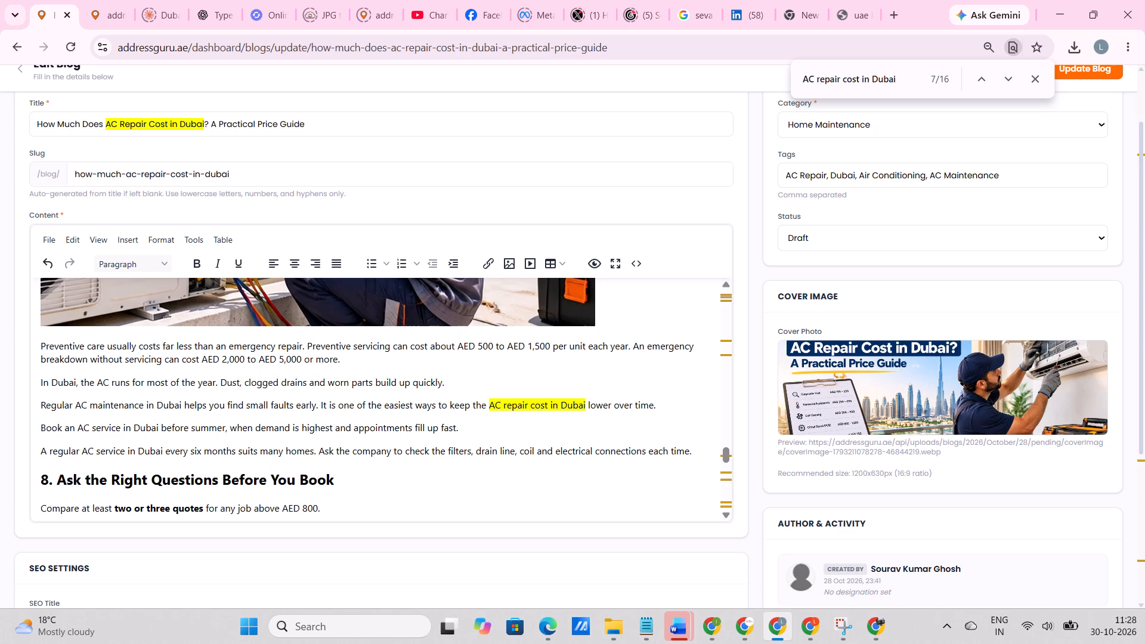
Bold "Preventive servicing" in section 7's first paragraph.
left_click_drag(307, 344, 391, 343)
key("ctrl+b")
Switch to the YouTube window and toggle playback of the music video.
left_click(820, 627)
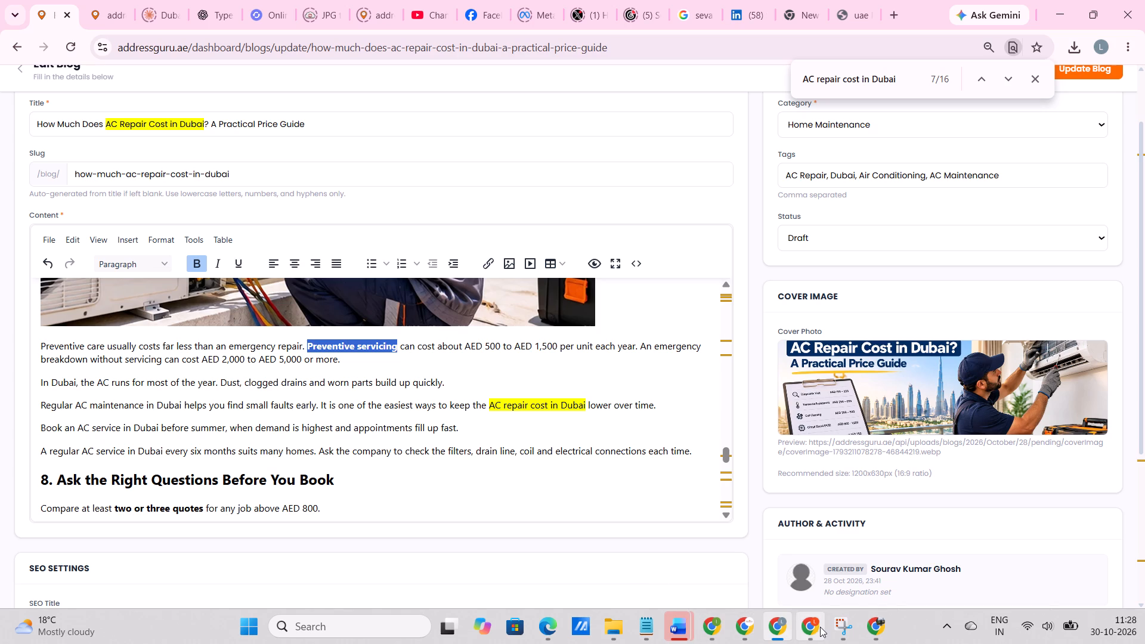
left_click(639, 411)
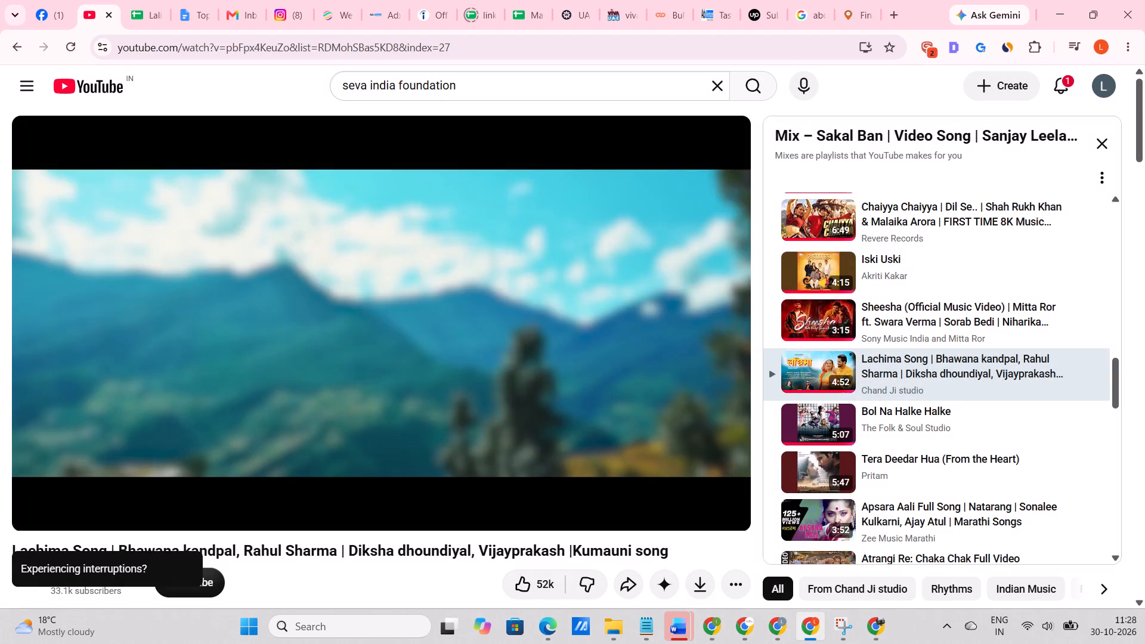
double_click(1056, 7)
left_click(773, 636)
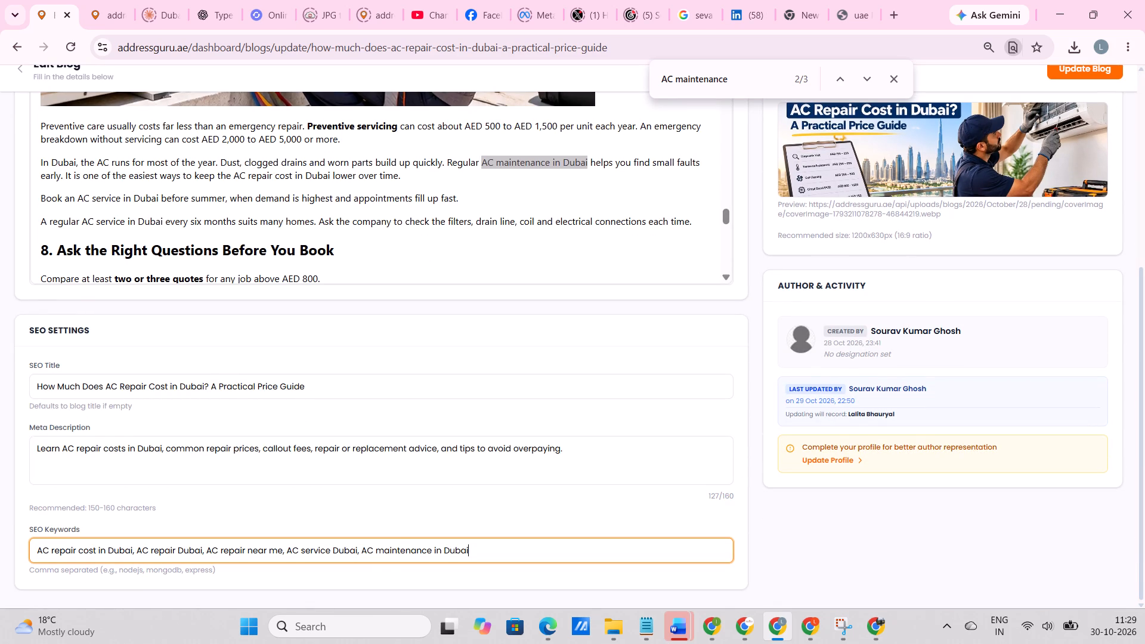
Merge section 7's "A regular AC service in Dubai" paragraph into the preceding "Book an AC service in Dubai" paragraph.
scroll(500, 479, "up", 3)
double_click(522, 368)
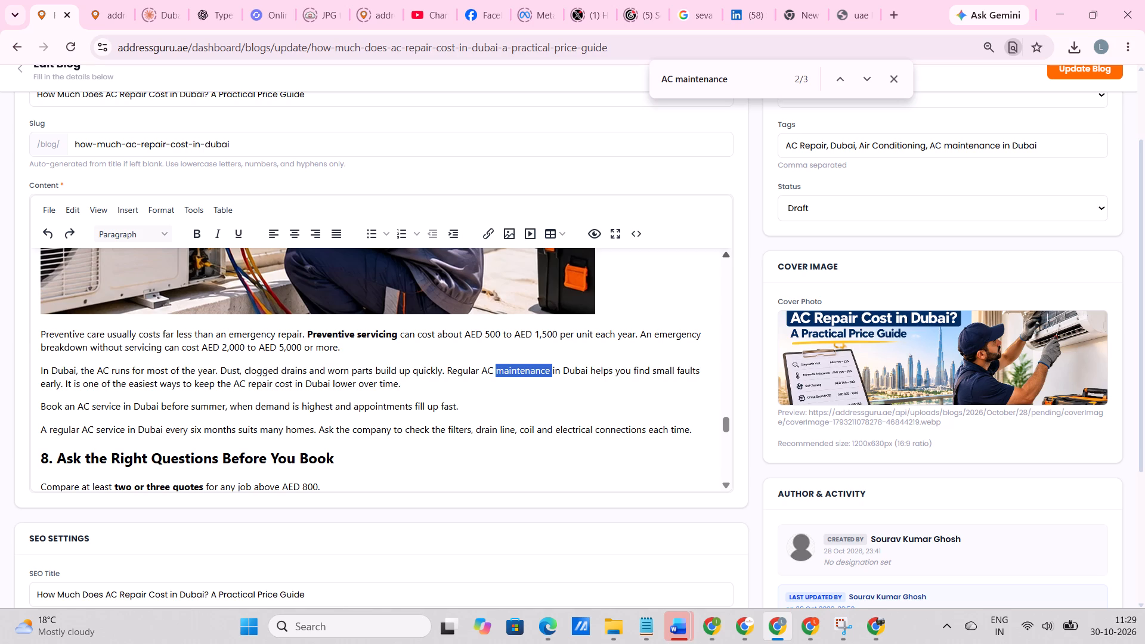
scroll(602, 384, "down", 1)
left_click(459, 378)
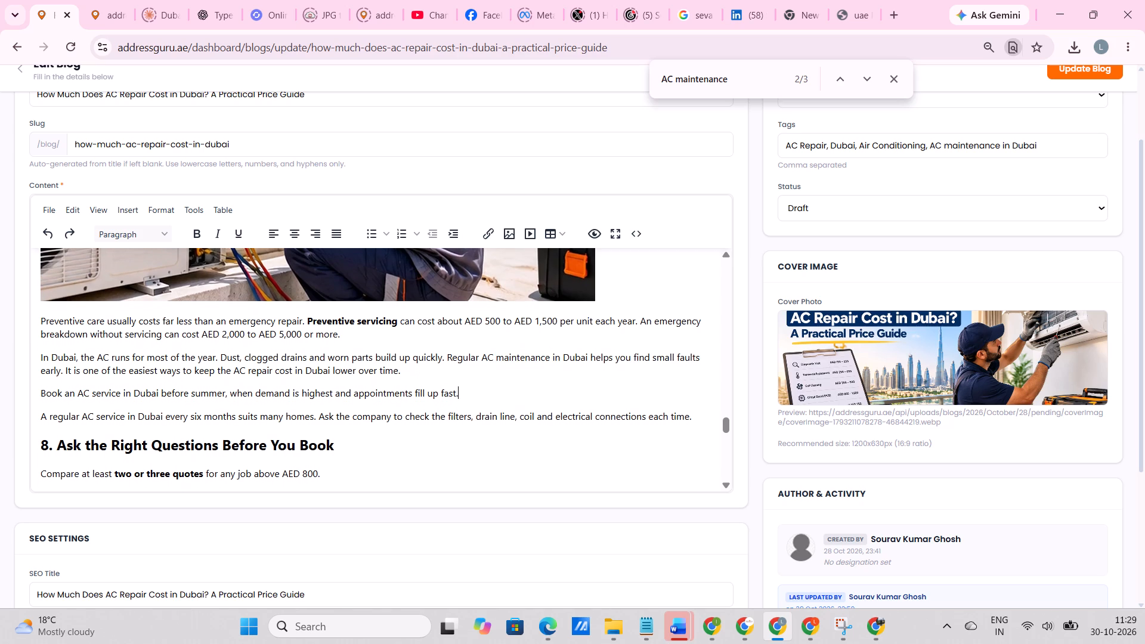
scroll(459, 378, "down", 2)
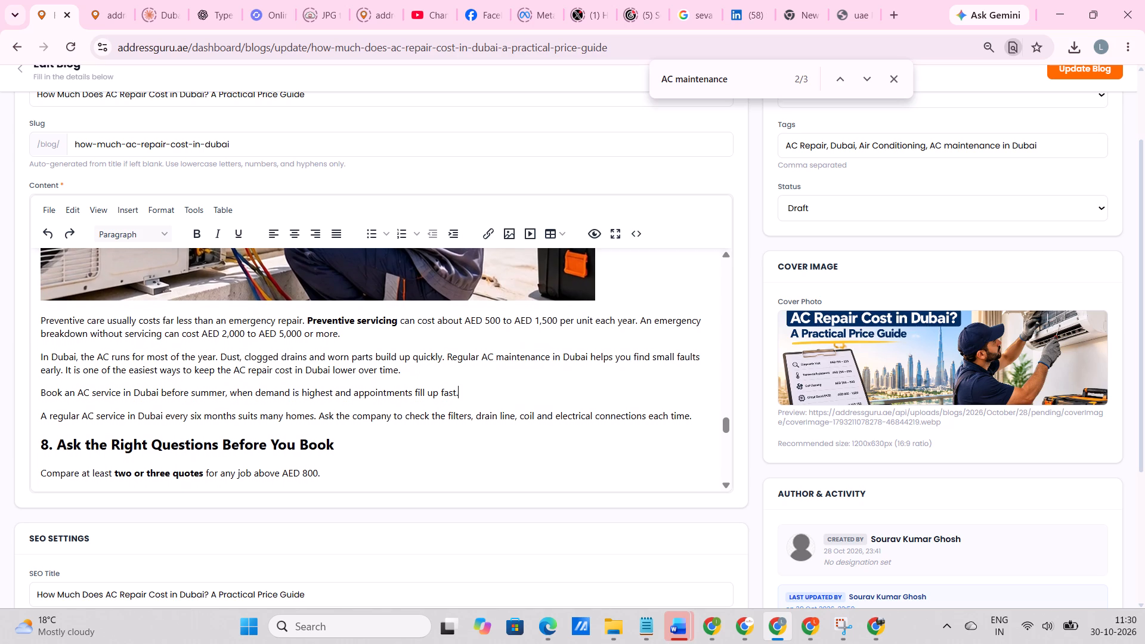
scroll(459, 370, "down", 1)
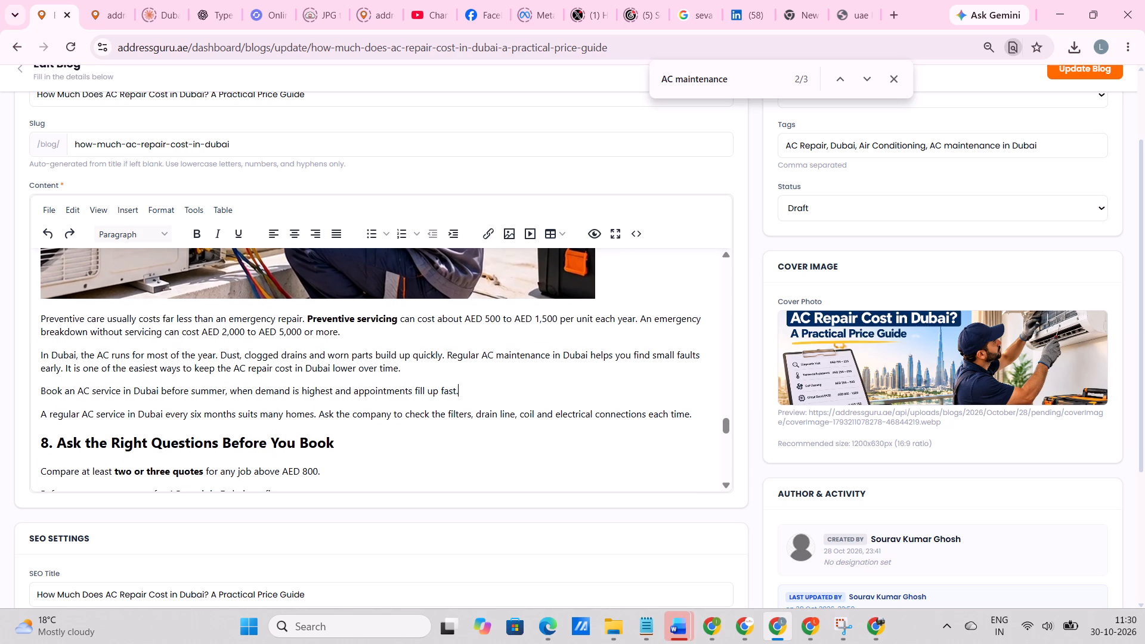
left_click(838, 79)
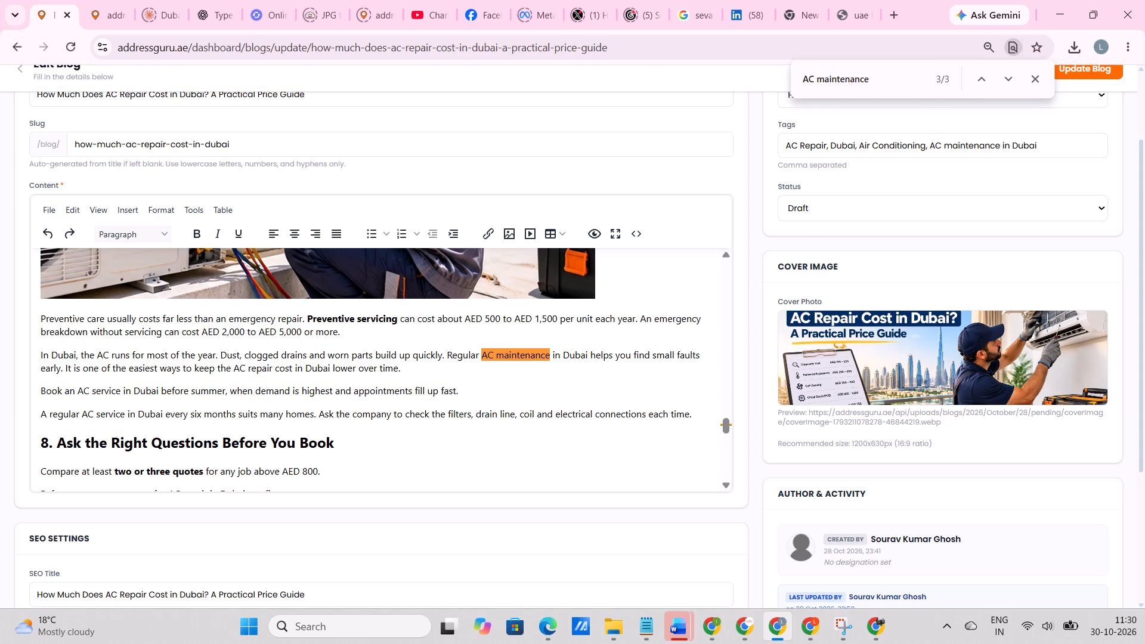
scroll(524, 377, "down", 1)
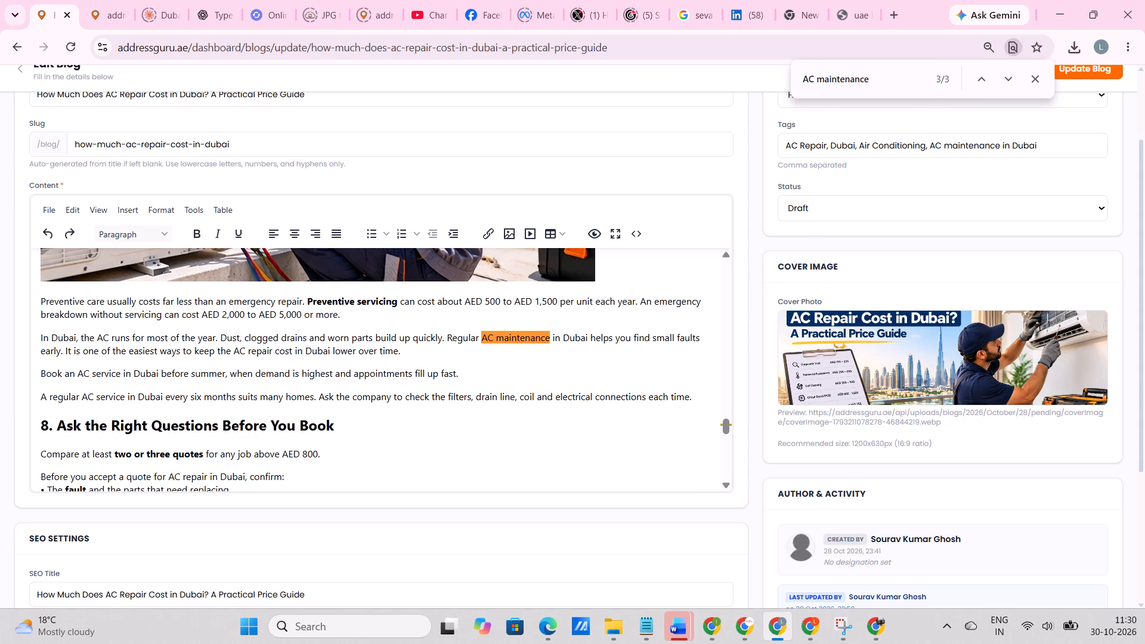
left_click(41, 395)
key("BackSpace")
key("space")
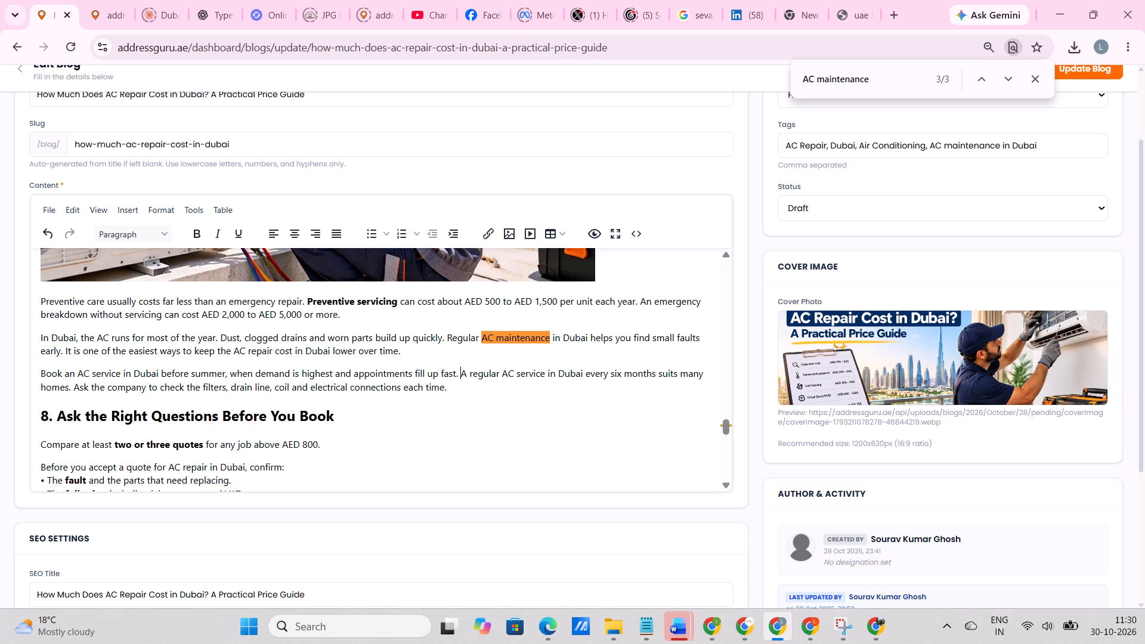
Search the page for the phrase "AC service in Dubai" copied from section 7's last paragraph.
left_click_drag(76, 374, 159, 369)
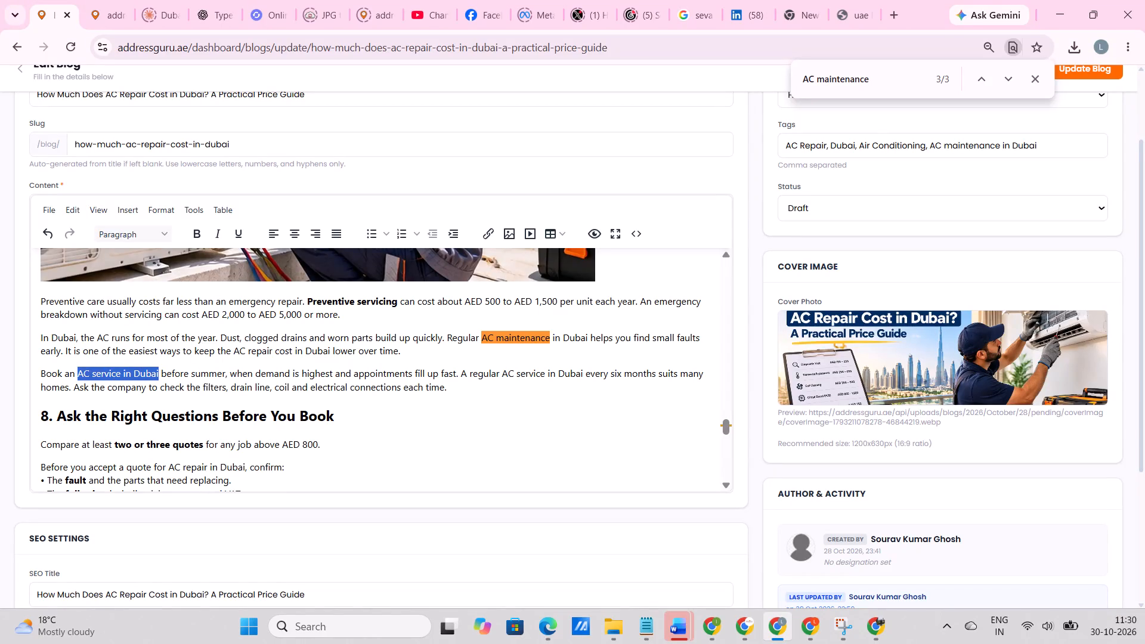
left_click_drag(159, 369, 159, 368)
key("ctrl+c")
key("ctrl+f")
key("ctrl+v")
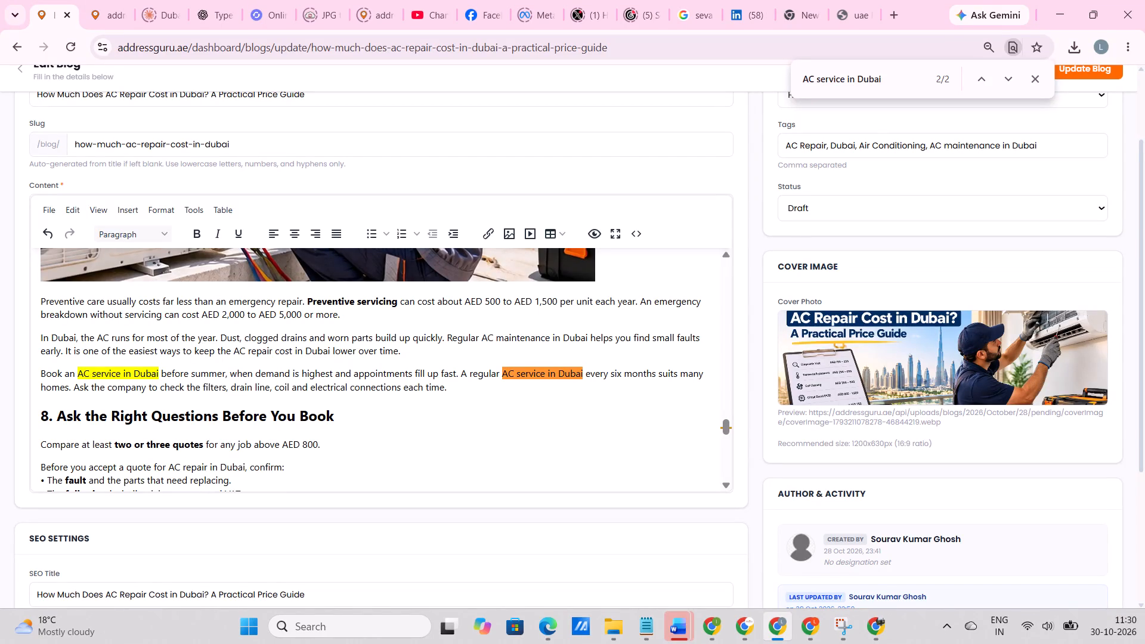
Search the page for the first SEO keyword, "AC repair cost in Dubai".
scroll(801, 490, "down", 3)
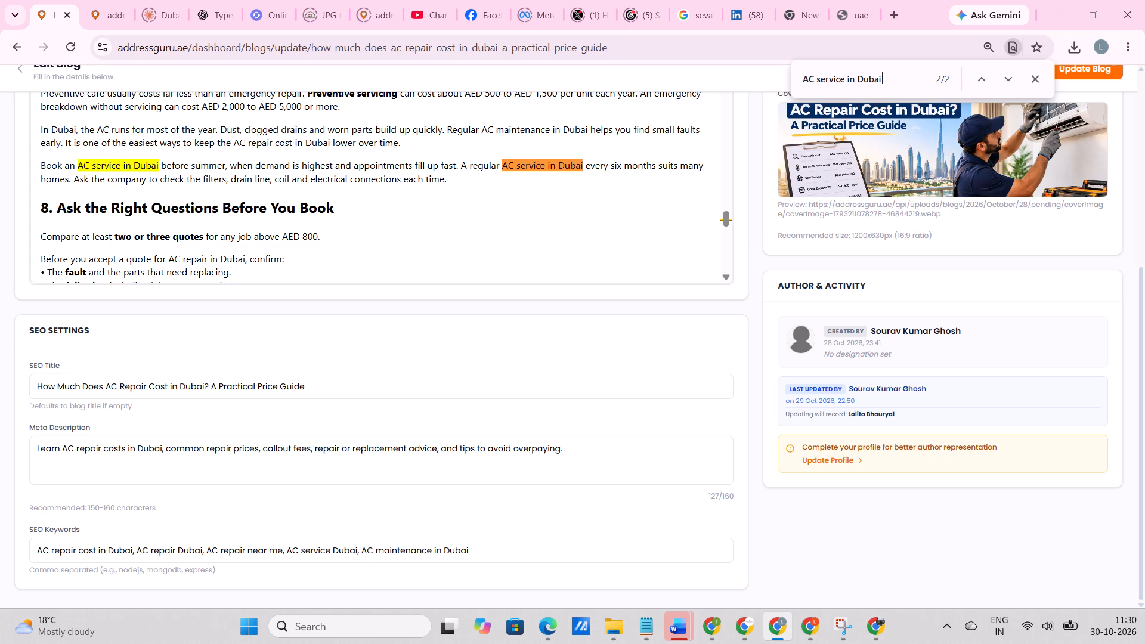
left_click_drag(132, 551, 23, 558)
key("ctrl+c")
key("ctrl+f")
key("ctrl+v")
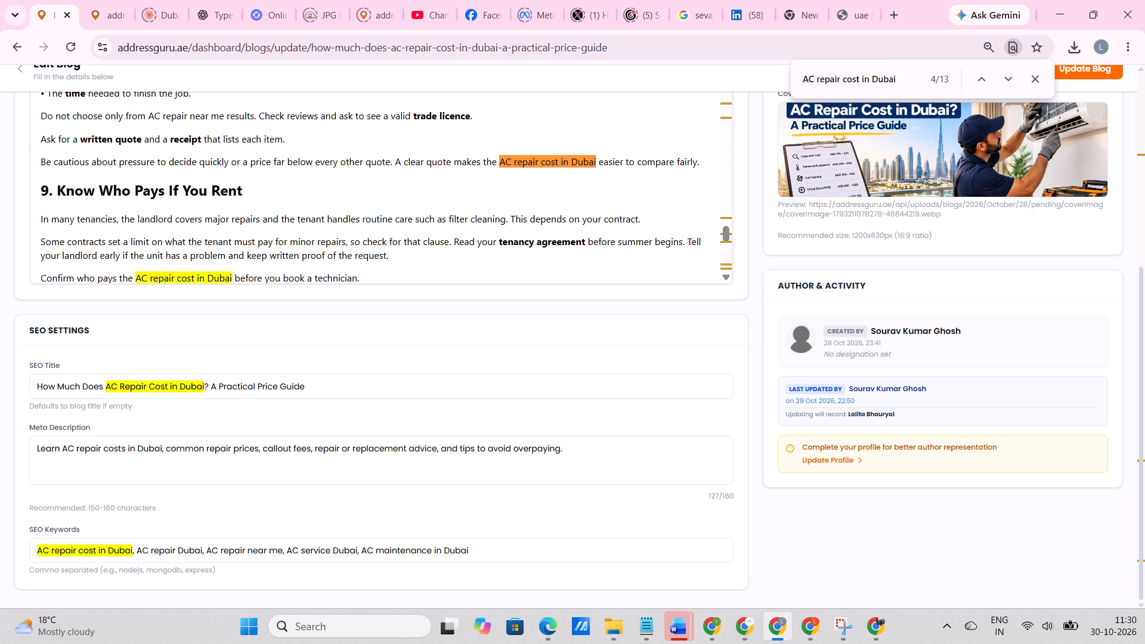
Search the page for the SEO keyword "AC repair Dubai", and shorten the search to "AC repair".
left_click_drag(136, 548, 197, 547)
left_click_drag(197, 547, 203, 545)
left_click_drag(203, 545, 203, 545)
key("ctrl+c")
key("ctrl+f")
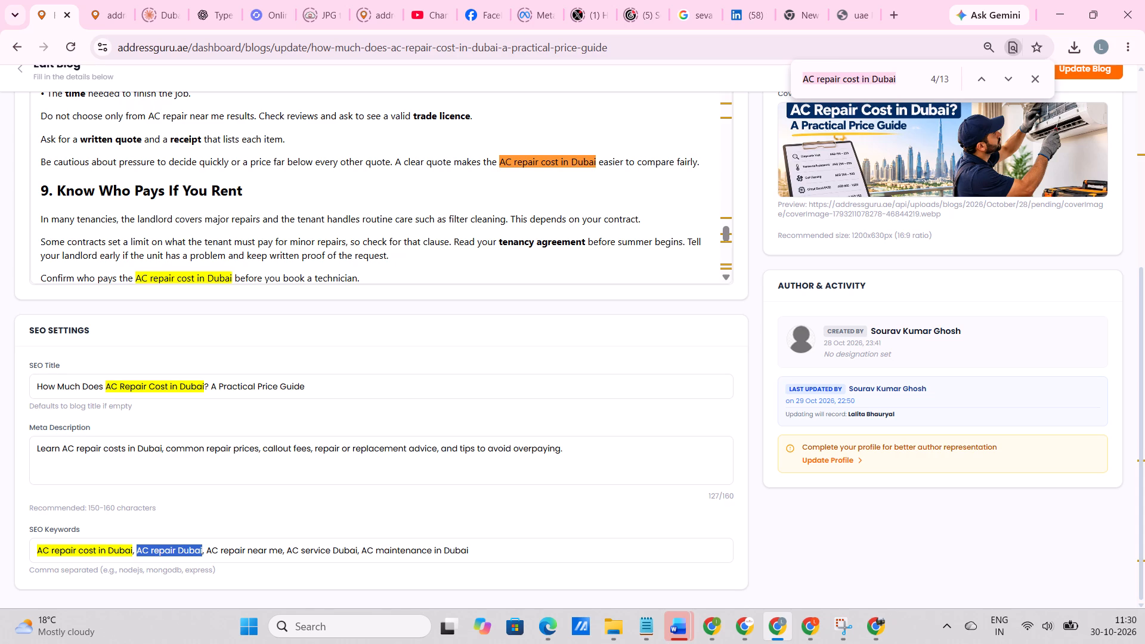
key("ctrl+v")
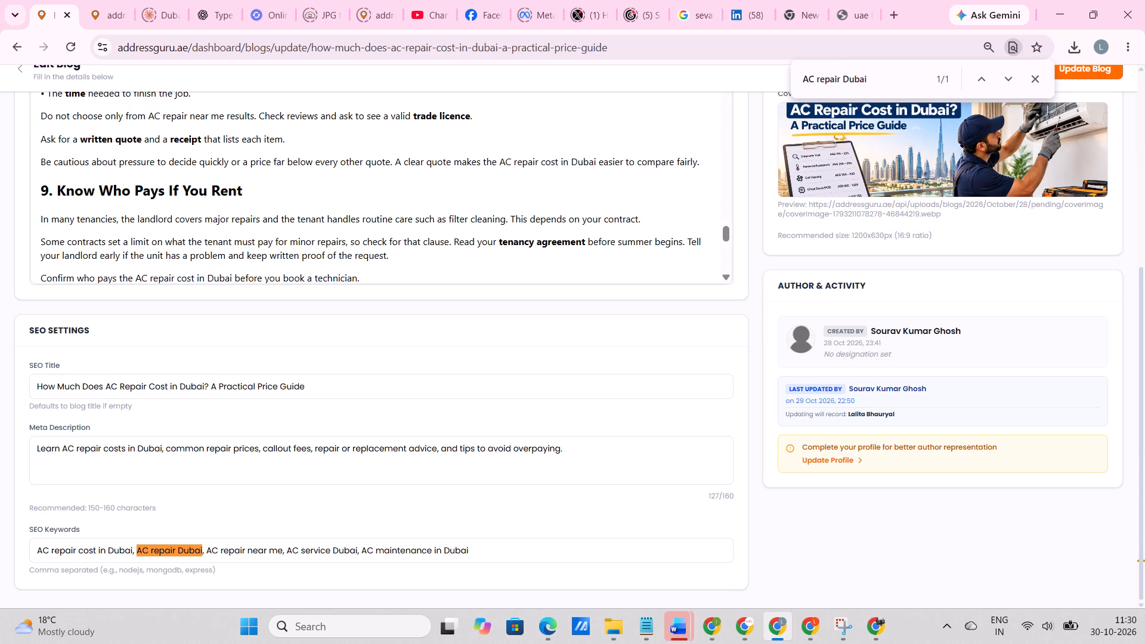
key("BackSpace")
key("BackSpace")
key("BackSpace")
key("BackSpace")
key("BackSpace")
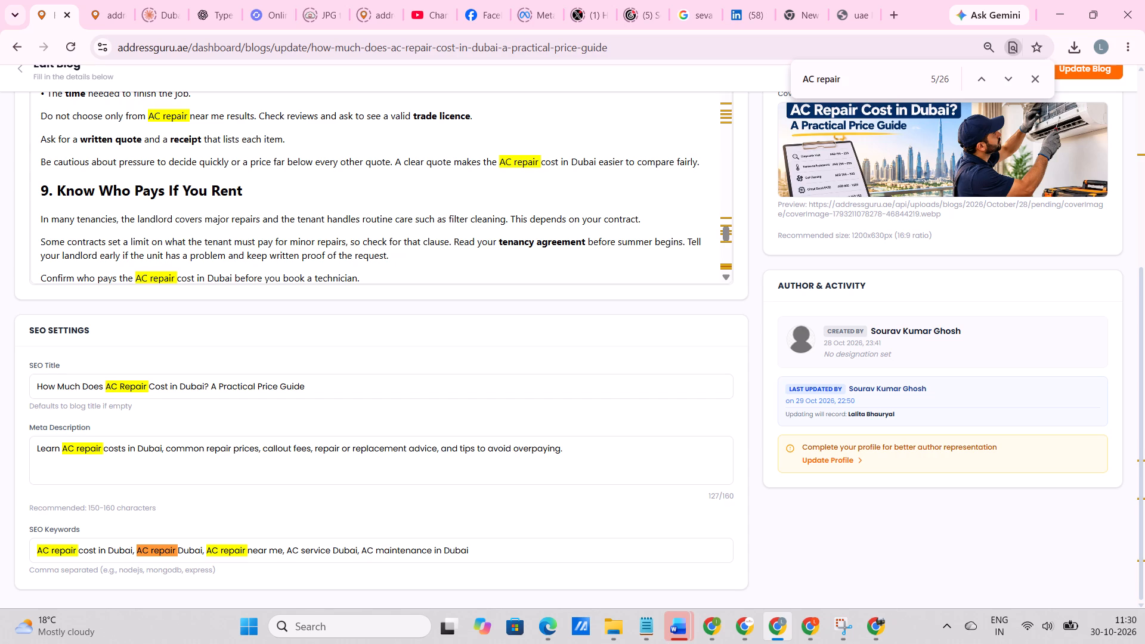
Search the page for the SEO keyword "AC repair near me" to check its use in the blog.
left_click_drag(206, 547, 281, 543)
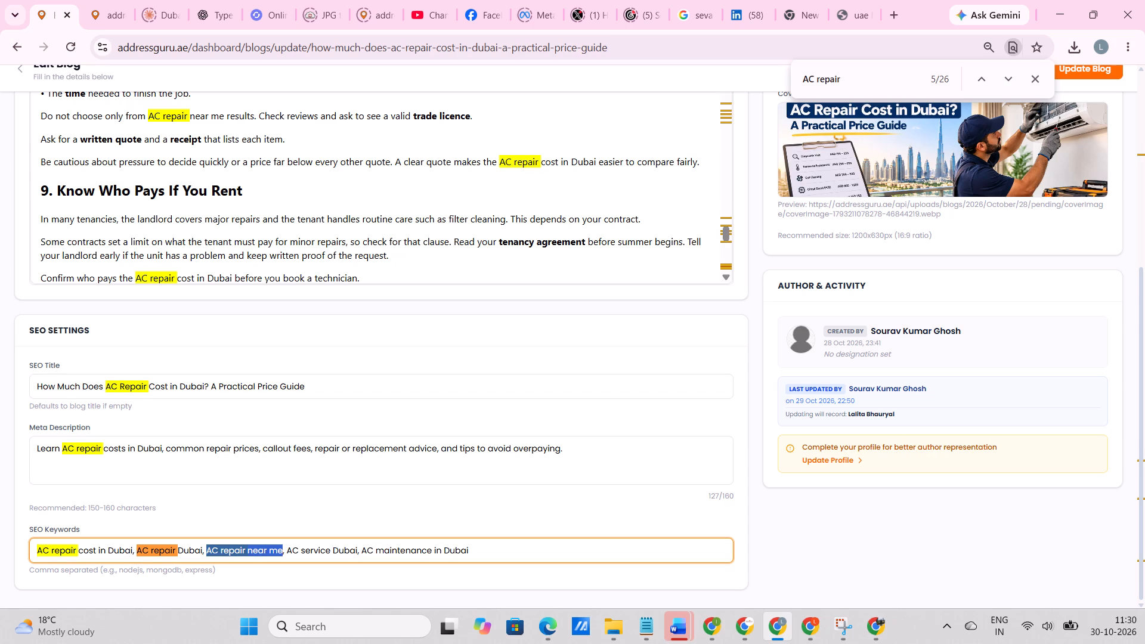
left_click_drag(281, 543, 281, 541)
key("ctrl+c")
key("ctrl+f")
key("ctrl+v")
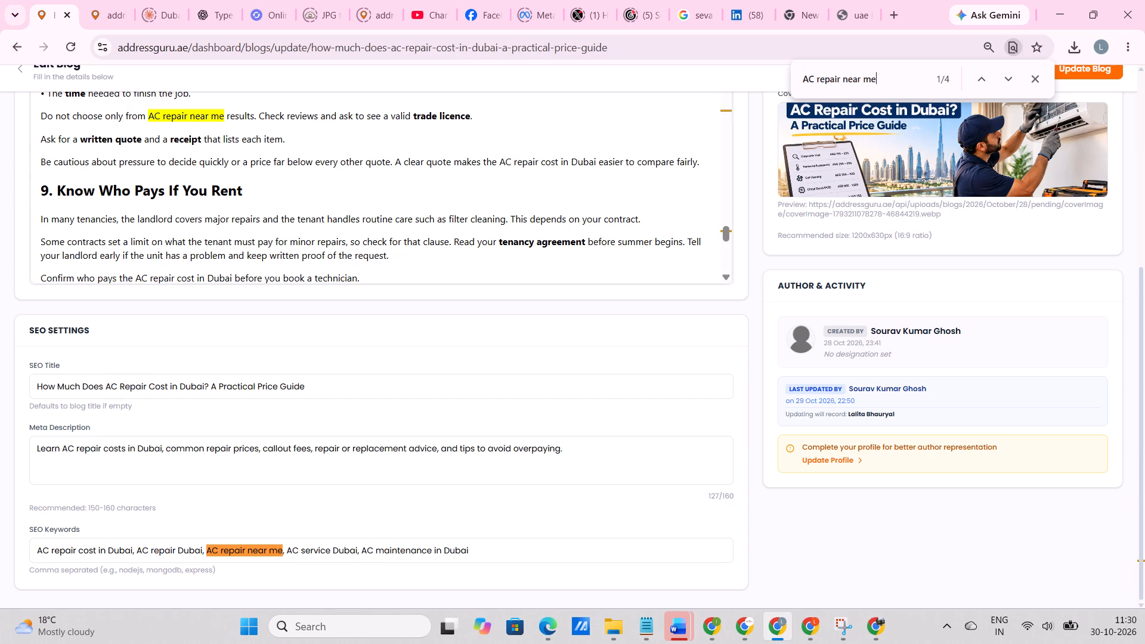
Search the page for the SEO keyword "AC service Dubai", including its trailing comma.
left_click_drag(287, 548, 356, 543)
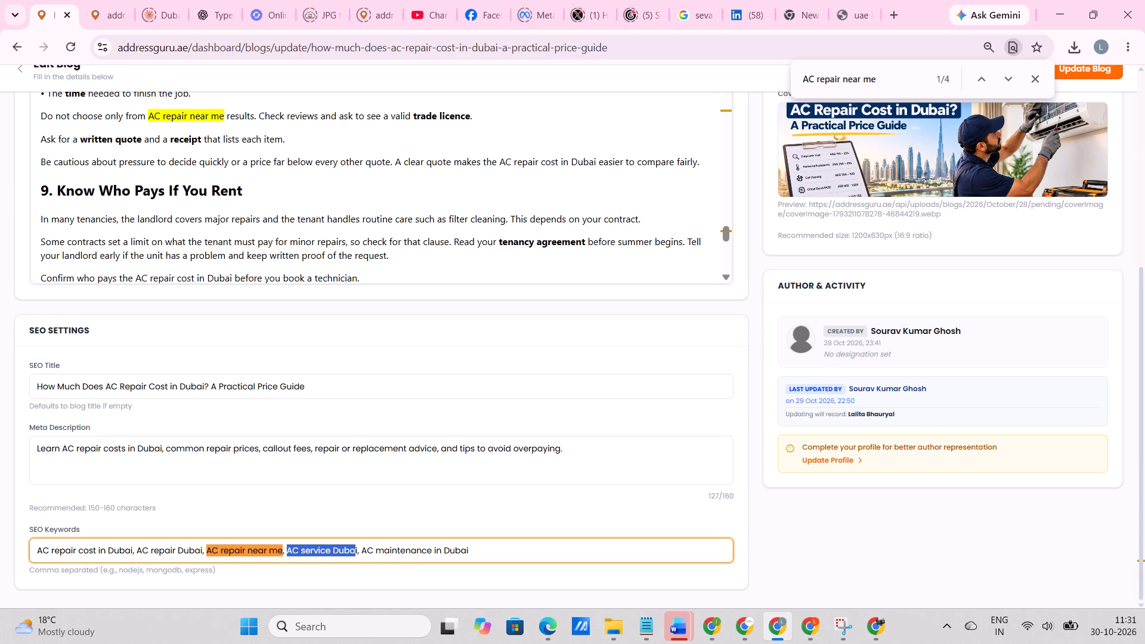
left_click_drag(356, 543, 360, 542)
key("ctrl+c")
key("ctrl+f")
key("ctrl+v")
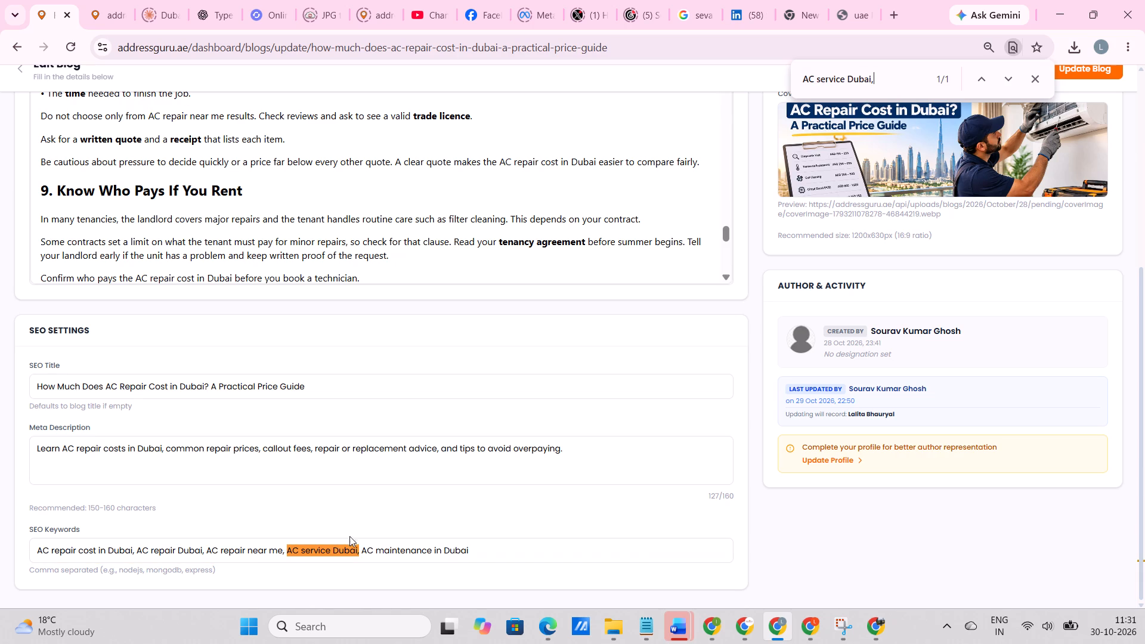
Shorten the page search to "AC service", go through its uses in the blog, and select the phrase "AC service in Dubai" before heading 8.
key("BackSpace")
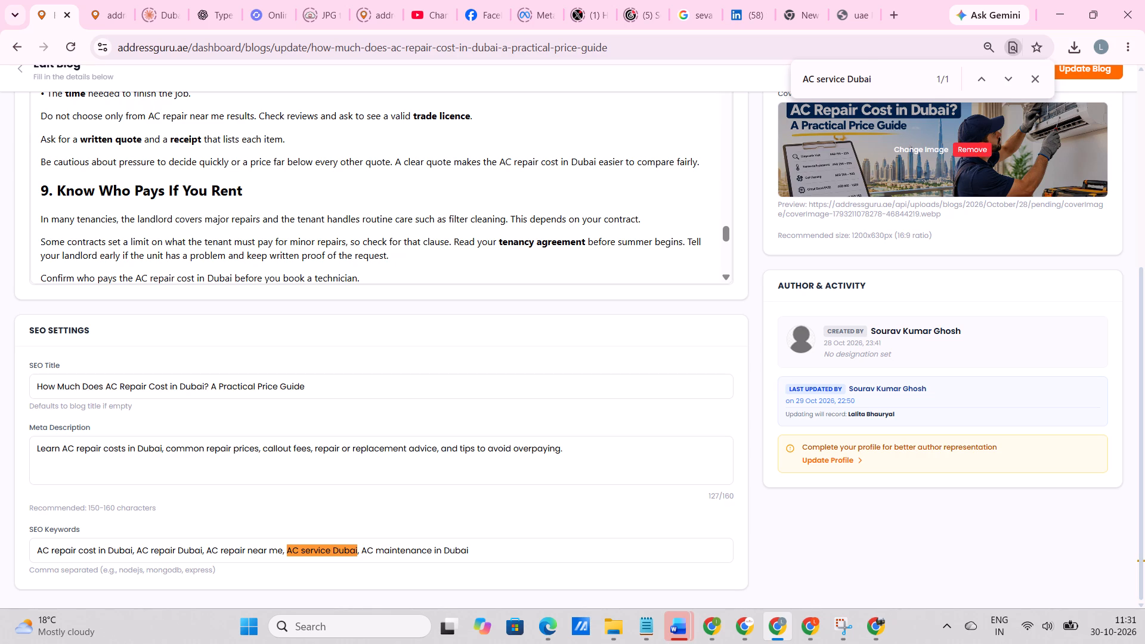
left_click(982, 85)
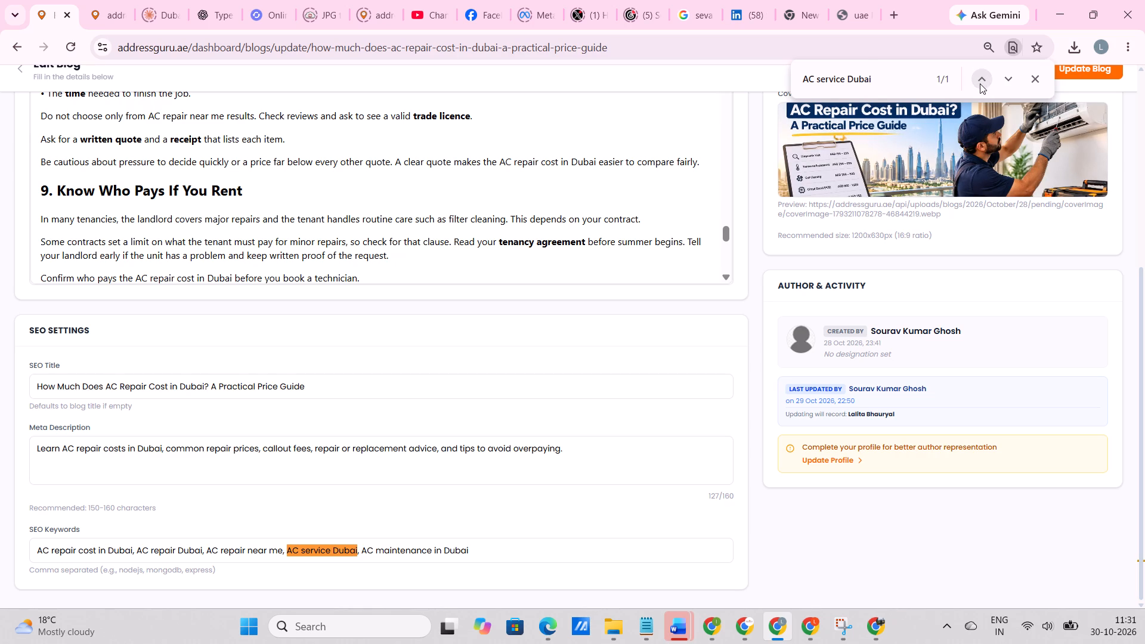
key("BackSpace")
key("BackSpace")
key("BackSpace")
key("BackSpace")
key("BackSpace")
key("BackSpace")
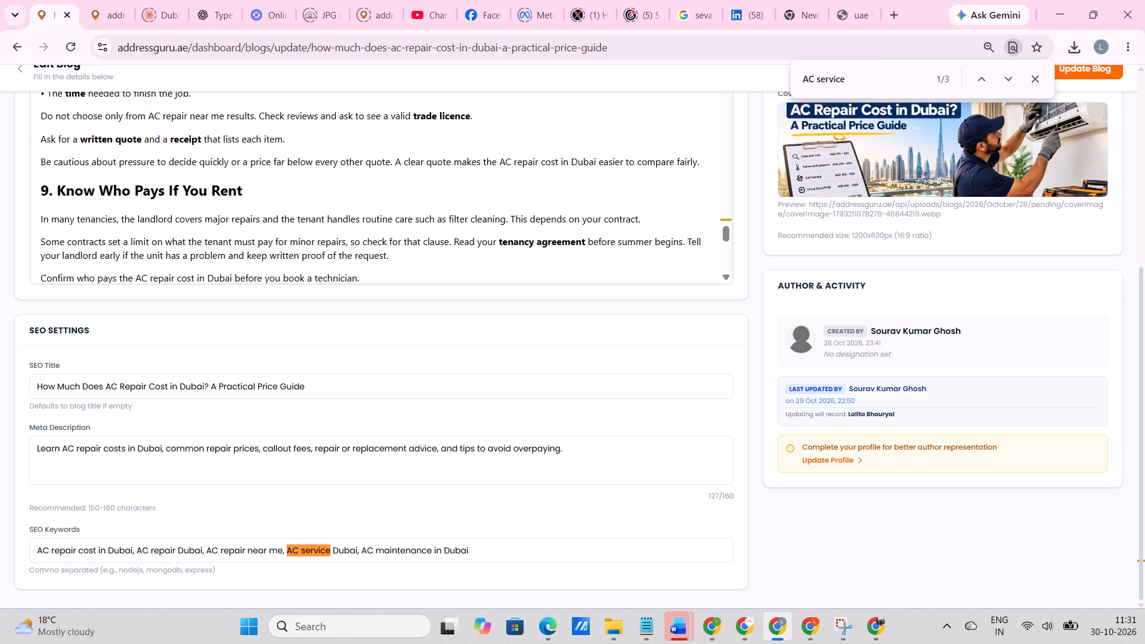
left_click(970, 85)
left_click(985, 82)
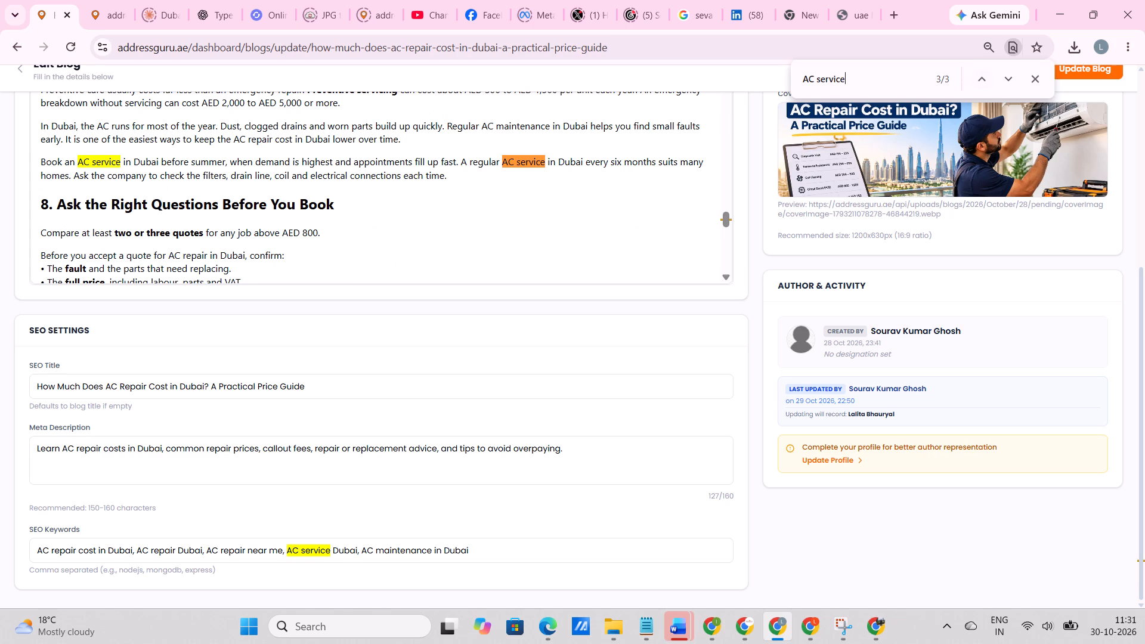
left_click_drag(503, 162, 509, 162)
left_click_drag(509, 162, 583, 162)
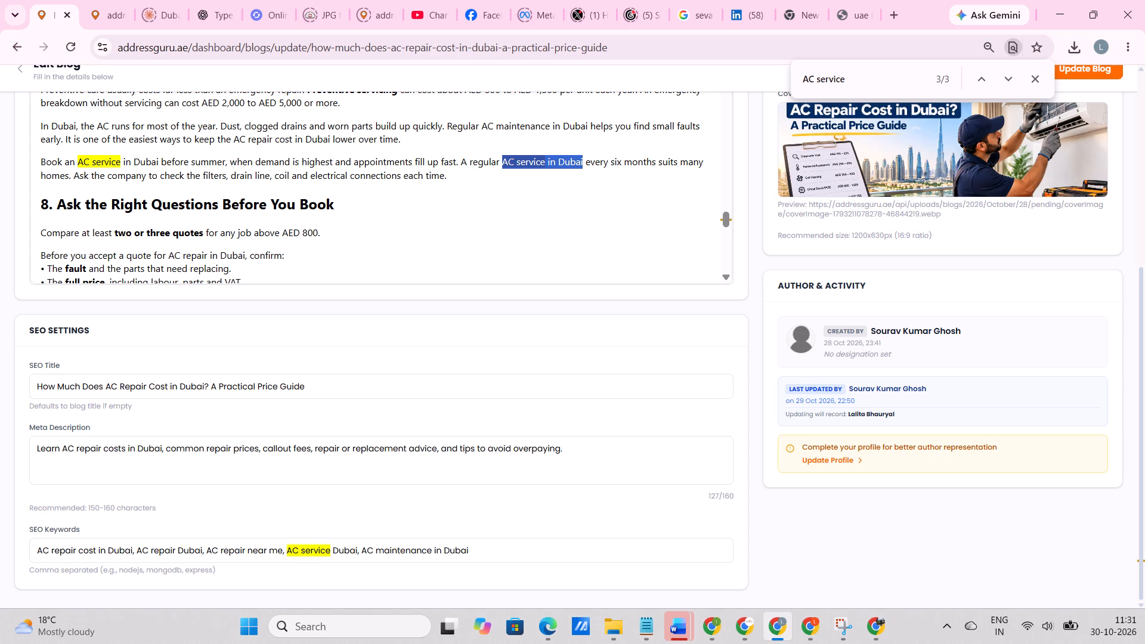
Capture a screenshot snip of the SEO Keywords section with its full keyword list.
key("Print")
left_click_drag(5, 484, 615, 603)
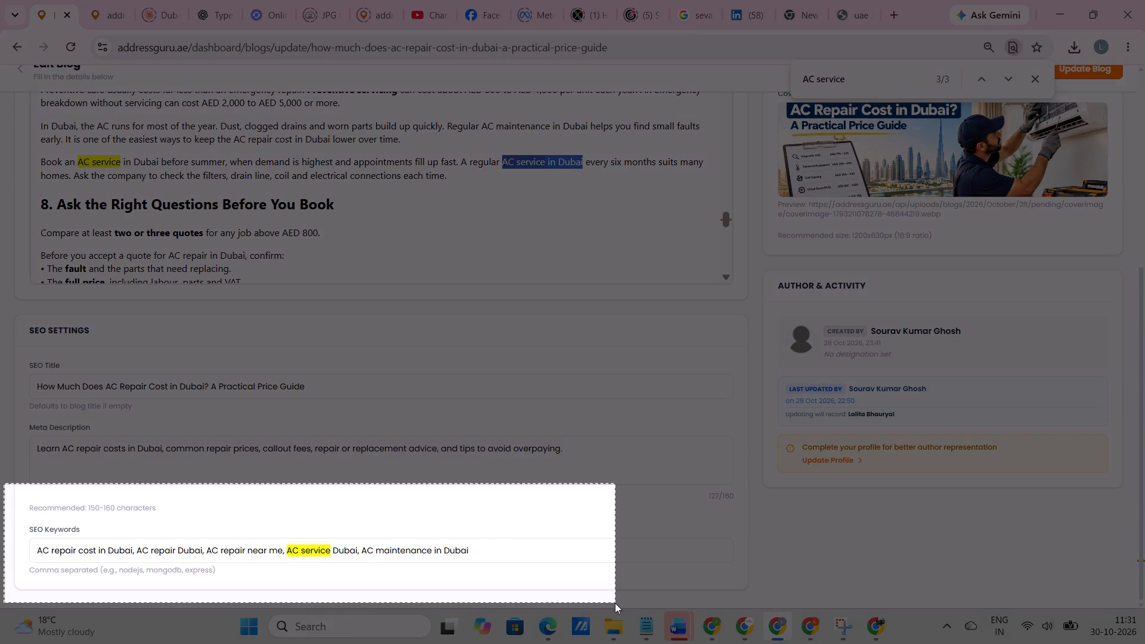
left_click_drag(615, 603, 620, 603)
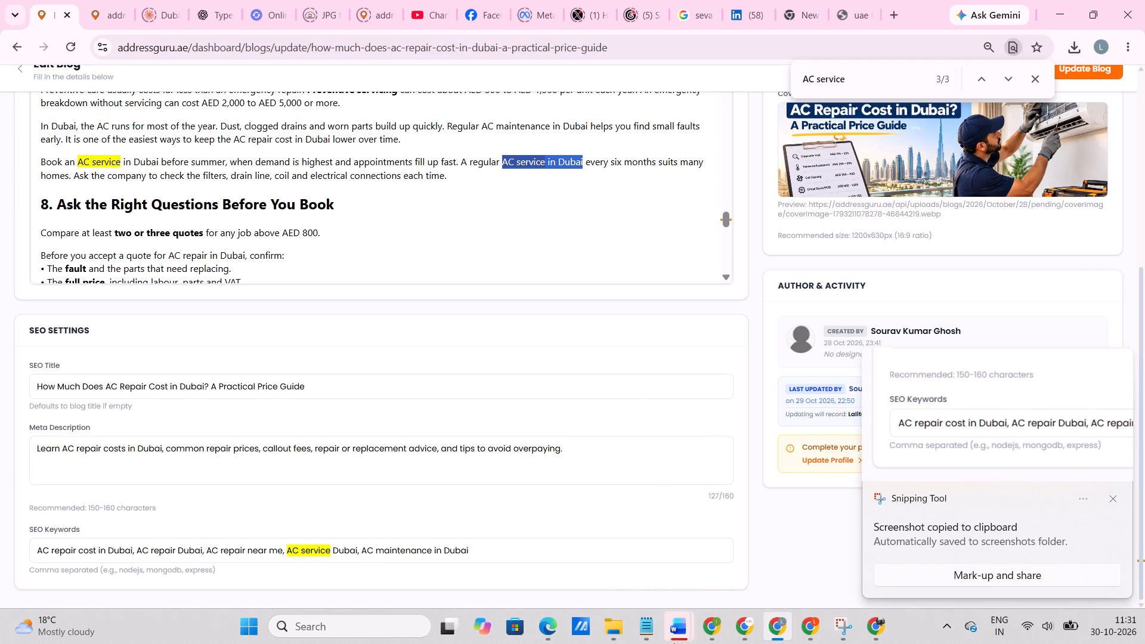
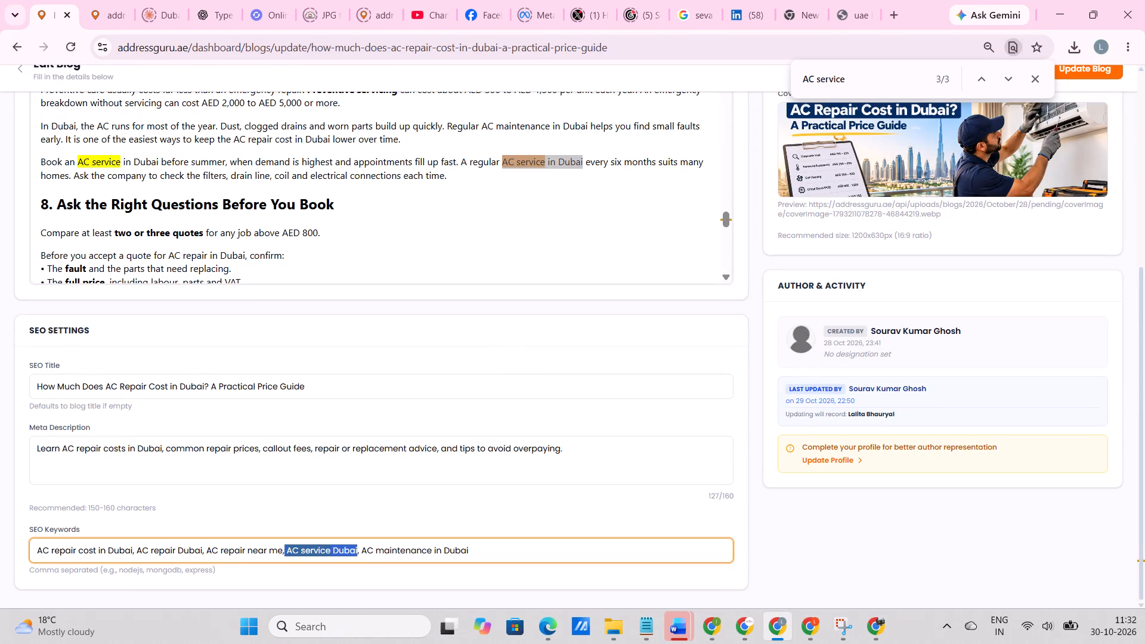
Change the fourth SEO keyword to "AC service in Dubai", with a space after the preceding comma, and close the page search.
key("ctrl+v")
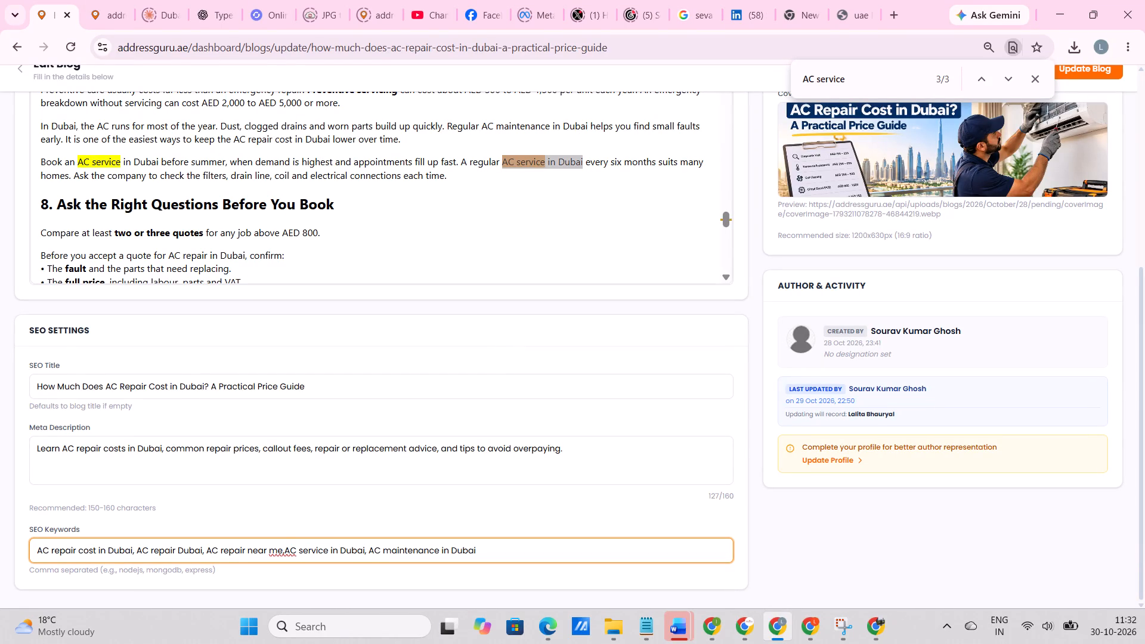
left_click(284, 553)
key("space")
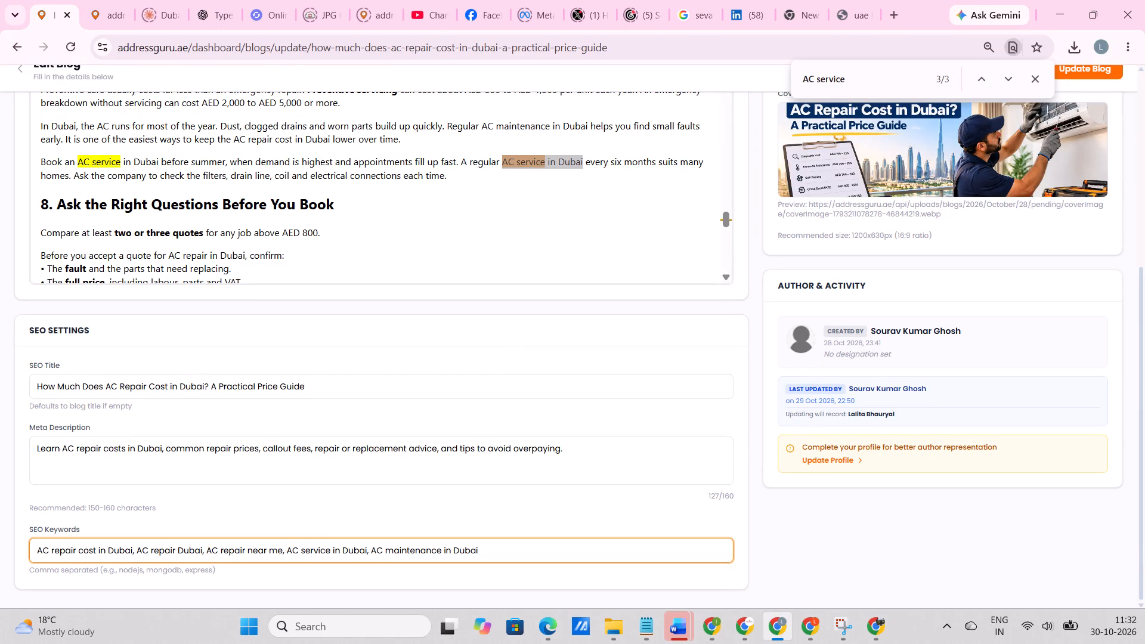
scroll(443, 244, "up", 1)
left_click(1038, 72)
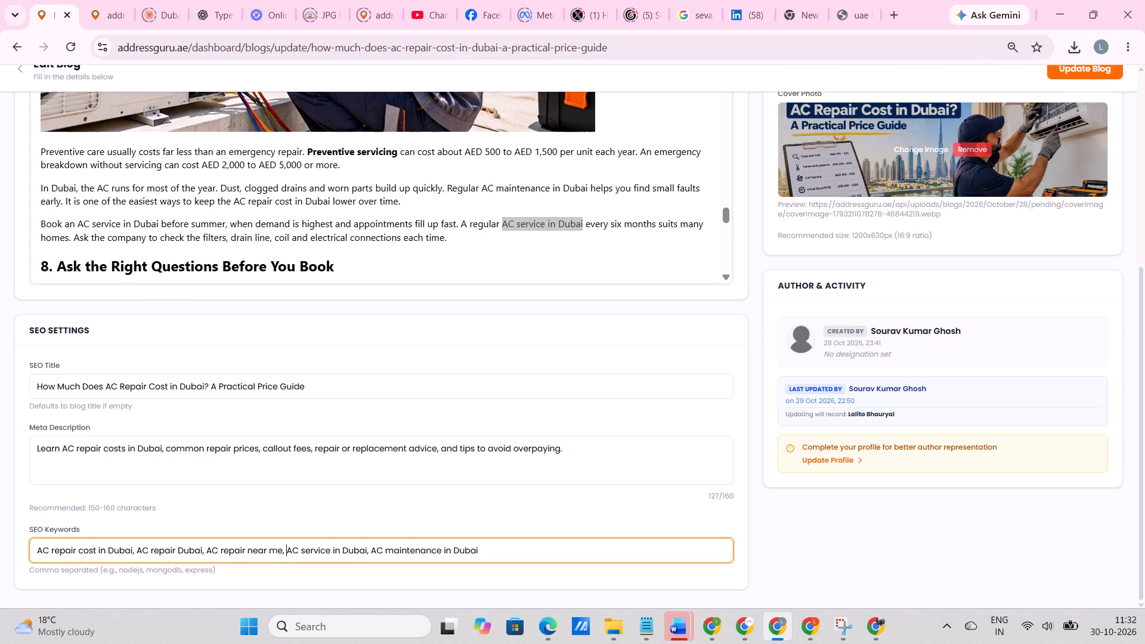
Bold the phrase "appointments fill up fast." in the paragraph about booking an AC service before summer.
scroll(510, 318, "up", 2)
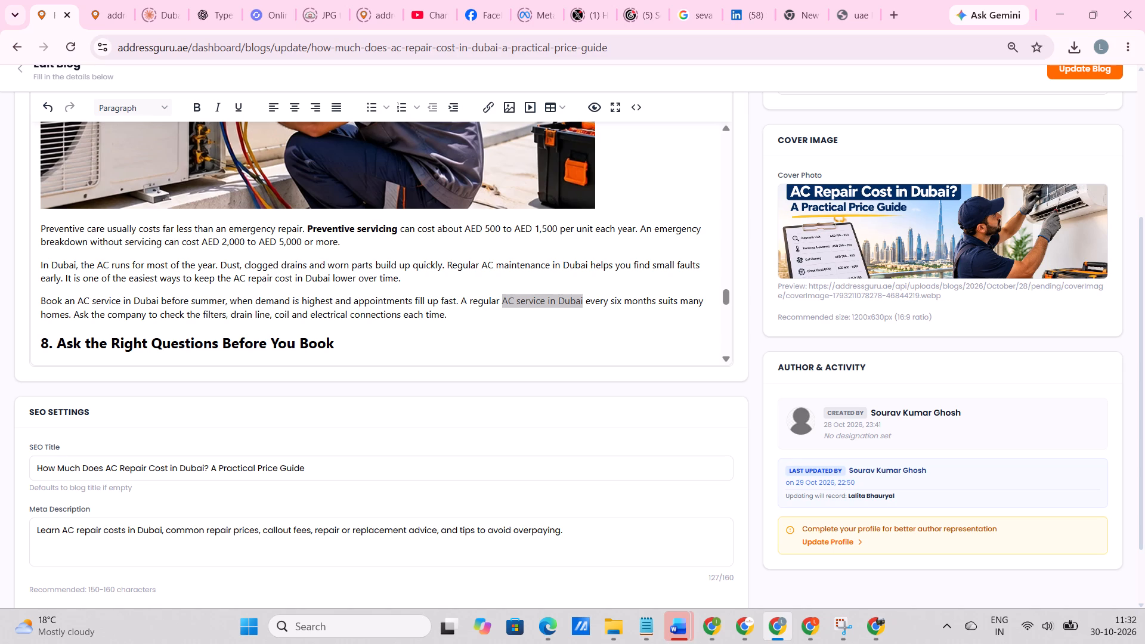
left_click_drag(229, 300, 457, 294)
left_click(457, 294)
left_click_drag(457, 294, 378, 293)
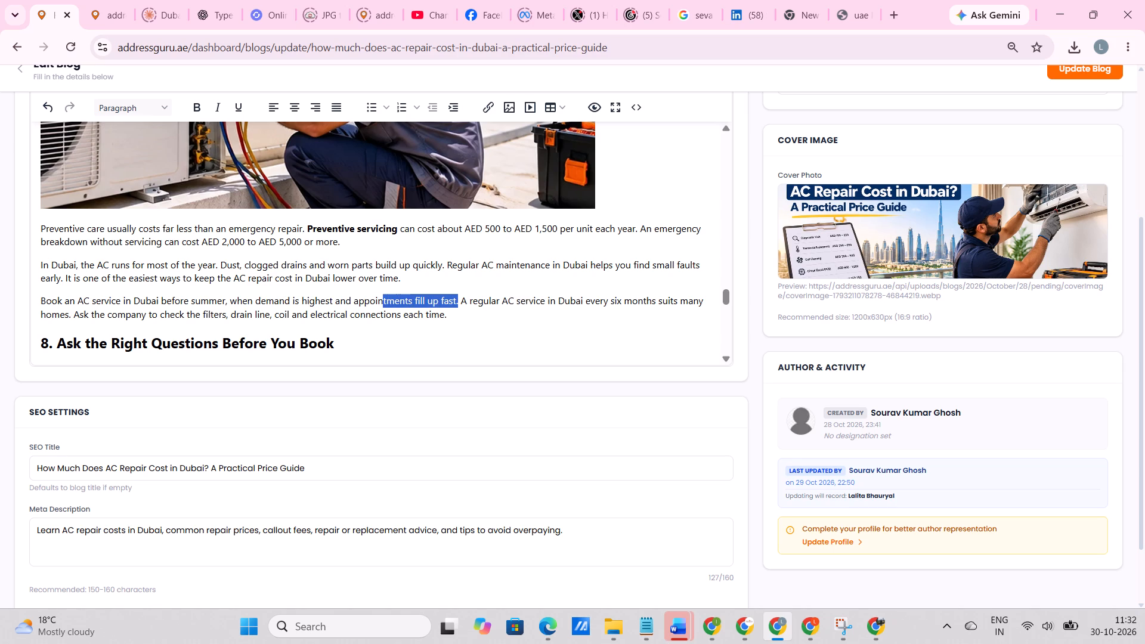
left_click_drag(378, 293, 352, 293)
key("ctrl+b")
left_click(398, 299)
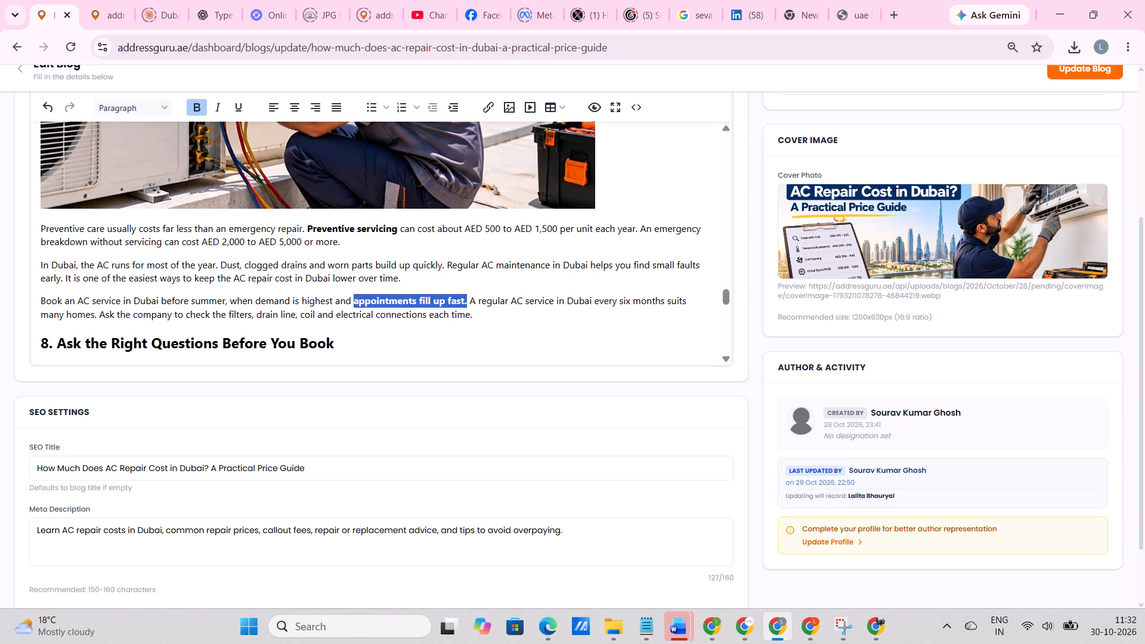
left_click(400, 299)
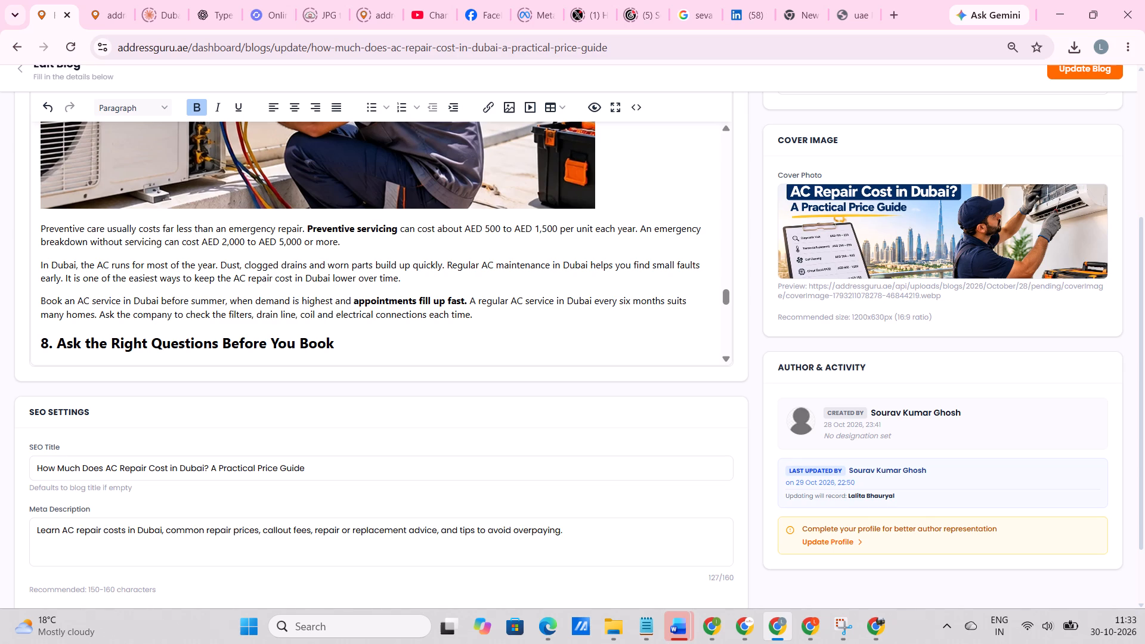
In section 8, merge the "Ask for a written quote" line into the paragraph ending "trade licence", separated by a space.
scroll(602, 309, "down", 4)
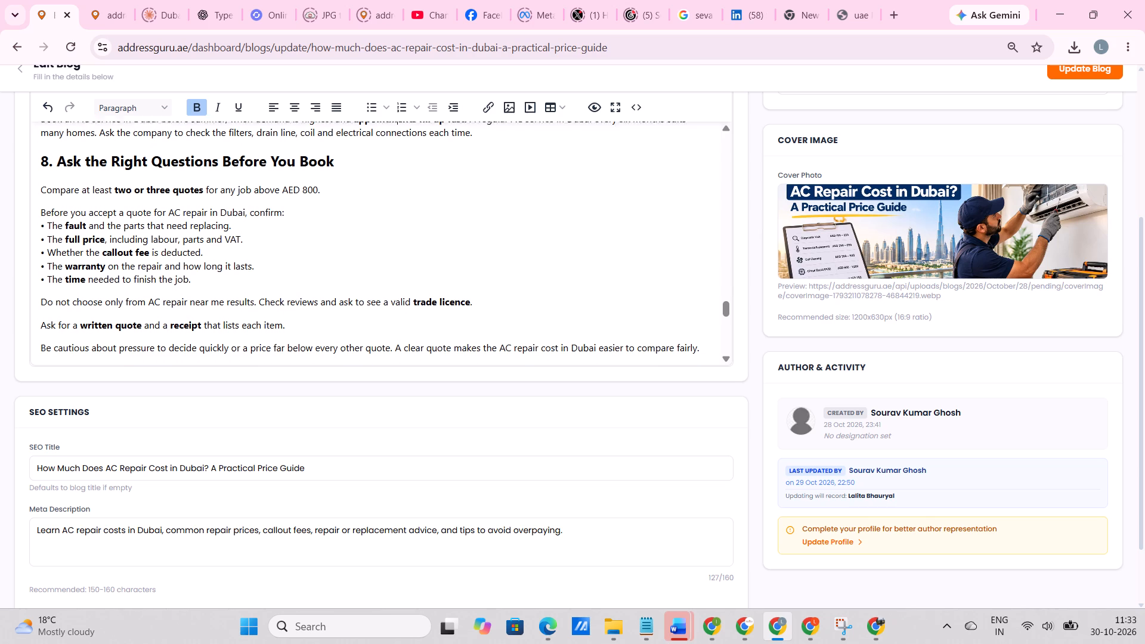
scroll(602, 309, "down", 2)
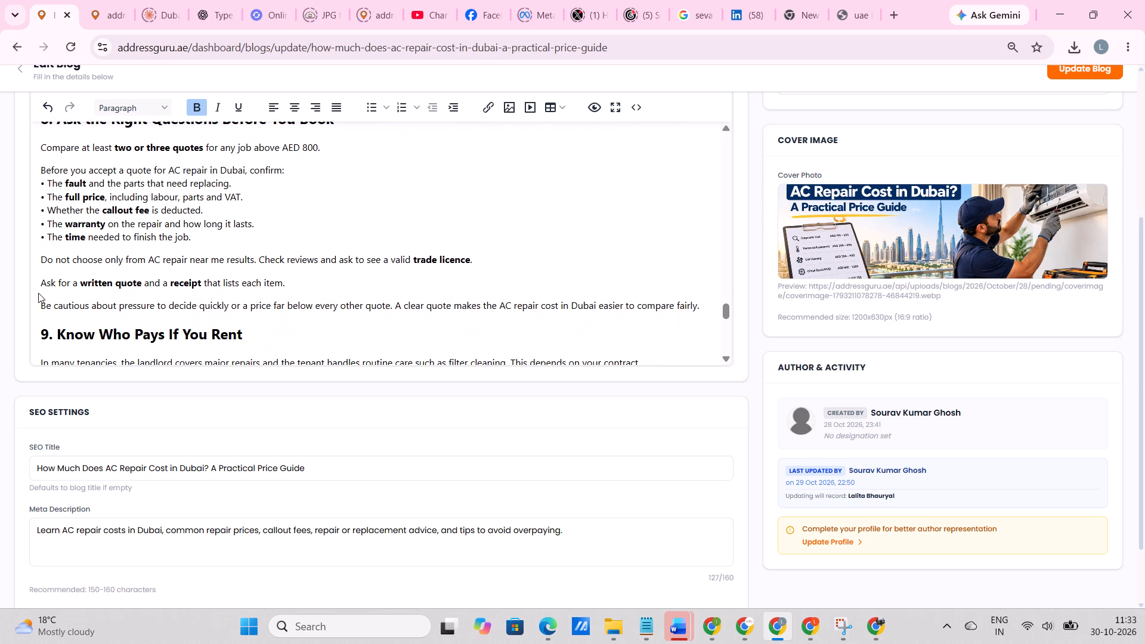
left_click(44, 284)
key("Left")
key("BackSpace")
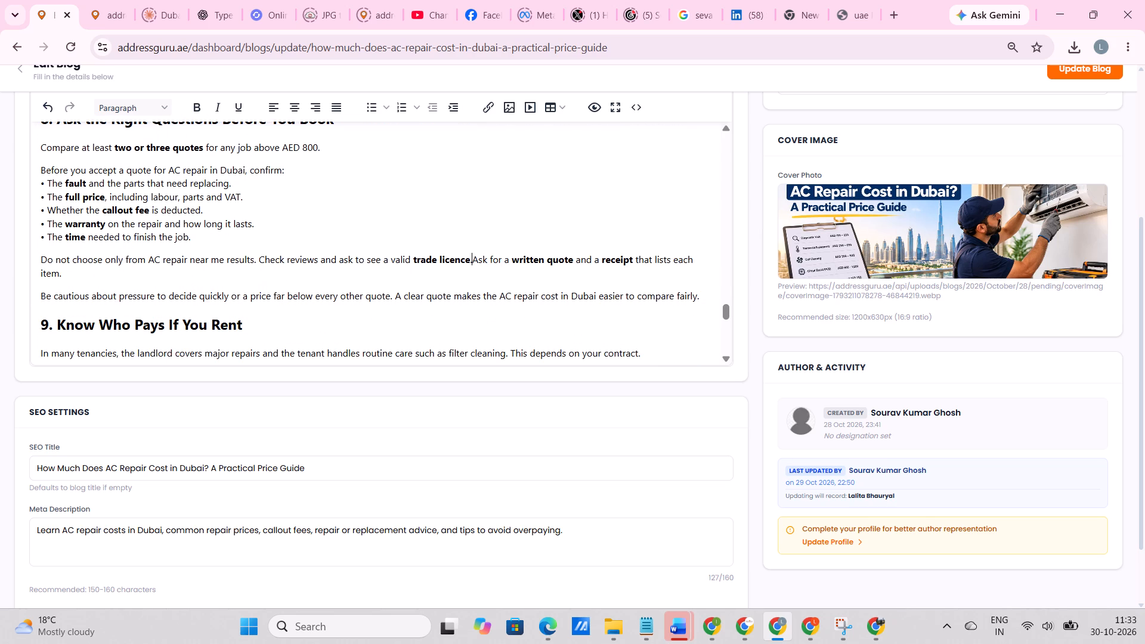
key("space")
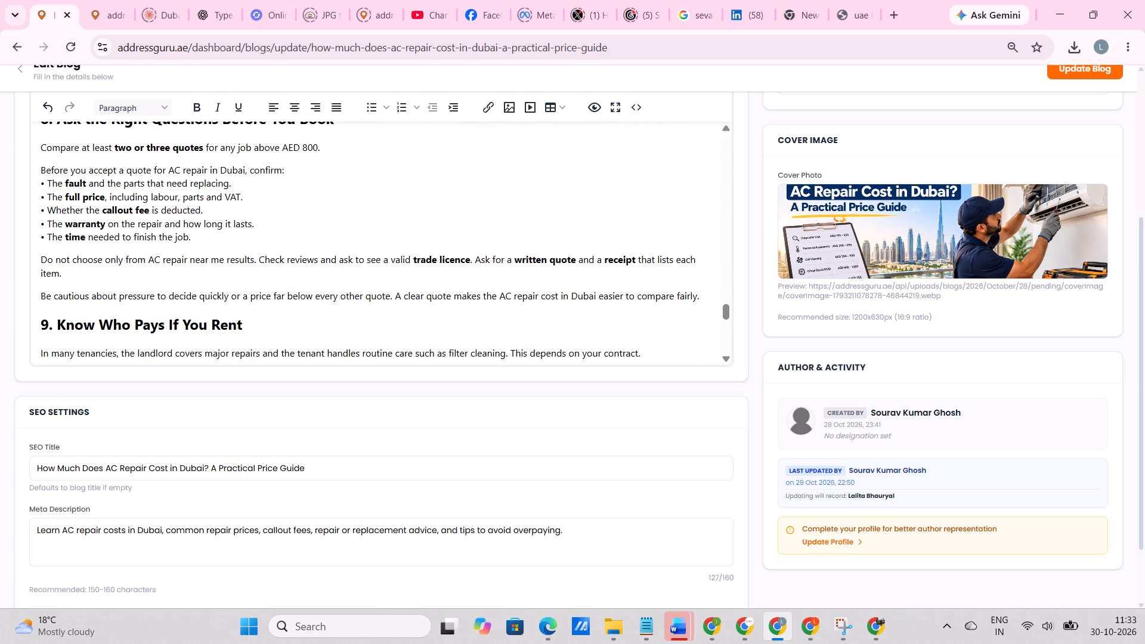
Review the blog text from the preventive care paragraphs through section 9, "Know Who Pays If You Rent".
scroll(56, 299, "up", 1)
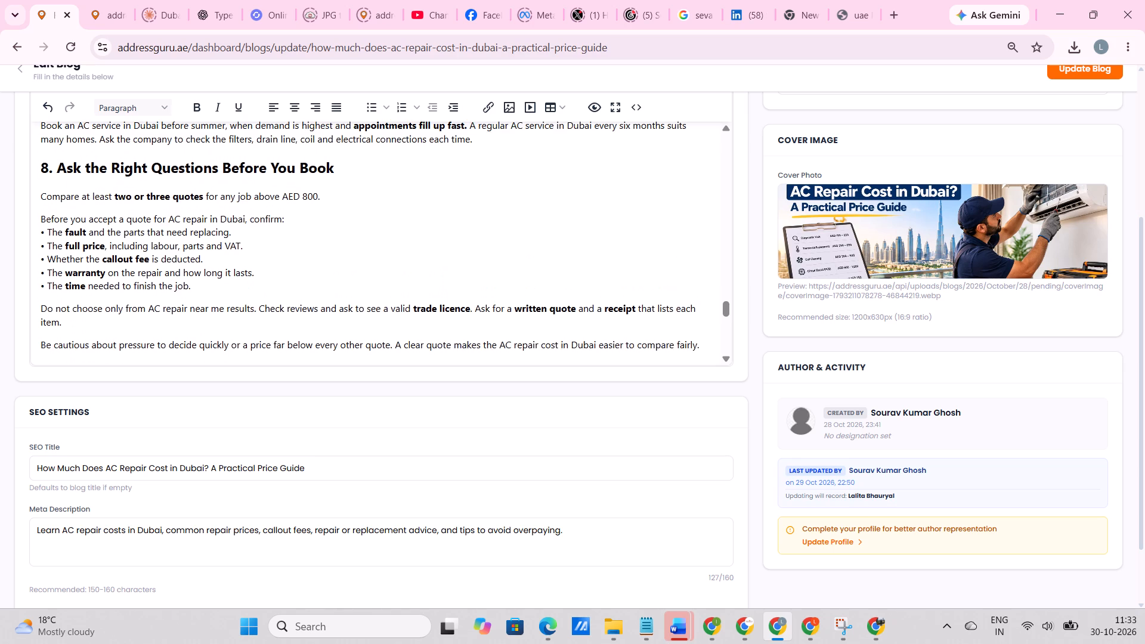
scroll(56, 299, "up", 4)
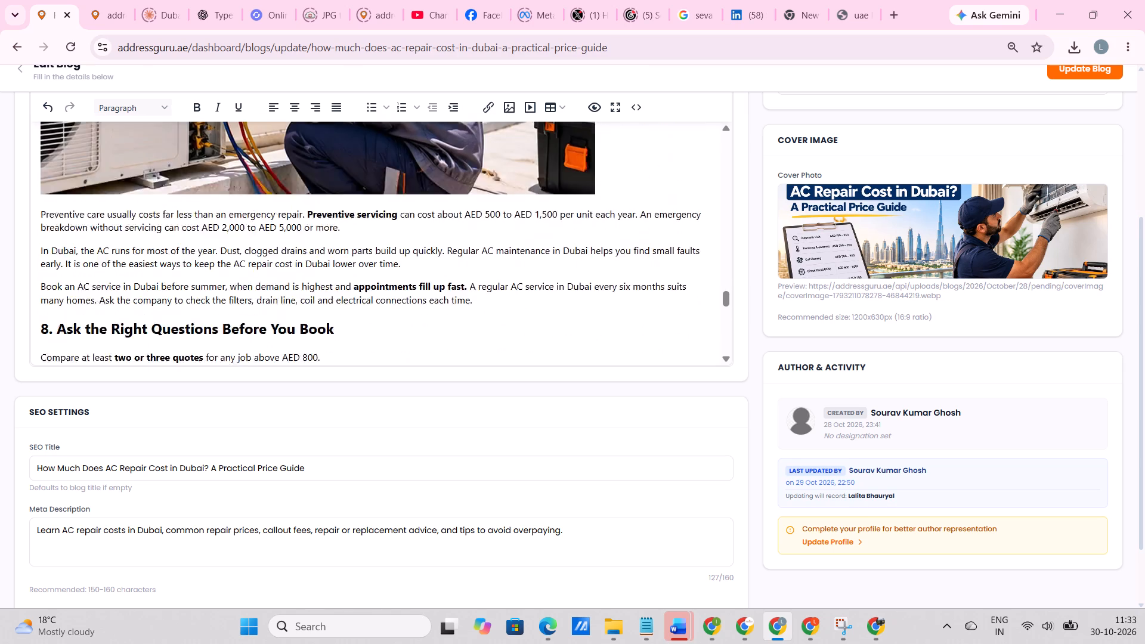
scroll(56, 299, "up", 4)
scroll(56, 299, "down", 6)
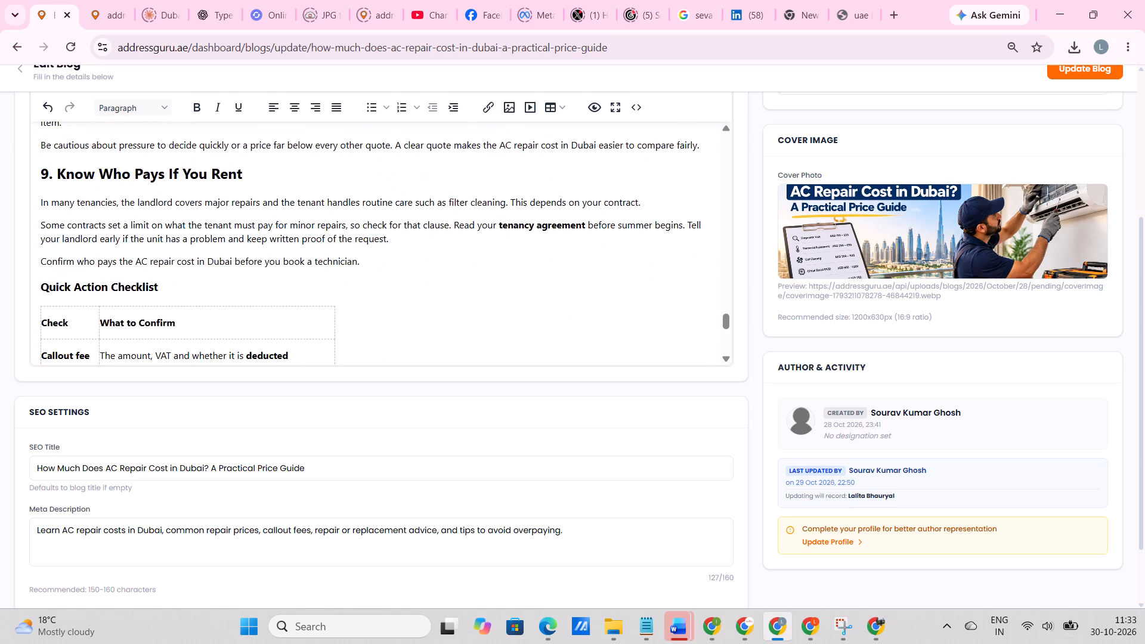
scroll(56, 299, "down", 2)
scroll(56, 299, "up", 1)
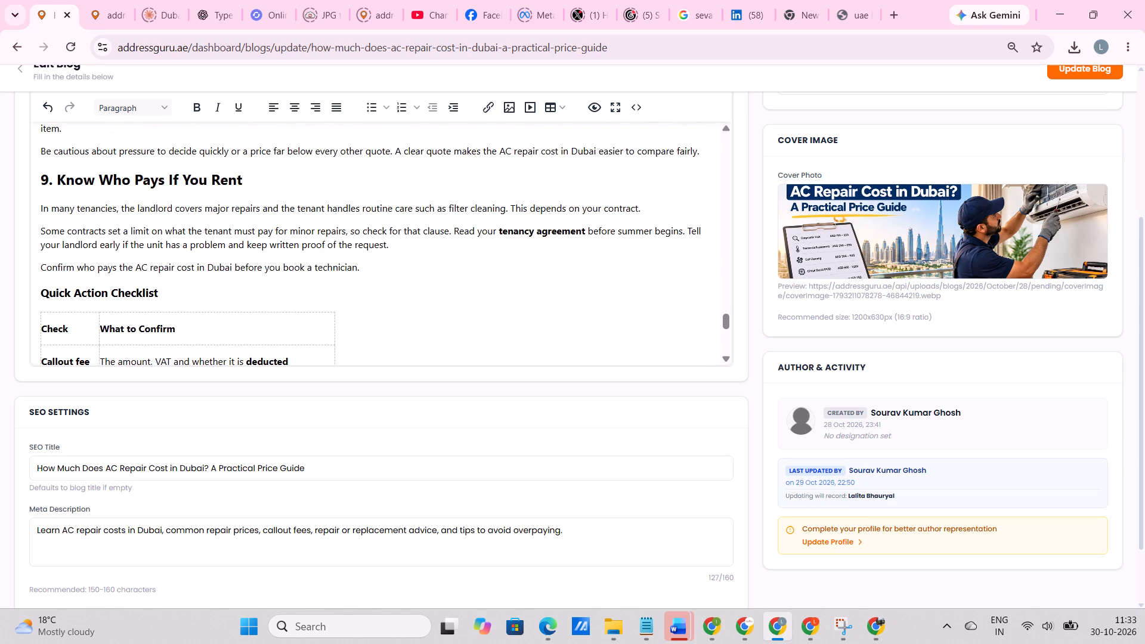
scroll(56, 299, "up", 3)
scroll(56, 299, "right", 1)
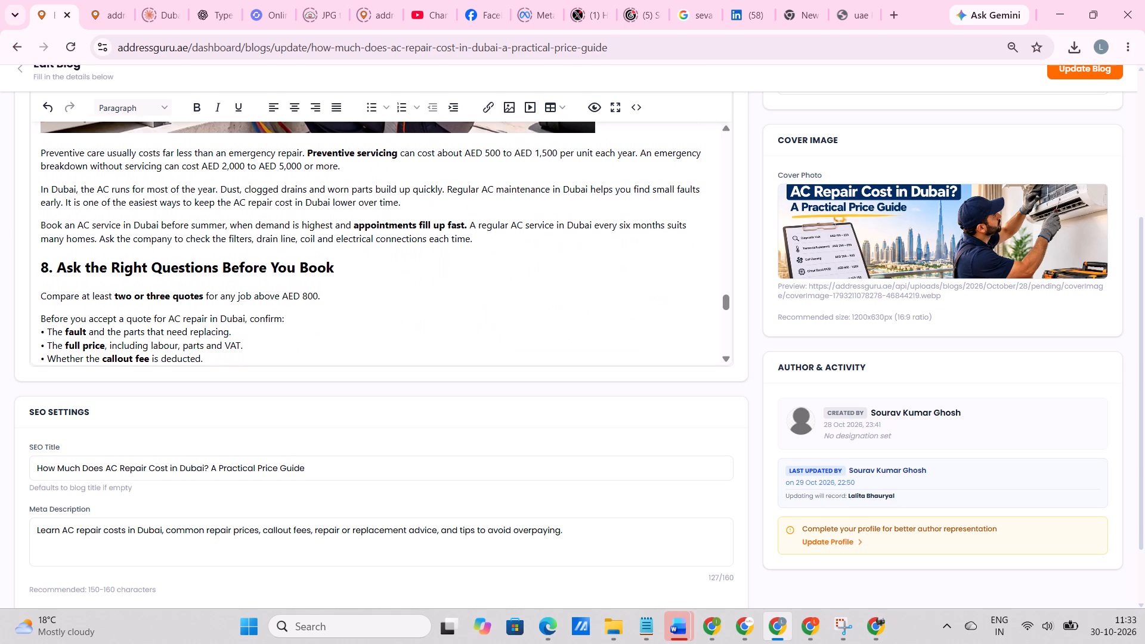
scroll(56, 299, "right", 1)
scroll(56, 299, "down", 1)
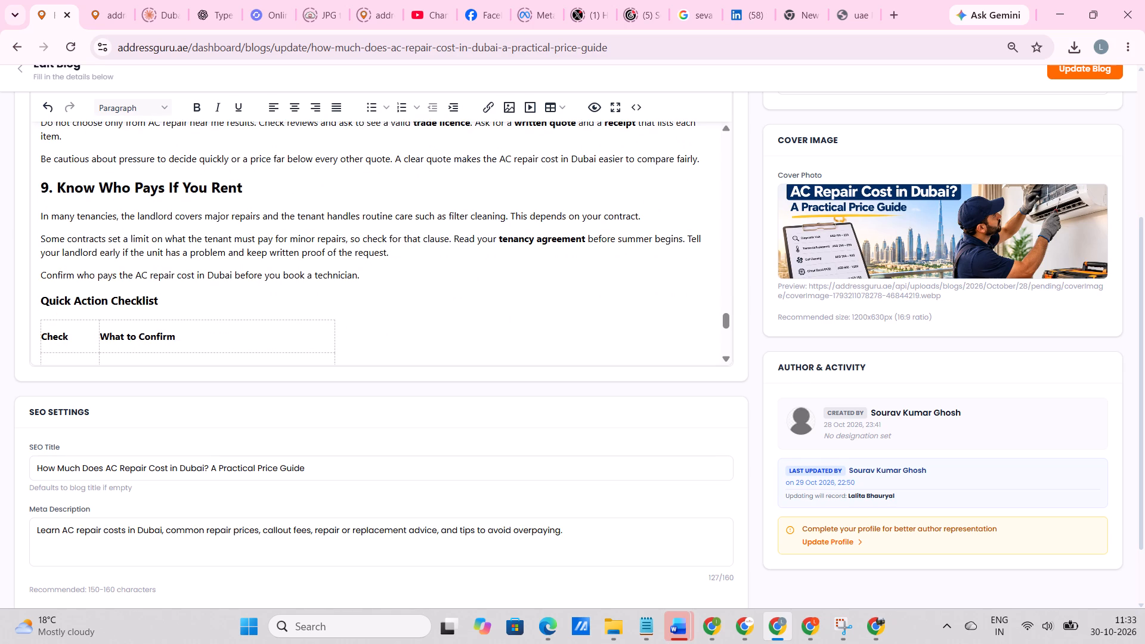
left_click(41, 277)
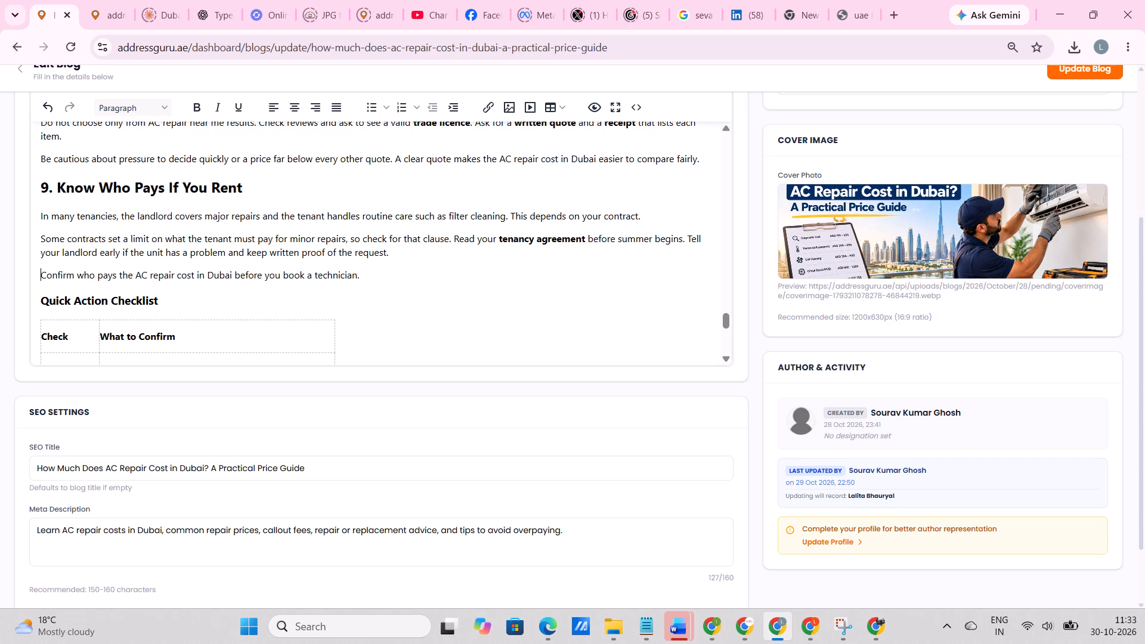
Switch to the live UAE Blogs page in the other Chrome window and filter it by the Real Estate category.
left_click(741, 624)
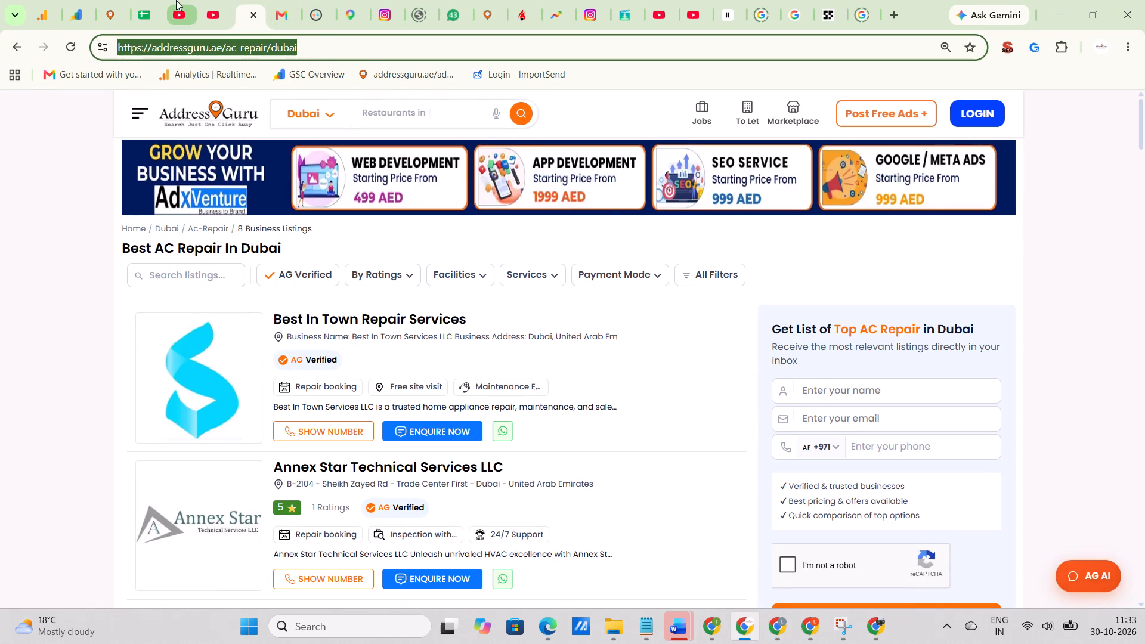
left_click(176, 0)
left_click(100, 0)
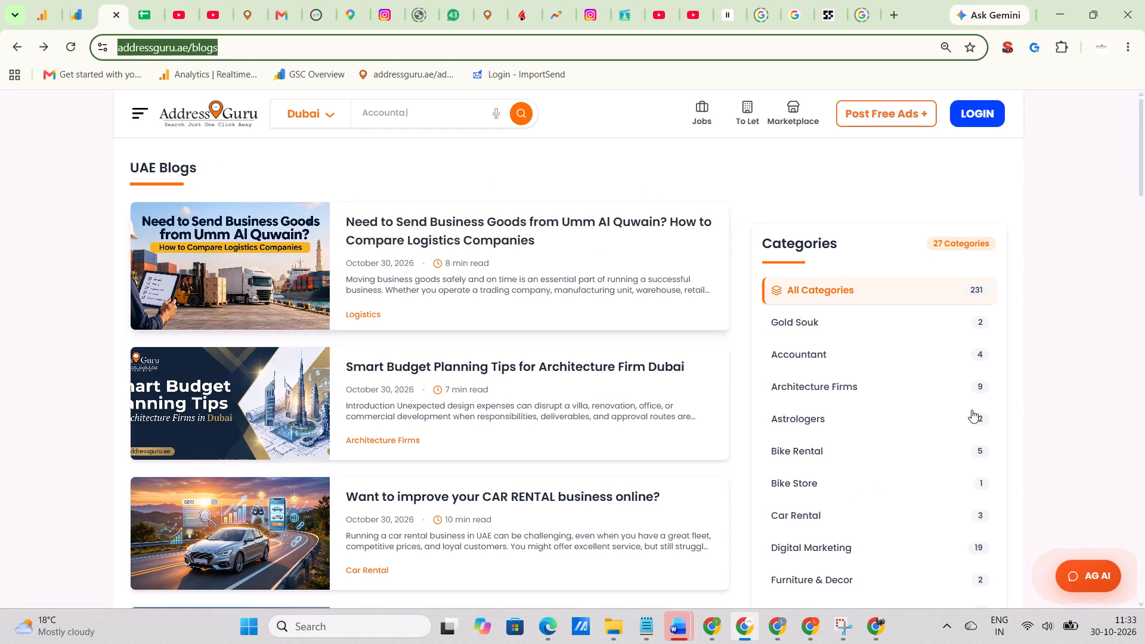
scroll(821, 504, "down", 1)
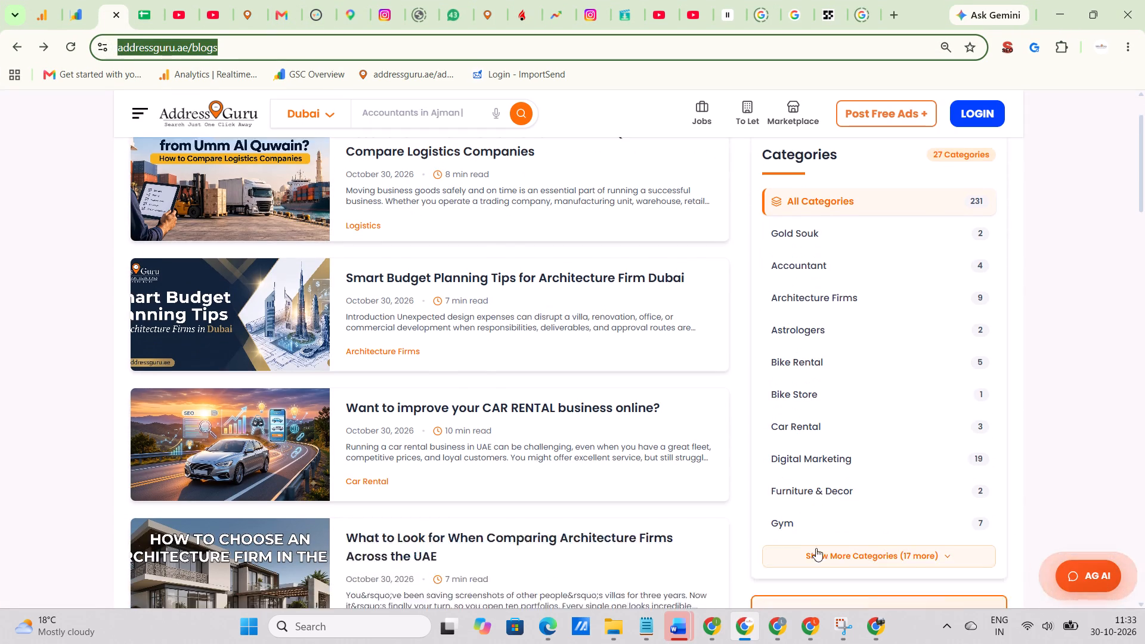
scroll(816, 548, "down", 1)
left_click(816, 514)
scroll(816, 512, "down", 4)
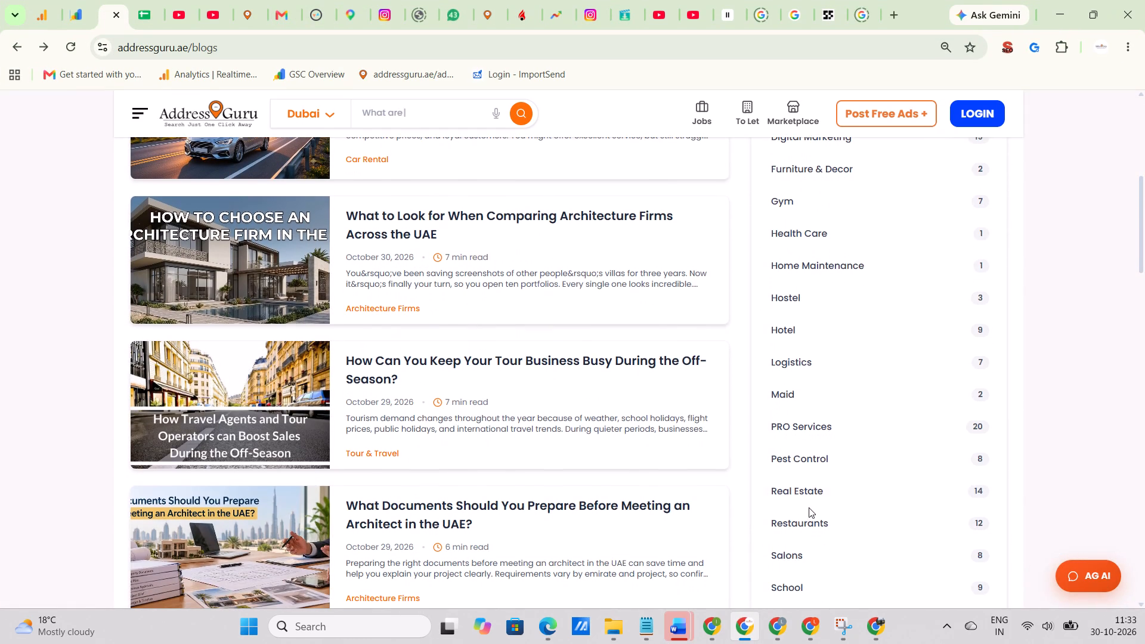
left_click(806, 497)
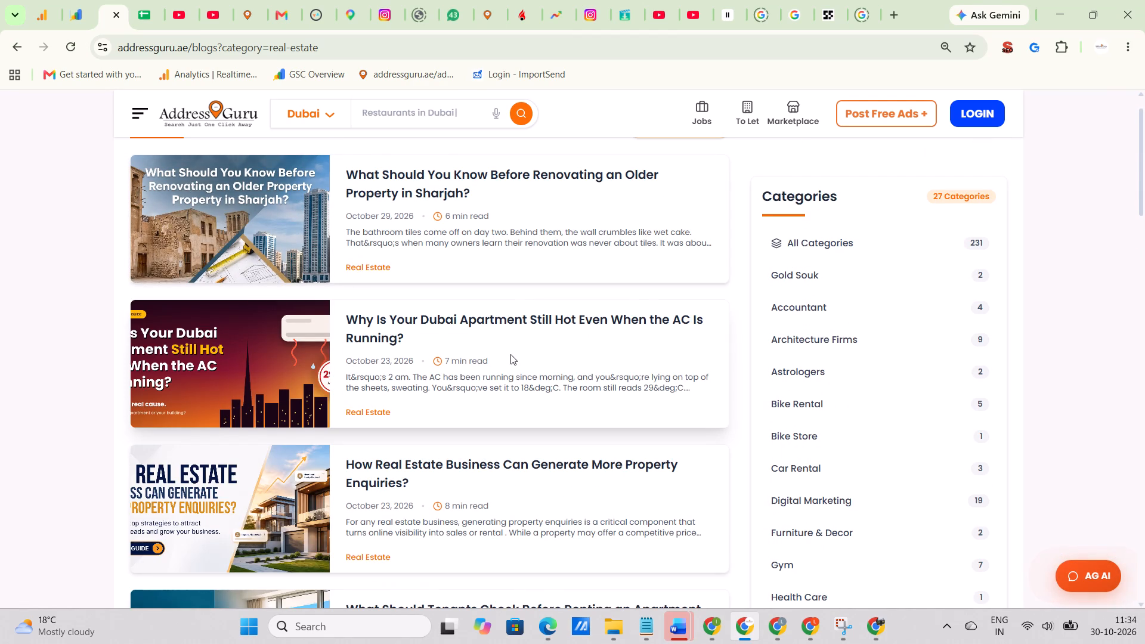
Open the blog "Apartment Repairs in Dubai: Who Pays, Tenant or Landlord?", copy its URL and return to the blog editor.
scroll(510, 354, "down", 5)
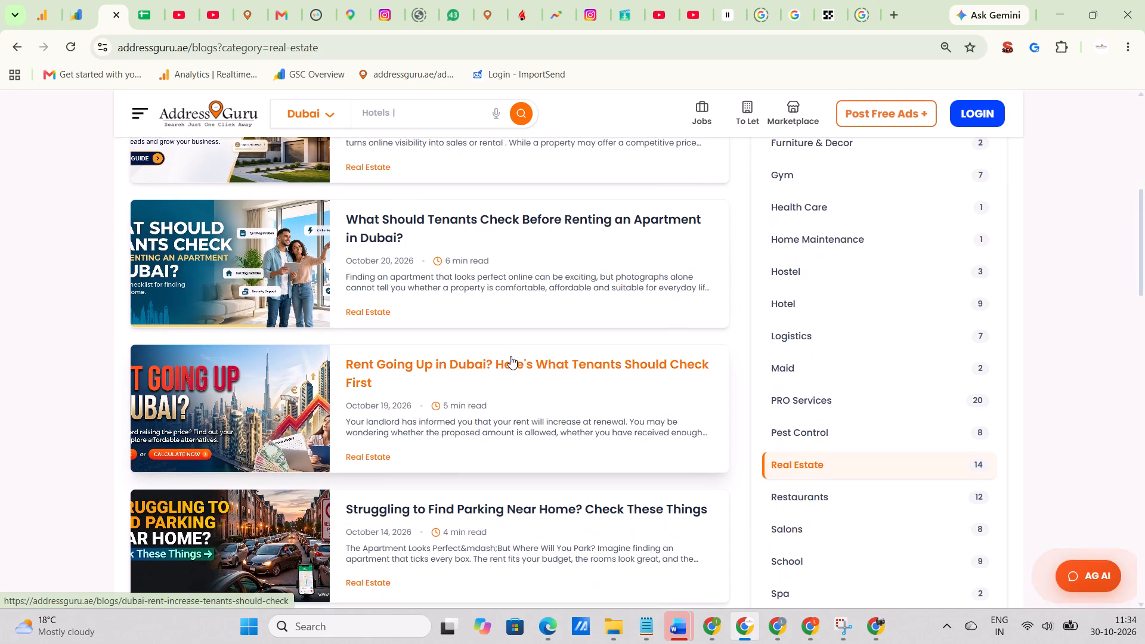
scroll(510, 356, "down", 1)
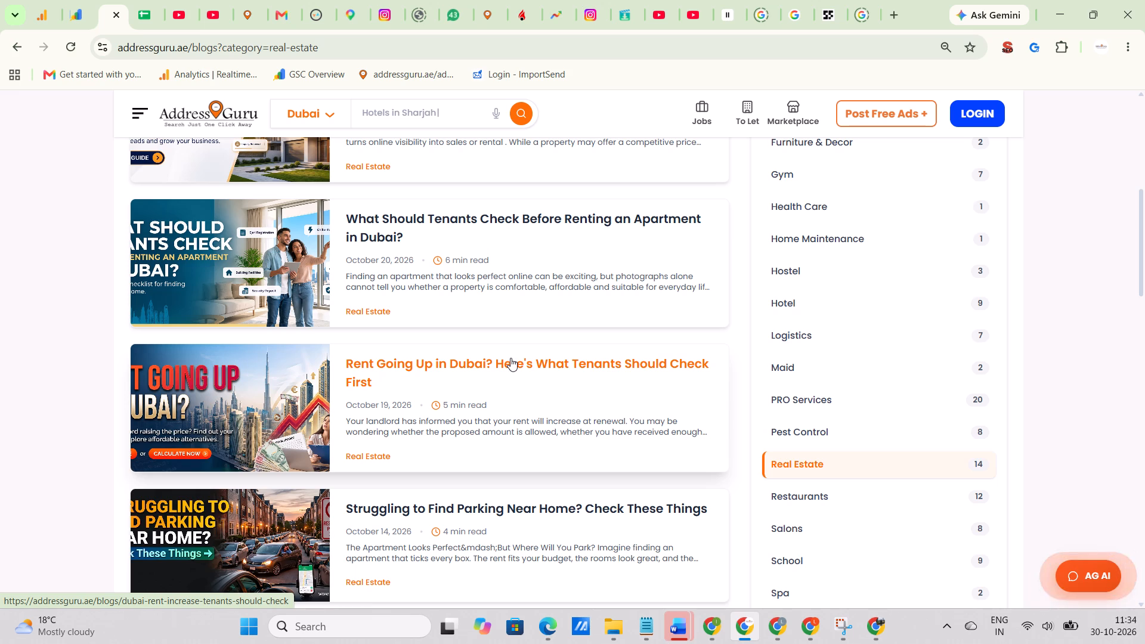
scroll(510, 358, "down", 5)
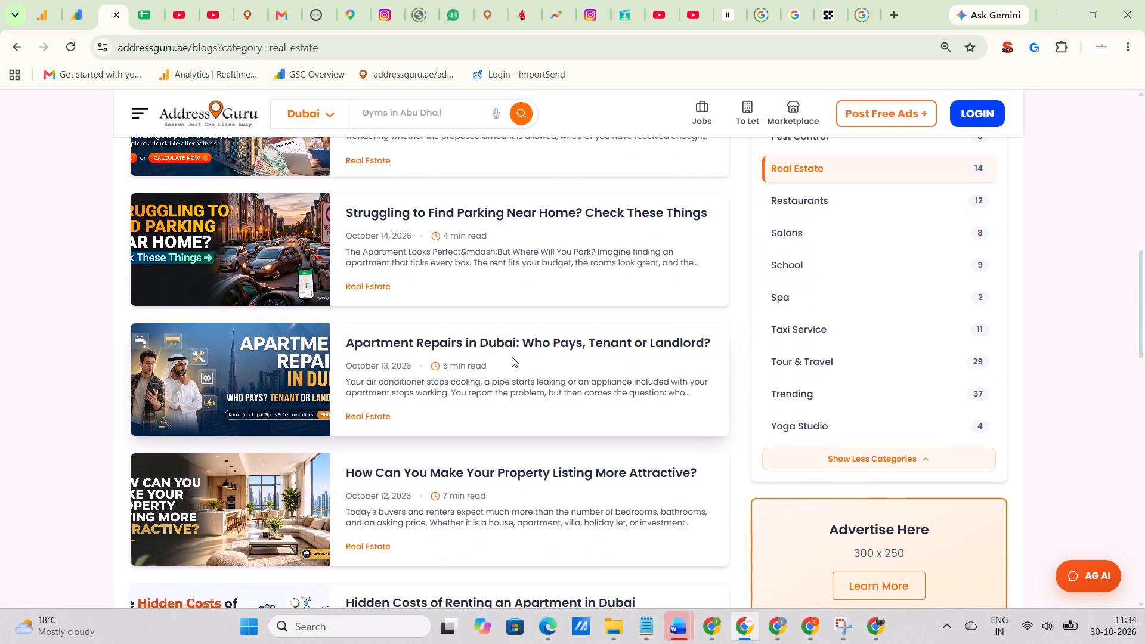
left_click(512, 348)
left_click(432, 41)
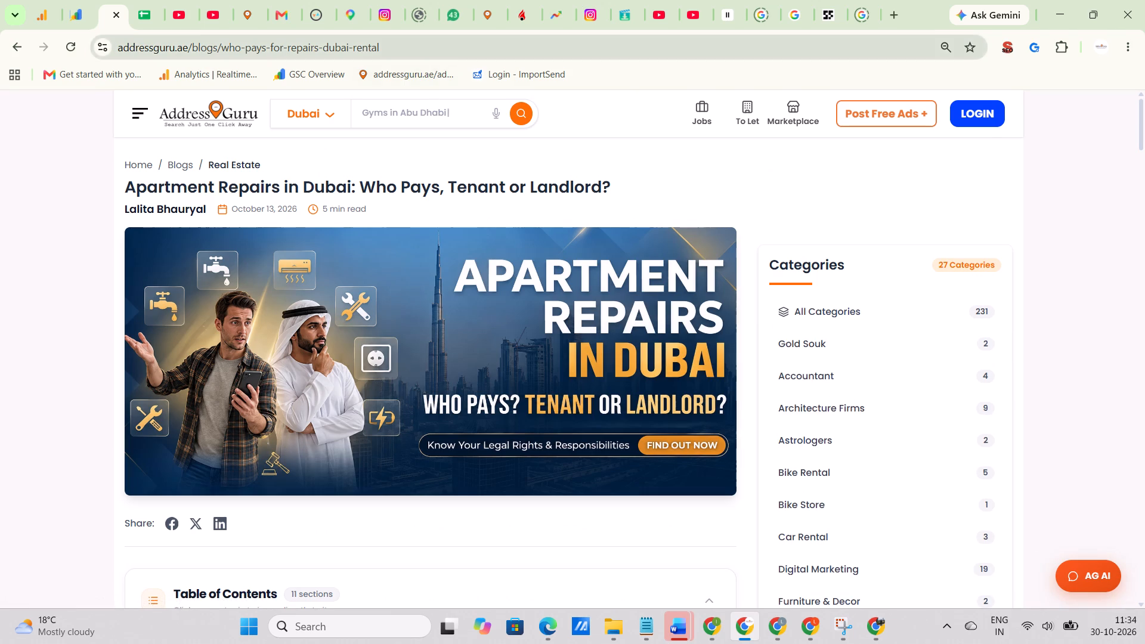
left_click(462, 43)
key("ctrl+a")
key("ctrl+c")
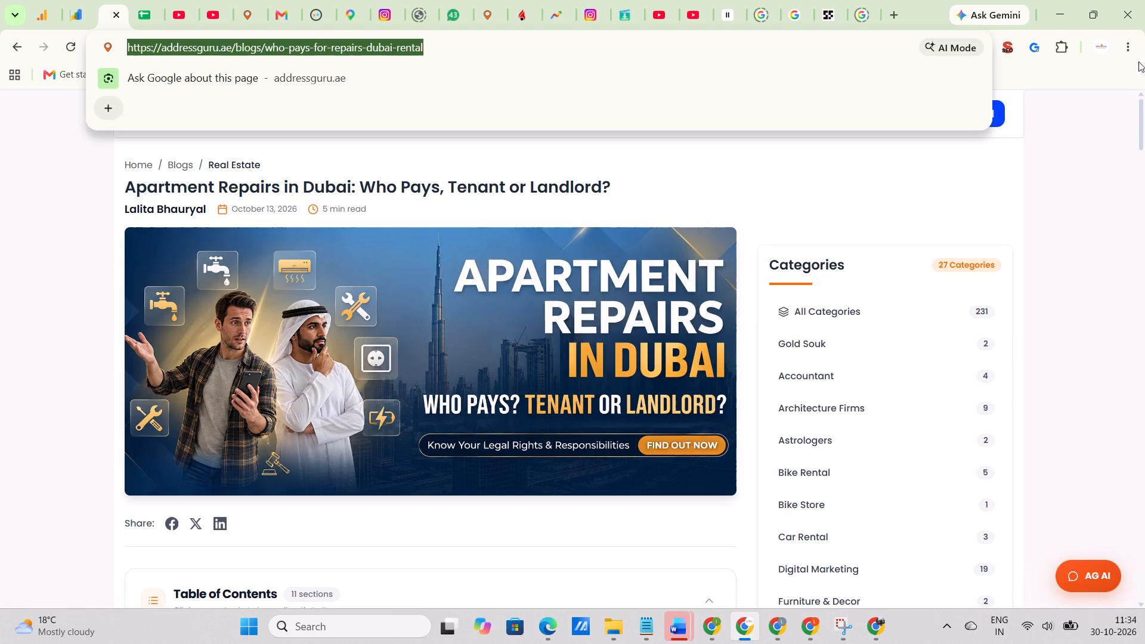
left_click(1056, 0)
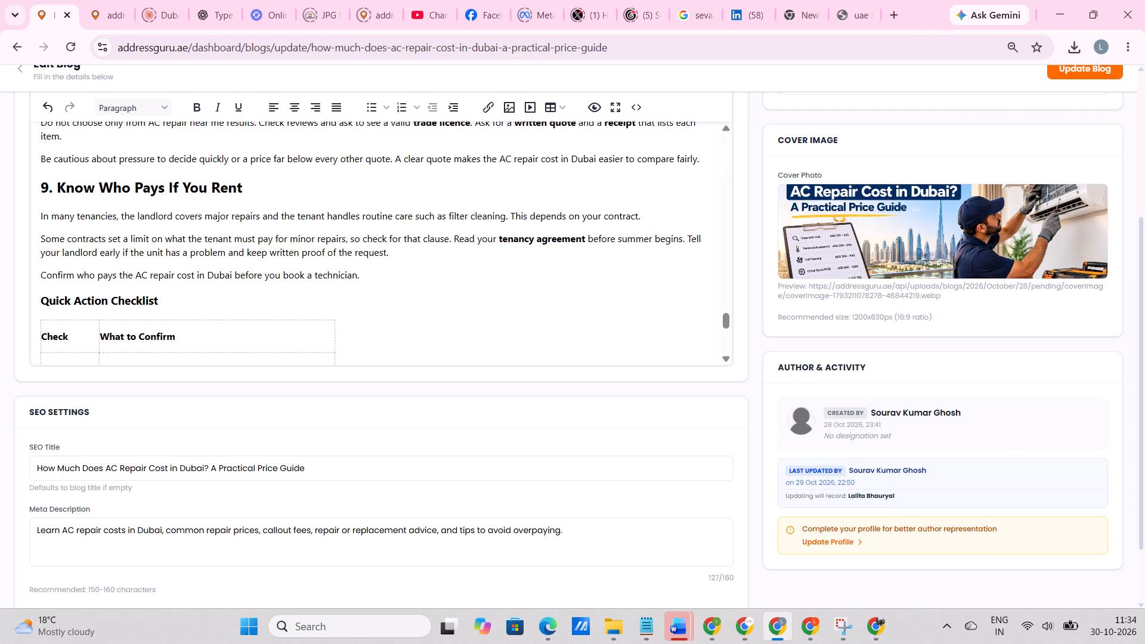
Link "Confirm who pays" in section 9 to the copied apartment repairs blog URL, set to open in a new window.
left_click_drag(78, 274, 128, 270)
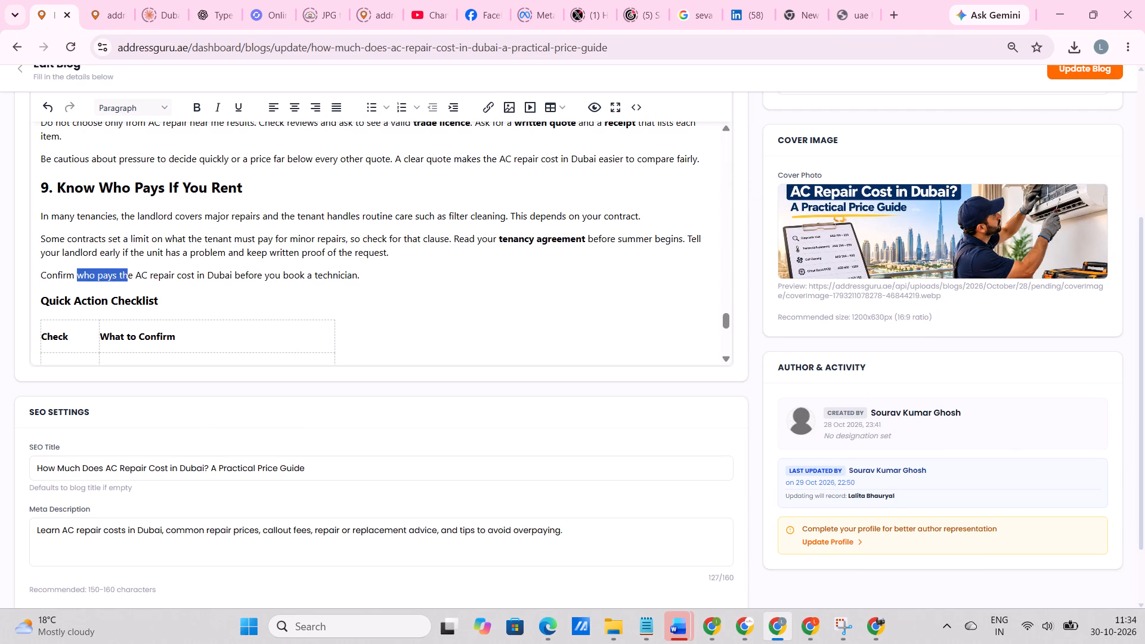
left_click_drag(128, 270, 127, 270)
left_click(115, 271)
left_click_drag(116, 271, 39, 274)
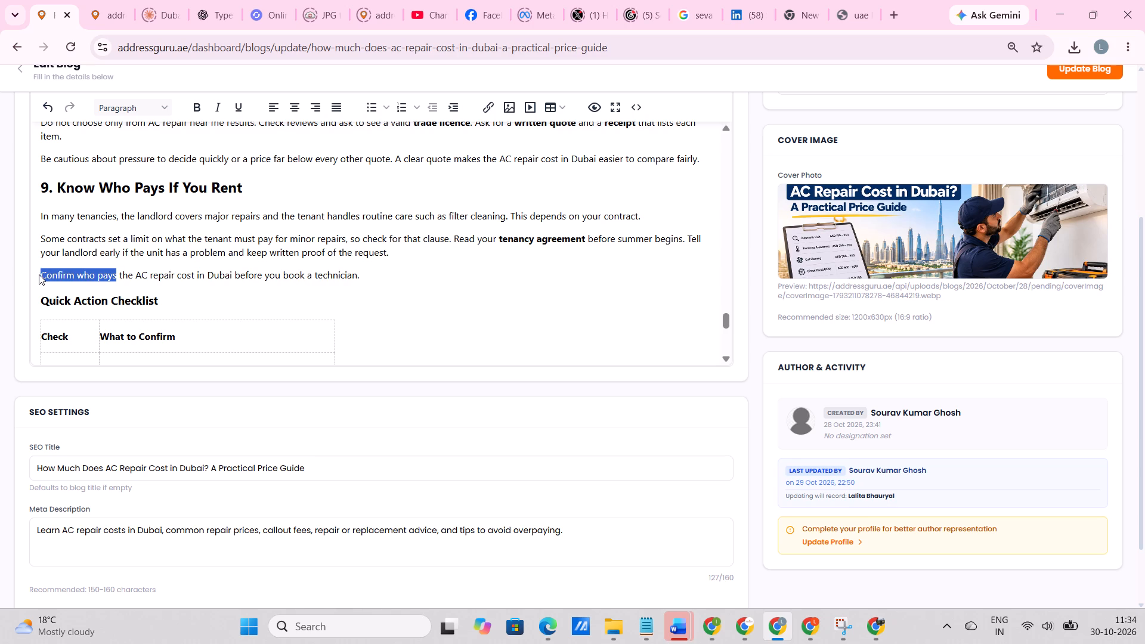
left_click(482, 107)
key("ctrl+v")
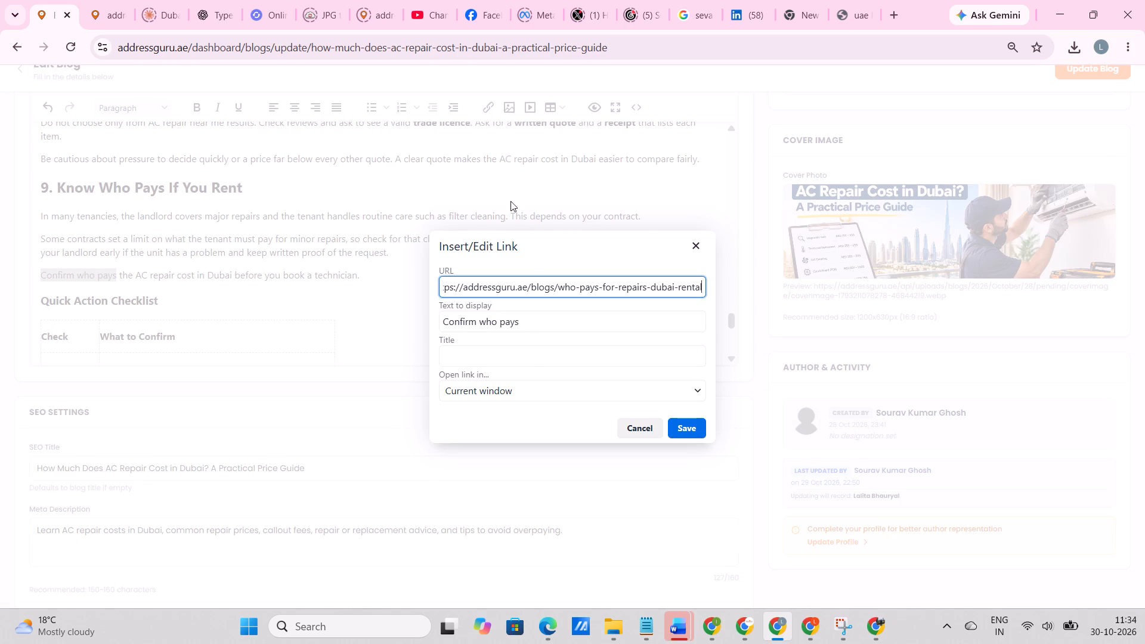
left_click(543, 388)
left_click(549, 429)
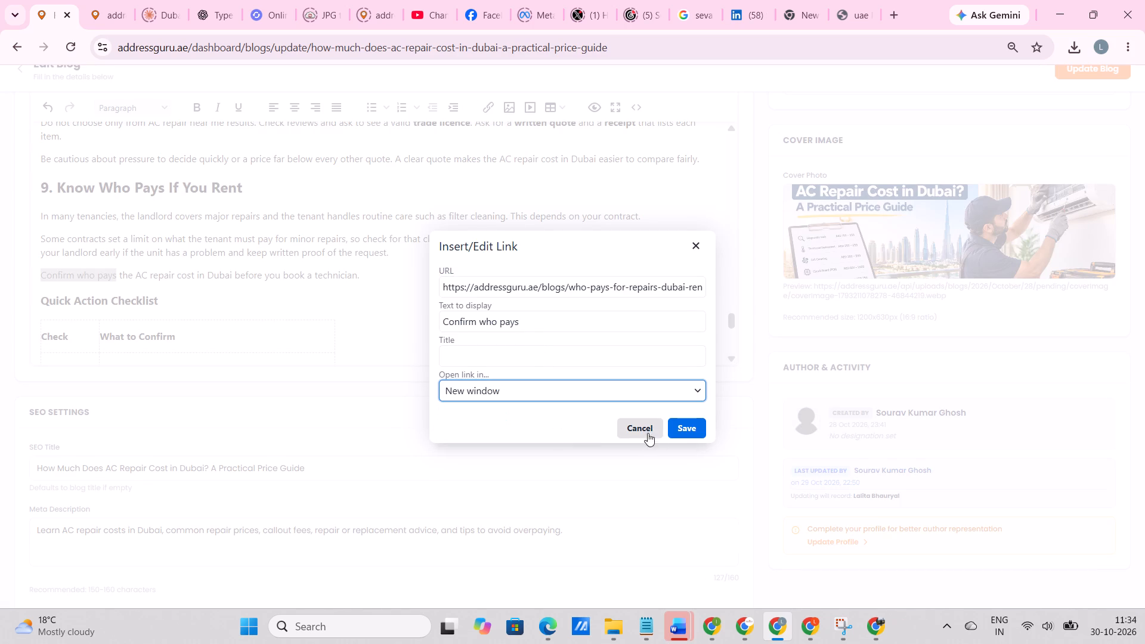
left_click(686, 428)
left_click(332, 256)
In the Conclusion, merge the "Ask for a written quote" line into the first paragraph, separated by a space.
scroll(332, 255, "up", 1)
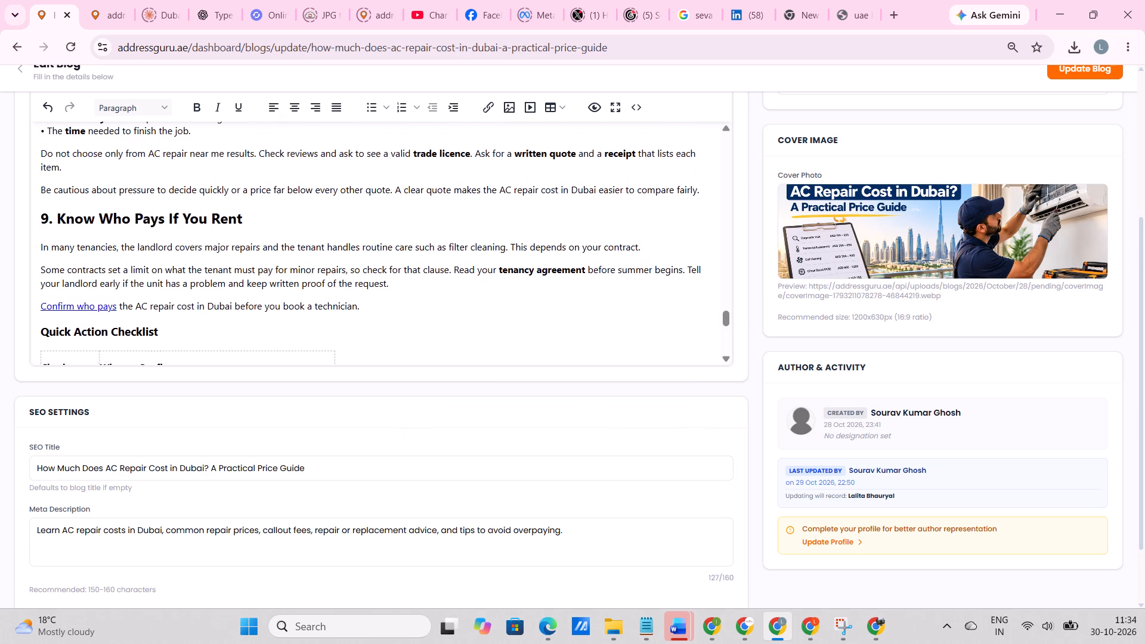
scroll(333, 269, "up", 2)
scroll(354, 292, "down", 2)
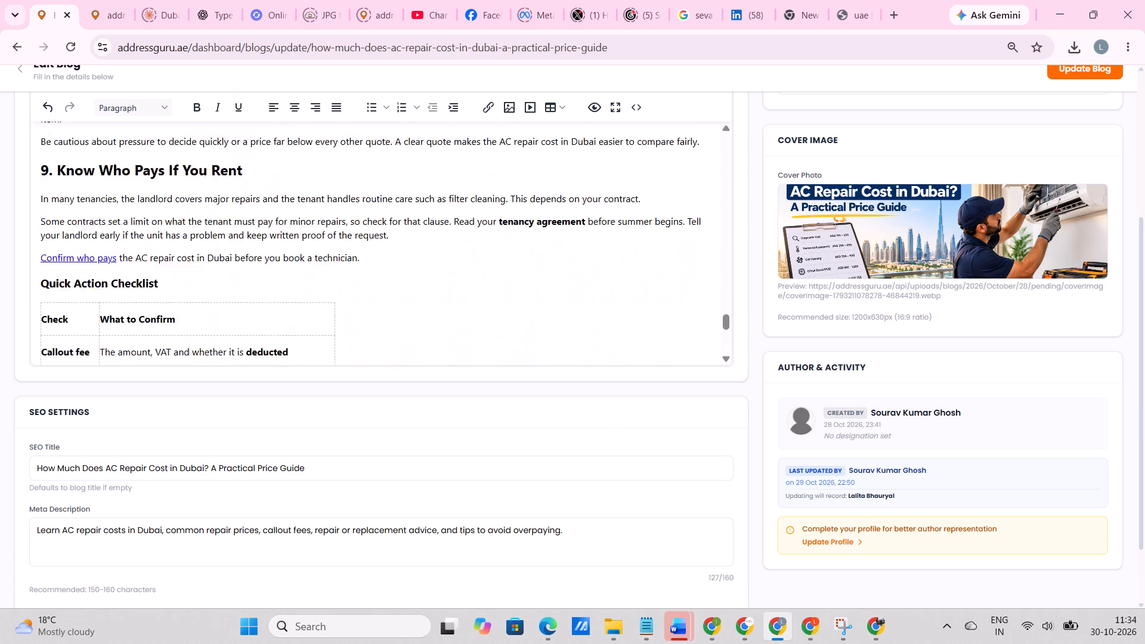
scroll(354, 292, "down", 4)
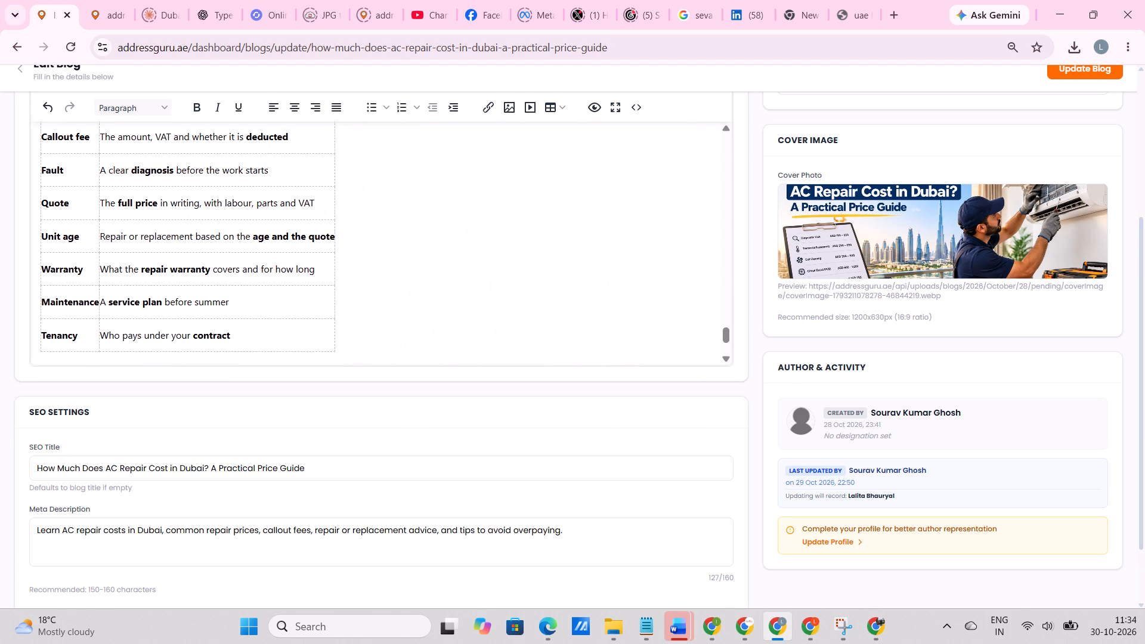
scroll(354, 292, "down", 4)
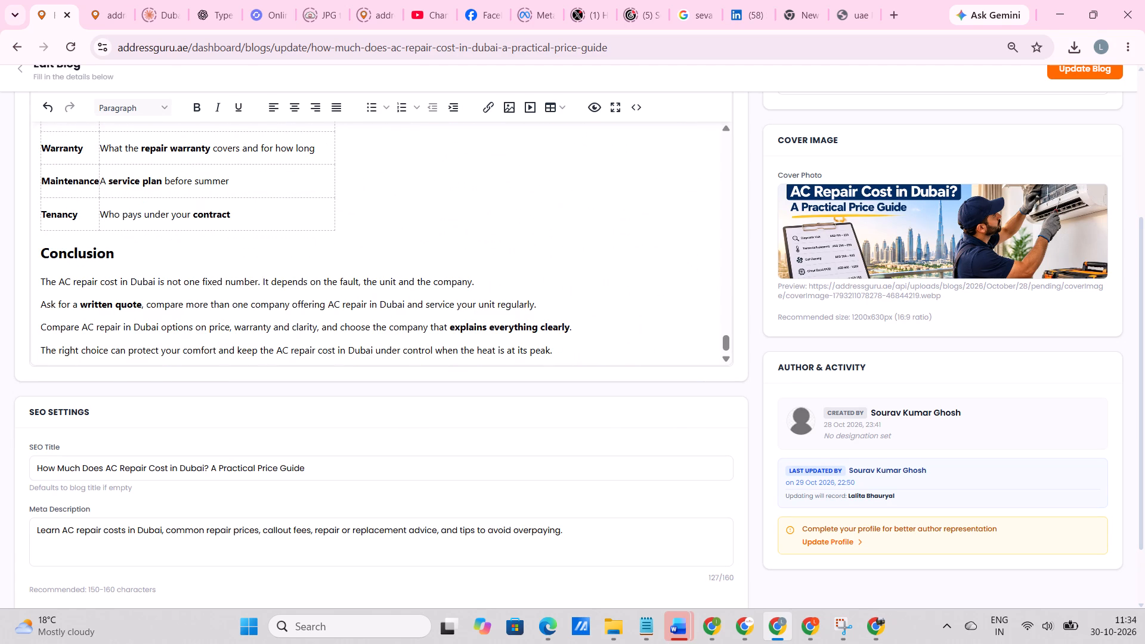
left_click(37, 301)
key("BackSpace")
key("space")
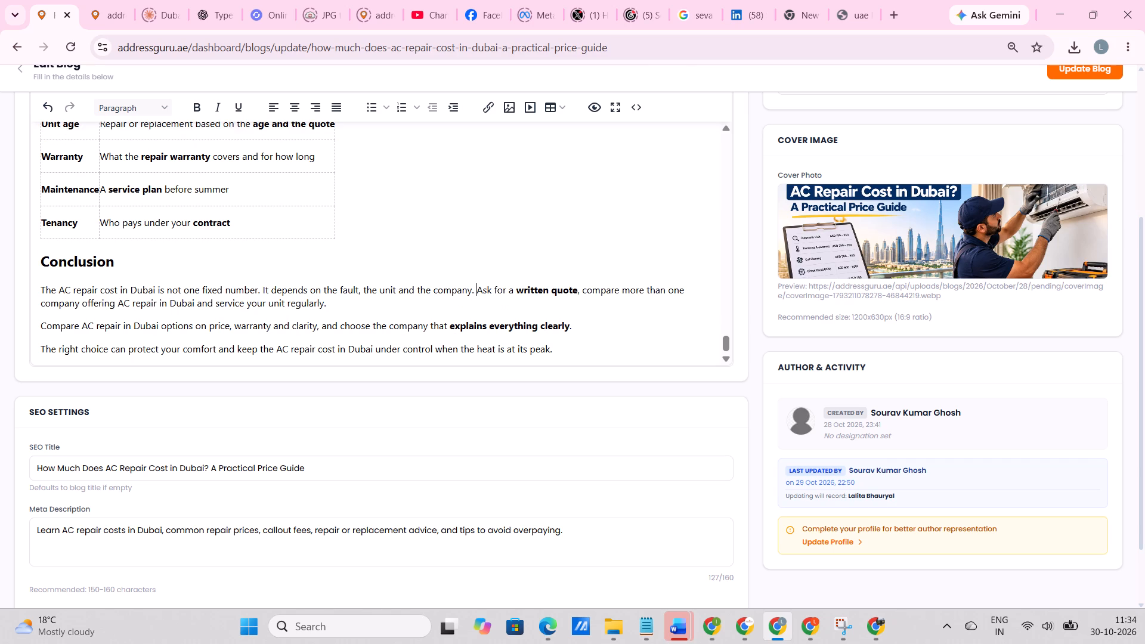
In the Conclusion, merge the "The right choice" line into the "Compare AC repair in Dubai" paragraph, separated by a space.
left_click(39, 348)
key("BackSpace")
key("space")
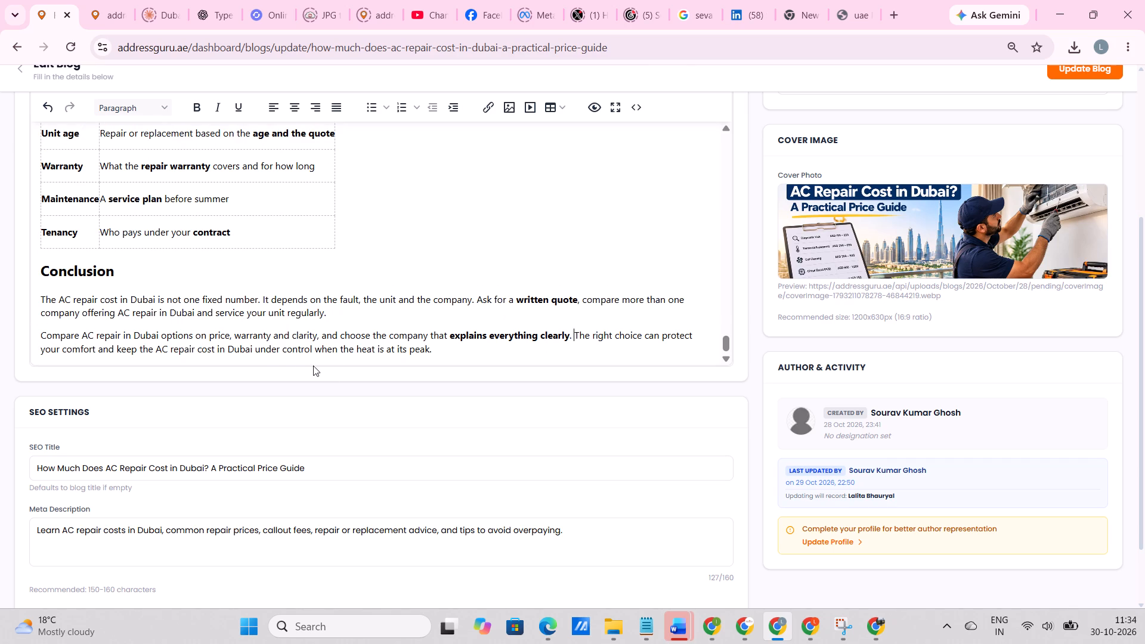
Copy "AC repair in Dubai" from the Conclusion's first paragraph and search the page for it.
scroll(482, 262, "down", 1)
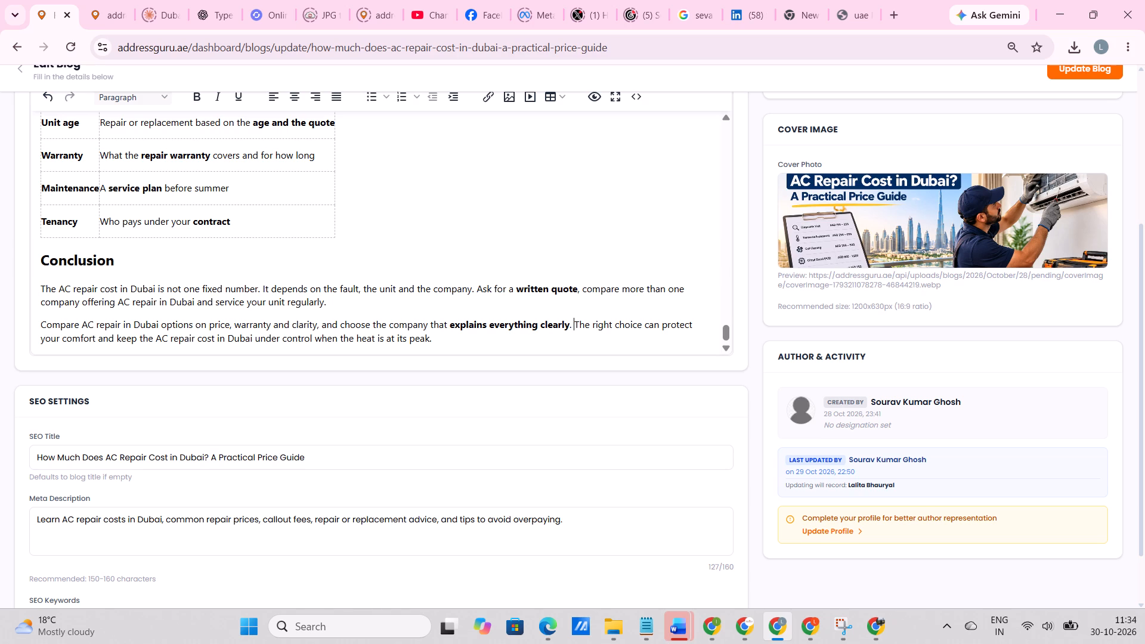
scroll(164, 305, "down", 2)
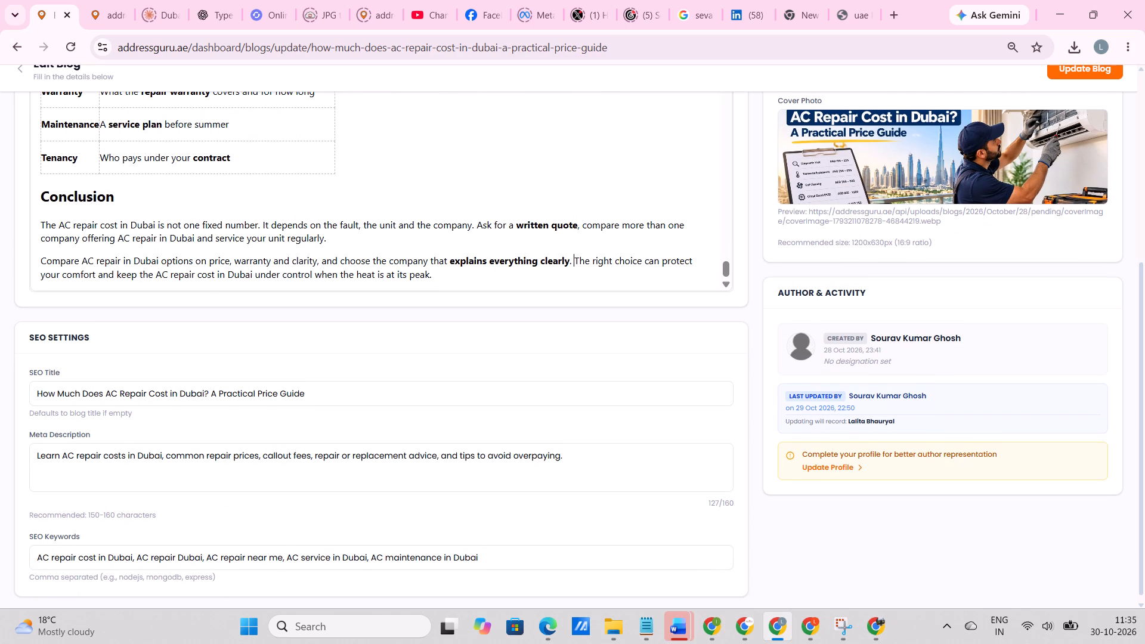
scroll(164, 305, "down", 1)
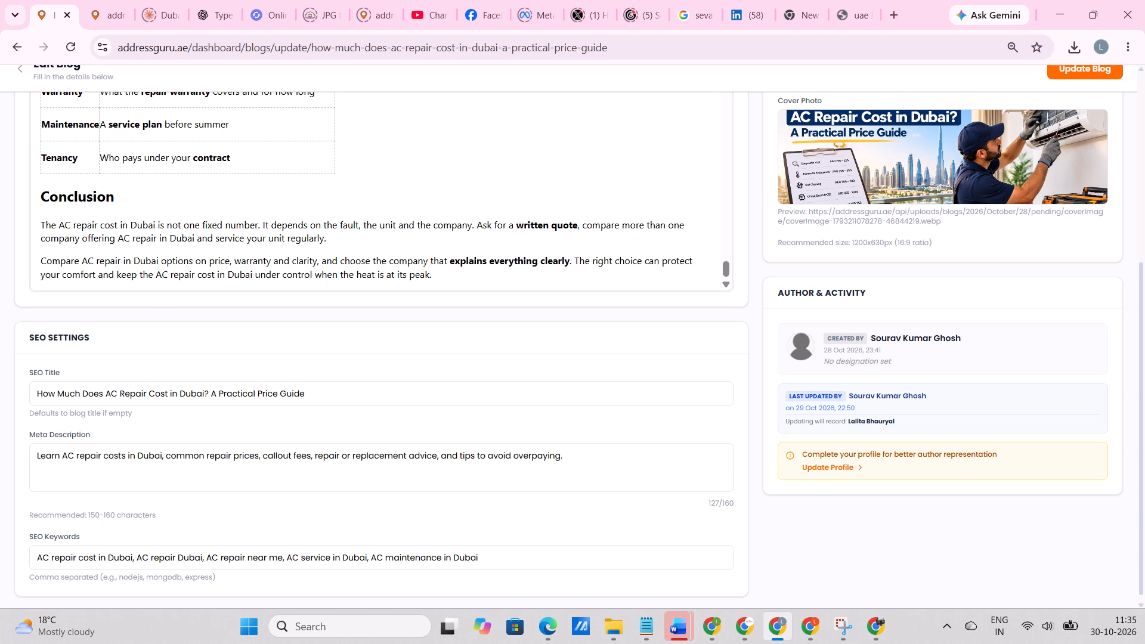
left_click_drag(117, 240, 195, 244)
key("ctrl+c")
key("ctrl+f")
key("ctrl+v")
scroll(347, 366, "down", 1)
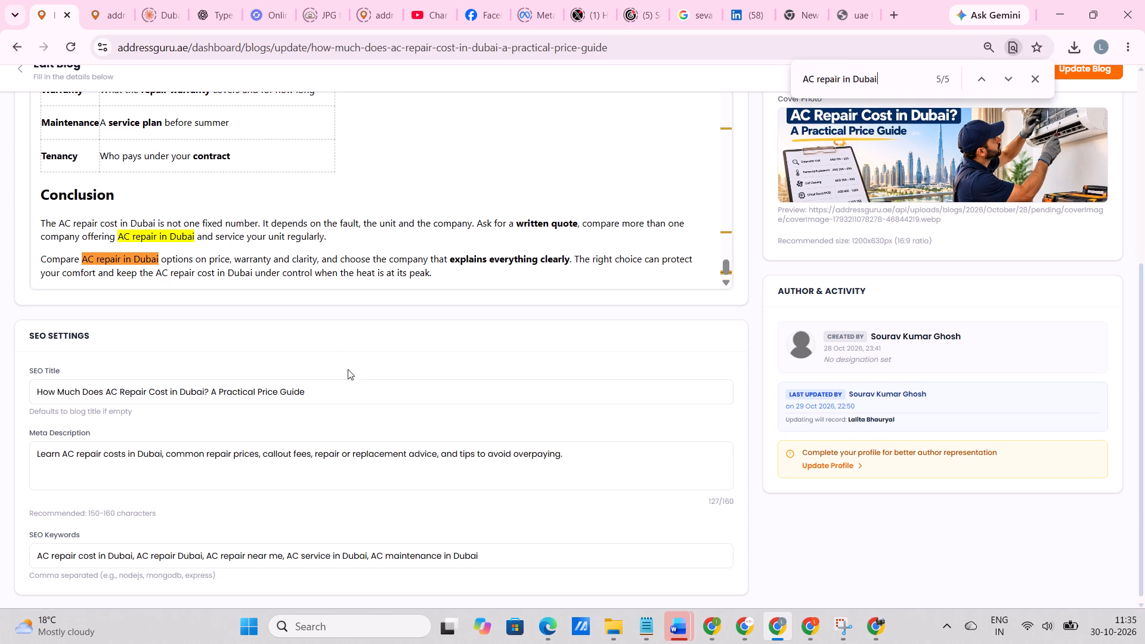
Change the second SEO keyword from "AC repair Dubai" to "AC repair in Dubai".
scroll(348, 369, "down", 1)
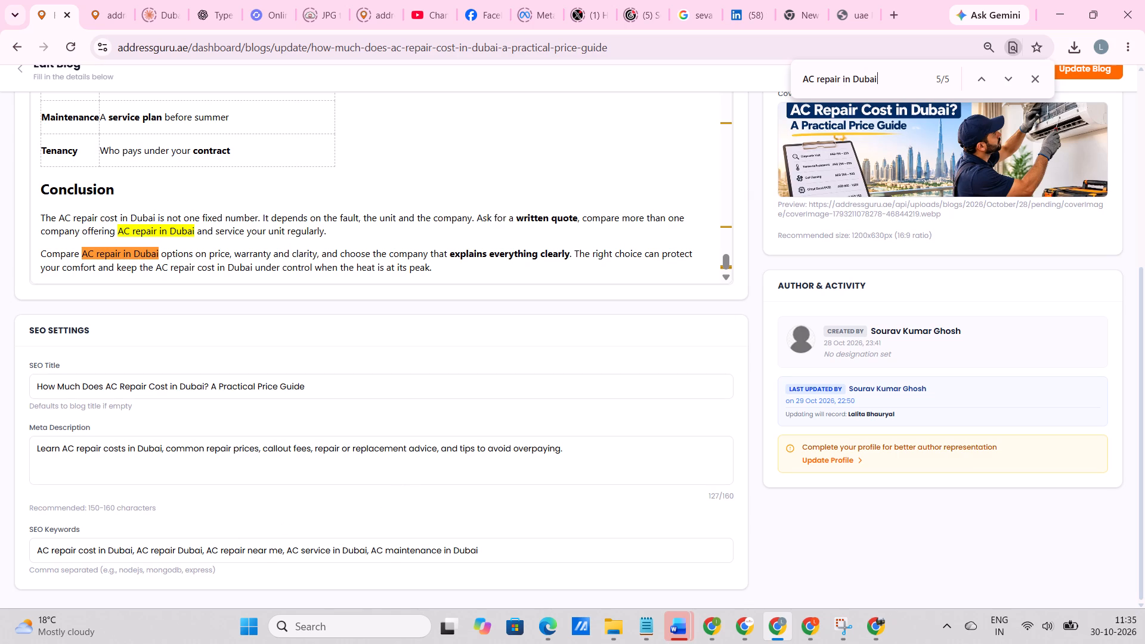
left_click(200, 547)
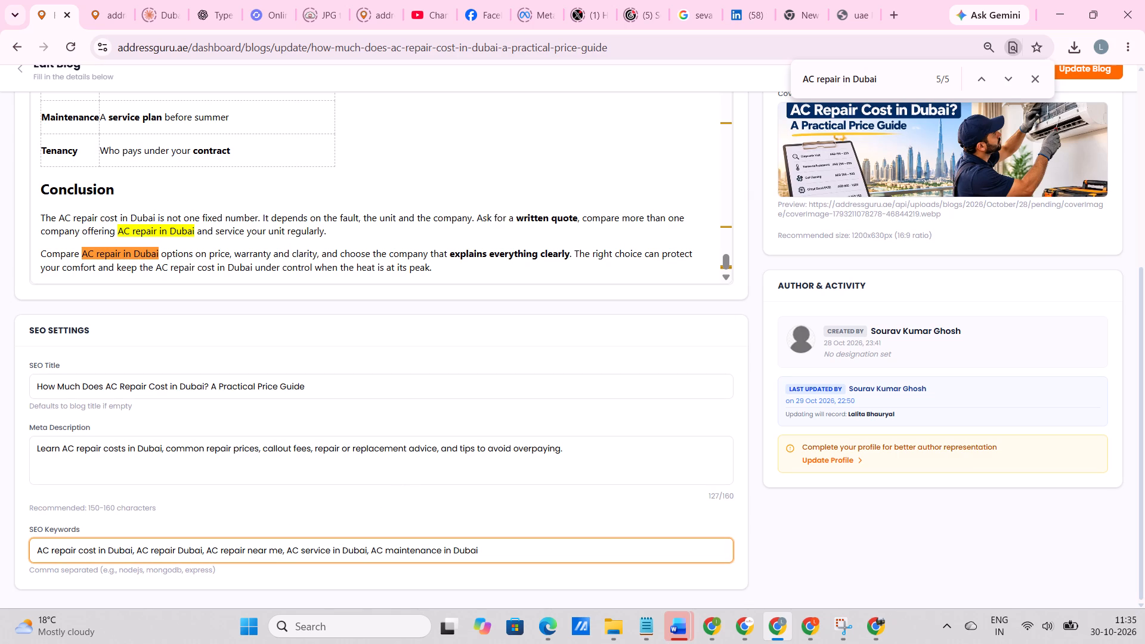
left_click_drag(202, 546, 159, 543)
left_click(170, 547)
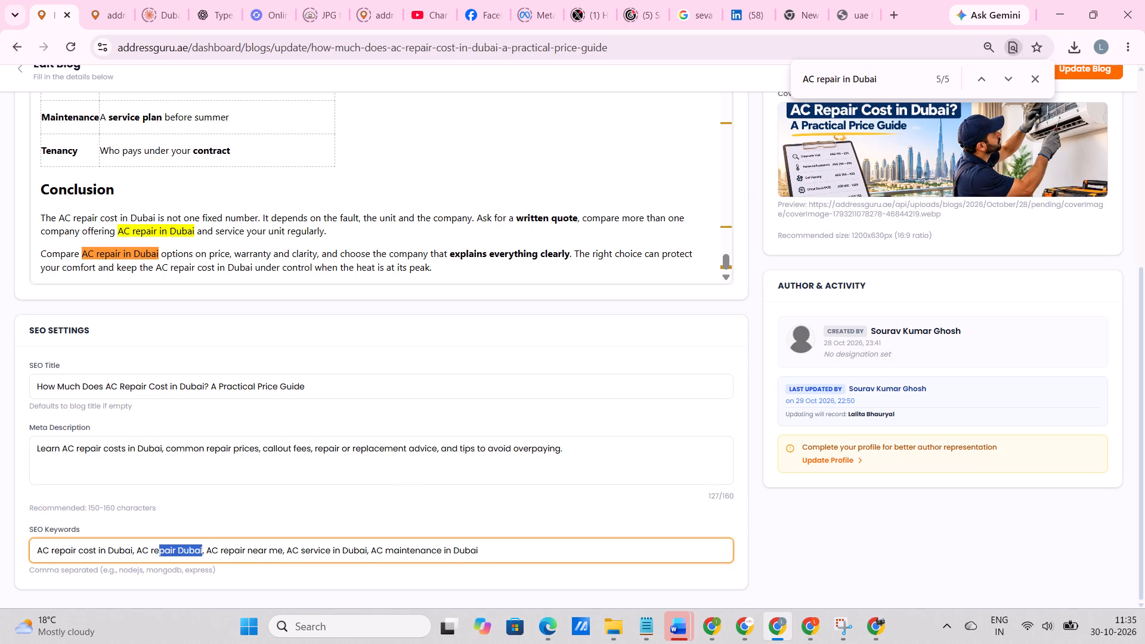
left_click(177, 549)
key("space")
type("in")
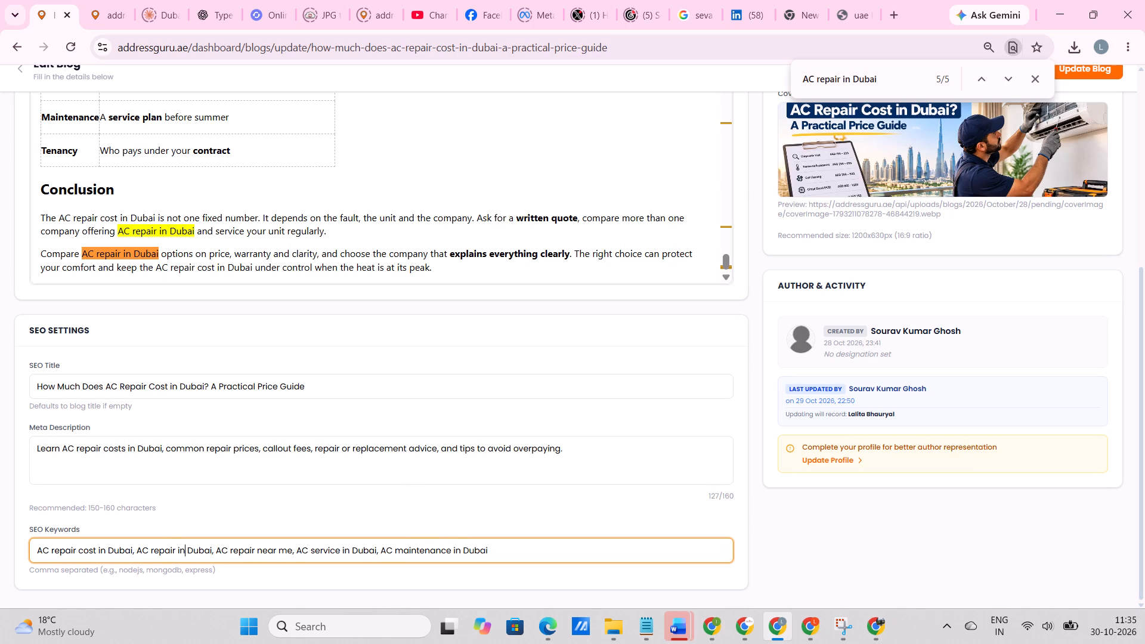
Check the "AC repair in Dubai" matches through the blog content, reapplying the copied phrase to the second SEO keyword.
left_click(1006, 79)
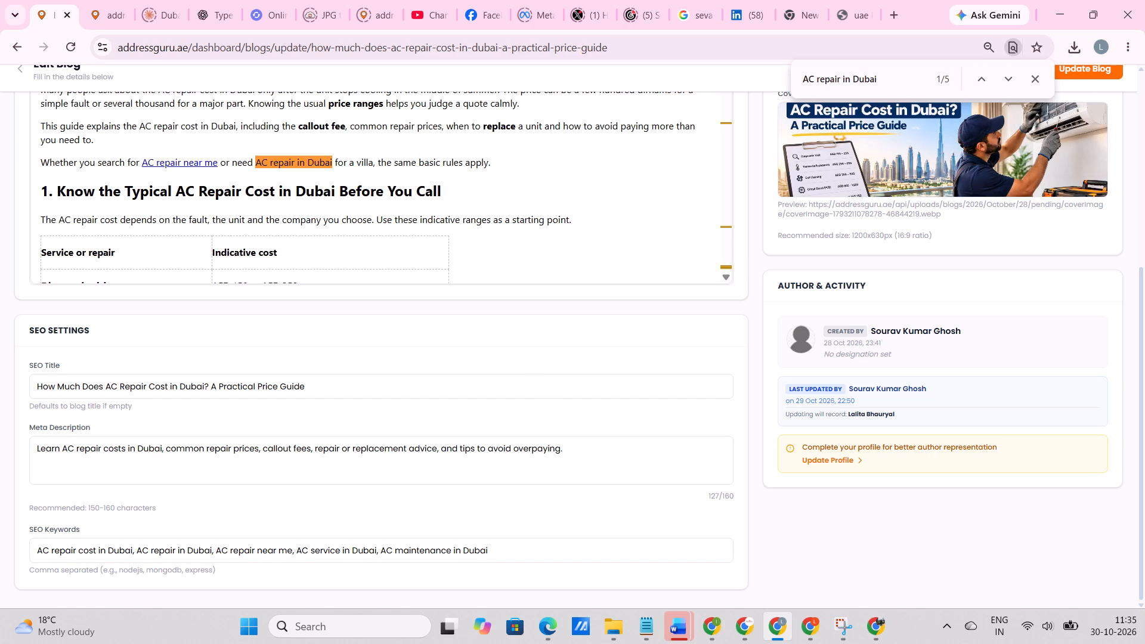
left_click_drag(140, 550, 190, 550)
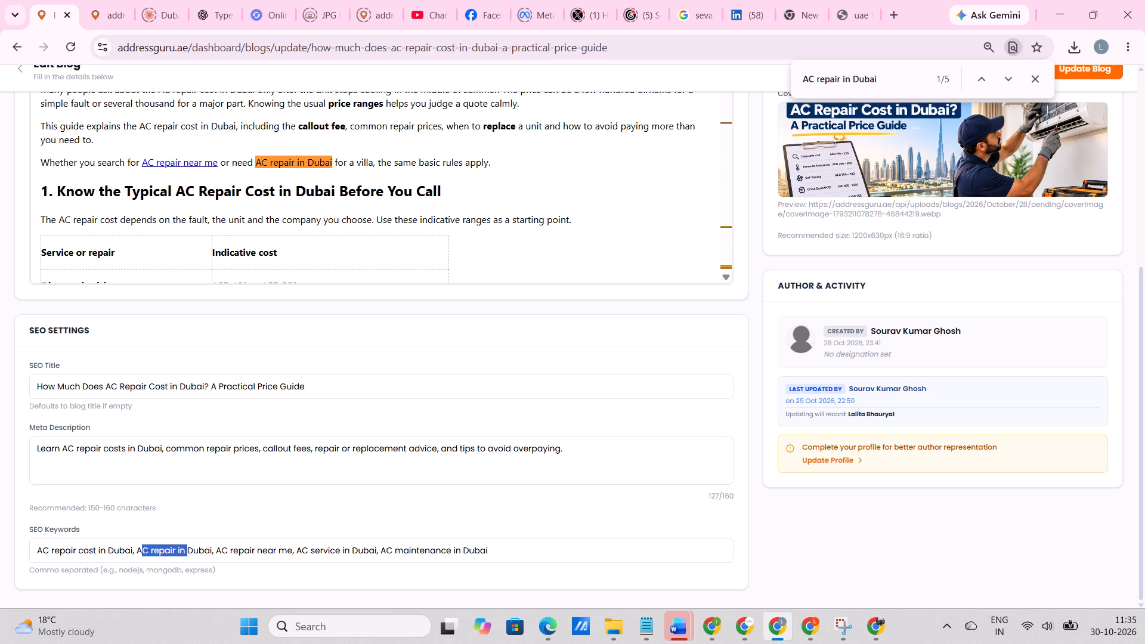
left_click_drag(136, 550, 211, 548)
left_click_drag(211, 548, 211, 548)
key("ctrl+v")
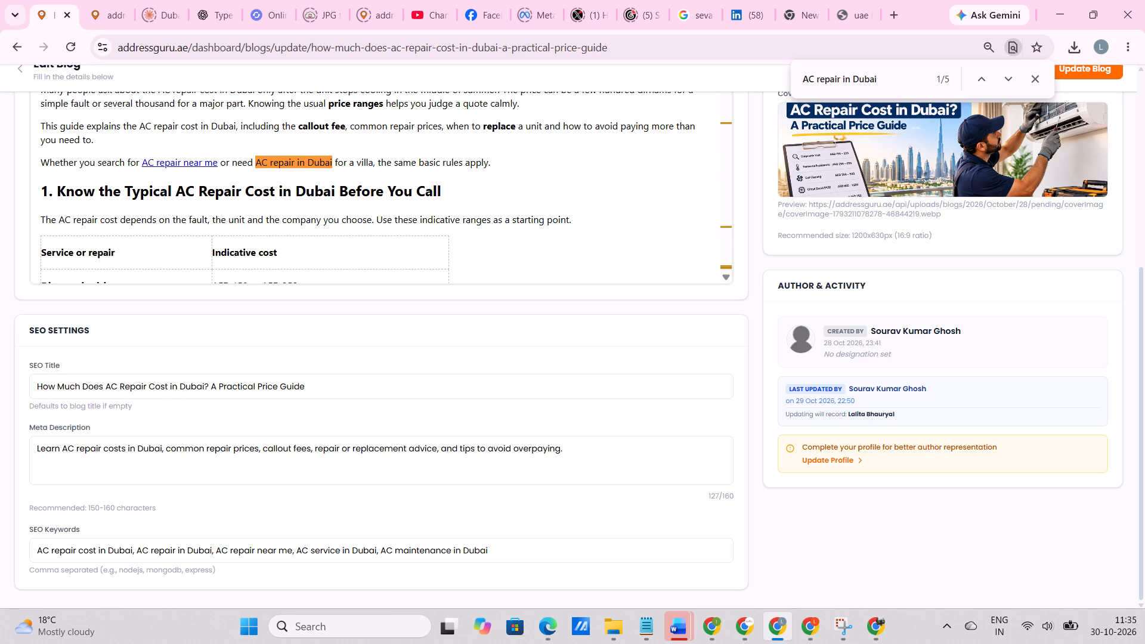
left_click(1019, 82)
left_click(1008, 82)
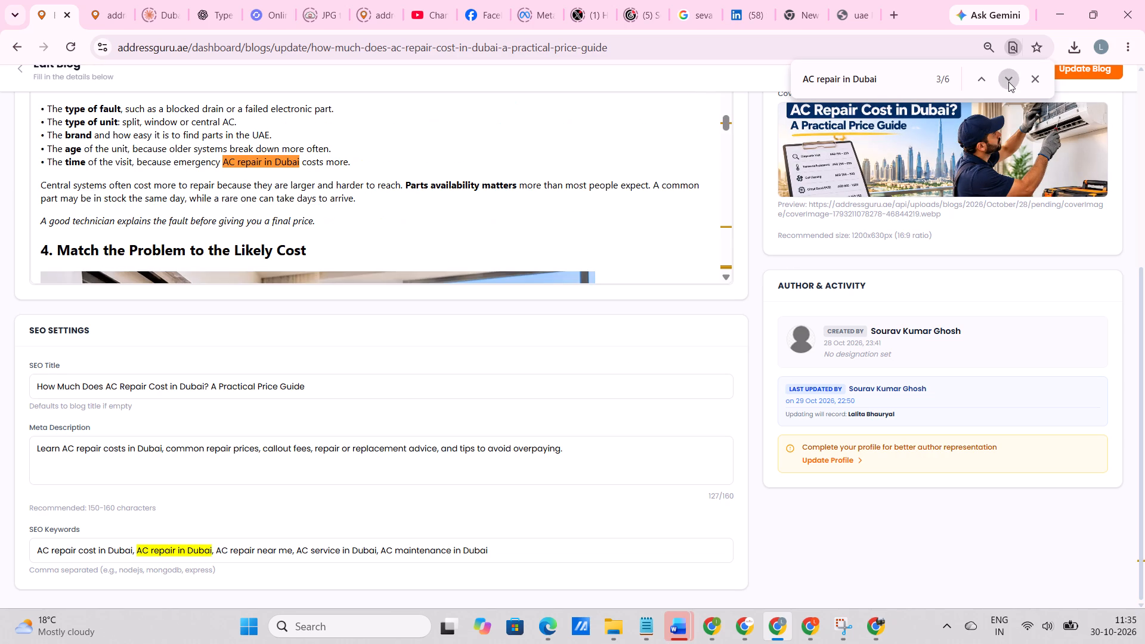
scroll(430, 148, "down", 12)
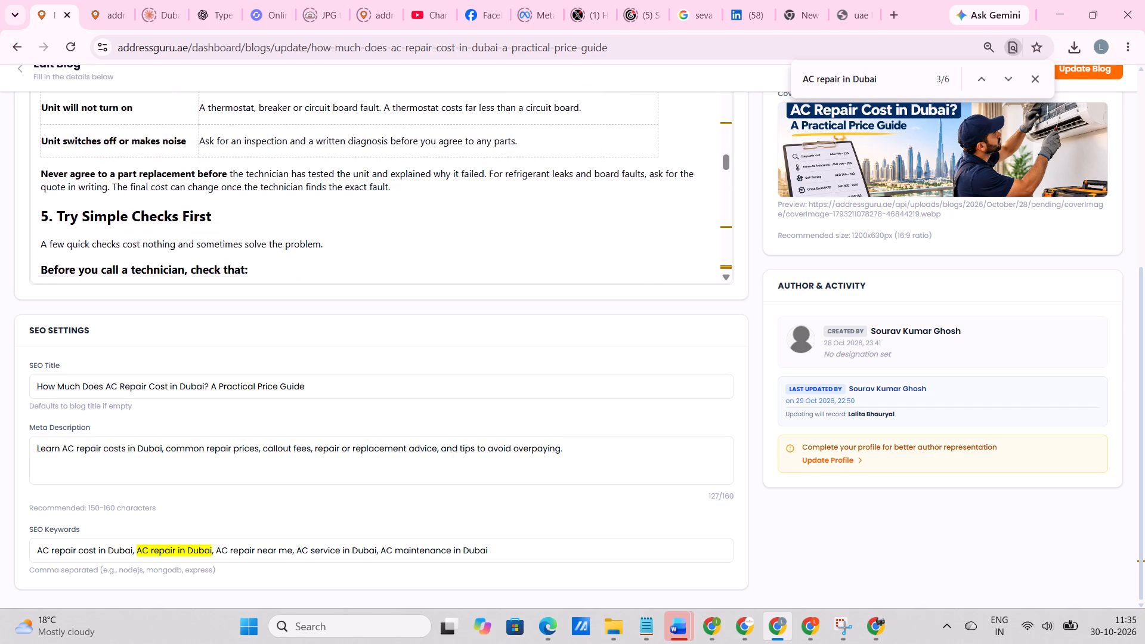
scroll(419, 169, "down", 3)
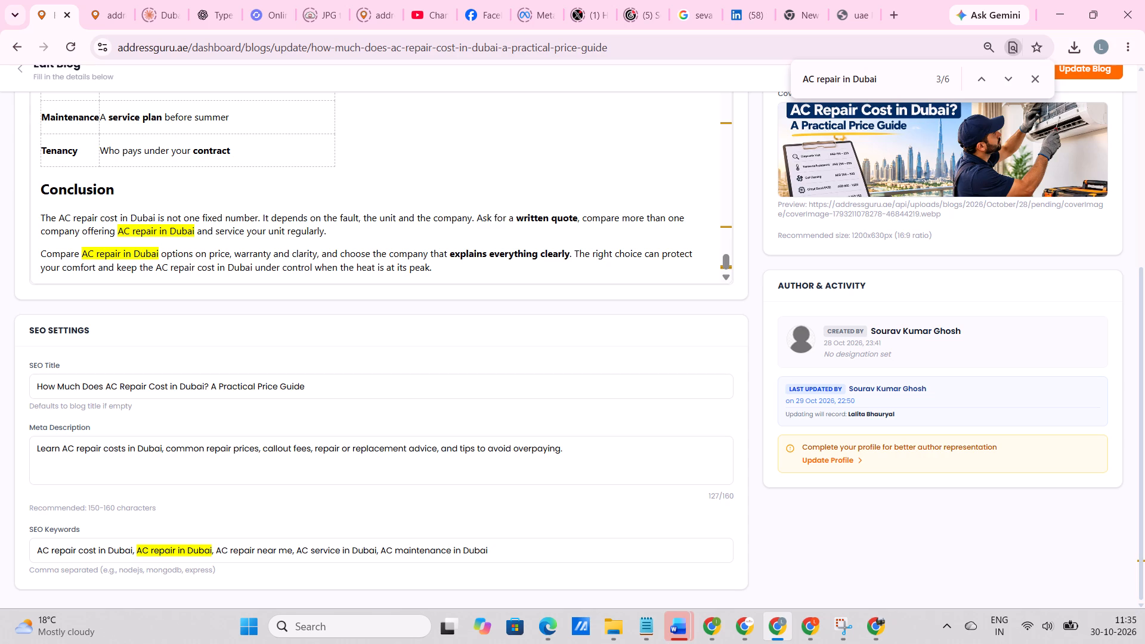
Move the sentence "The right choice can protect your comfort…" to the start of the Conclusion's second paragraph, followed by a space.
left_click(505, 272)
left_click_drag(577, 251, 587, 265)
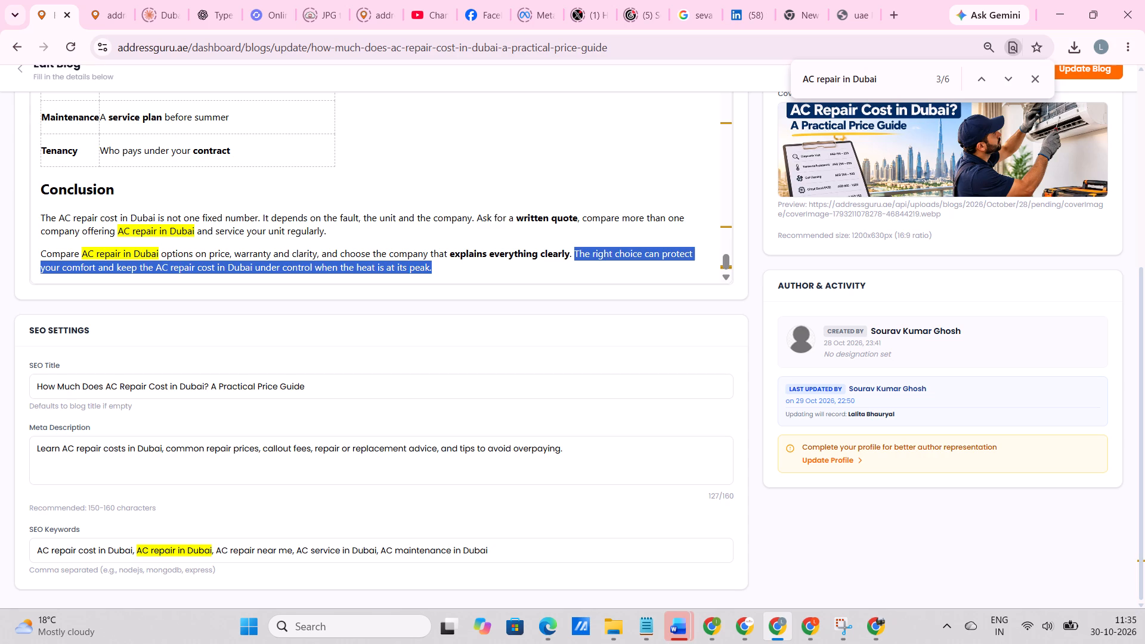
left_click_drag(587, 265, 591, 272)
key("ctrl+c")
key("BackSpace")
key("BackSpace")
left_click(45, 265)
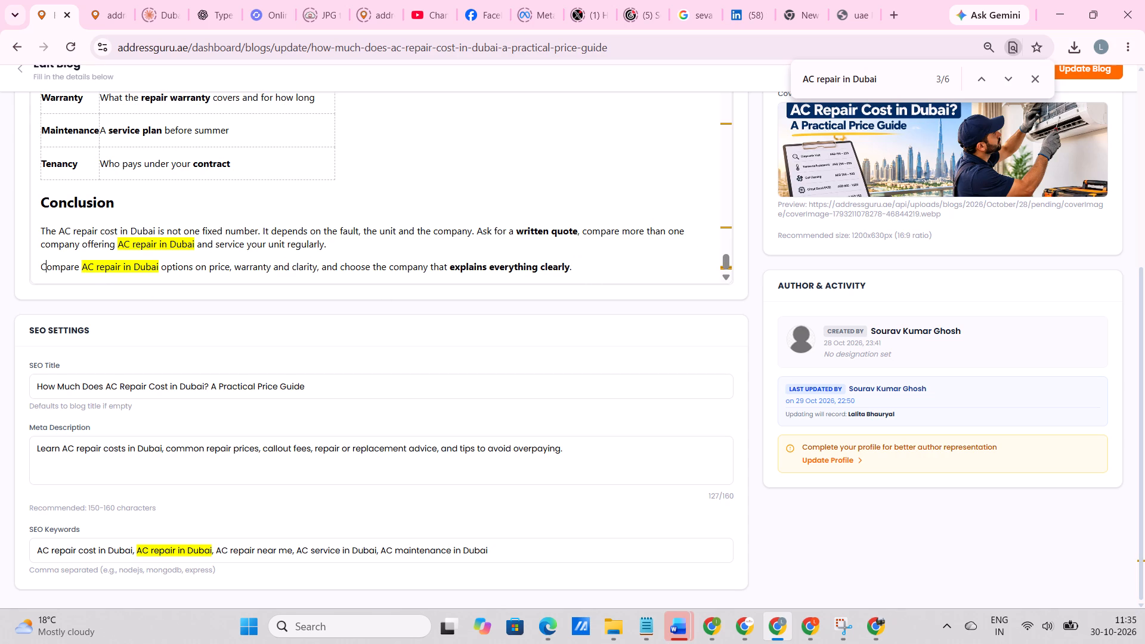
key("Left")
key("ctrl+v")
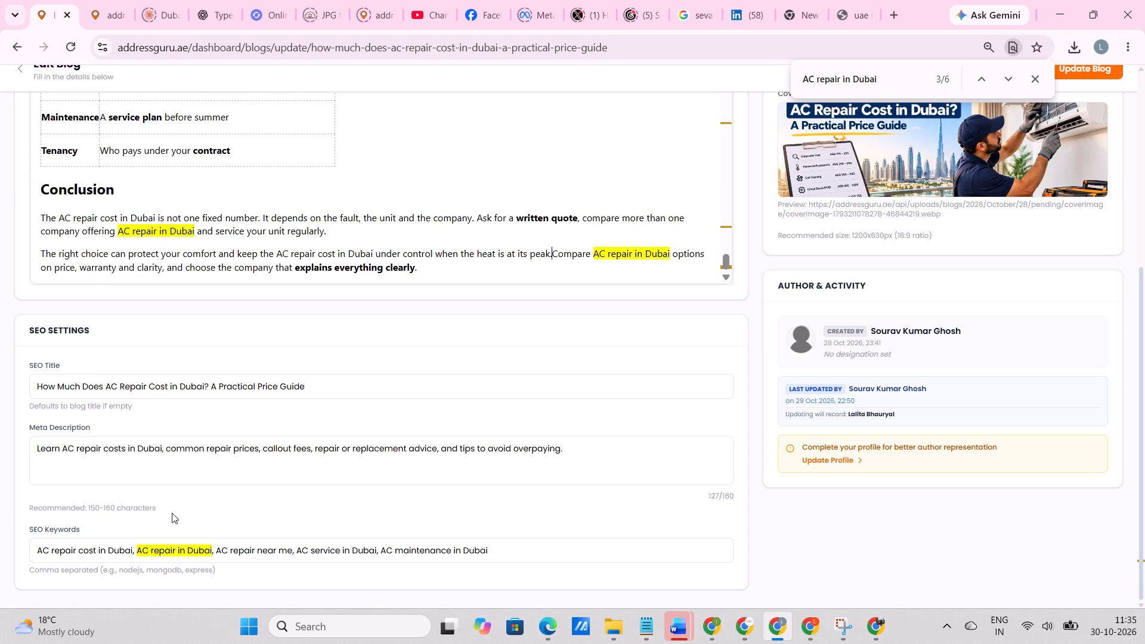
key("space")
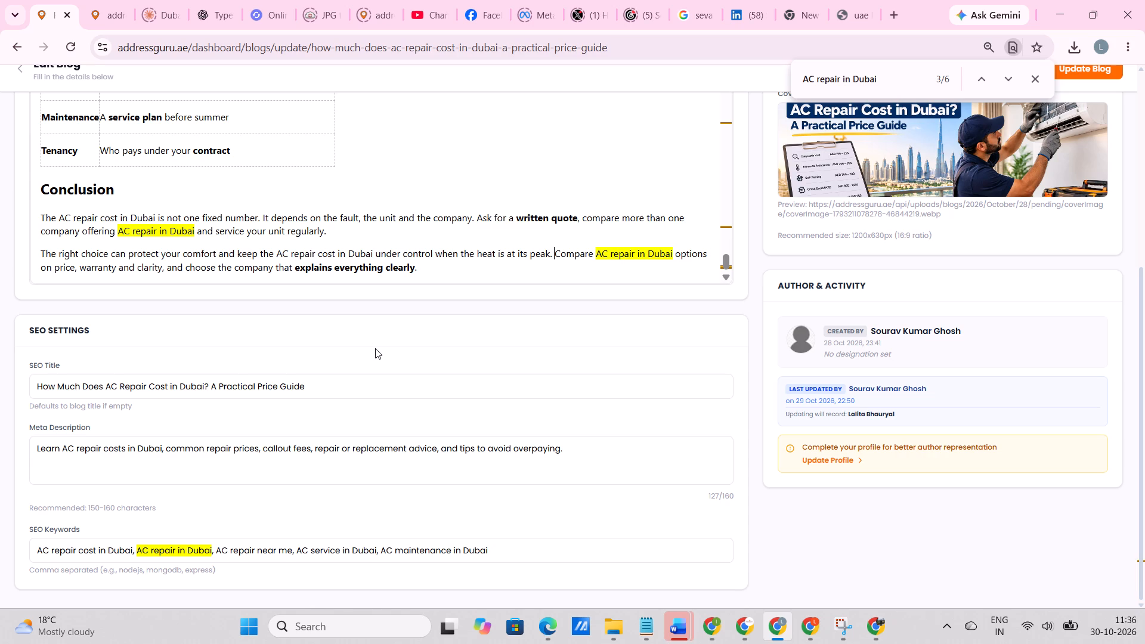
Review the blog content from the Conclusion back up to the Introduction, and close the keyword search.
scroll(375, 348, "down", 1)
scroll(375, 348, "up", 2)
scroll(436, 298, "up", 4)
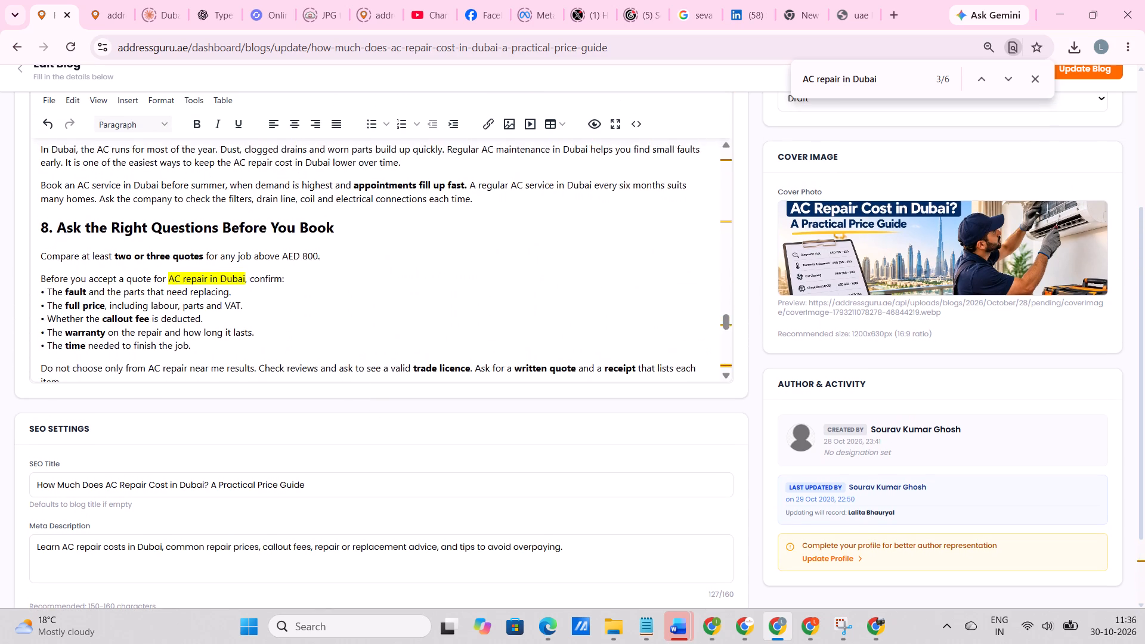
scroll(436, 298, "up", 6)
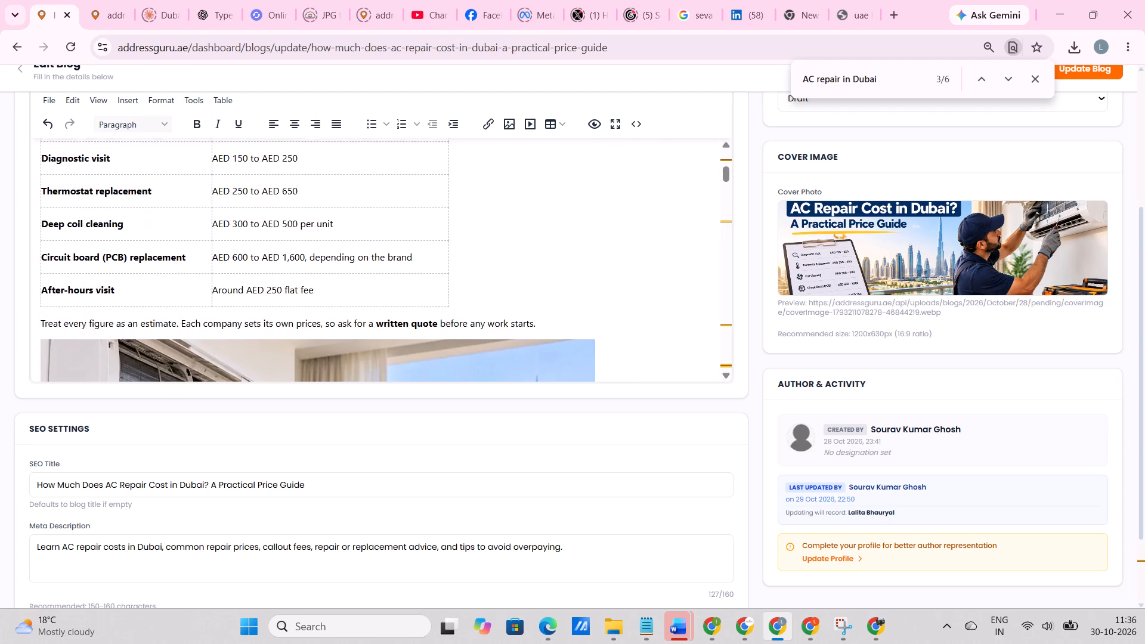
scroll(434, 300, "up", 2)
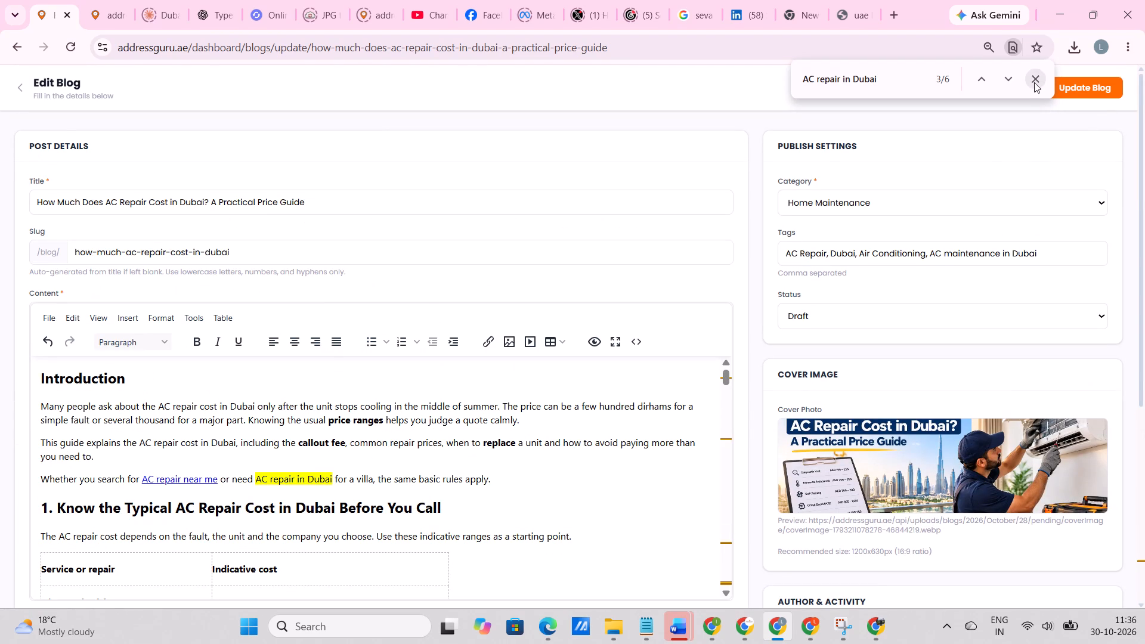
left_click(1034, 82)
Copy the full SEO keywords list and replace the blog's tags with it.
scroll(1049, 298, "down", 7)
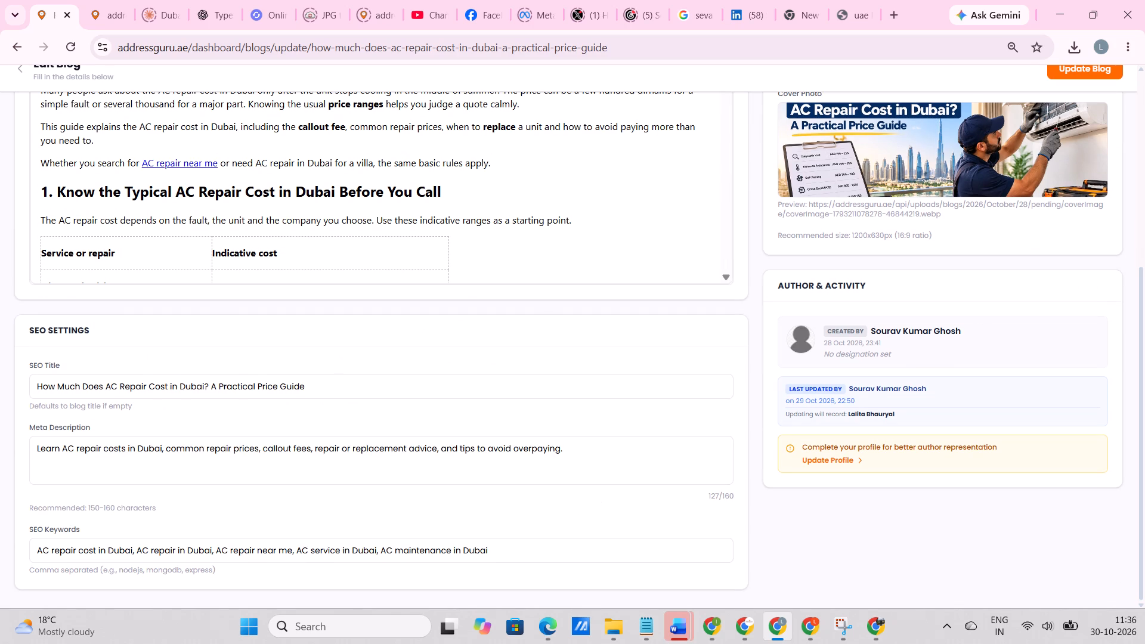
left_click(546, 543)
key("ctrl+a")
key("ctrl+c")
scroll(648, 518, "up", 7)
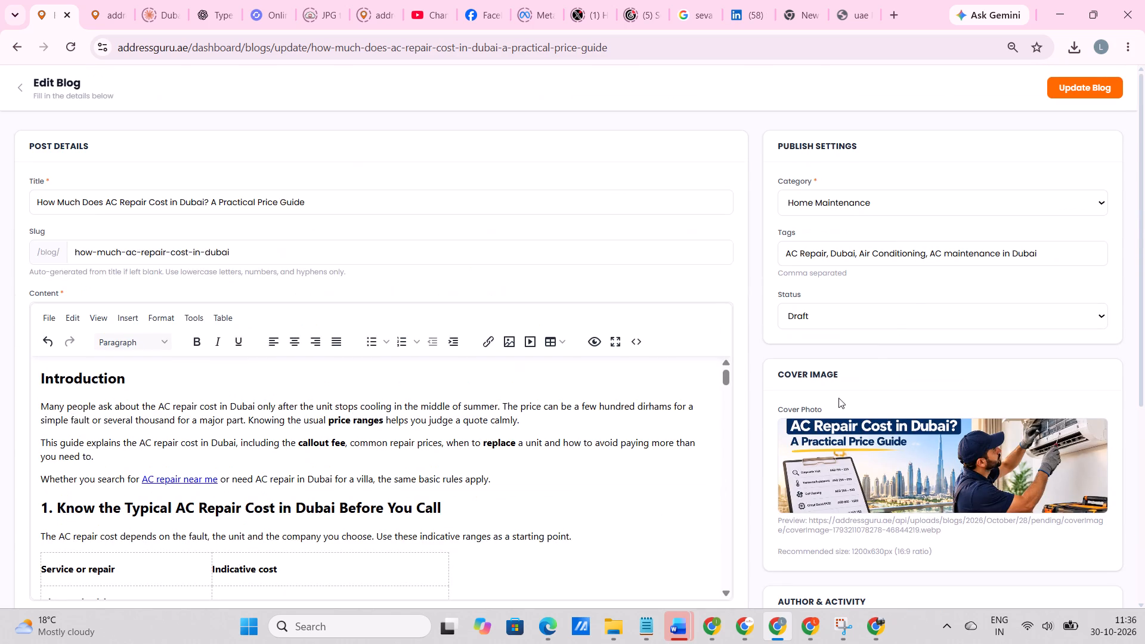
left_click(915, 256)
key("ctrl+a")
key("ctrl+v")
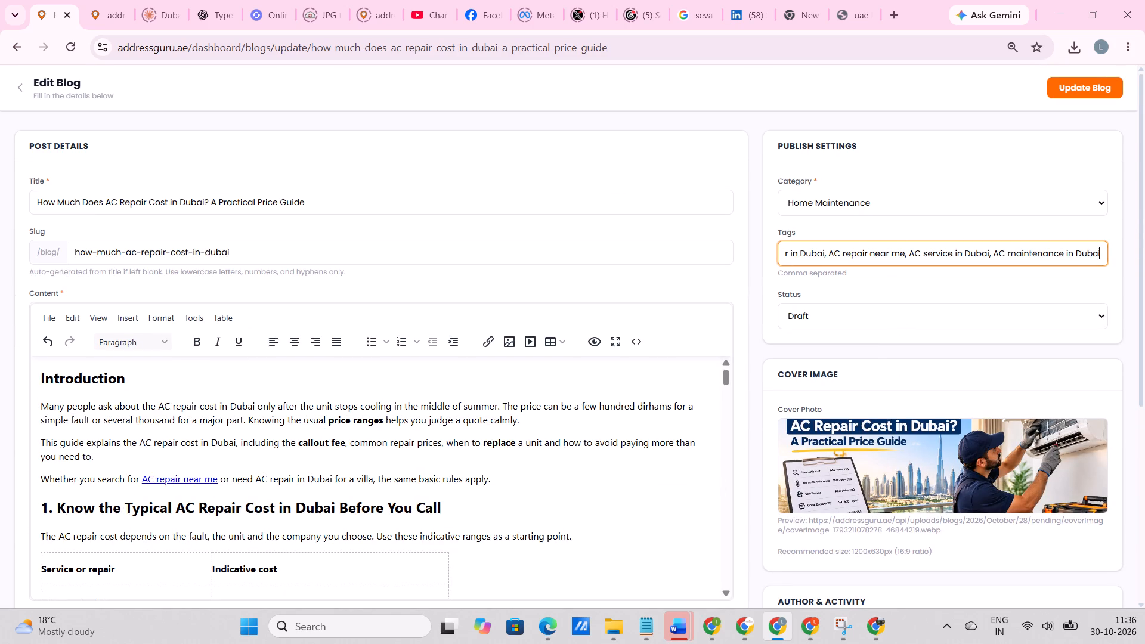
Save the updated AC repair cost blog with its status kept as Draft.
scroll(907, 269, "down", 1)
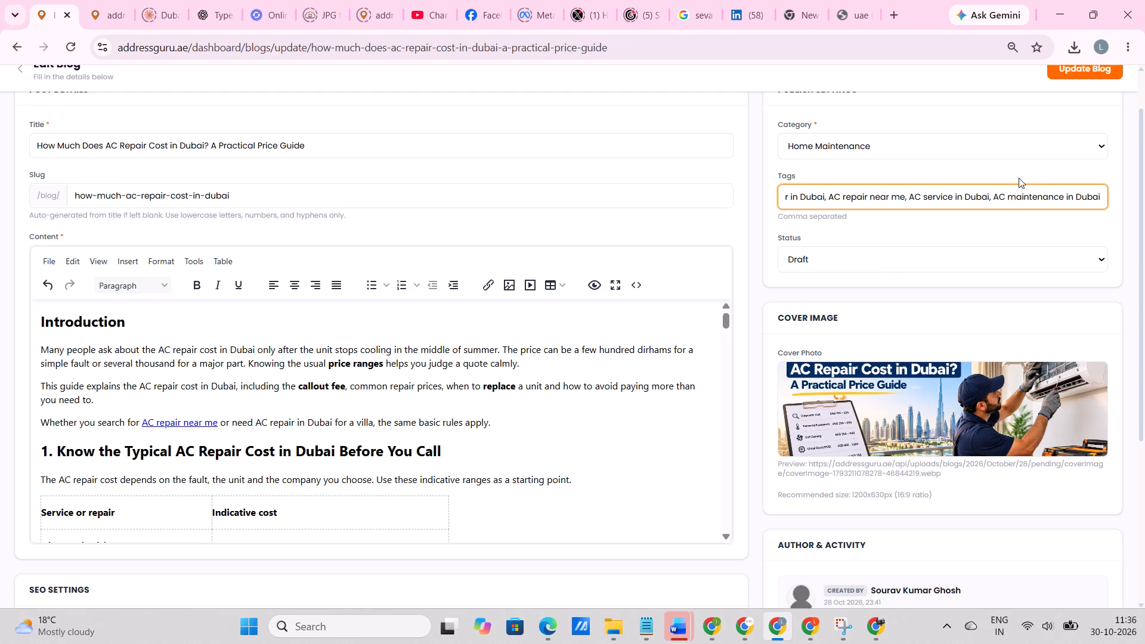
scroll(1026, 173, "up", 3)
left_click(1079, 86)
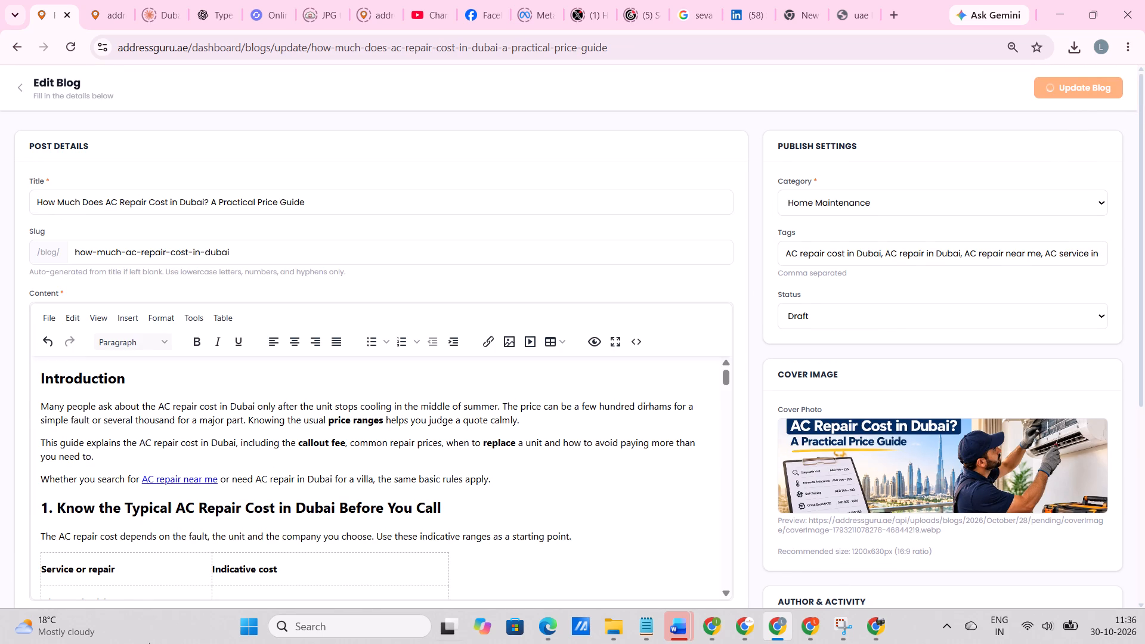
left_click(429, 202)
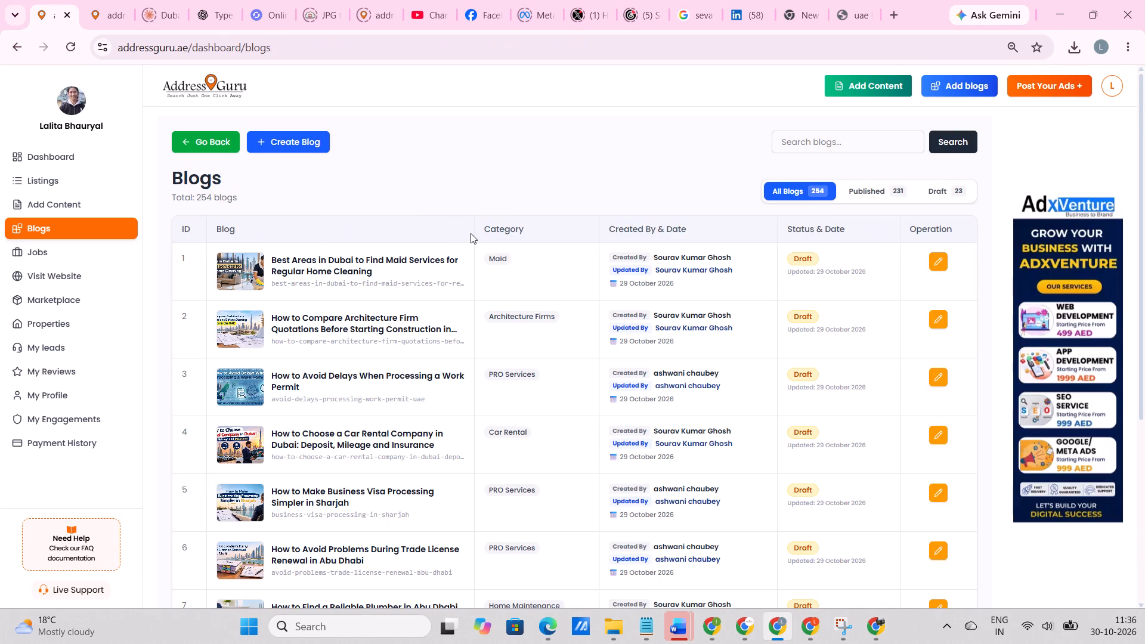
Filter the blogs list to drafts and copy the opening words of the title "How Much Does AC Repair Cost in Dubai? A Practical Price Guide".
left_click(959, 190)
scroll(958, 190, "down", 2)
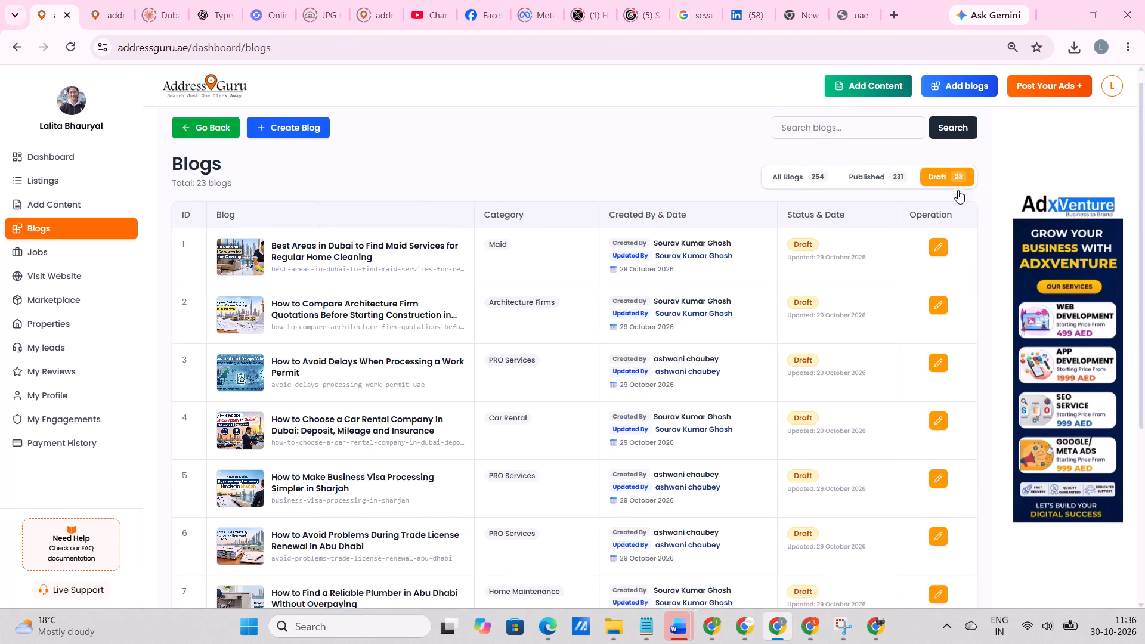
scroll(958, 190, "down", 4)
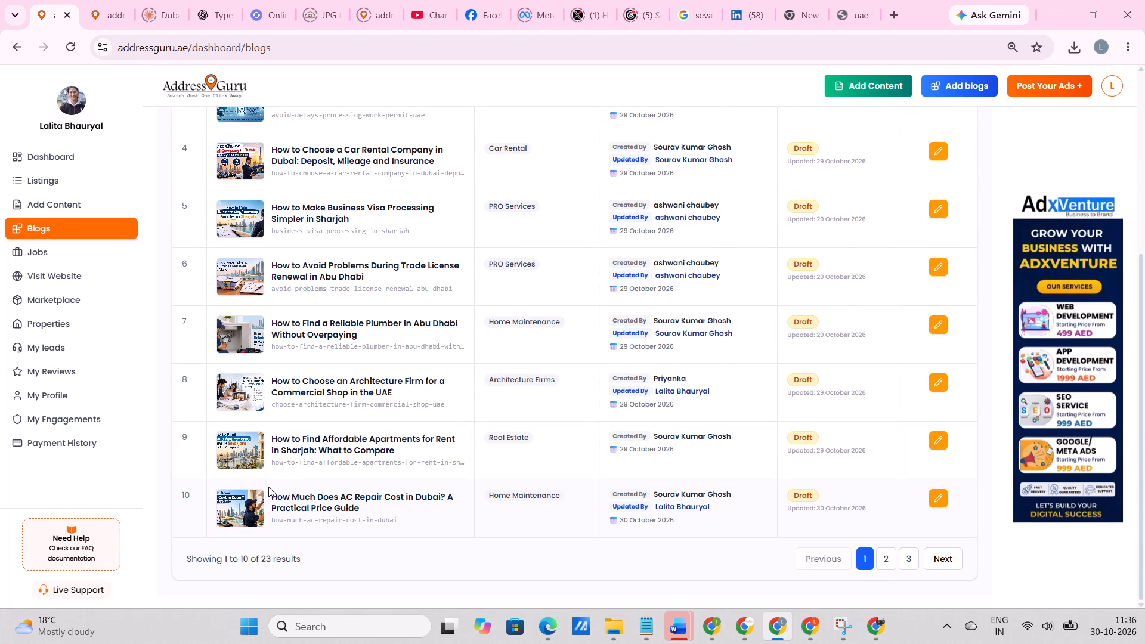
left_click_drag(270, 489, 357, 491)
key("ctrl+c")
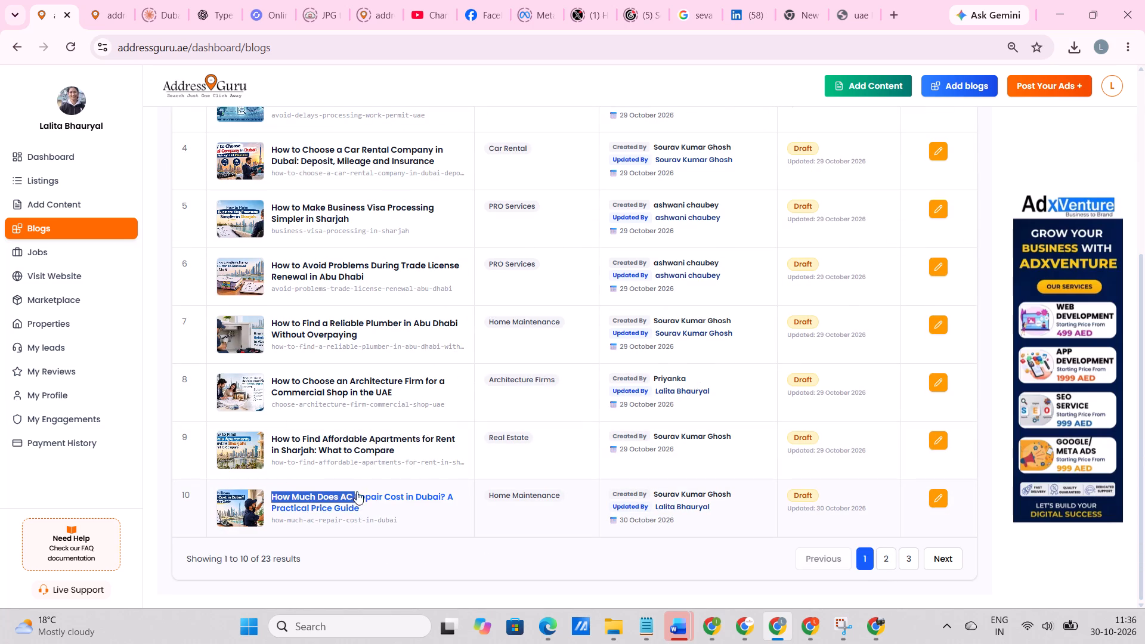
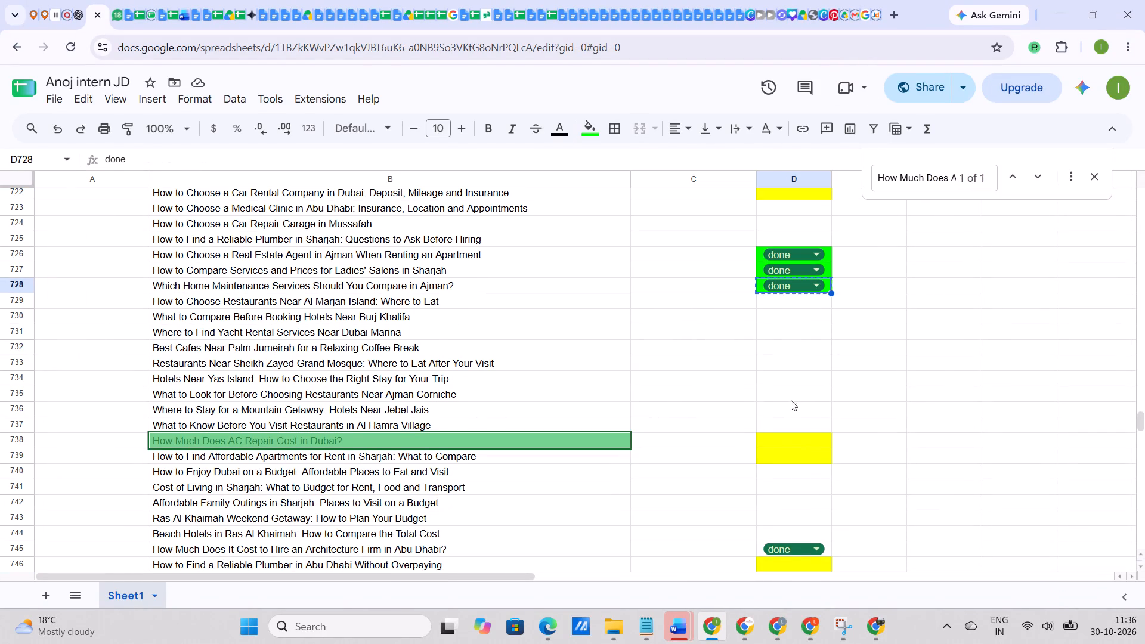
Mark the "How Much Does AC Repair Cost in Dubai?" row as done in column D with the copied green status cell.
left_click(782, 436)
key("ctrl+v")
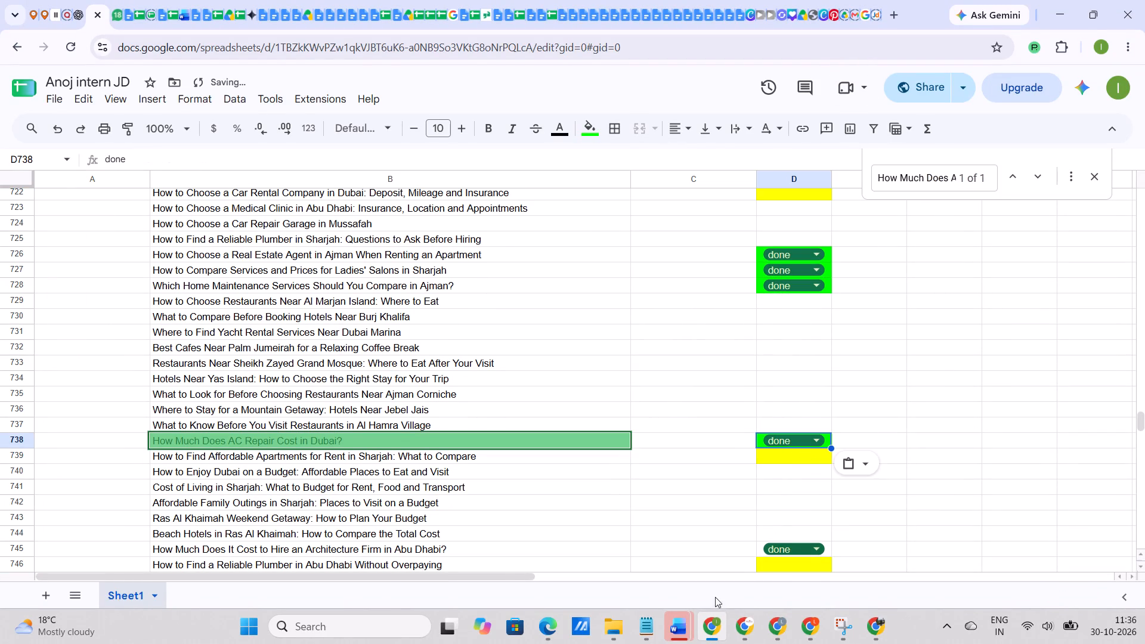
In the AddressGuru blogs dashboard, open the draft "How to Find Affordable Apartments for Rent in Sharjah: What to Compare" for editing.
left_click(777, 626)
scroll(502, 470, "down", 1)
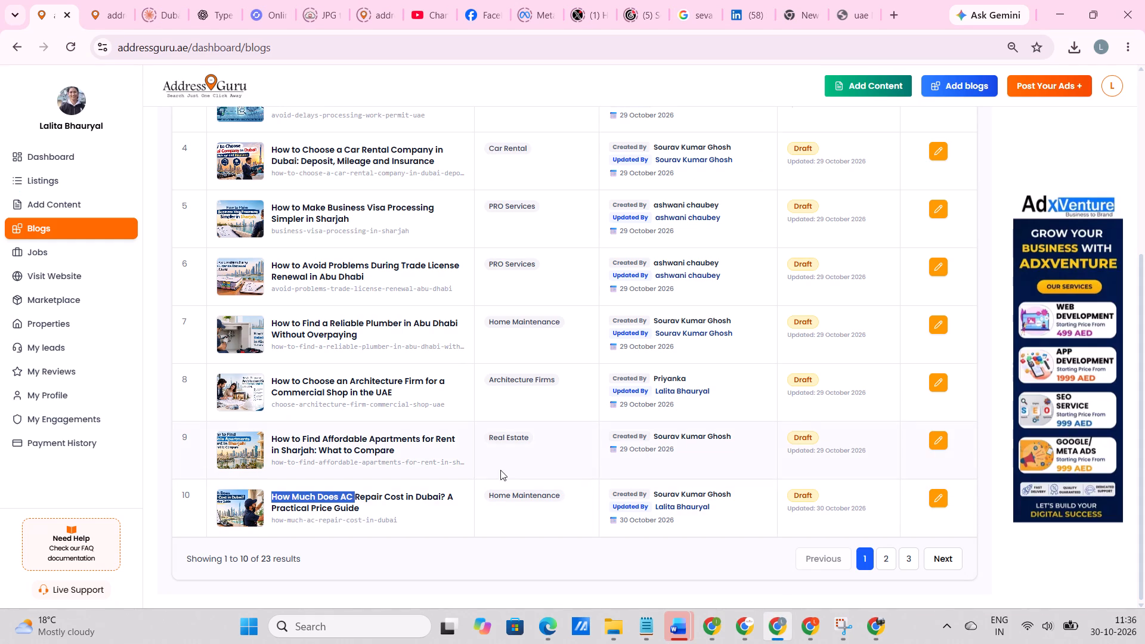
scroll(500, 470, "down", 1)
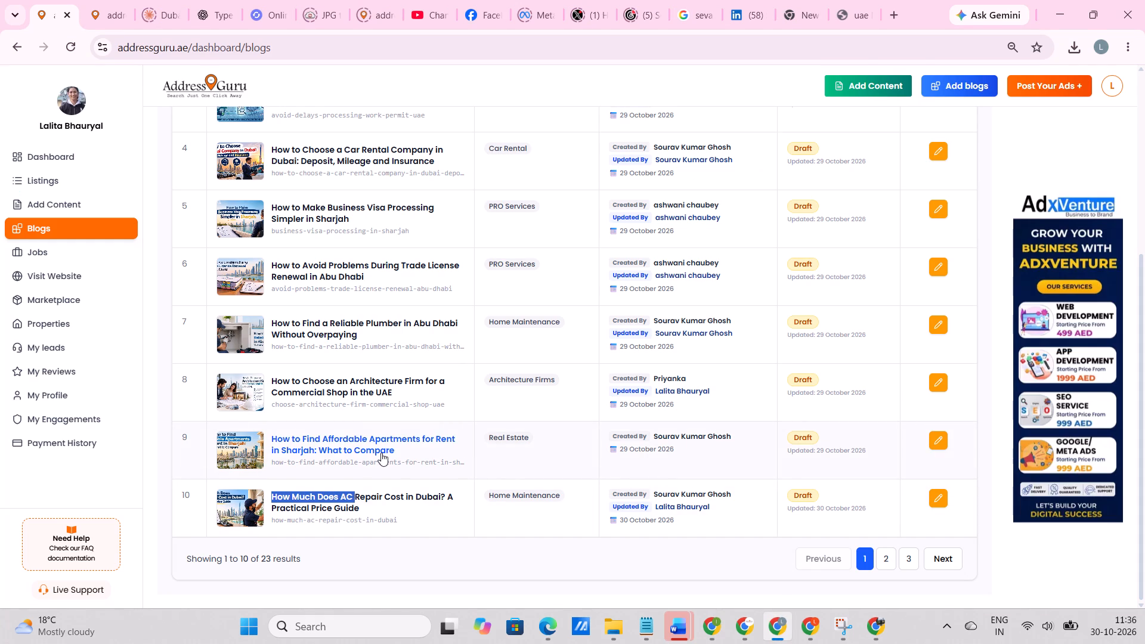
left_click(380, 453)
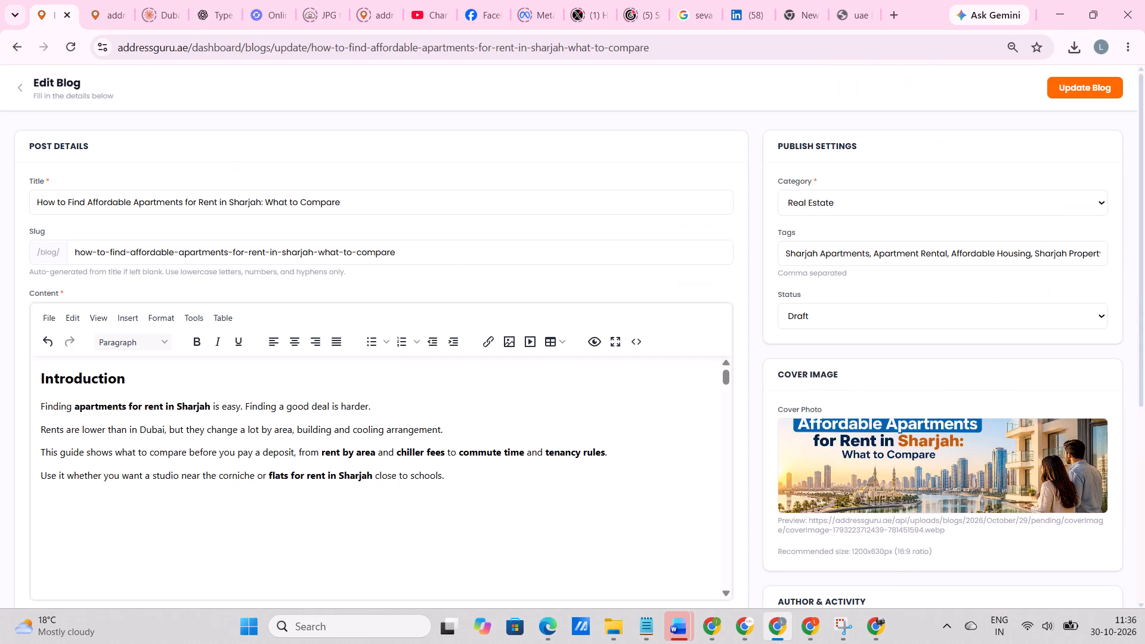
scroll(417, 426, "left", 1)
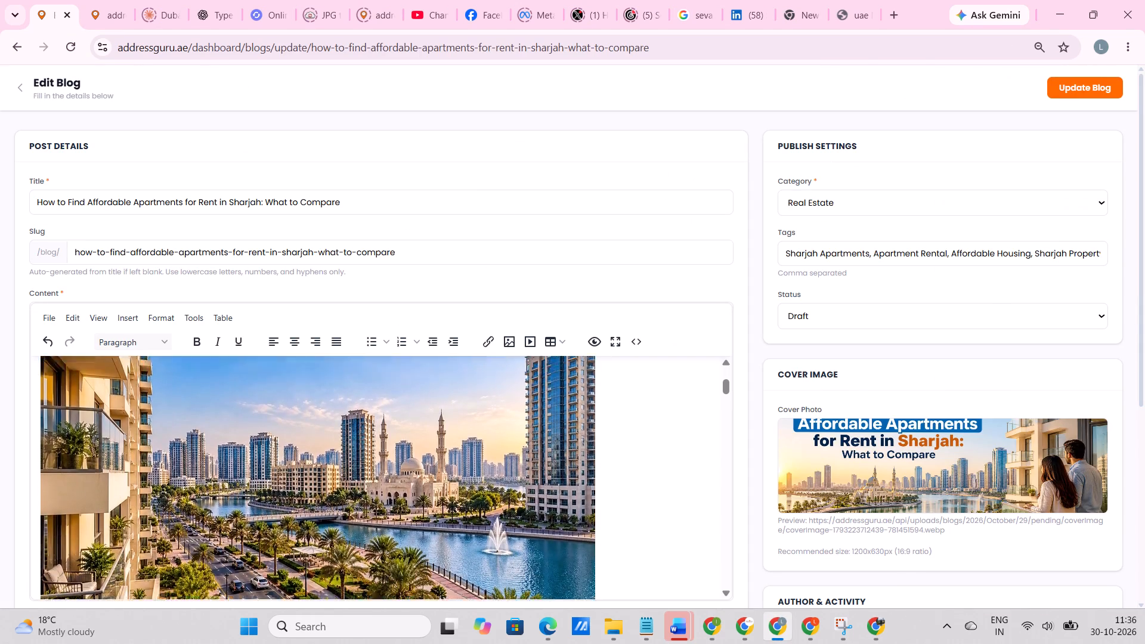
scroll(420, 422, "left", 1)
Copy the draft's full blog title and search the intern spreadsheet for it, then return to the blog editor.
left_click(332, 200)
key("ctrl+a")
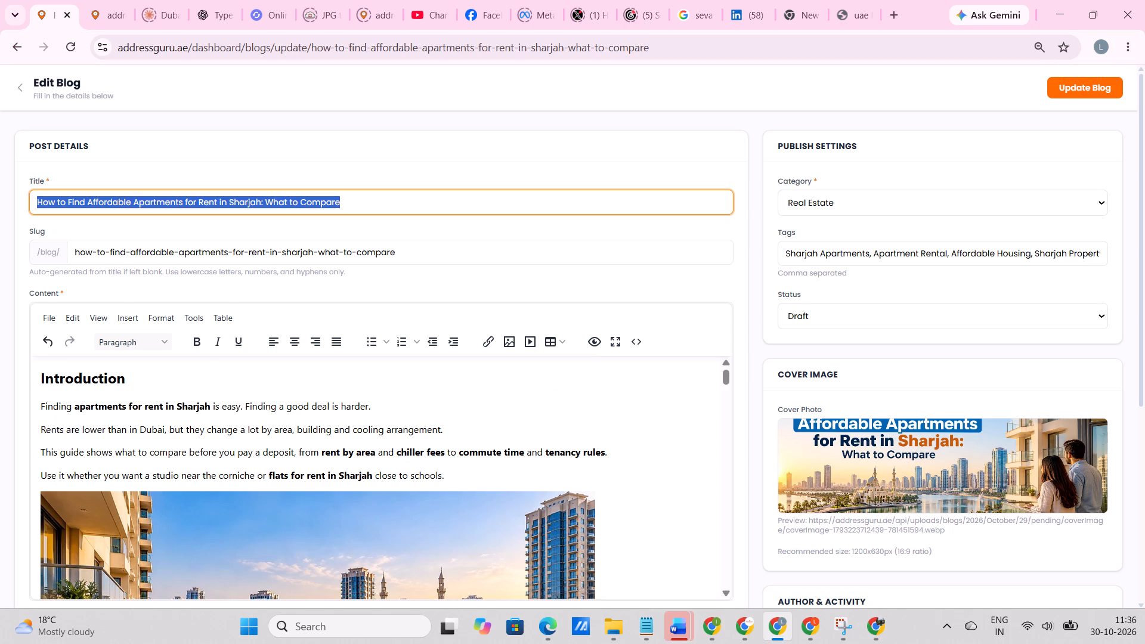
key("ctrl+c")
left_click(724, 630)
key("ctrl+f")
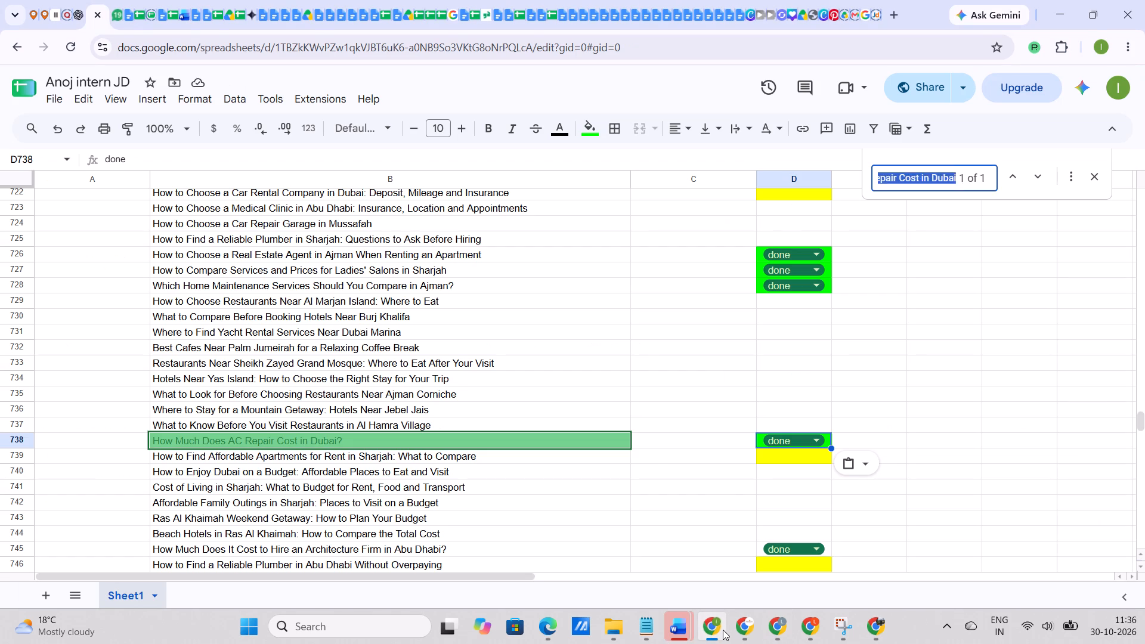
key("ctrl+v")
left_click(722, 630)
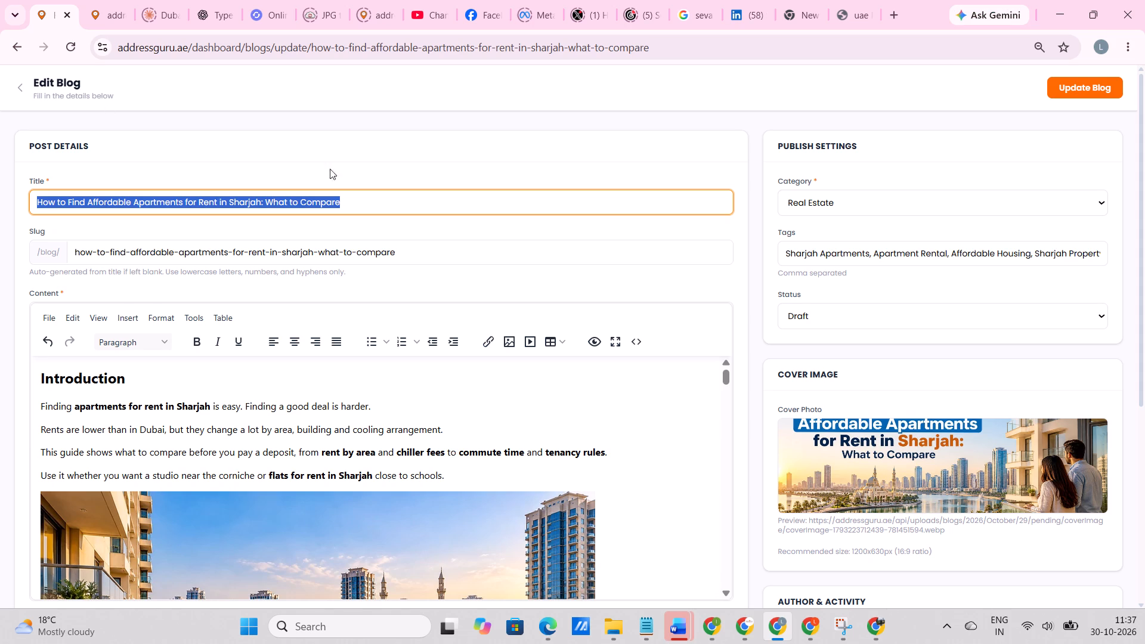
Copy the blog title again, reopen recently closed browser tabs, close the unneeded AddressGuru ones, and bring up the untitled Google Docs document.
double_click(674, 203)
left_click(674, 203)
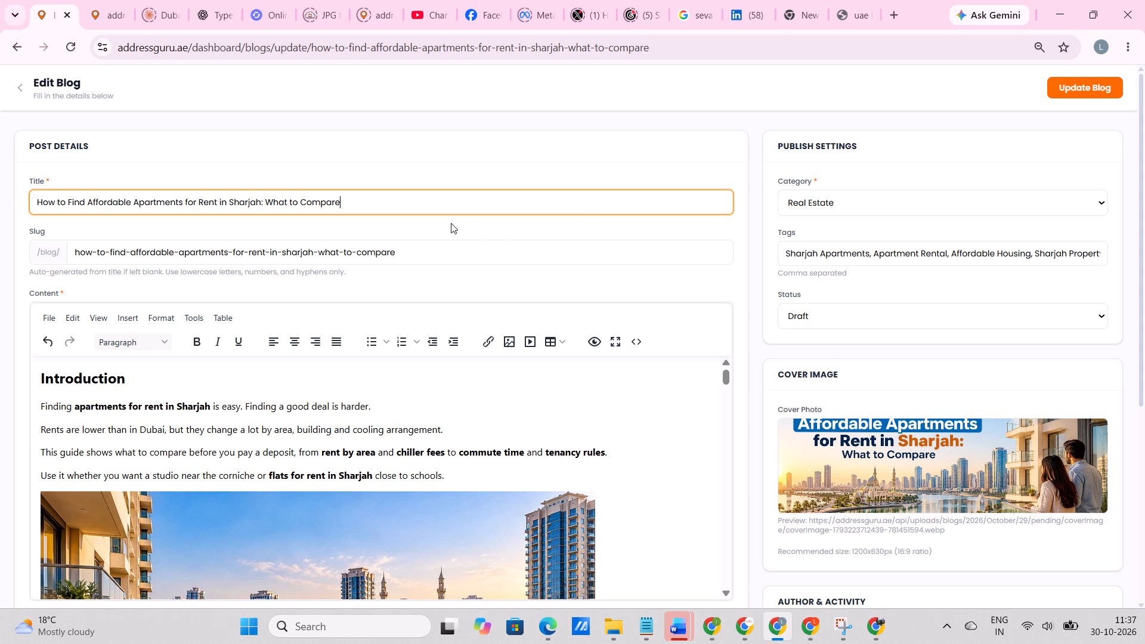
left_click(255, 200)
key("ctrl+a")
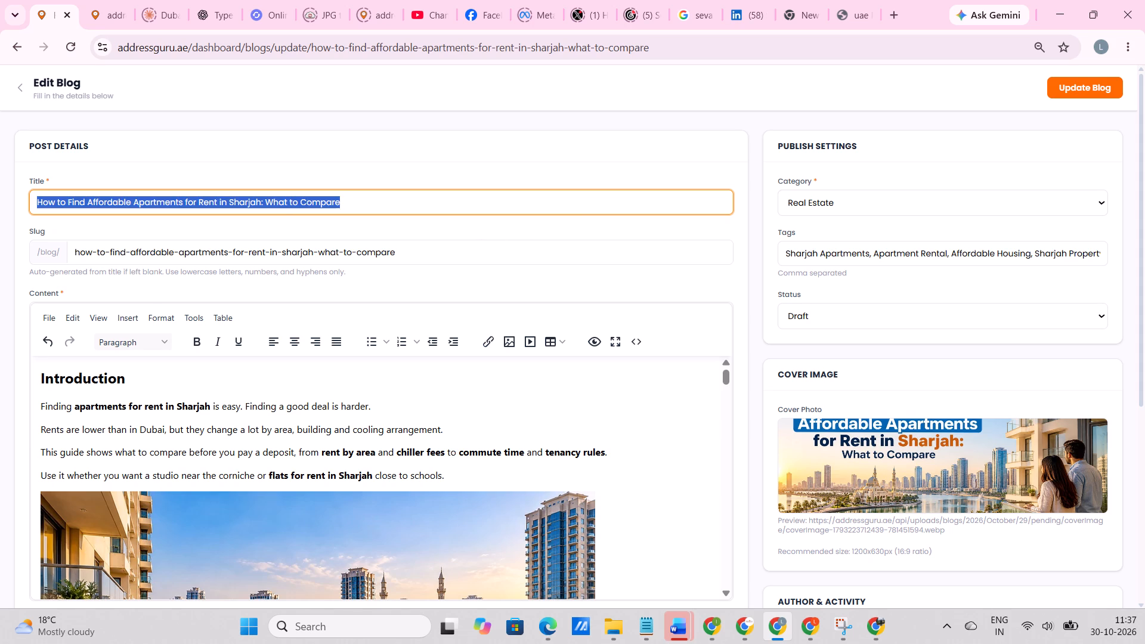
key("ctrl+c")
left_click(255, 200)
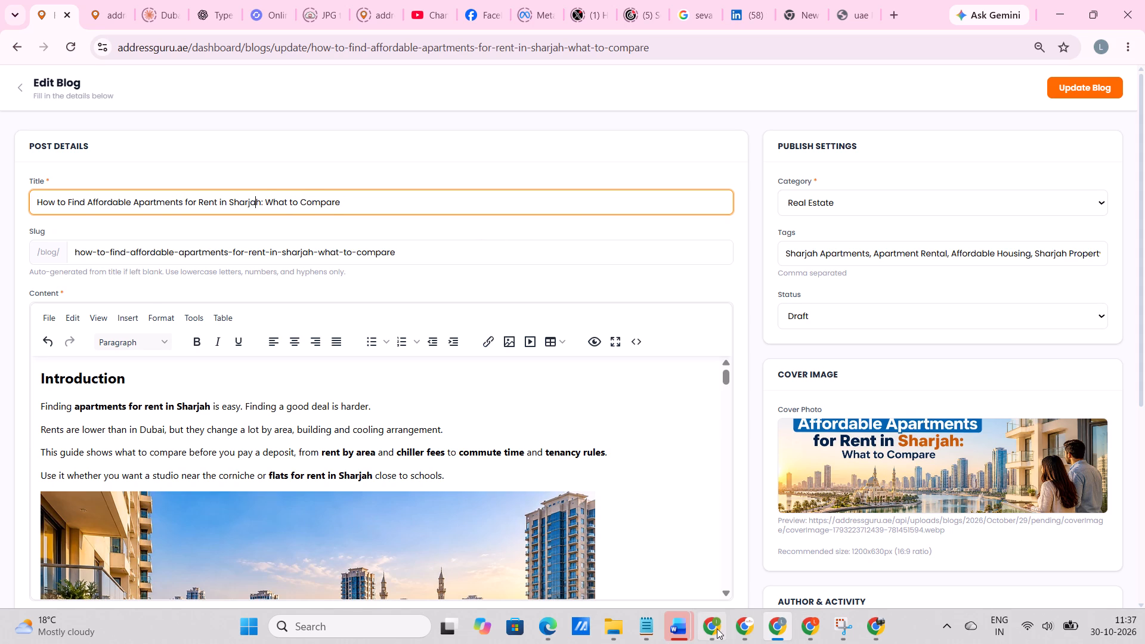
left_click(711, 627)
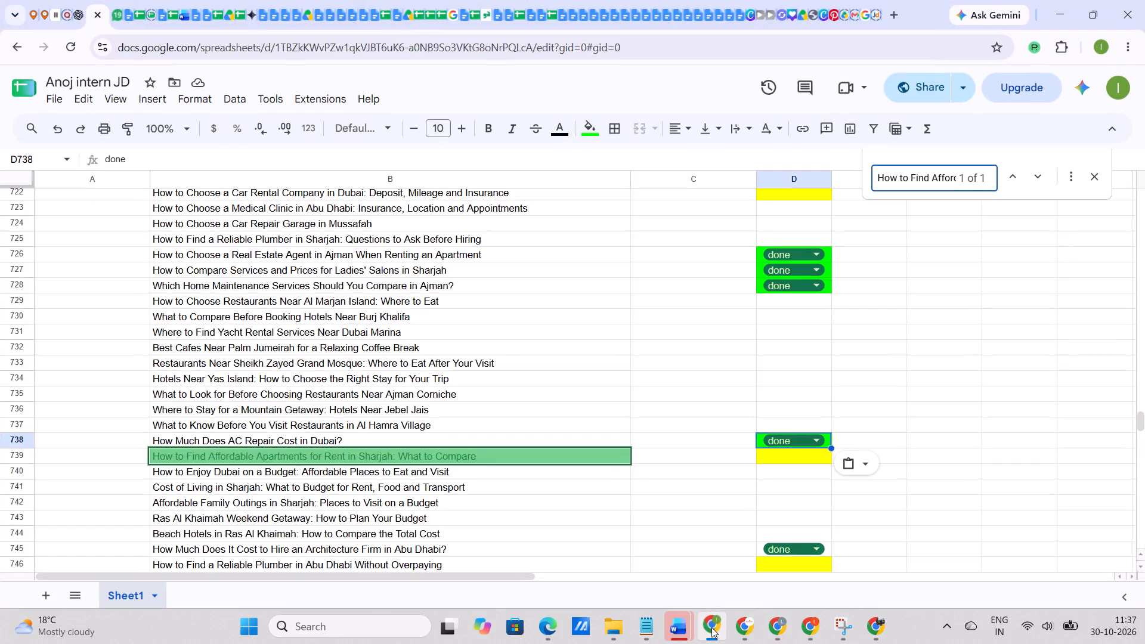
key("ctrl+shift+t")
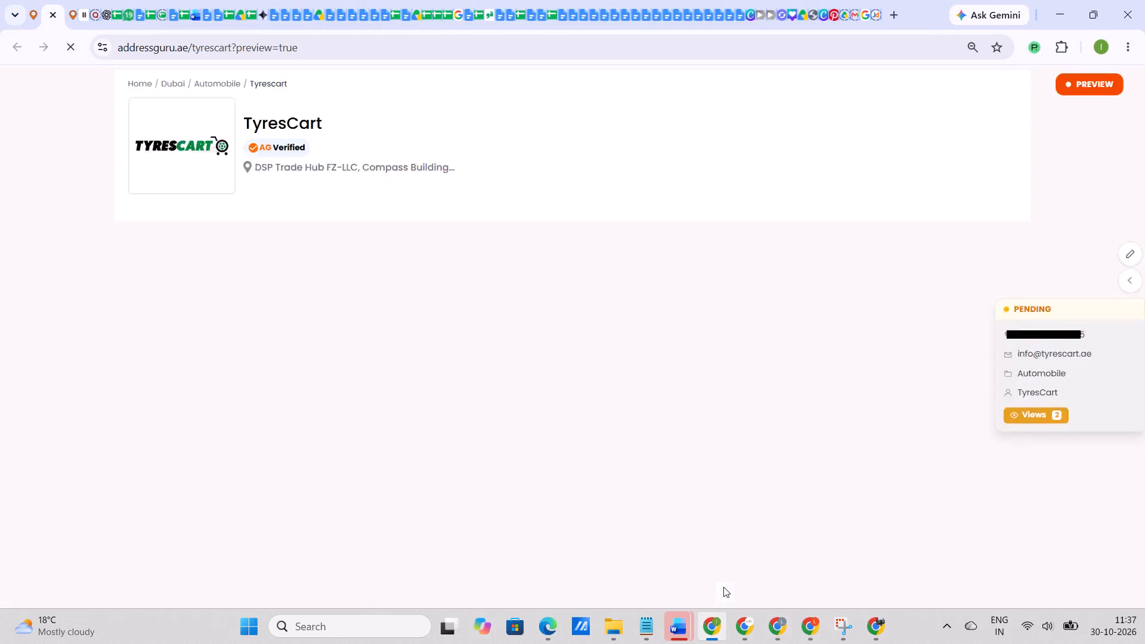
key("ctrl+shift+t")
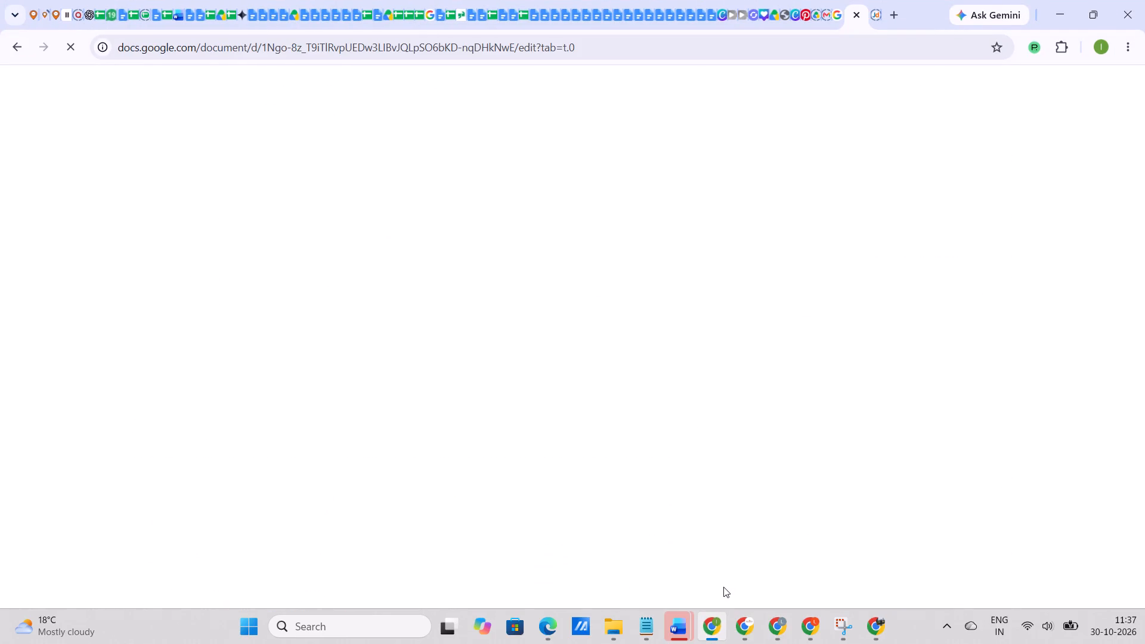
left_click(54, 0)
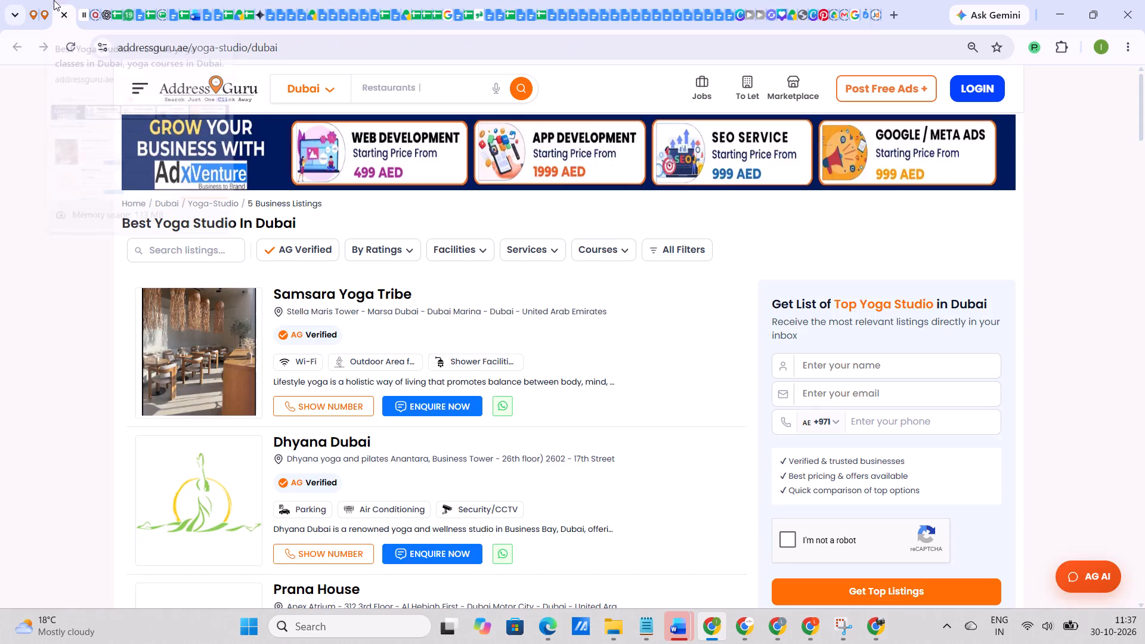
left_click(46, 14)
left_click(53, 13)
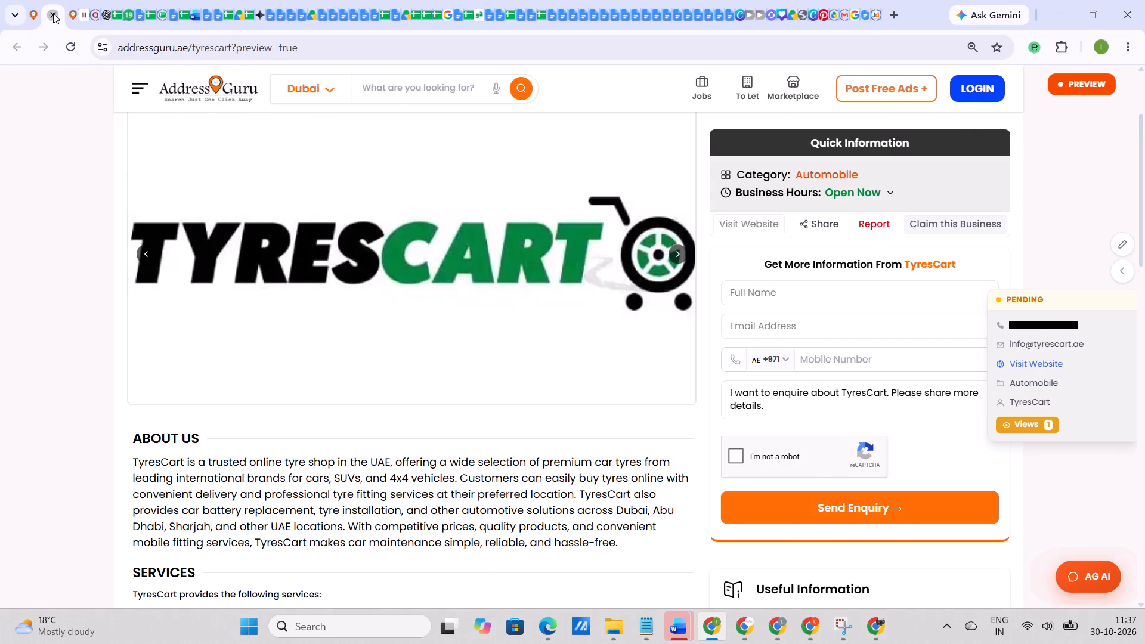
left_click(53, 13)
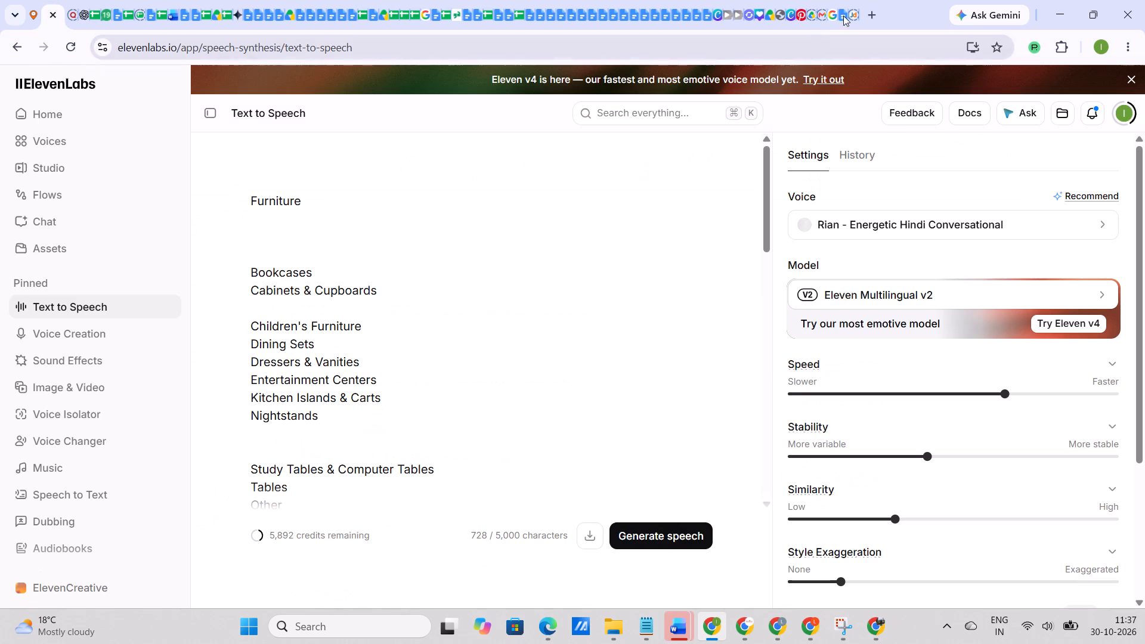
left_click(840, 0)
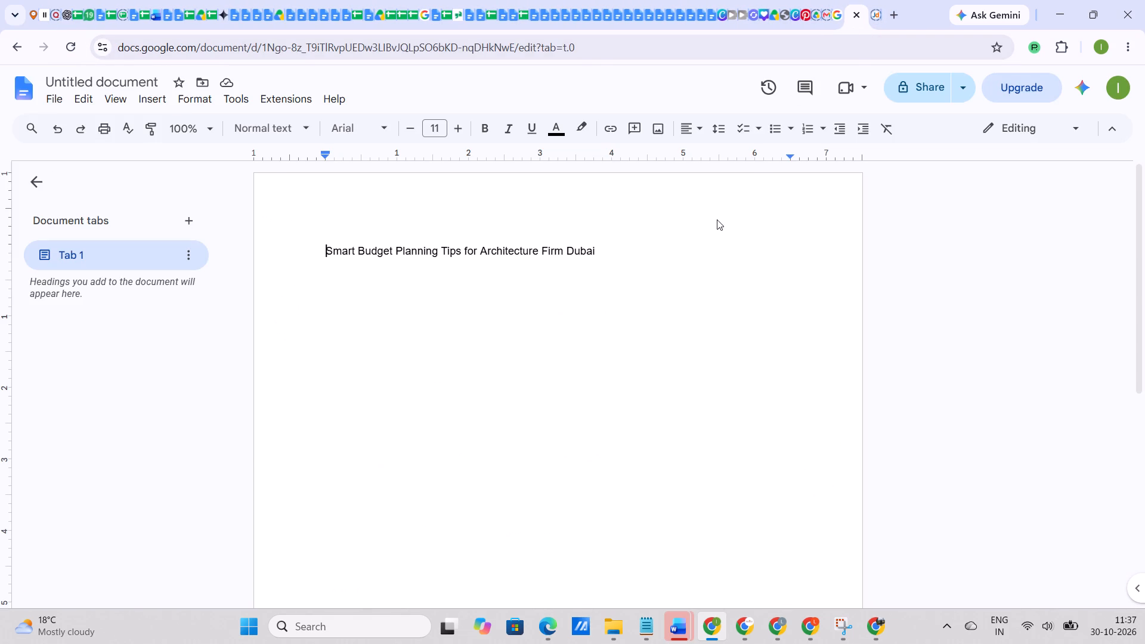
Replace the document's text with the copied blog title and check its word and character count.
key("ctrl+a")
key("ctrl+v")
key("ctrl+a")
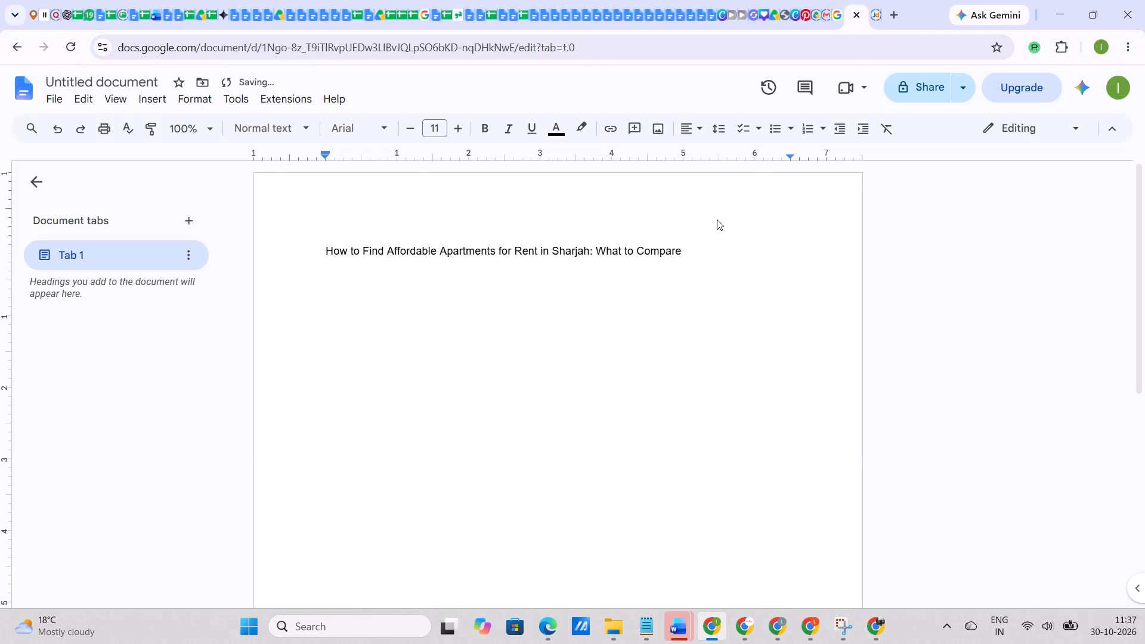
key("ctrl+shift+c")
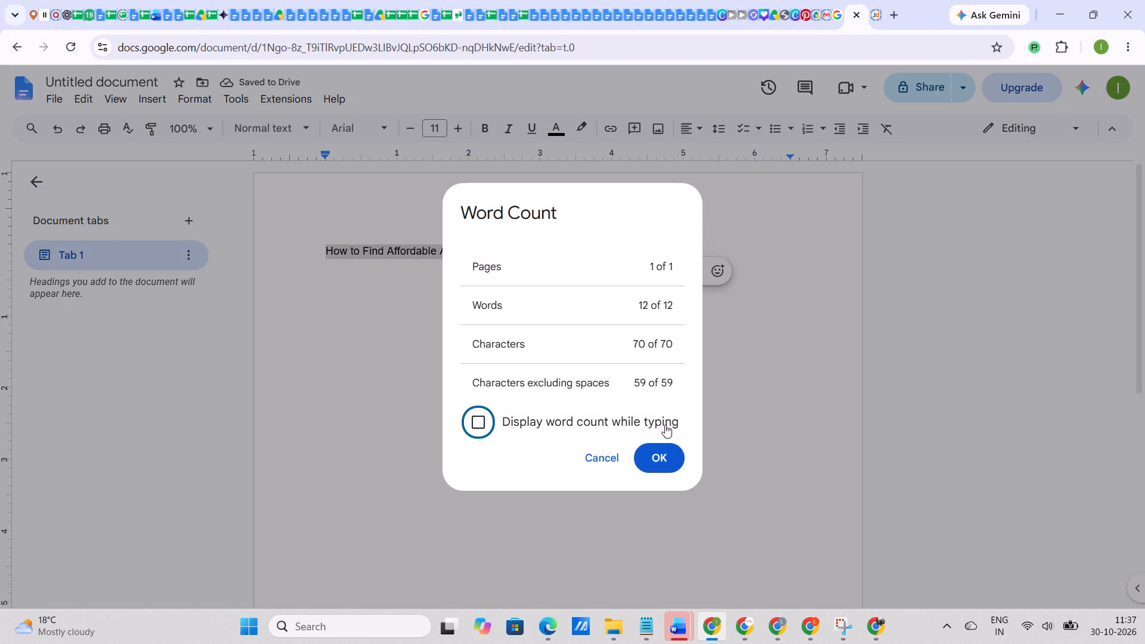
left_click(661, 442)
Delete ": What to Compare" from the pasted title, check the count again, and return to the blog editor.
left_click(595, 246)
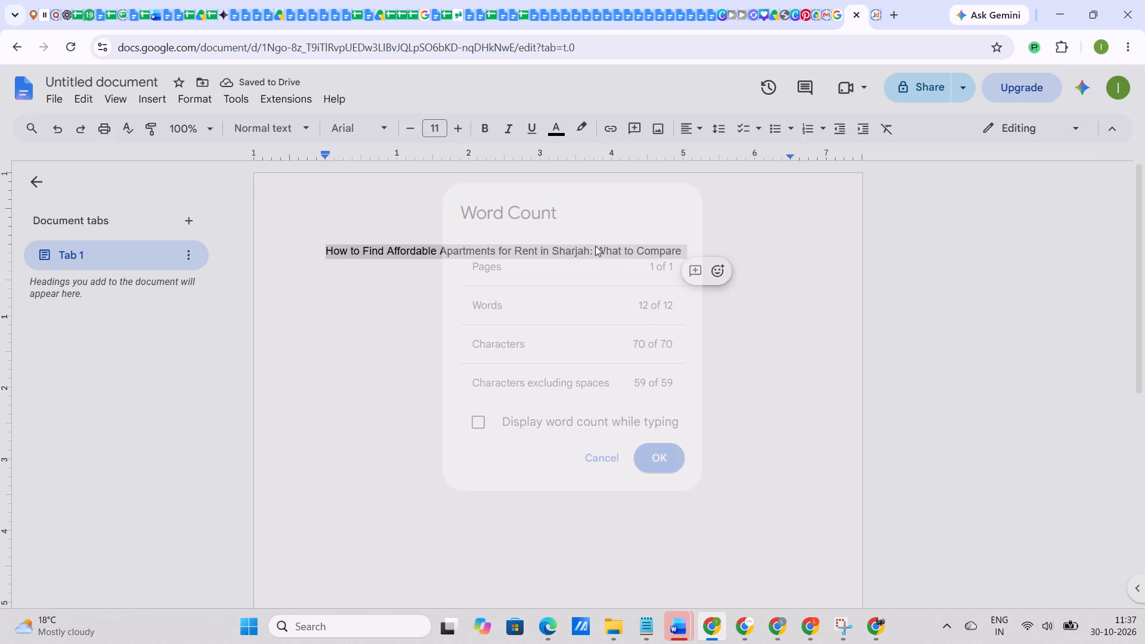
left_click_drag(590, 246, 708, 262)
key("BackSpace")
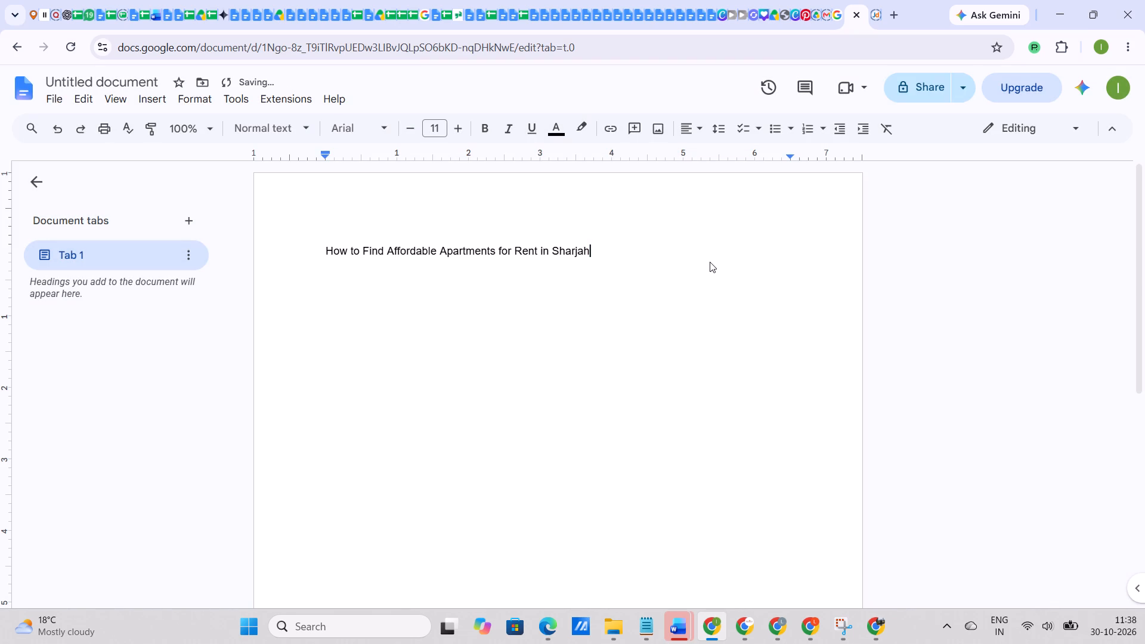
key("ctrl+a")
key("ctrl+shift+c")
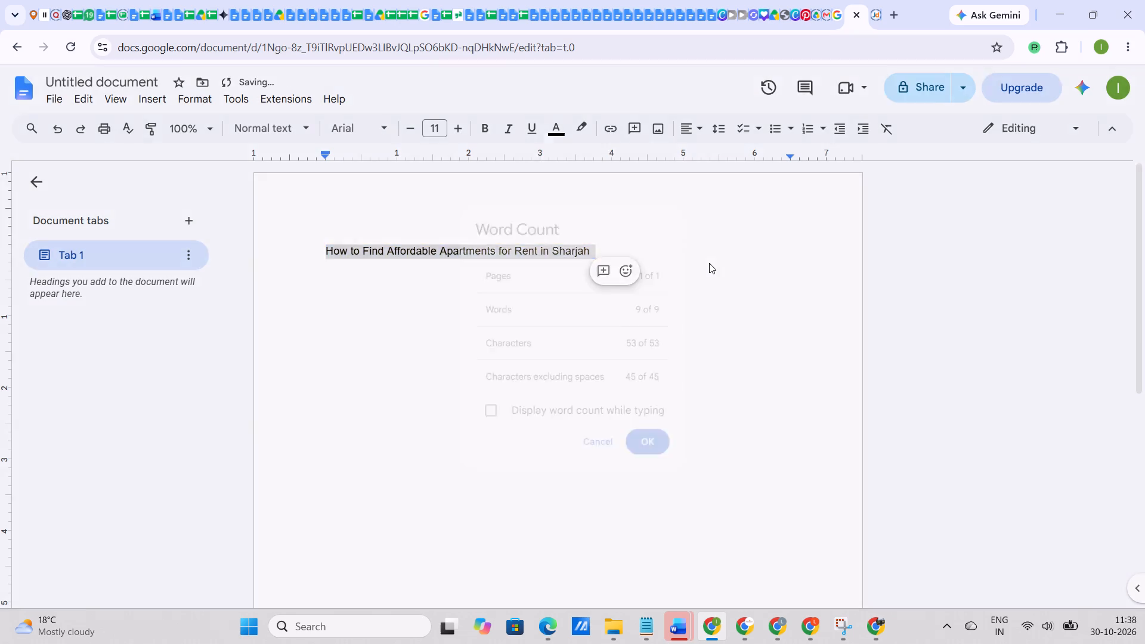
left_click(1067, 8)
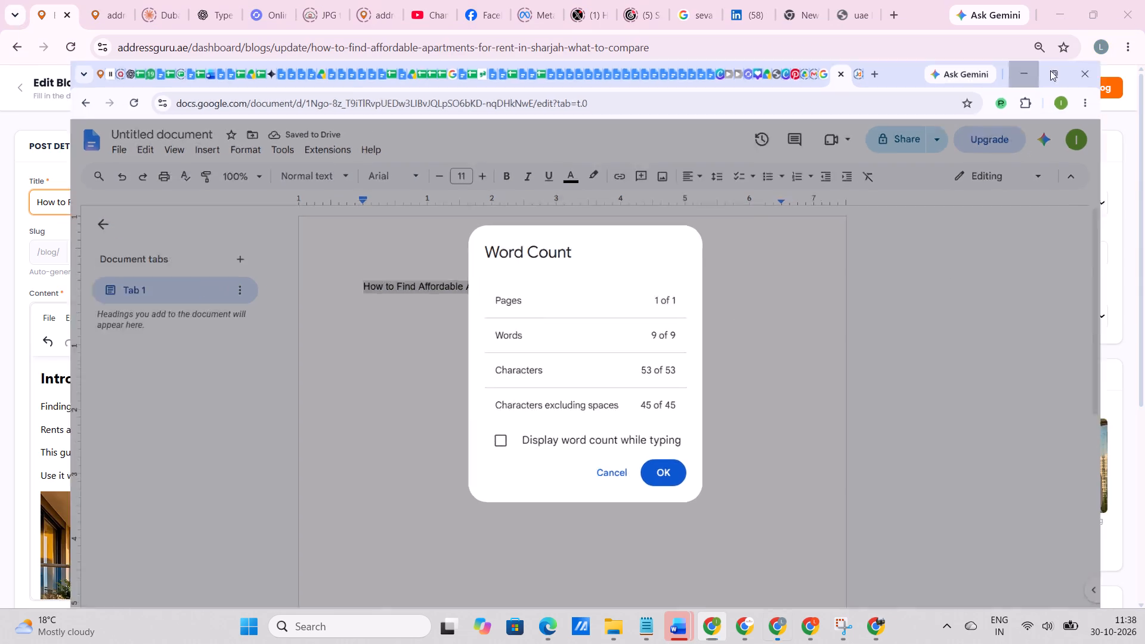
Review the draft's content and SEO settings, copying "How to Find Affordable Apartments for Rent in Sharjah" from the blog title.
scroll(576, 336, "down", 7)
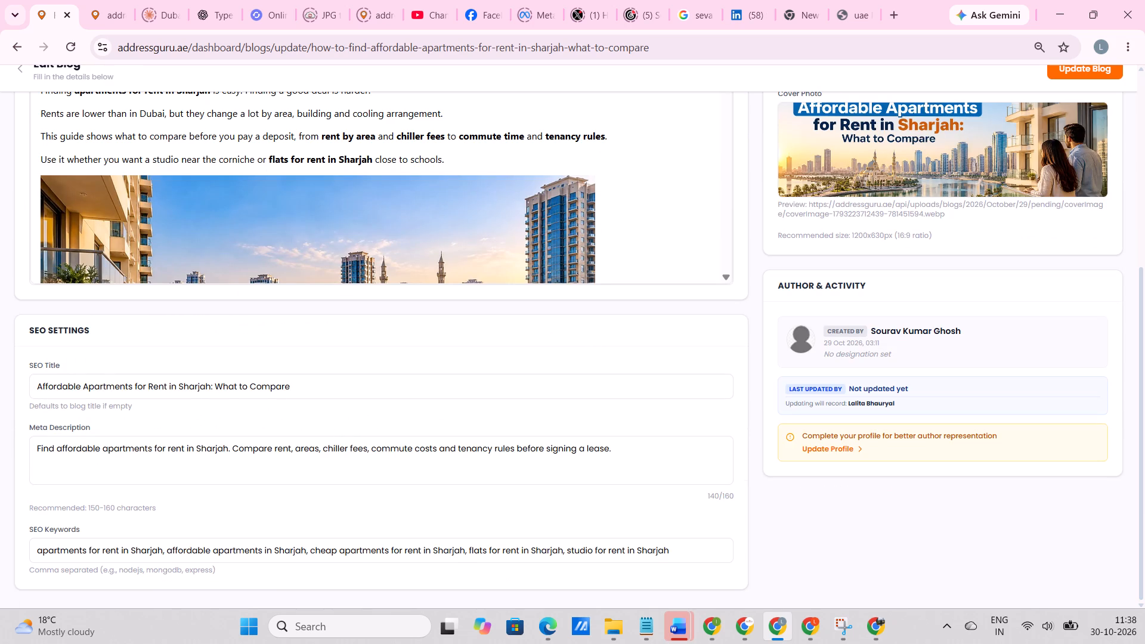
scroll(342, 395, "up", 8)
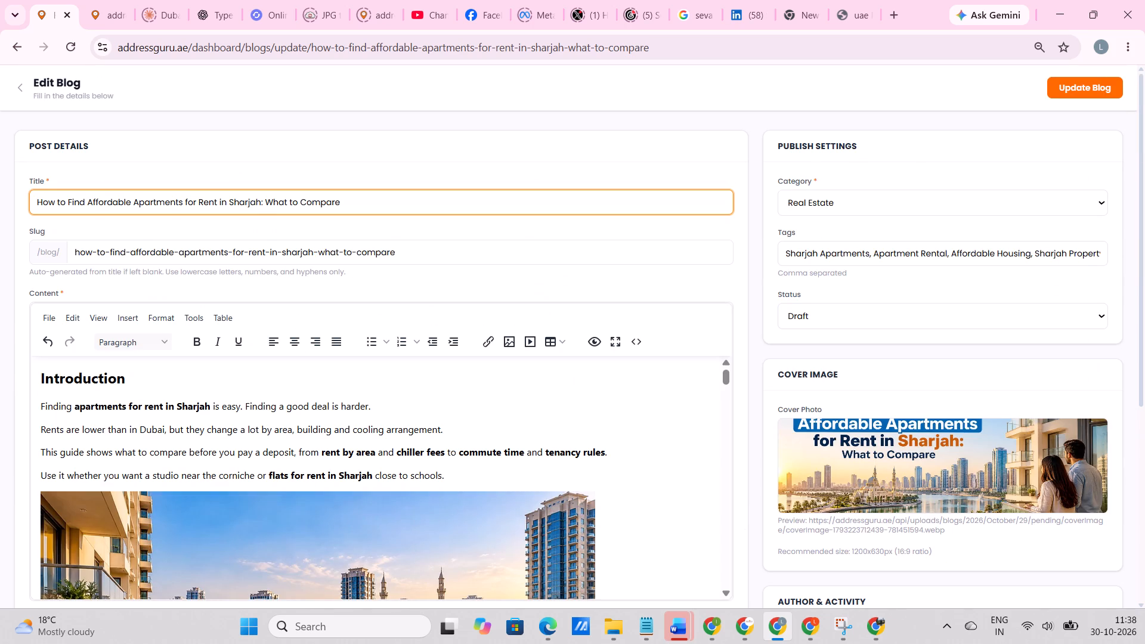
left_click_drag(261, 202, 42, 261)
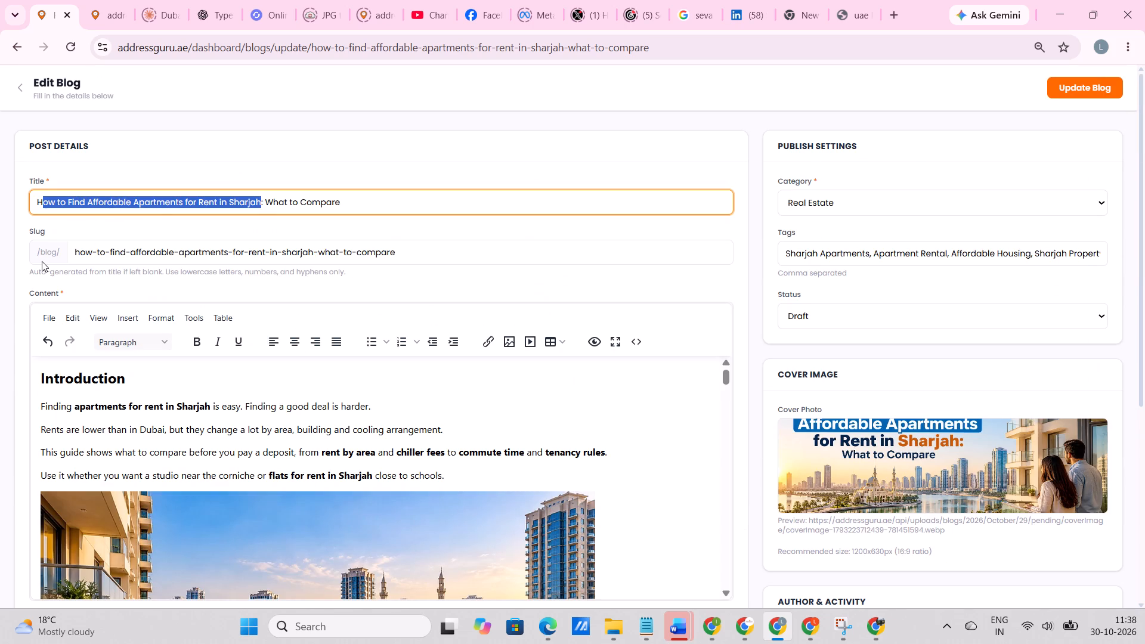
left_click_drag(42, 261, 33, 269)
key("ctrl+c")
scroll(491, 276, "down", 6)
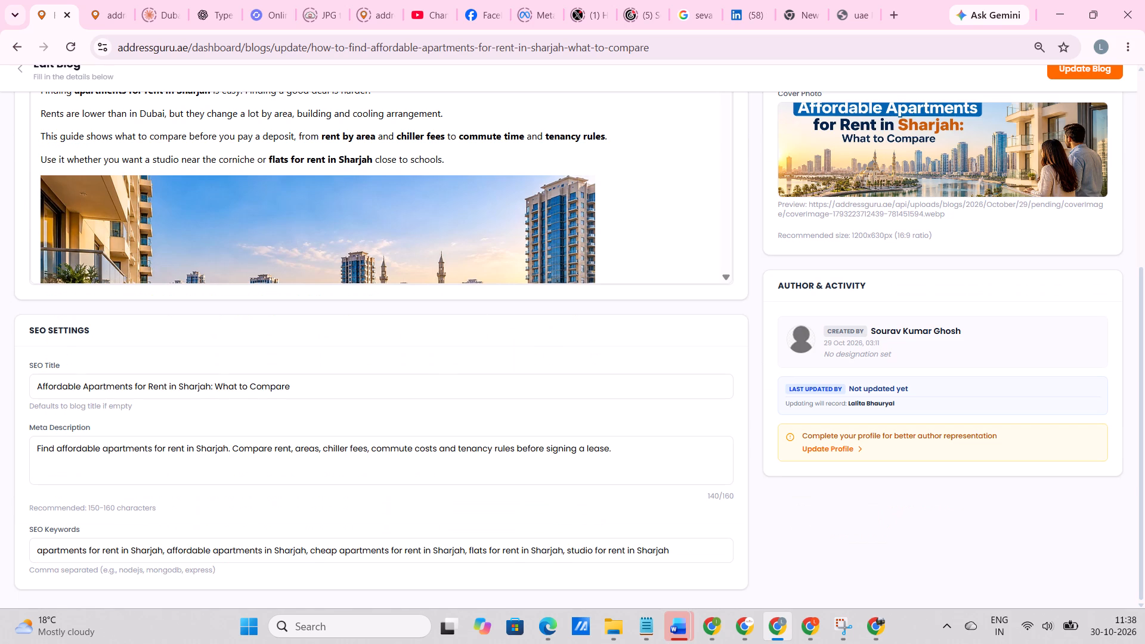
scroll(363, 396, "up", 8)
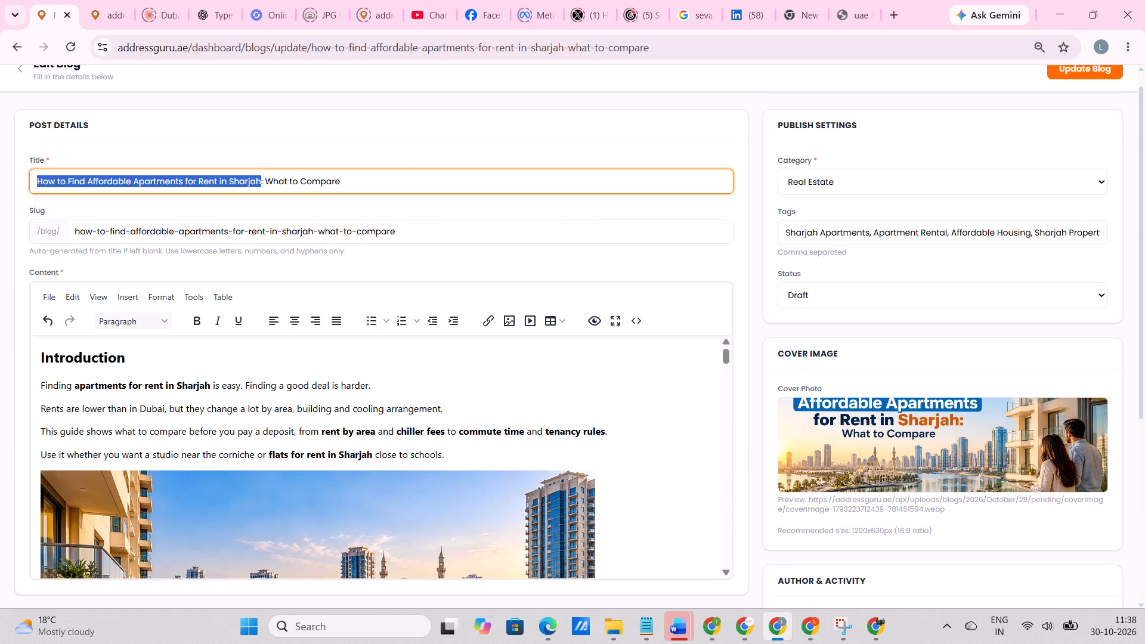
scroll(362, 397, "down", 8)
scroll(362, 397, "up", 5)
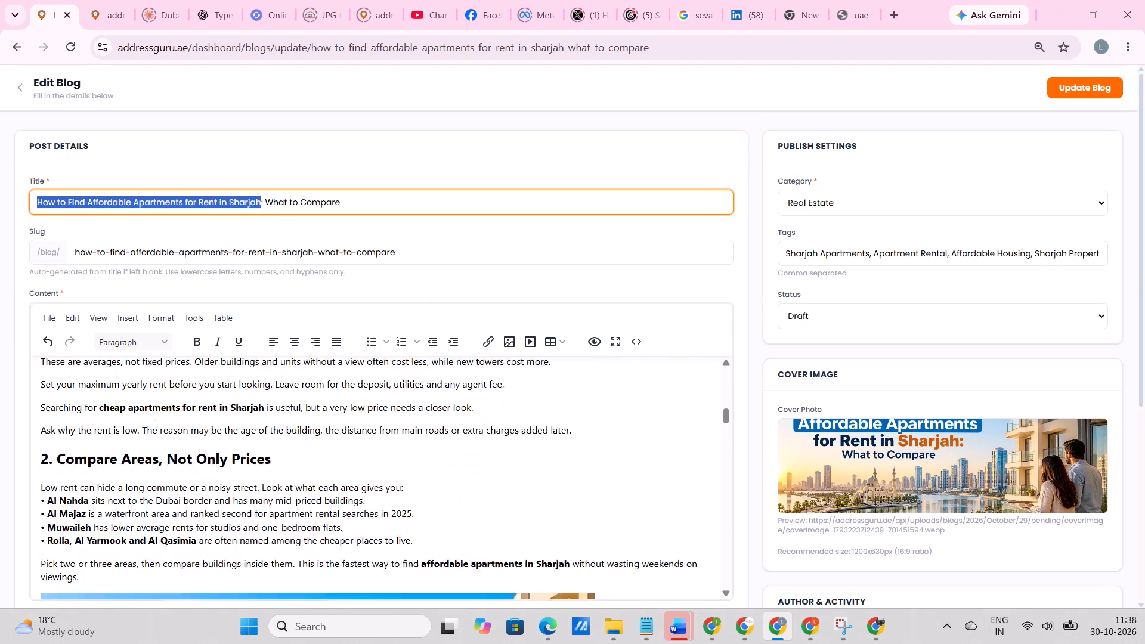
scroll(362, 397, "up", 4)
scroll(362, 397, "right", 1)
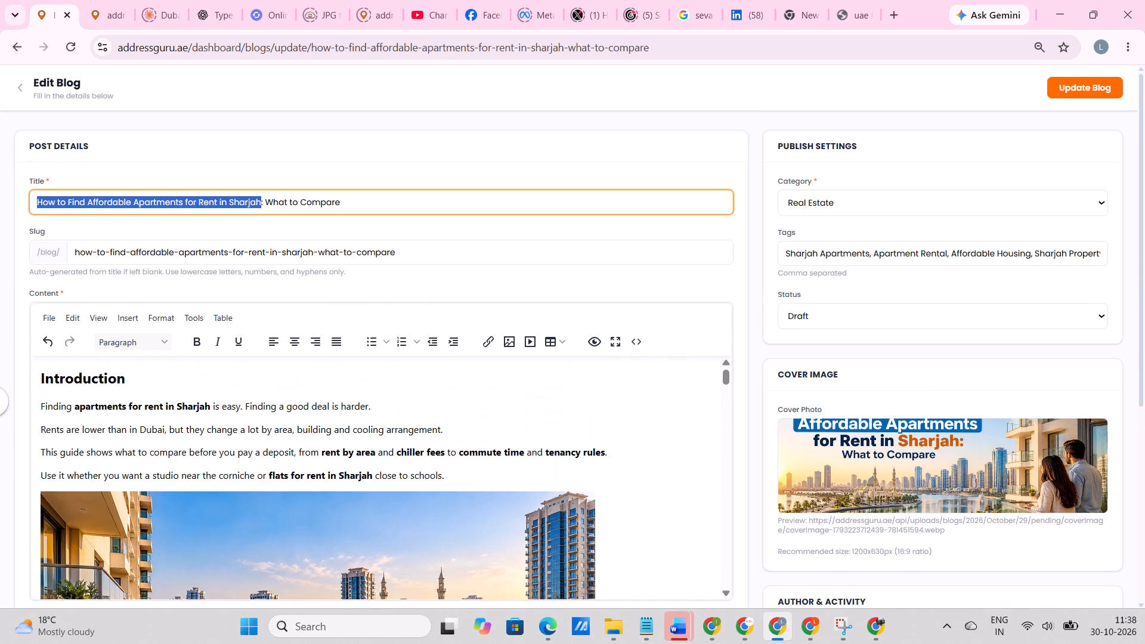
scroll(362, 397, "right", 1)
scroll(304, 302, "down", 8)
scroll(304, 302, "up", 1)
Copy the SEO title into the untitled document in place of its text, check its character count, and return to the blog editor.
left_click(326, 415)
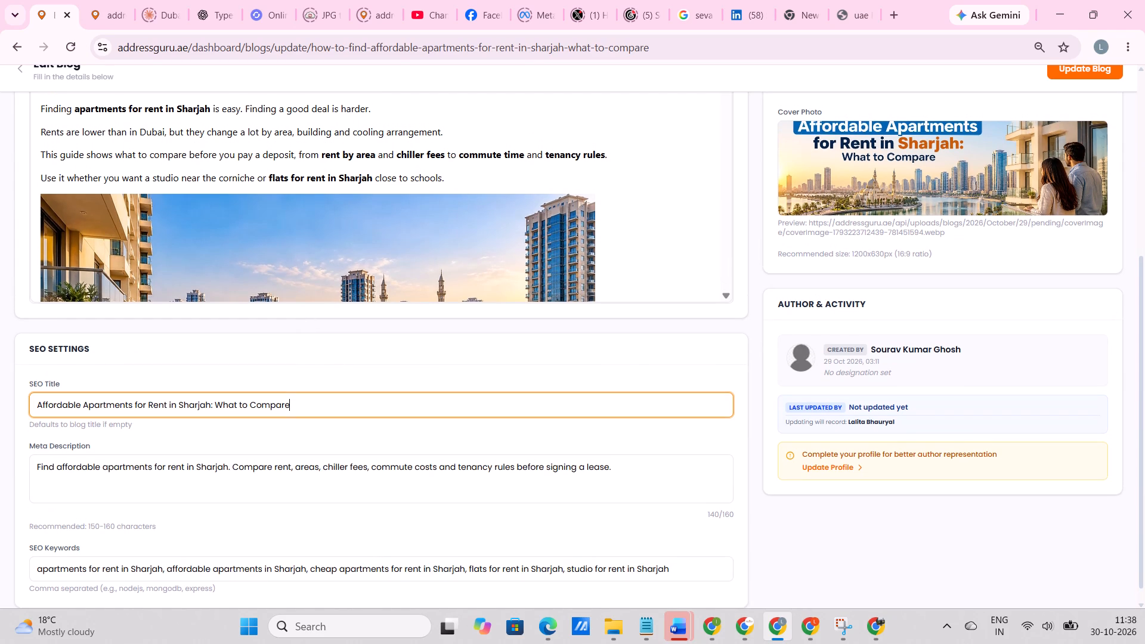
key("ctrl+a")
key("ctrl+c")
left_click(716, 637)
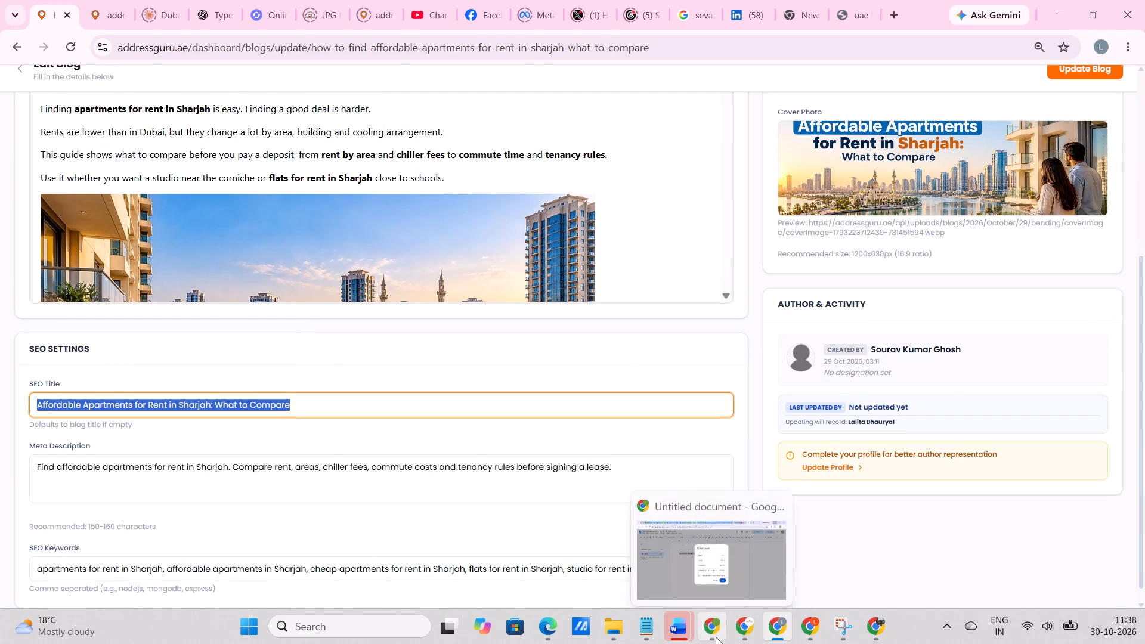
left_click(658, 454)
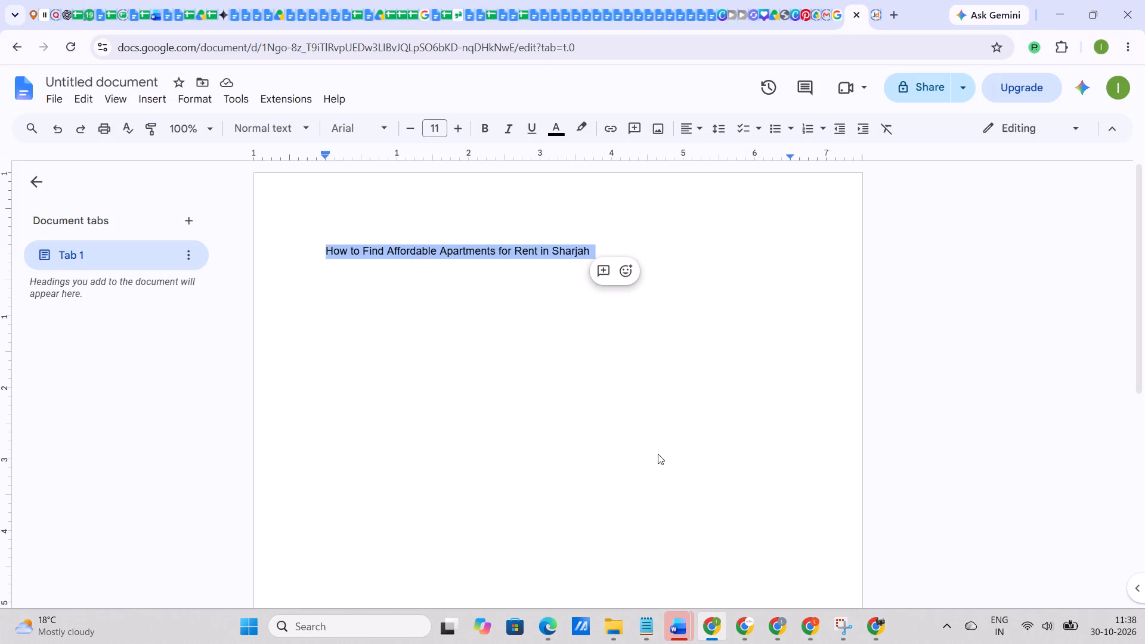
key("ctrl+v")
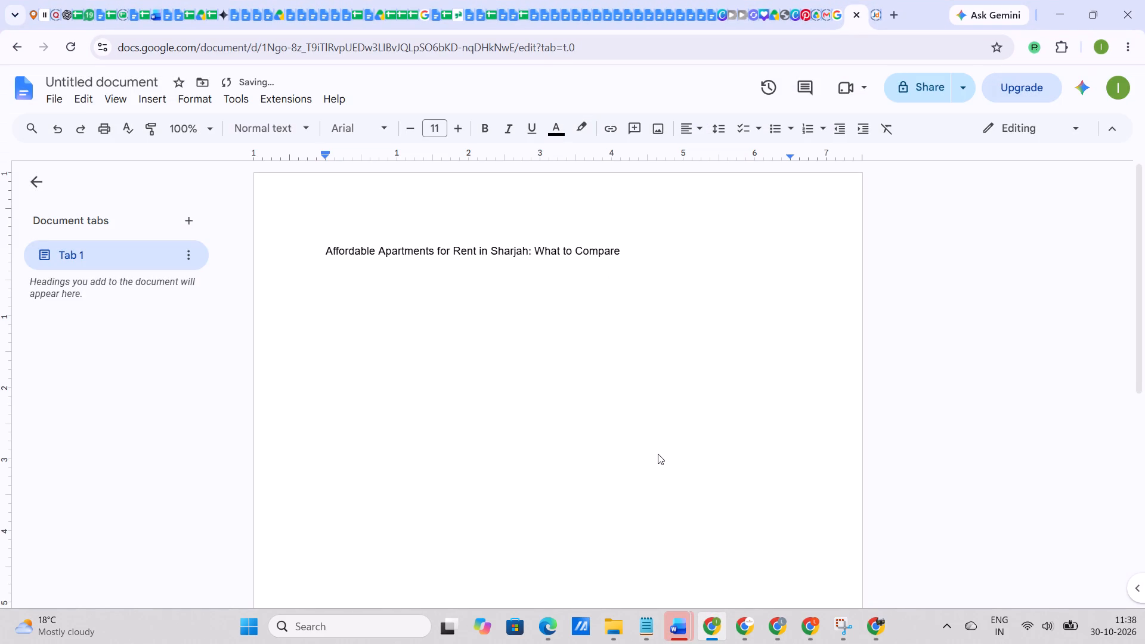
key("ctrl+a")
key("ctrl+shift+c")
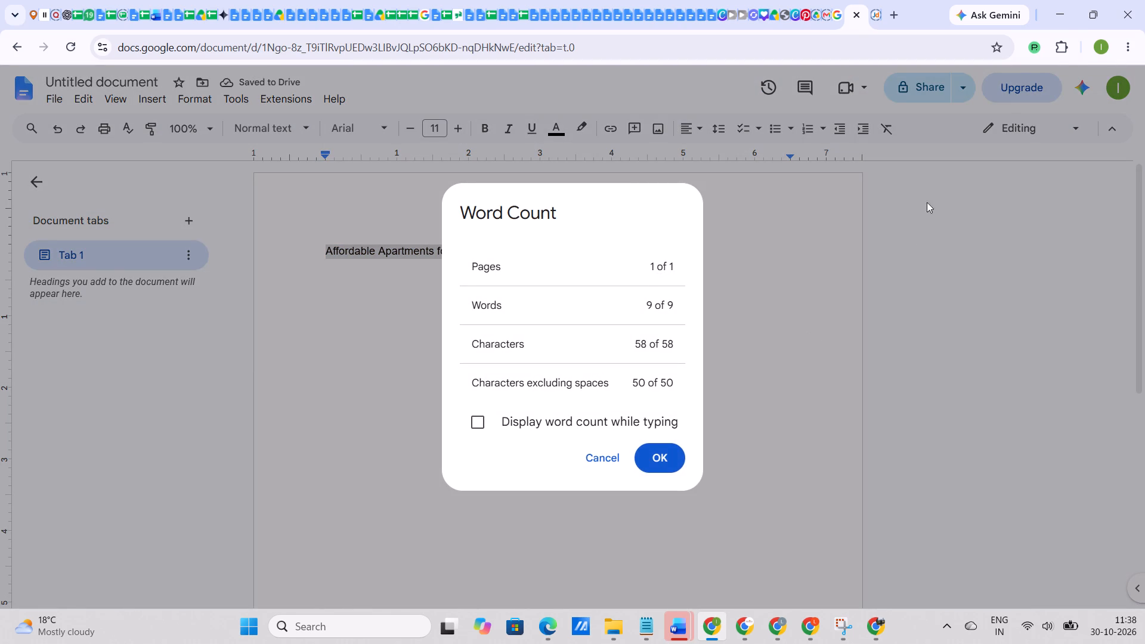
left_click(1059, 1)
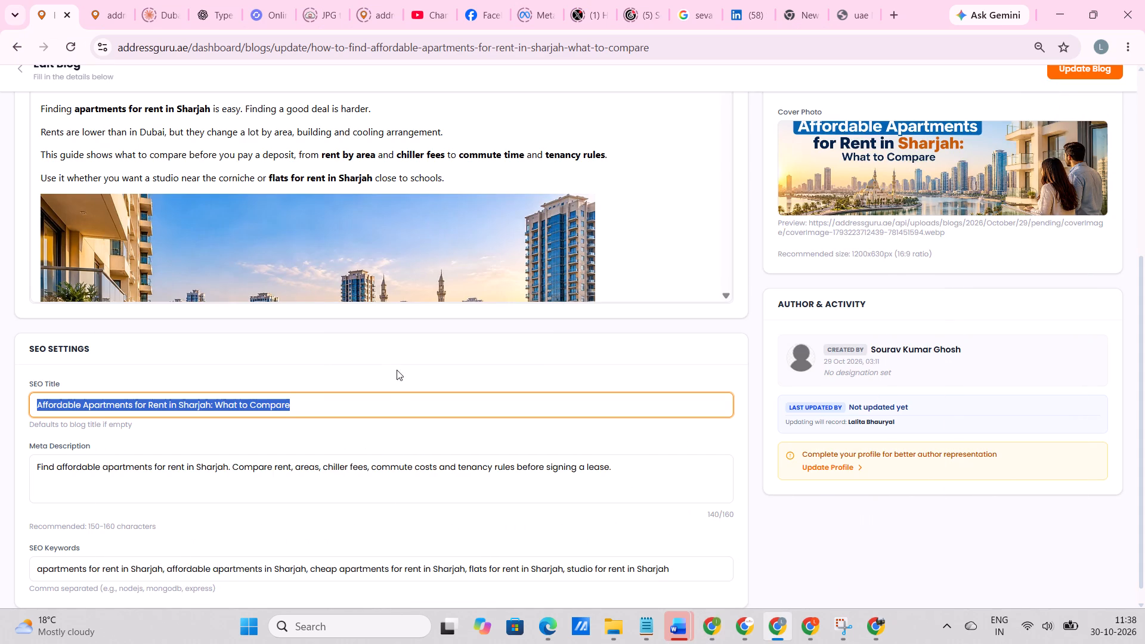
Copy the "Meta Description" field label from the SEO settings.
left_click(410, 469)
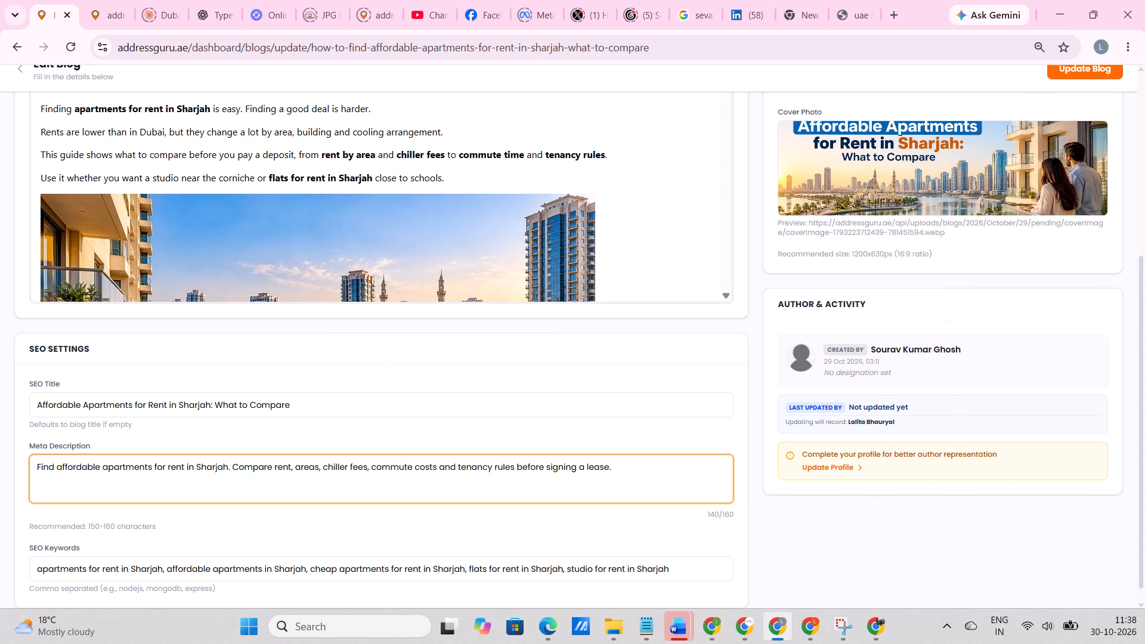
left_click_drag(100, 441, 12, 448)
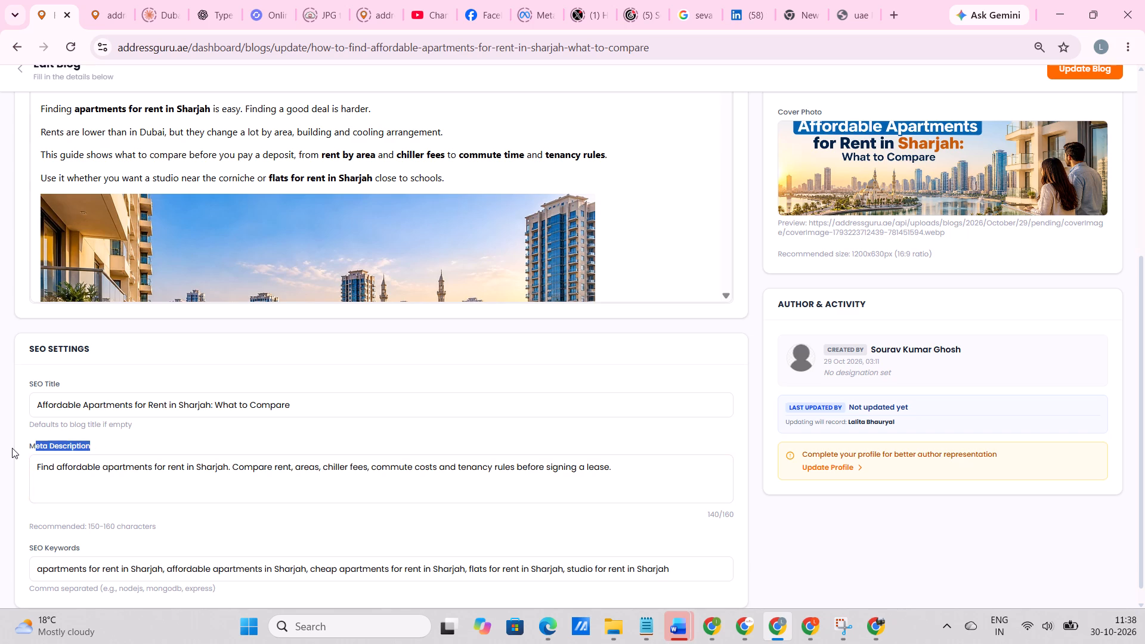
left_click_drag(12, 448, 10, 447)
key("ctrl+c")
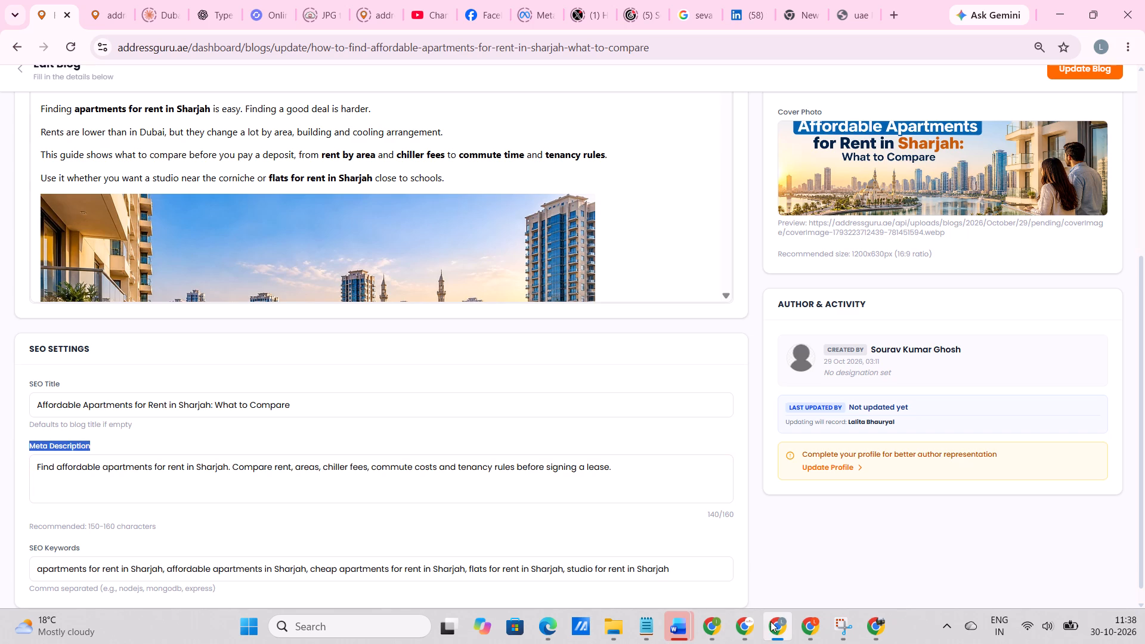
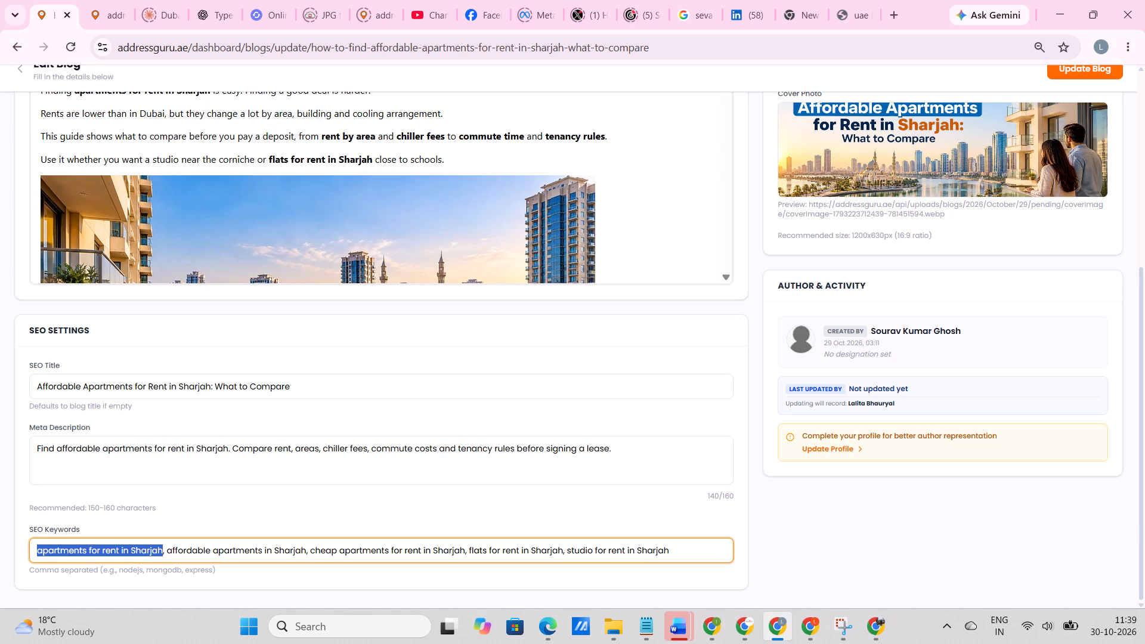
Search the page for the SEO keywords "apartments for rent in Sharjah" and "affordable apartments in Sharjah", one at a time.
left_click_drag(160, 558, 163, 558)
key("ctrl+c")
key("ctrl+f")
key("ctrl+v")
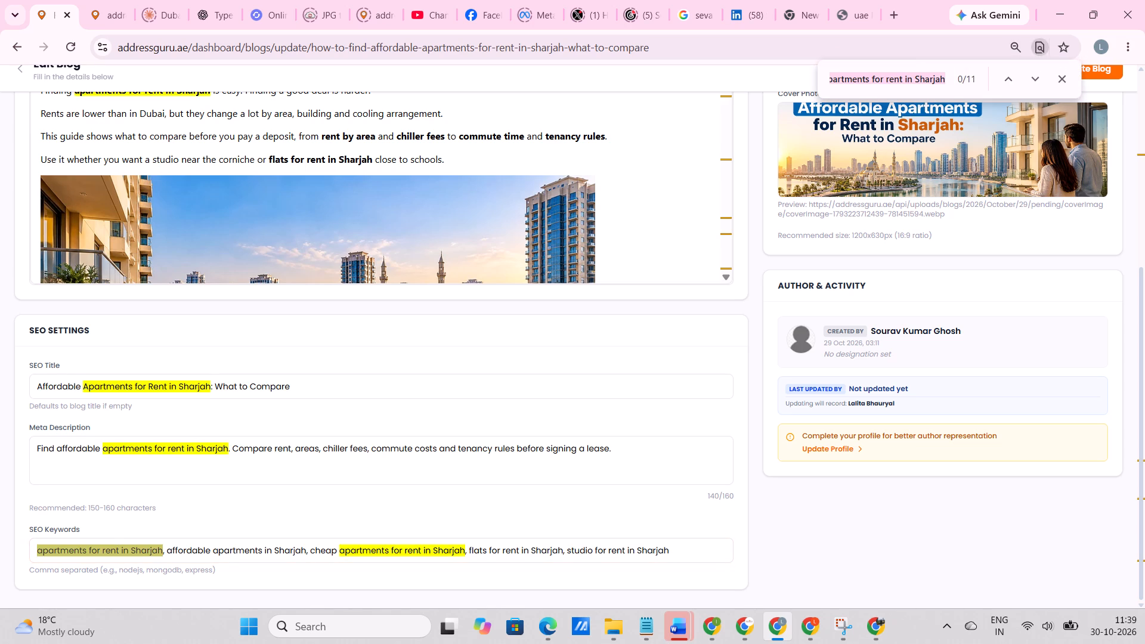
left_click_drag(166, 553, 177, 553)
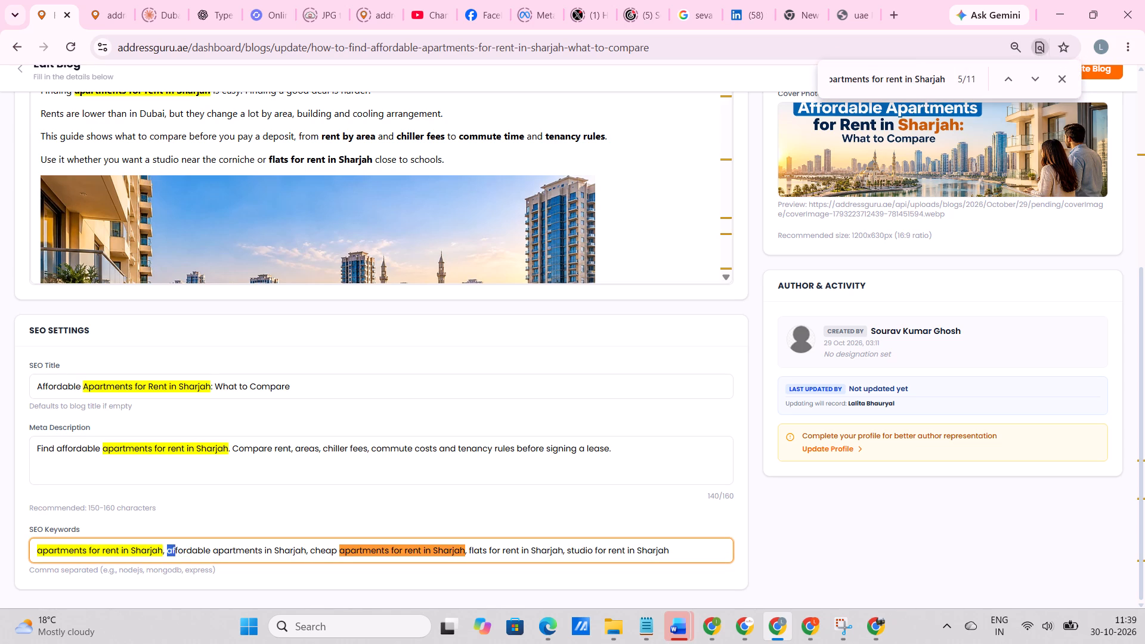
left_click_drag(177, 553, 302, 556)
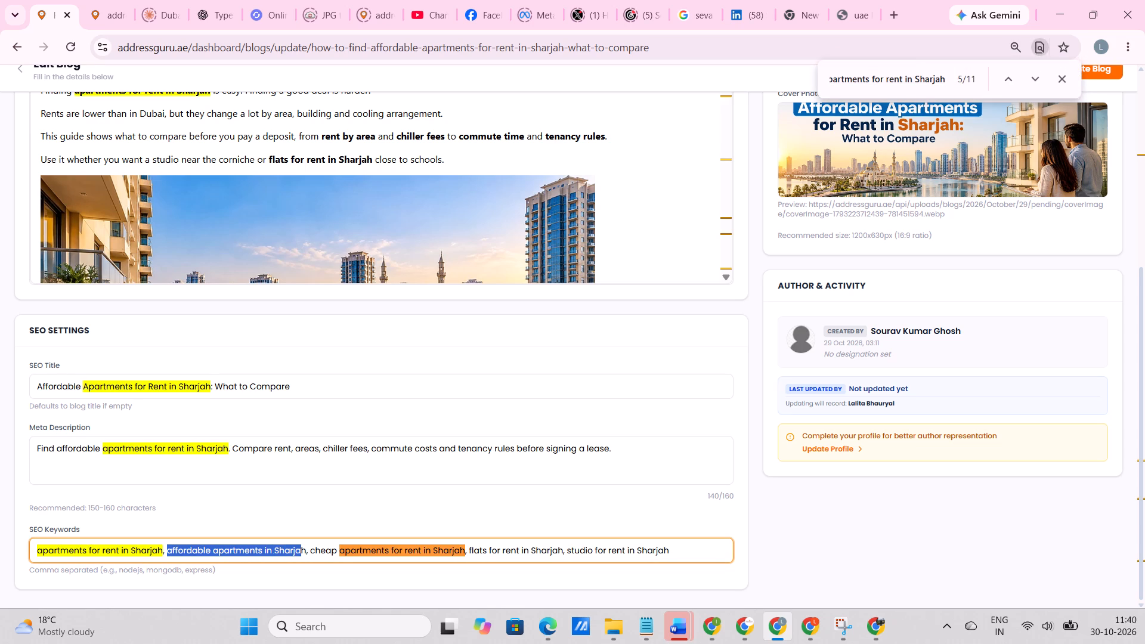
left_click_drag(302, 556, 305, 556)
key("ctrl+c")
key("ctrl+f")
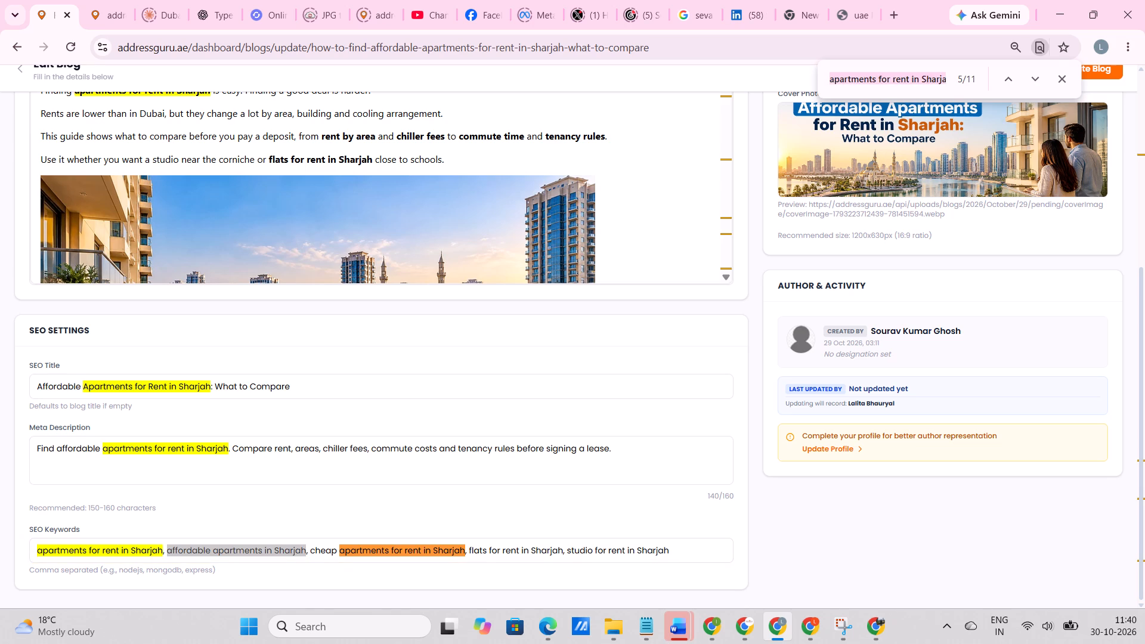
key("ctrl+v")
Search the page for the SEO keyword "cheap apartments for rent in Sharjah".
left_click_drag(311, 550, 466, 547)
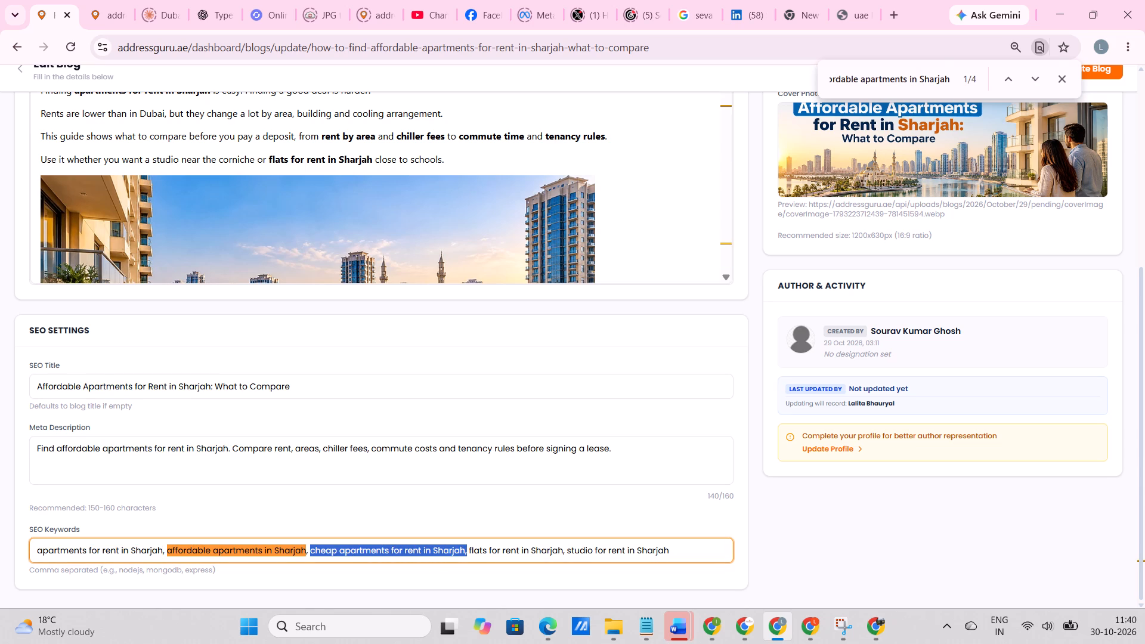
left_click_drag(466, 547, 465, 546)
key("ctrl+c")
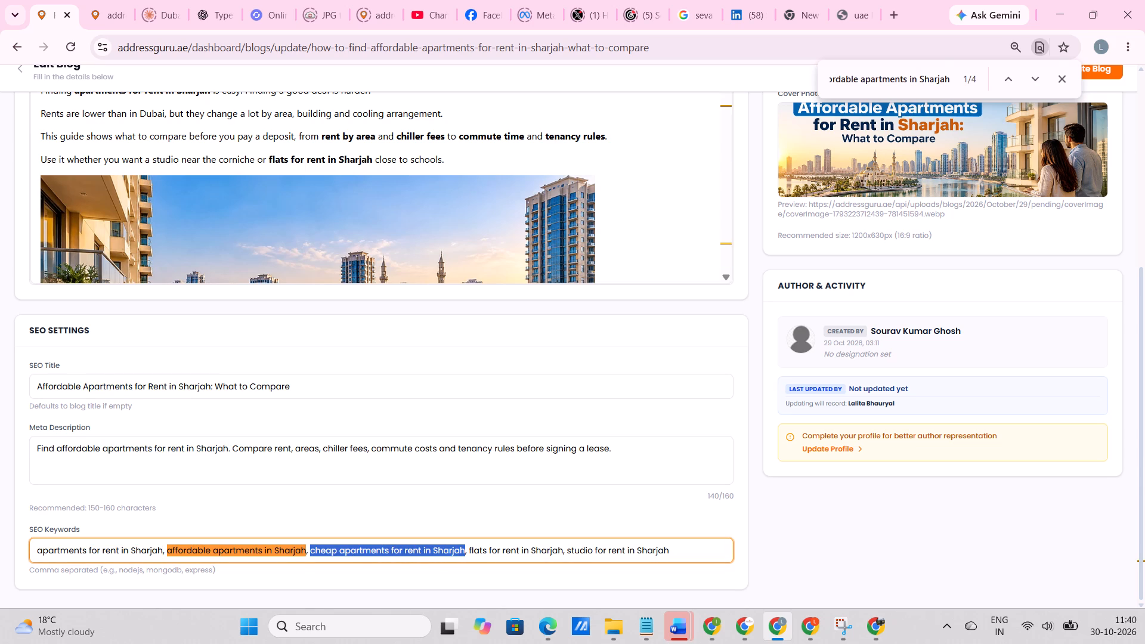
left_click(465, 546, "ctrl")
key("ctrl+f")
key("ctrl+v")
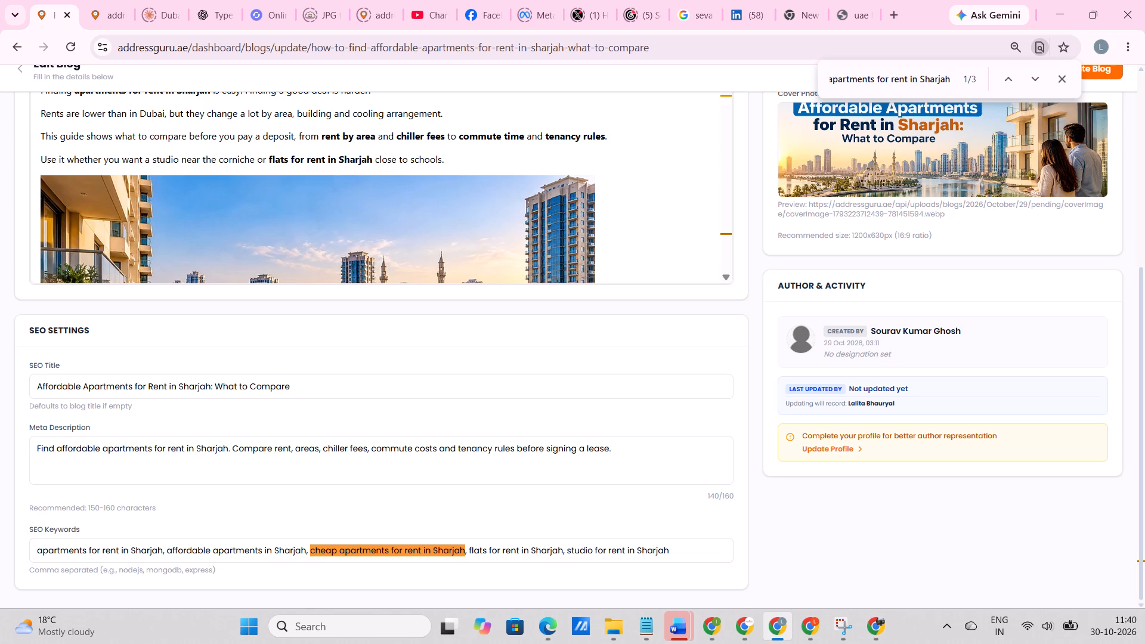
scroll(677, 506, "up", 4)
scroll(888, 481, "down", 1)
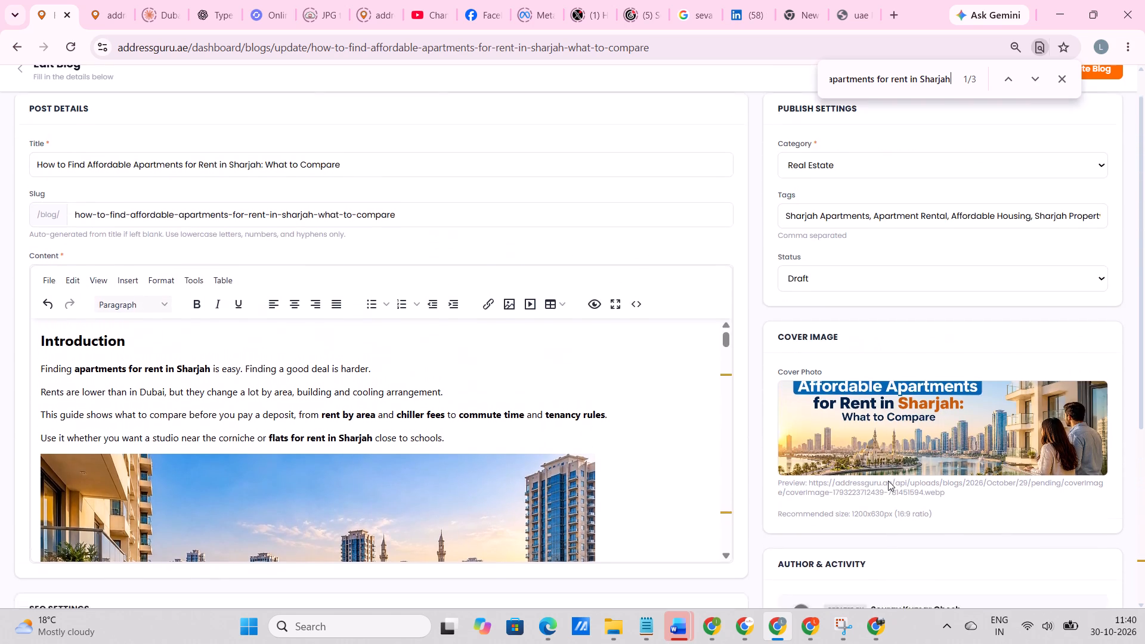
scroll(888, 481, "down", 6)
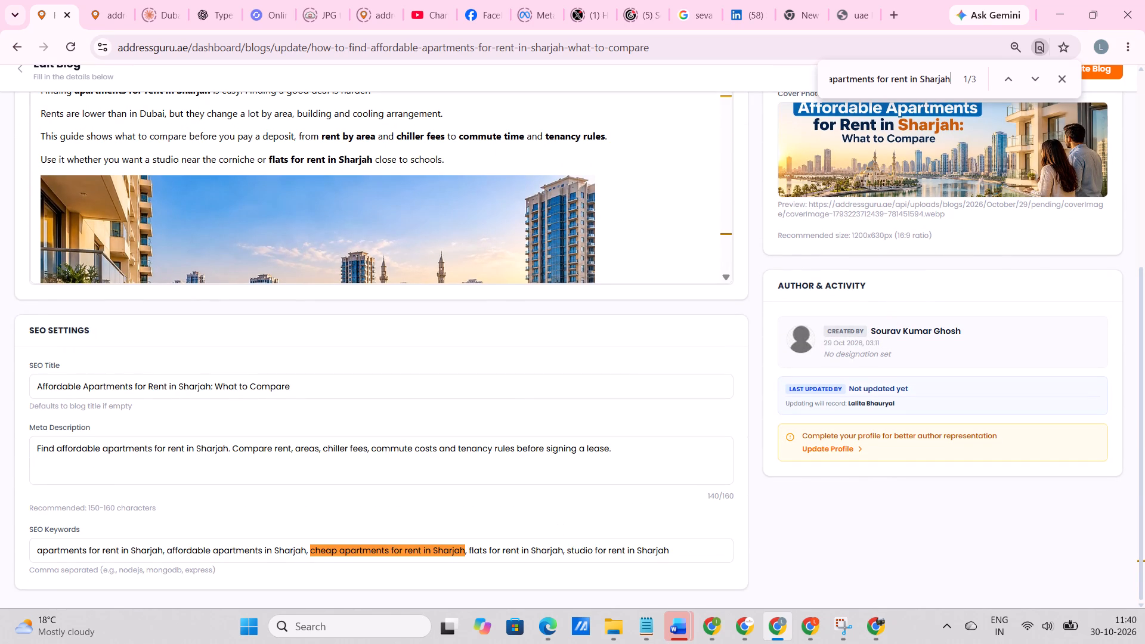
Search the page for the SEO keywords "flats for rent in Sharjah" and "studio for rent in Sharjah", and close the search.
left_click_drag(468, 550, 556, 549)
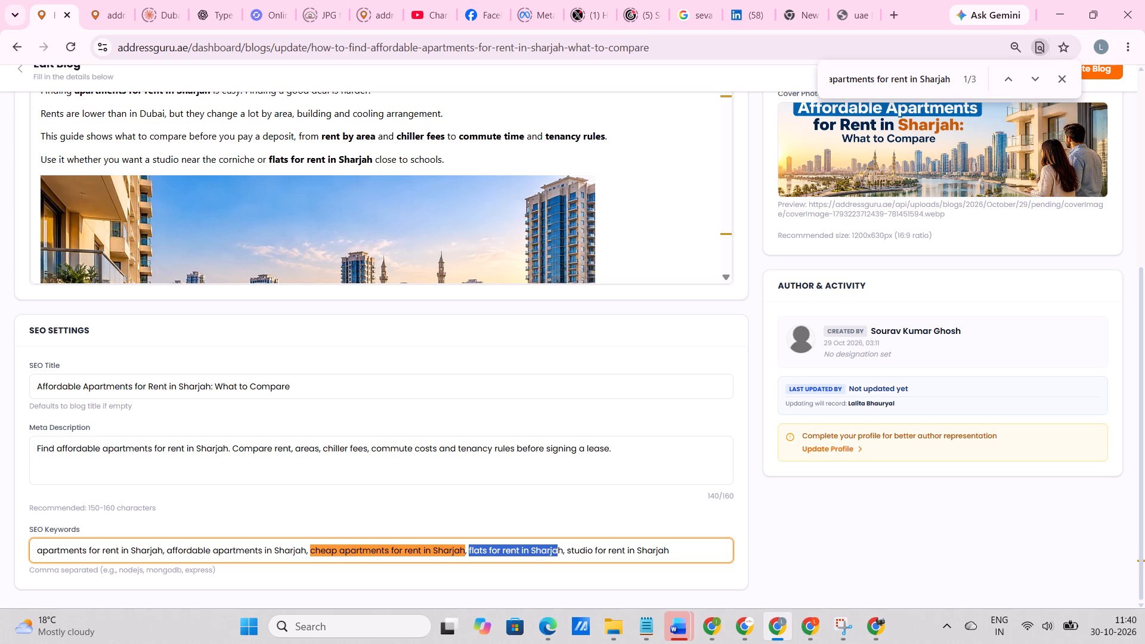
left_click_drag(556, 549, 562, 546)
key("ctrl+c")
key("ctrl+f")
key("ctrl+v")
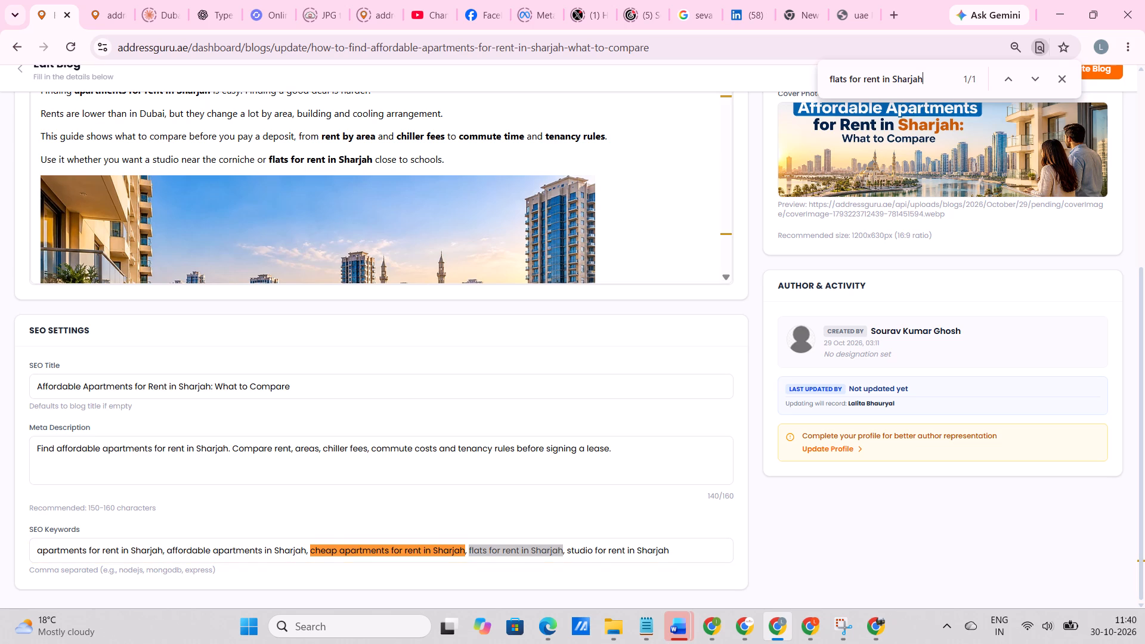
left_click_drag(569, 549, 613, 552)
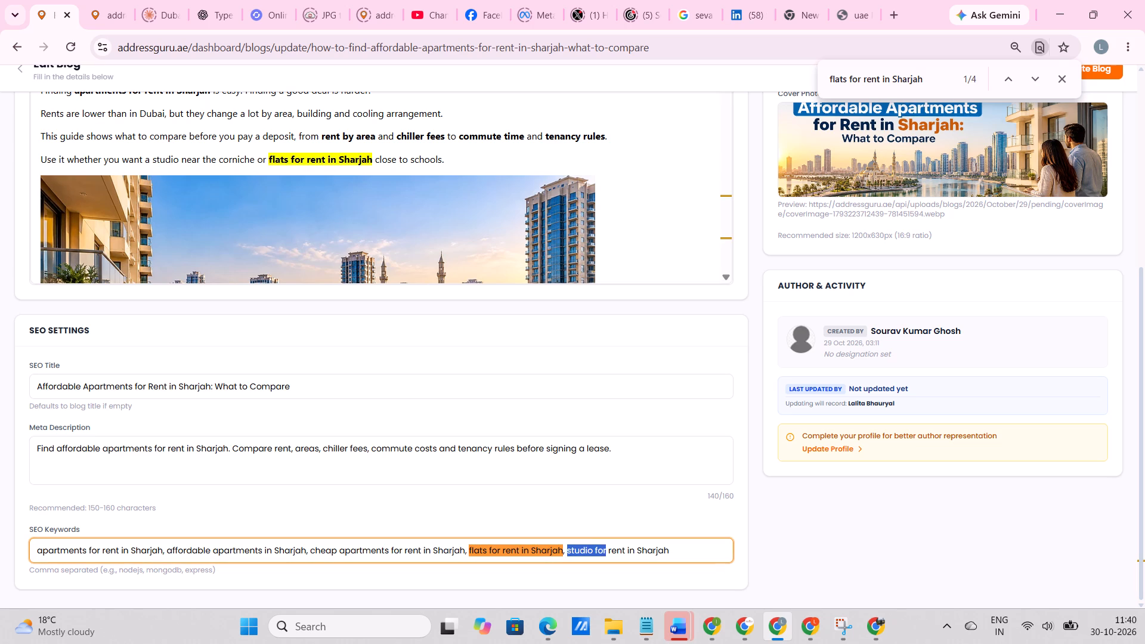
left_click_drag(613, 552, 700, 551)
key("ctrl+c")
key("ctrl+f")
key("ctrl+v")
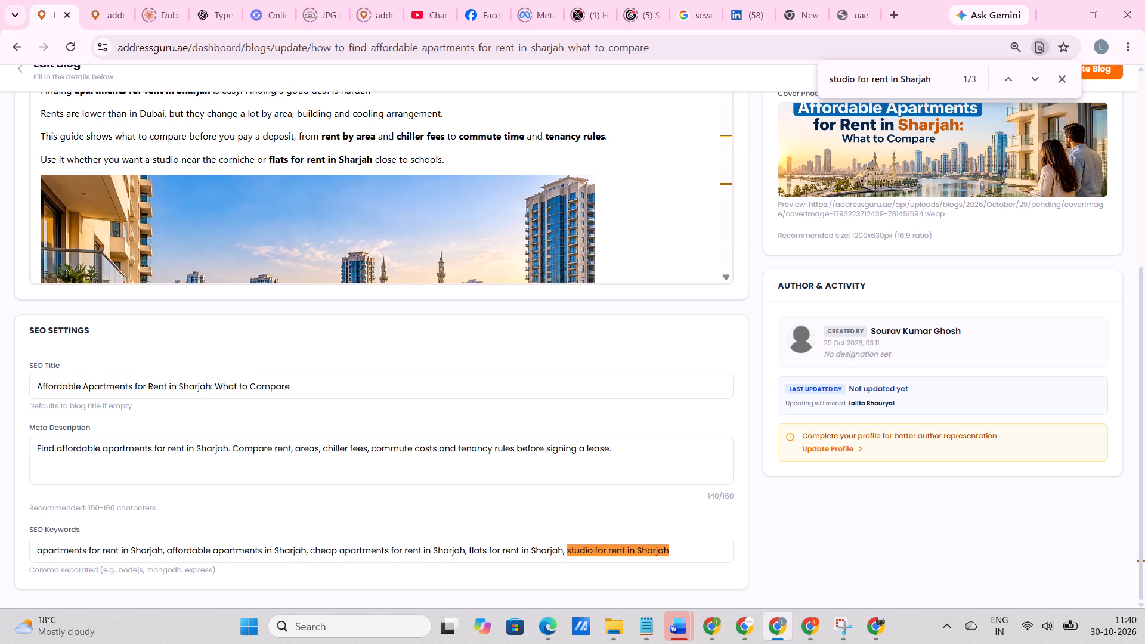
scroll(694, 545, "up", 4)
scroll(494, 346, "up", 7)
scroll(494, 346, "down", 1)
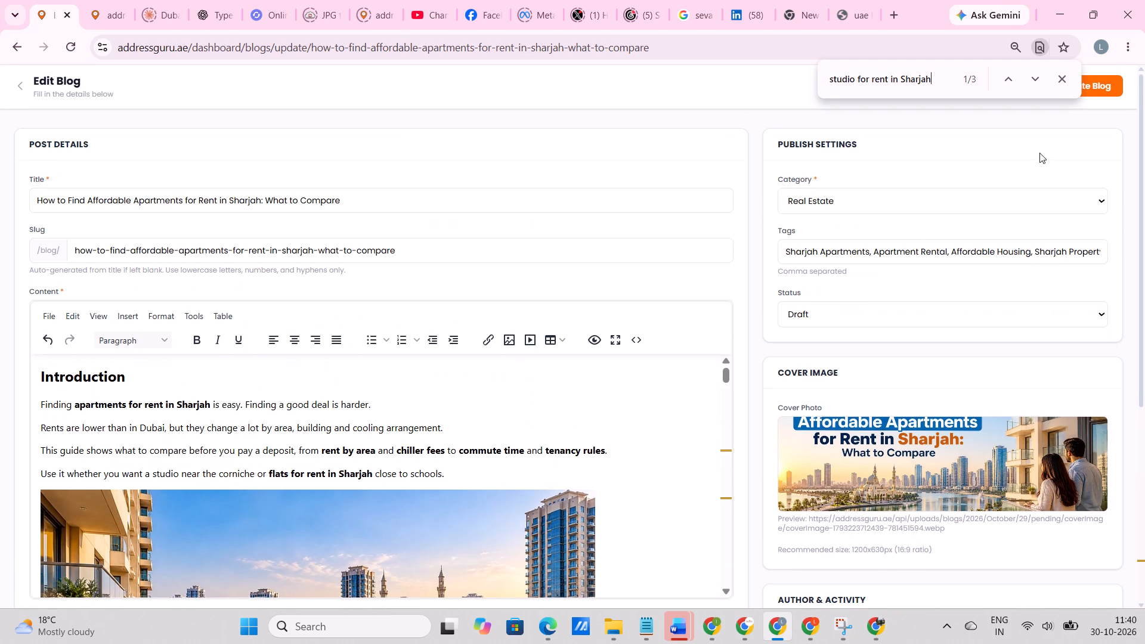
scroll(1039, 153, "down", 1)
left_click(1064, 76)
Merge the introduction's four paragraphs into two, joining "Rents are lower…" and "Use it whether…" to their preceding paragraphs.
scroll(609, 337, "up", 1)
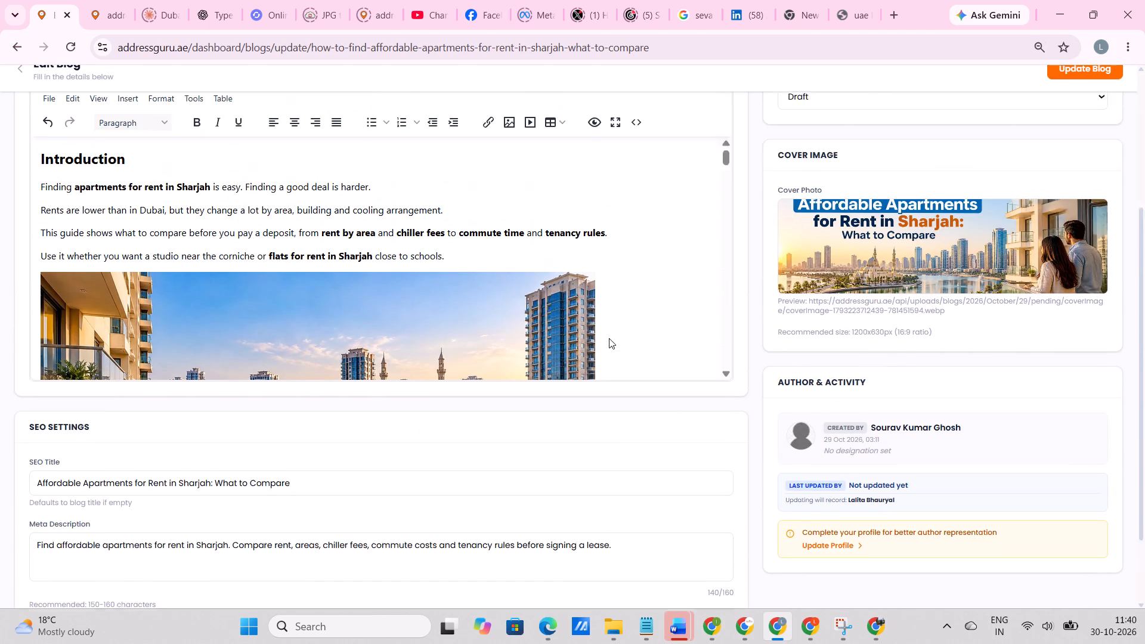
scroll(609, 338, "up", 2)
scroll(329, 333, "up", 1)
left_click(38, 352)
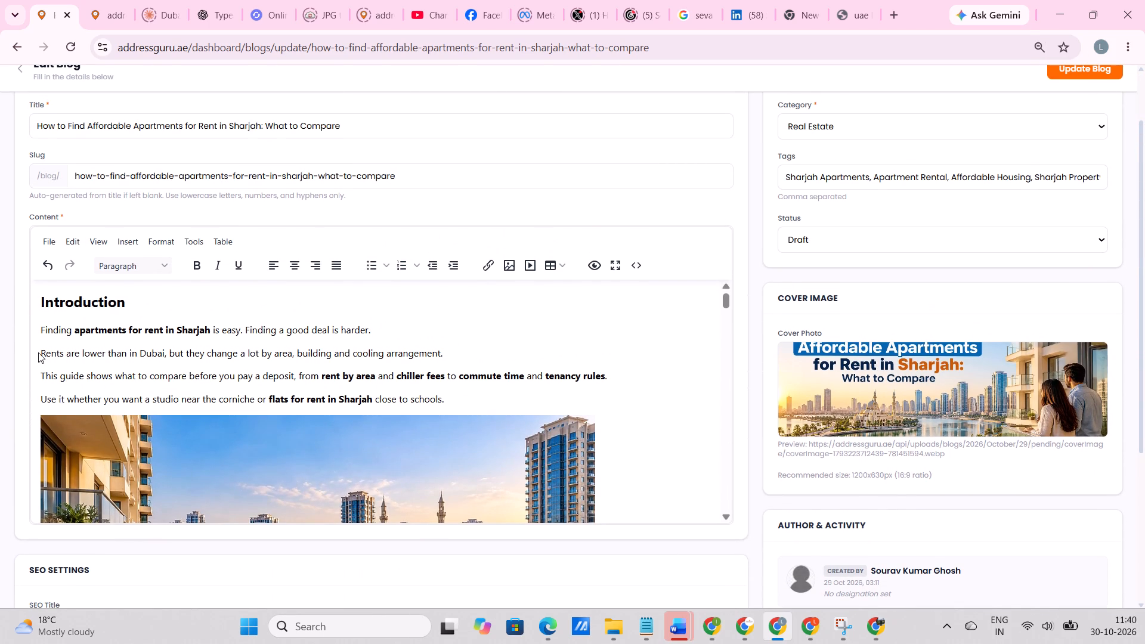
key("BackSpace")
key("space")
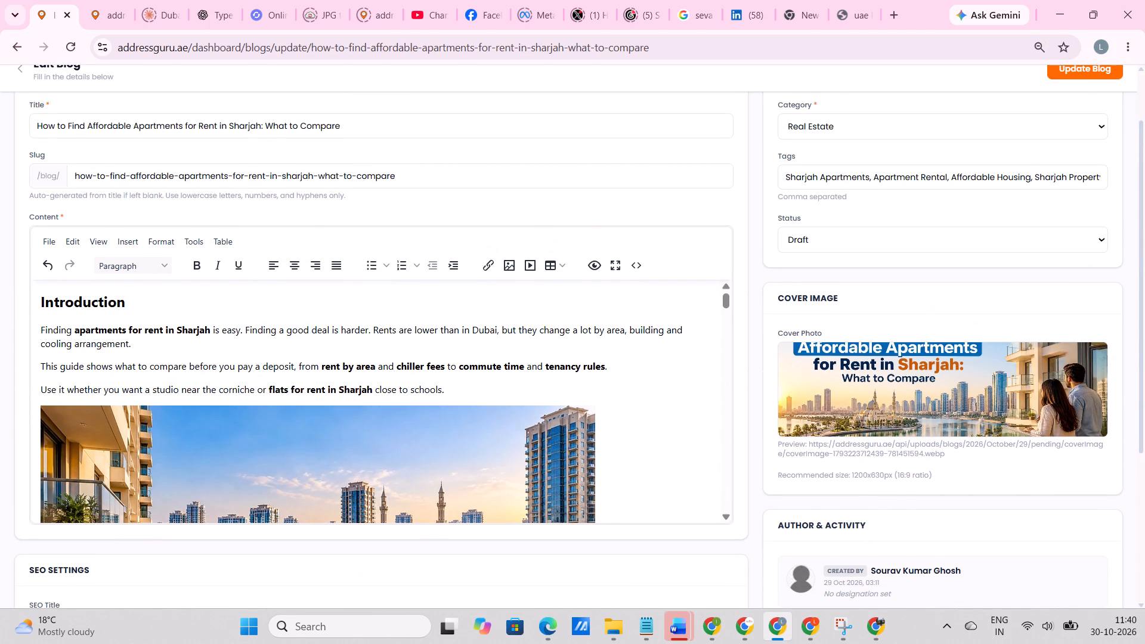
left_click(44, 388)
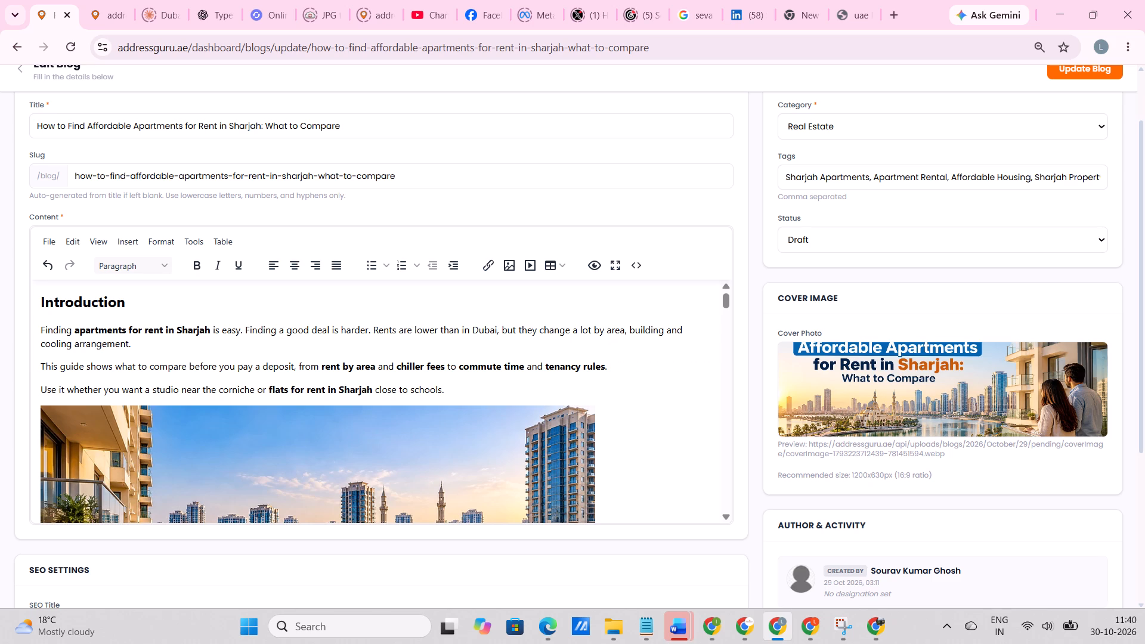
key("BackSpace")
key("space")
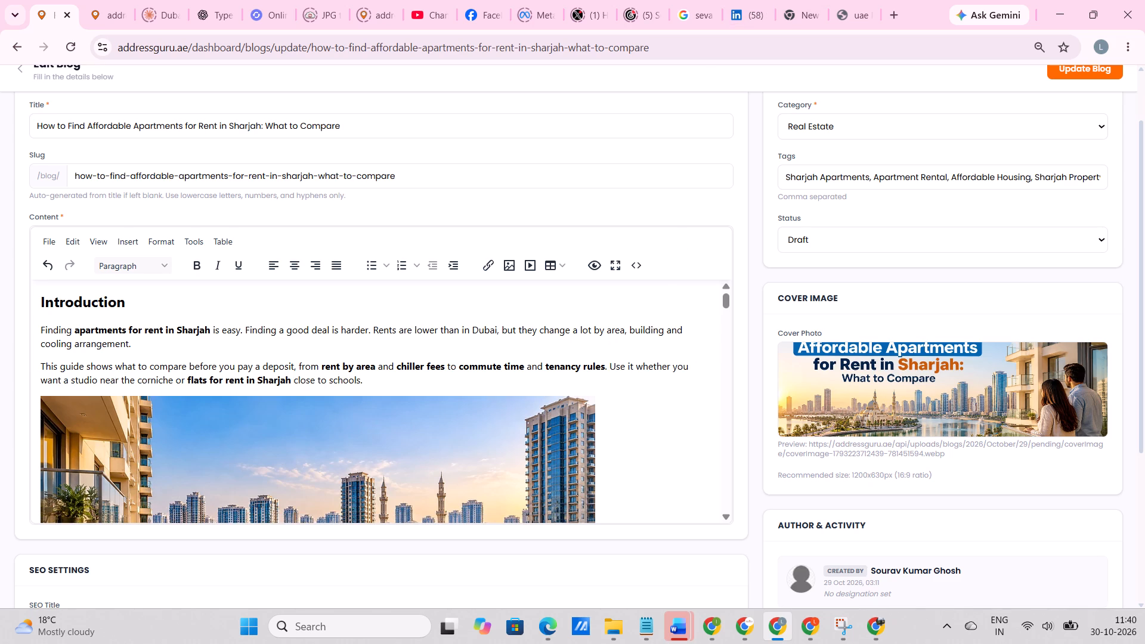
Remove the bold formatting from "flats for rent in Sharjah" in the introduction.
left_click_drag(186, 380, 295, 378)
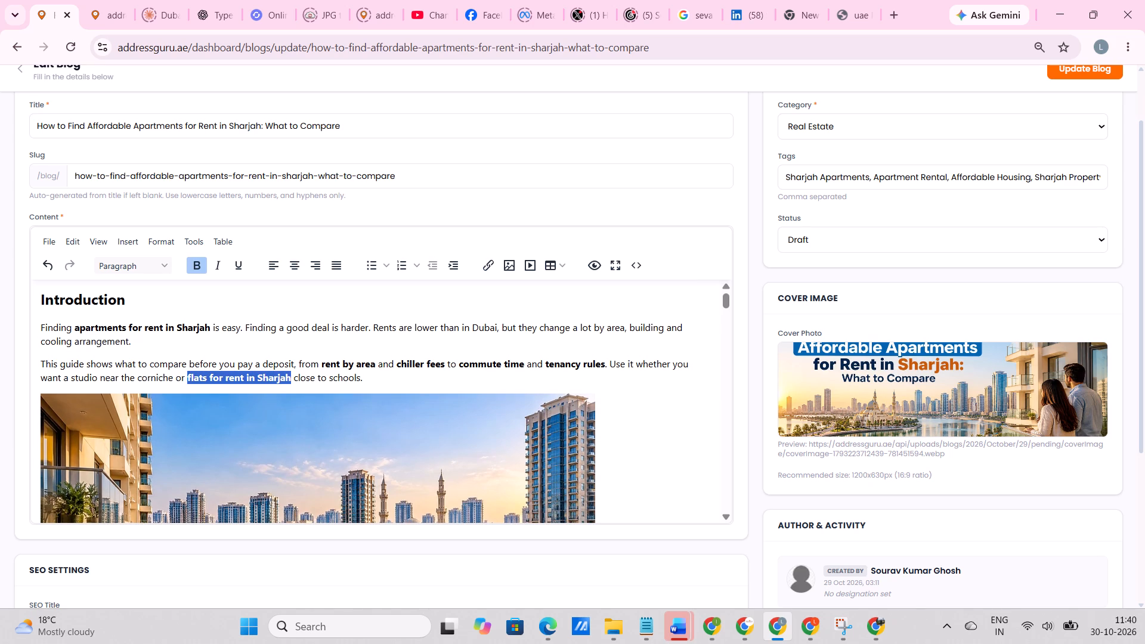
left_click_drag(295, 378, 296, 378)
key("ctrl+b")
left_click(297, 378)
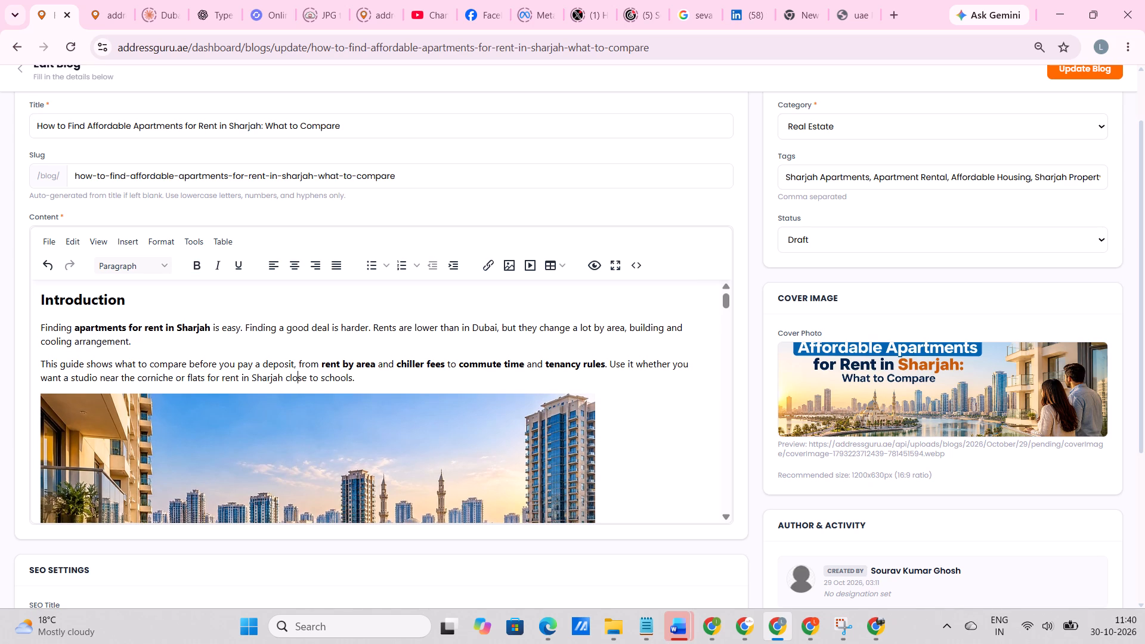
Review the draft's body, covering its images, the section 1 rent table, and the start of sections 2 and 3.
scroll(336, 385, "down", 3)
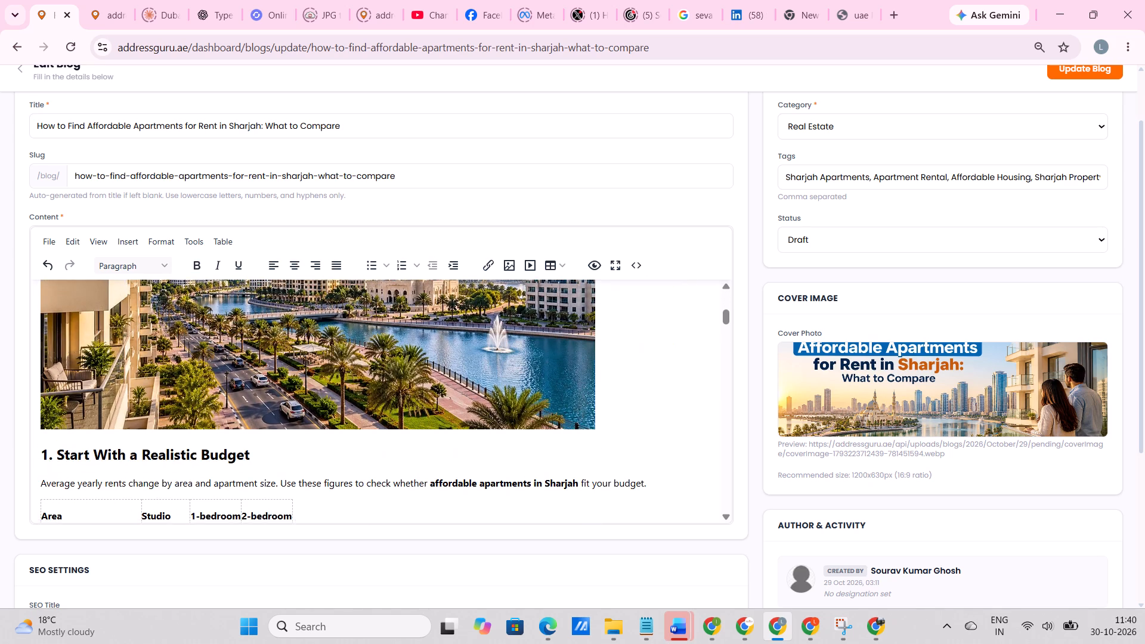
scroll(336, 385, "down", 4)
scroll(459, 472, "left", 1)
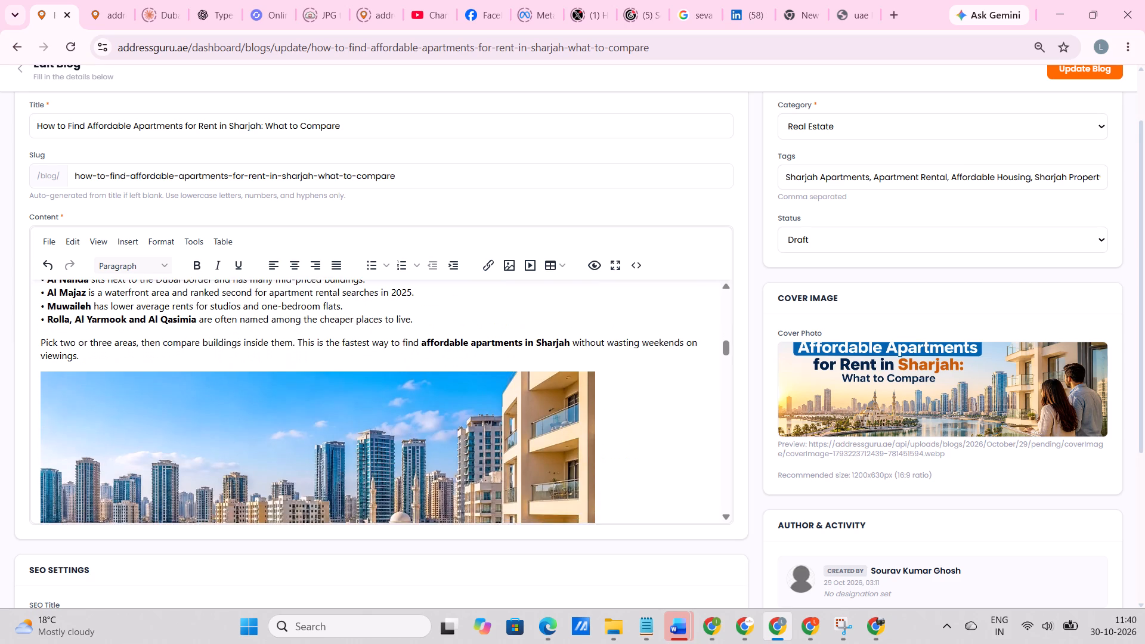
scroll(459, 472, "left", 1)
scroll(460, 471, "down", 1)
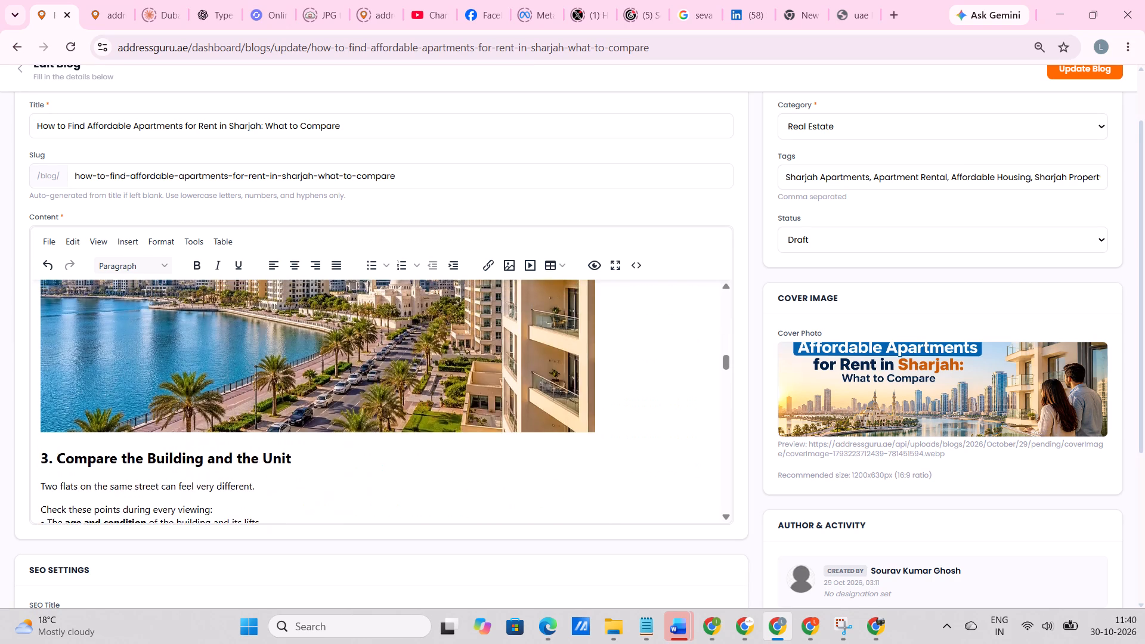
scroll(460, 471, "up", 6)
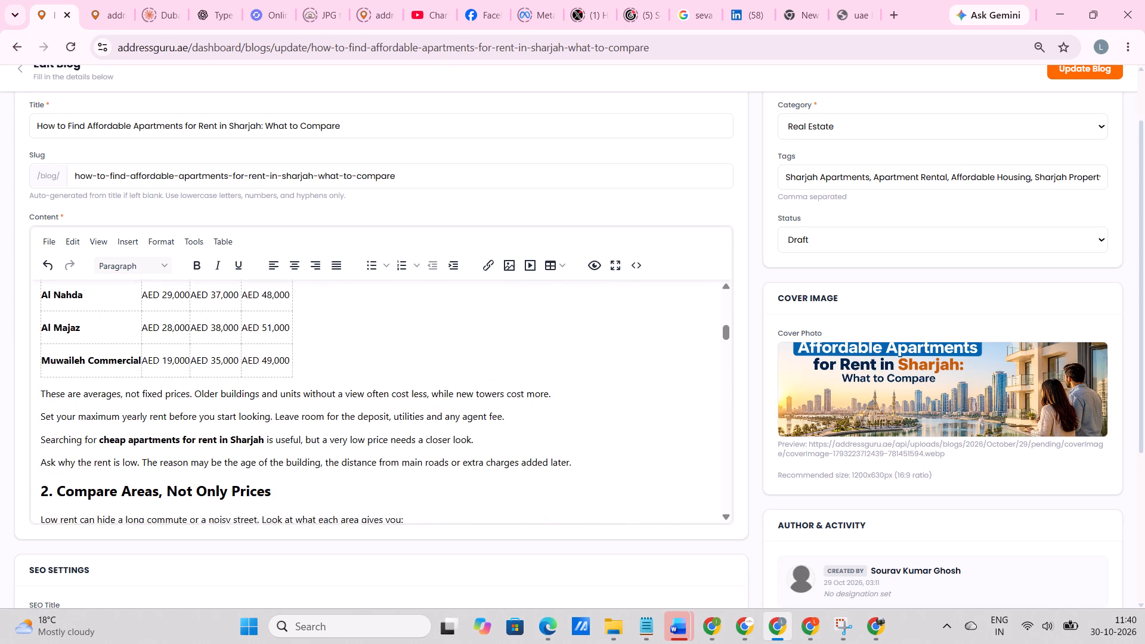
scroll(465, 462, "up", 1)
scroll(575, 463, "up", 1)
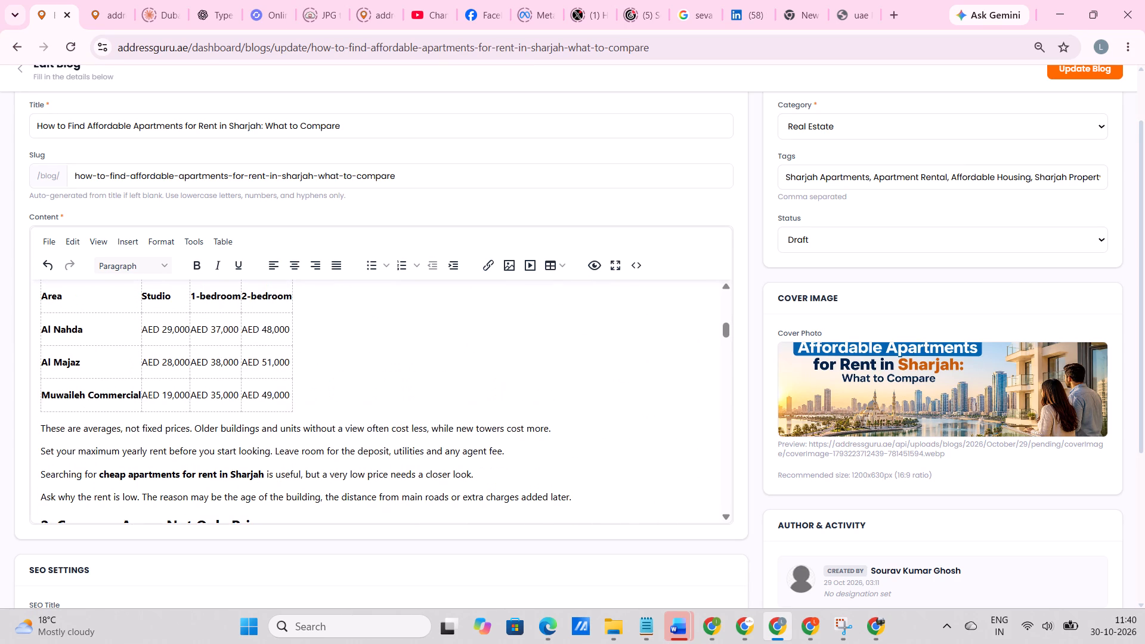
scroll(556, 453, "up", 2)
scroll(552, 453, "down", 1)
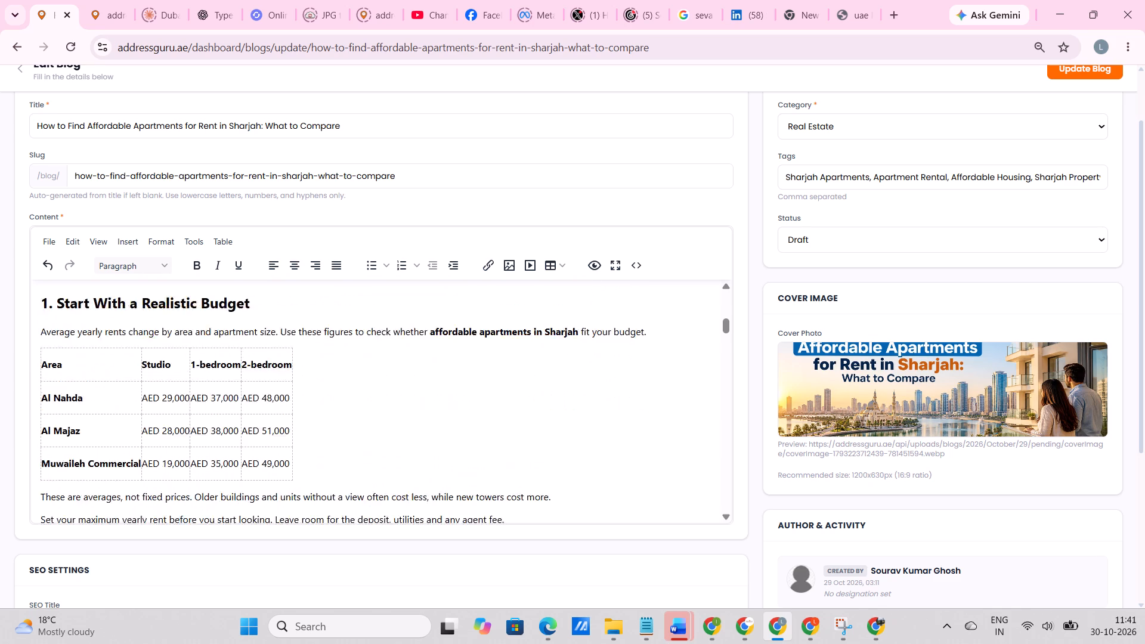
scroll(552, 453, "down", 2)
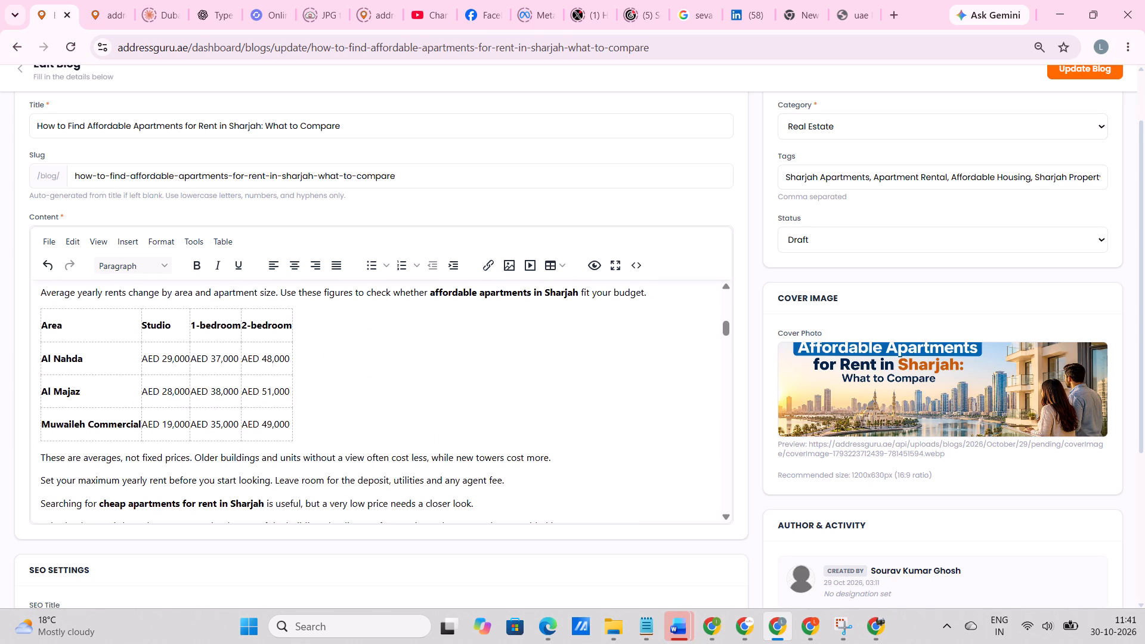
Move the block from the "1. Start With a Realistic Budget" heading through "These are averages…" to above the first image, after the introduction.
left_click_drag(560, 456, 165, 404)
scroll(175, 410, "up", 1)
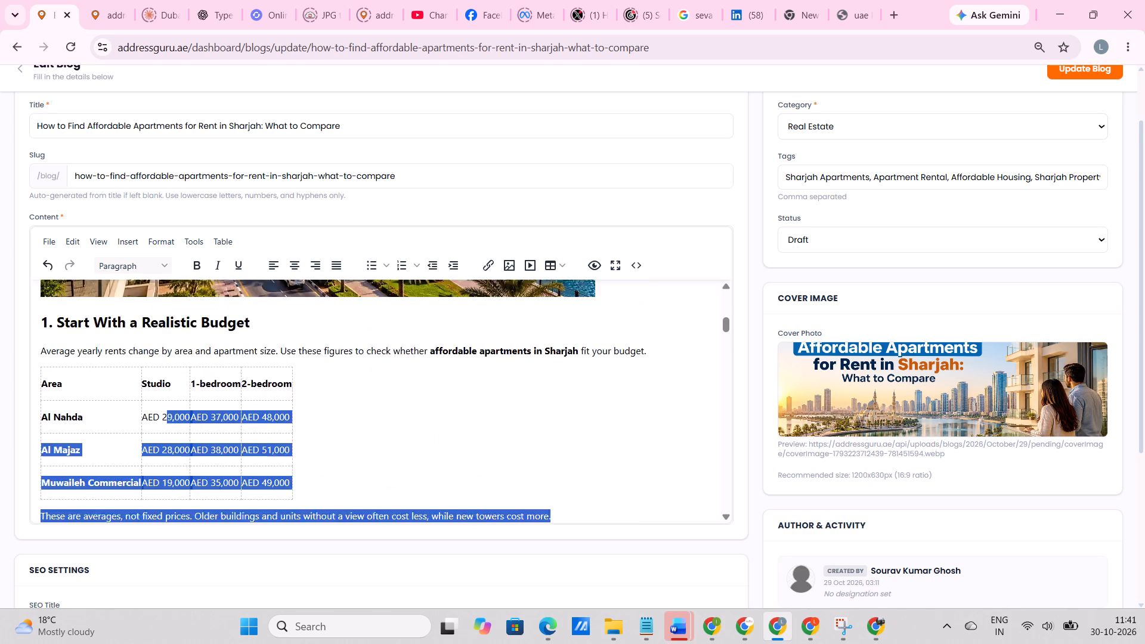
scroll(165, 404, "up", 2)
left_click_drag(165, 404, 44, 424)
key("ctrl+c")
key("BackSpace")
key("BackSpace")
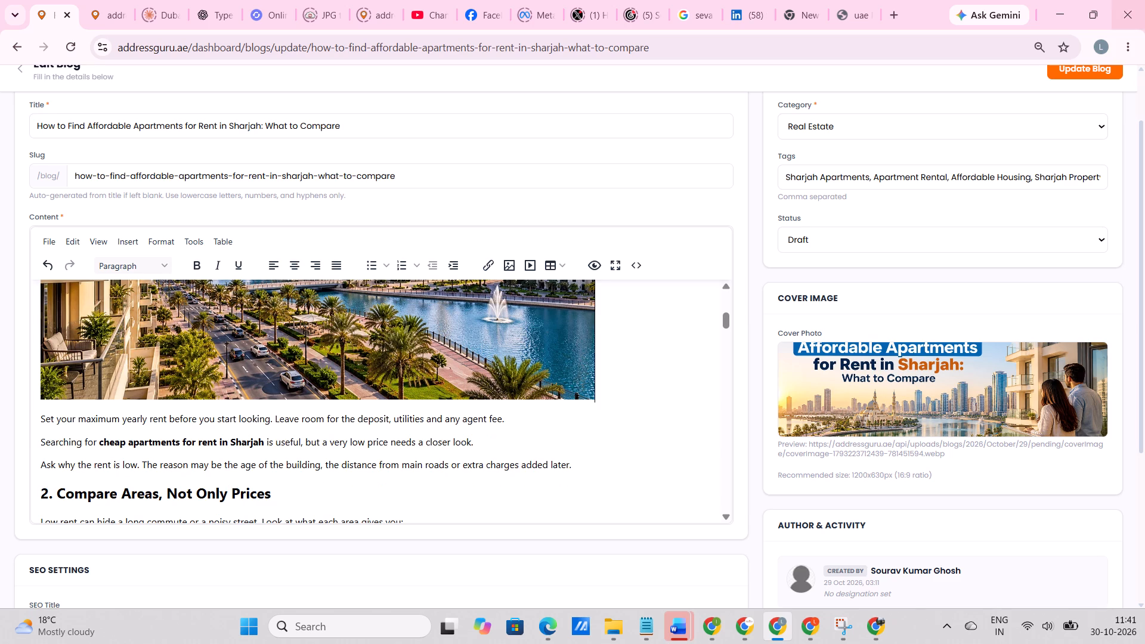
scroll(994, 46, "up", 4)
scroll(573, 445, "up", 3)
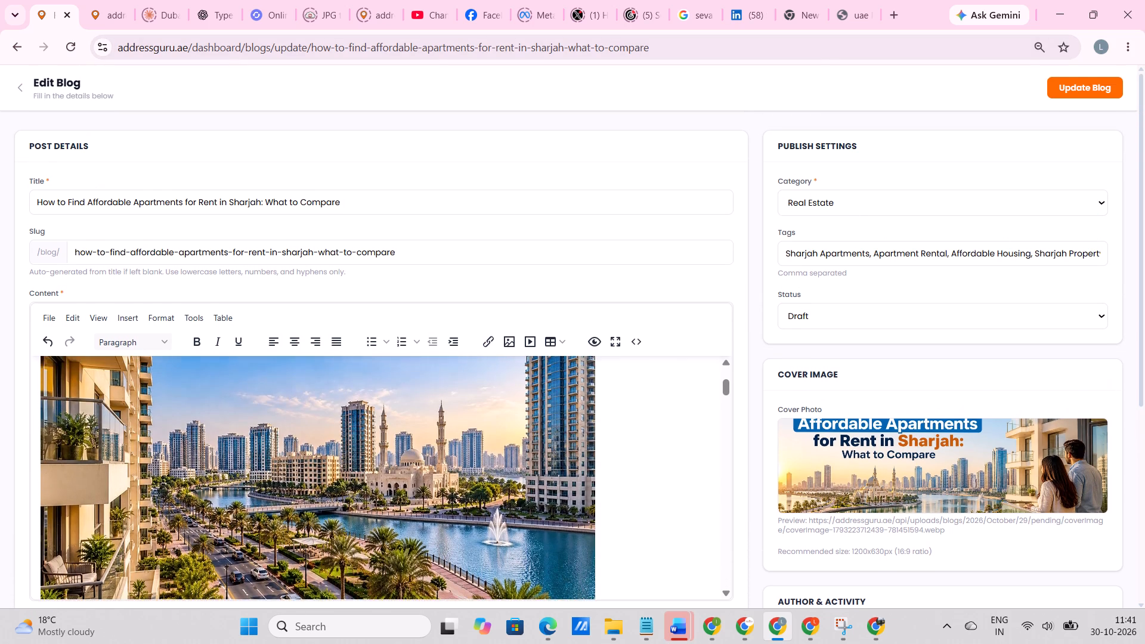
scroll(405, 455, "up", 1)
left_click(386, 388)
key("Return")
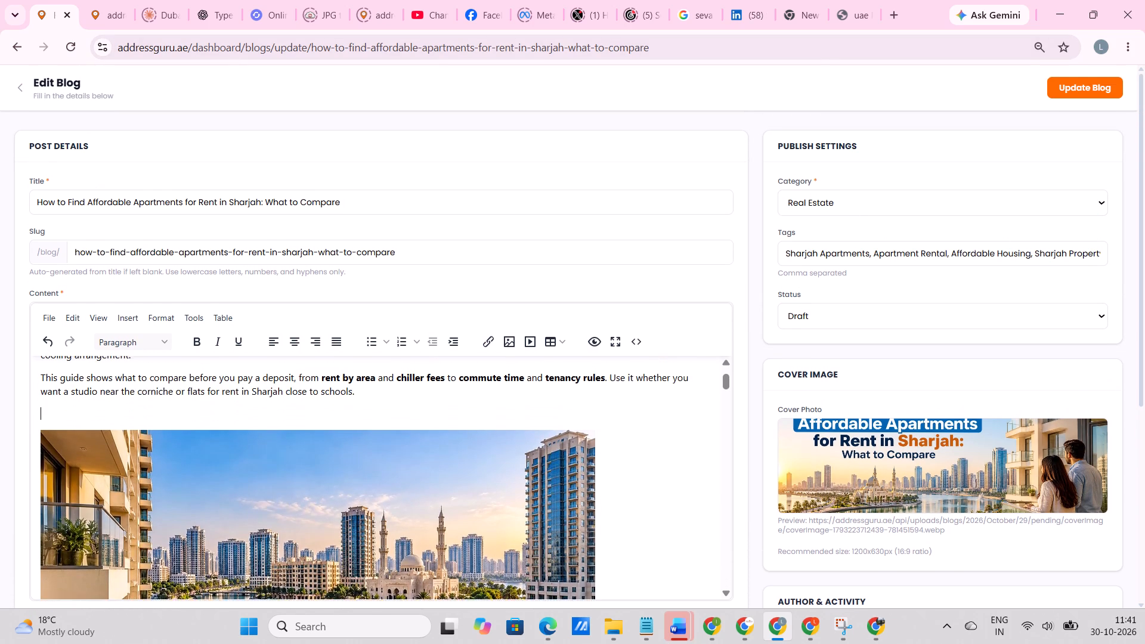
key("ctrl+v")
Widen the rent table in section 1 so its columns are spaced apart.
scroll(377, 392, "down", 2)
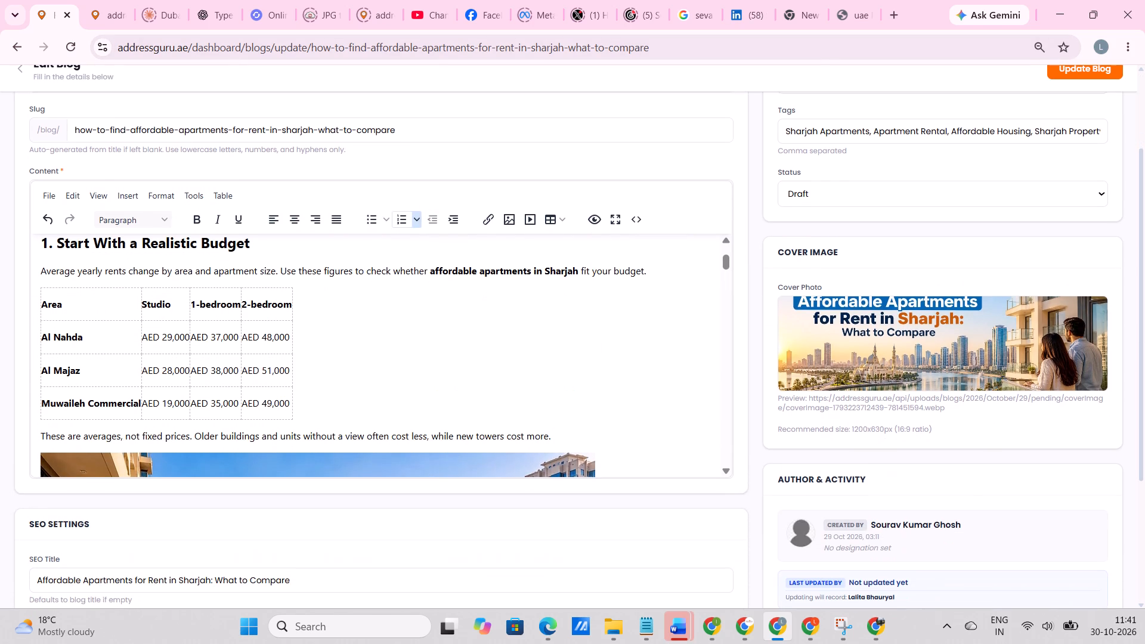
left_click_drag(291, 352, 341, 343)
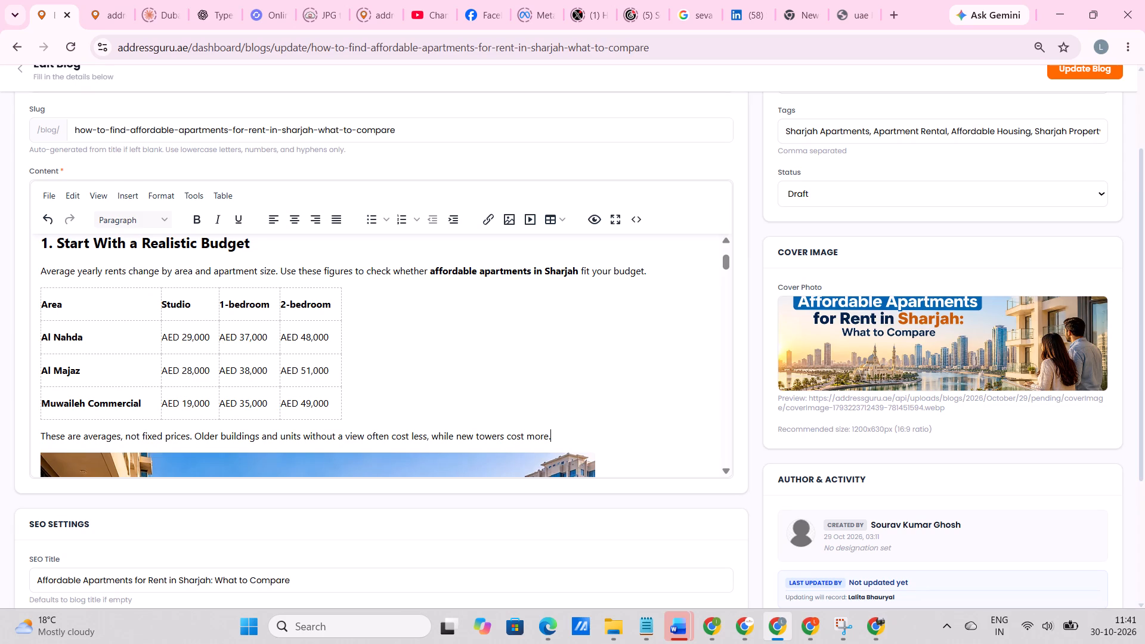
scroll(540, 345, "up", 1)
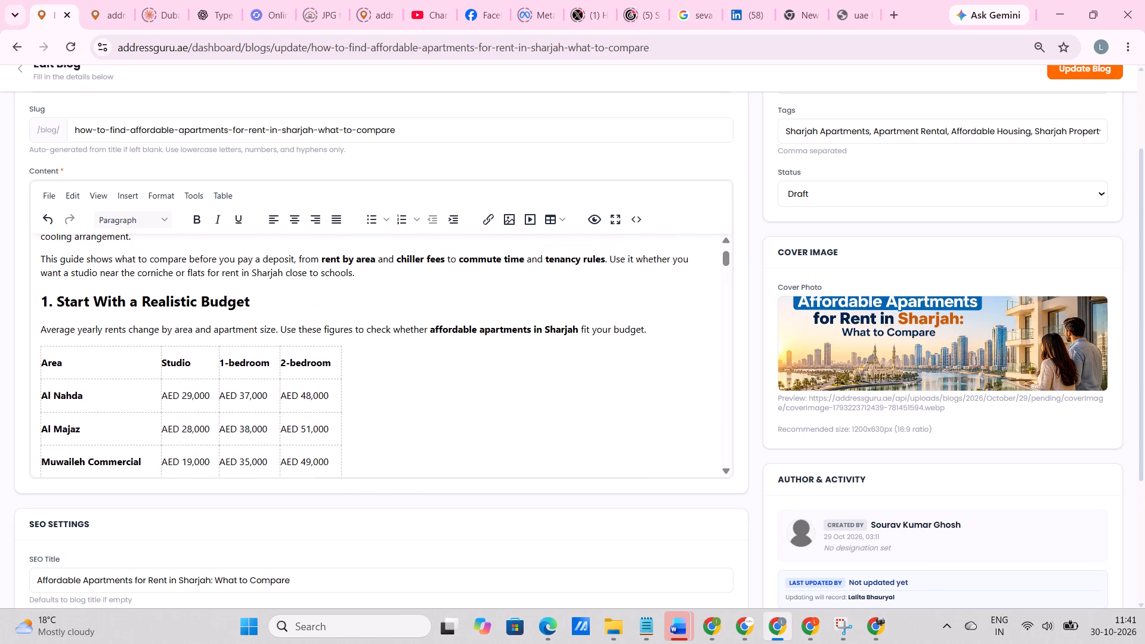
Select "affordable apartments in Sharjah" in section 1's opening sentence and open AddressGuru's To Let property listings in the other browser window.
left_click_drag(429, 329, 580, 333)
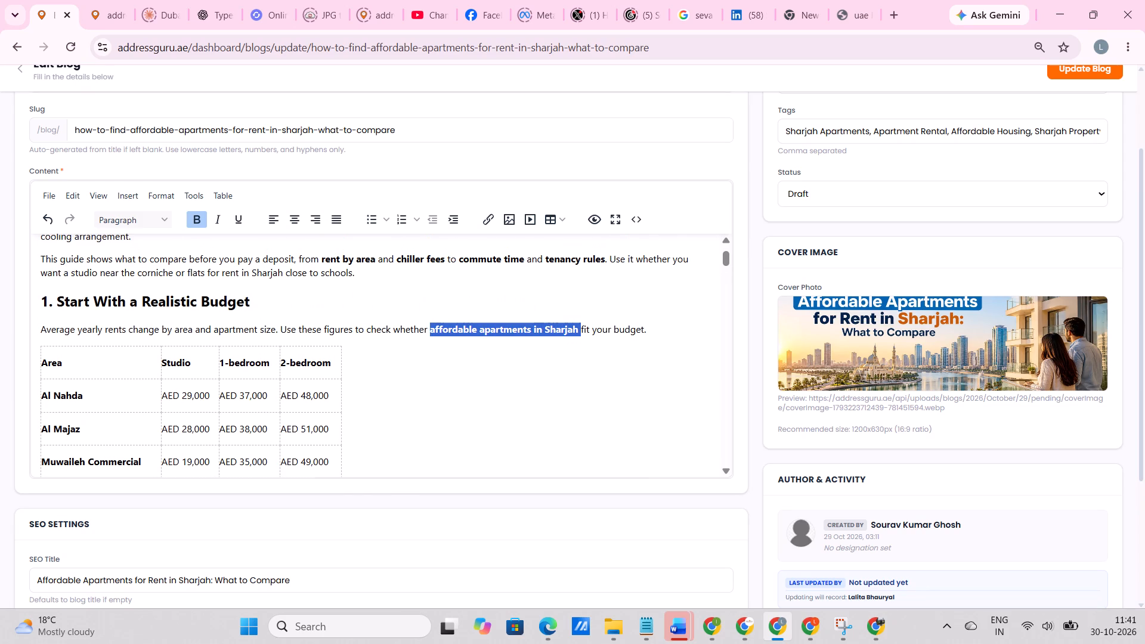
left_click_drag(580, 333, 578, 332)
left_click(746, 633)
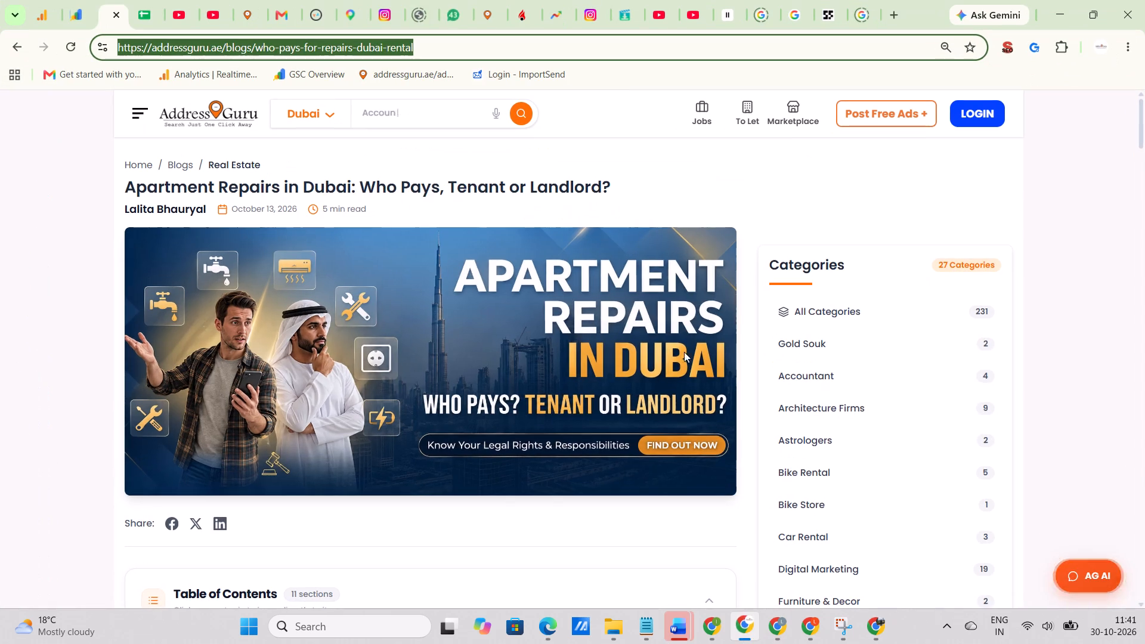
left_click(487, 0)
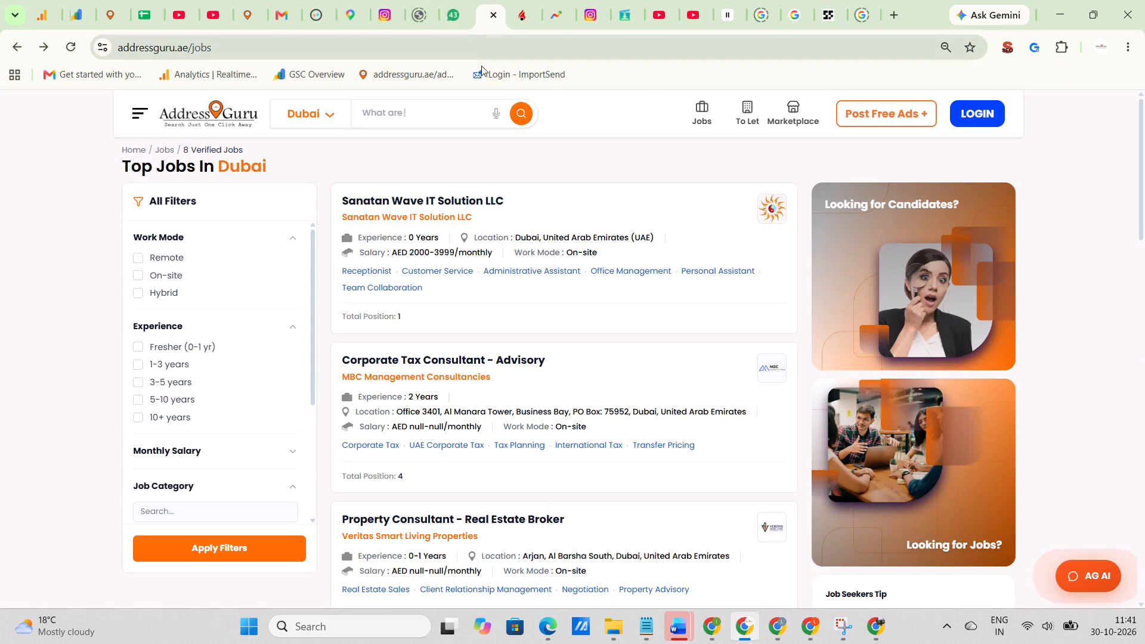
left_click(743, 109)
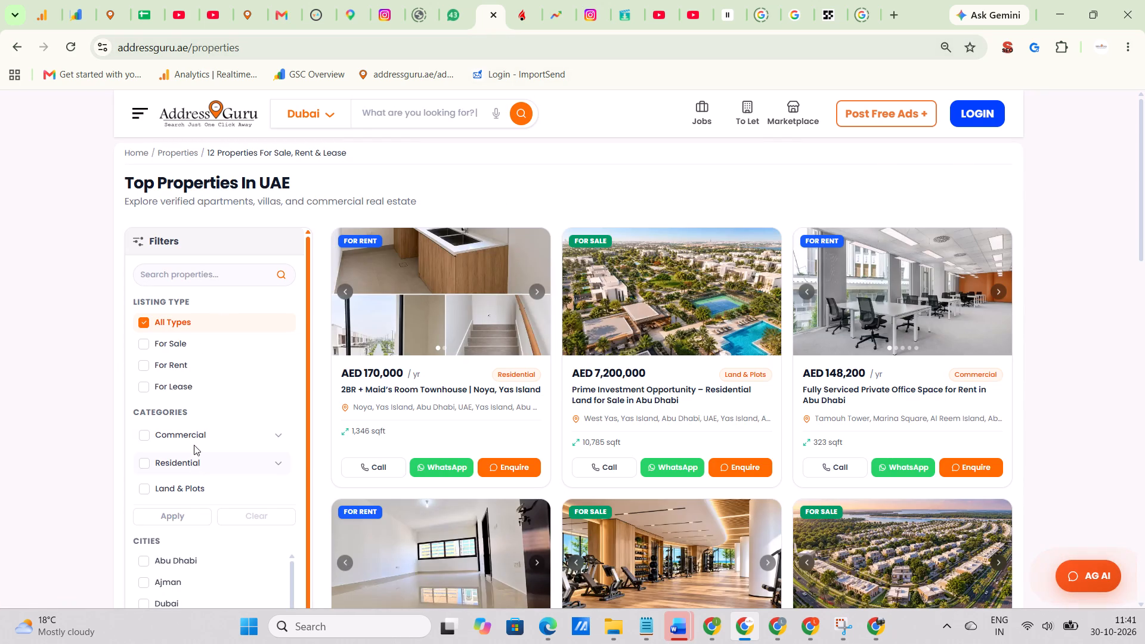
Filter the property listings by the city Sharjah to check what is offered, and clear the filter again.
scroll(188, 390, "down", 3)
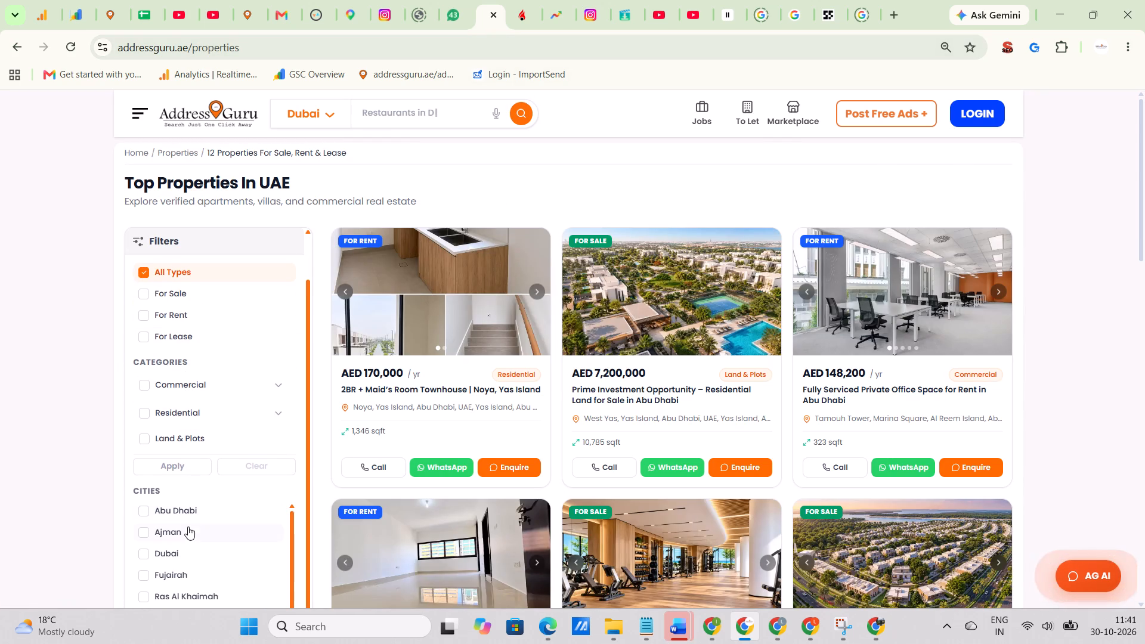
scroll(188, 528, "down", 2)
scroll(499, 491, "down", 2)
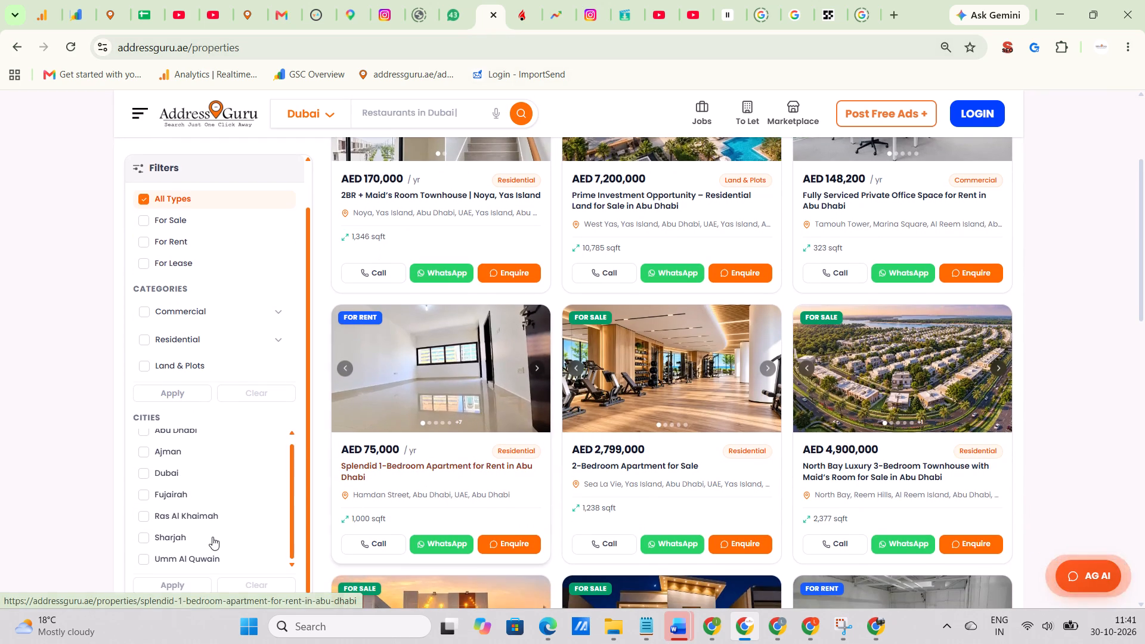
left_click(192, 540)
left_click(178, 587)
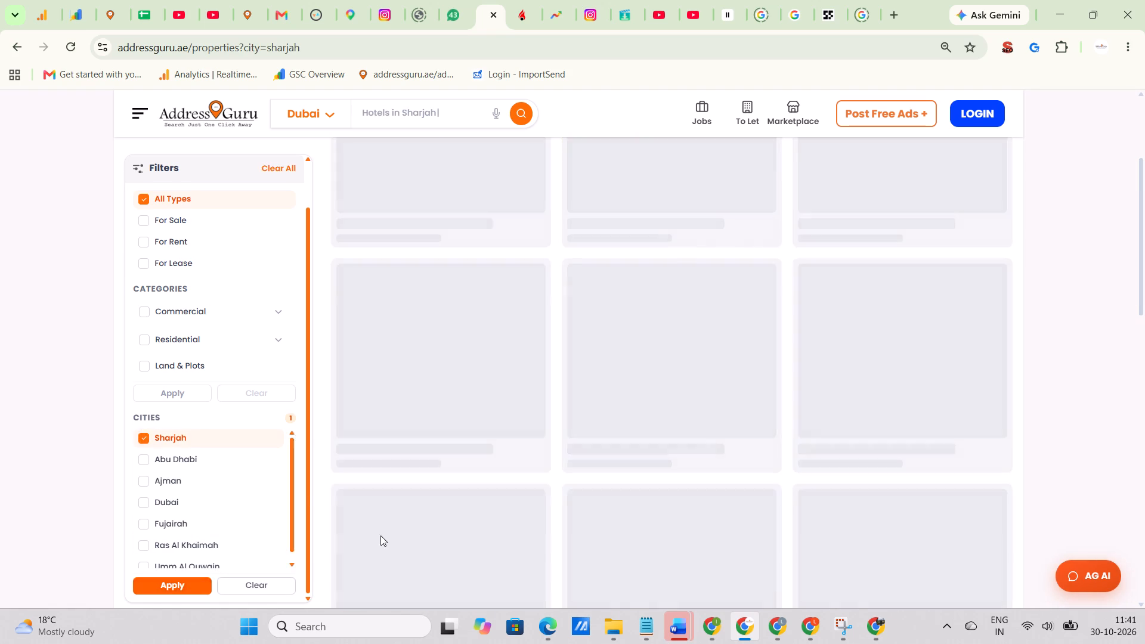
scroll(633, 410, "up", 2)
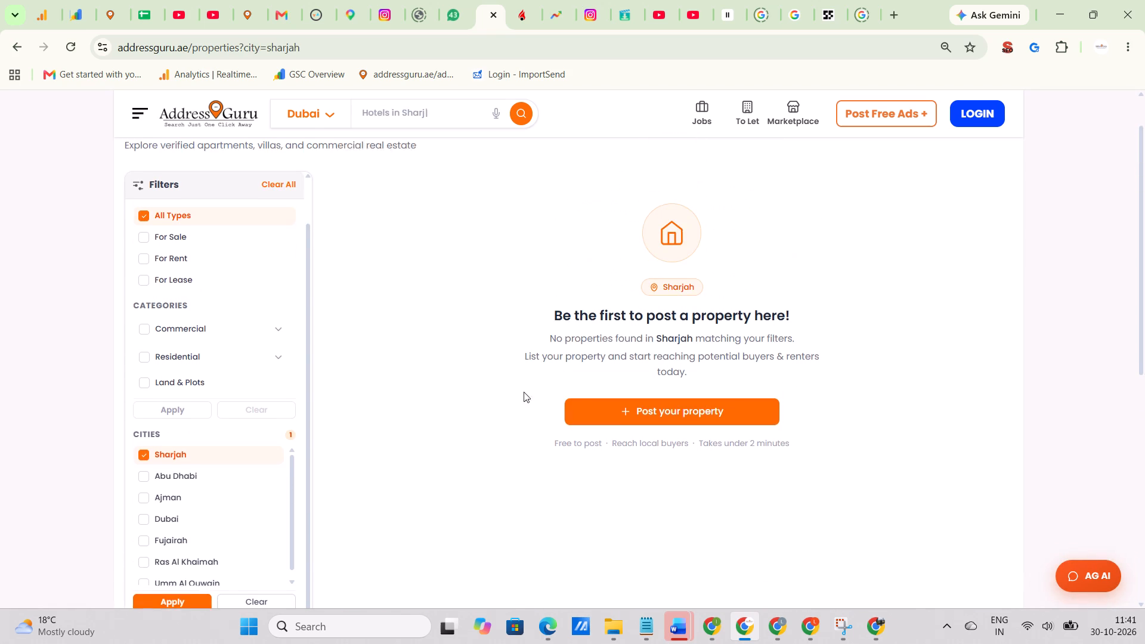
scroll(524, 392, "up", 1)
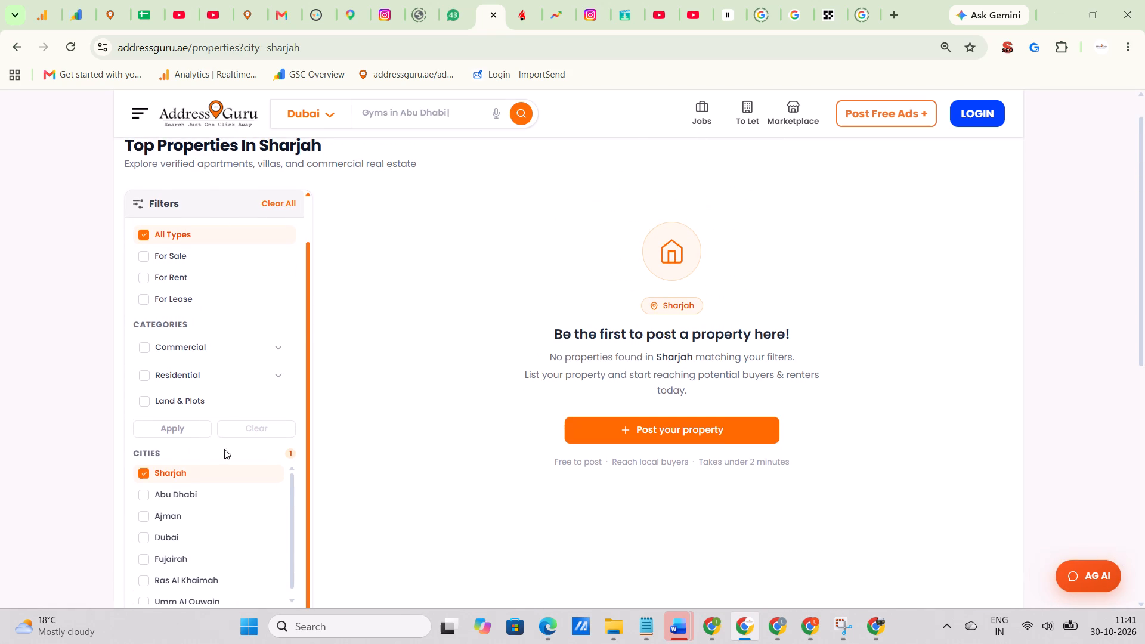
scroll(308, 250, "up", 1)
left_click(283, 201)
left_click(309, 42)
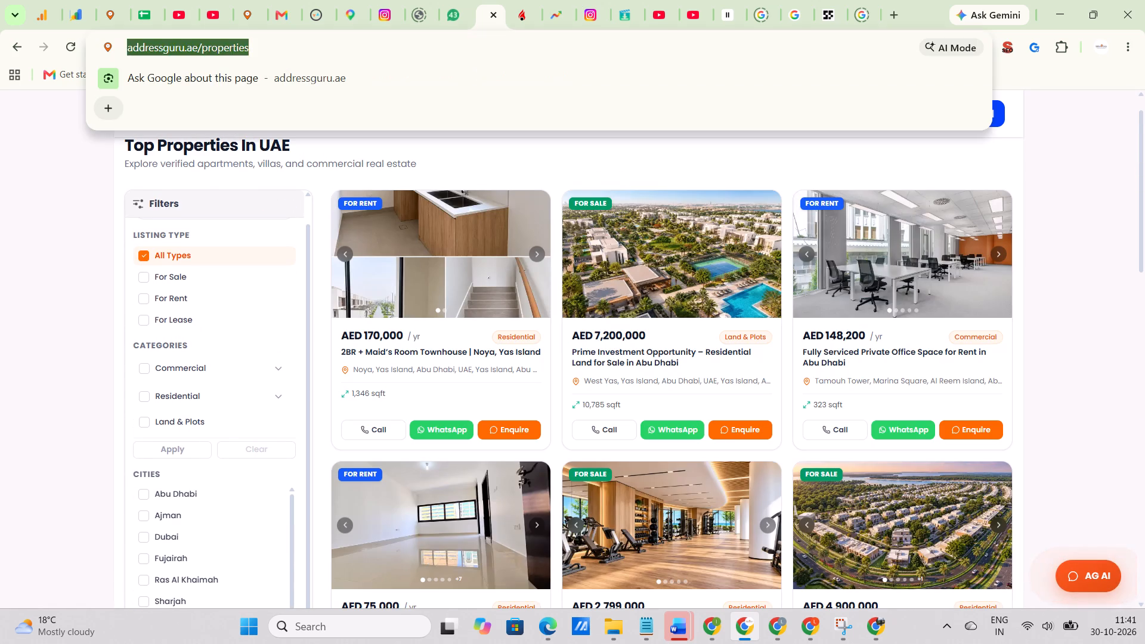
left_click(326, 44)
key("ctrl+a")
key("ctrl+c")
left_click(1062, 0)
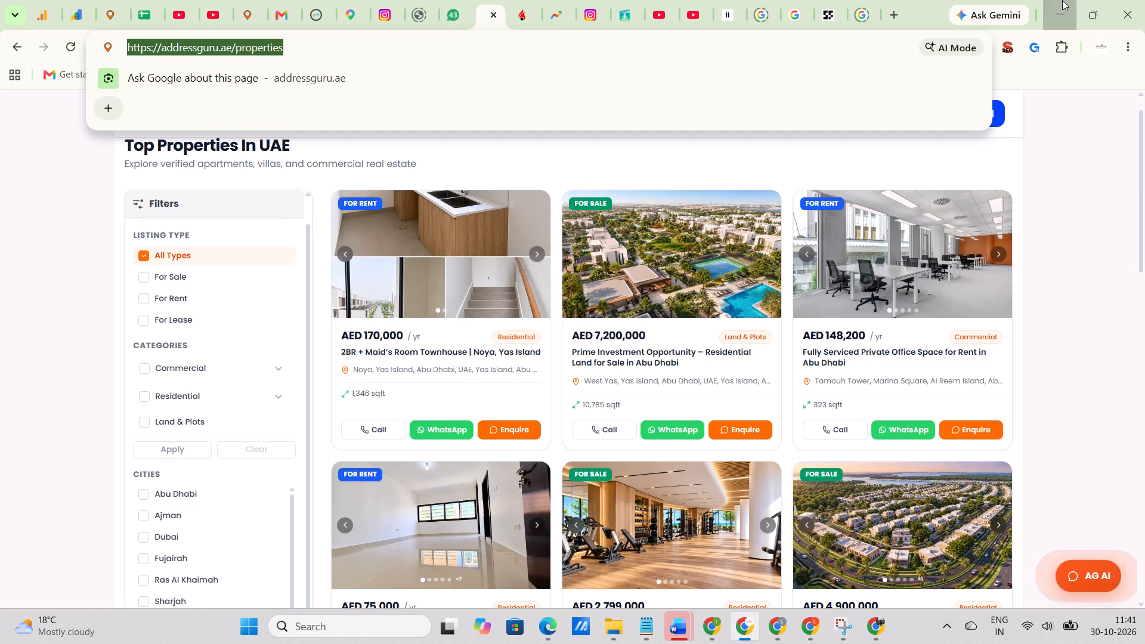
left_click(491, 222)
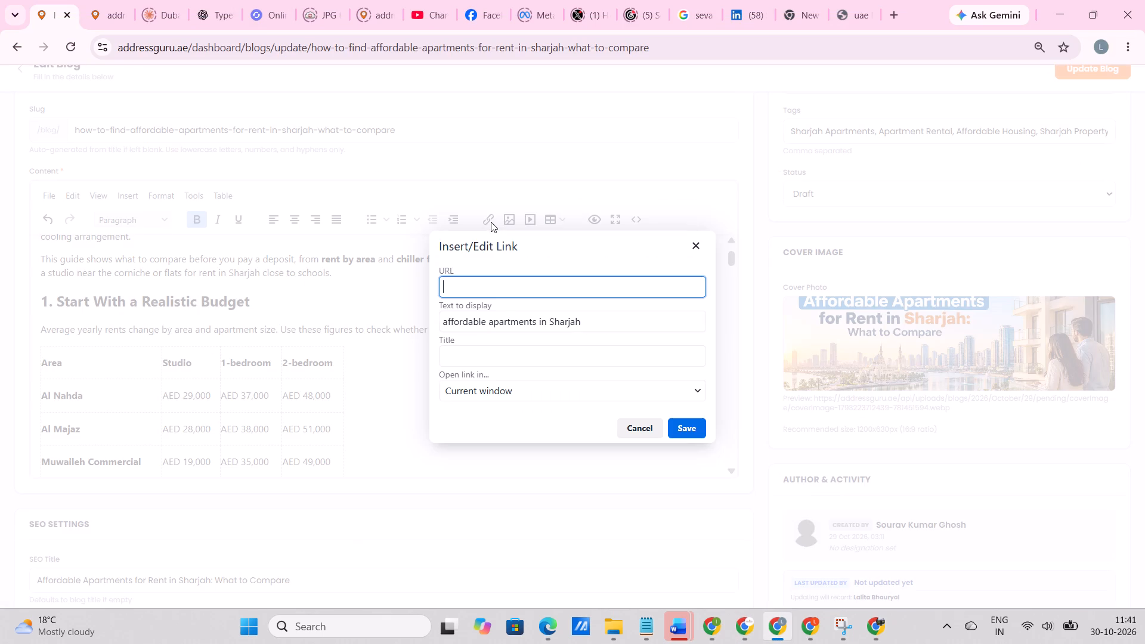
key("ctrl+v")
left_click(546, 388)
left_click(537, 428)
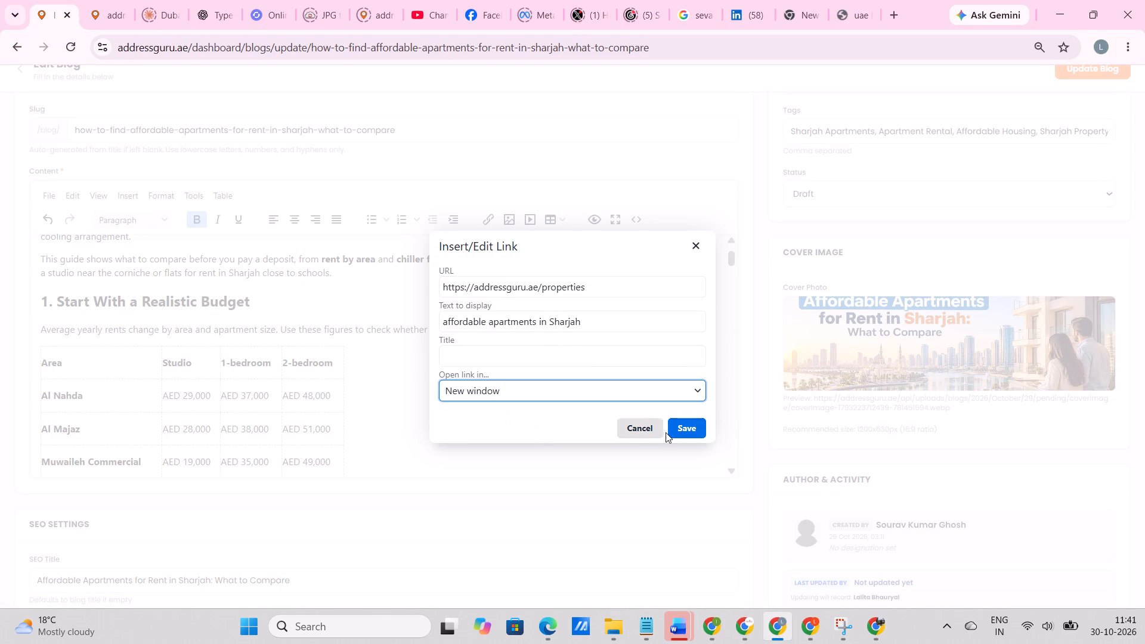
left_click(682, 429)
left_click(510, 379)
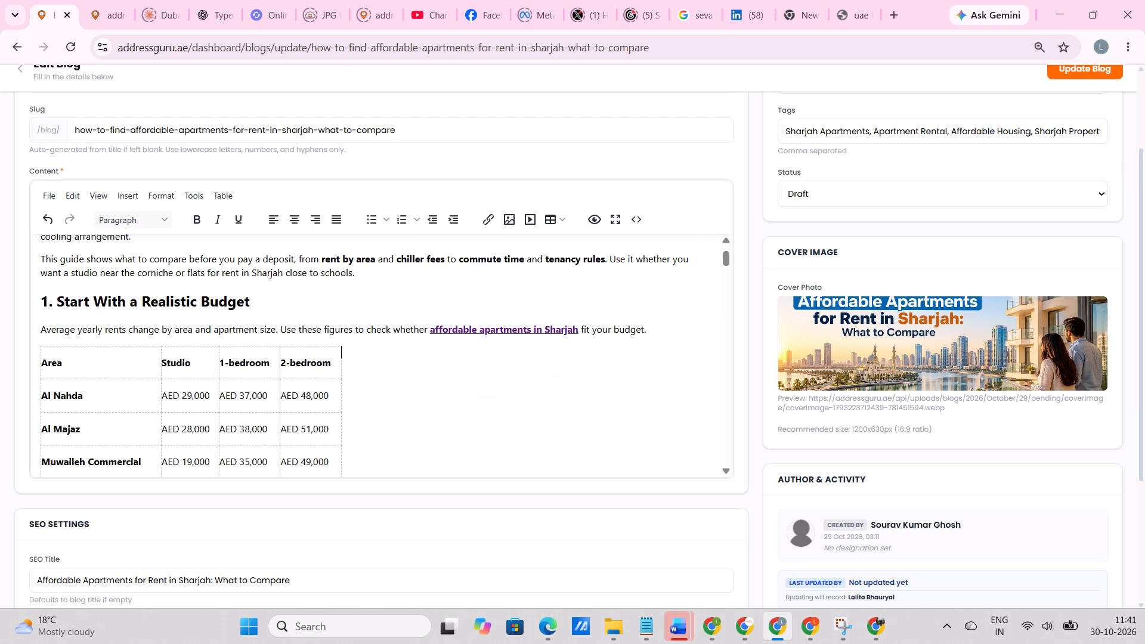
Centre-align the header row (Area, Studio, 1-bedroom, 2-bedroom) of the section 1 rent table.
scroll(510, 379, "down", 1)
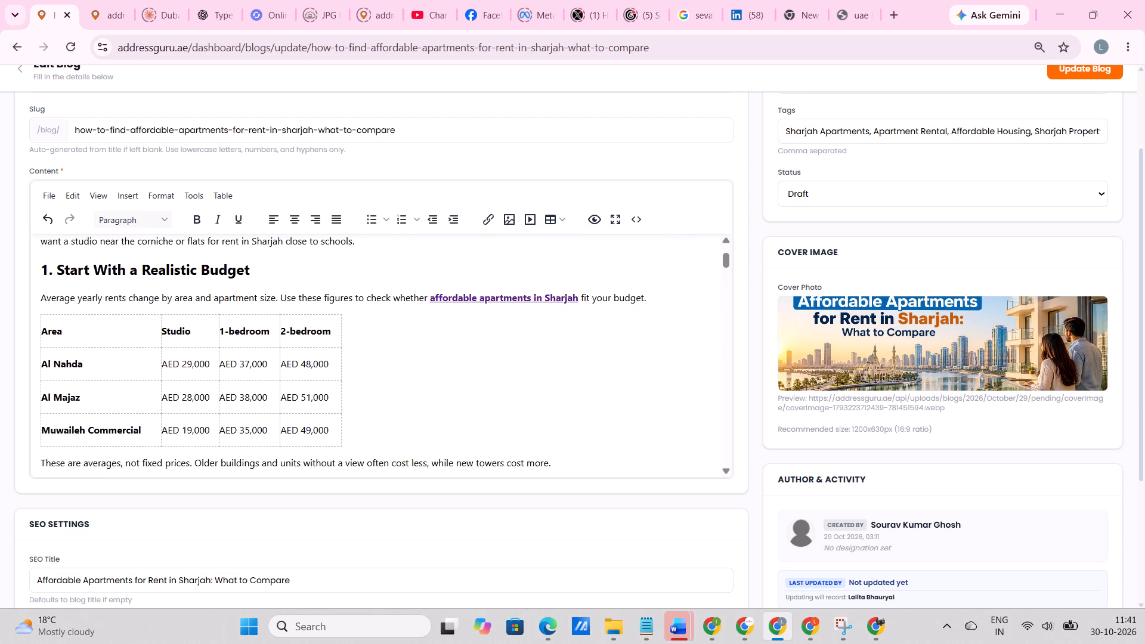
left_click_drag(125, 333, 318, 336)
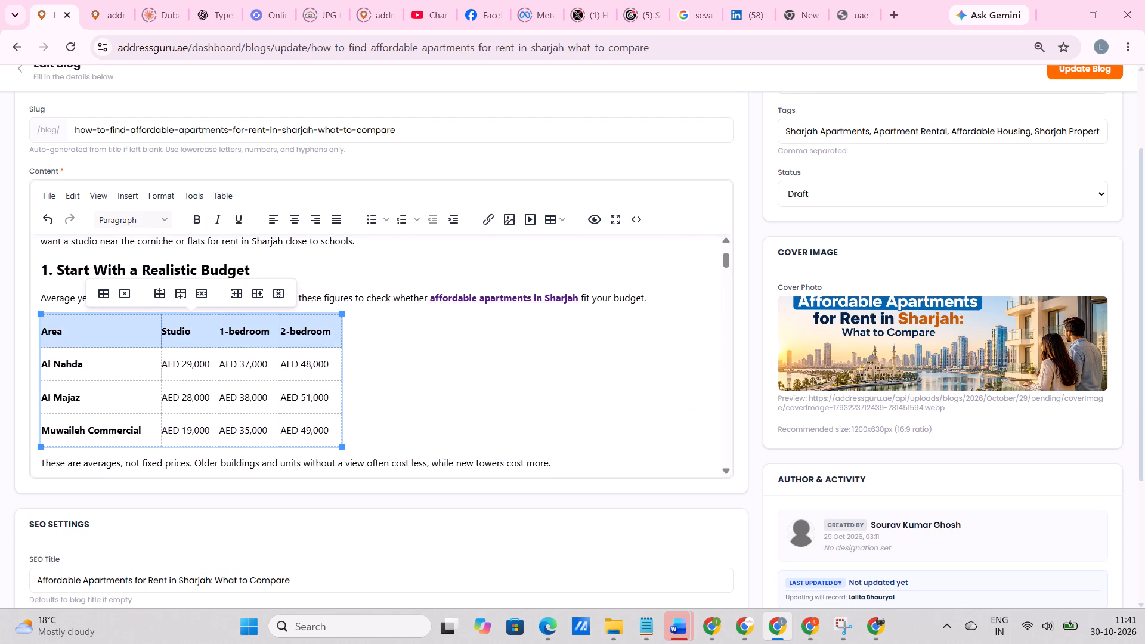
left_click(296, 222)
left_click(464, 353)
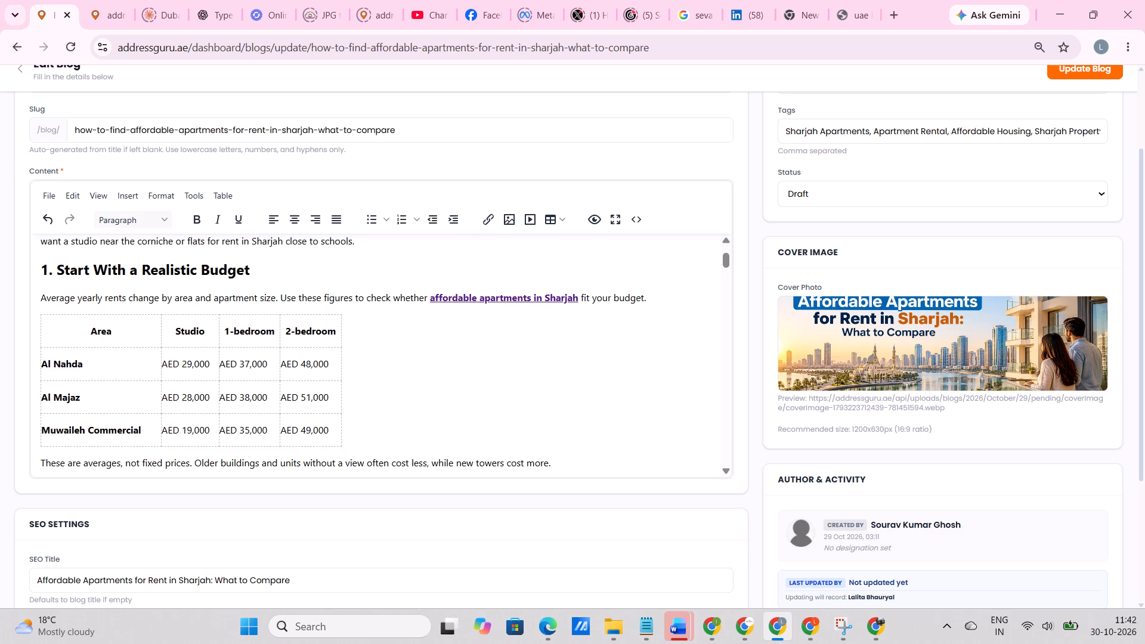
Merge the "Searching for cheap apartments for rent in Sharjah…" paragraph into the "Set your maximum yearly rent…" paragraph above it, separated by a space.
scroll(544, 303, "left", 1)
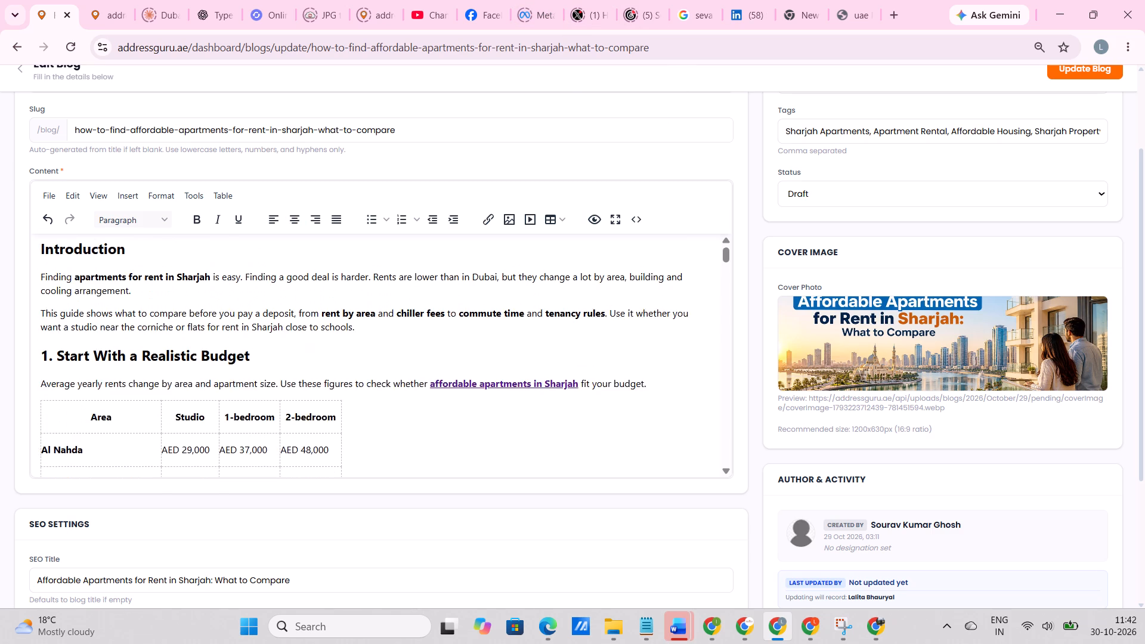
scroll(544, 305, "left", 1)
scroll(526, 317, "down", 3)
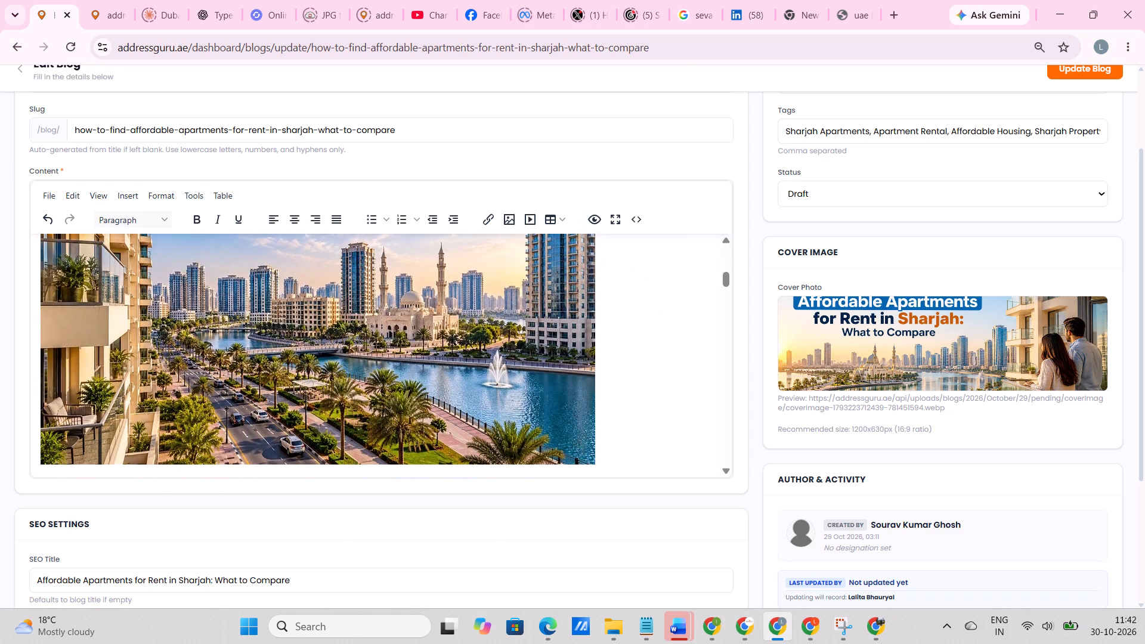
scroll(525, 317, "down", 3)
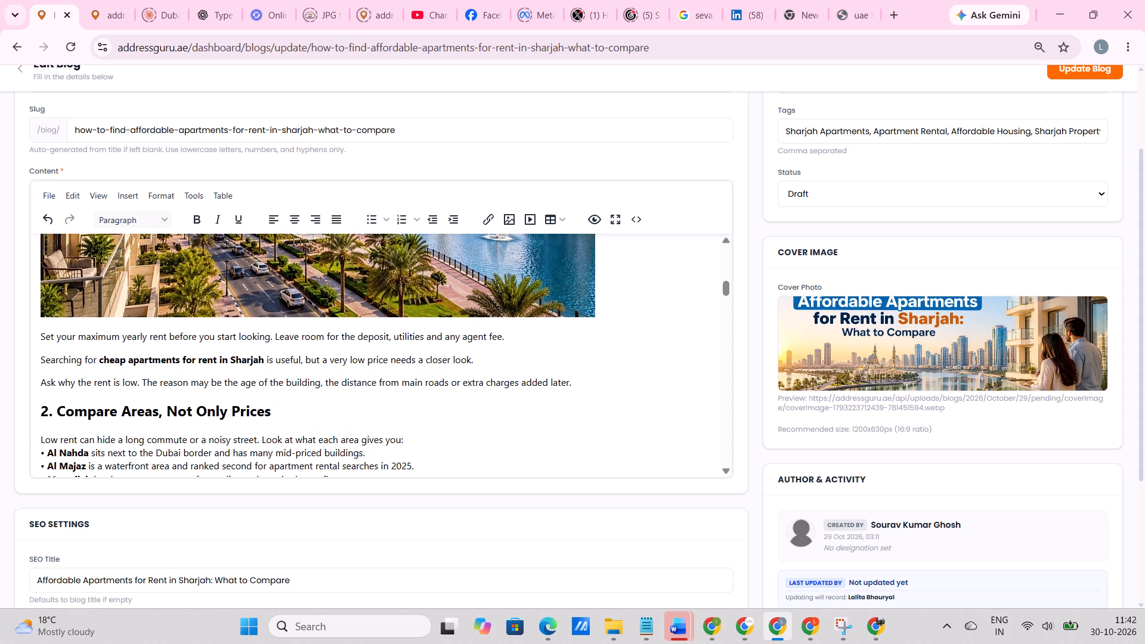
left_click(42, 364)
key("BackSpace")
key("space")
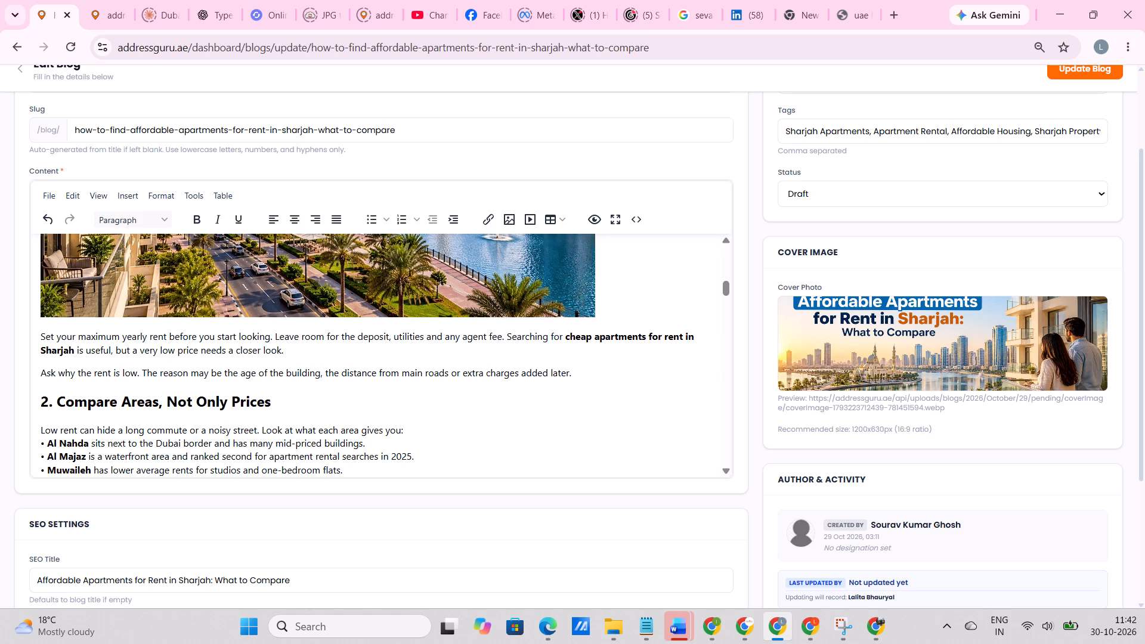
Make "Set your maximum yearly rent" bold at the start of the paragraph below the image.
left_click_drag(76, 336, 137, 333)
left_click_drag(137, 333, 157, 332)
left_click(157, 332)
left_click_drag(169, 332, 78, 331)
left_click_drag(78, 331, 32, 335)
key("ctrl+b")
left_click(218, 368)
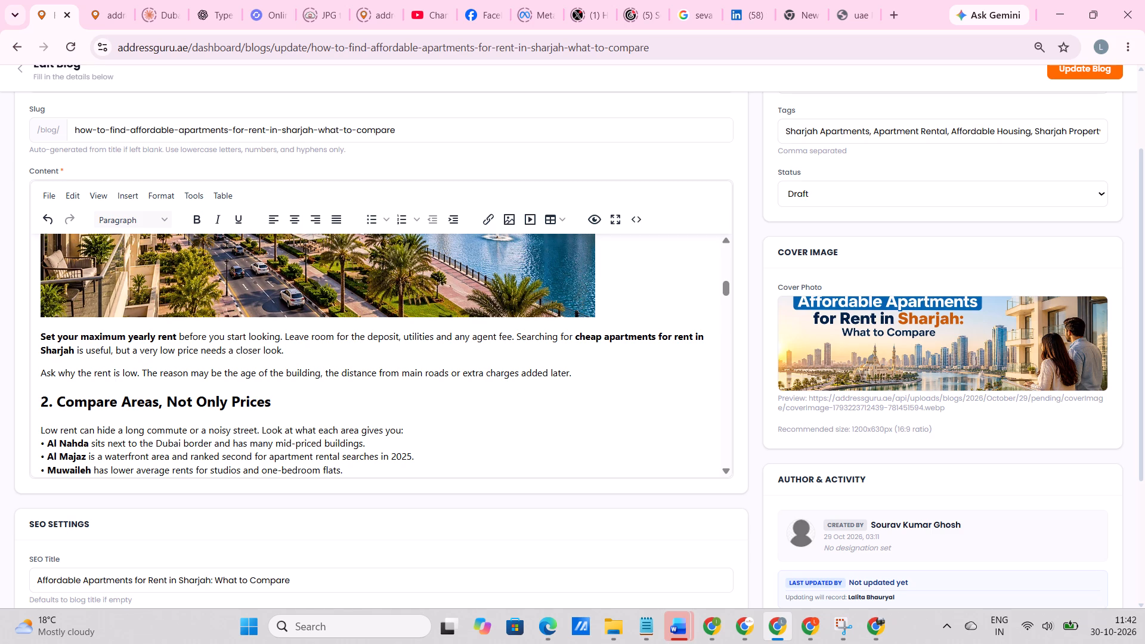
Remove the bold formatting from "cheap apartments for rent in Sharjah" in the same paragraph.
left_click_drag(579, 335, 581, 344)
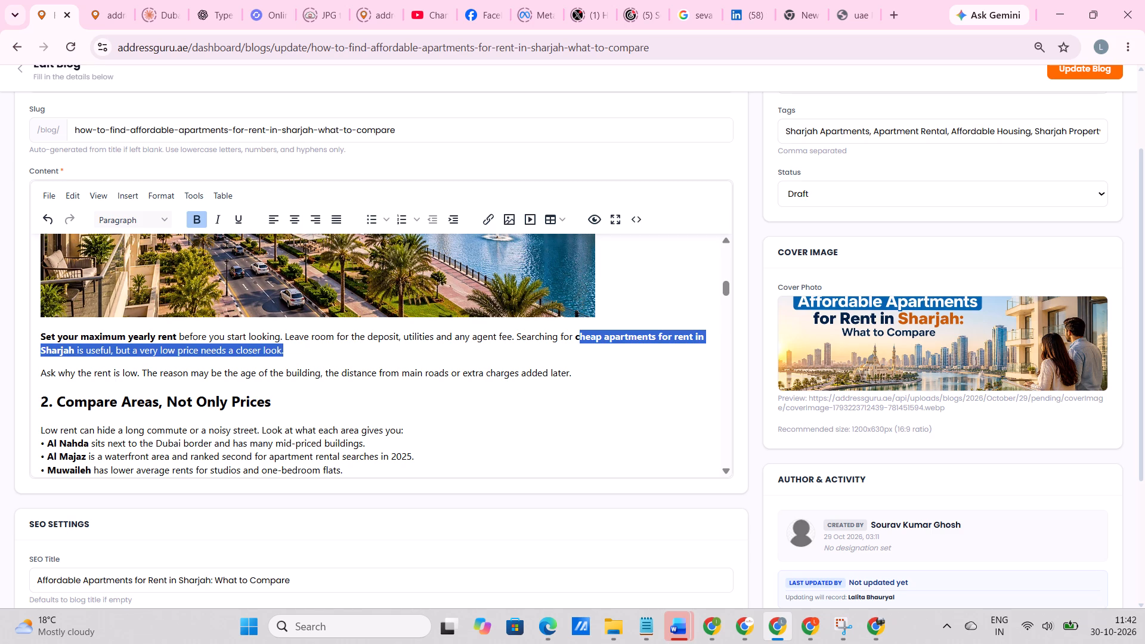
left_click(576, 336)
left_click_drag(576, 336, 578, 343)
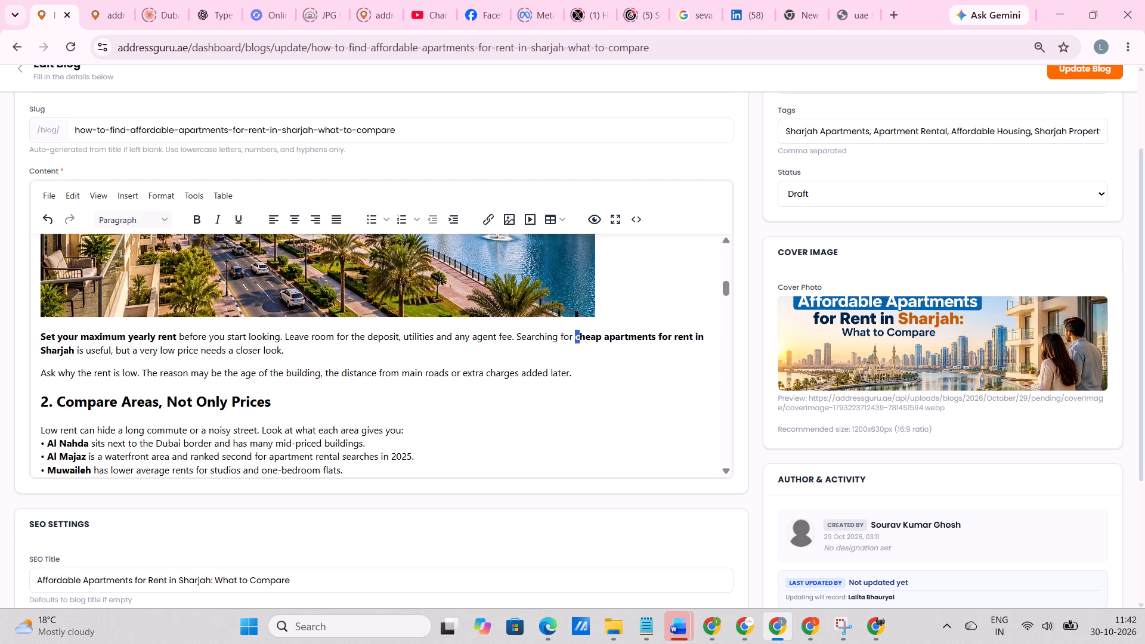
left_click_drag(578, 343, 579, 346)
key("ctrl+b")
key("ctrl+b")
key("ctrl+b")
left_click(579, 346)
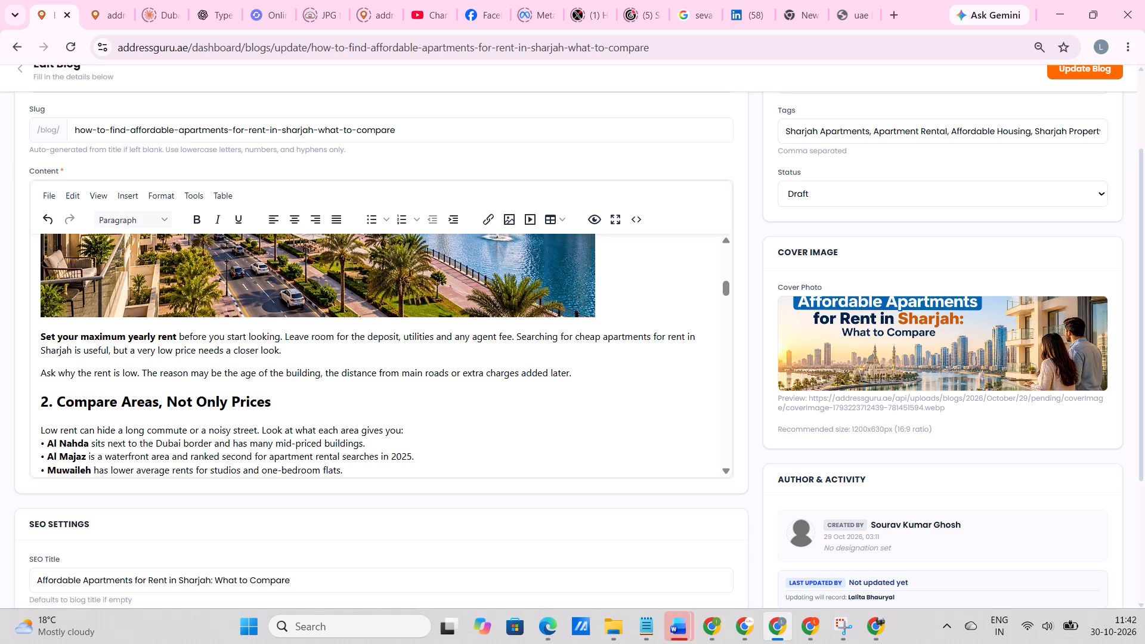
Make "low price needs a closer look." bold at the end of that paragraph.
left_click_drag(159, 351, 282, 351)
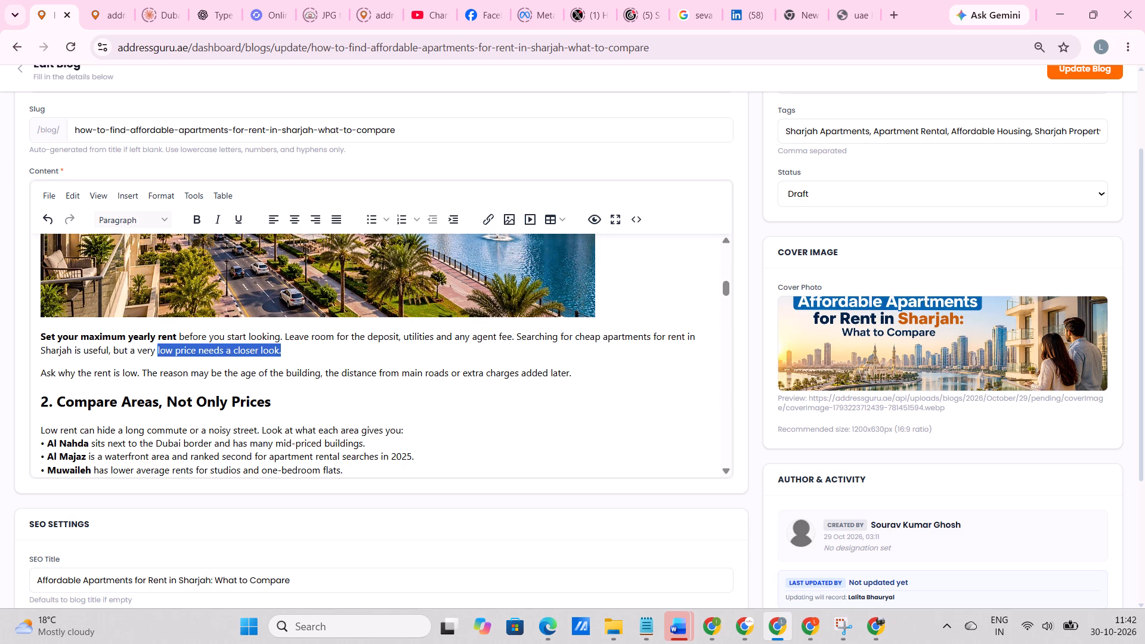
left_click_drag(282, 351, 285, 351)
key("ctrl+b")
left_click(349, 370)
Make the word "Ask" bold at the start of "Ask why the rent is low", just above section 2.
scroll(349, 371, "down", 1)
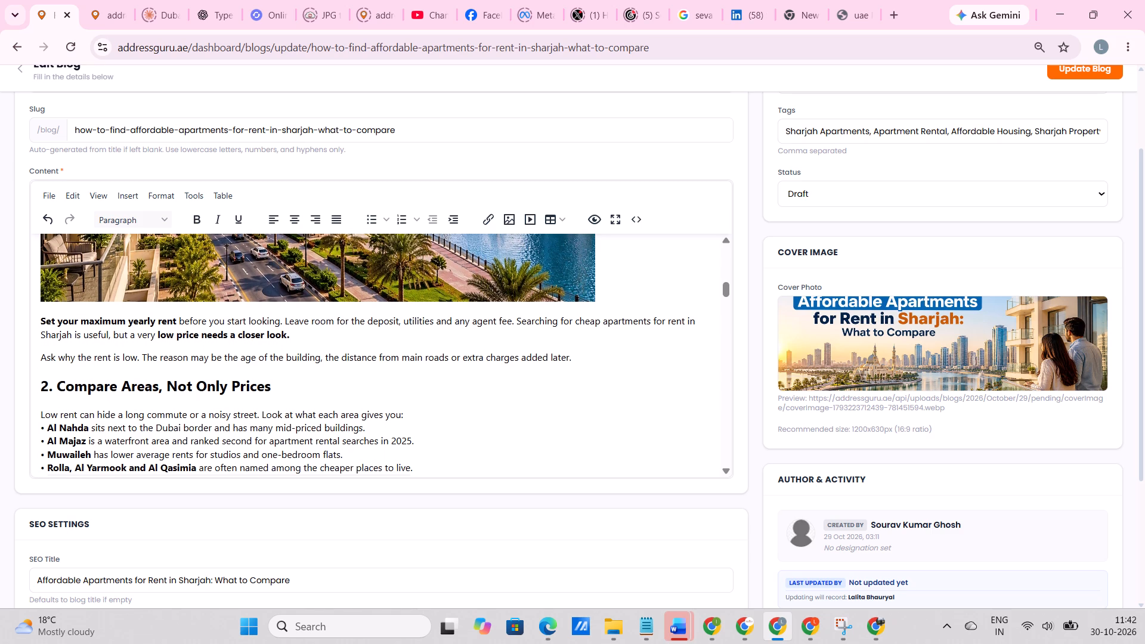
scroll(295, 371, "down", 1)
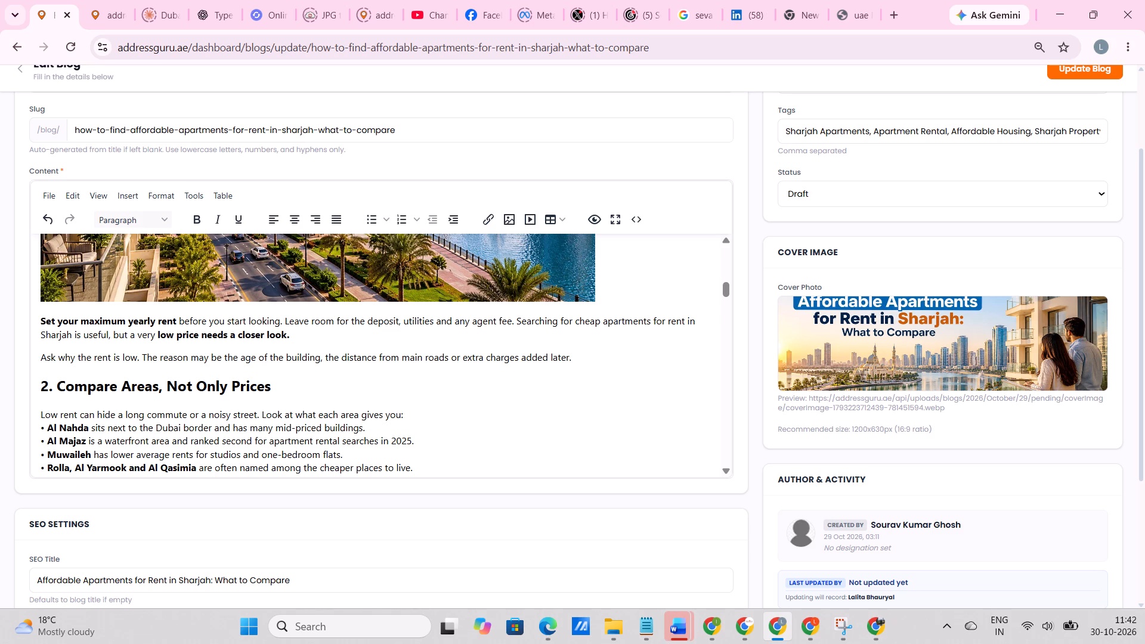
scroll(172, 369, "down", 1)
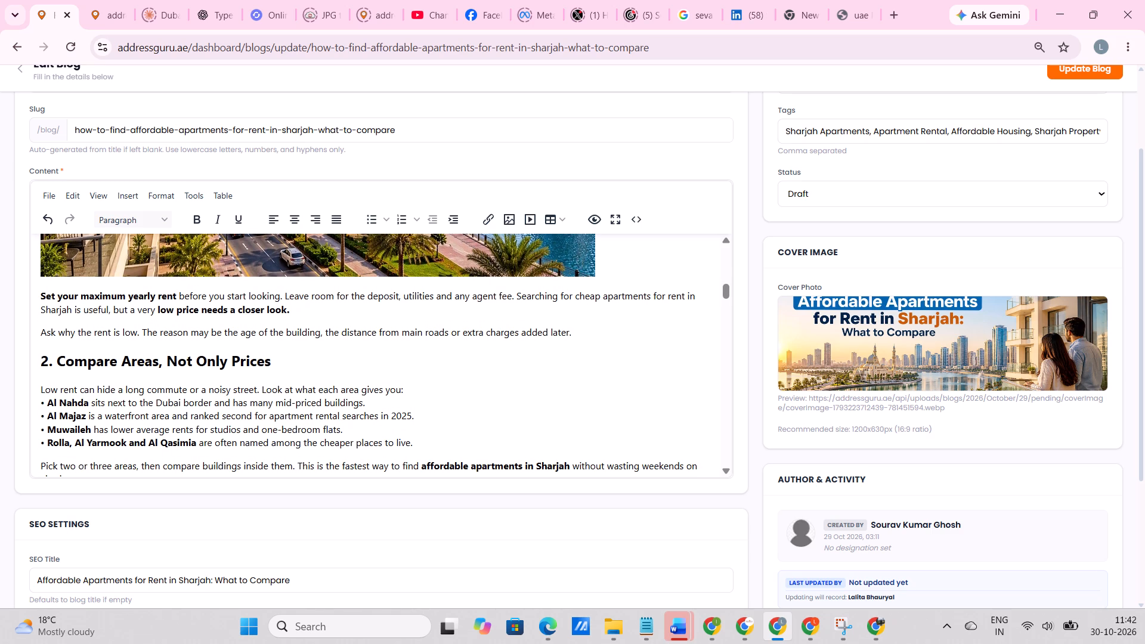
triple_click(44, 332)
left_click(44, 332)
key("ctrl+b")
left_click(171, 354)
scroll(172, 366, "up", 1)
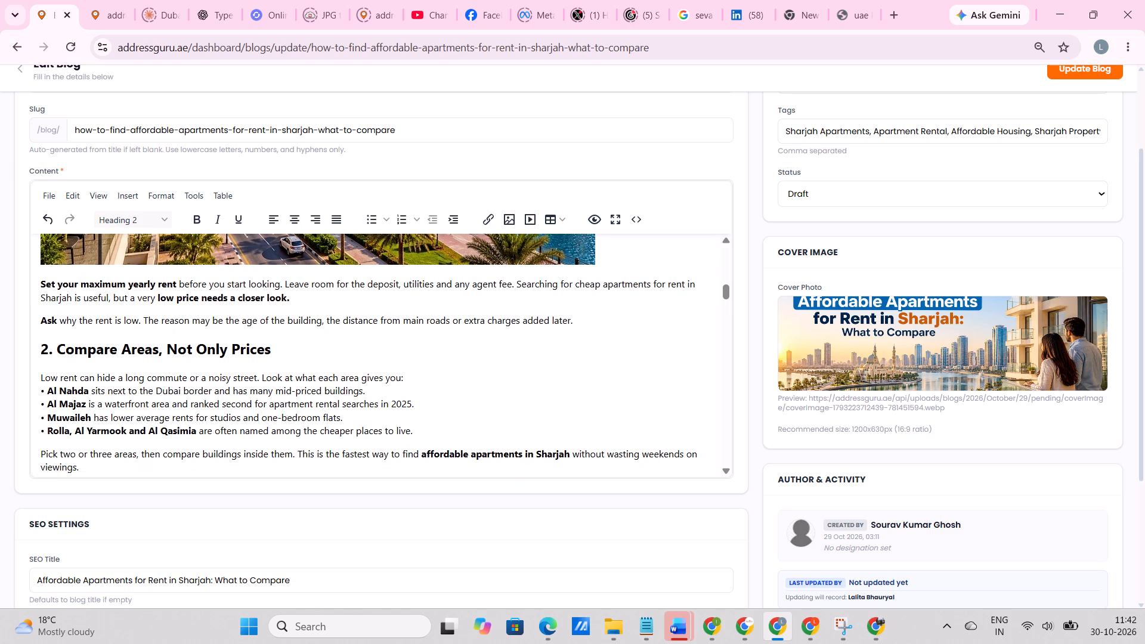
Delete "in 2025" from the Al Majaz bullet in section 2, ending the sentence with a period after "searches".
scroll(172, 366, "up", 3)
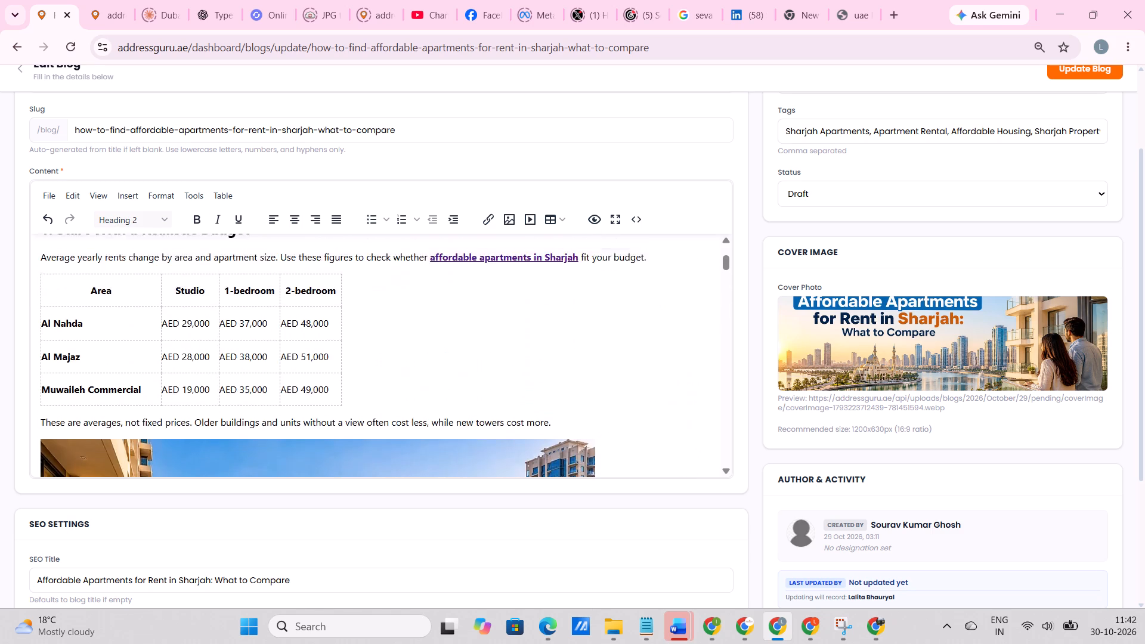
scroll(178, 368, "up", 1)
scroll(178, 368, "down", 7)
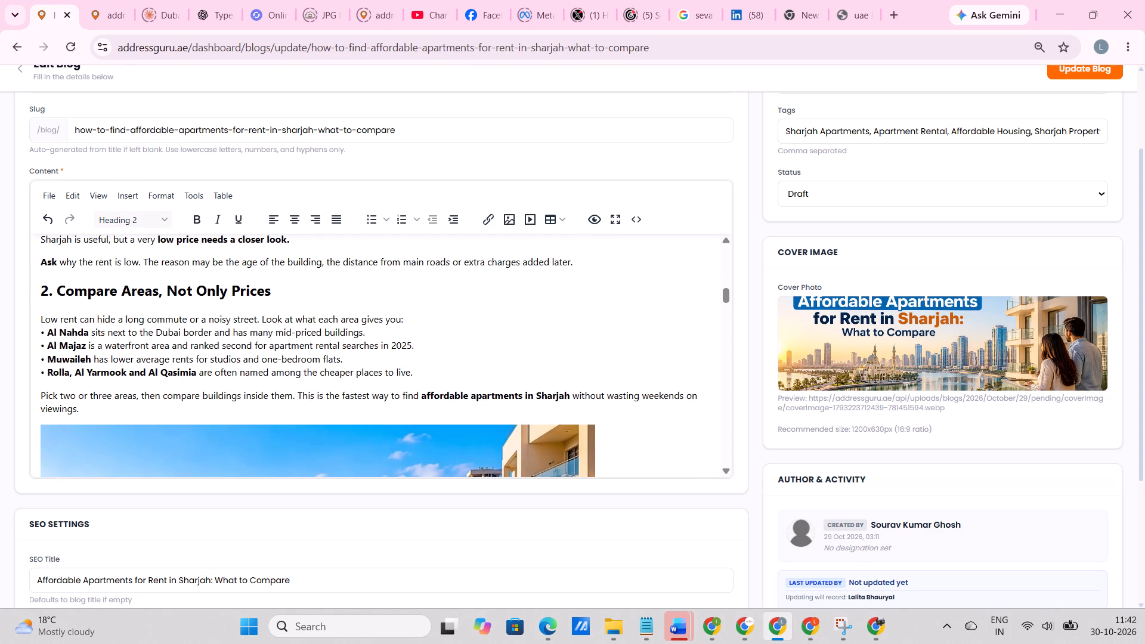
scroll(180, 367, "down", 1)
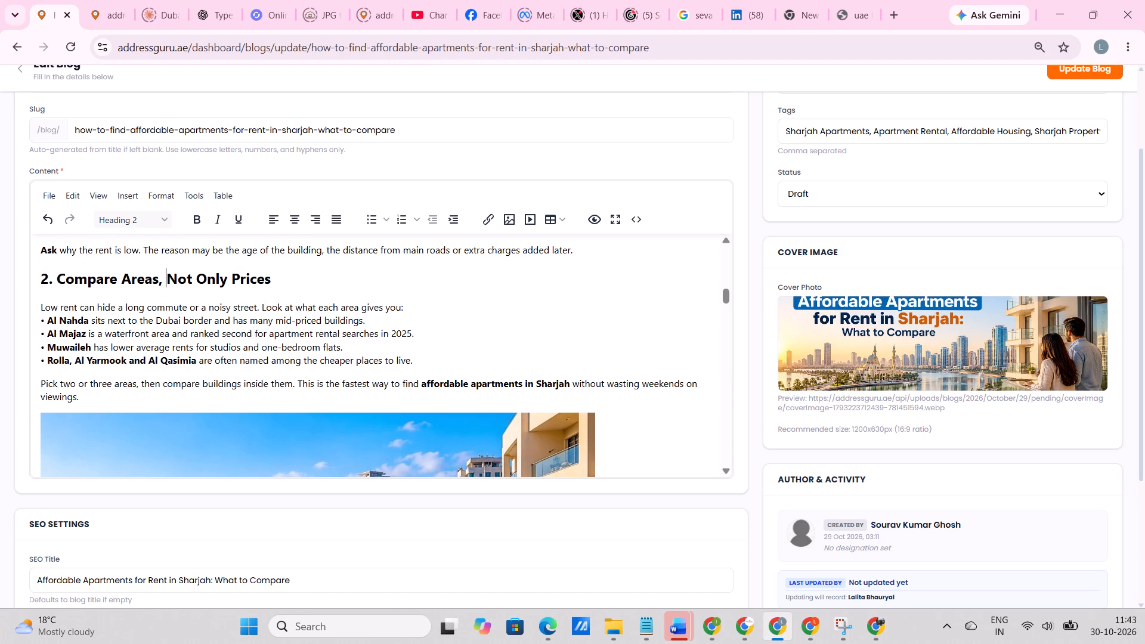
left_click_drag(379, 333, 416, 333)
key("BackSpace")
key("period")
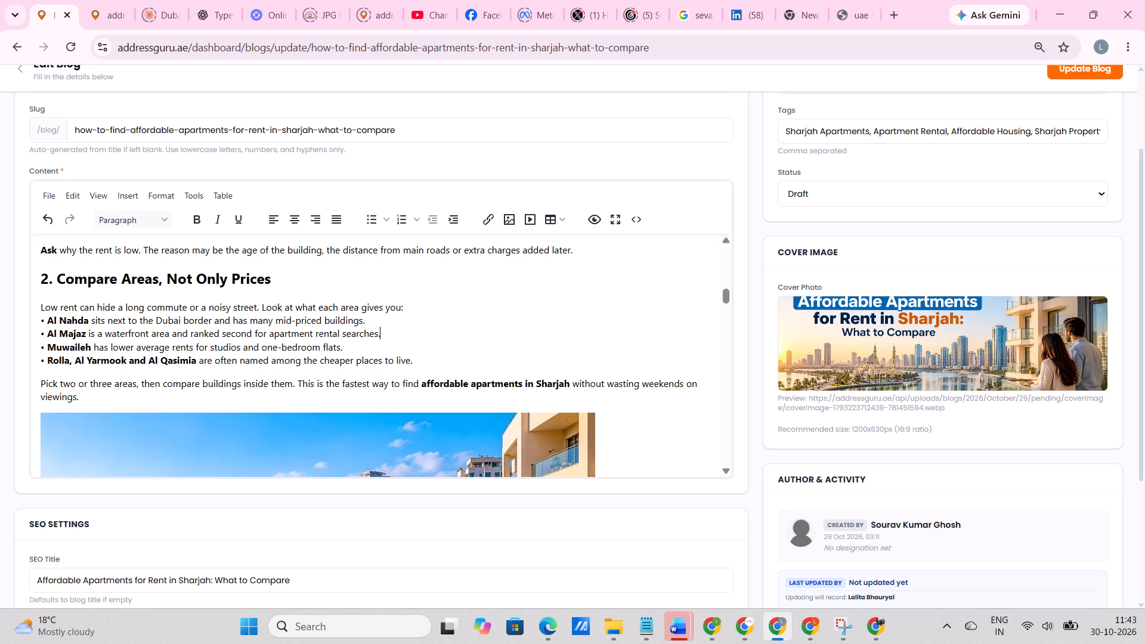
Remove the bold formatting from "affordable apartments in Sharjah" in the paragraph closing section 2.
scroll(407, 339, "down", 1)
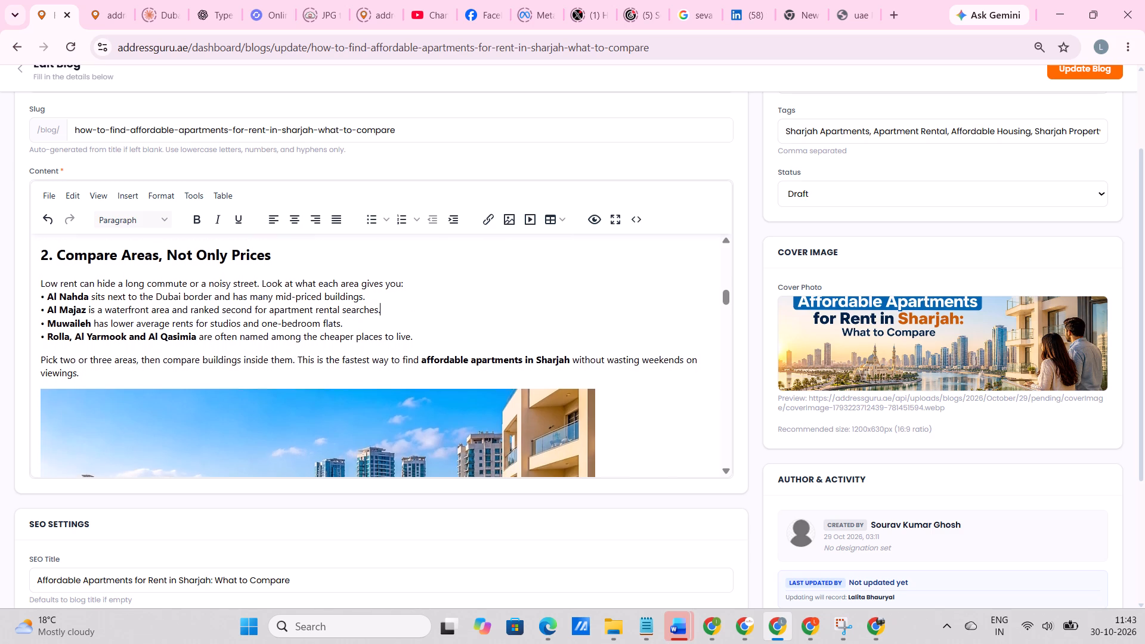
scroll(407, 339, "down", 1)
left_click_drag(419, 352, 576, 349)
key("ctrl+b")
key("ctrl+b")
left_click(576, 349)
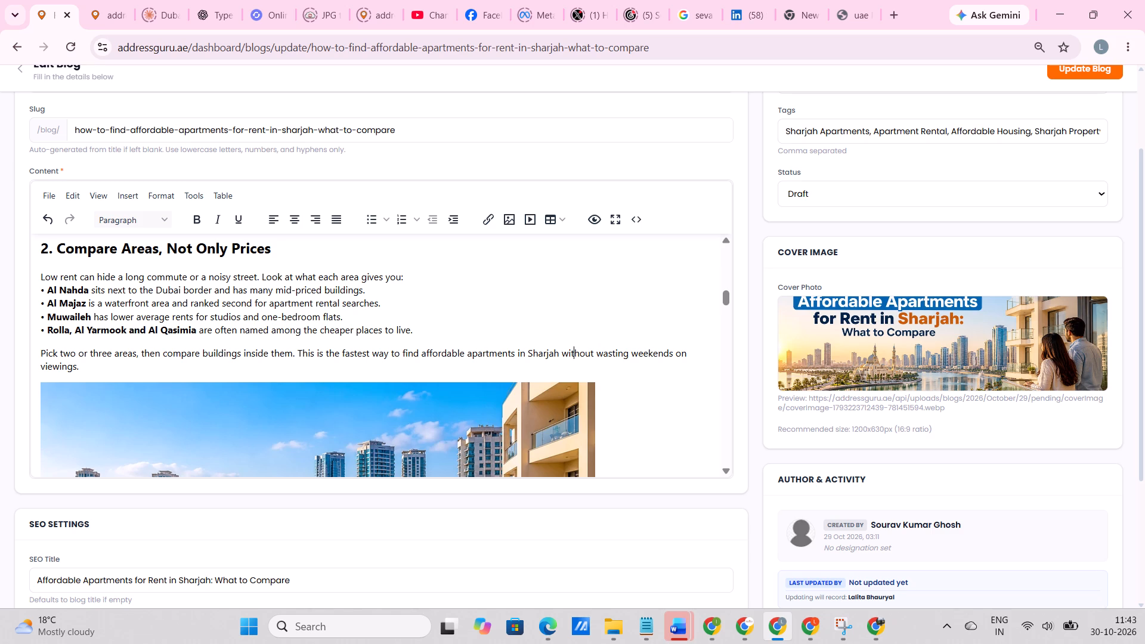
Move the section 3 heading, its intro line and the viewing checklist above the image that follows section 2's closing paragraph.
scroll(289, 353, "down", 4)
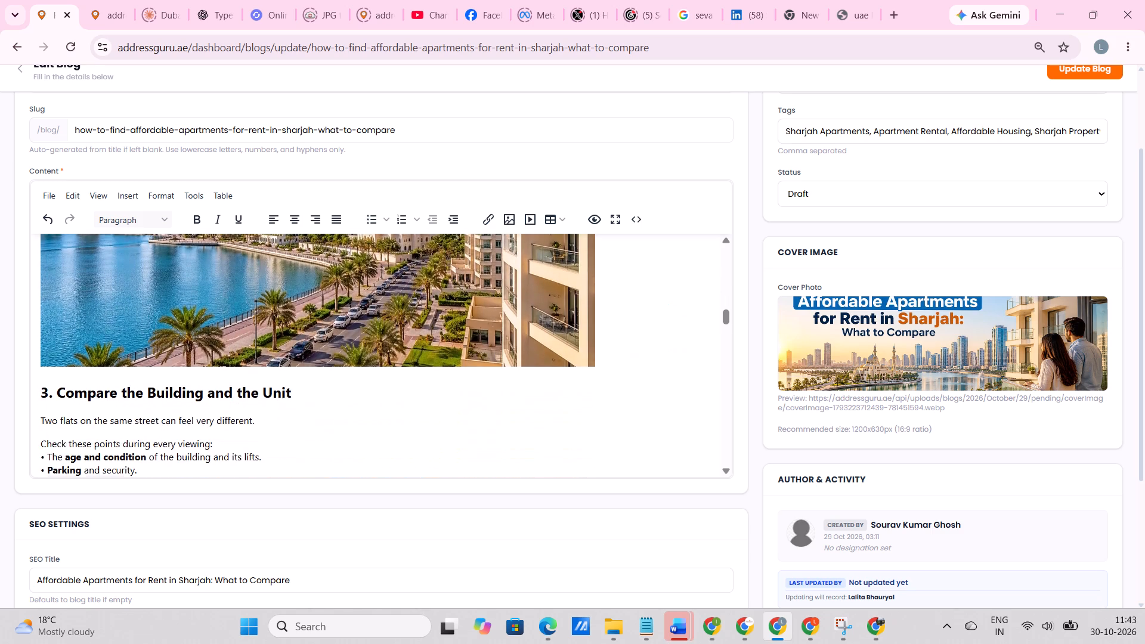
scroll(288, 355, "down", 1)
scroll(288, 355, "up", 3)
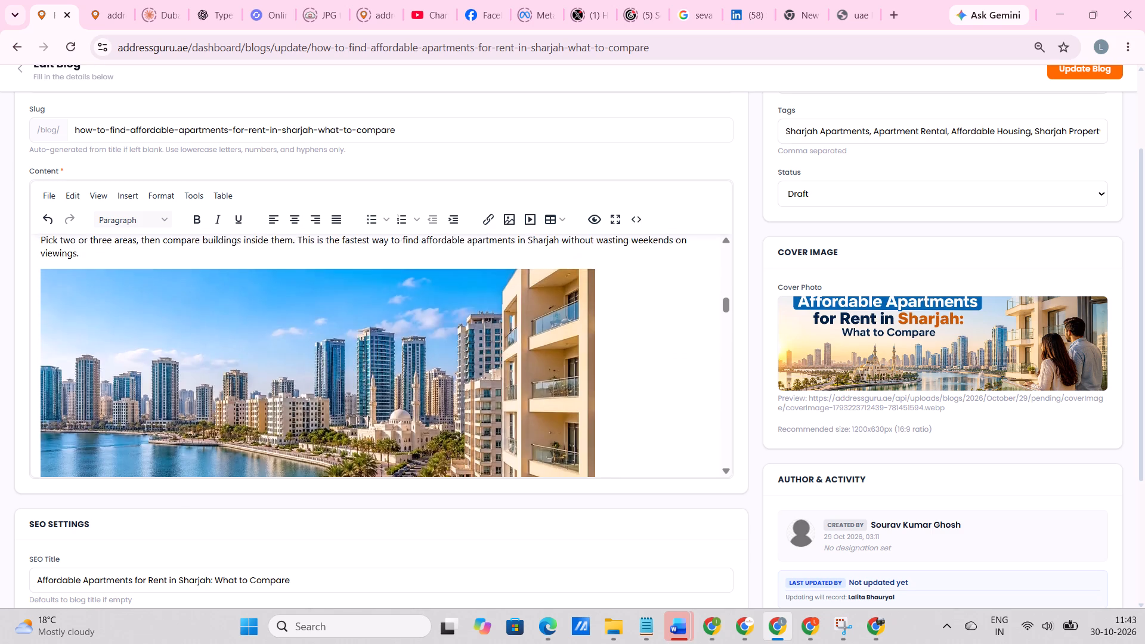
scroll(288, 355, "up", 3)
scroll(288, 355, "down", 8)
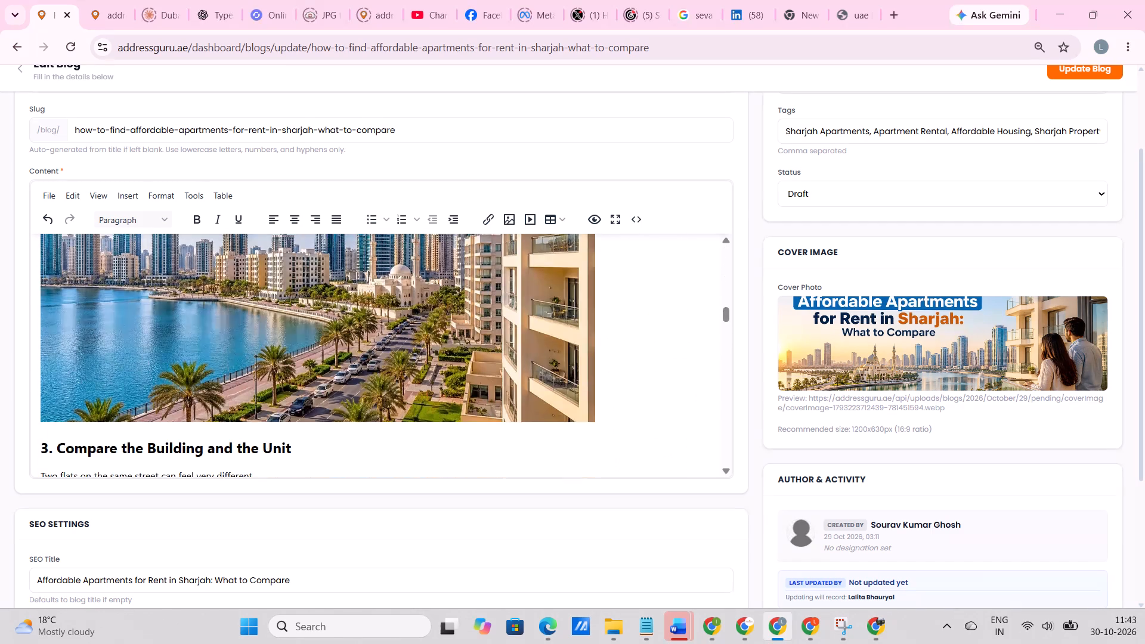
scroll(288, 355, "down", 6)
scroll(288, 355, "up", 2)
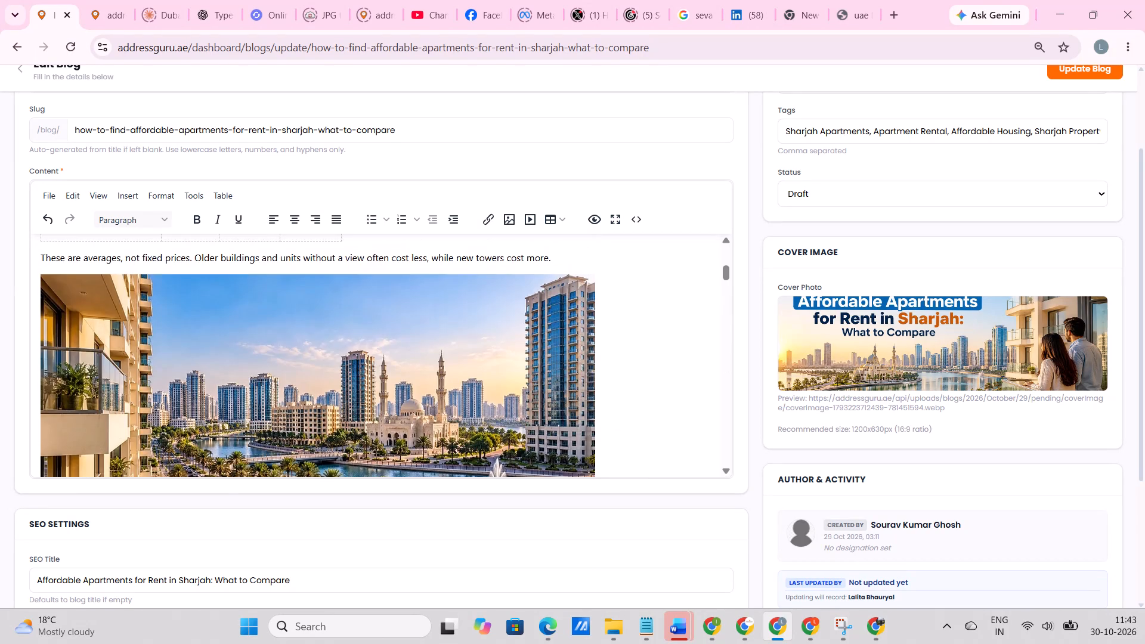
scroll(288, 355, "down", 7)
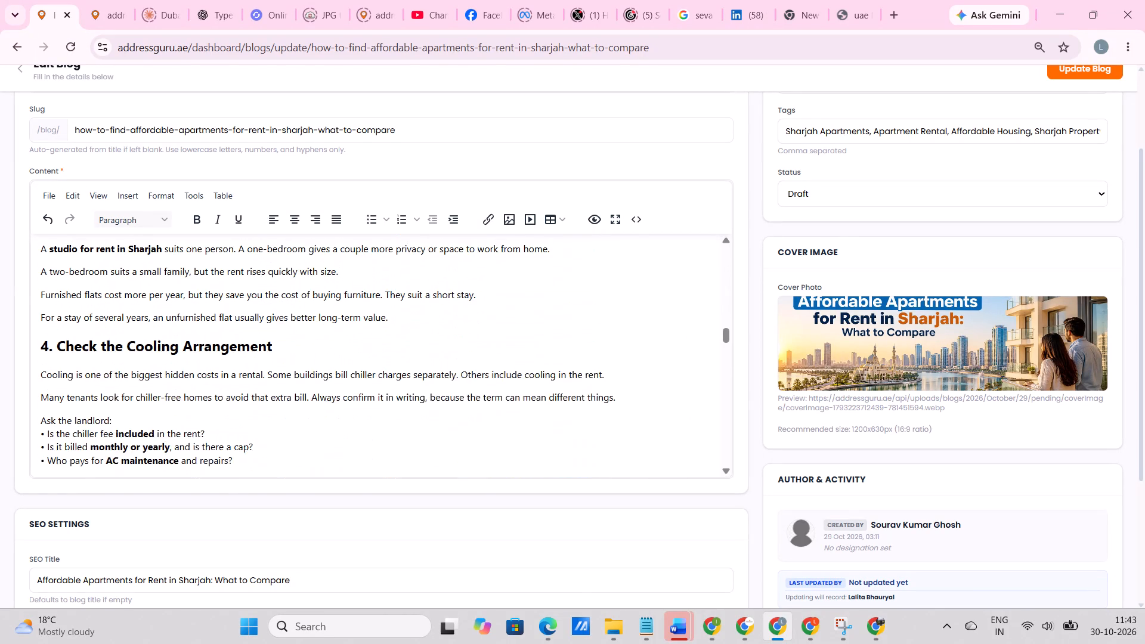
scroll(288, 355, "up", 3)
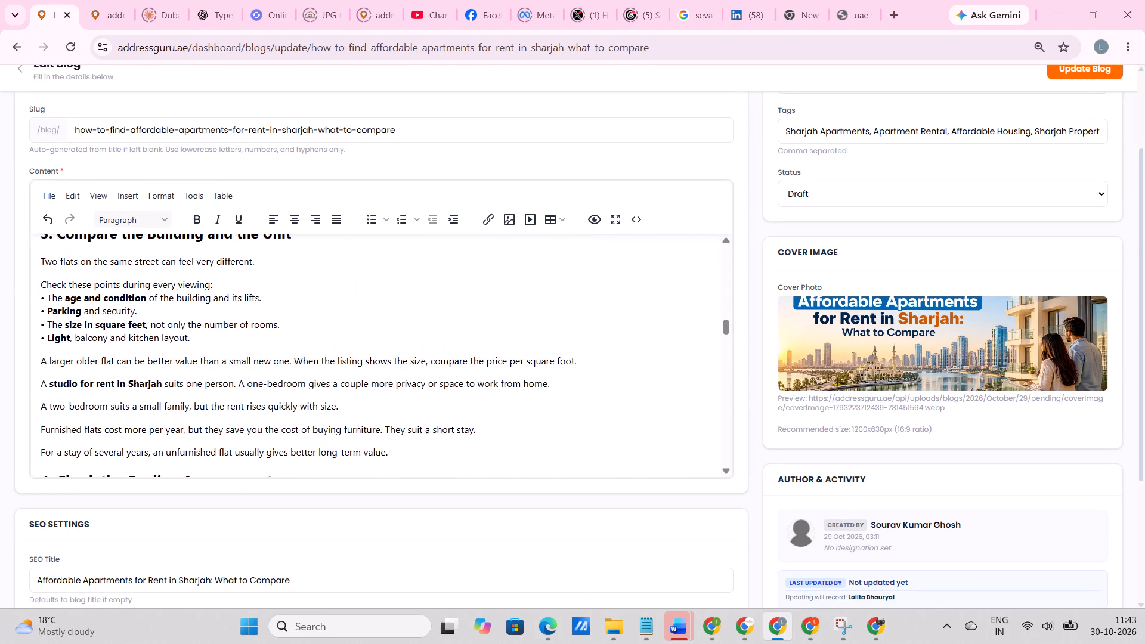
scroll(278, 361, "up", 1)
left_click_drag(199, 372, 10, 279)
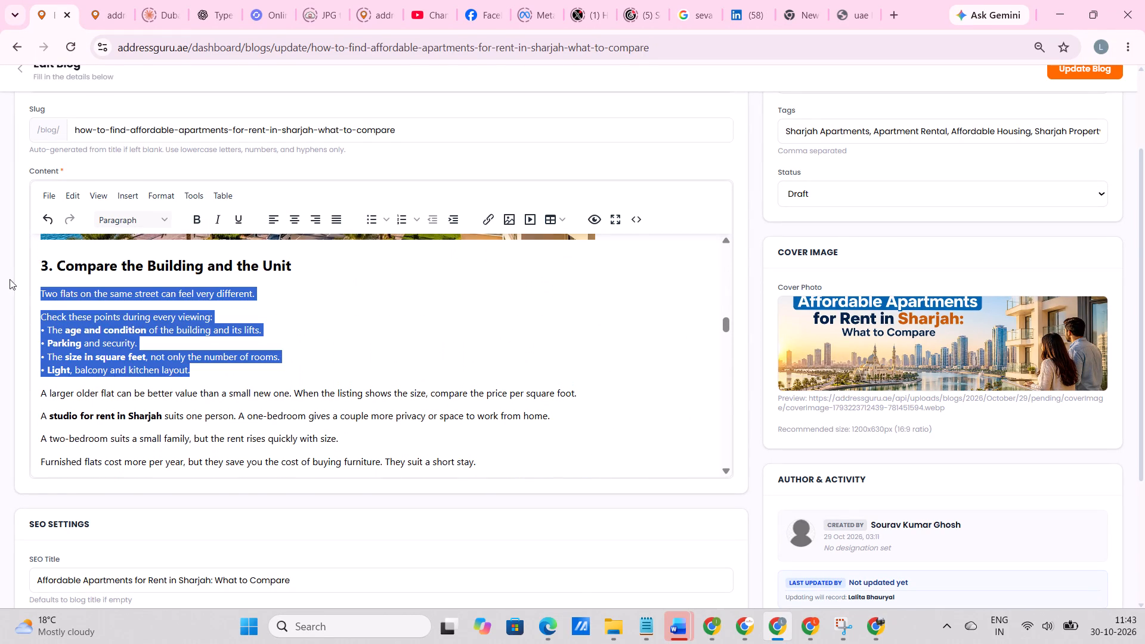
left_click_drag(10, 279, 6, 270)
key("ctrl+c")
key("BackSpace")
key("BackSpace")
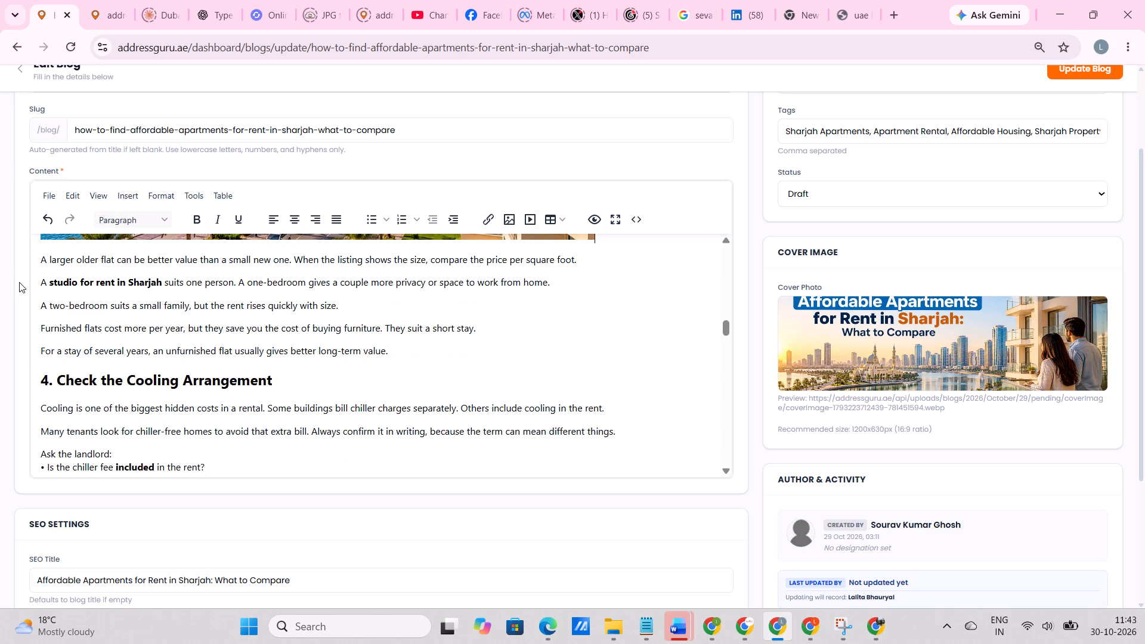
scroll(404, 346, "up", 5)
left_click(144, 269)
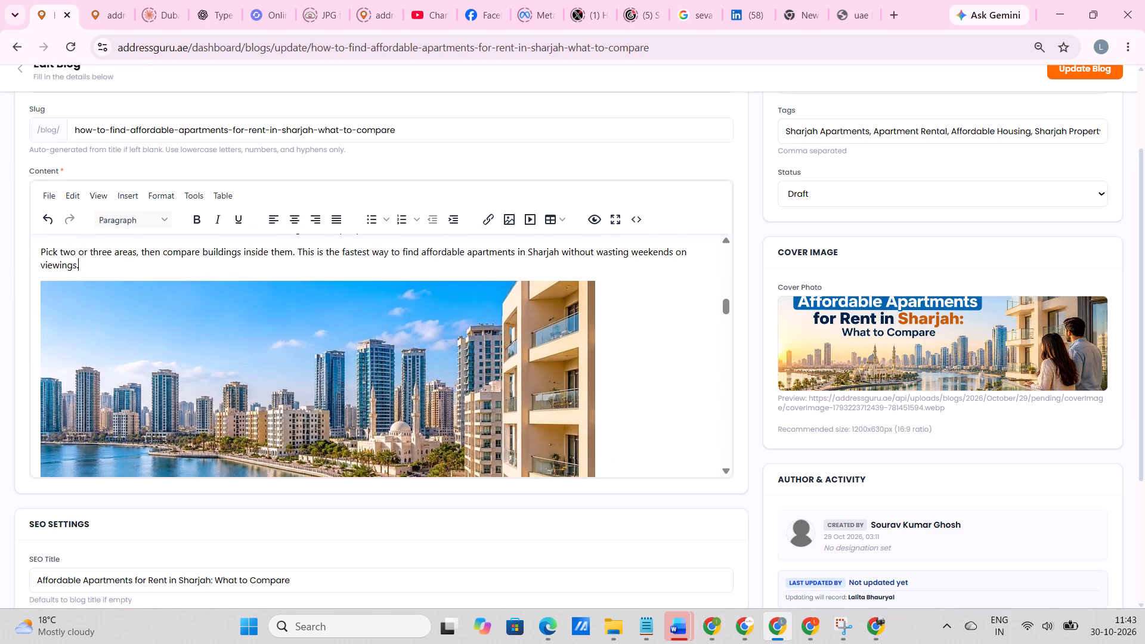
key("Return")
key("ctrl+v")
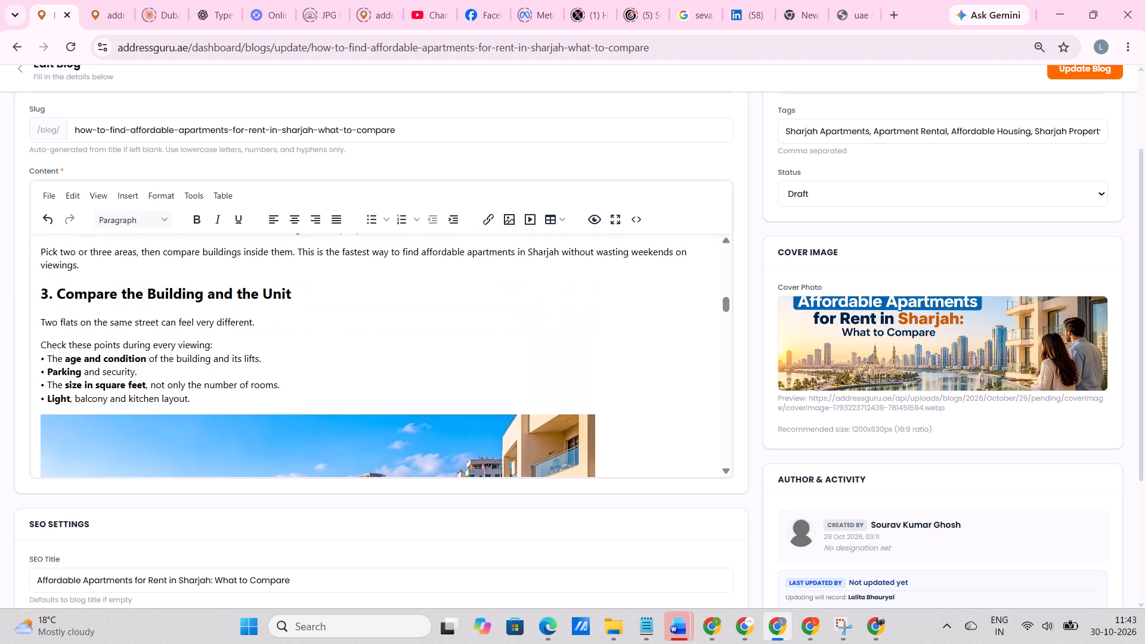
Examine the placement of images relative to headings and text across the article's sections.
scroll(290, 306, "up", 5)
scroll(284, 318, "down", 3)
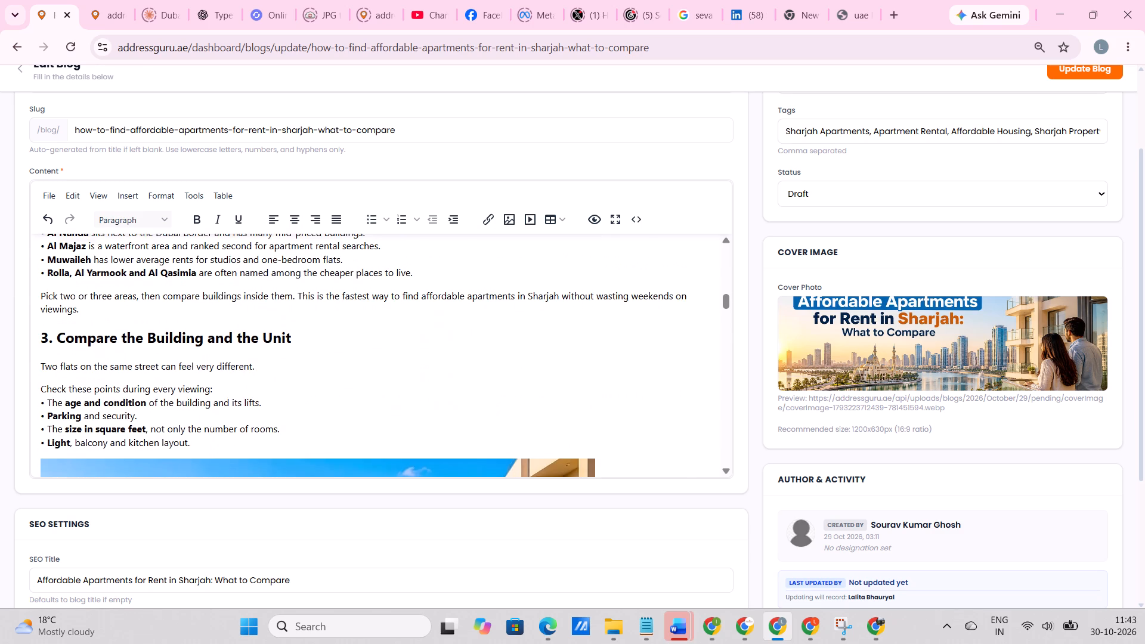
scroll(284, 318, "down", 1)
scroll(284, 318, "up", 6)
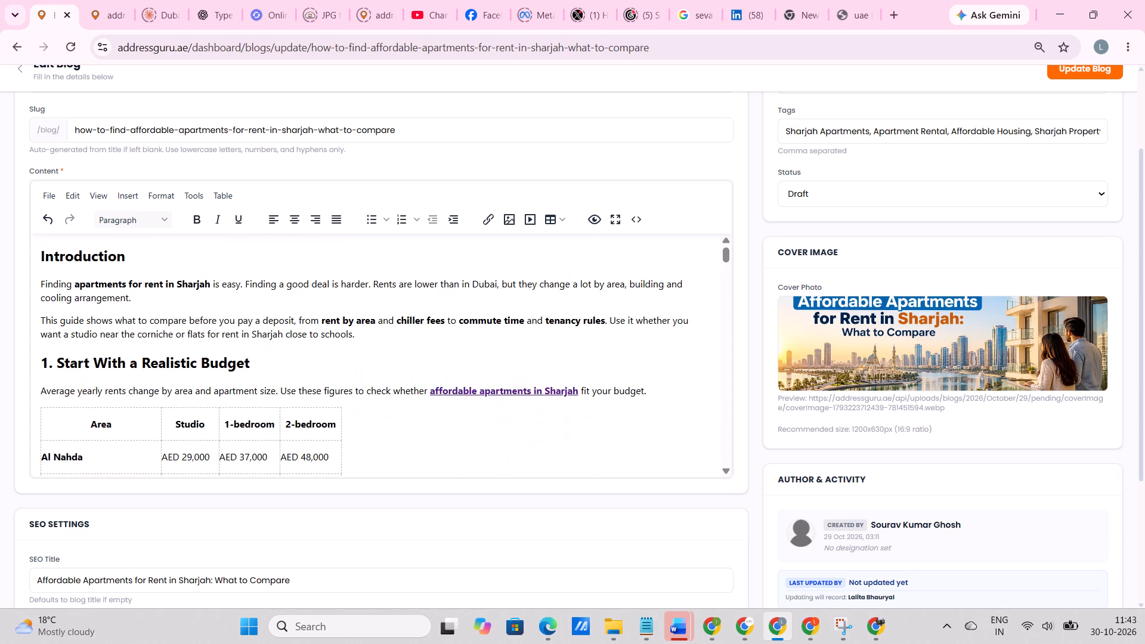
scroll(283, 321, "down", 10)
scroll(282, 322, "up", 1)
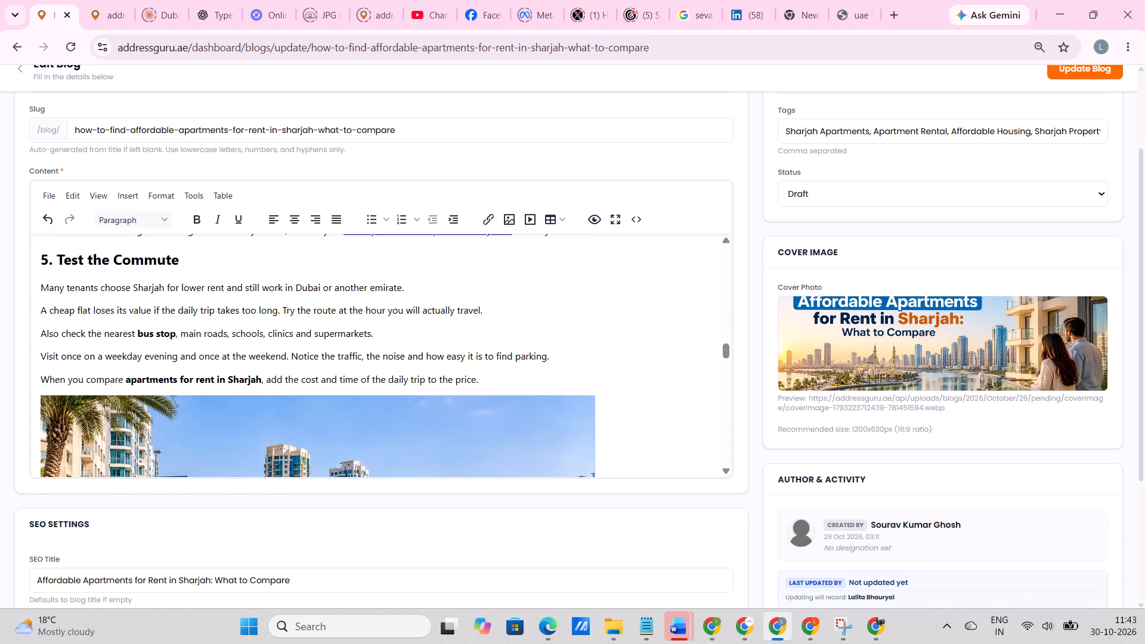
scroll(282, 322, "up", 1)
scroll(281, 322, "down", 2)
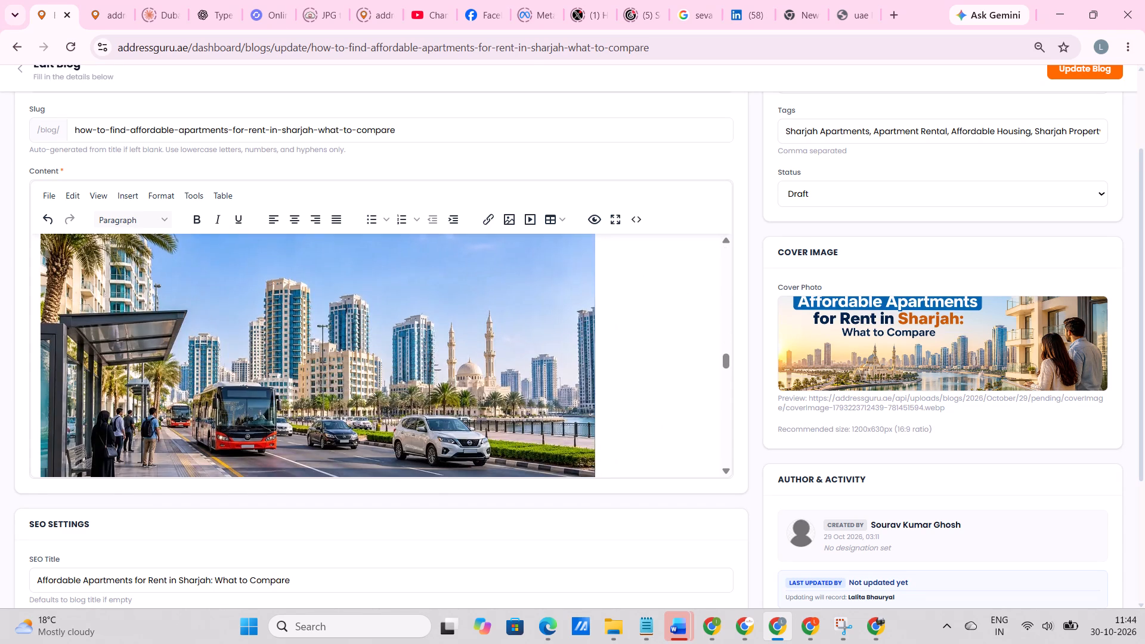
scroll(281, 323, "down", 2)
scroll(281, 323, "up", 1)
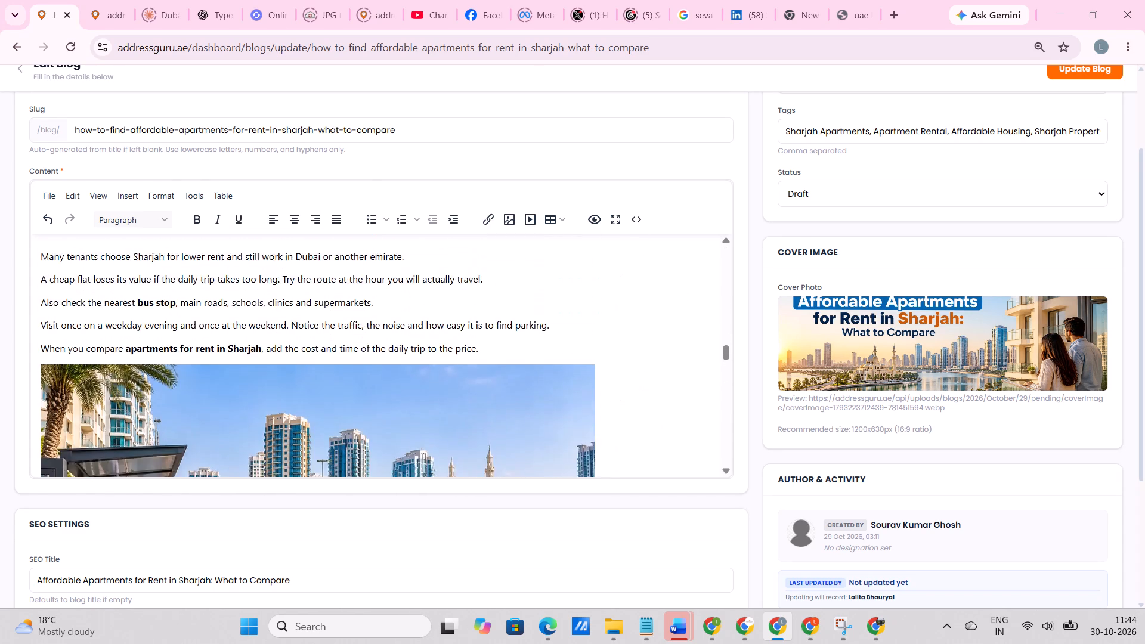
scroll(281, 323, "up", 2)
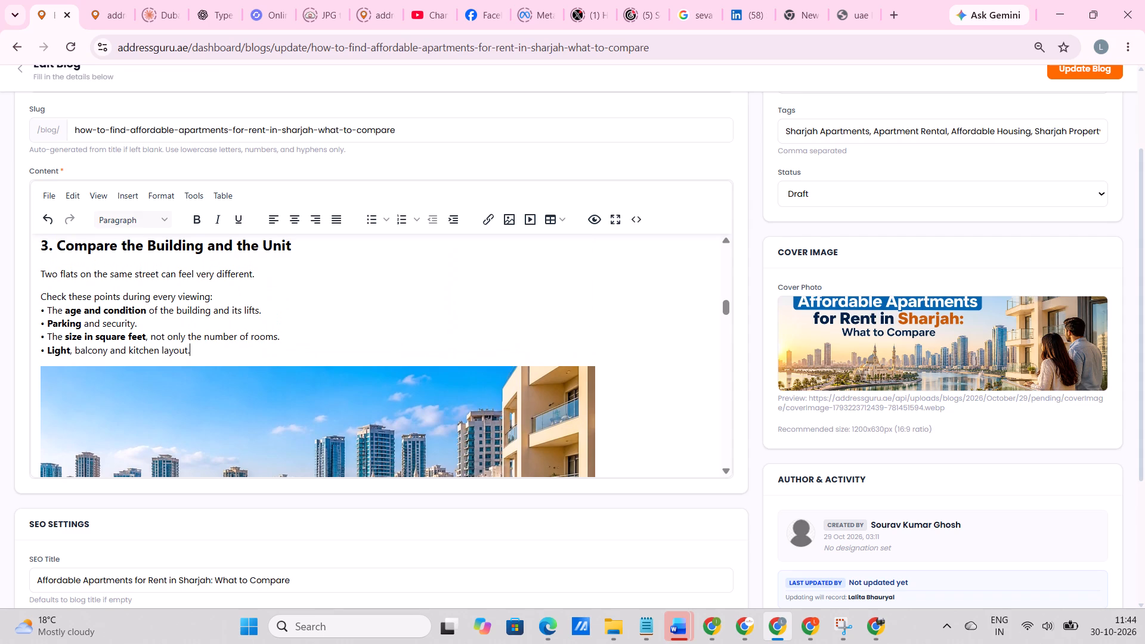
Split "Check these points during every viewing:" from the bullets in section 3 and format it as Heading 3.
left_click(229, 301)
key("Return")
key("BackSpace")
key("Return")
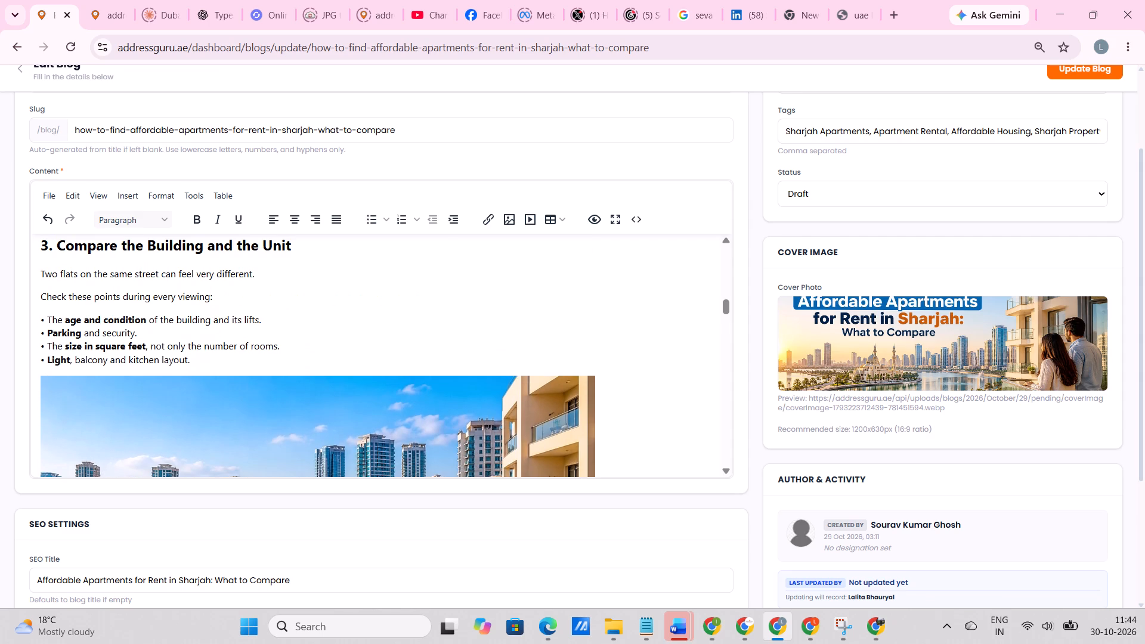
key("Up")
left_click(109, 226)
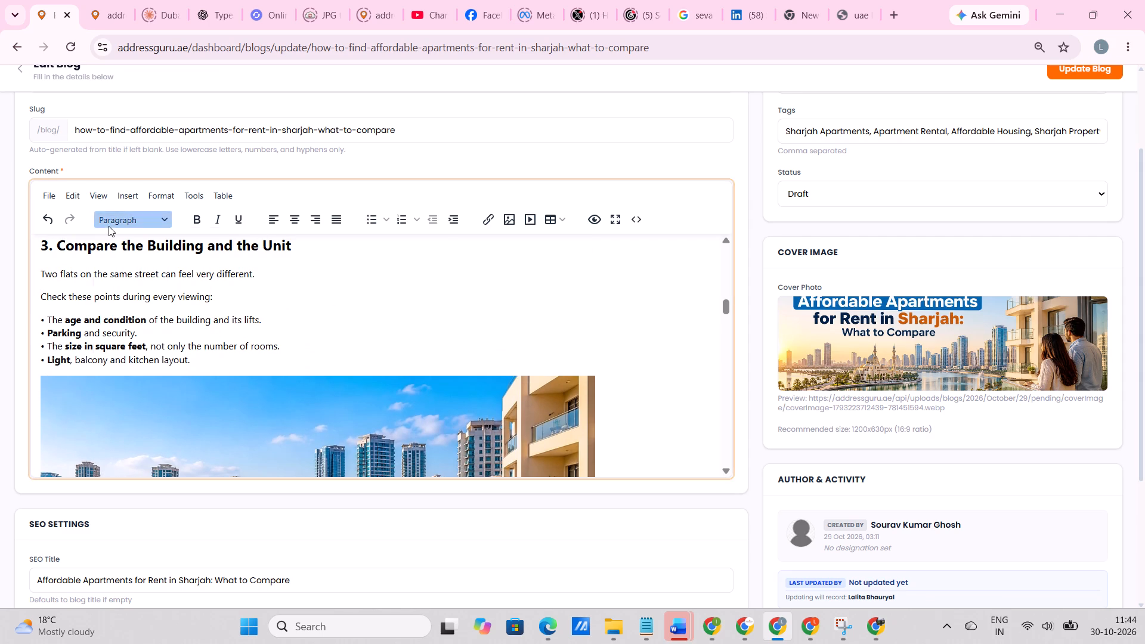
left_click(146, 302)
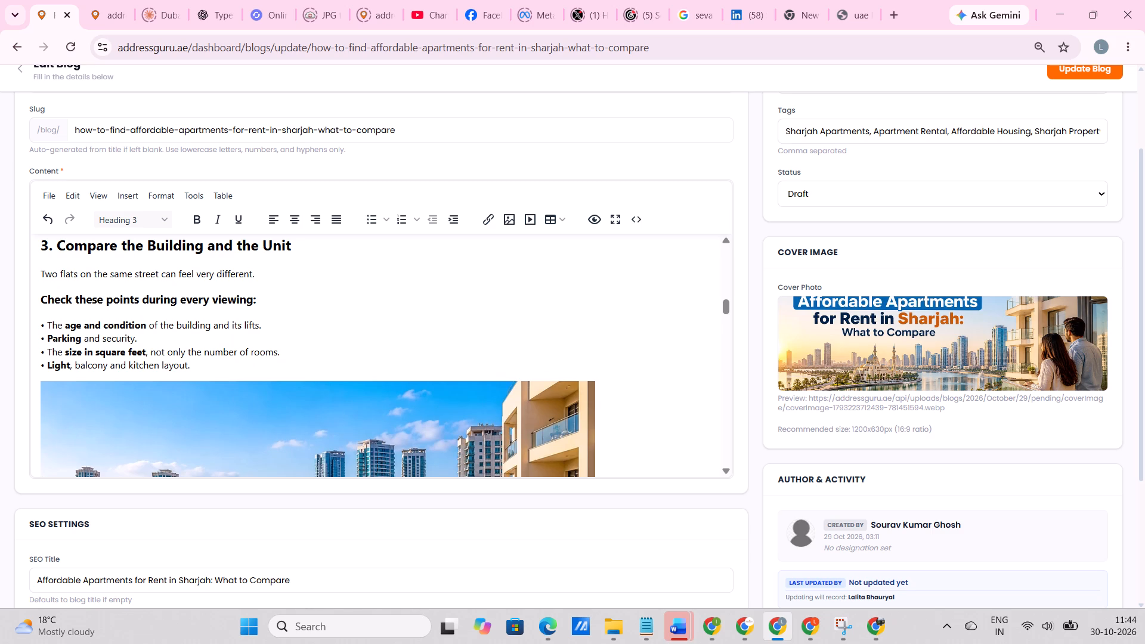
Make "compare the price per square foot." bold in the paragraph below section 3's image.
scroll(219, 297, "down", 3)
scroll(480, 394, "down", 1)
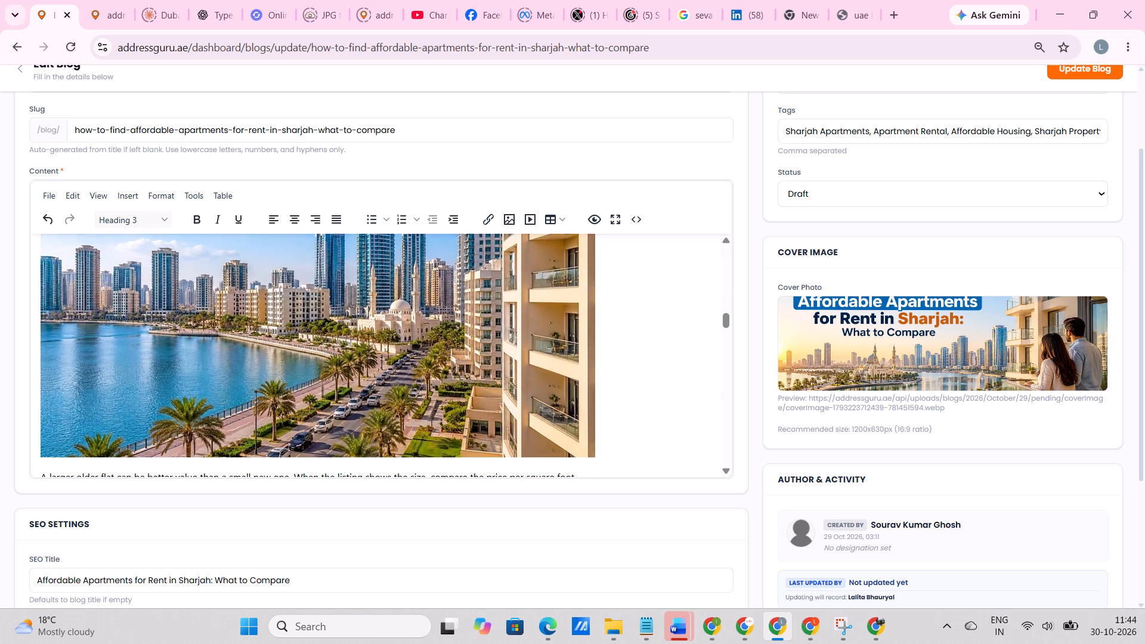
scroll(480, 394, "down", 2)
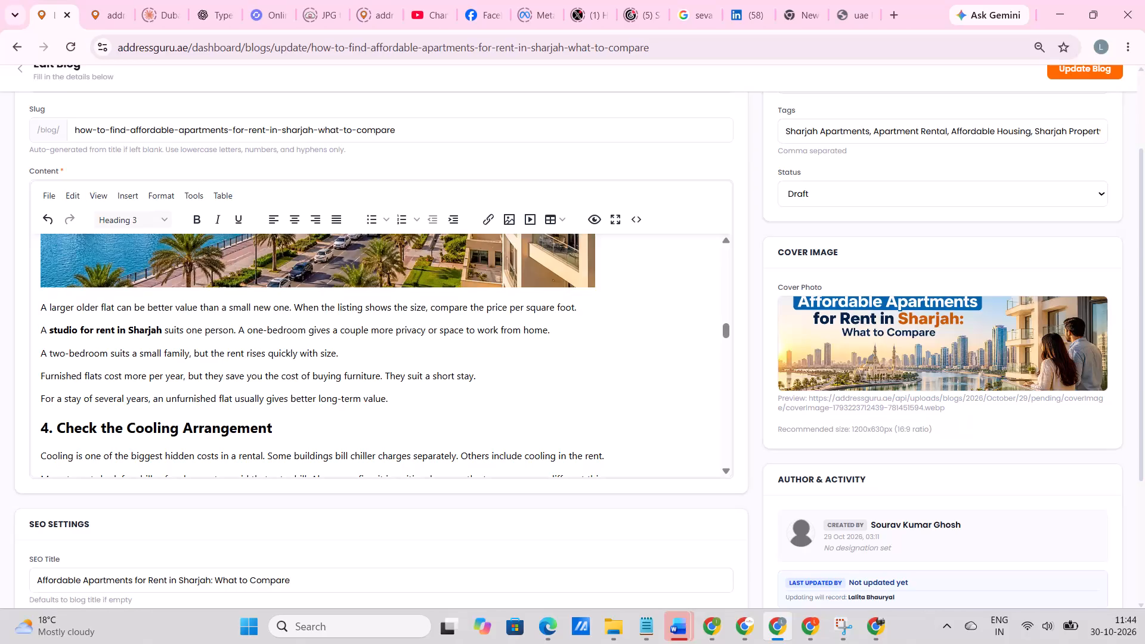
scroll(73, 333, "up", 2)
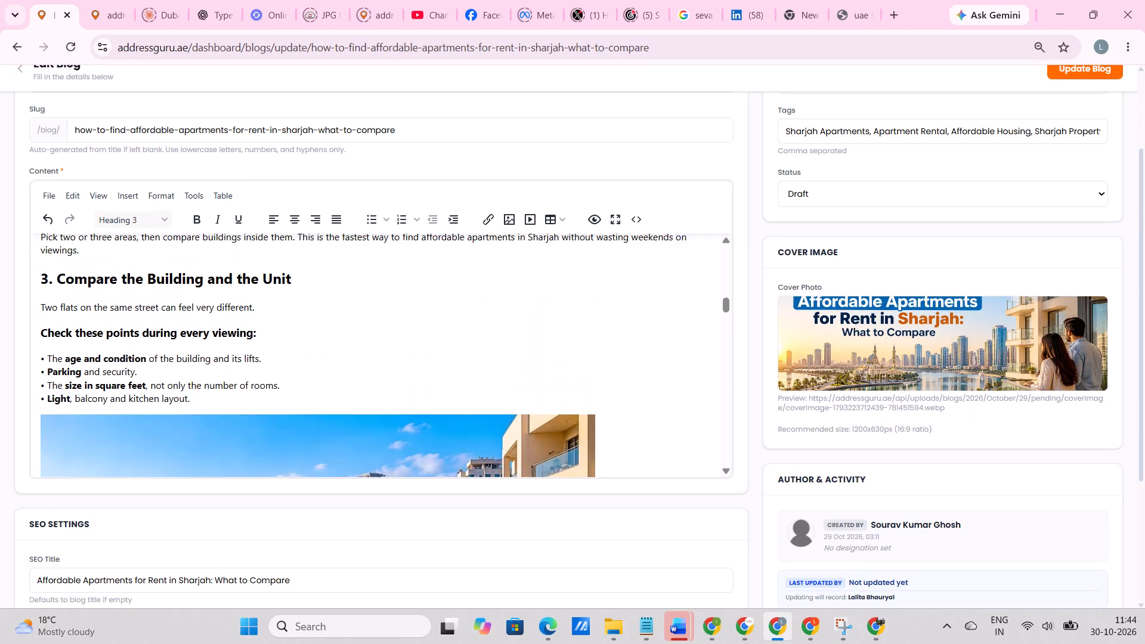
scroll(73, 333, "down", 1)
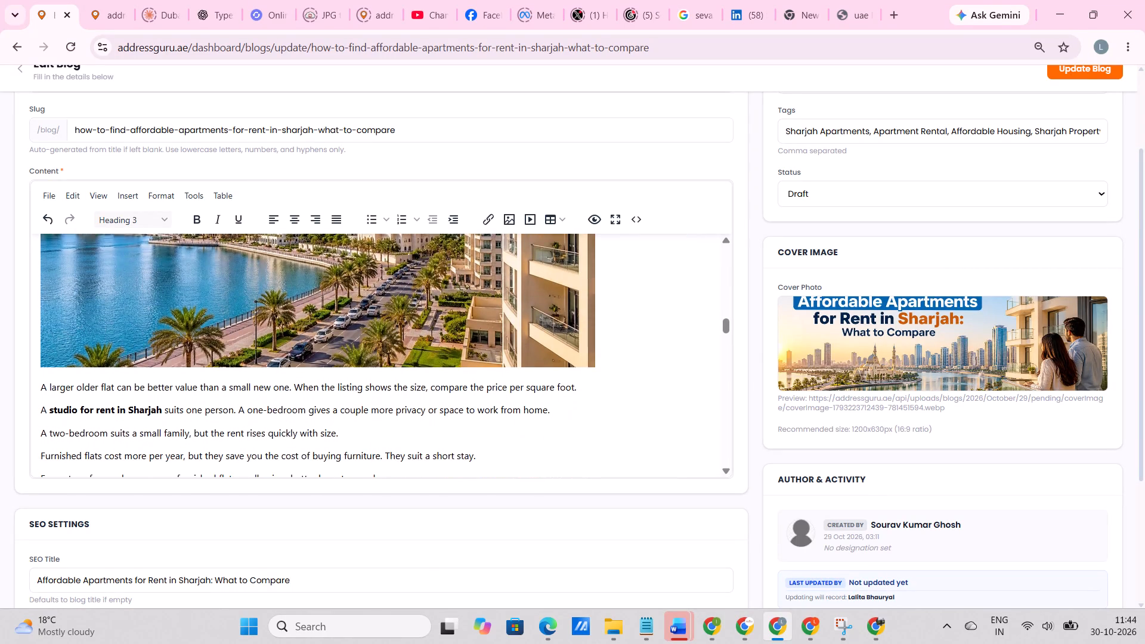
scroll(73, 333, "down", 2)
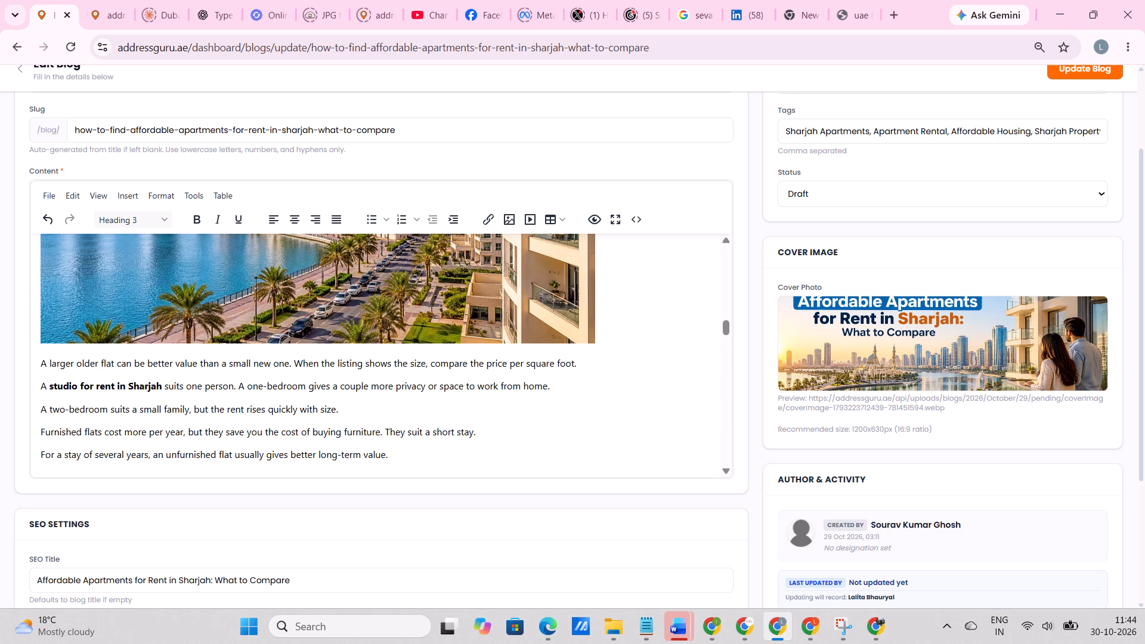
left_click_drag(429, 360, 581, 361)
key("ctrl+b")
Join the "A studio for rent in Sharjah" paragraph onto the end of the preceding paragraph, separated by a space.
left_click(45, 385)
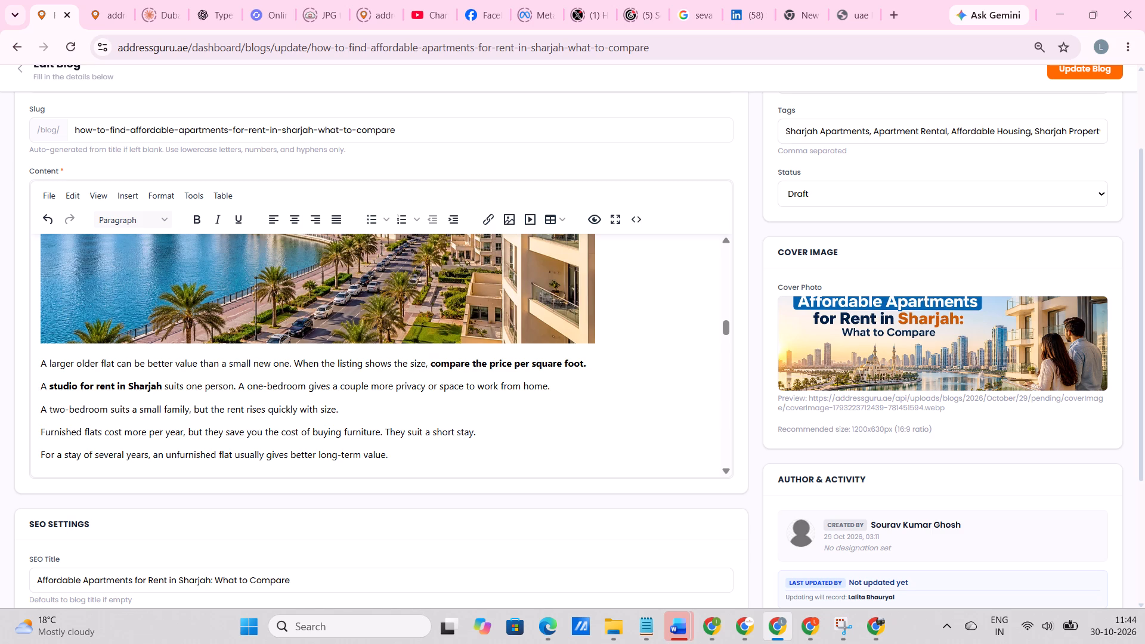
key("Left")
key("BackSpace")
key("space")
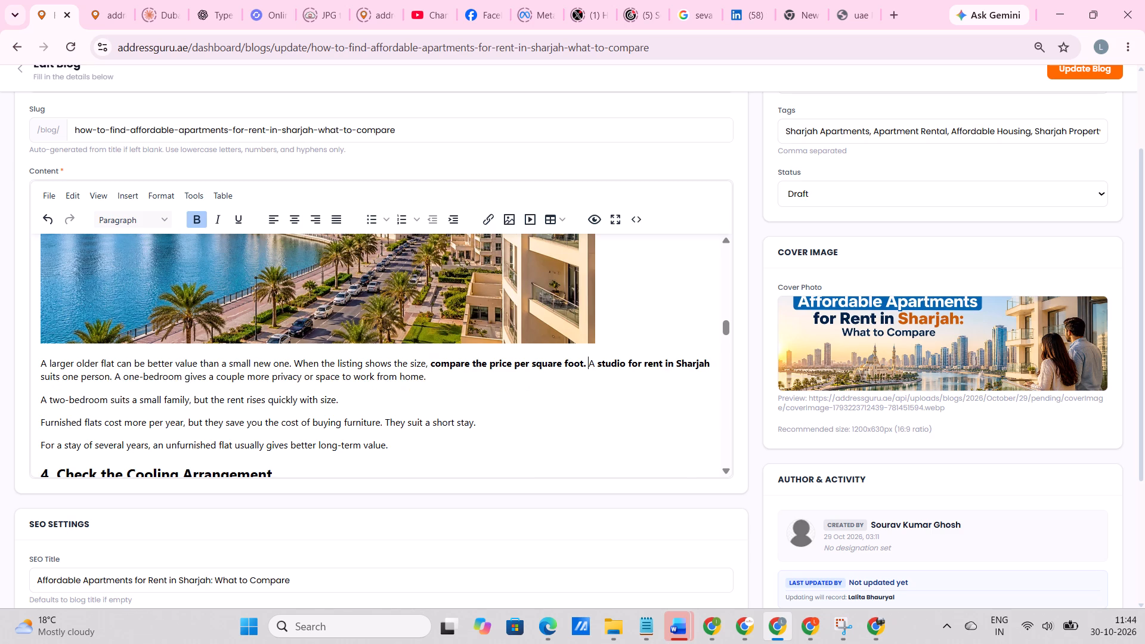
Remove the bold formatting from "studio for rent in Sharjah" in the merged paragraph.
left_click_drag(601, 363, 703, 372)
left_click_drag(596, 361, 608, 369)
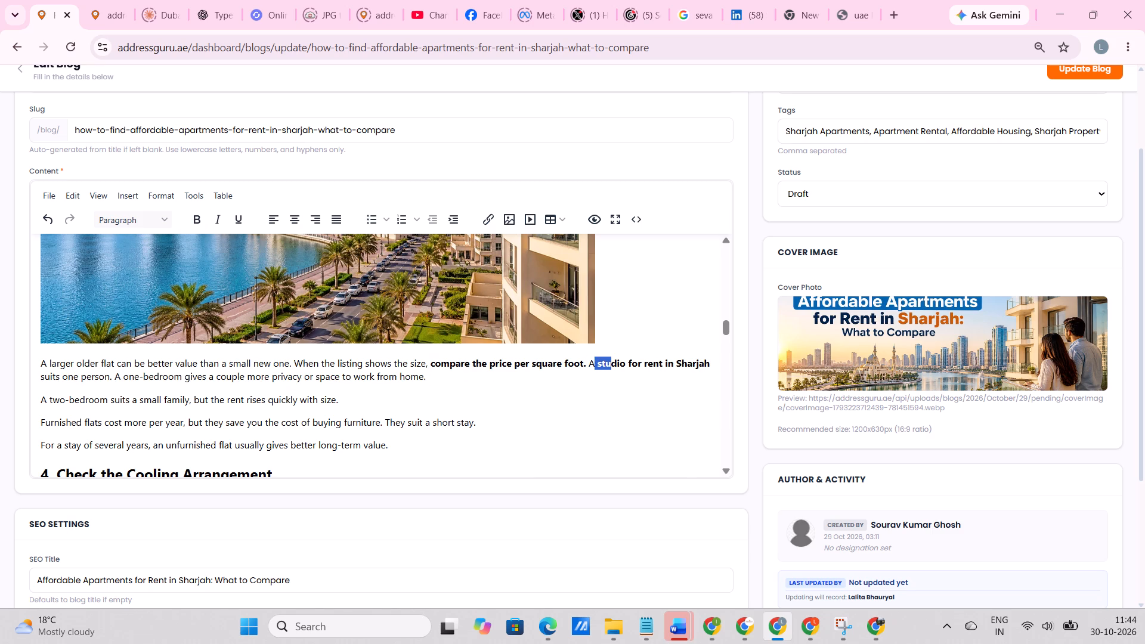
left_click_drag(608, 369, 610, 371)
key("ctrl+b")
key("ctrl+b")
left_click(611, 372)
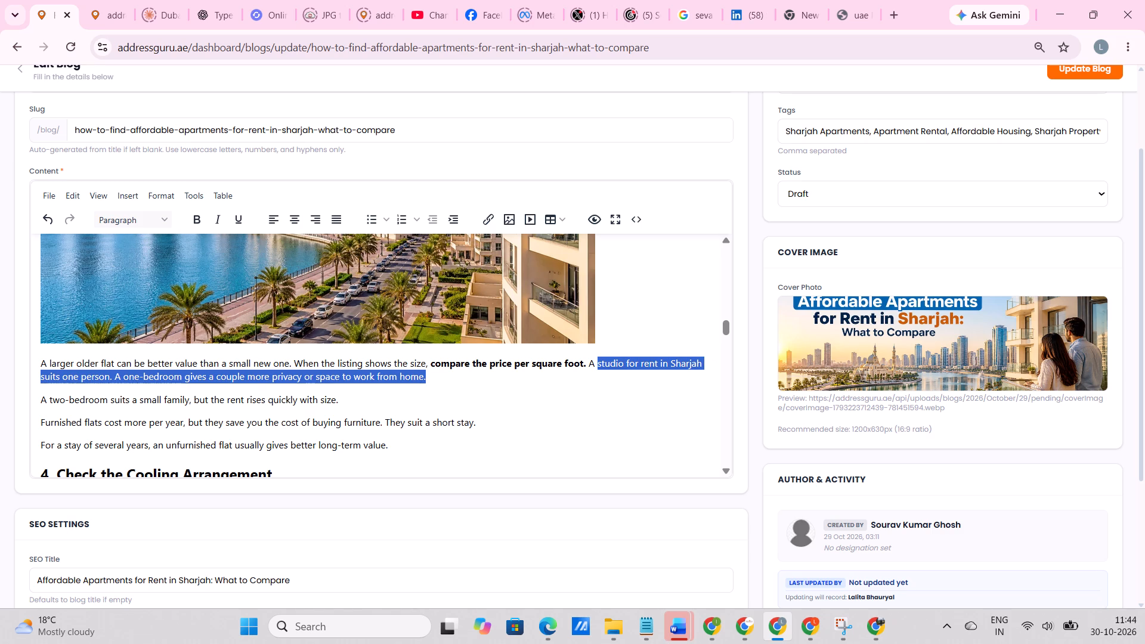
Make "small family" bold in the "A two-bedroom suits" paragraph of section 3.
left_click(609, 375)
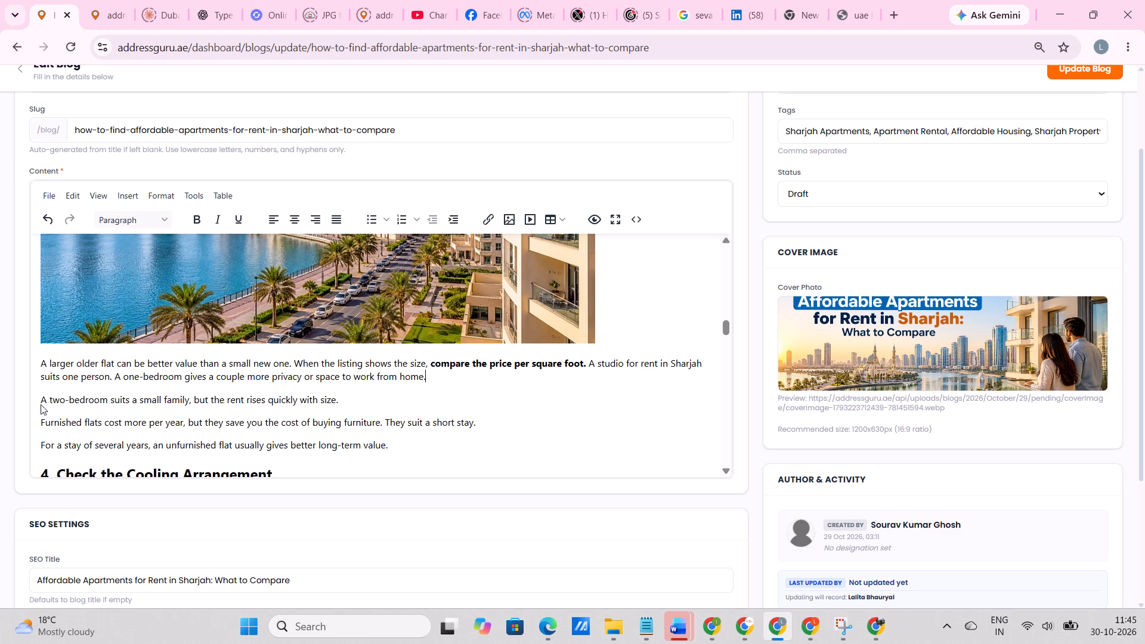
left_click_drag(139, 400, 145, 400)
left_click_drag(145, 400, 191, 398)
left_click_drag(191, 398, 190, 398)
key("ctrl+b")
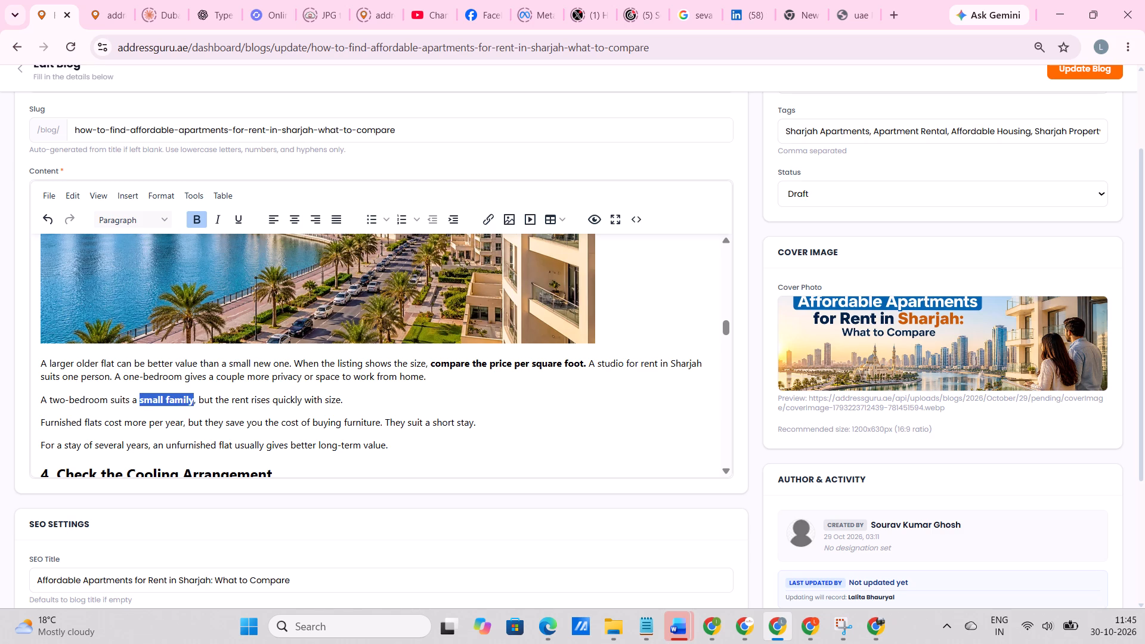
Join the "Furnished flats cost more per year" paragraph onto the end of the two-bedroom paragraph, separated by a space.
left_click(41, 420)
key("BackSpace")
key("space")
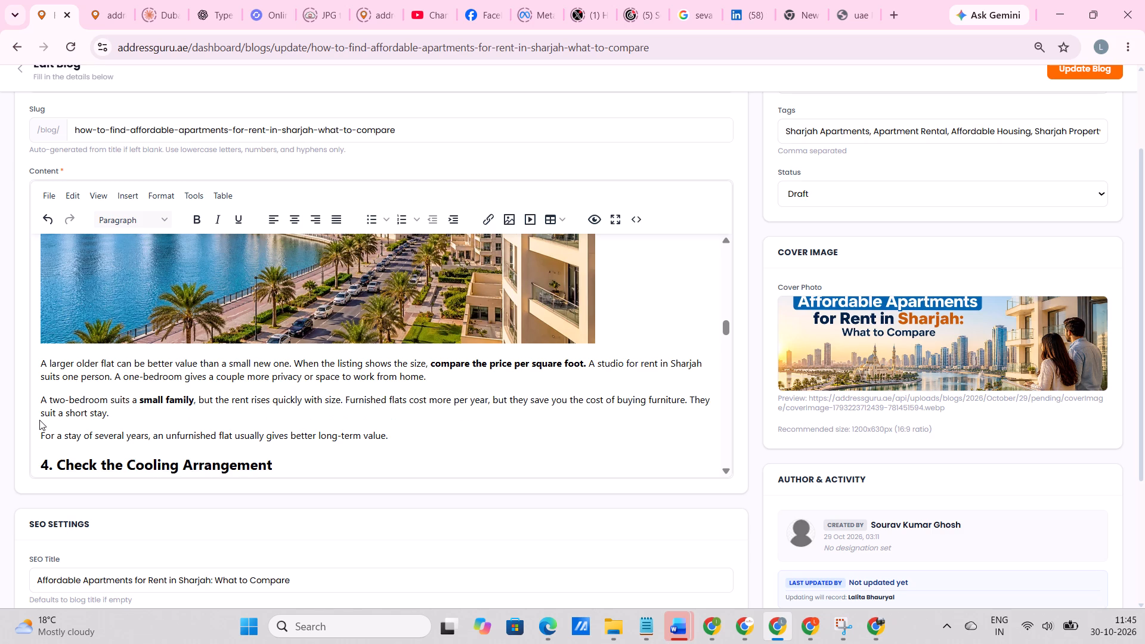
Review the article from the area rent table through section 4, checking images, bolding and the "apartments for rent" keyword.
scroll(547, 416, "down", 2)
scroll(387, 428, "down", 1)
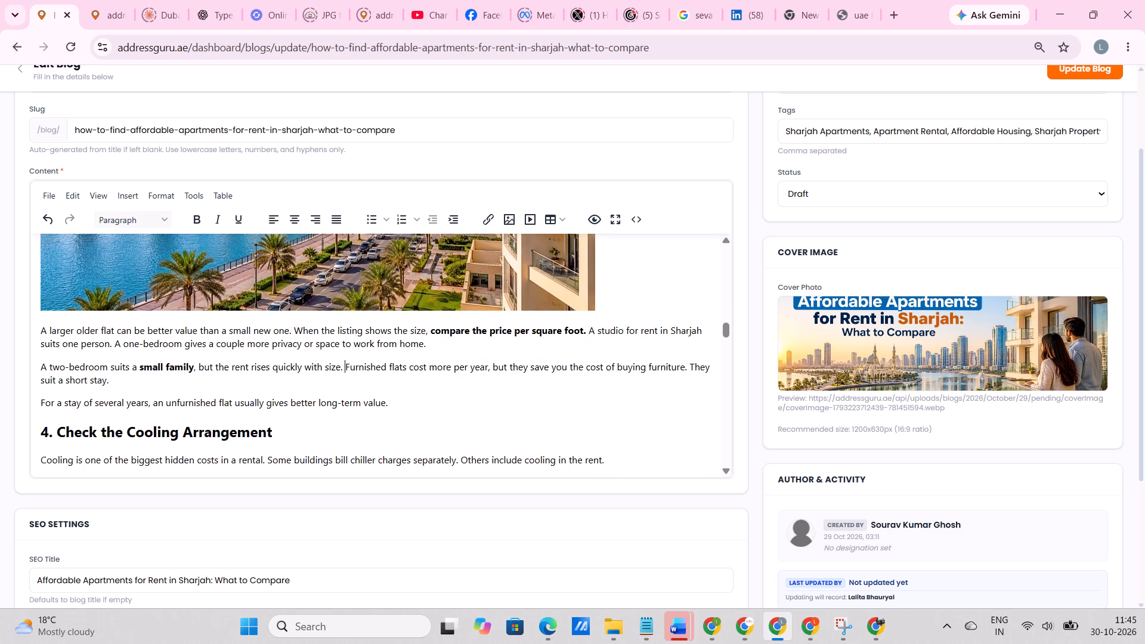
scroll(255, 423, "down", 1)
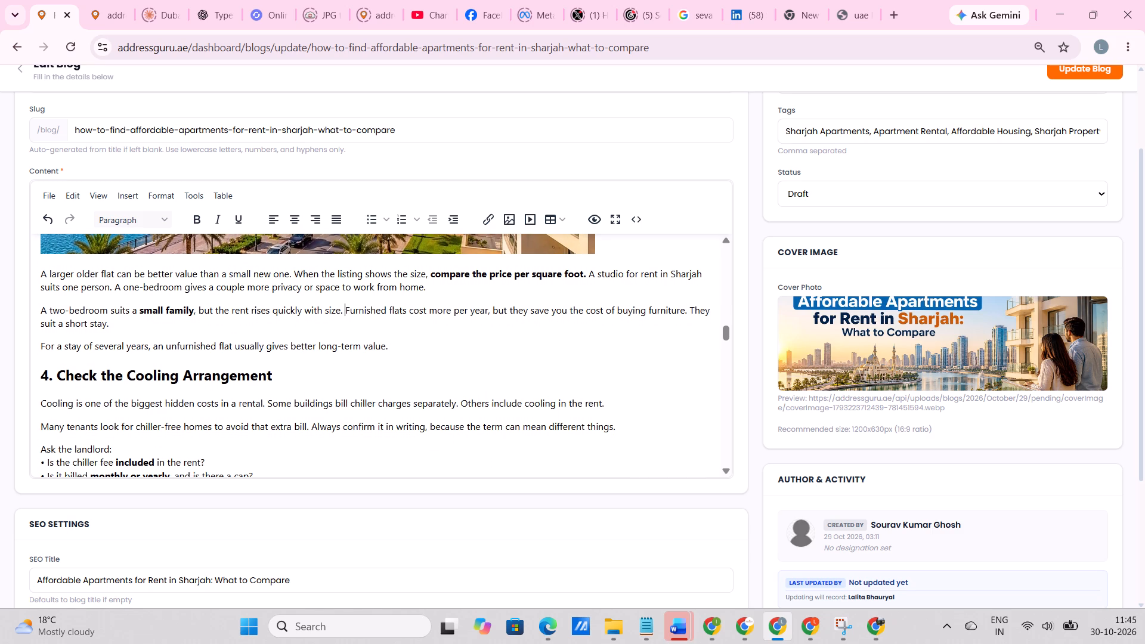
left_click(182, 367)
scroll(182, 367, "down", 1)
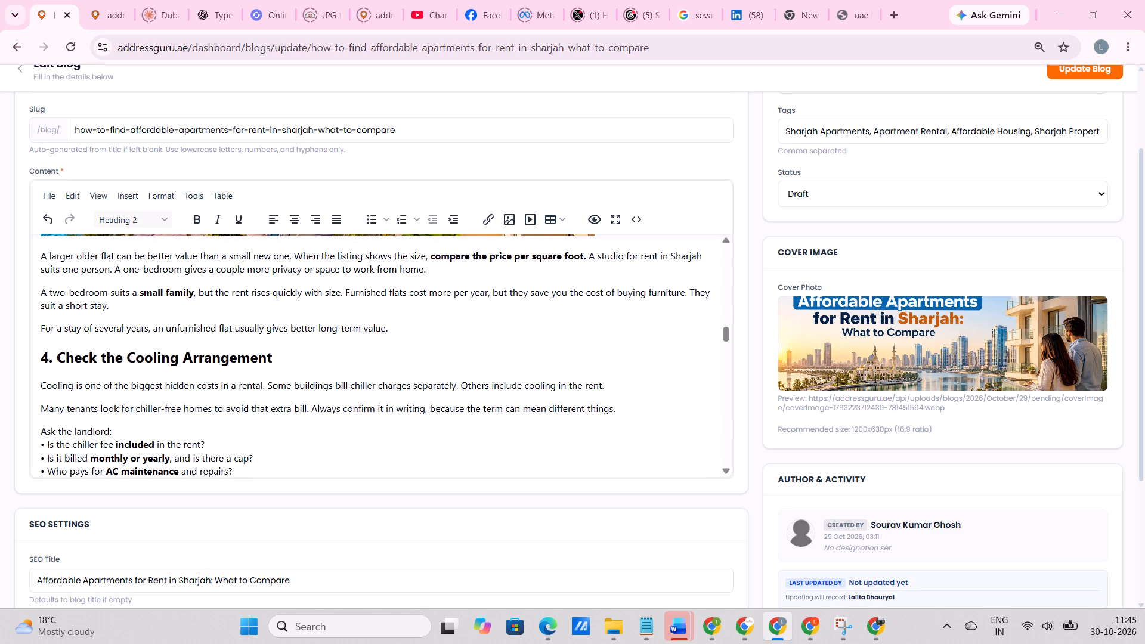
scroll(182, 367, "down", 1)
scroll(182, 367, "up", 8)
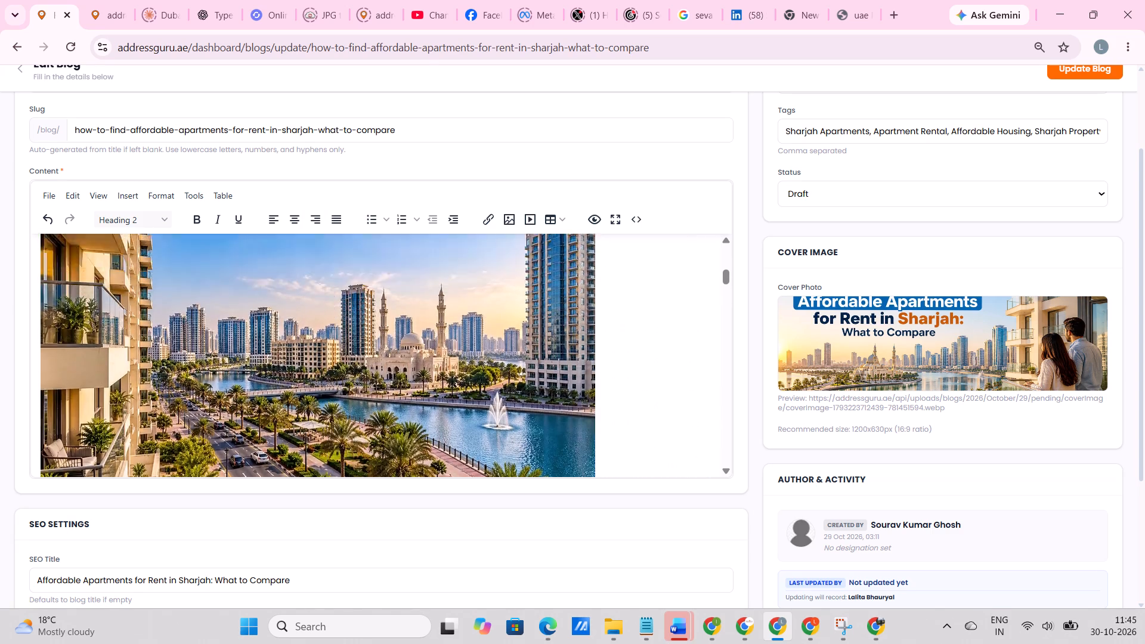
scroll(182, 367, "up", 4)
scroll(182, 367, "down", 4)
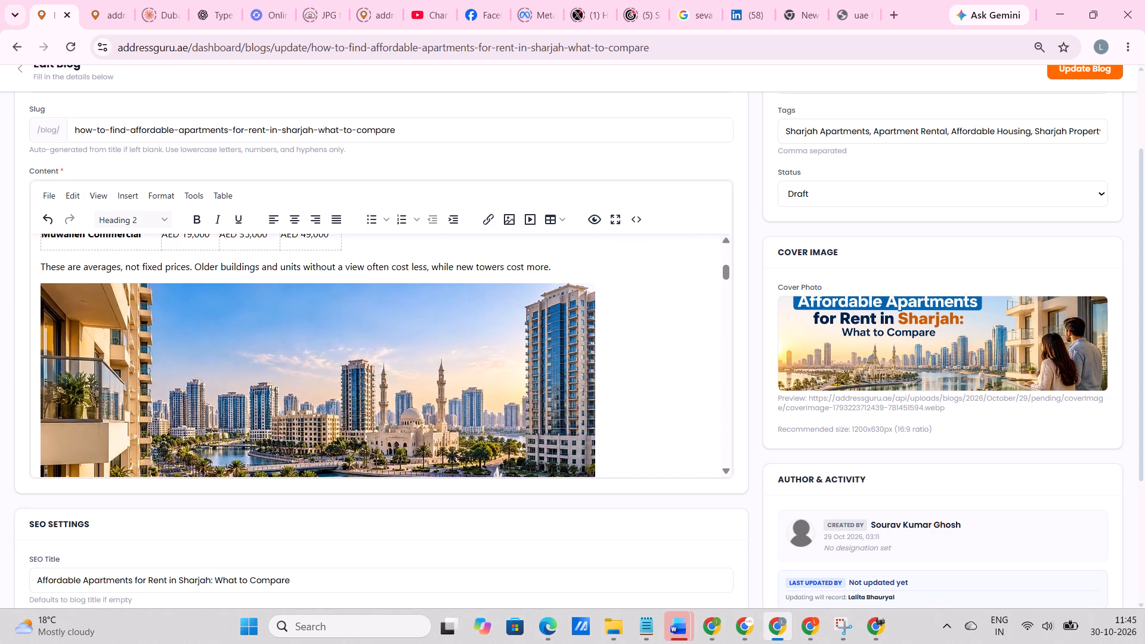
scroll(182, 367, "down", 4)
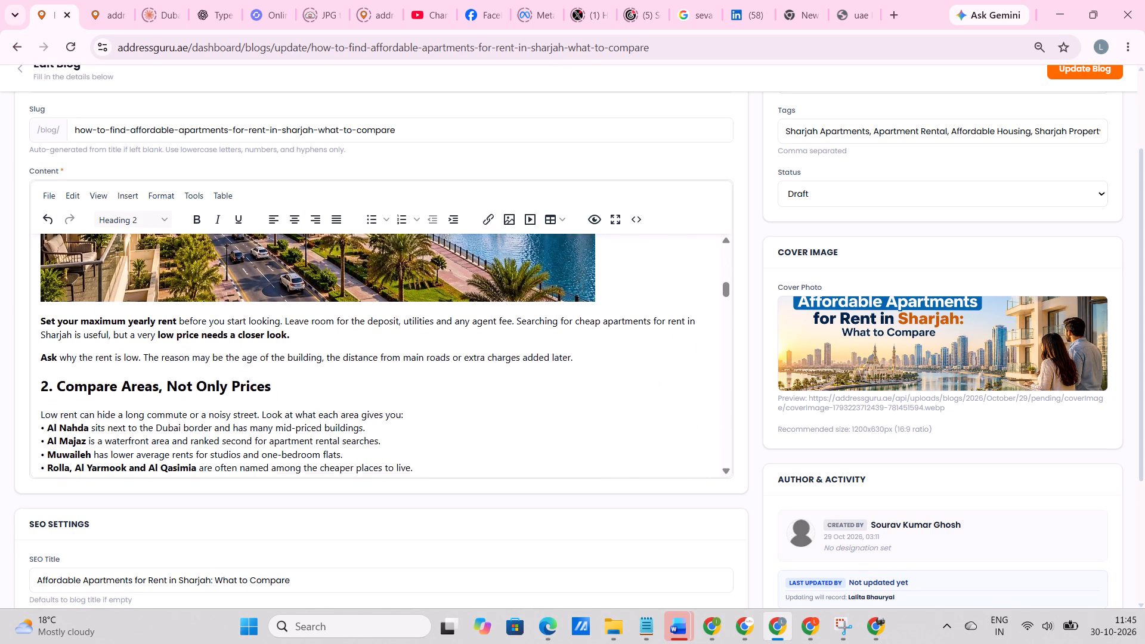
scroll(202, 388, "down", 2)
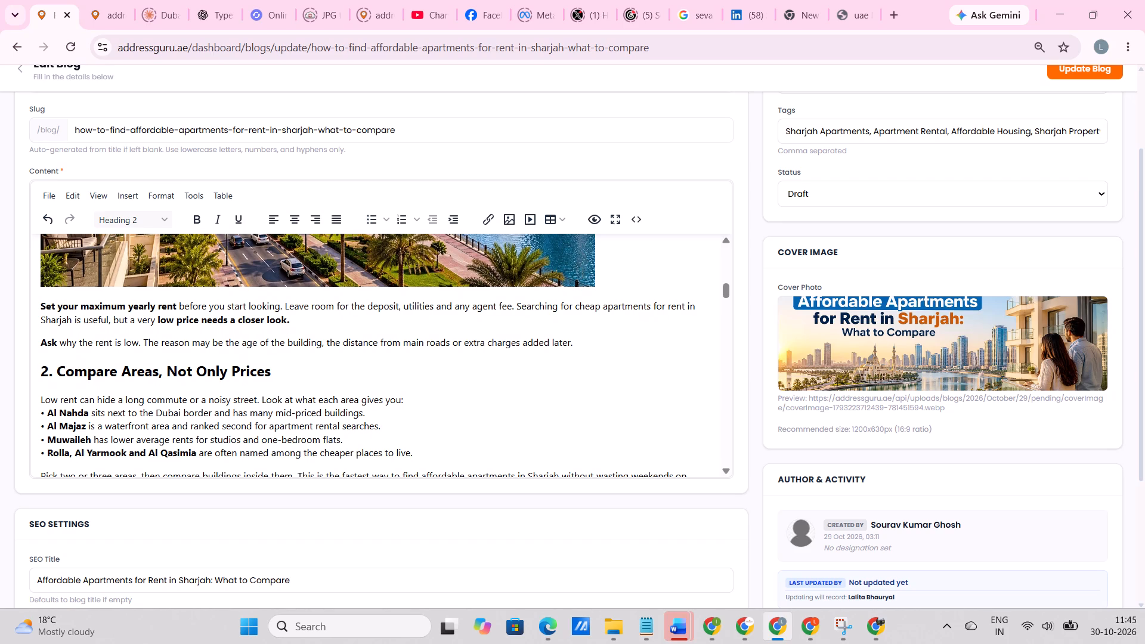
scroll(513, 356, "down", 1)
left_click_drag(604, 307, 690, 310)
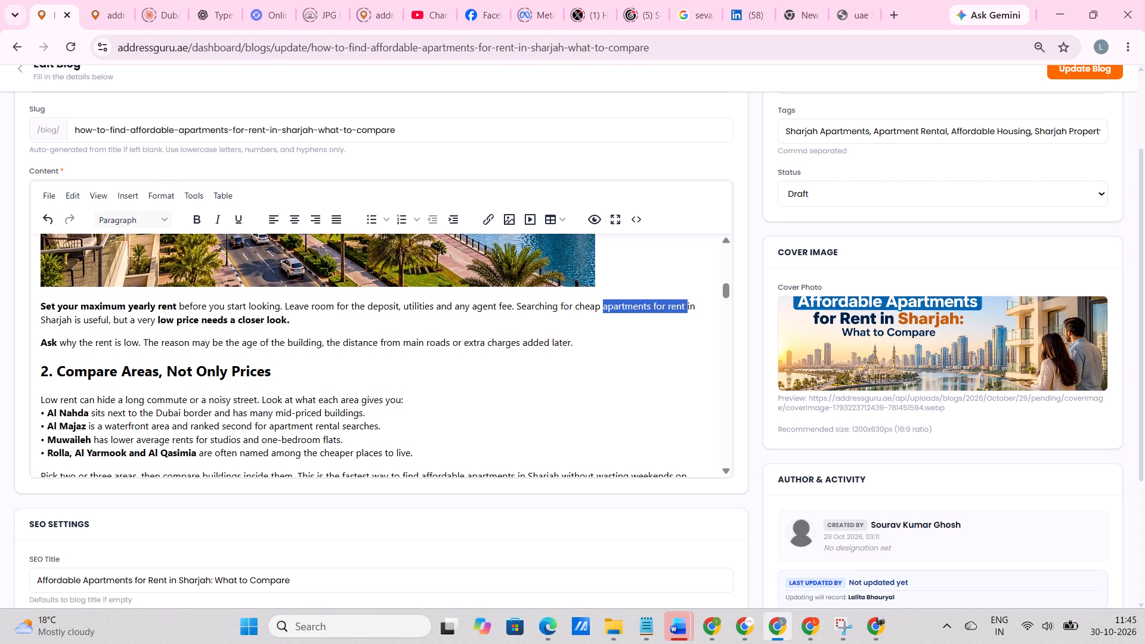
left_click_drag(690, 310, 686, 312)
scroll(735, 326, "up", 1)
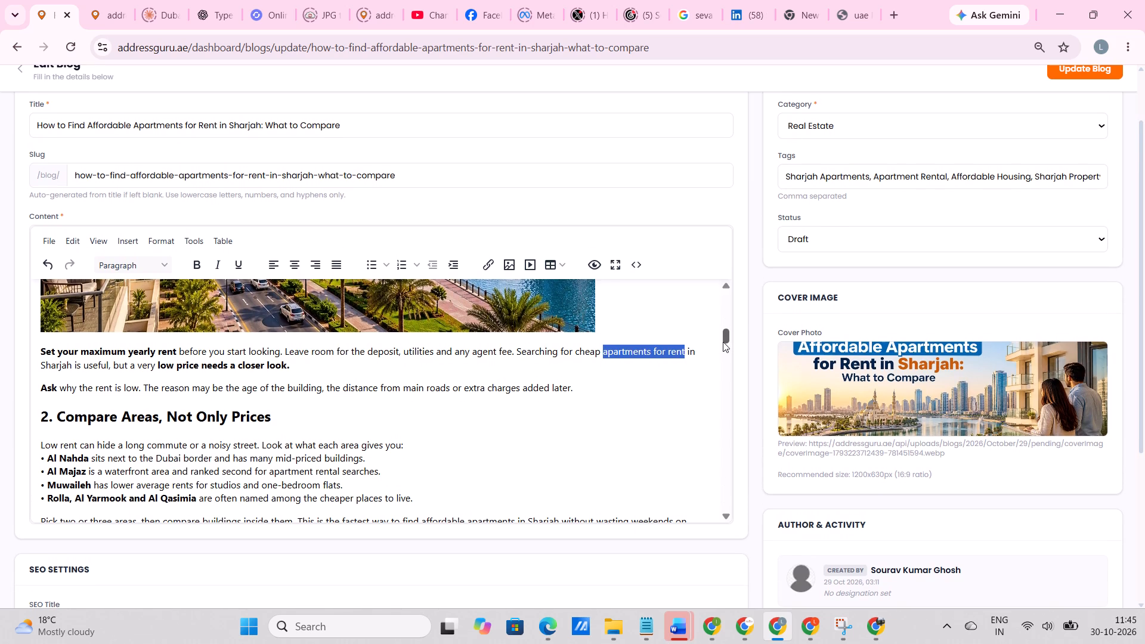
left_click(576, 383)
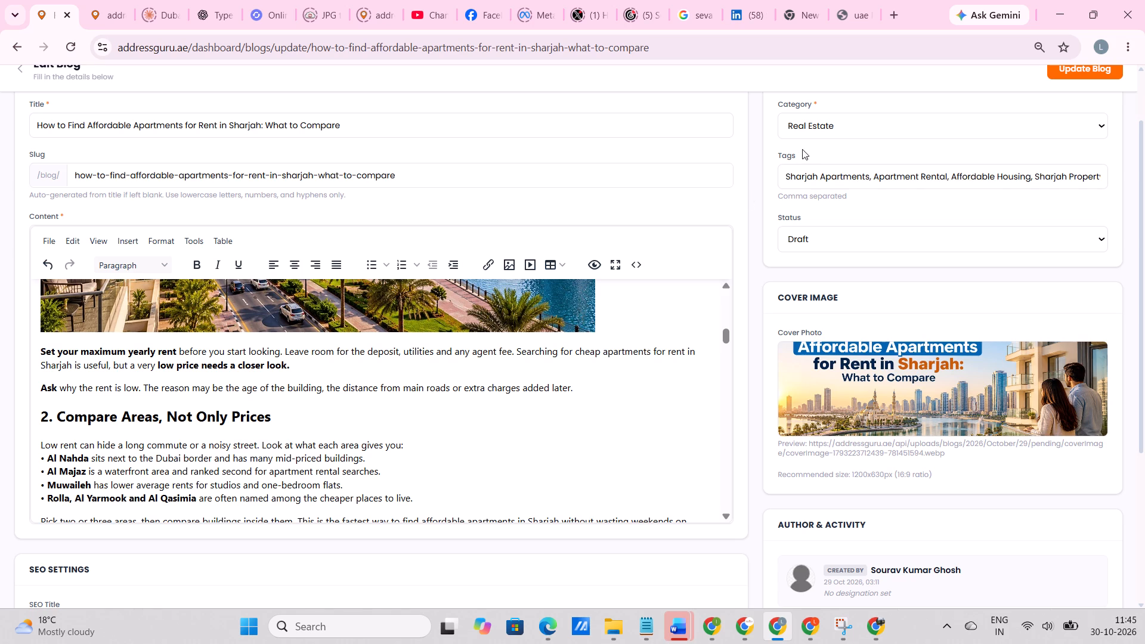
Look through the available options for the blog's category.
left_click(840, 134)
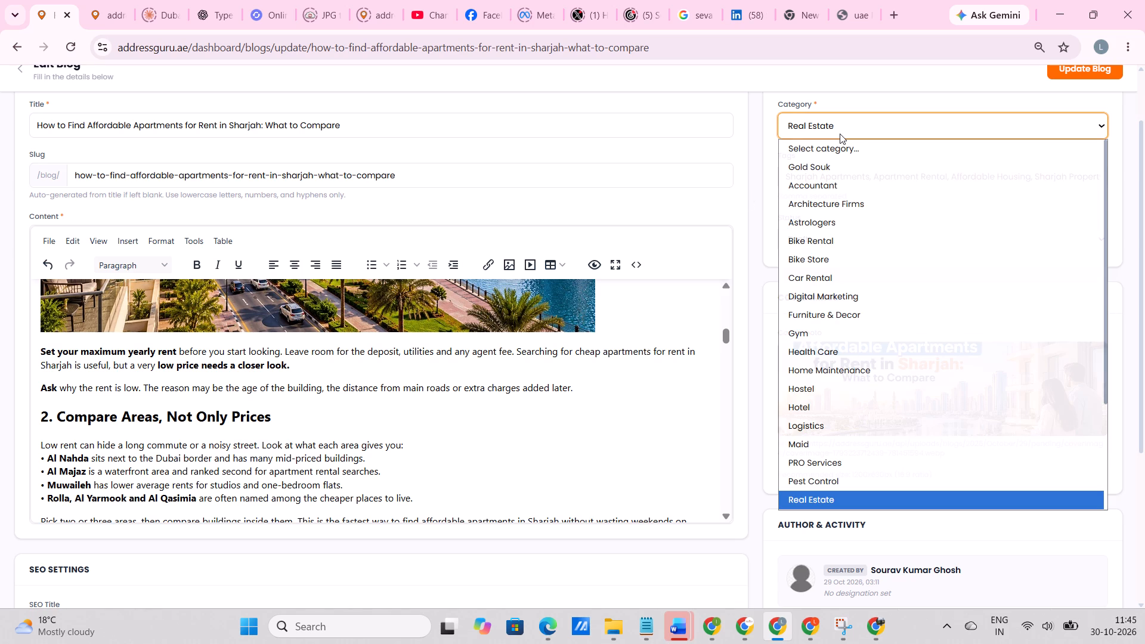
scroll(853, 380, "down", 6)
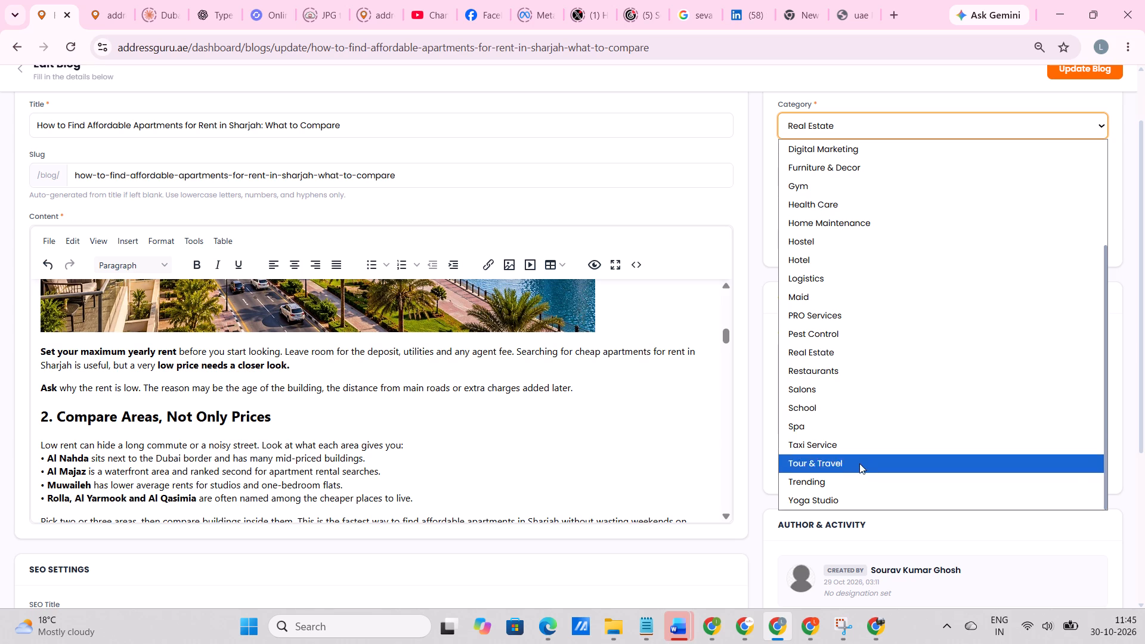
left_click(253, 405)
In section 4, join the "Many tenants look for chiller-free homes" paragraph onto the end of the preceding paragraph, separated by a space.
scroll(253, 405, "down", 2)
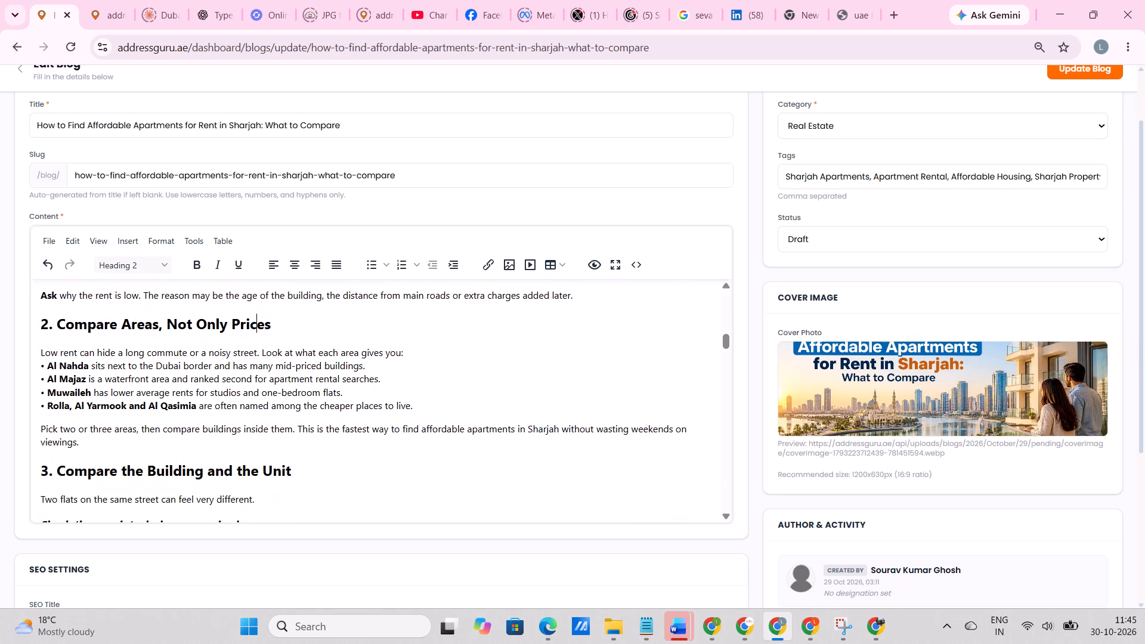
scroll(252, 405, "down", 6)
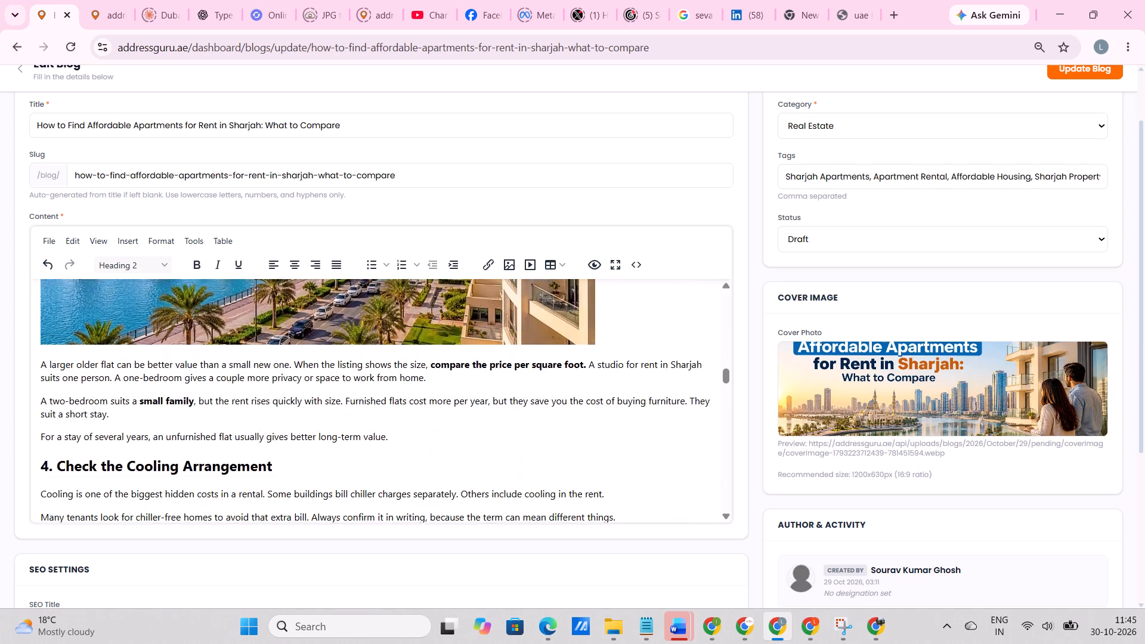
scroll(251, 405, "down", 6)
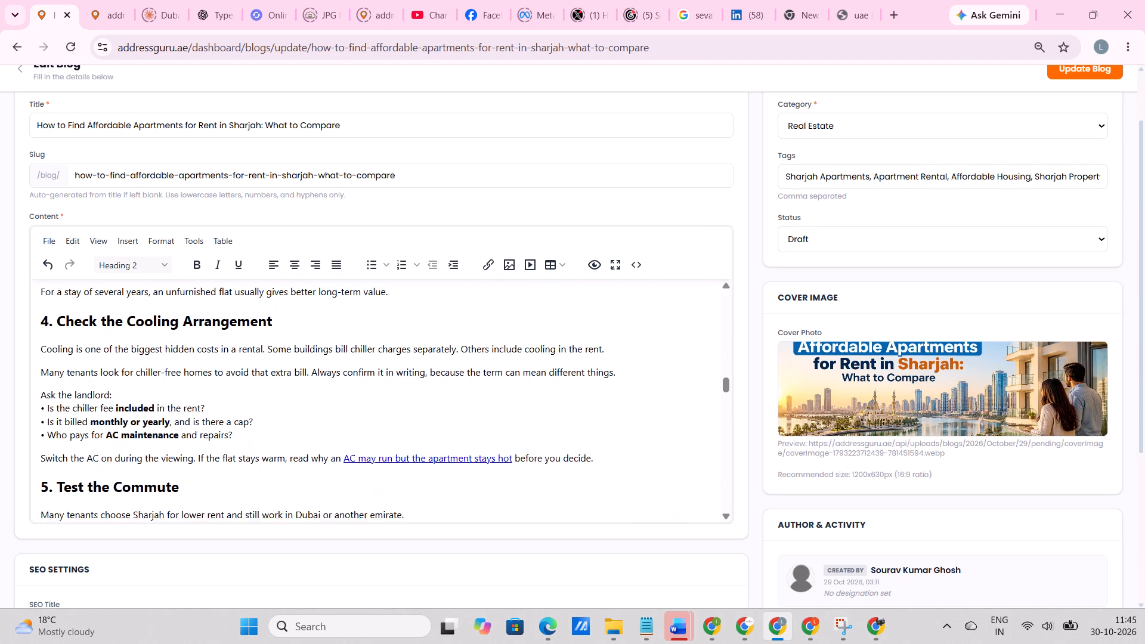
scroll(245, 401, "down", 1)
left_click(42, 360)
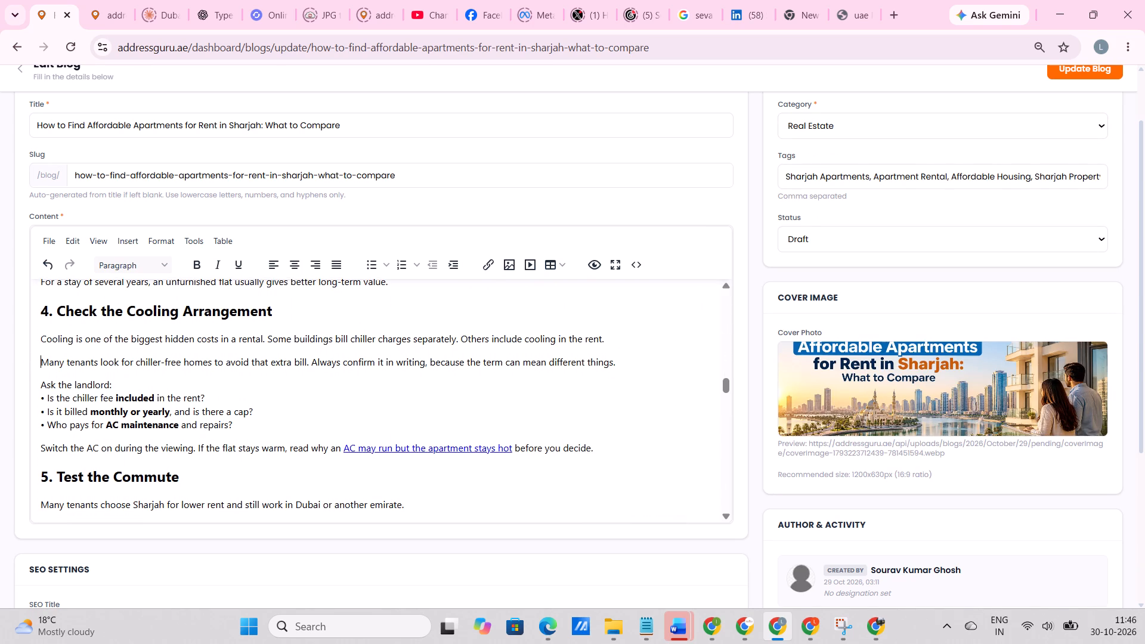
key("BackSpace")
key("space")
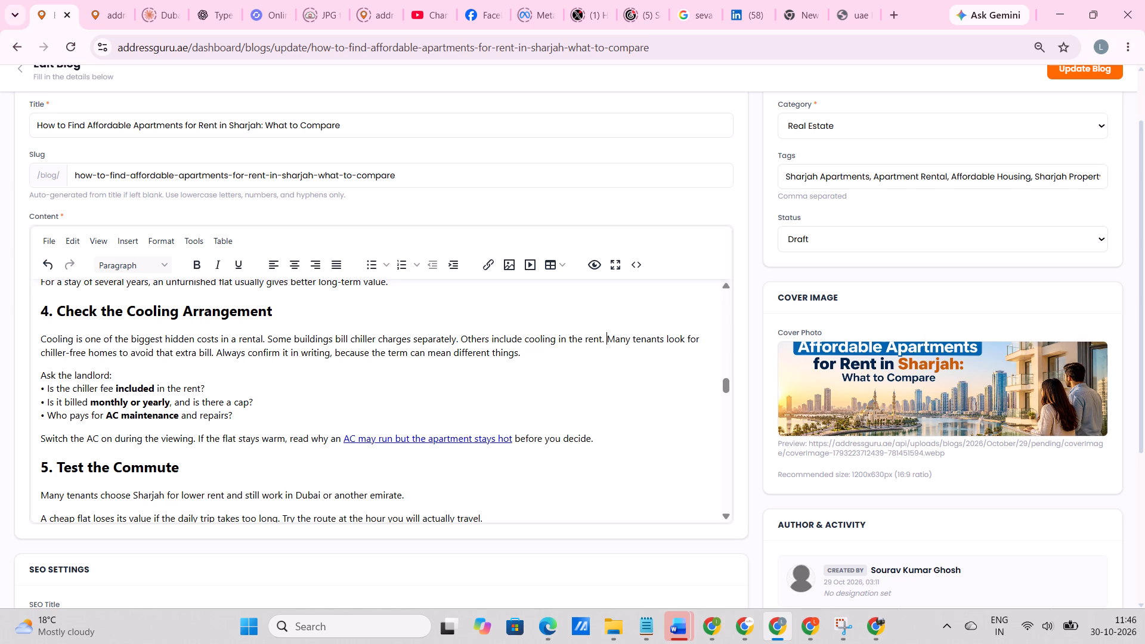
Make "biggest hidden costs", "Cooling" and "Always confirm it in writing" bold in section 4's opening paragraph.
left_click_drag(131, 336, 218, 329)
key("ctrl+b")
triple_click(47, 342)
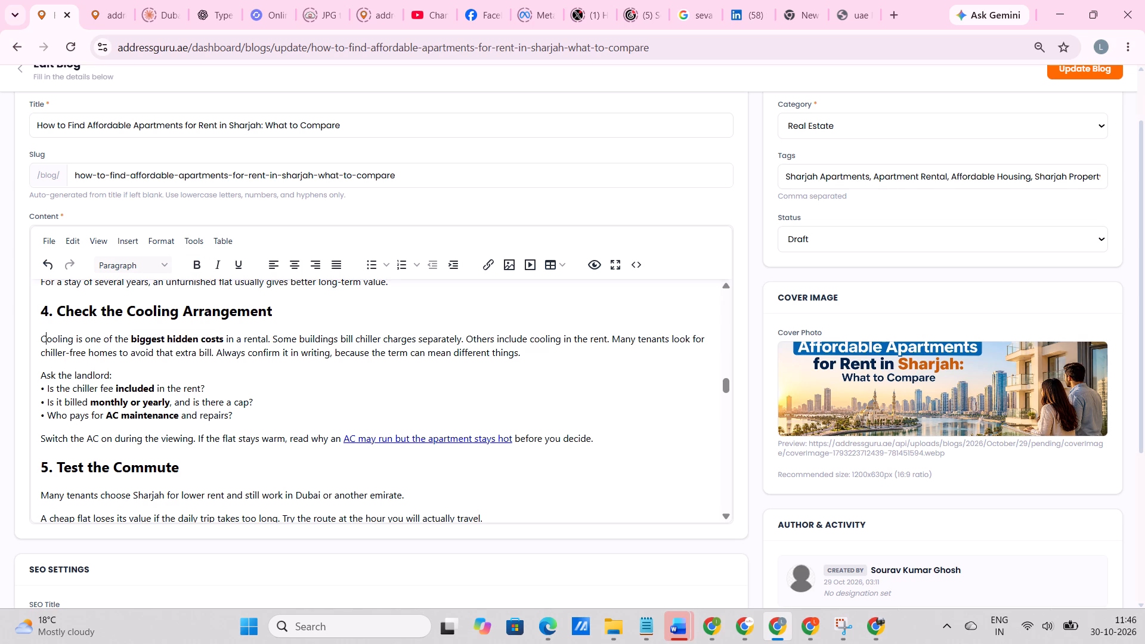
left_click(47, 342)
key("ctrl+b")
left_click(145, 347)
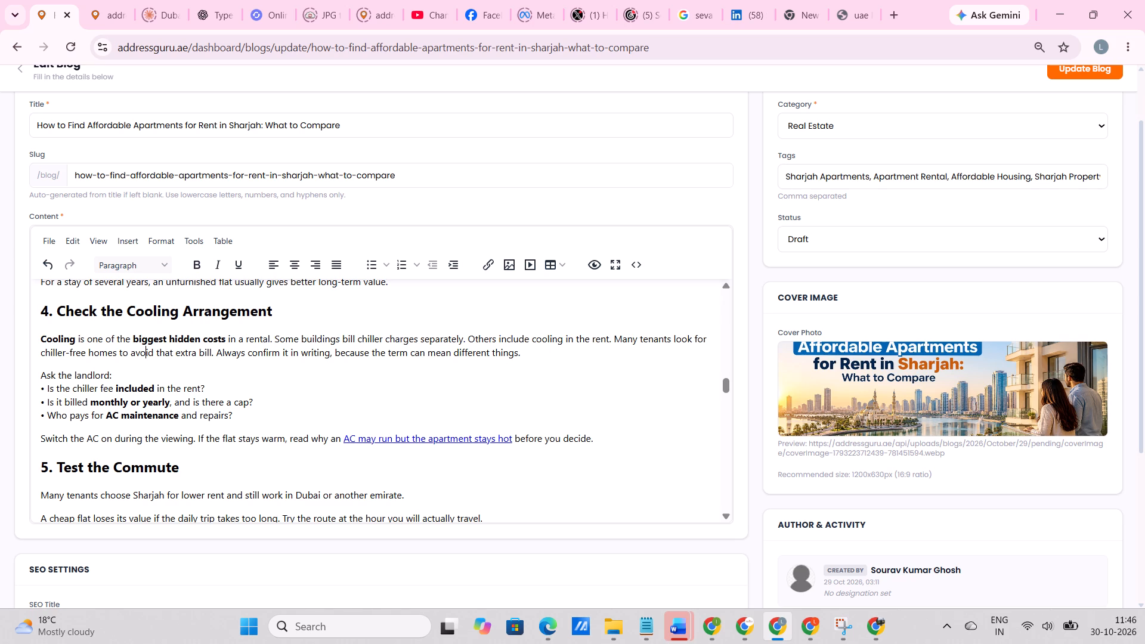
left_click_drag(328, 352, 215, 358)
key("ctrl+b")
Split "Ask the landlord:" from the bullets in section 4 and format it as Heading 3.
left_click(114, 378)
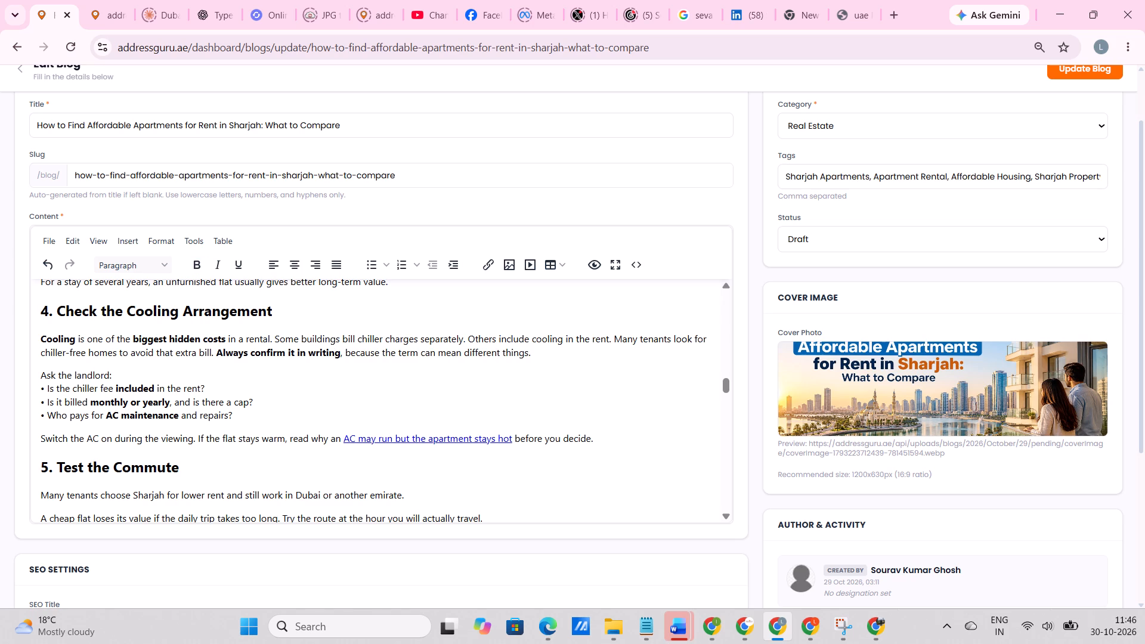
key("Return")
key("BackSpace")
key("Return")
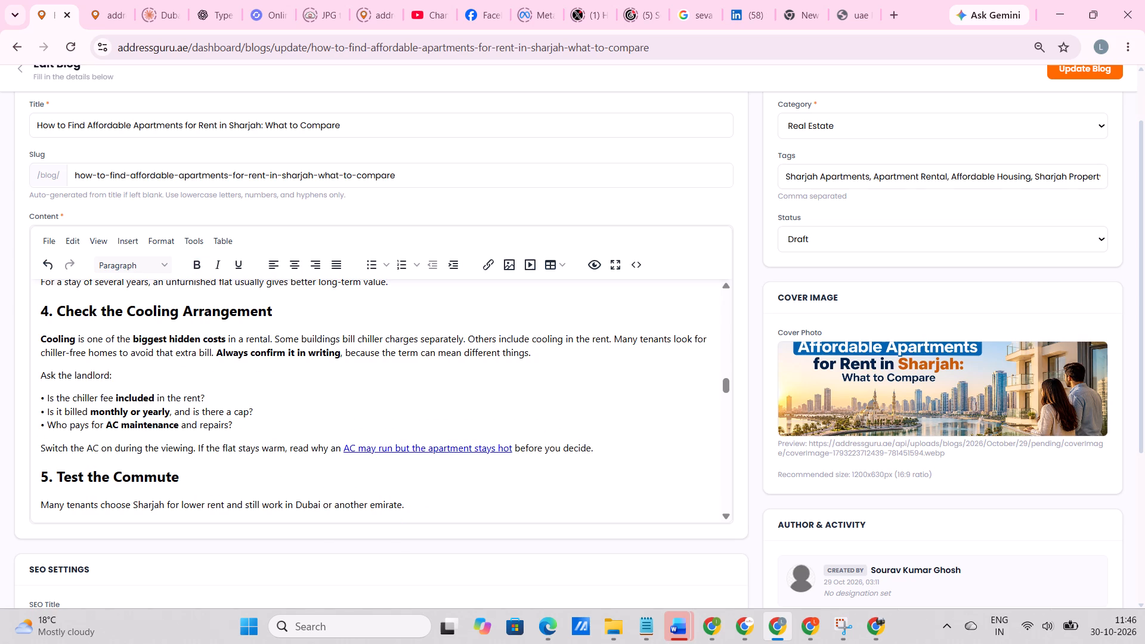
key("Up")
left_click(143, 262)
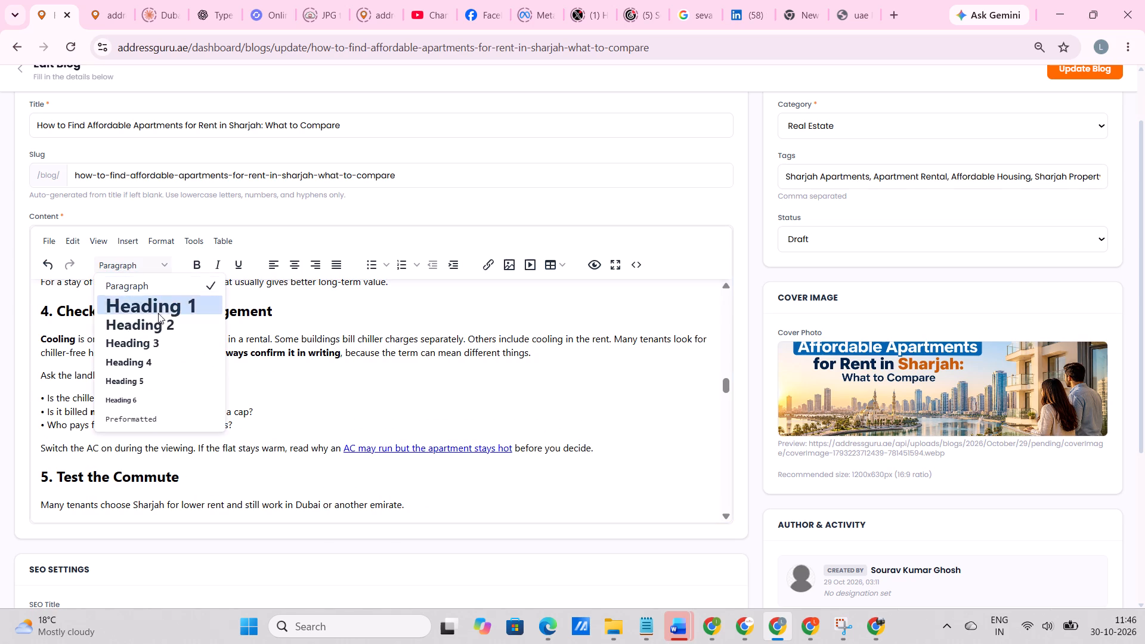
left_click(162, 346)
Remove the bold formatting from "included" in the chiller fee bullet under "Ask the landlord:".
scroll(185, 378, "down", 1)
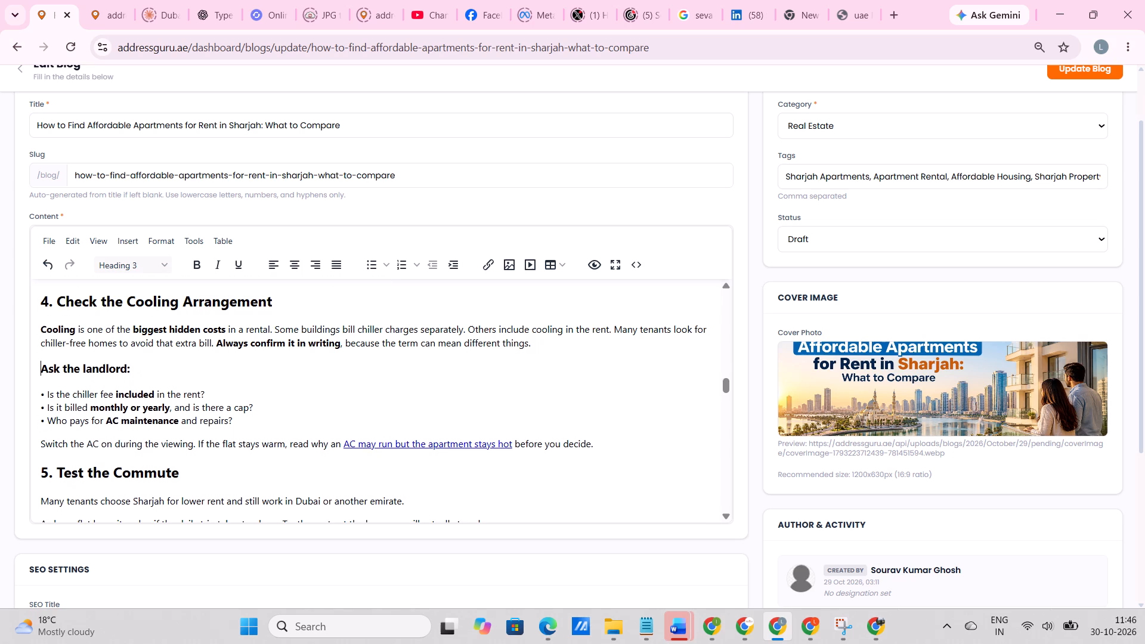
scroll(185, 378, "down", 1)
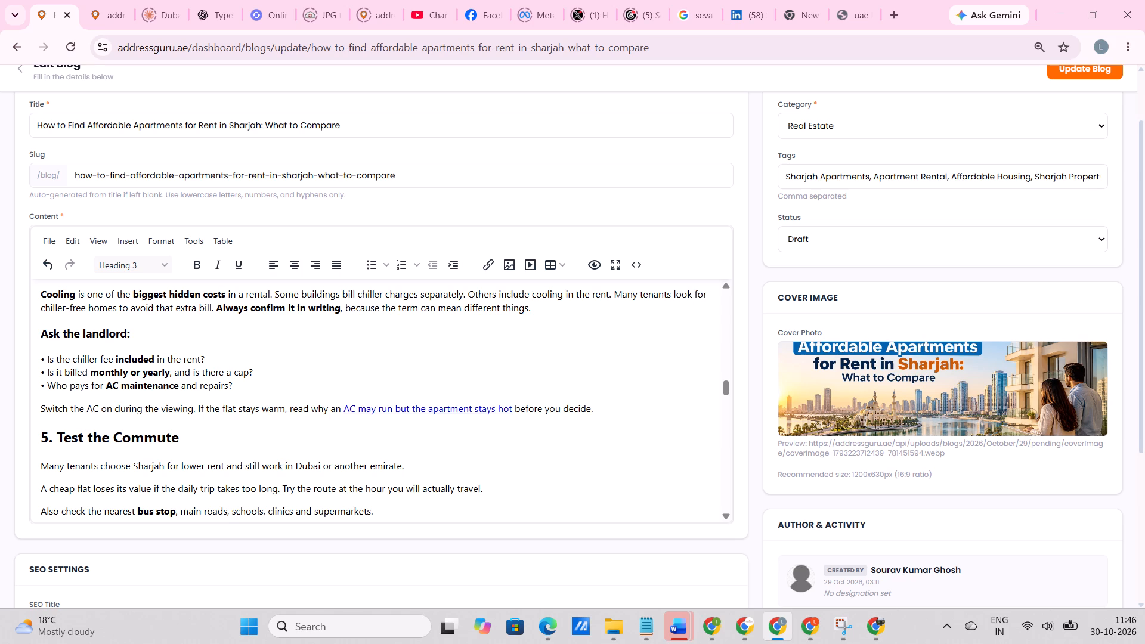
triple_click(135, 355)
left_click(135, 355)
triple_click(135, 355)
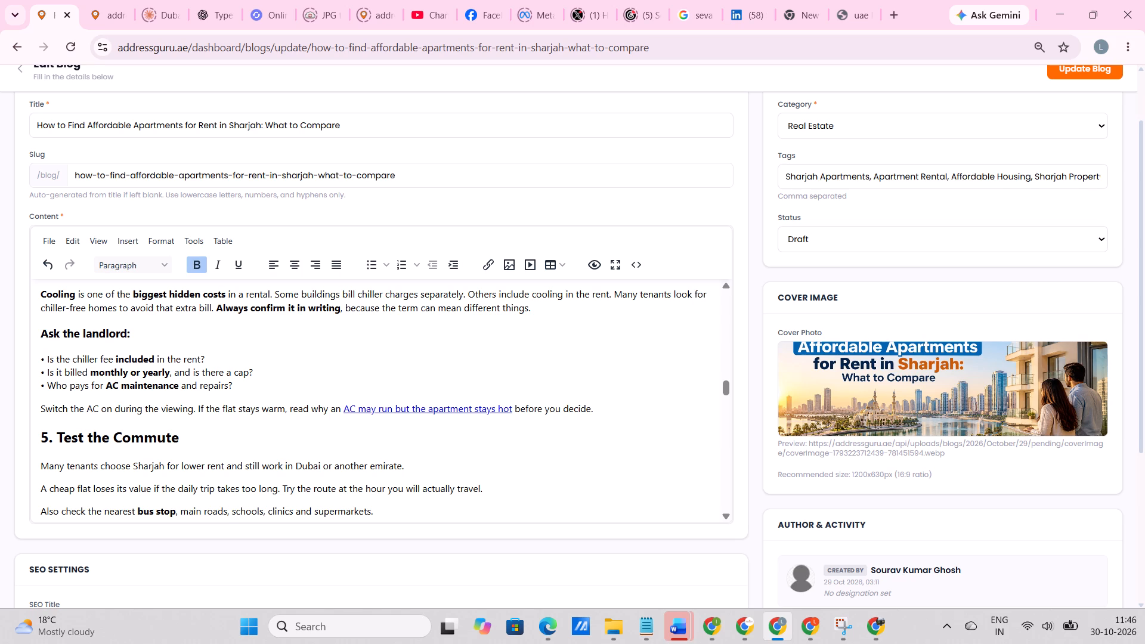
key("ctrl+b")
left_click(135, 355)
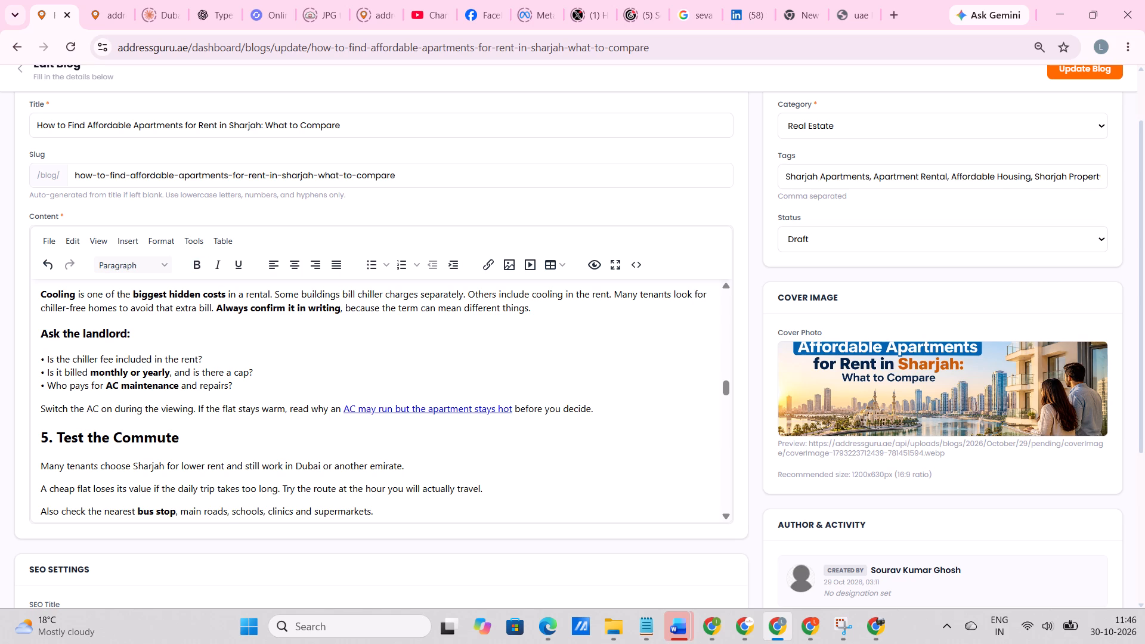
Remove the bold formatting from "AC maintenance" in the last bullet under "Ask the landlord:".
triple_click(137, 386)
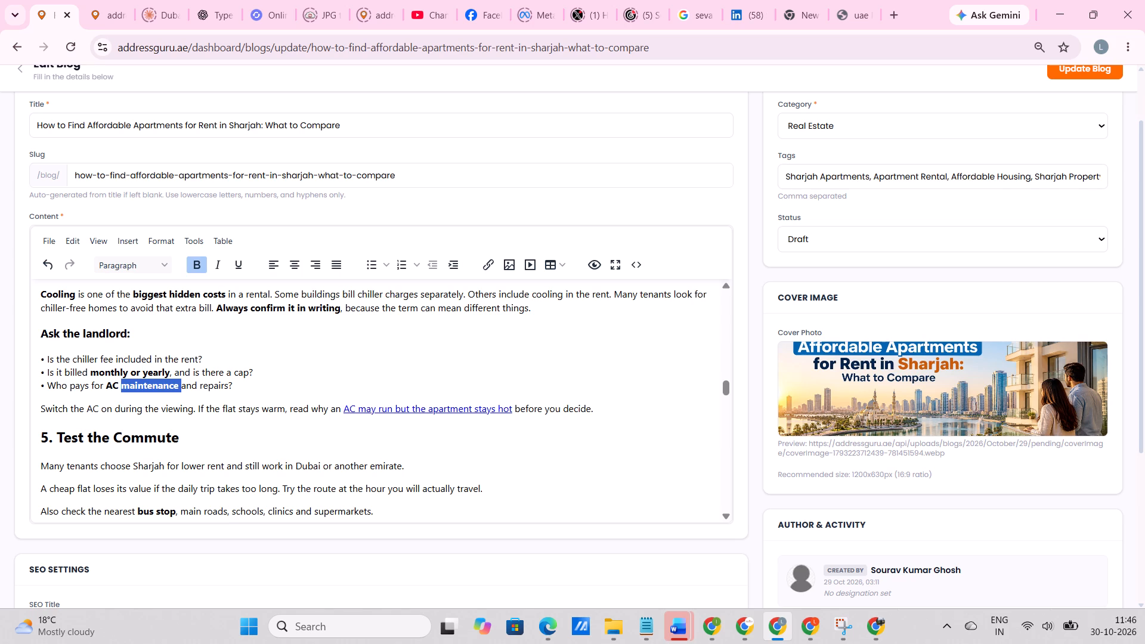
key("ctrl+b")
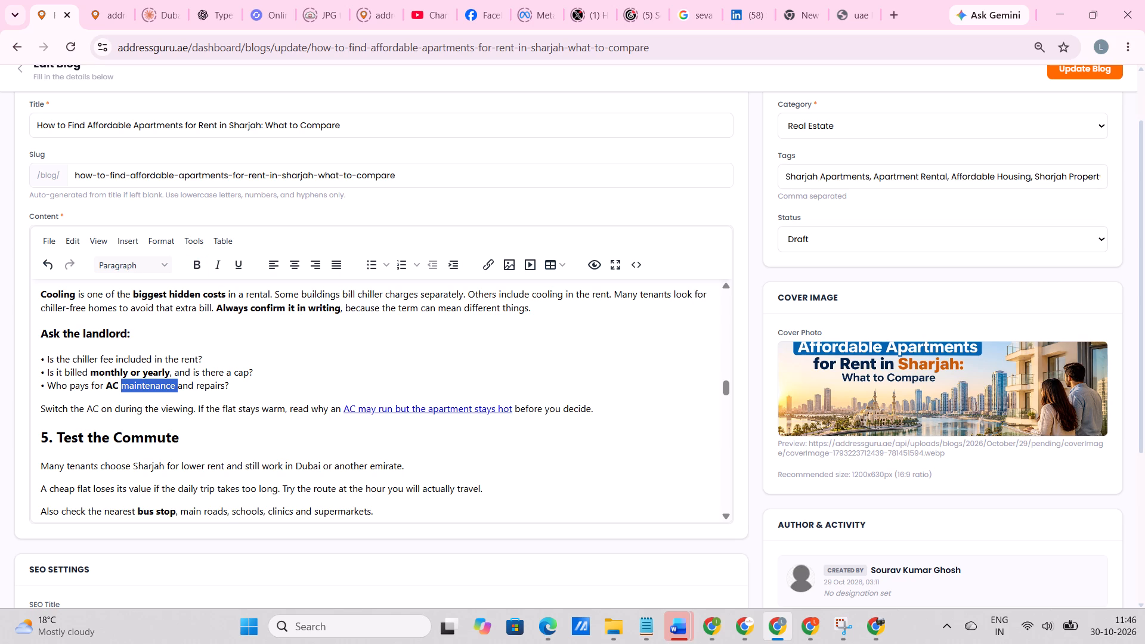
triple_click(113, 385)
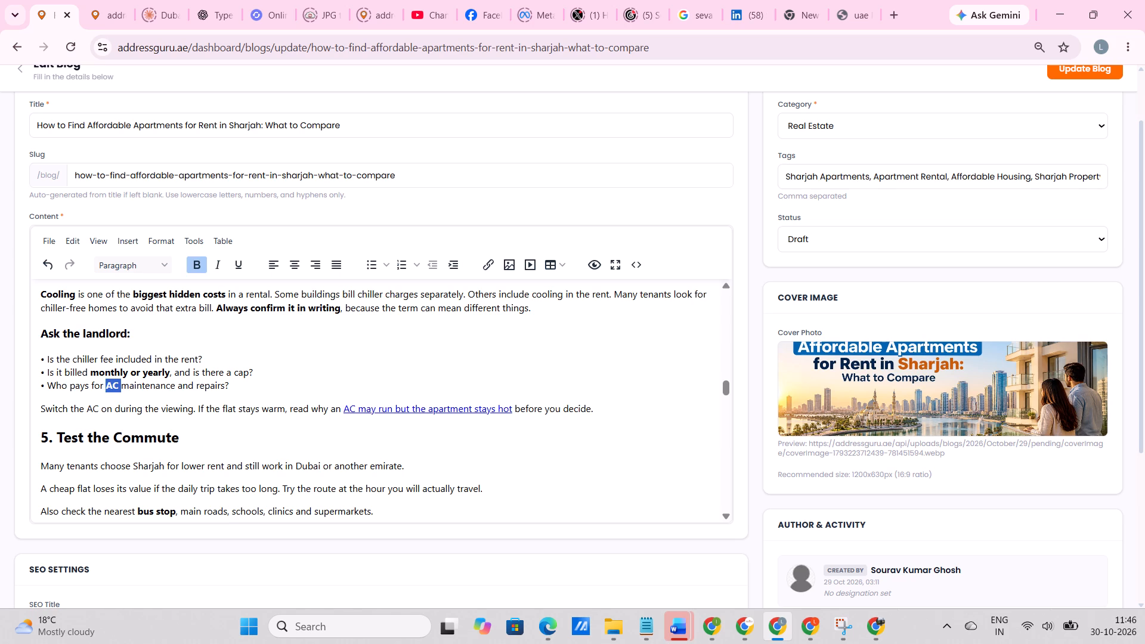
key("ctrl+b")
left_click(113, 385)
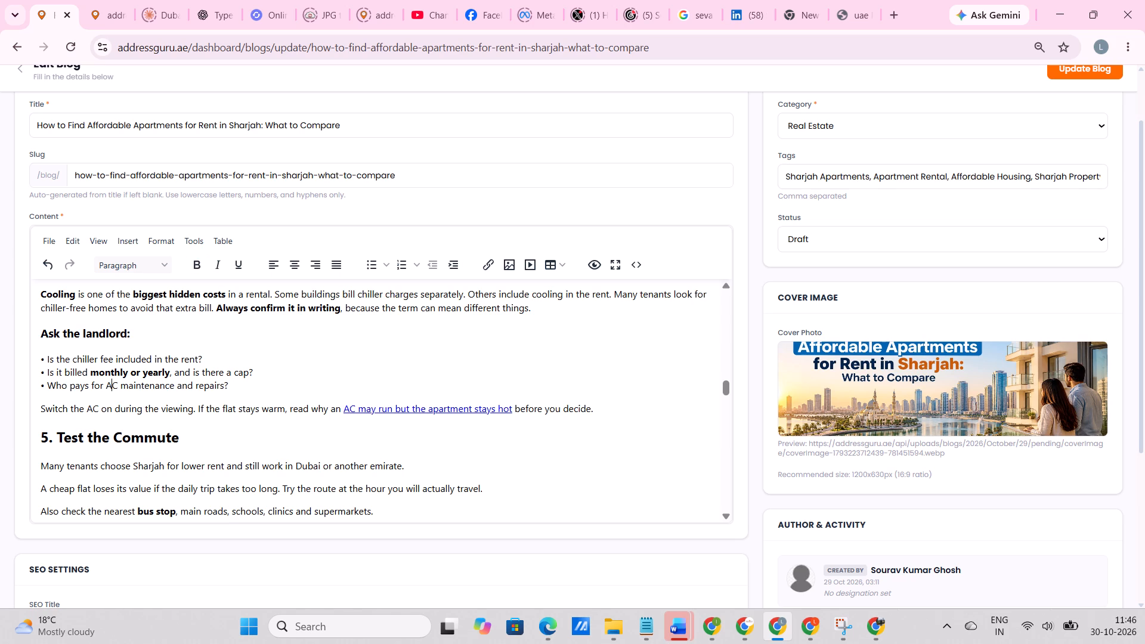
Select "AC maintenance and repairs" in that bullet, and copy the URL of AddressGuru's AC repair listings for Sharjah from the other Chrome window.
left_click_drag(106, 388, 225, 383)
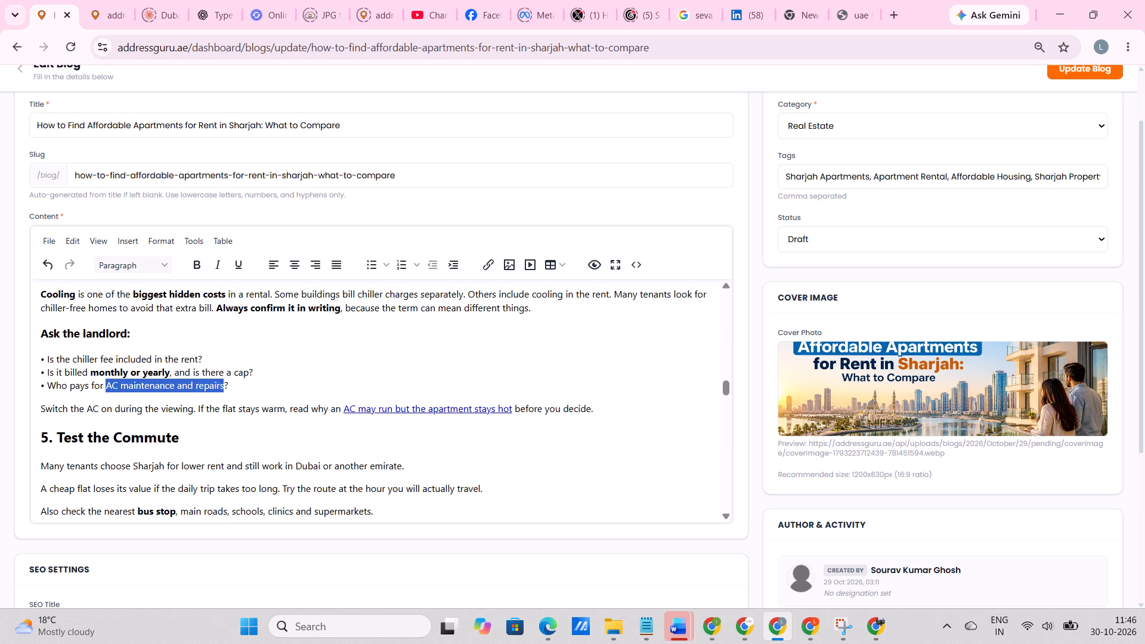
left_click(754, 621)
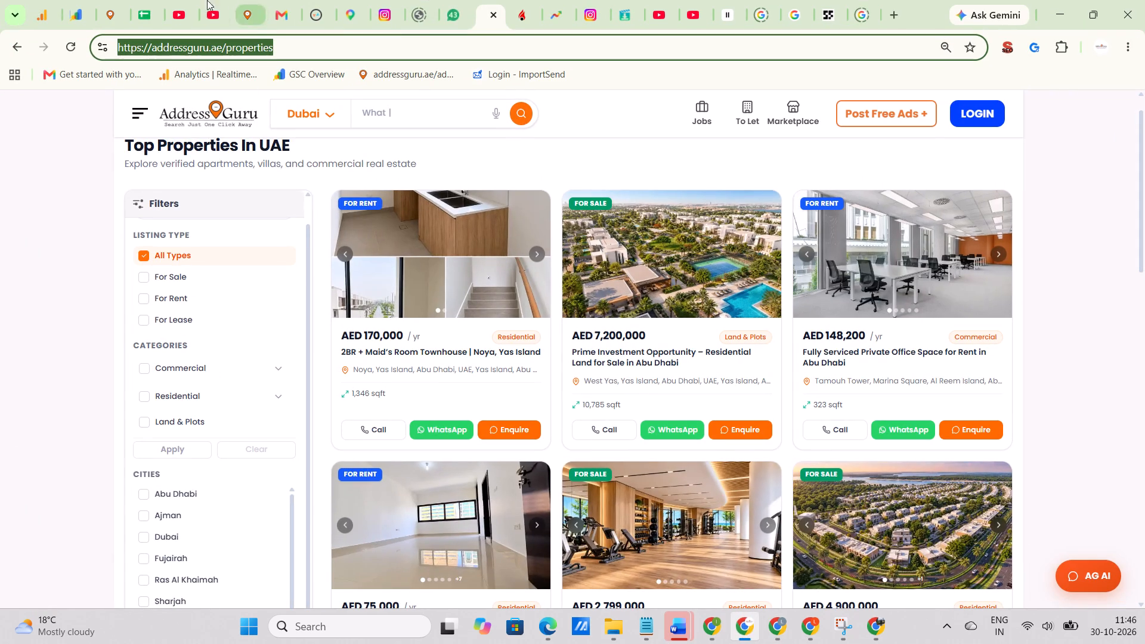
left_click(245, 0)
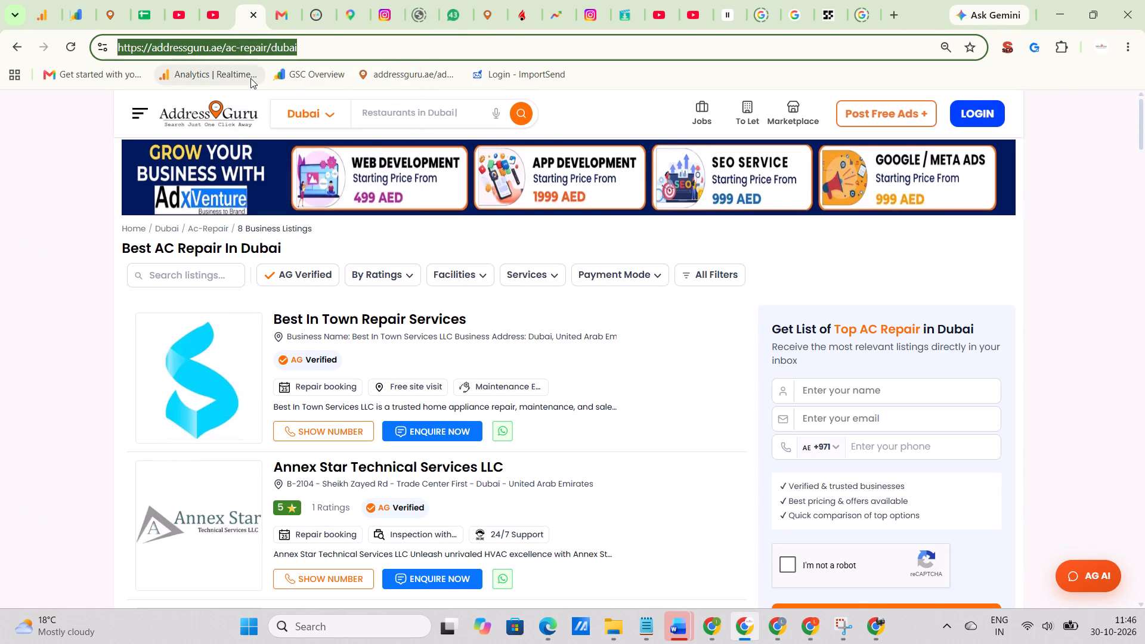
left_click(298, 110)
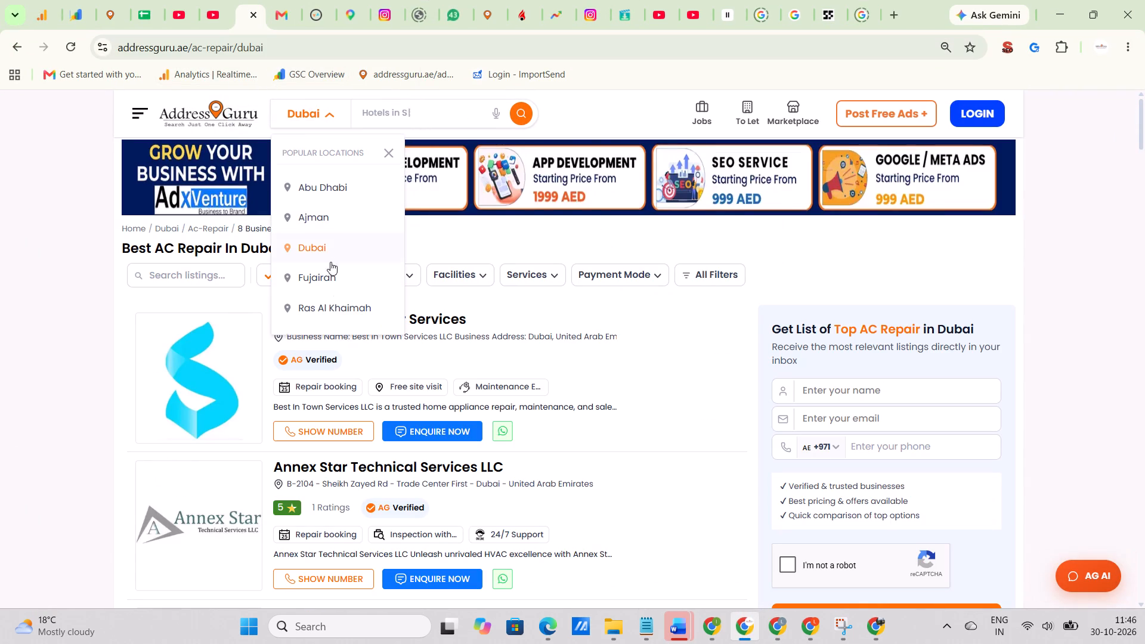
scroll(336, 272, "down", 2)
left_click(338, 292)
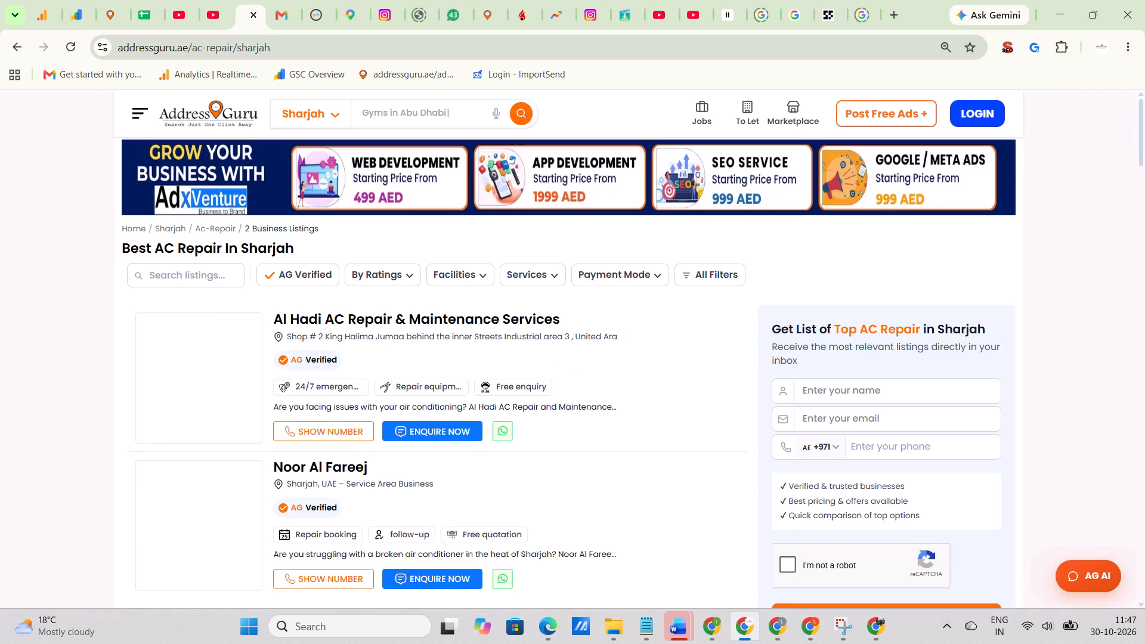
left_click(313, 44)
left_click(313, 44)
key("ctrl+a")
key("ctrl+c")
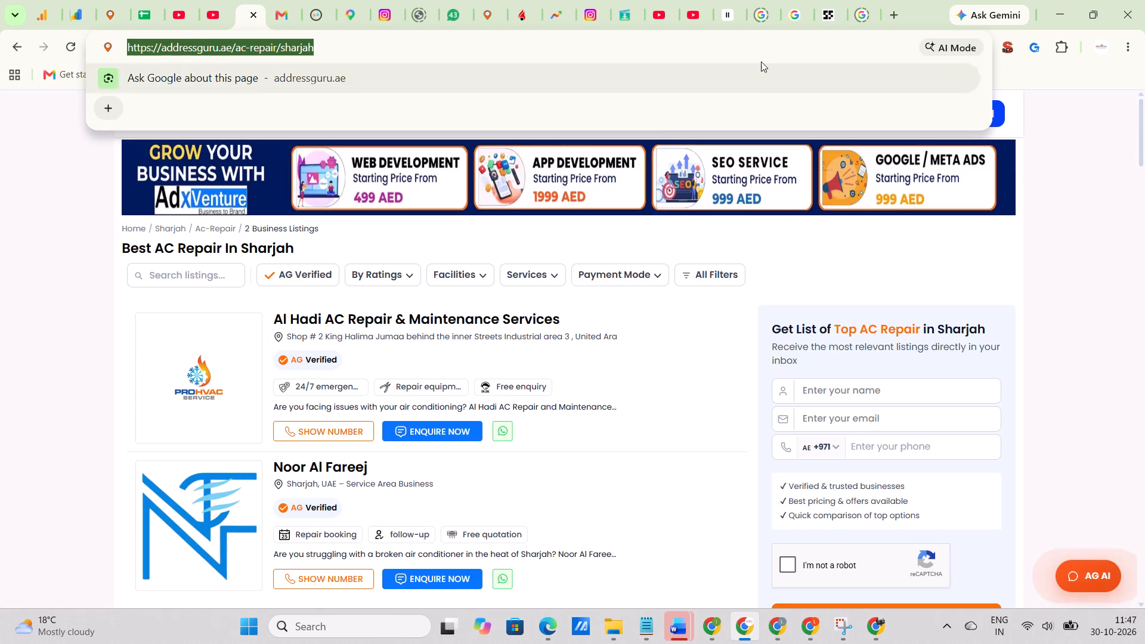
left_click(1066, 4)
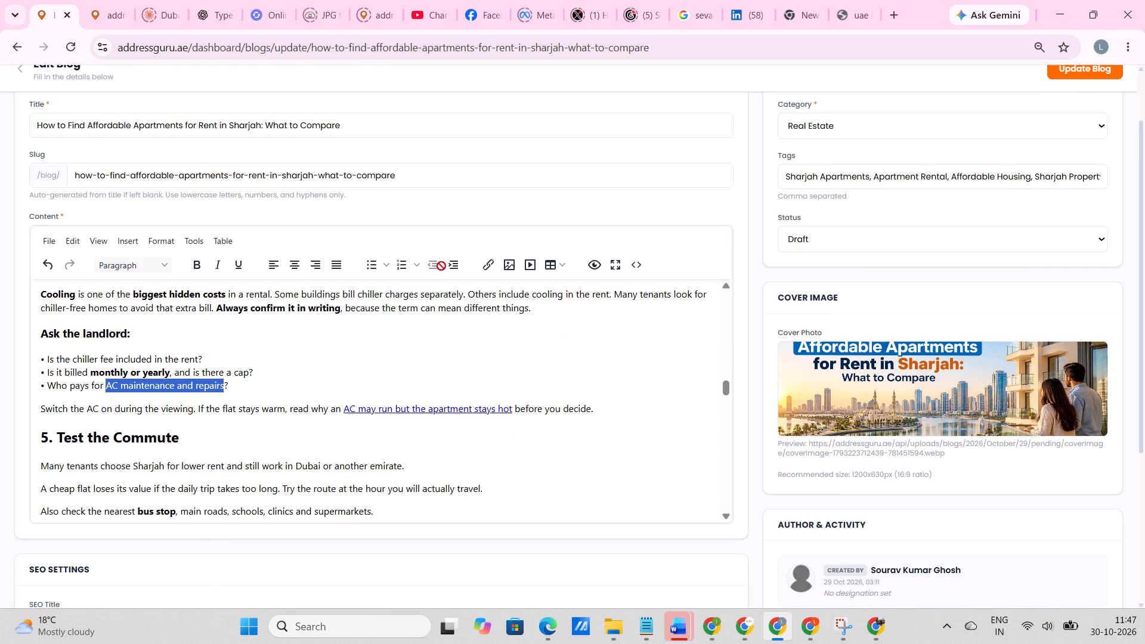
left_click(487, 270)
key("ctrl+v")
left_click(527, 395)
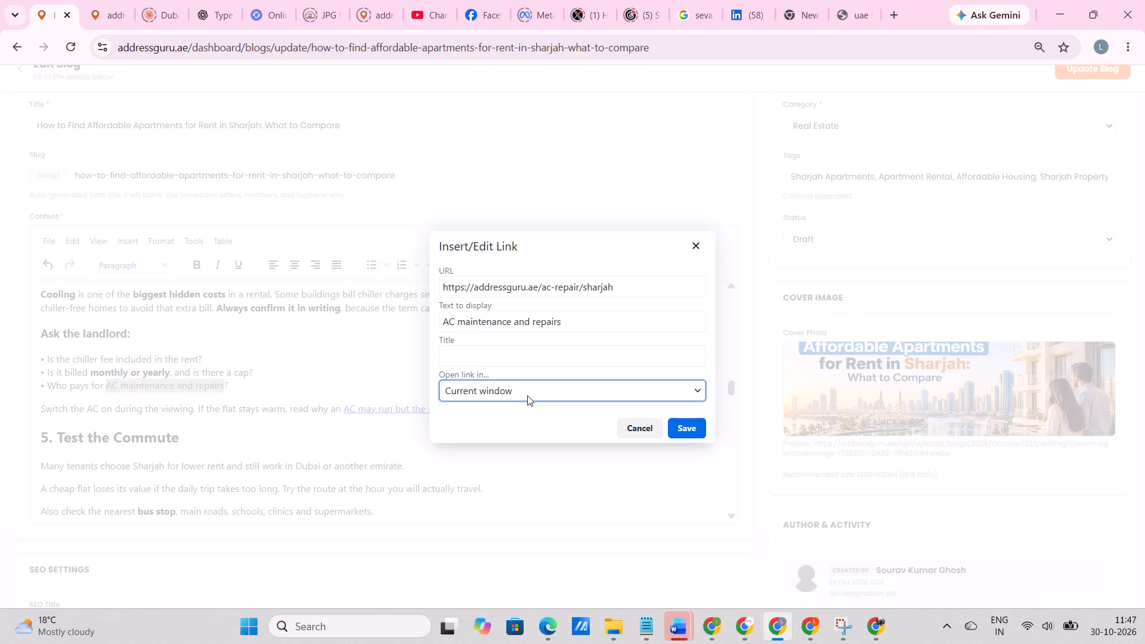
left_click(527, 433)
left_click(701, 429)
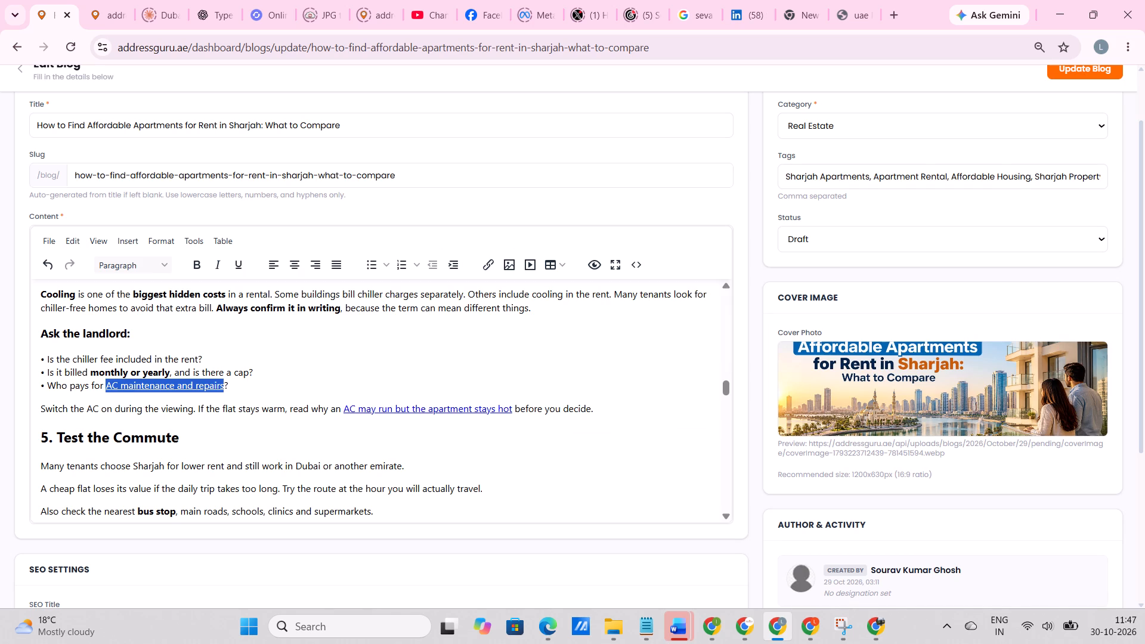
Check the URL behind the "AC may run but the apartment stays hot" link at the end of section 4.
left_click(411, 411)
left_click(490, 264)
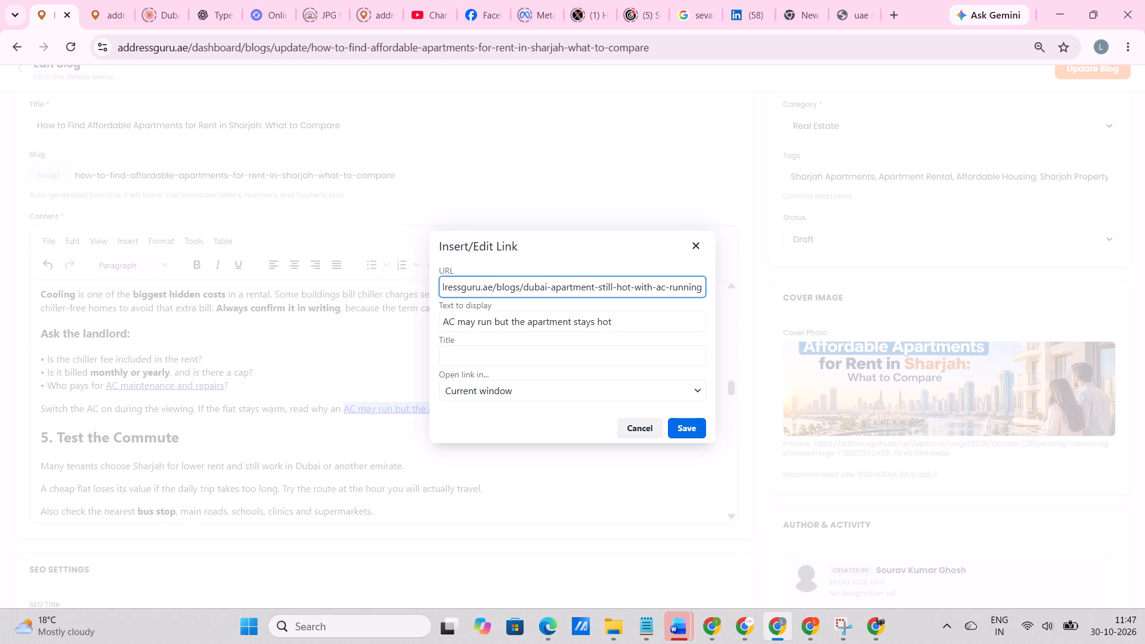
left_click(694, 250)
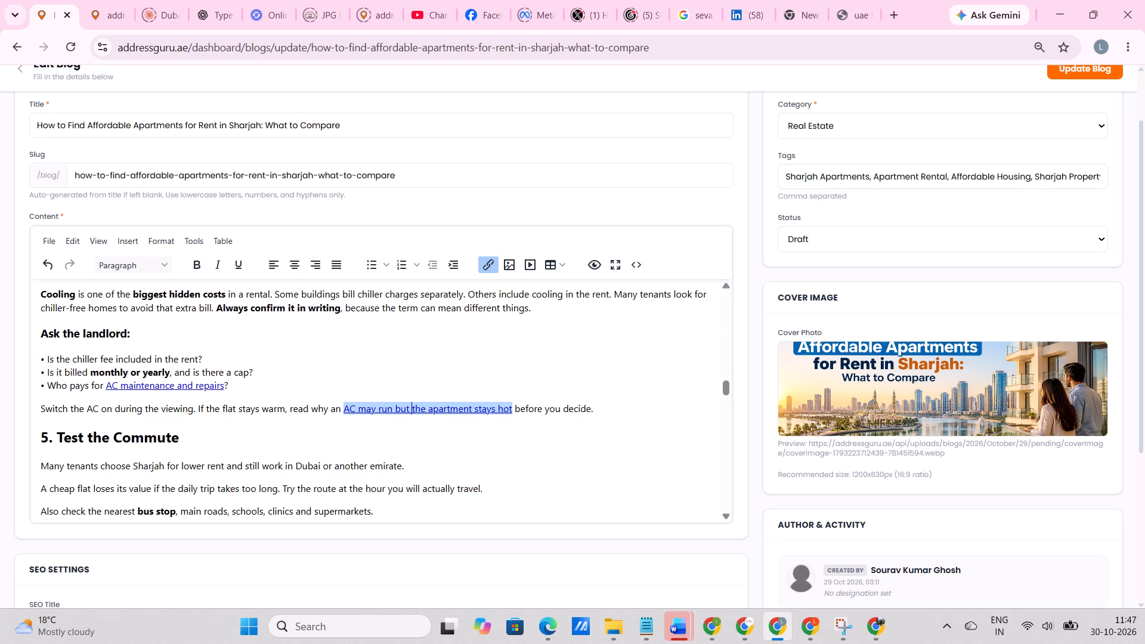
left_click(428, 348)
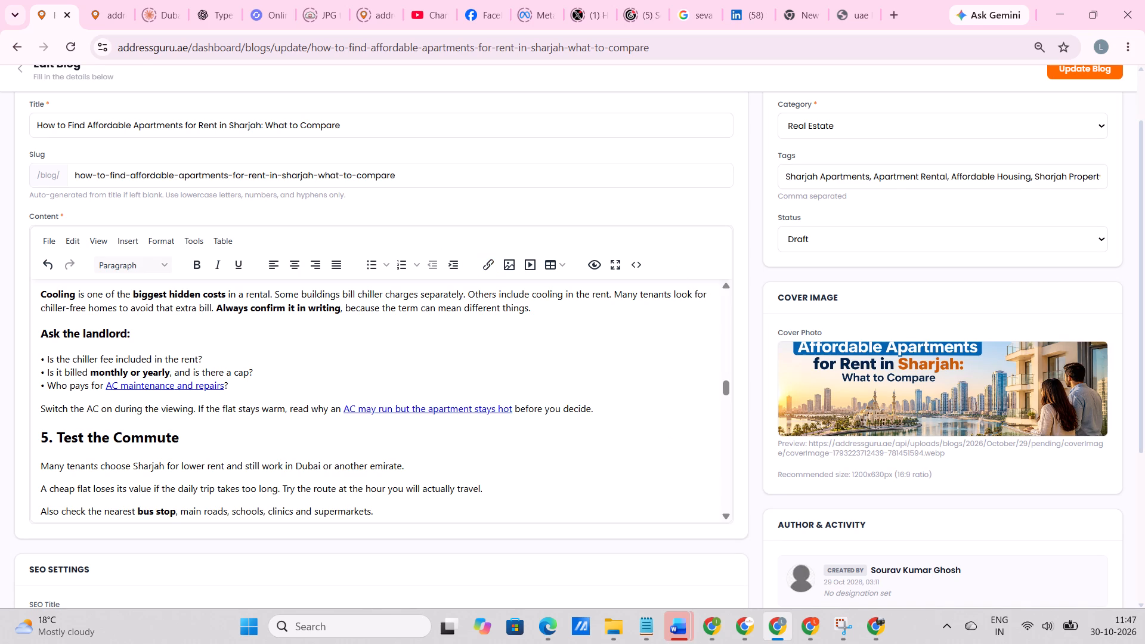
Make "read" bold in the "Switch the AC on during the viewing" paragraph at the end of section 4.
scroll(425, 346, "down", 1)
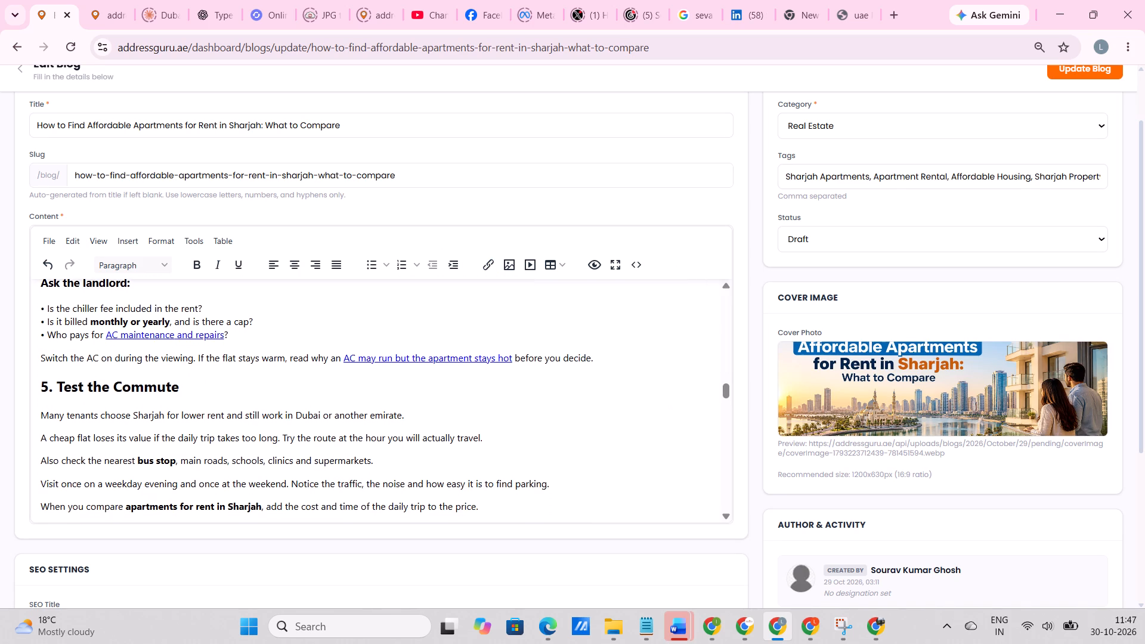
scroll(425, 346, "up", 2)
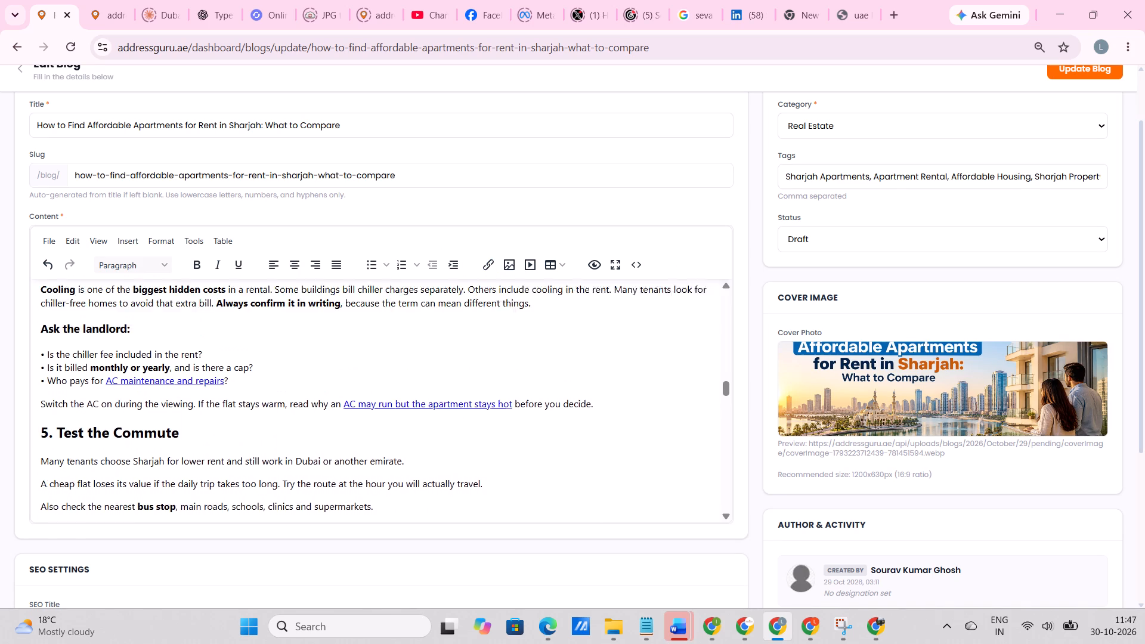
scroll(425, 346, "up", 1)
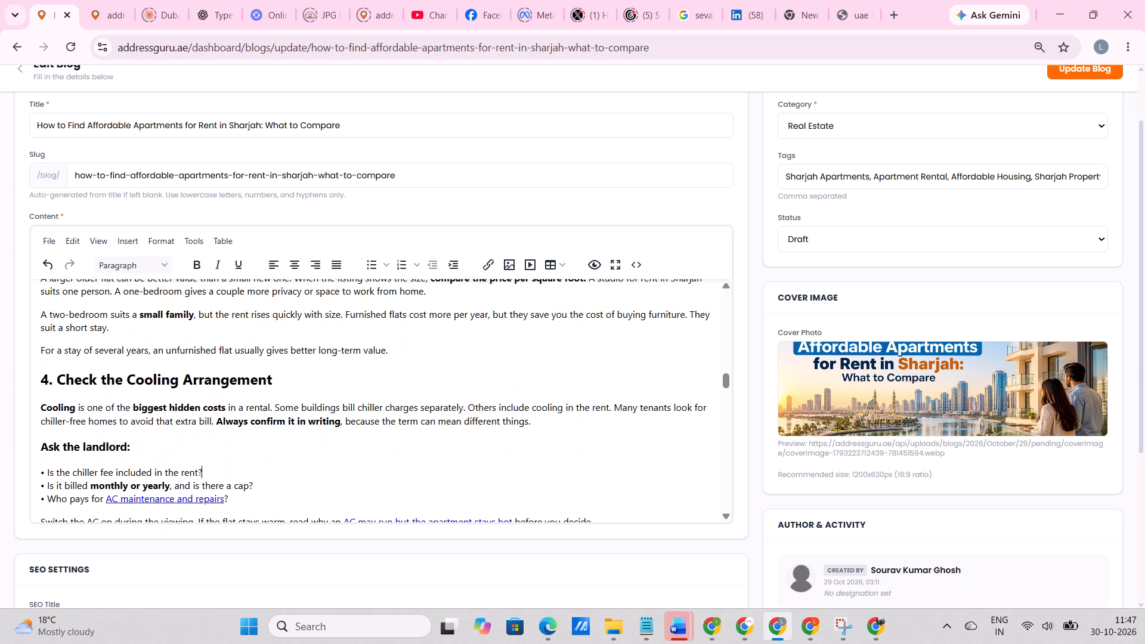
scroll(425, 346, "down", 3)
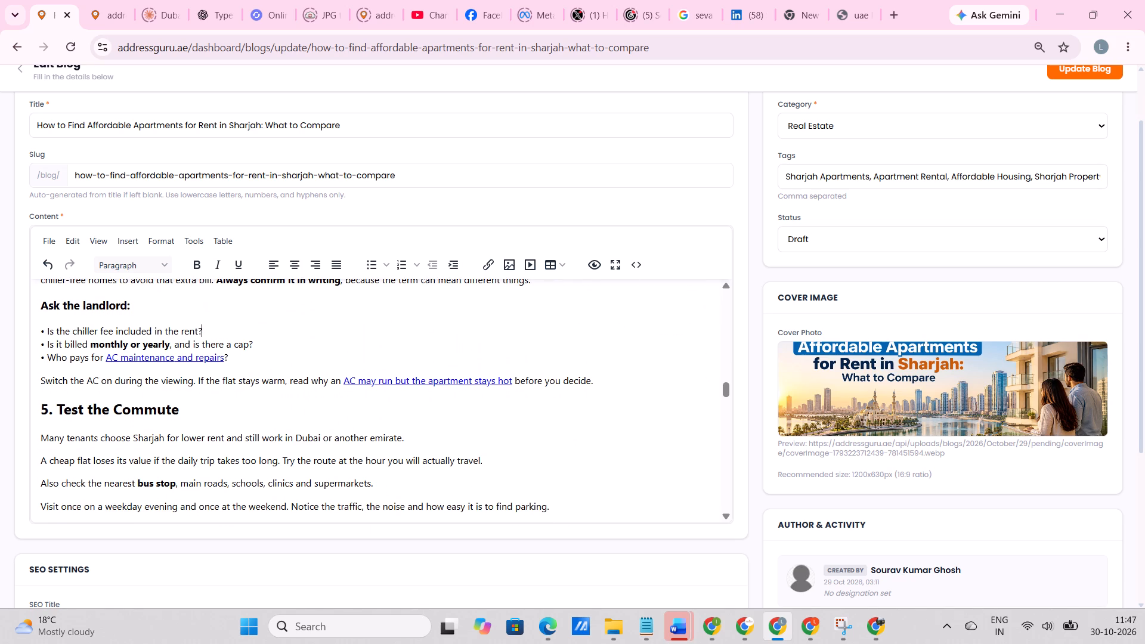
scroll(420, 348, "down", 2)
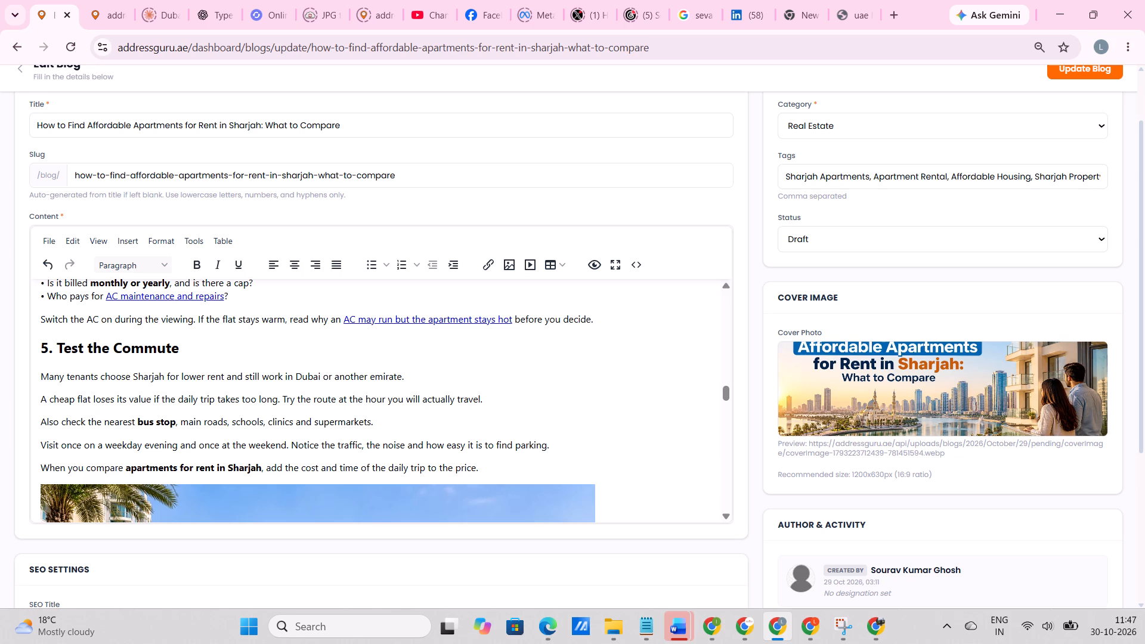
left_click_drag(287, 320, 326, 320)
left_click_drag(326, 320, 314, 320)
key("ctrl+b")
left_click(320, 343)
In section 5, join the "A cheap flat loses its value" paragraph onto the end of the opening paragraph, separated by a space.
scroll(317, 373, "down", 1)
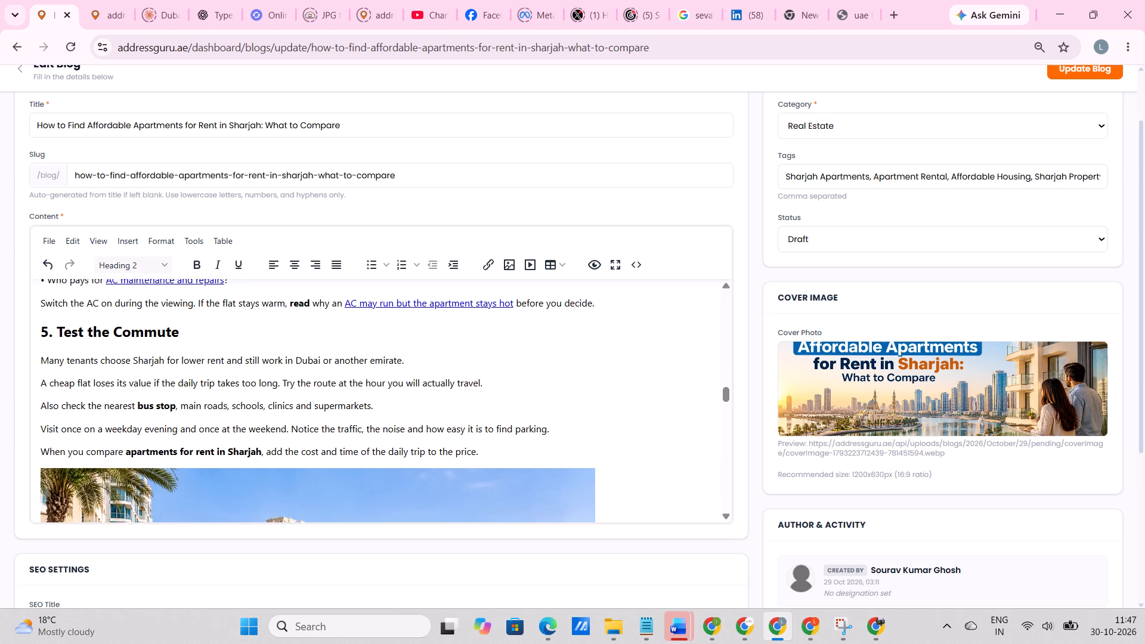
scroll(284, 383, "down", 1)
left_click(40, 377)
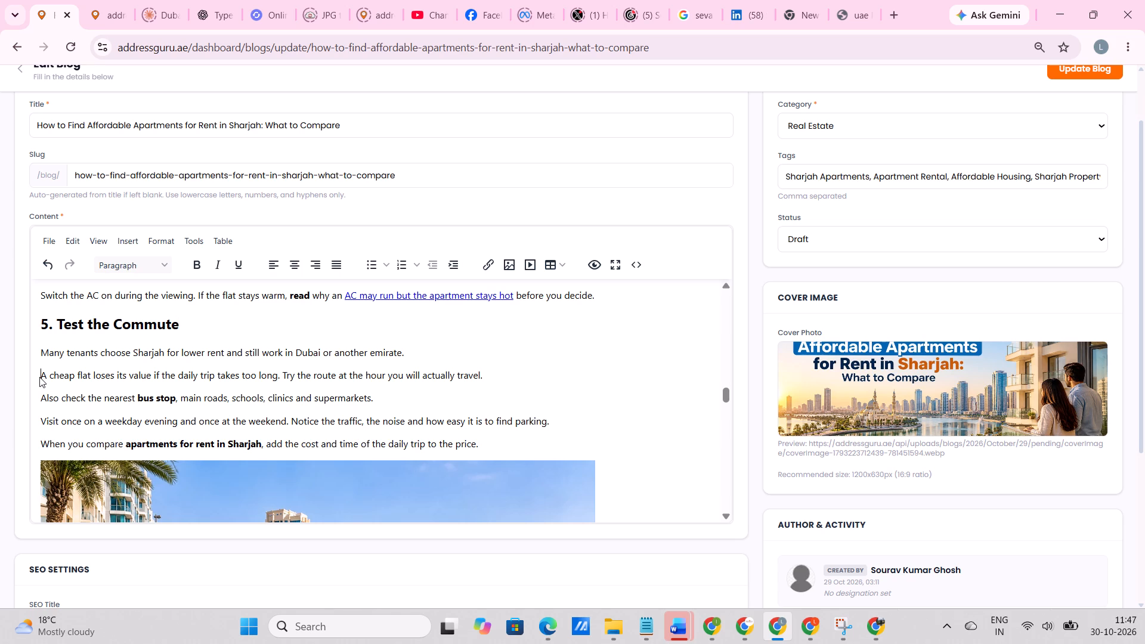
key("BackSpace")
key("space")
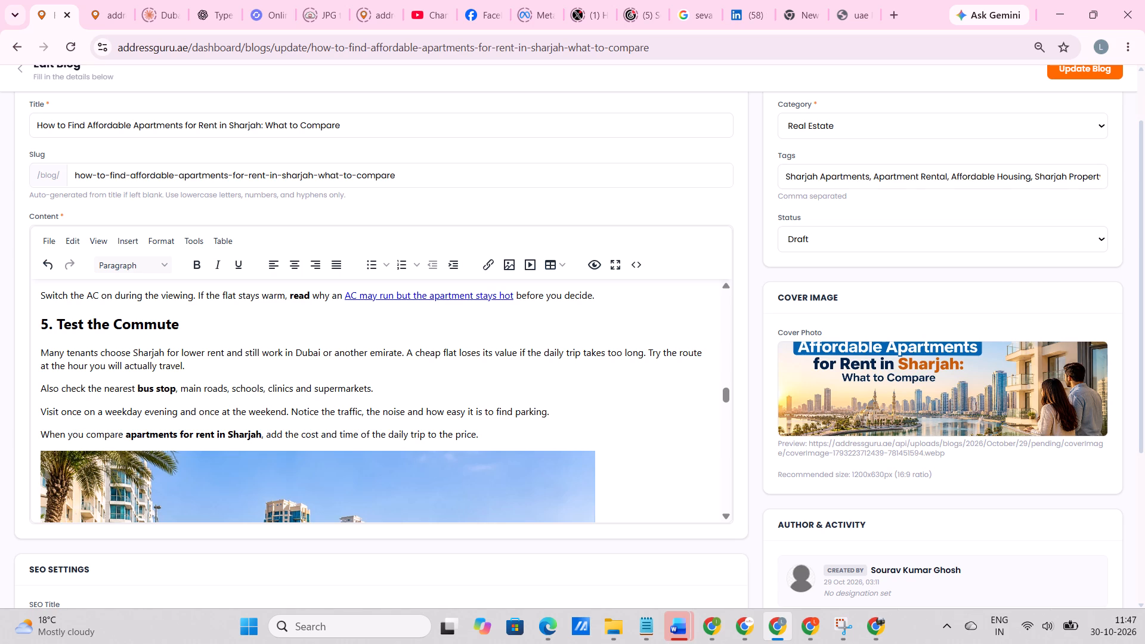
Make "lower rent" bold in section 5's opening paragraph.
left_click_drag(180, 352, 200, 349)
left_click_drag(200, 349, 277, 348)
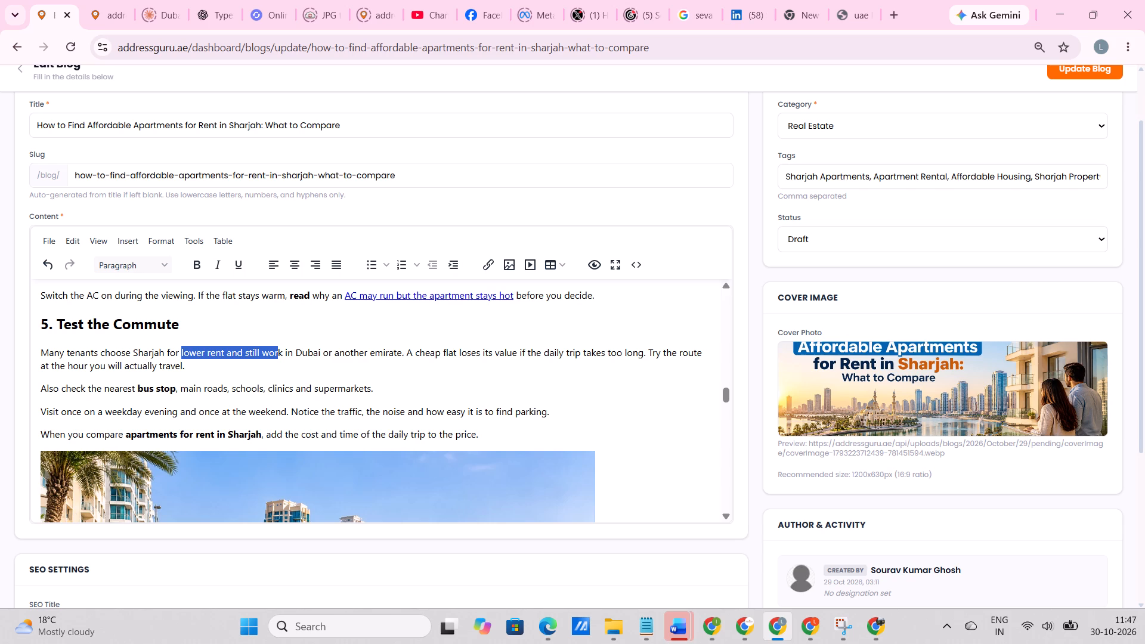
left_click_drag(277, 348, 256, 350)
left_click_drag(256, 350, 230, 348)
left_click_drag(230, 348, 228, 348)
key("ctrl+b")
left_click(252, 363)
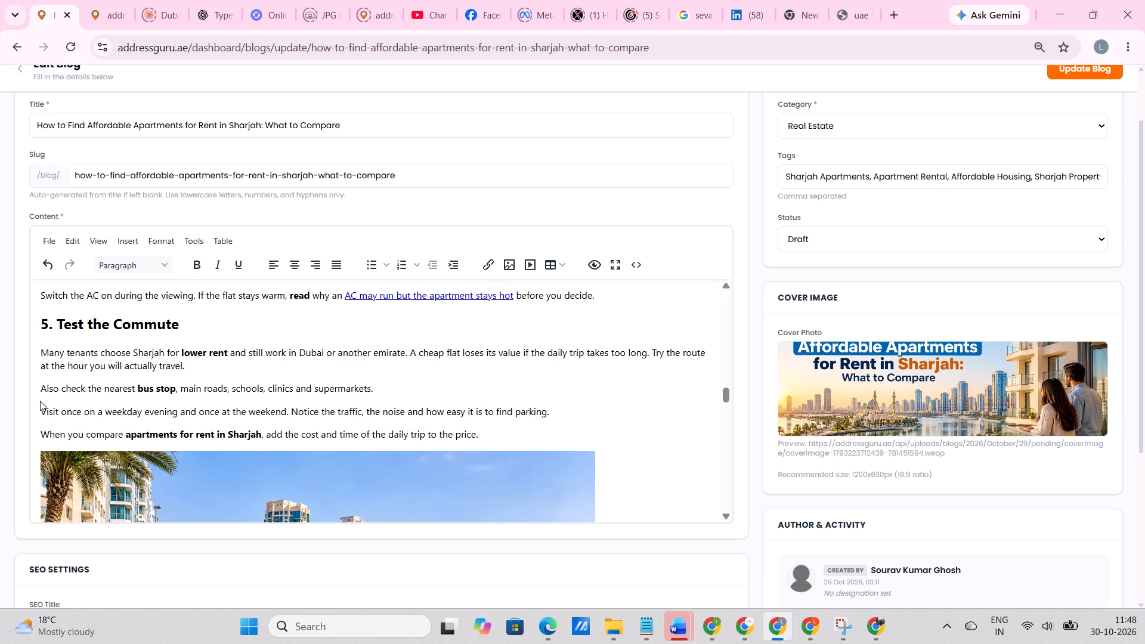
Join the "Visit once on a weekday evening" paragraph onto the end of the "Also check the nearest bus stop" paragraph, separated by a space.
left_click(52, 412)
key("Left")
key("Left")
key("Left")
key("BackSpace")
key("space")
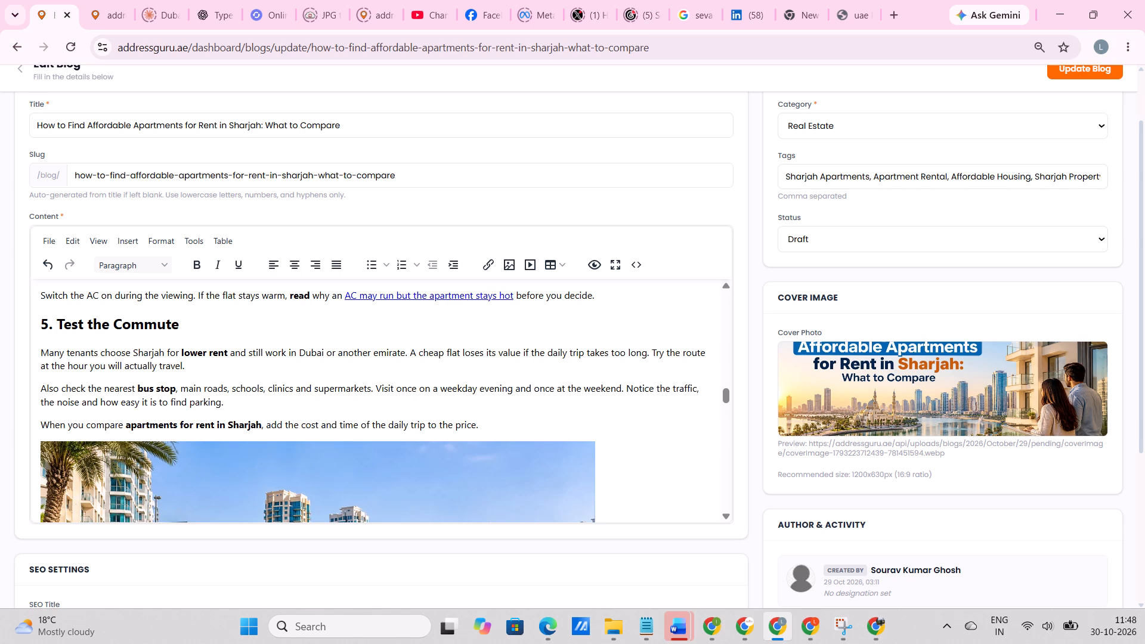
Extend the bold formatting before "bus stop" in section 5 to include "check the nearest".
left_click_drag(60, 389, 130, 389)
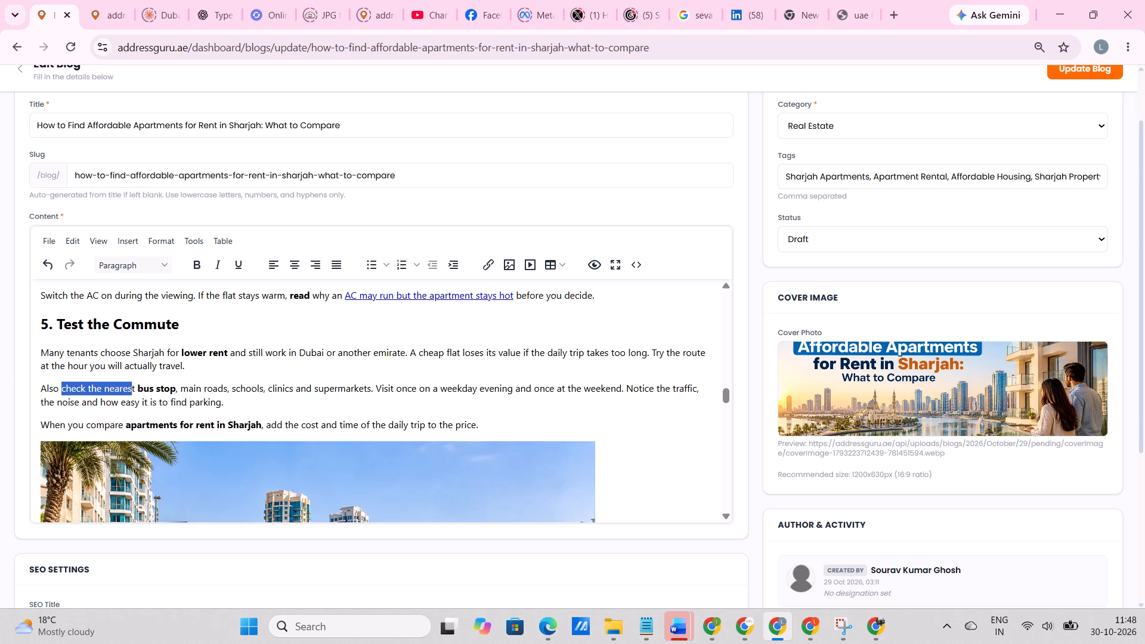
left_click_drag(130, 389, 140, 386)
key("ctrl+b")
left_click(213, 399)
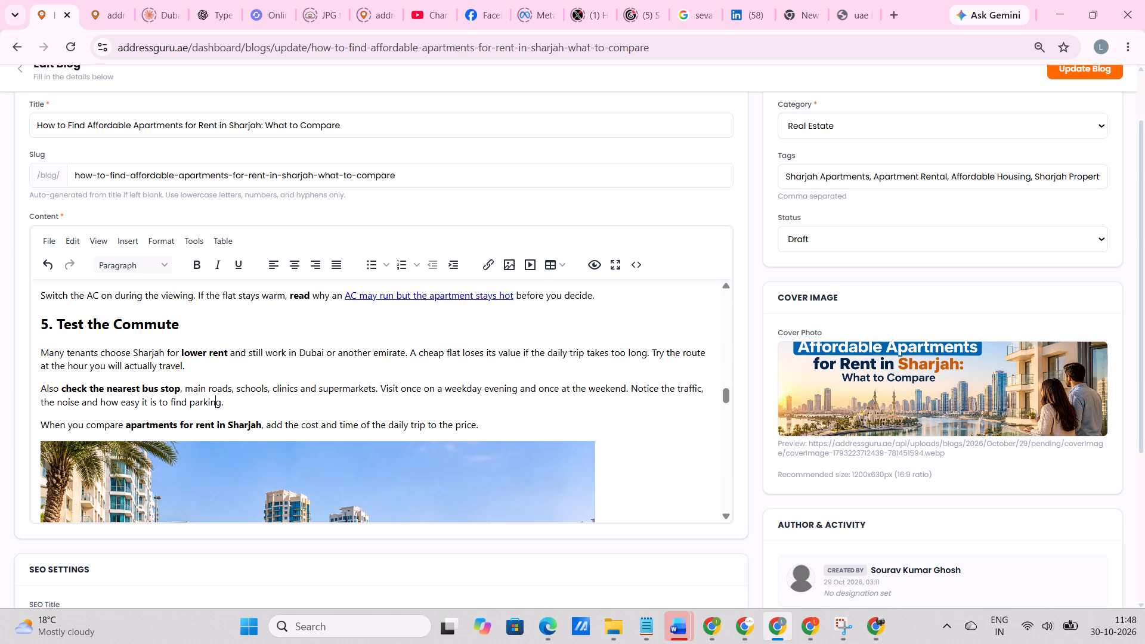
scroll(317, 413, "down", 1)
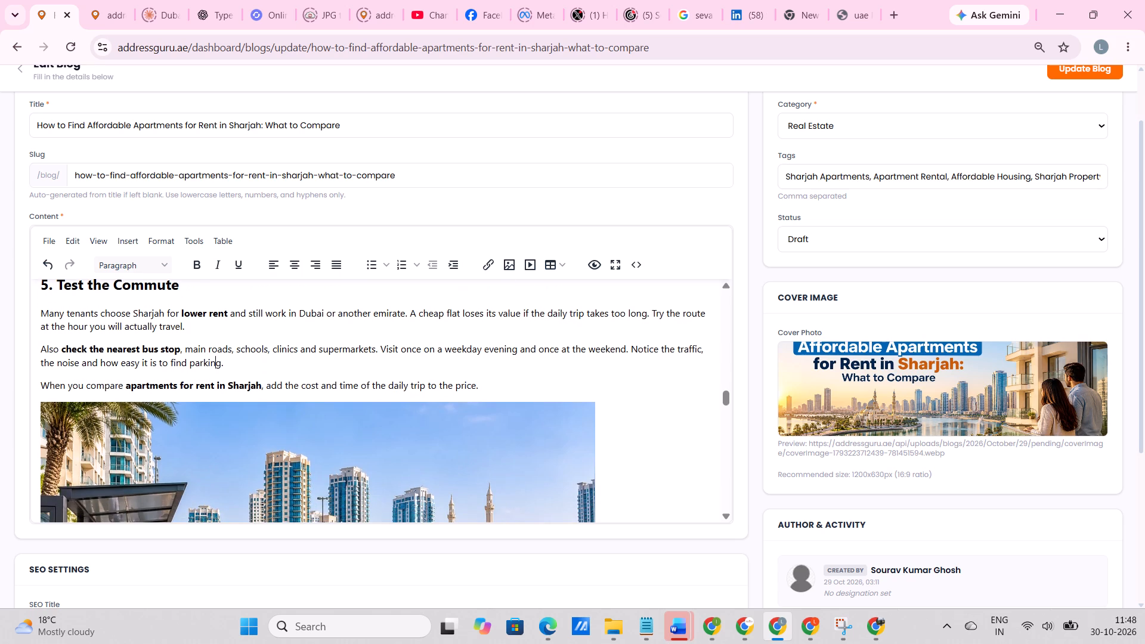
Remove the bold formatting from "apartments for rent in Sharjah" in section 5's last paragraph.
scroll(315, 413, "down", 1)
left_click_drag(126, 383, 276, 382)
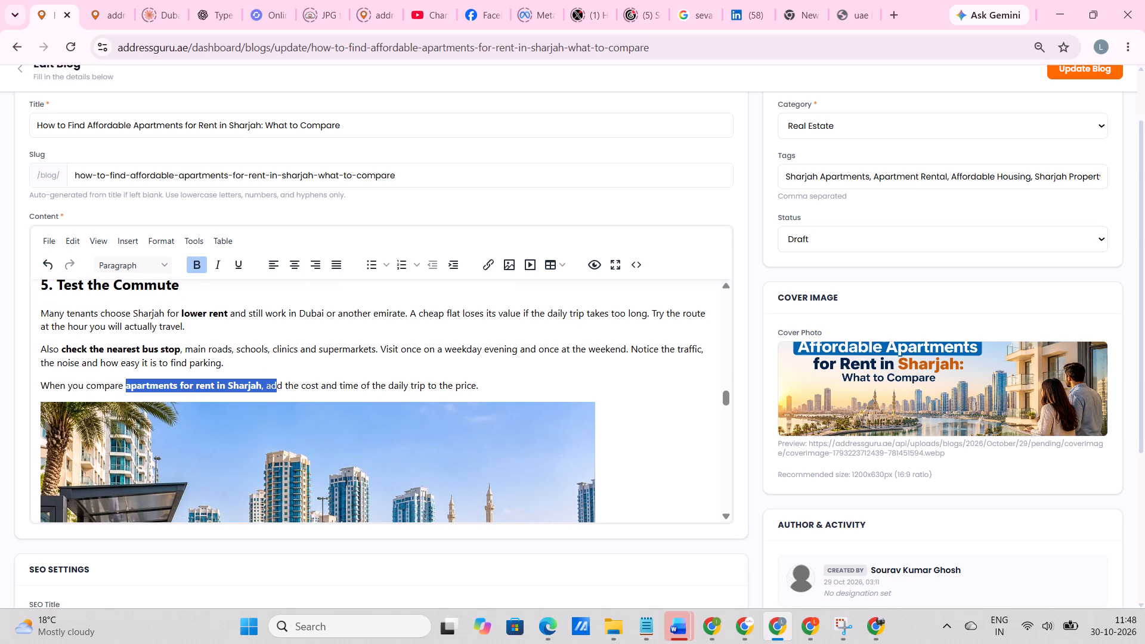
left_click_drag(276, 382, 276, 382)
key("ctrl+b")
left_click(276, 382)
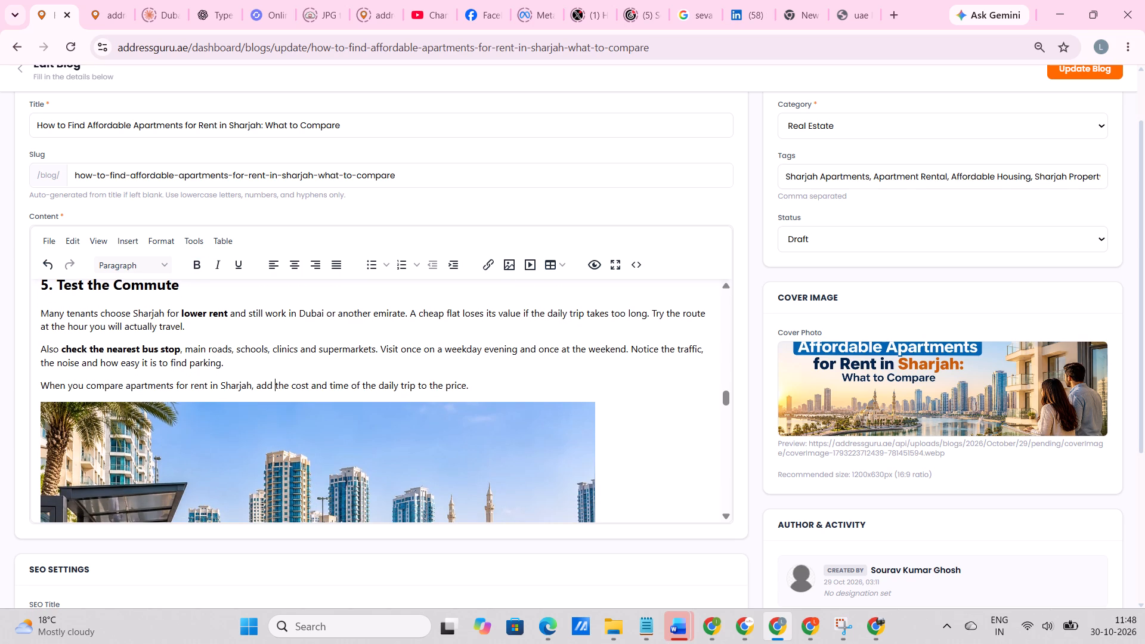
Make "add the cost and time of the daily trip" bold in section 5's last paragraph.
left_click_drag(257, 386, 348, 385)
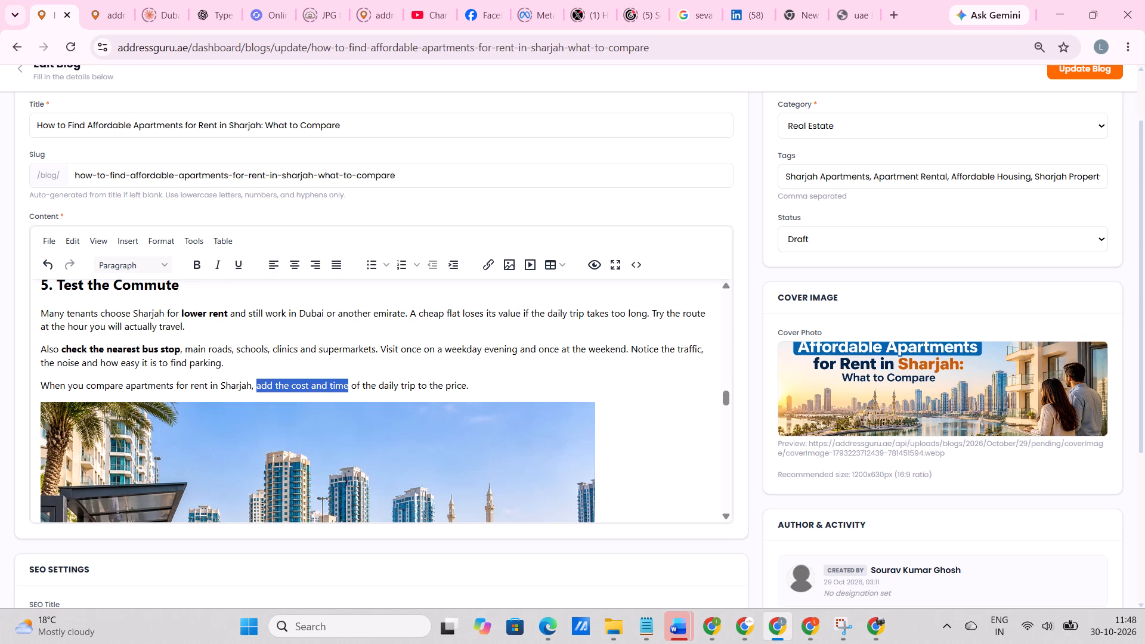
left_click_drag(348, 385, 410, 382)
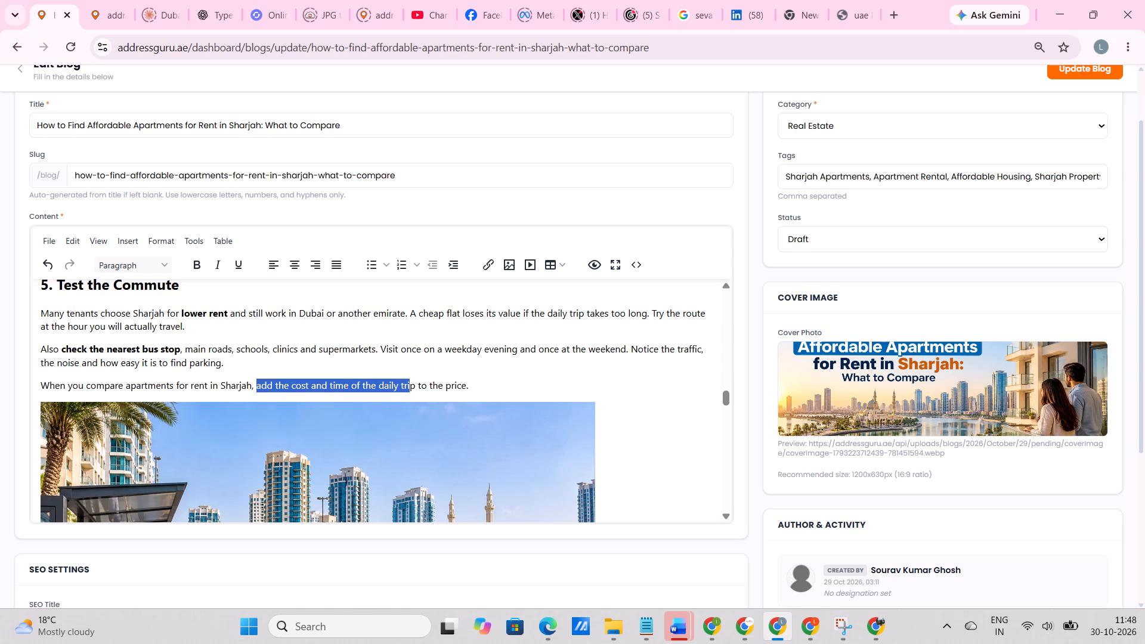
left_click_drag(410, 382, 403, 380)
left_click(403, 380)
left_click_drag(414, 383, 259, 385)
left_click_drag(259, 385, 254, 386)
key("ctrl+b")
left_click(316, 377)
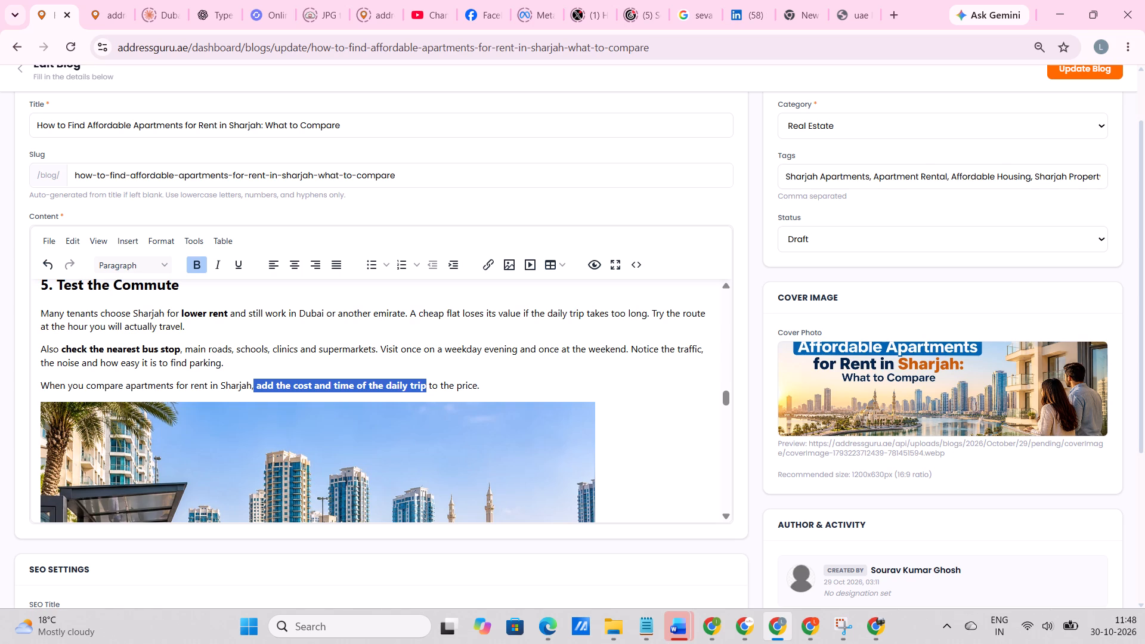
Join the "Also check the nearest bus stop" paragraph onto the end of section 5's opening paragraph, separated by a space.
scroll(317, 377, "up", 1)
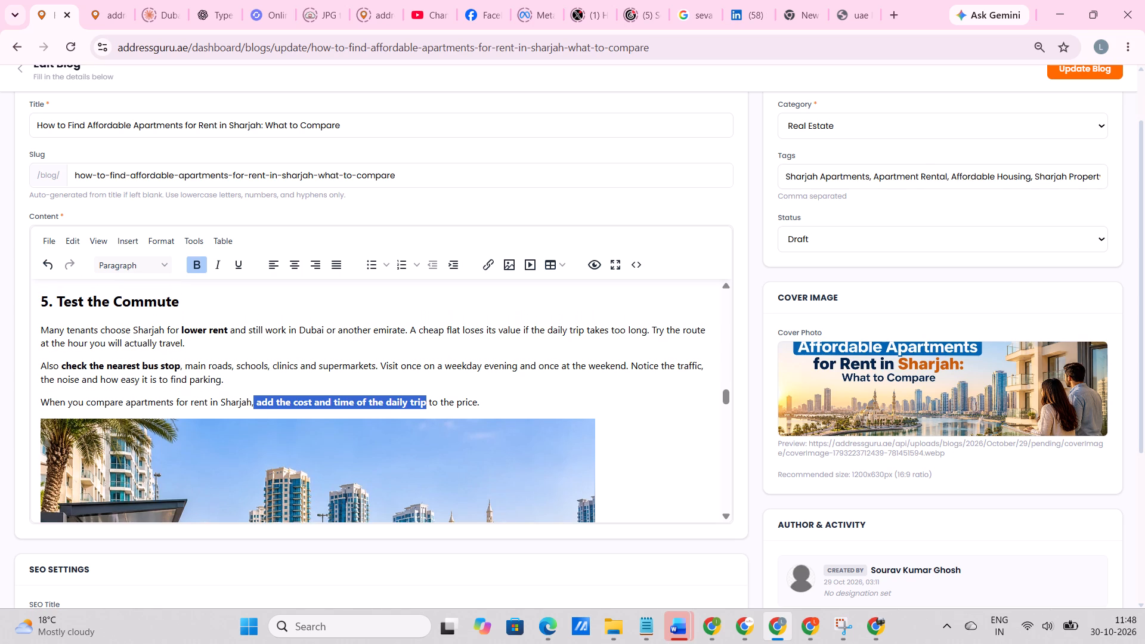
left_click(39, 363)
key("BackSpace")
key("space")
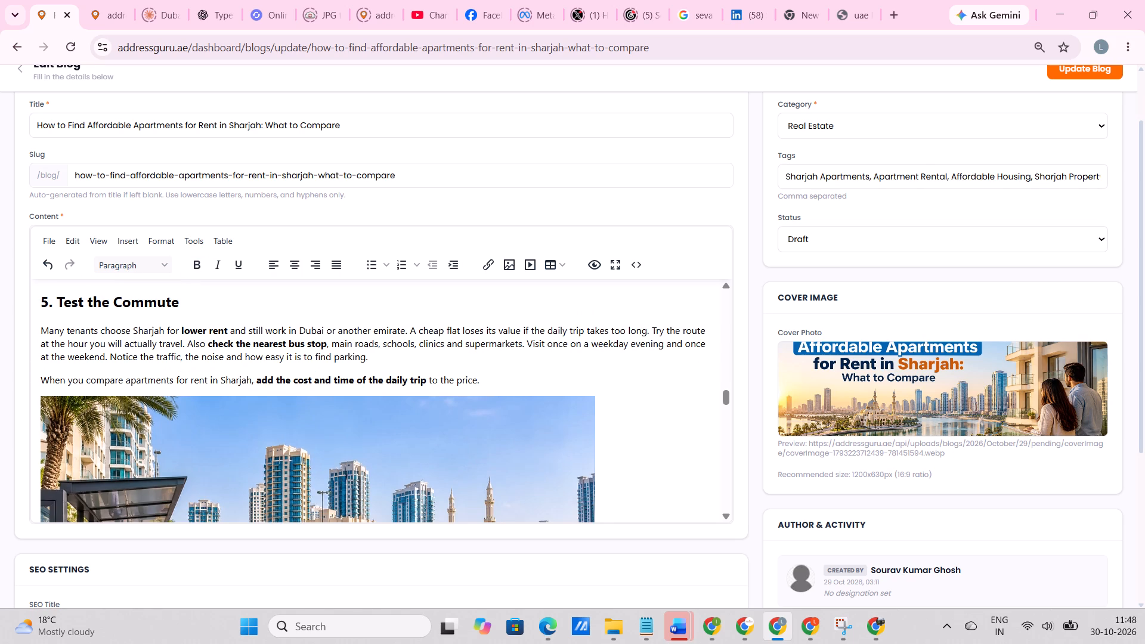
Start a new paragraph at "Visit once on a weekday evening" in section 5 and join the "When you compare" paragraph onto its end.
left_click(528, 345)
key("BackSpace")
key("Return")
key("Down")
key("BackSpace")
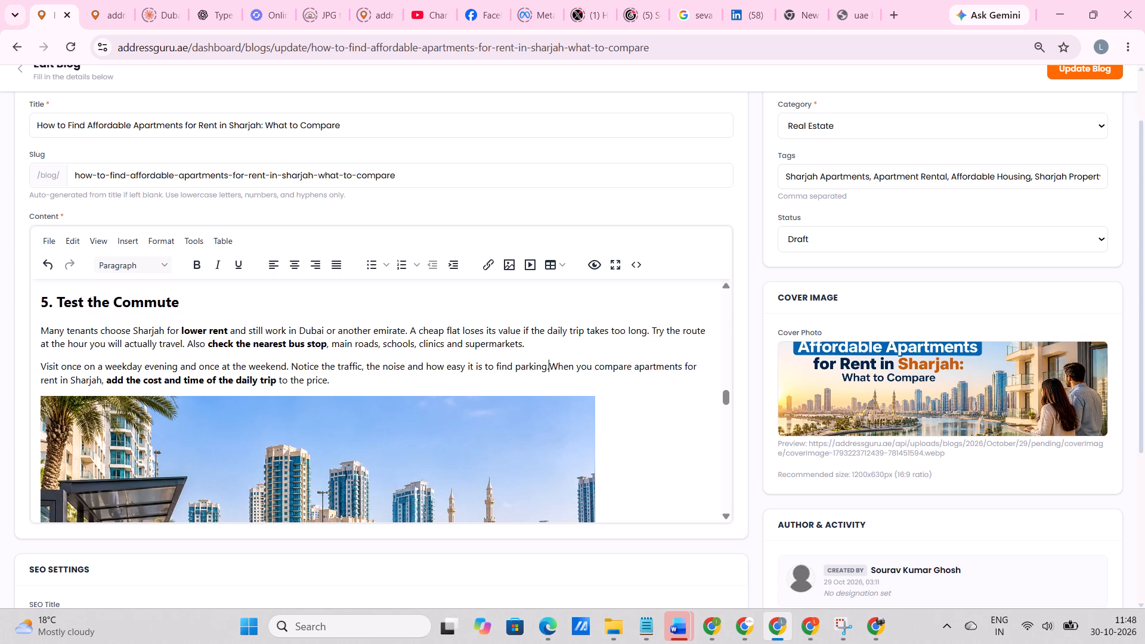
key("space")
Remove the bold formatting from "studio for rent in Sharjah" in section 6's occupancy limits bullet.
scroll(488, 330, "down", 3)
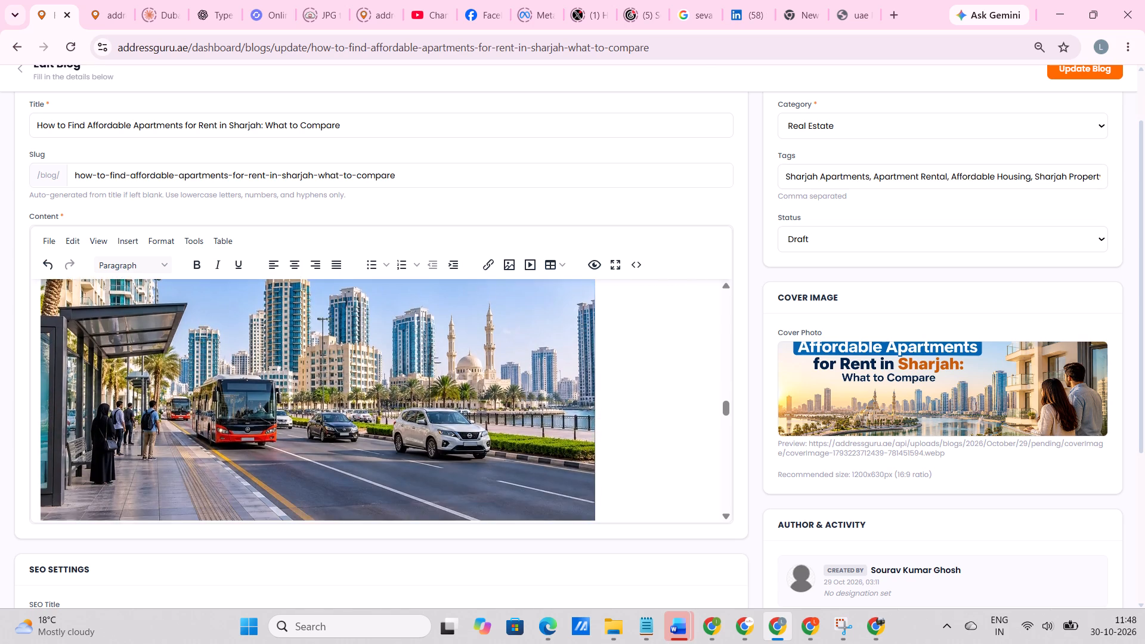
scroll(457, 333, "down", 1)
scroll(461, 335, "up", 2)
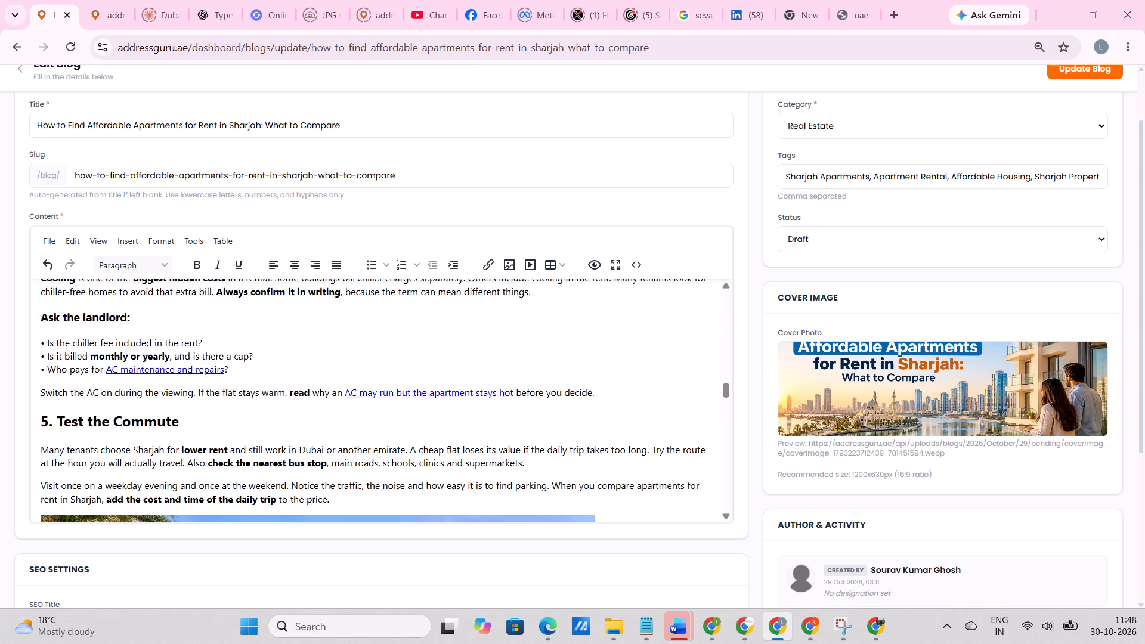
scroll(461, 335, "up", 1)
scroll(461, 335, "down", 8)
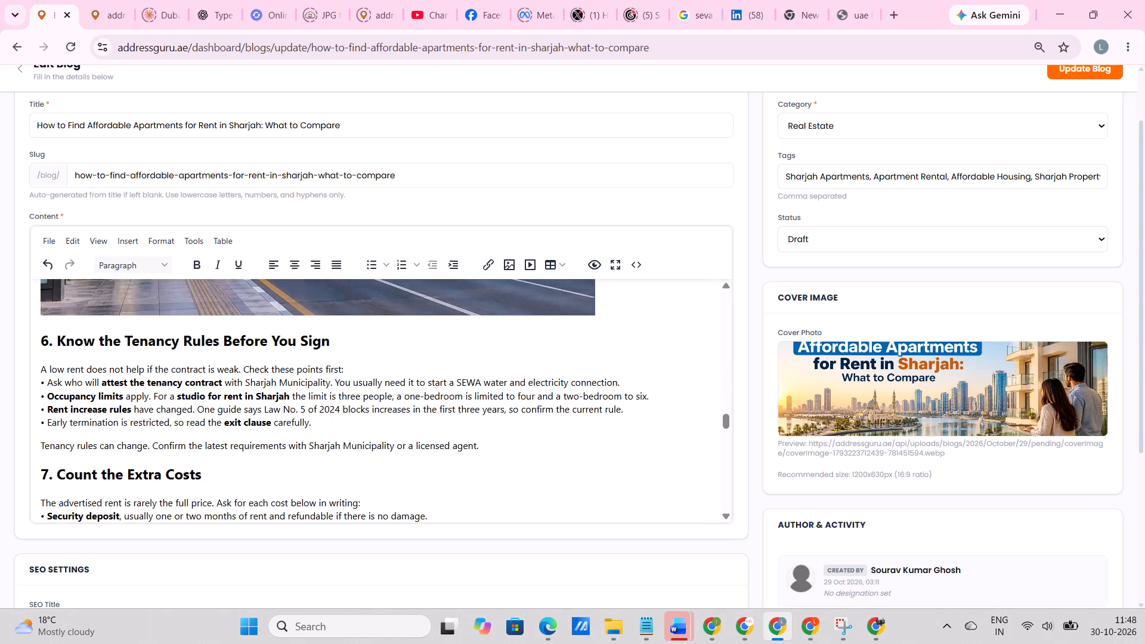
scroll(375, 343, "down", 3)
scroll(346, 349, "up", 1)
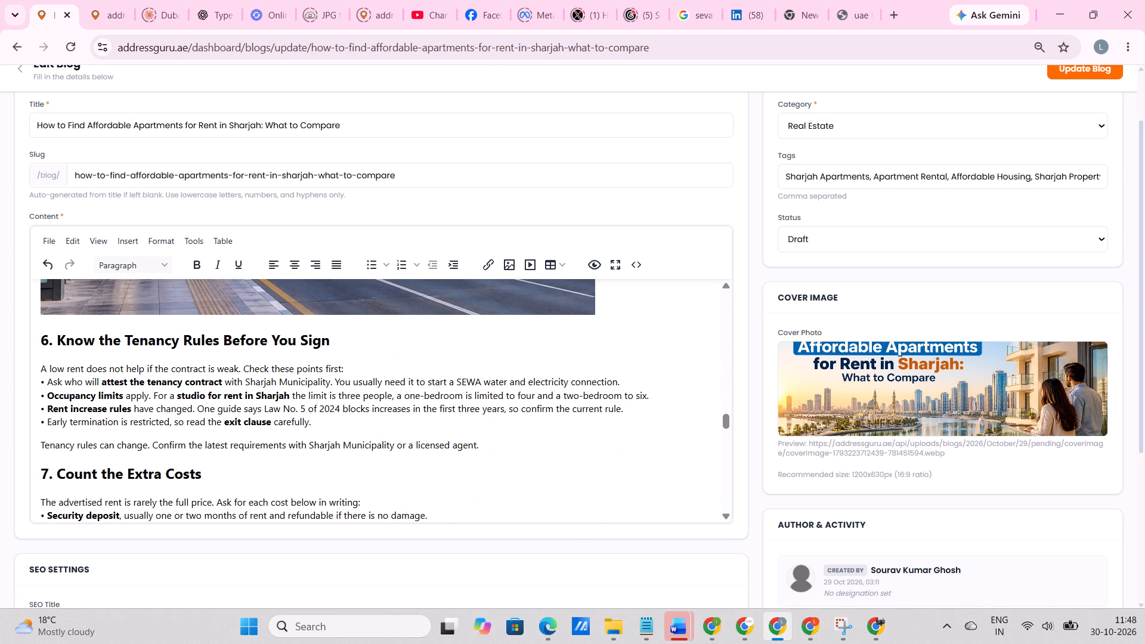
scroll(182, 386, "down", 1)
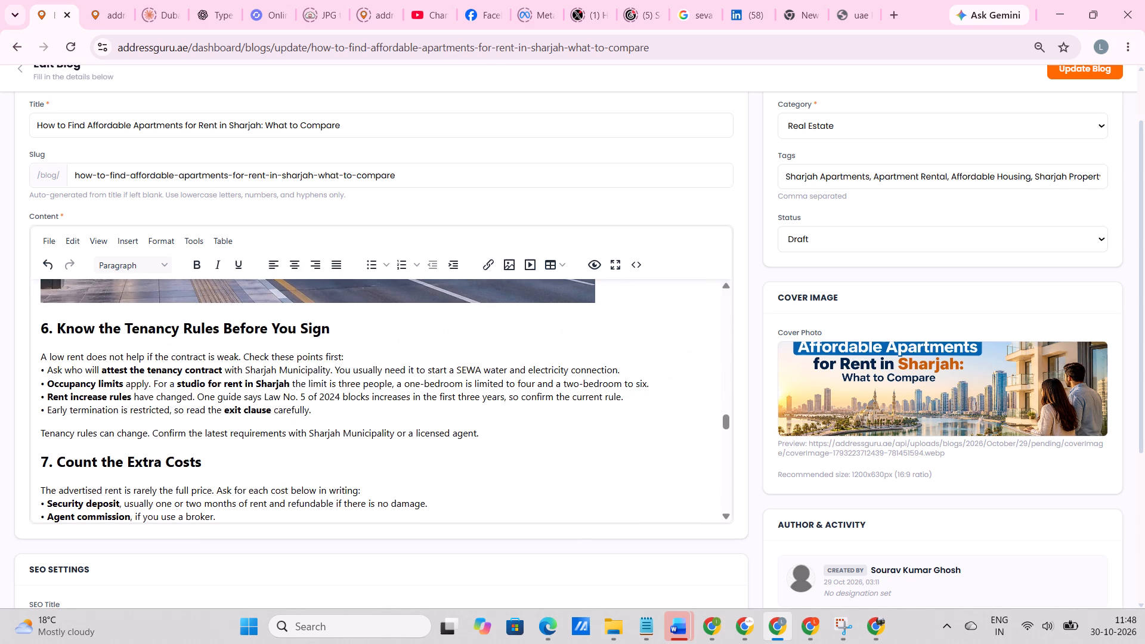
left_click_drag(178, 382, 328, 380)
key("ctrl+b")
left_click(328, 380)
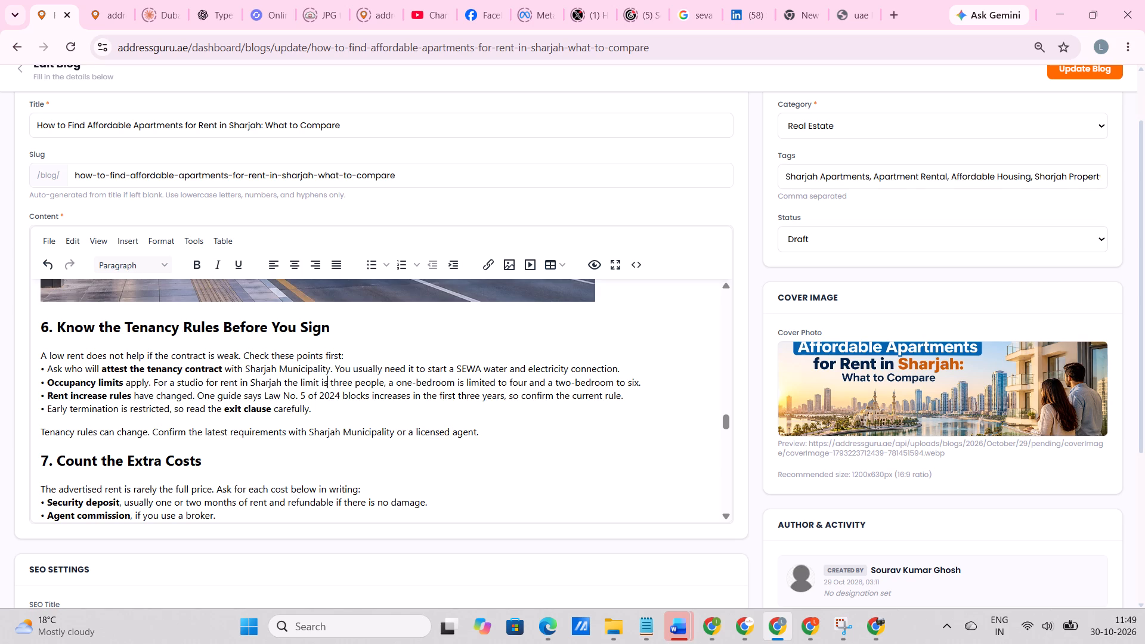
Remove the bold formatting from "flats for rent in Sharjah" in section 7's closing paragraph.
scroll(205, 385, "down", 2)
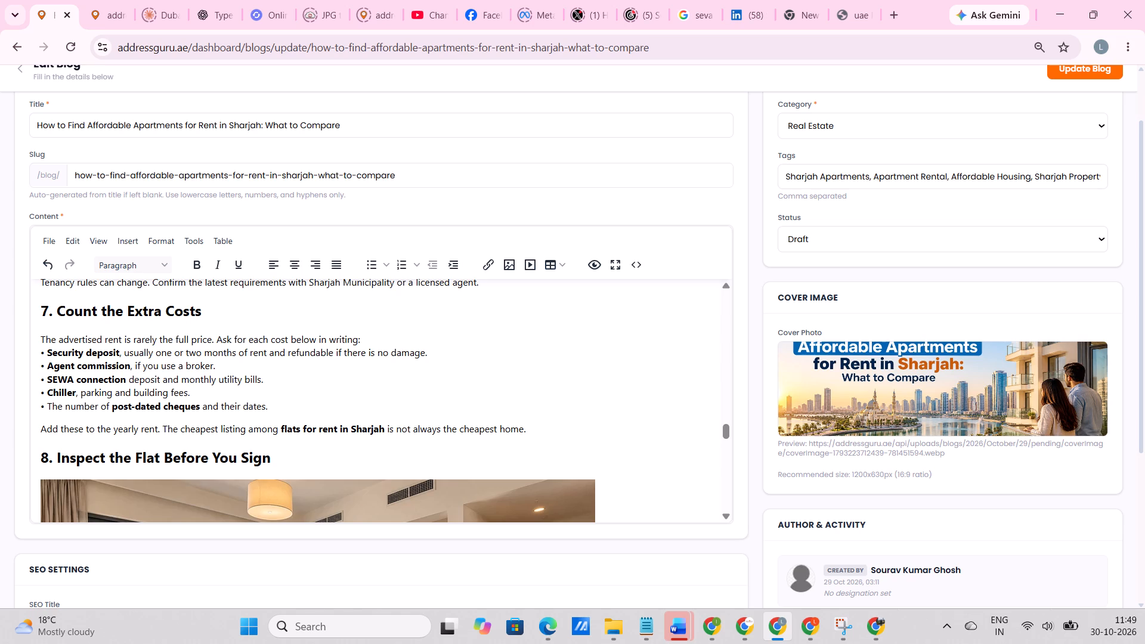
left_click_drag(279, 428, 423, 428)
key("ctrl+b")
key("ctrl+b")
left_click(423, 428)
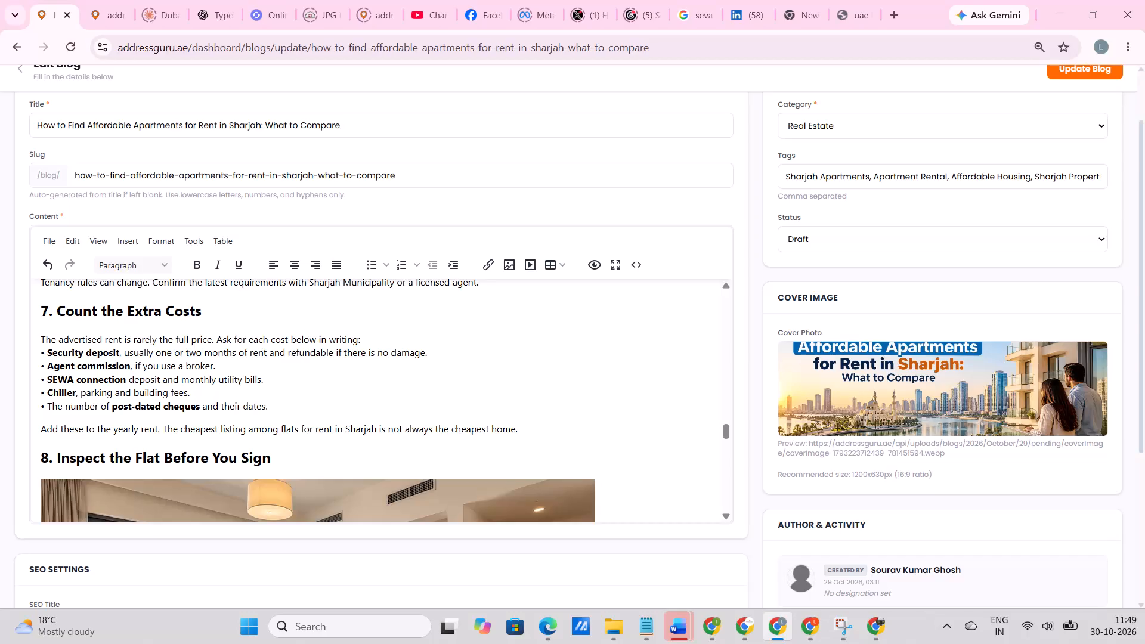
Review the layout and bold text of sections 6 to 10 and the checklist table near the article's end.
scroll(423, 428, "up", 1)
scroll(423, 428, "down", 1)
scroll(423, 428, "up", 5)
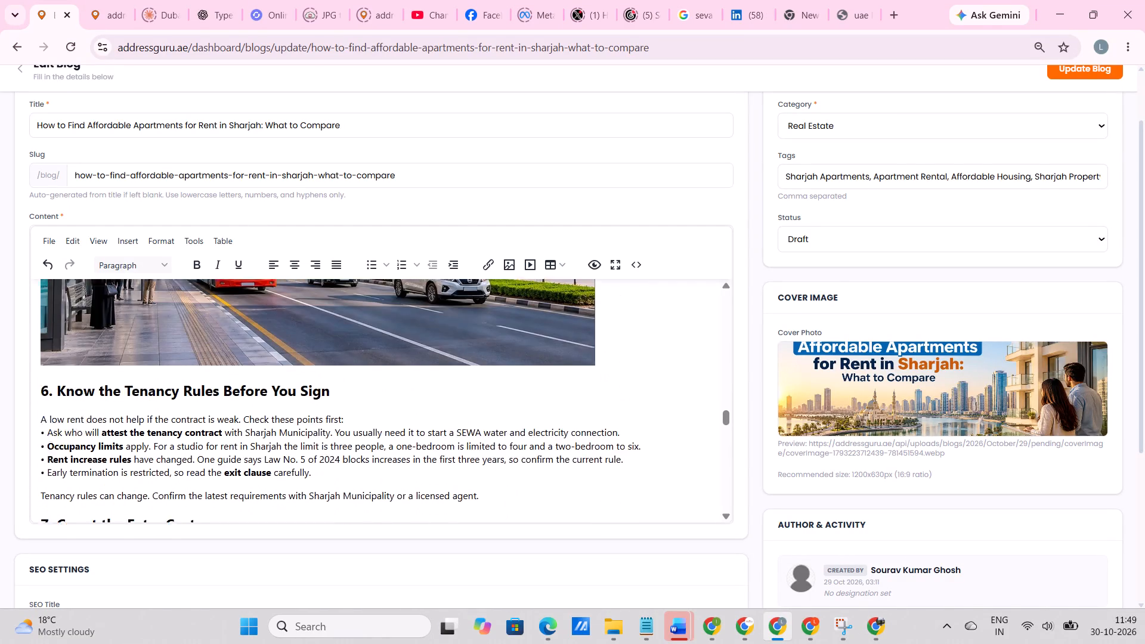
scroll(423, 428, "up", 1)
scroll(423, 428, "down", 4)
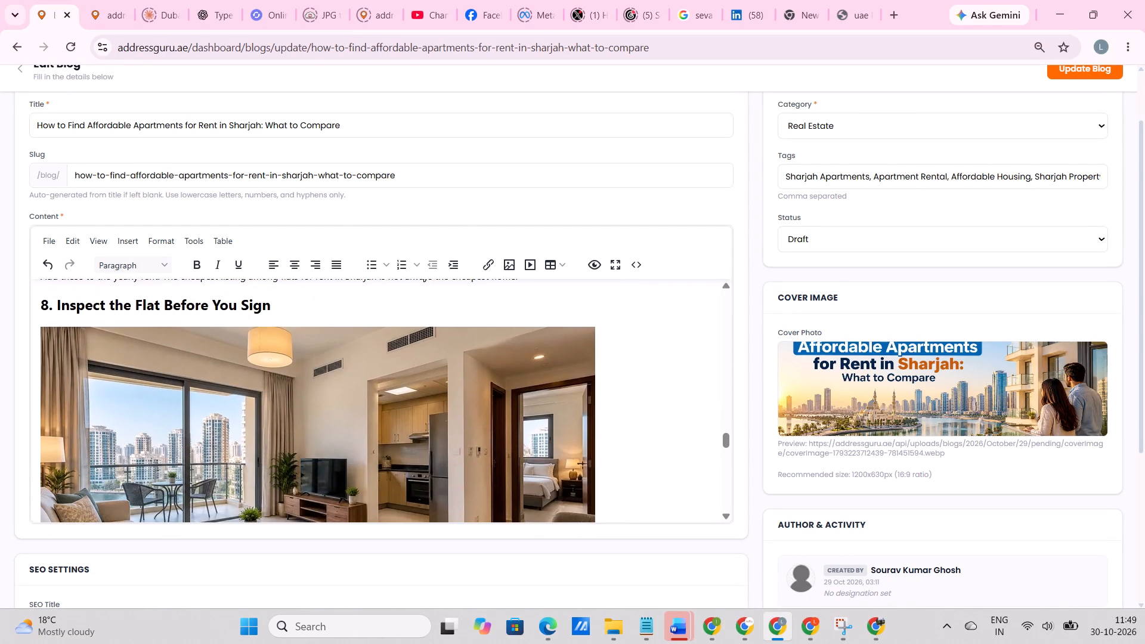
scroll(423, 428, "down", 2)
scroll(423, 428, "up", 4)
scroll(423, 428, "down", 1)
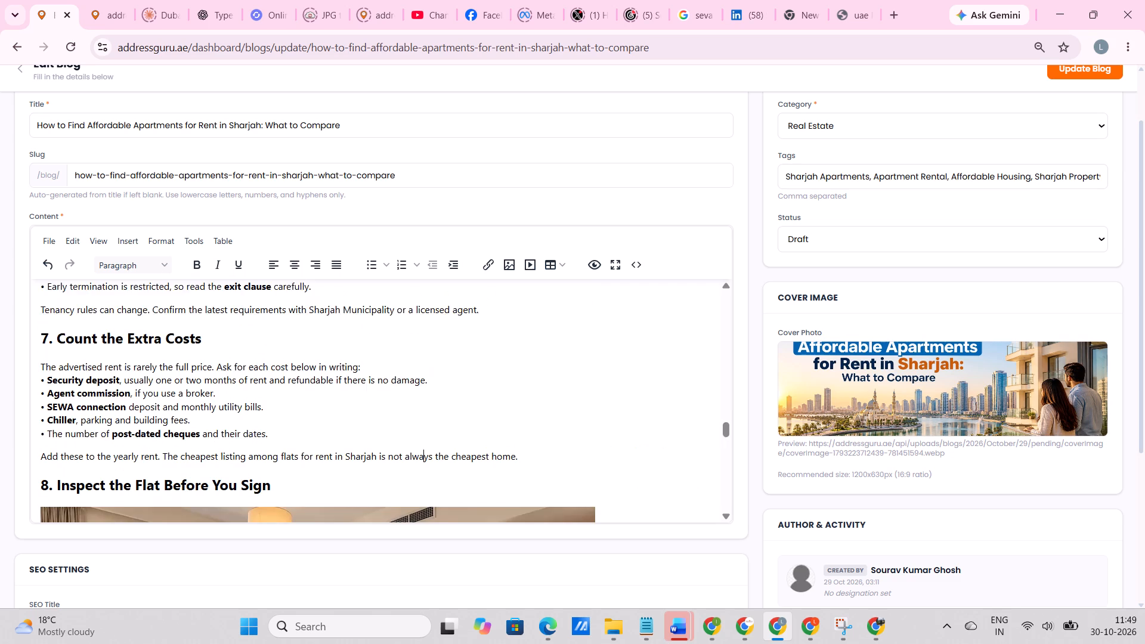
scroll(423, 428, "down", 4)
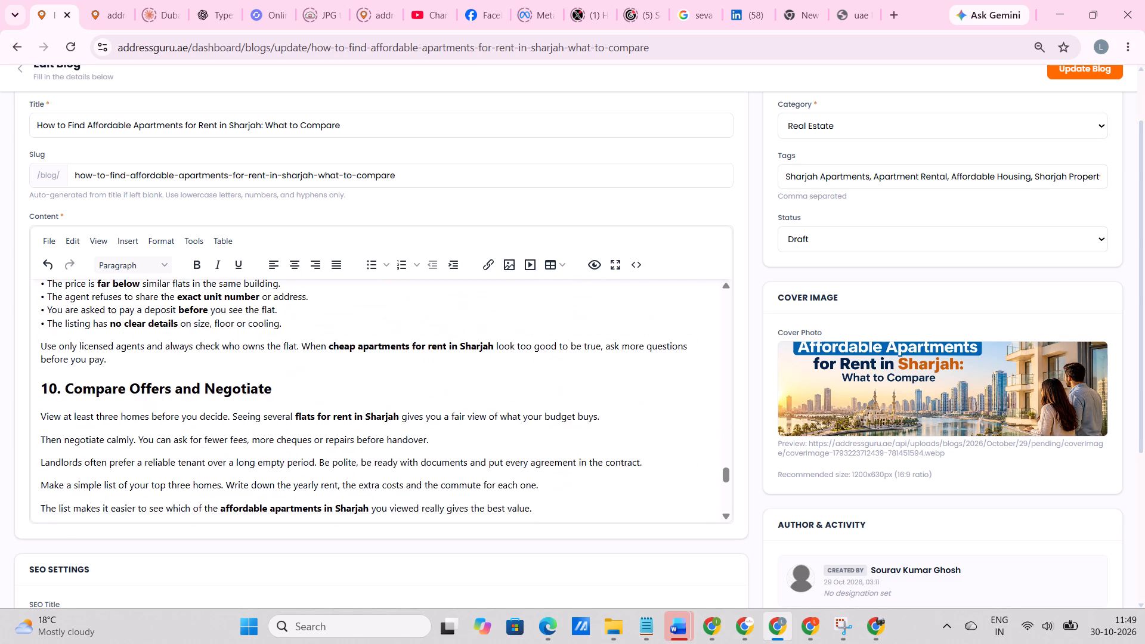
scroll(423, 428, "down", 3)
scroll(423, 428, "up", 2)
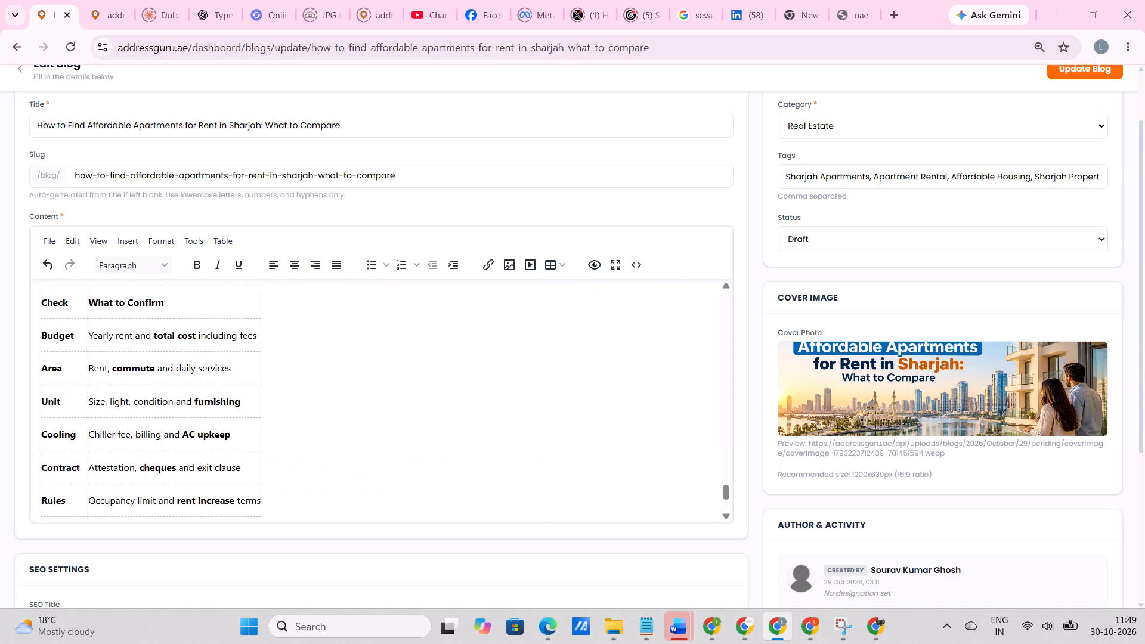
scroll(423, 428, "up", 5)
scroll(423, 428, "down", 2)
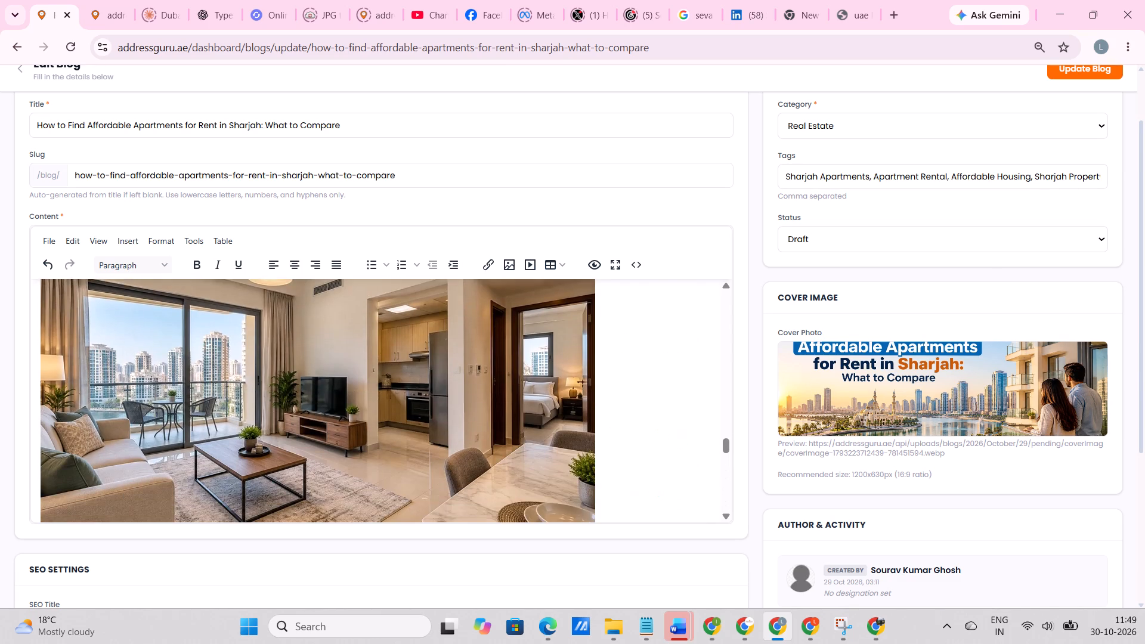
In section 9, separate "Be careful when:" from its bullet list and format it as Heading 3.
scroll(423, 428, "down", 2)
scroll(302, 392, "down", 3)
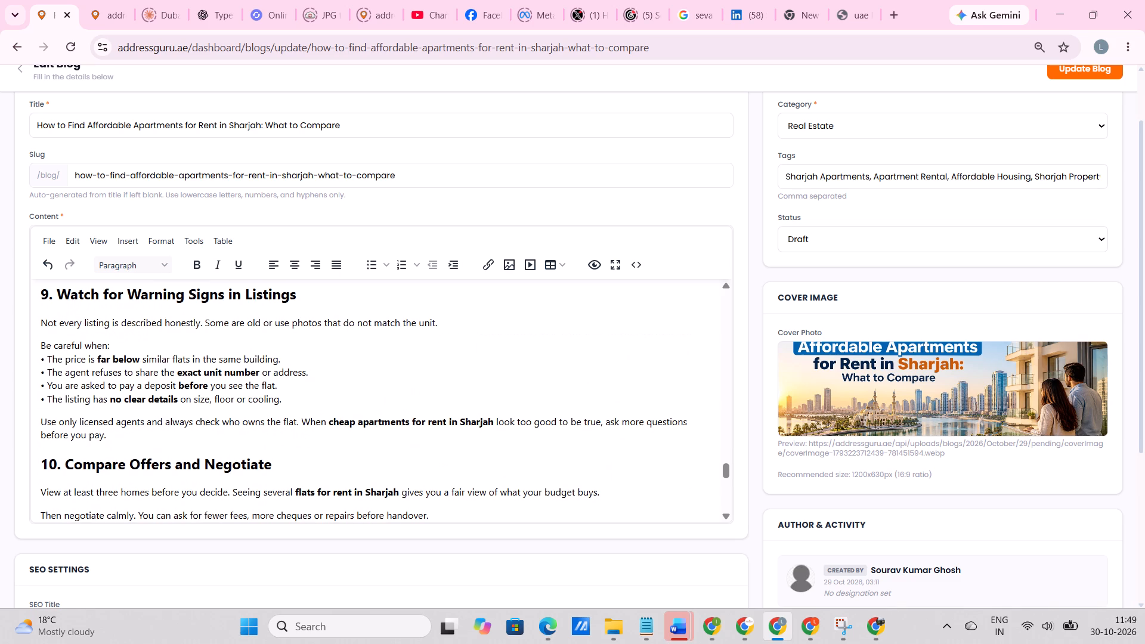
left_click(117, 343)
key("Return")
key("BackSpace")
key("Return")
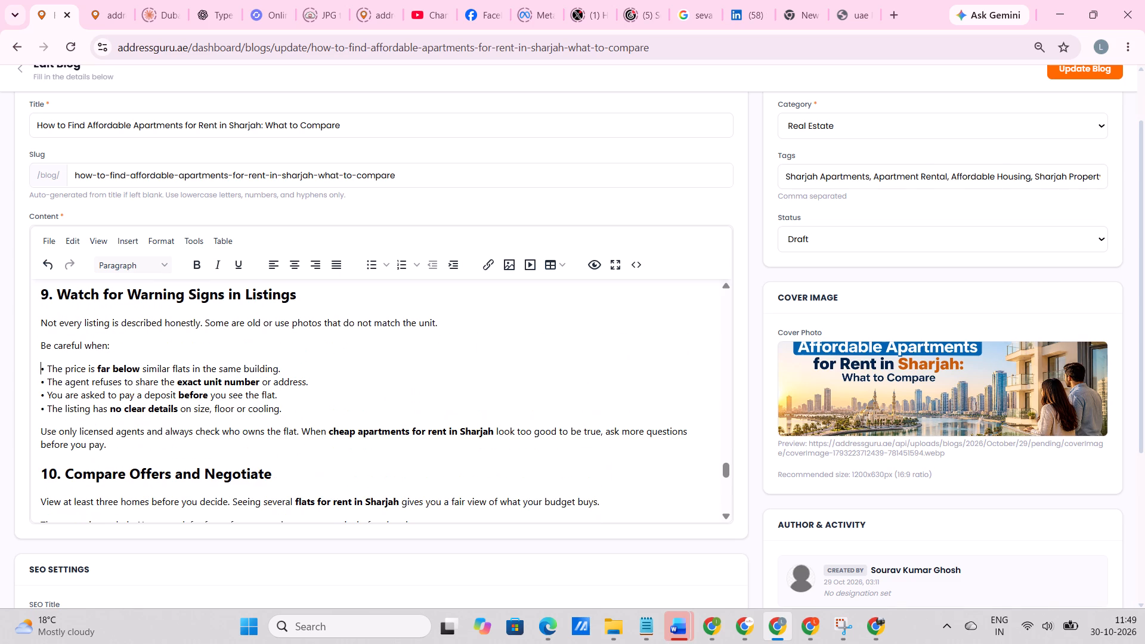
key("Up")
left_click(142, 264)
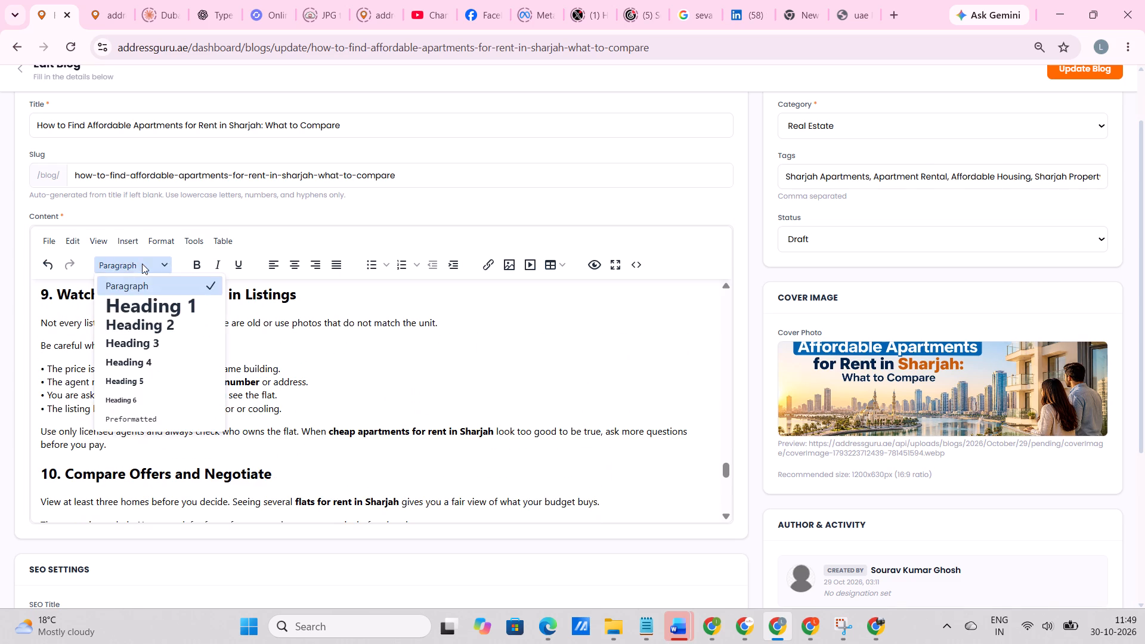
left_click(162, 342)
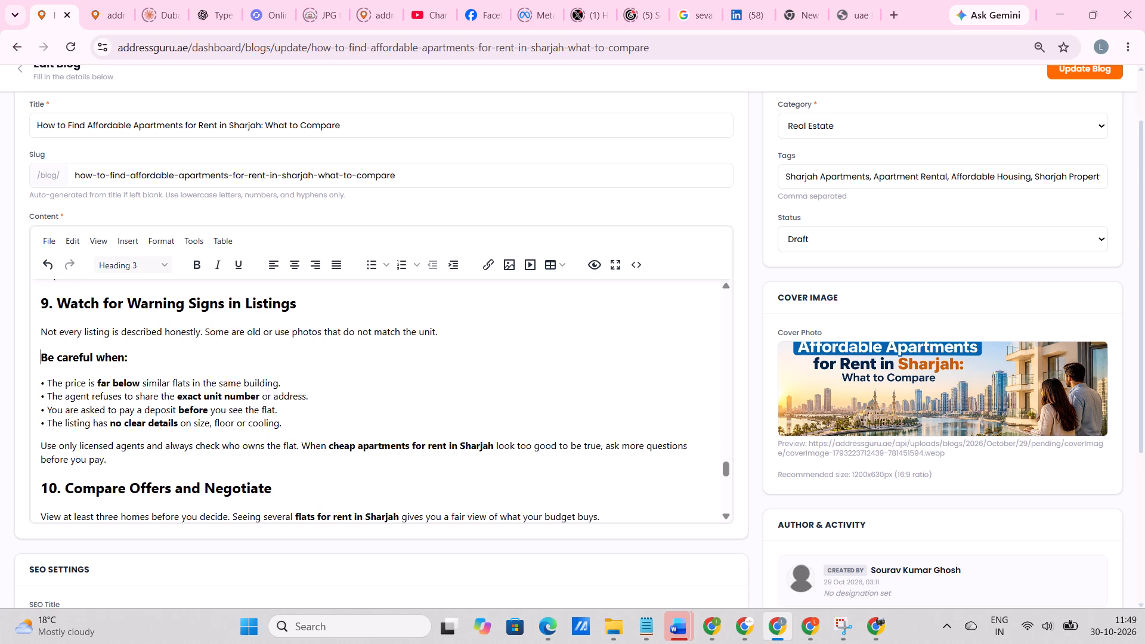
Remove the bold formatting from "cheap apartments for rent in Sharjah" in section 9's closing paragraph.
left_click_drag(330, 442, 499, 442)
key("ctrl+b")
left_click(499, 442)
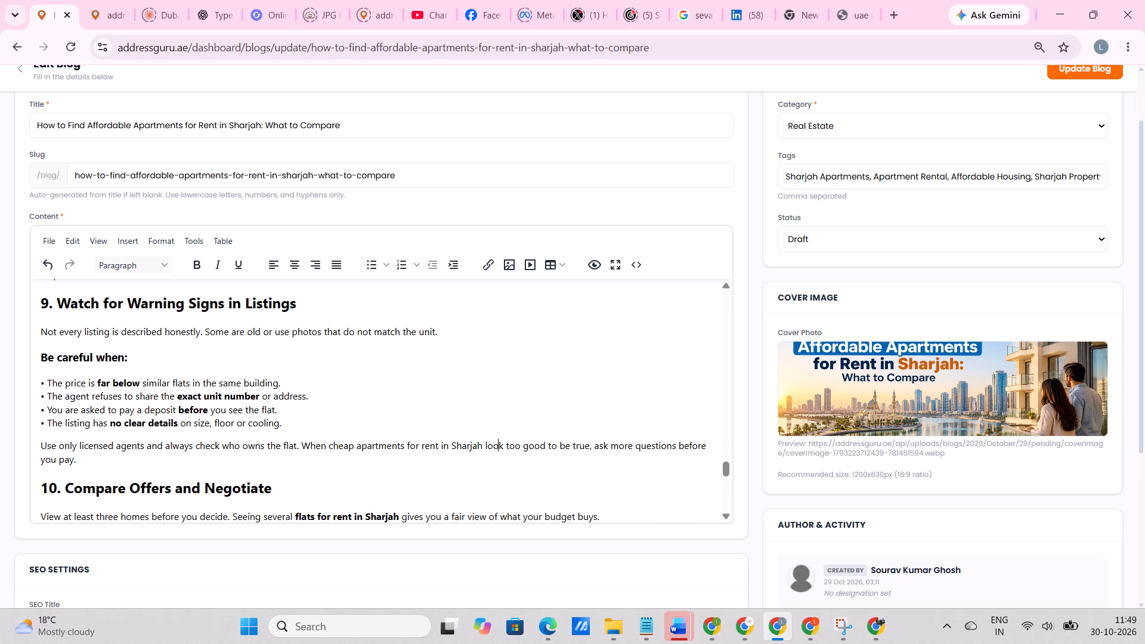
left_click_drag(76, 444, 77, 444)
left_click_drag(77, 444, 147, 439)
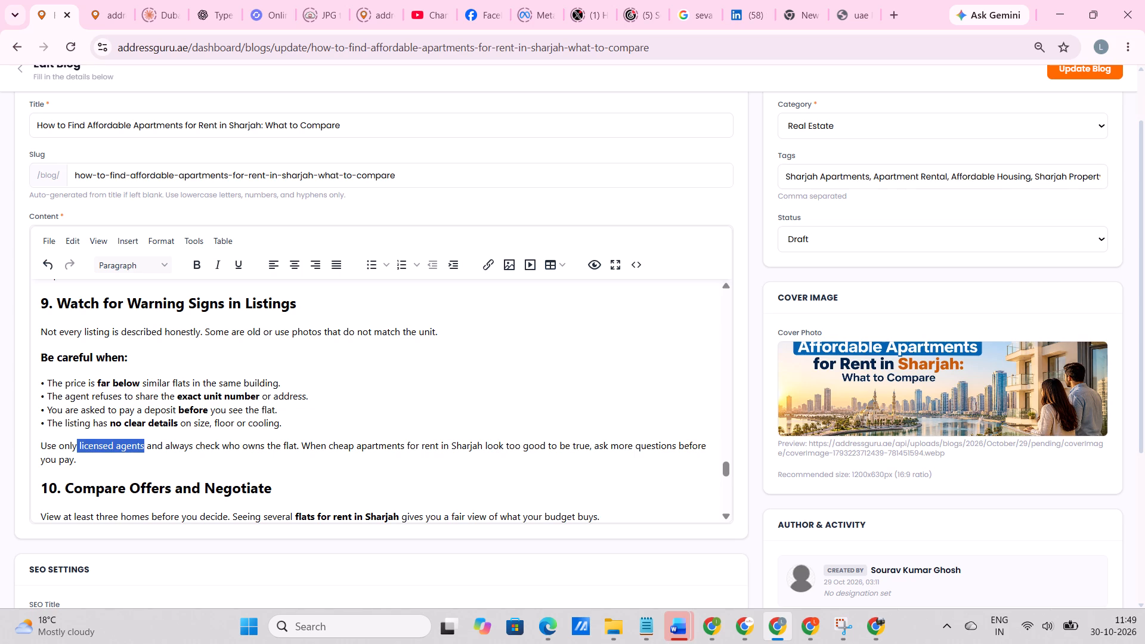
left_click_drag(147, 439, 144, 440)
left_click(744, 628)
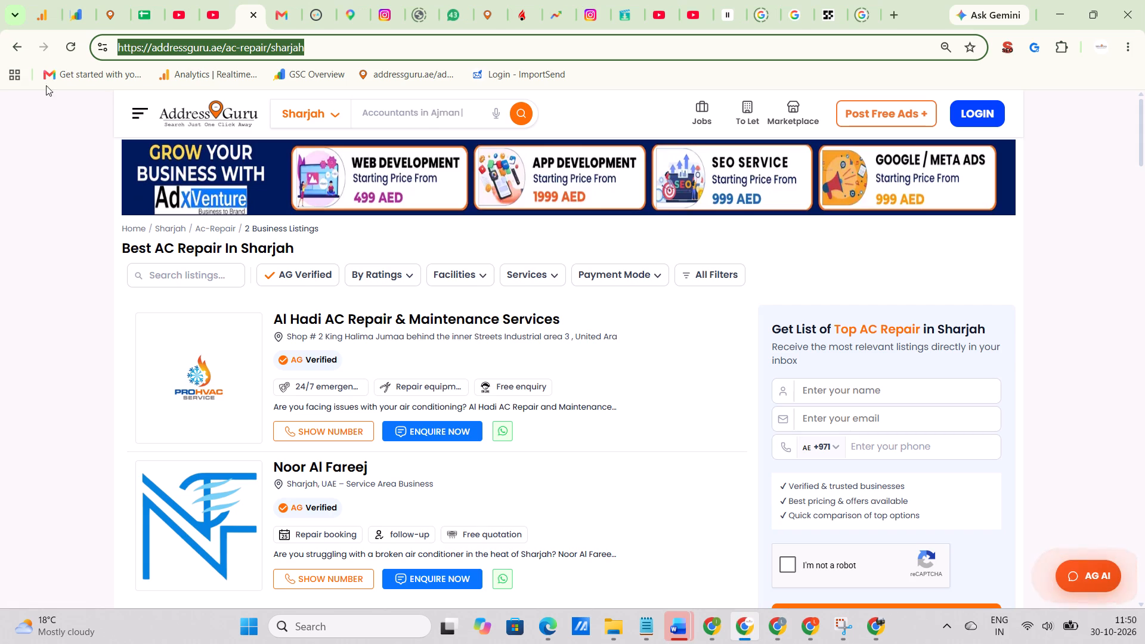
left_click(7, 52)
left_click(7, 53)
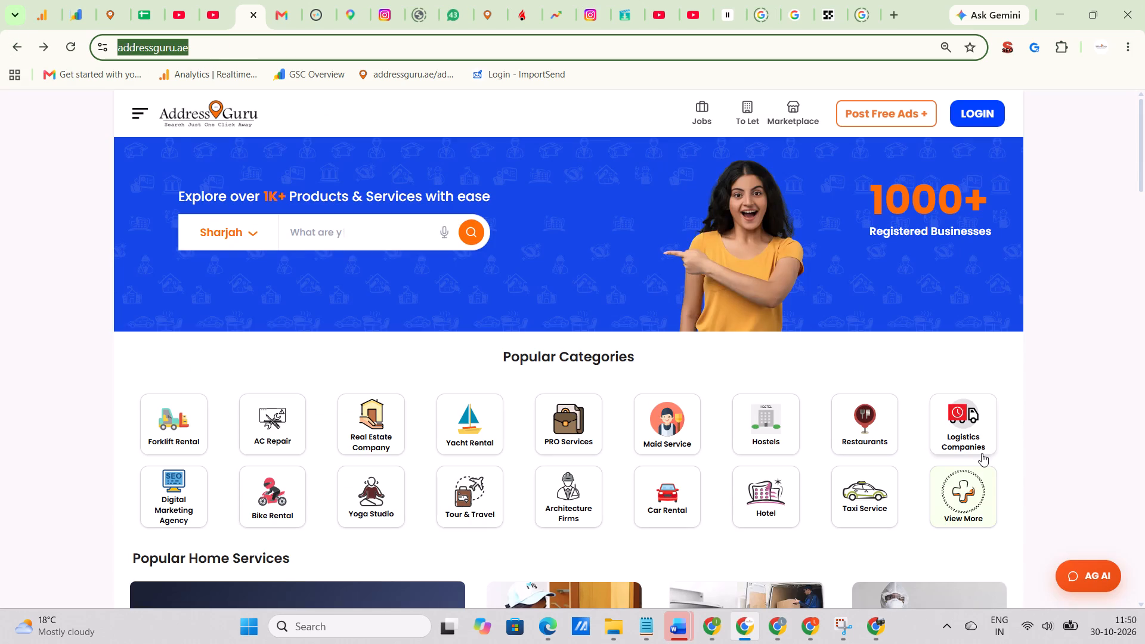
left_click(361, 442)
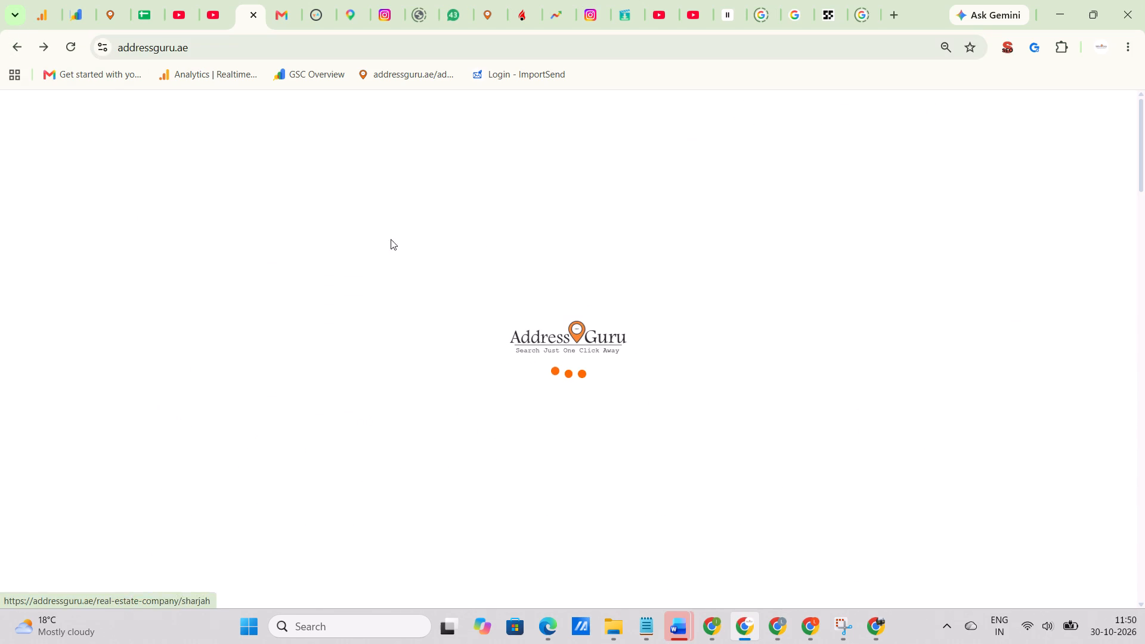
left_click(329, 51)
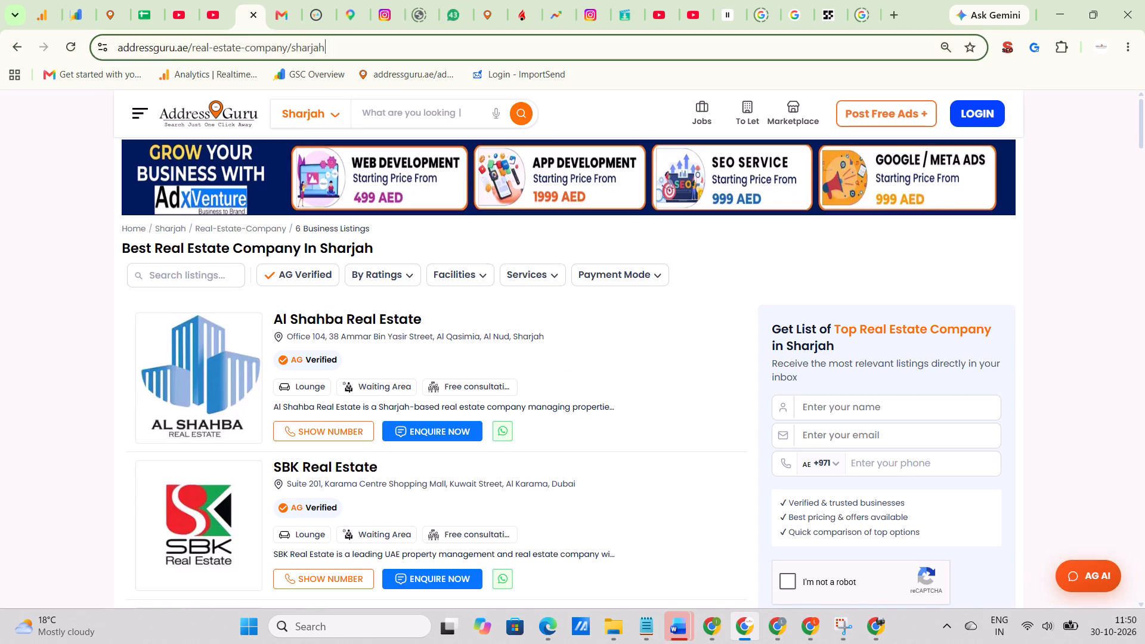
left_click(365, 41)
key("ctrl+a")
key("ctrl+c")
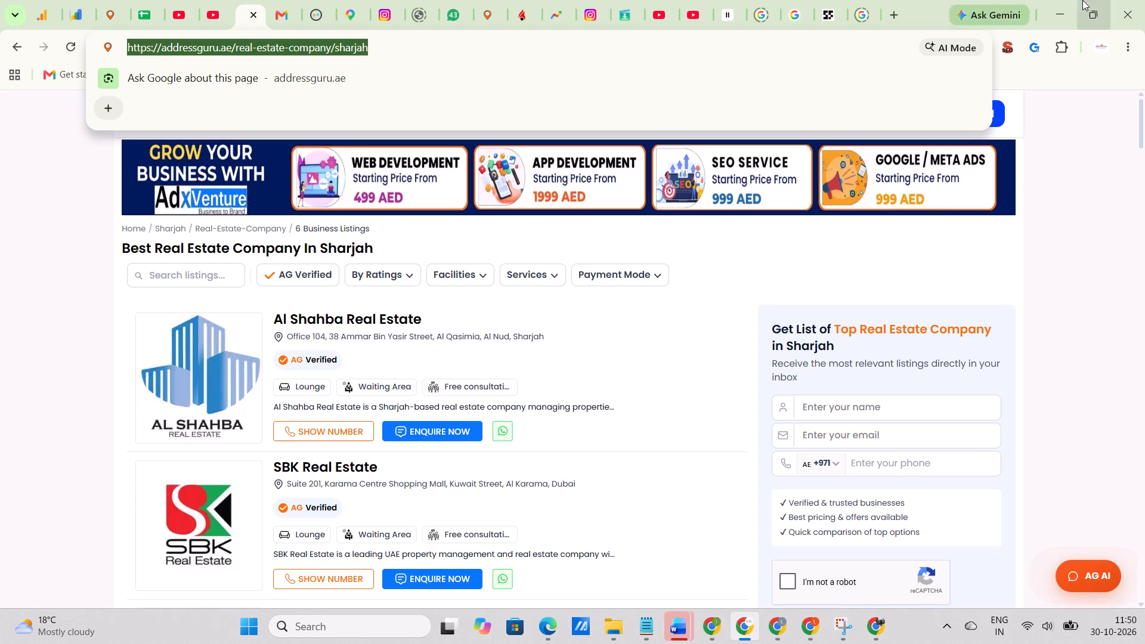
left_click(1059, 3)
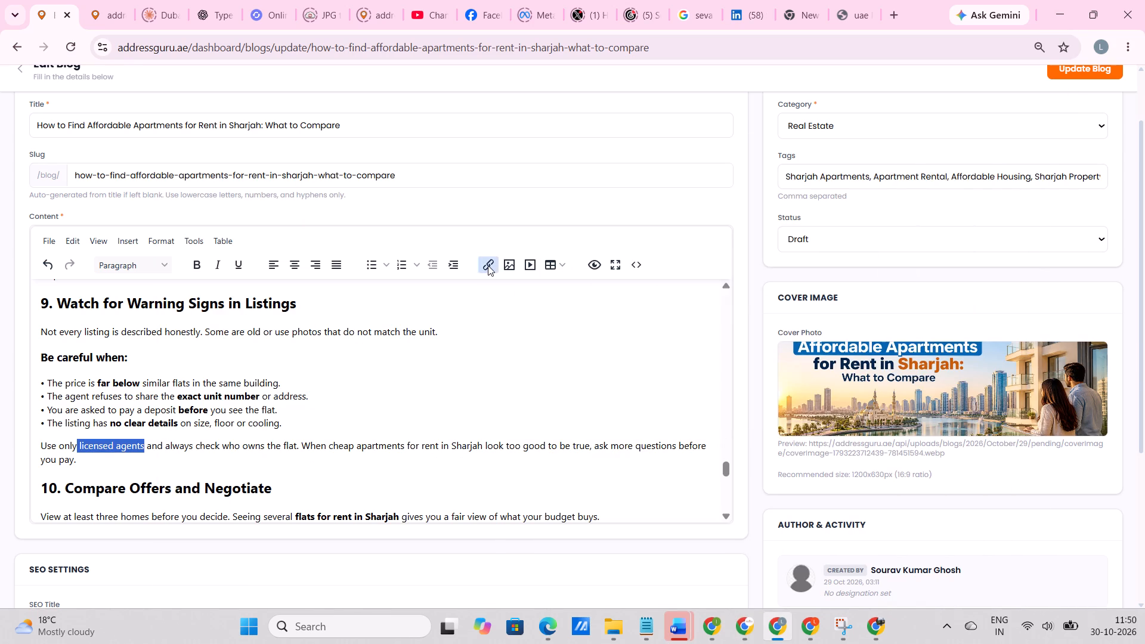
left_click(488, 265)
key("ctrl+v")
left_click(550, 389)
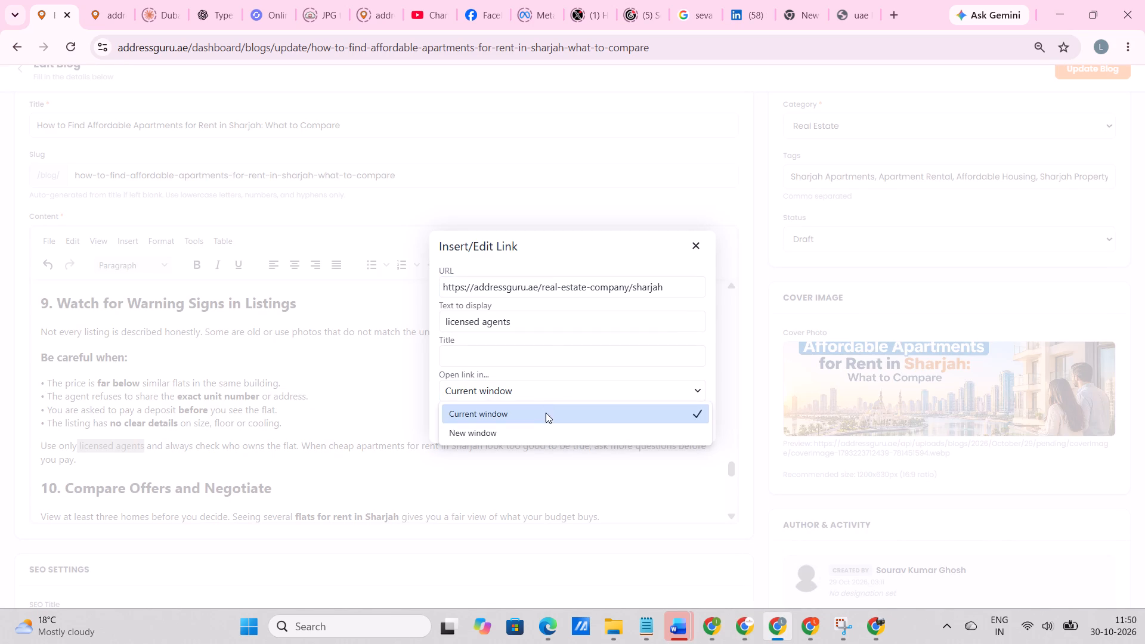
left_click(546, 423)
left_click(678, 423)
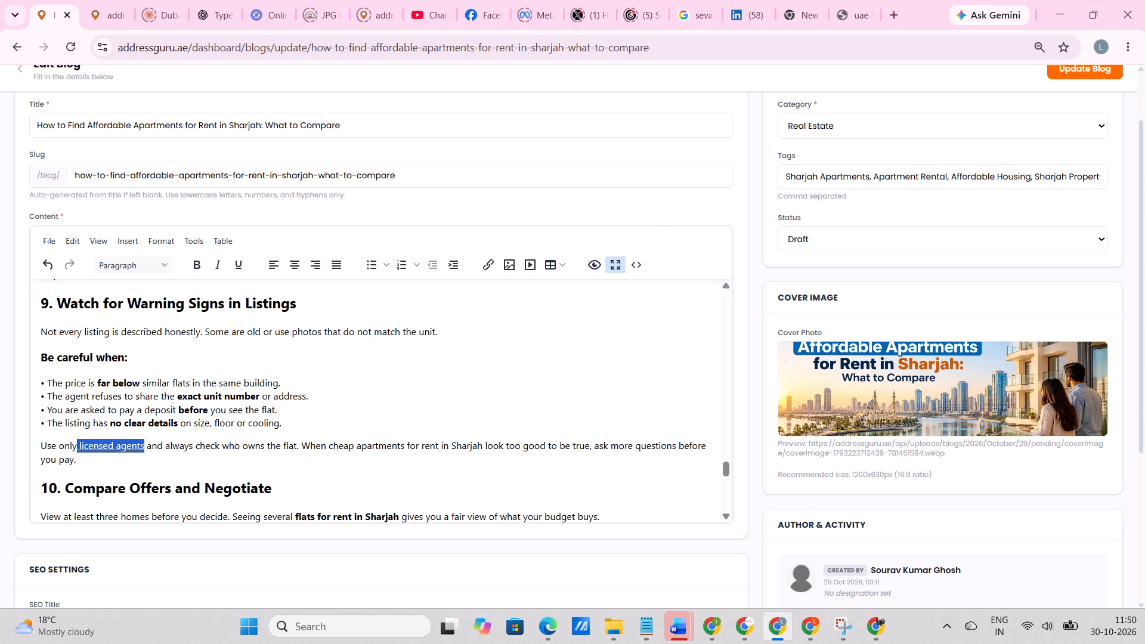
Bold "ask more questions before you pay." at the end of section 9's closing paragraph.
left_click_drag(593, 447, 593, 448)
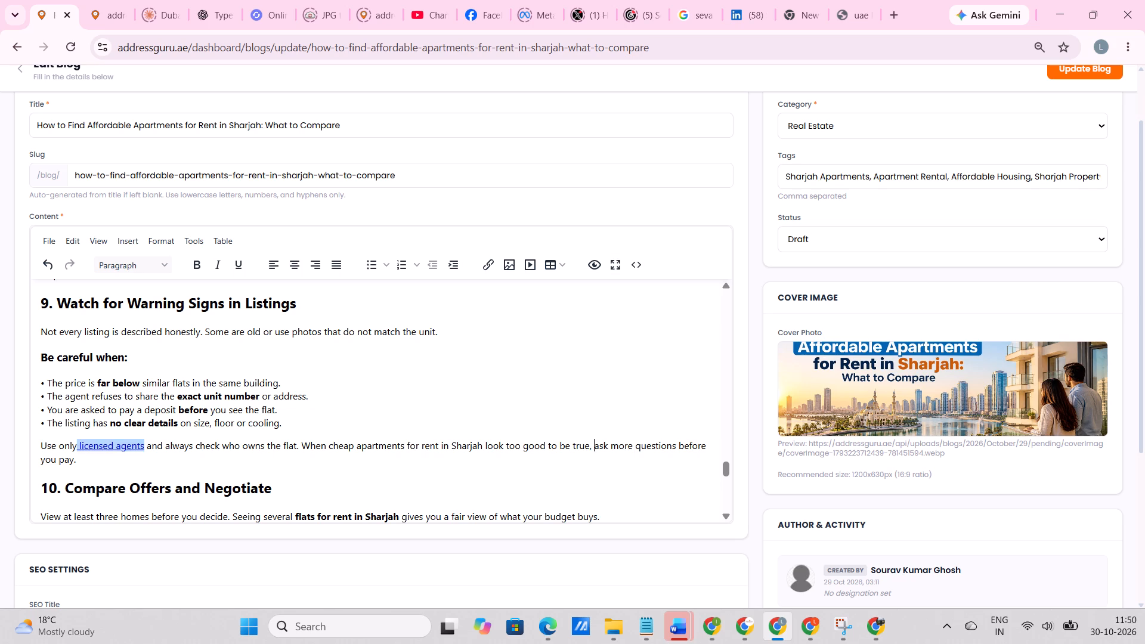
left_click_drag(593, 448, 601, 461)
key("ctrl+b")
left_click(590, 408)
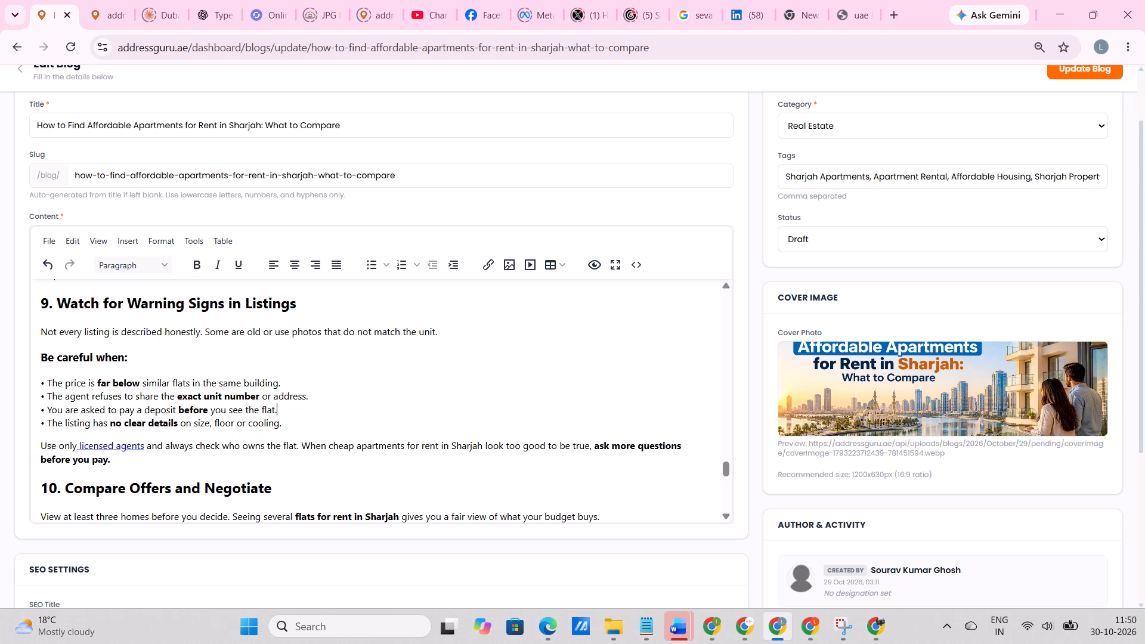
Remove the bold formatting from "flats for rent in Sharjah" in section 10's opening paragraph.
scroll(589, 407, "down", 3)
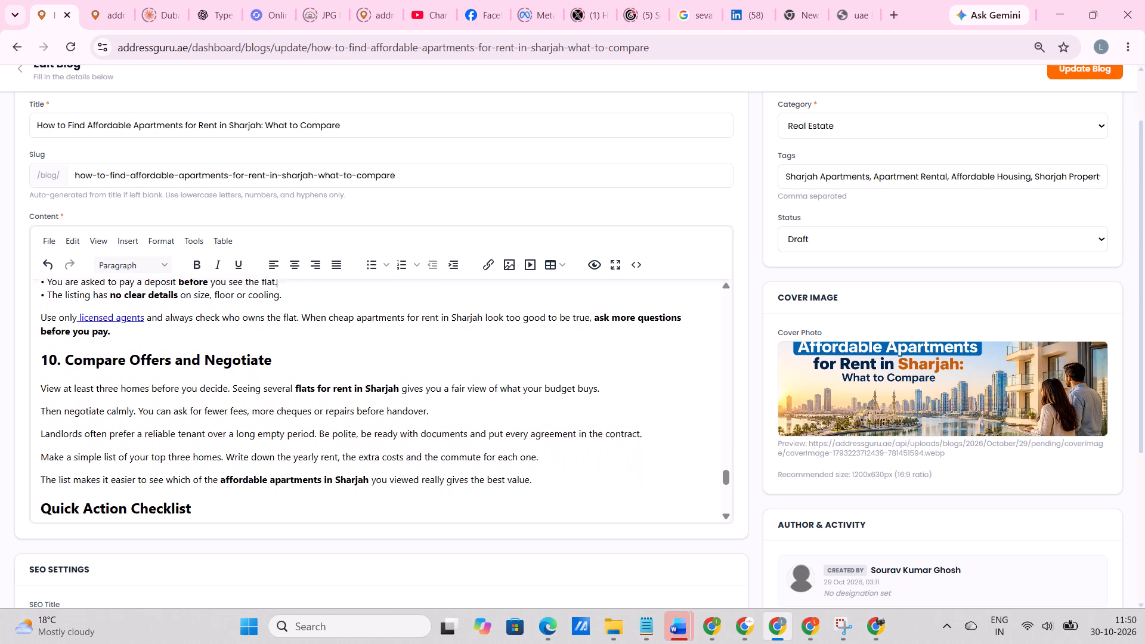
scroll(360, 400, "down", 1)
left_click_drag(293, 374, 401, 374)
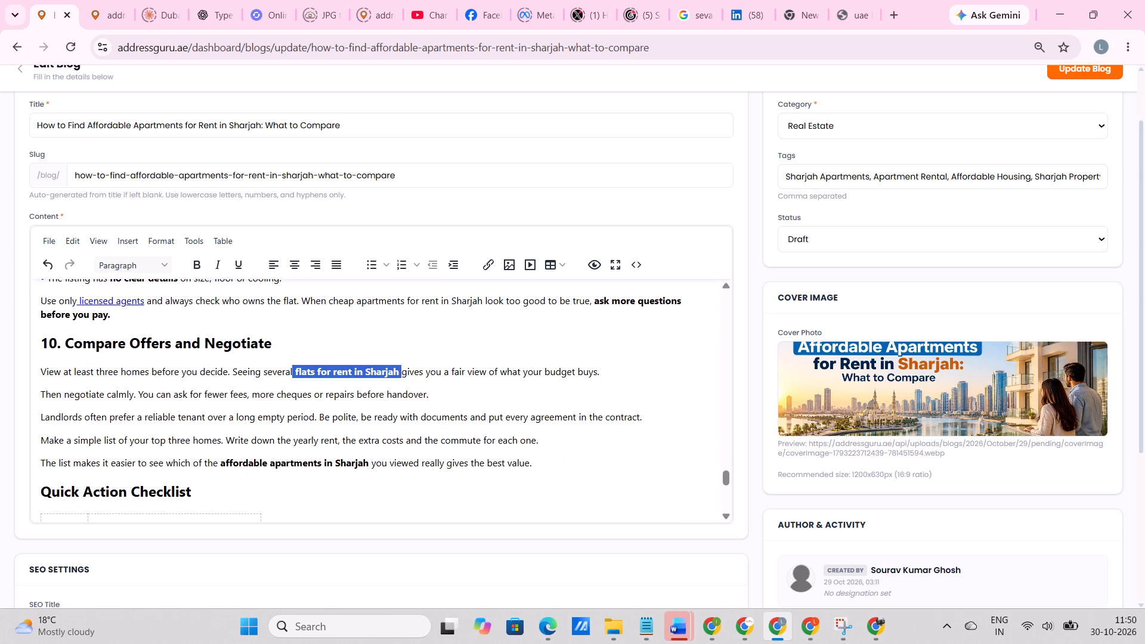
left_click_drag(401, 374, 402, 374)
key("ctrl+b")
key("ctrl+b")
left_click(402, 374)
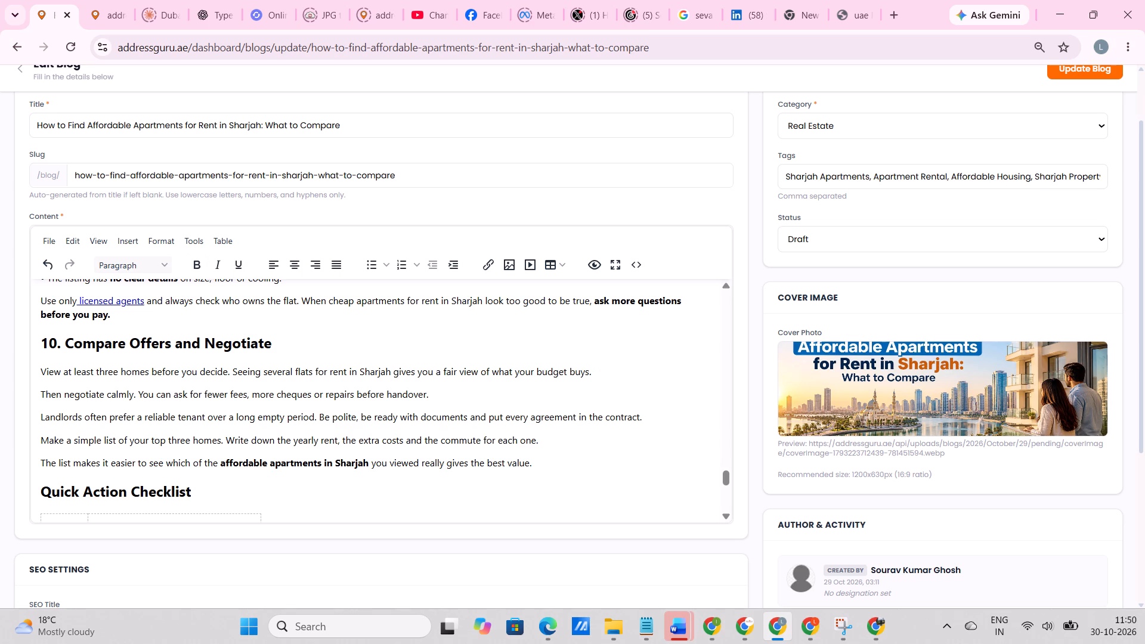
In section 10, merge the paragraph beginning "Then negotiate calmly" into the opening paragraph.
scroll(298, 391, "down", 1)
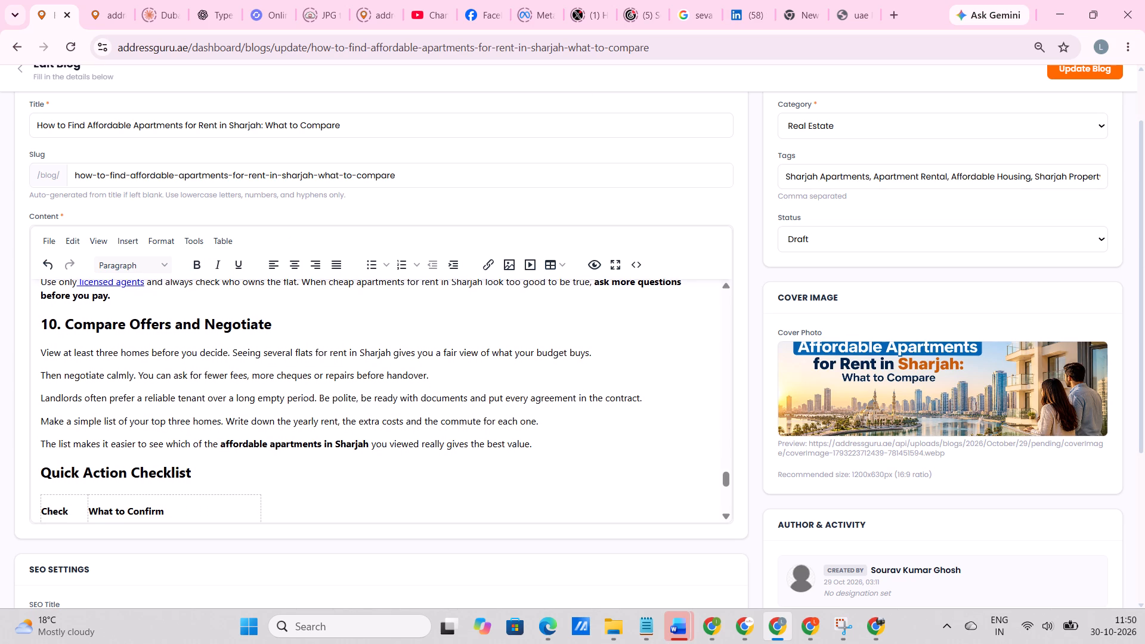
left_click(41, 370)
key("BackSpace")
key("space")
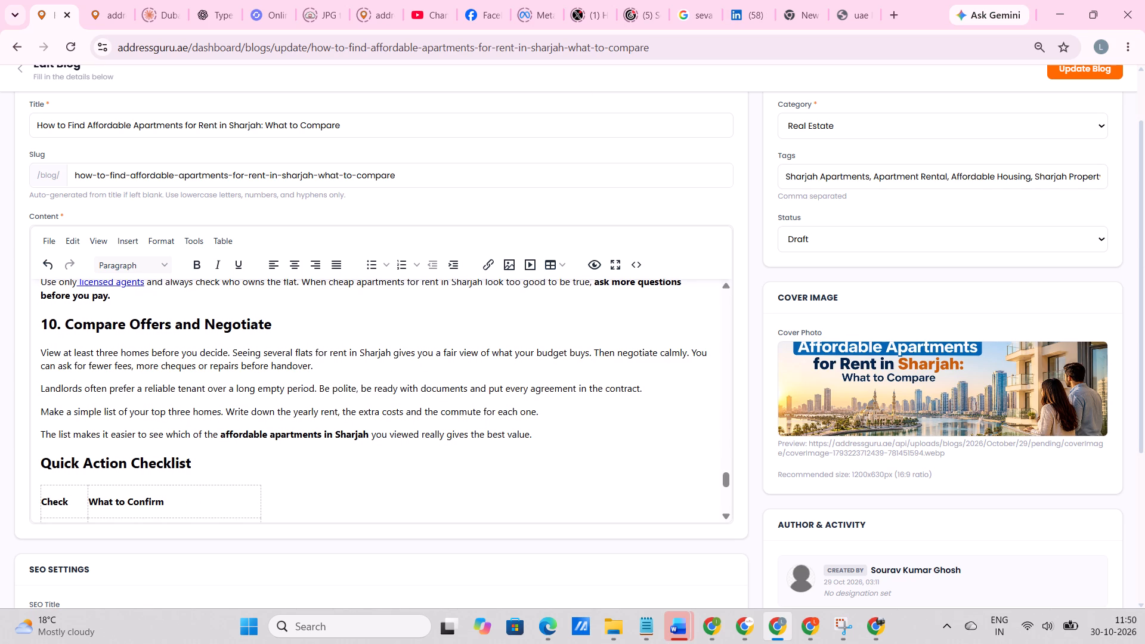
Bold "negotiate calmly" in section 10's opening paragraph.
left_click_drag(616, 351, 686, 356)
key("ctrl+b")
left_click(665, 374)
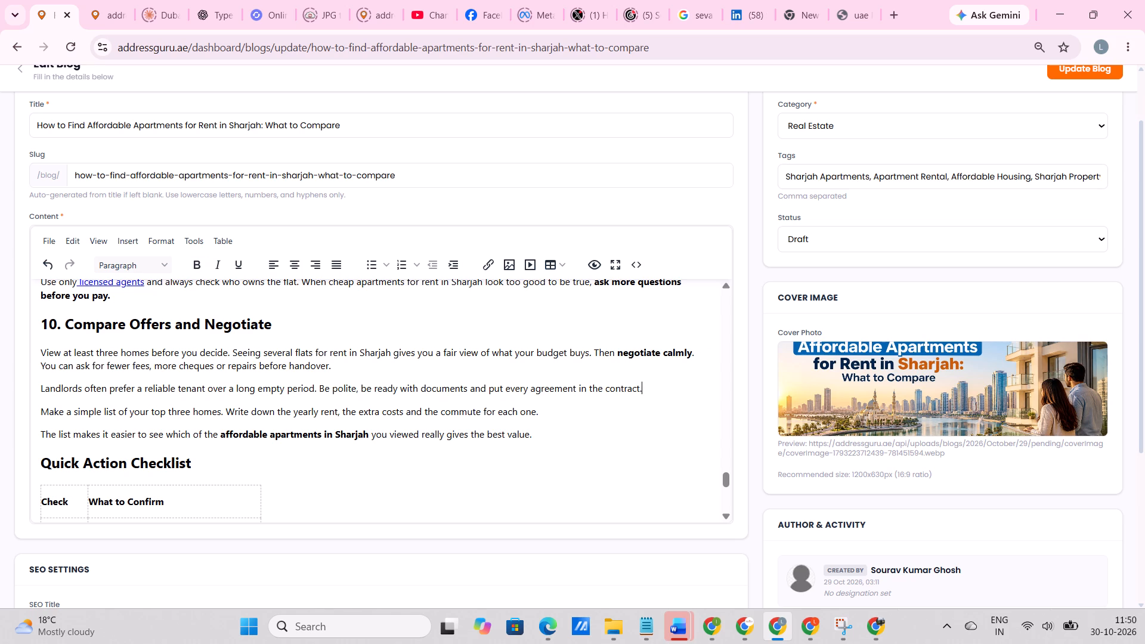
Merge the paragraph beginning "Make a simple list" into the preceding "Landlords often prefer" paragraph in section 10.
left_click(39, 407)
key("BackSpace")
key("space")
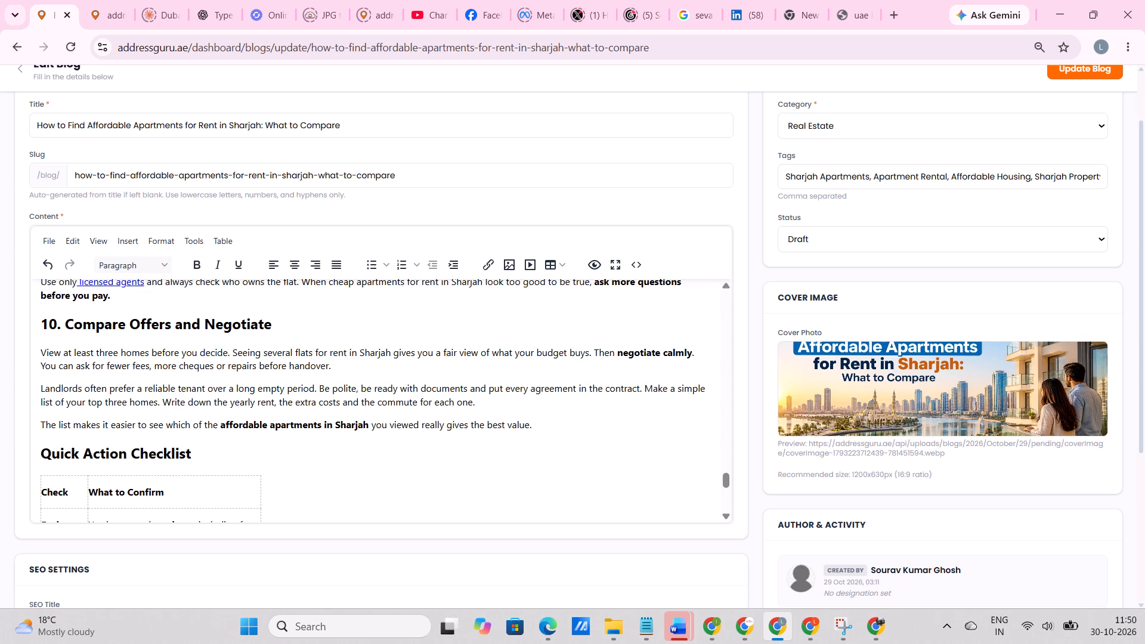
Start a new paragraph at "Be polite" in section 10 and join the "Landlords often prefer" sentence onto the opening paragraph.
left_click(317, 389)
key("Right")
key("BackSpace")
key("Return")
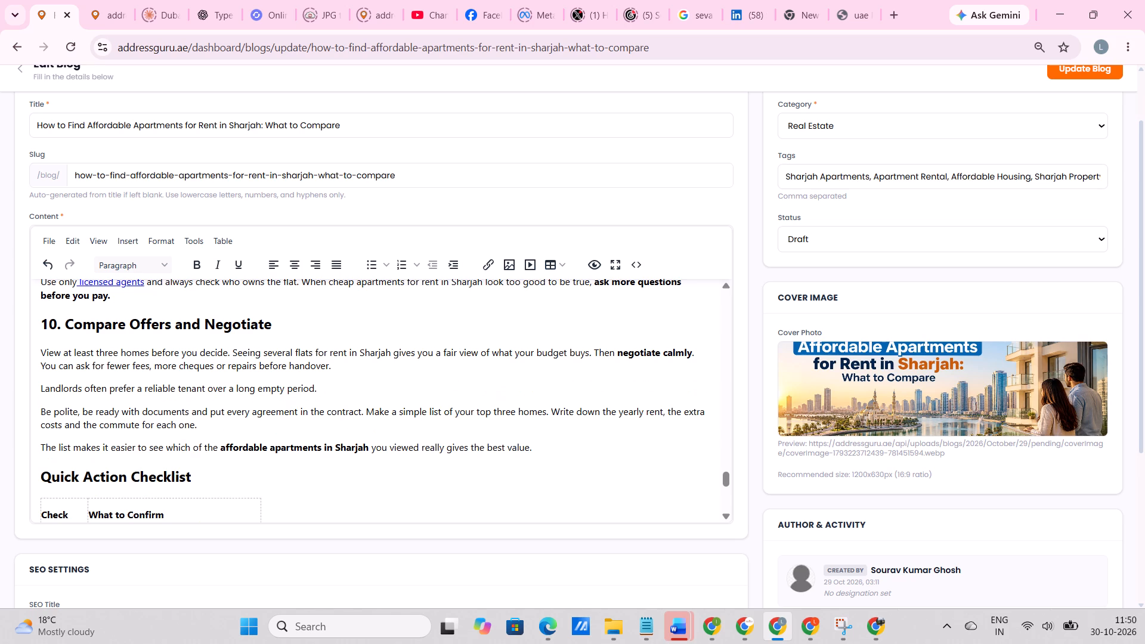
key("BackSpace")
key("space")
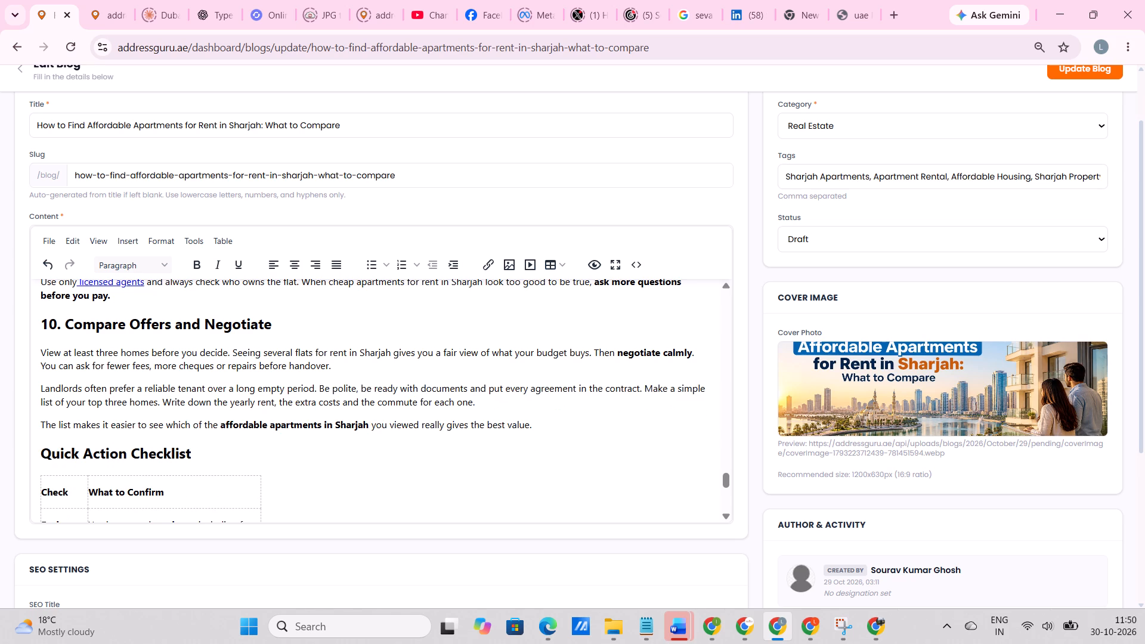
key("BackSpace")
key("Return")
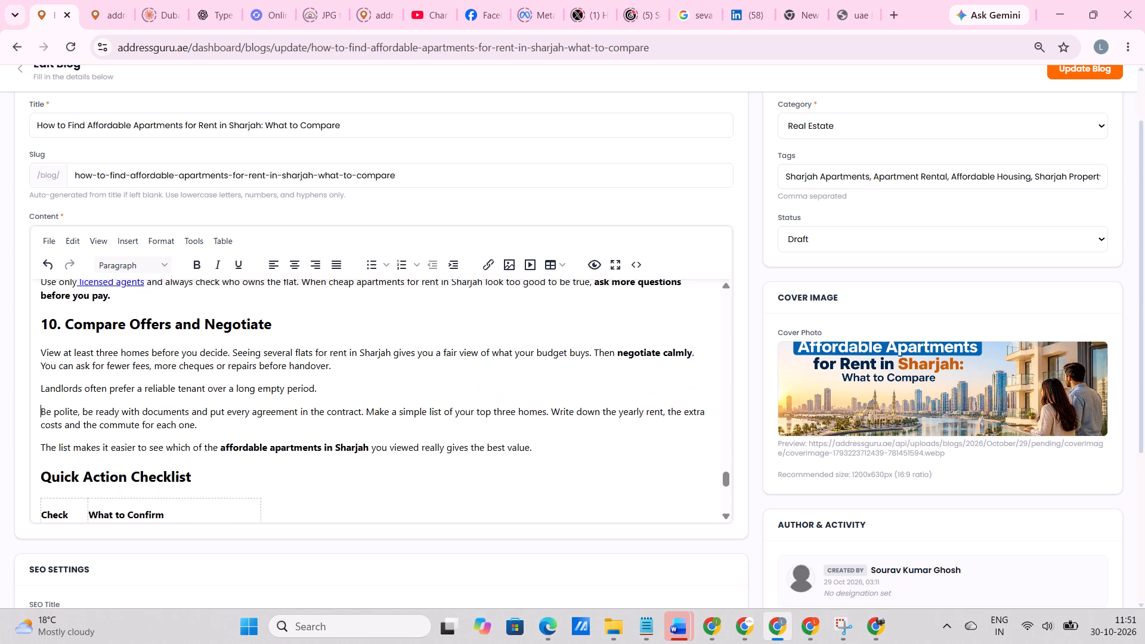
key("Up")
key("BackSpace")
key("space")
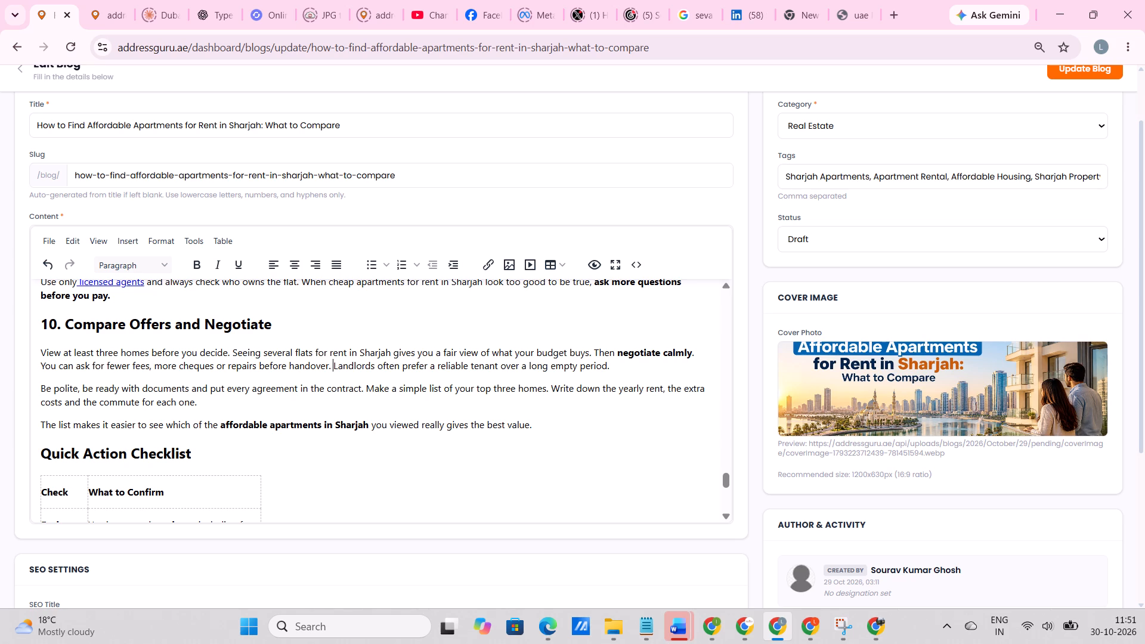
Bold "be ready with documents" in section 10's second paragraph.
left_click_drag(82, 386, 188, 382)
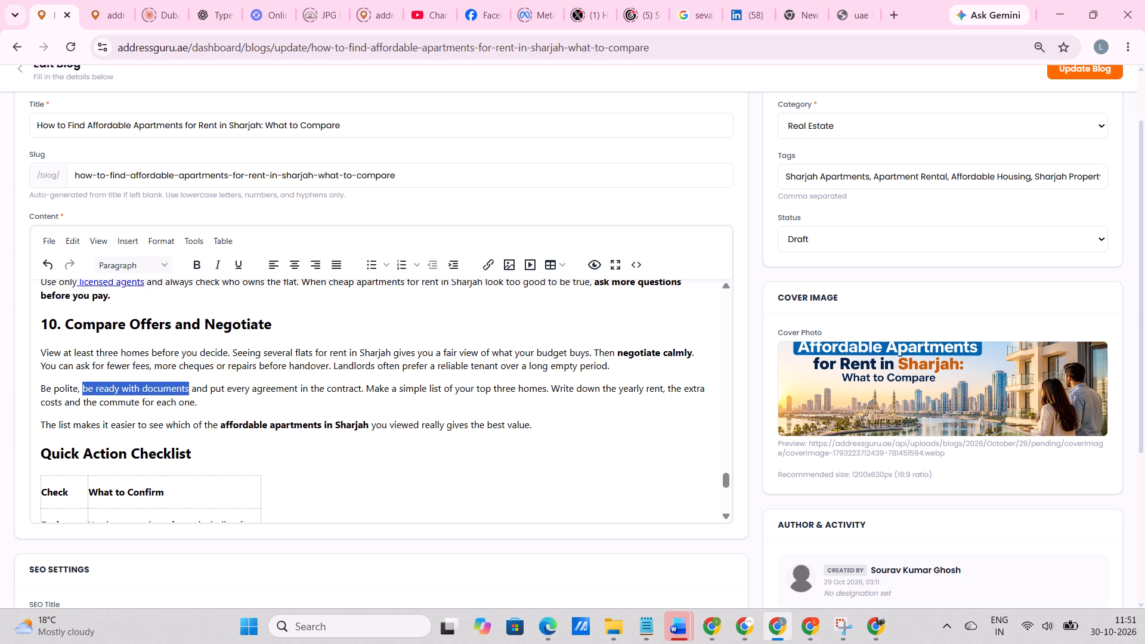
left_click_drag(188, 382, 189, 382)
key("ctrl+b")
left_click(307, 404)
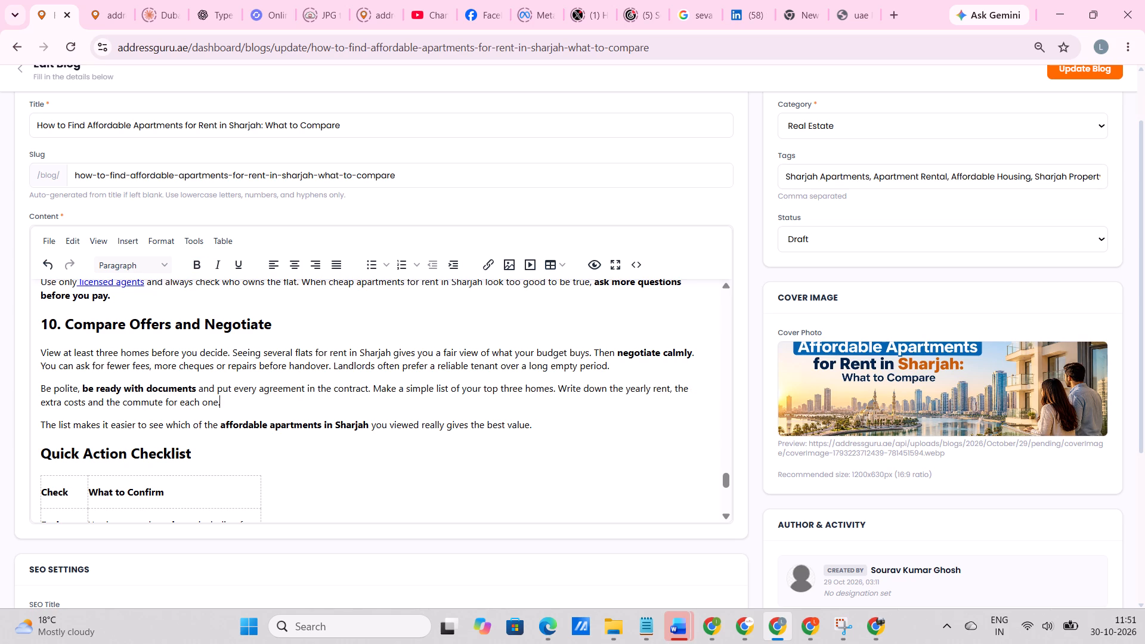
Remove the bold formatting from "affordable apartments in Sharjah" in section 10's closing paragraph.
key("ctrl+b")
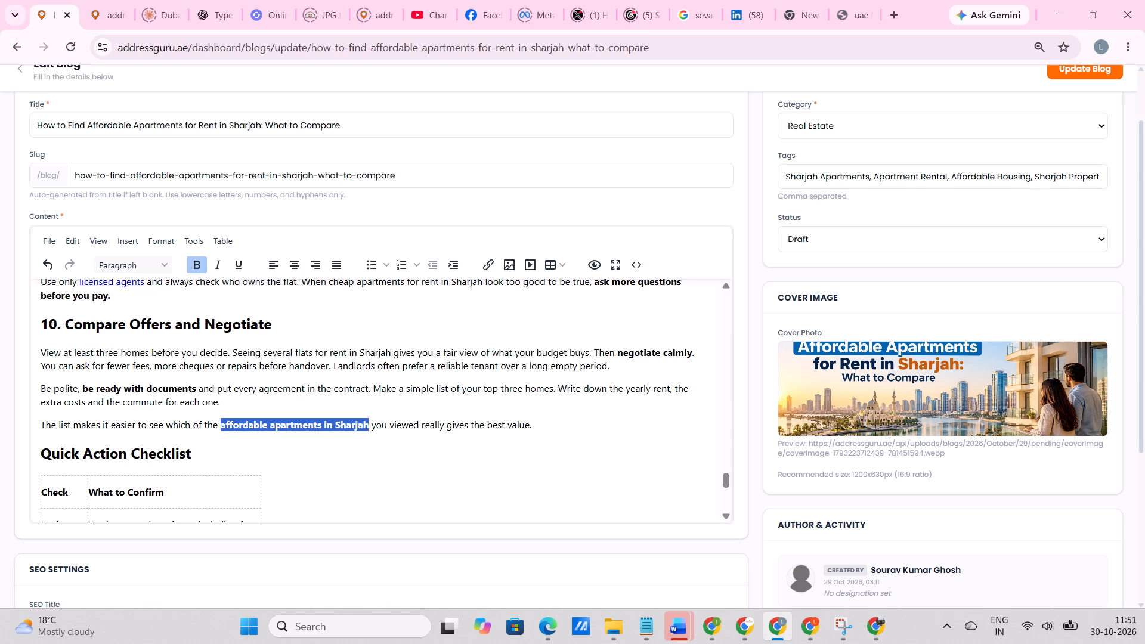
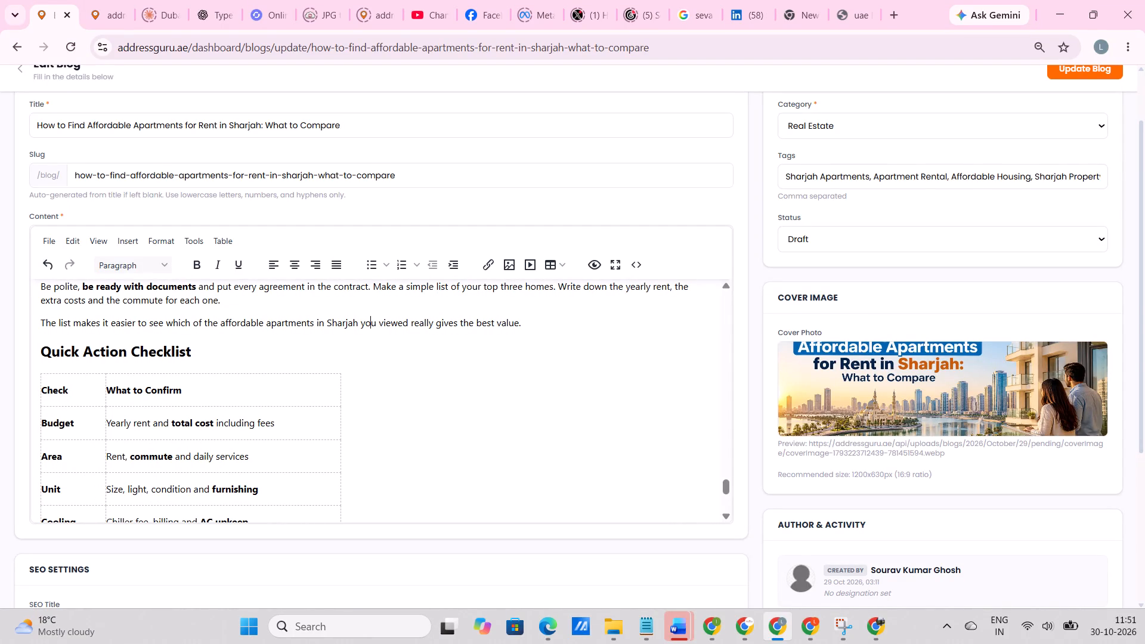
Merge the paragraph beginning "Set your budget" into the preceding "The best deal" paragraph in the Conclusion, separated by a space.
scroll(342, 439, "down", 2)
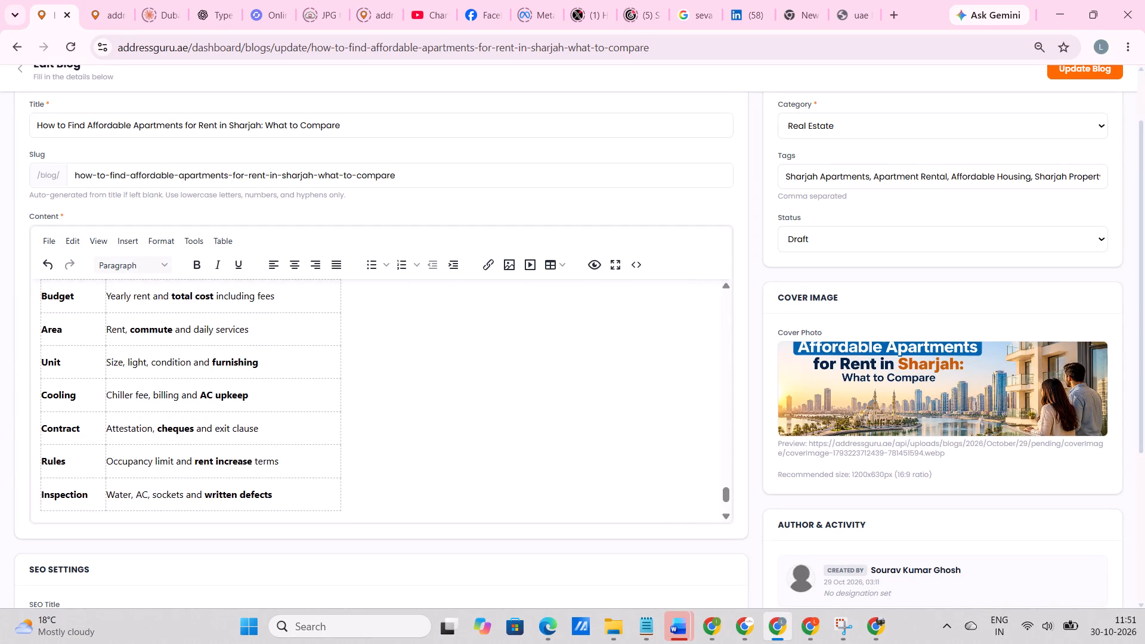
scroll(342, 439, "down", 5)
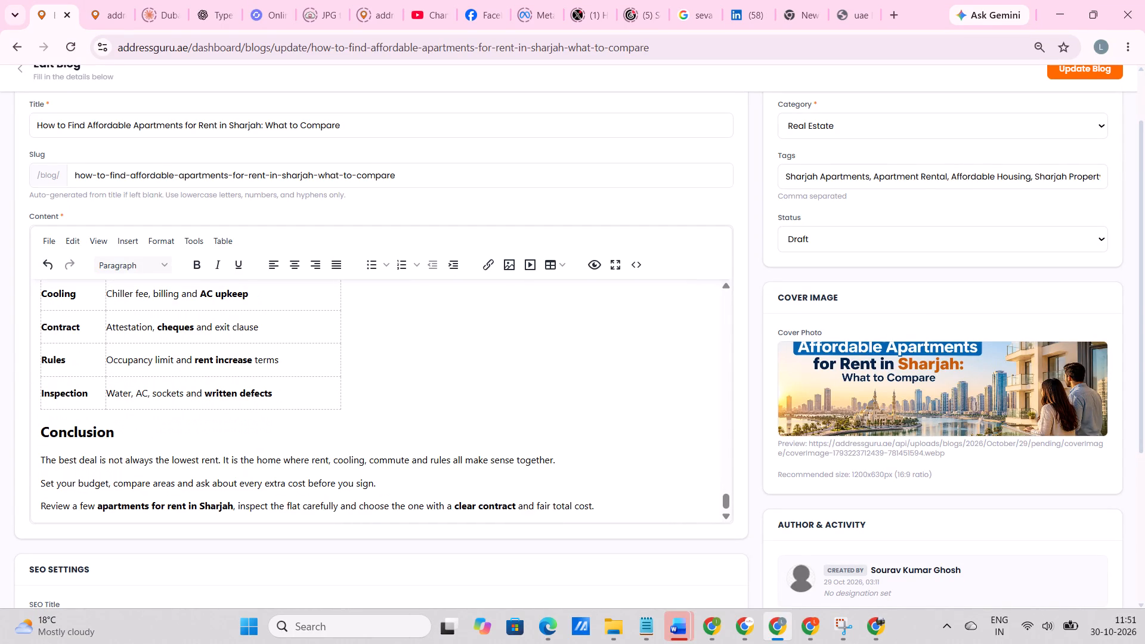
left_click(38, 483)
key("BackSpace")
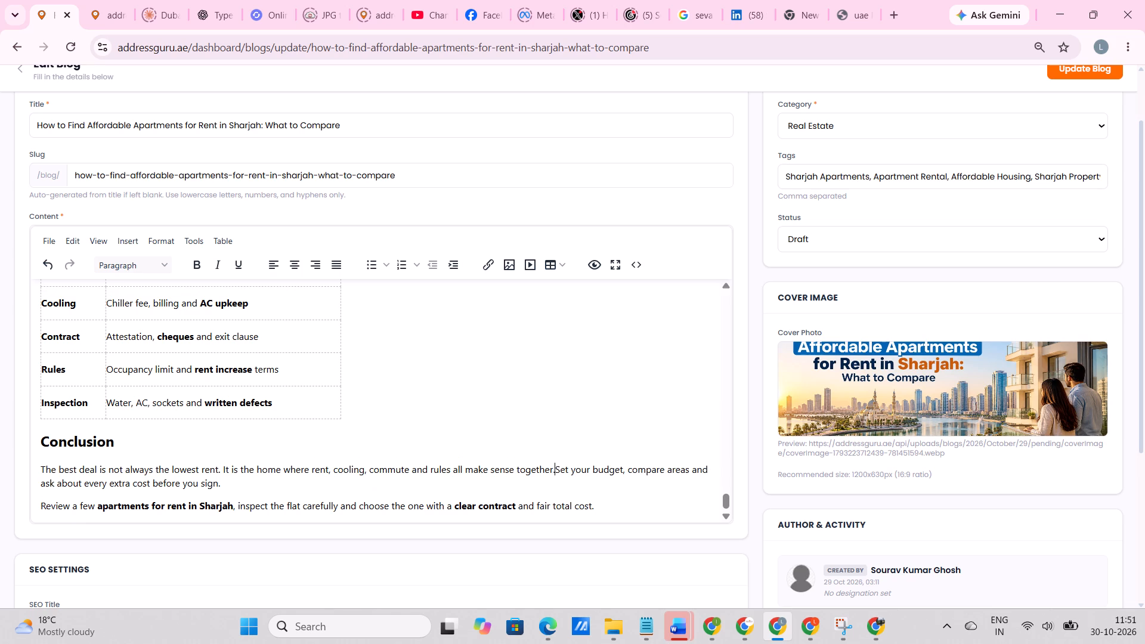
key("space")
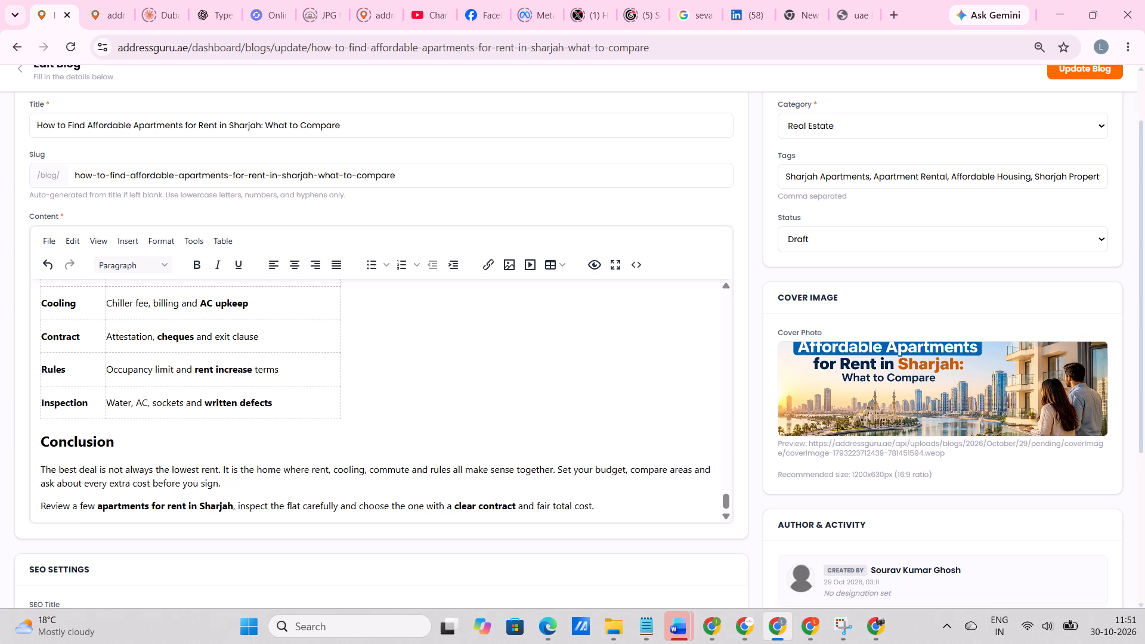
Bold "Set your budget" in the Conclusion's first paragraph.
left_click_drag(559, 469, 626, 465)
key("ctrl+b")
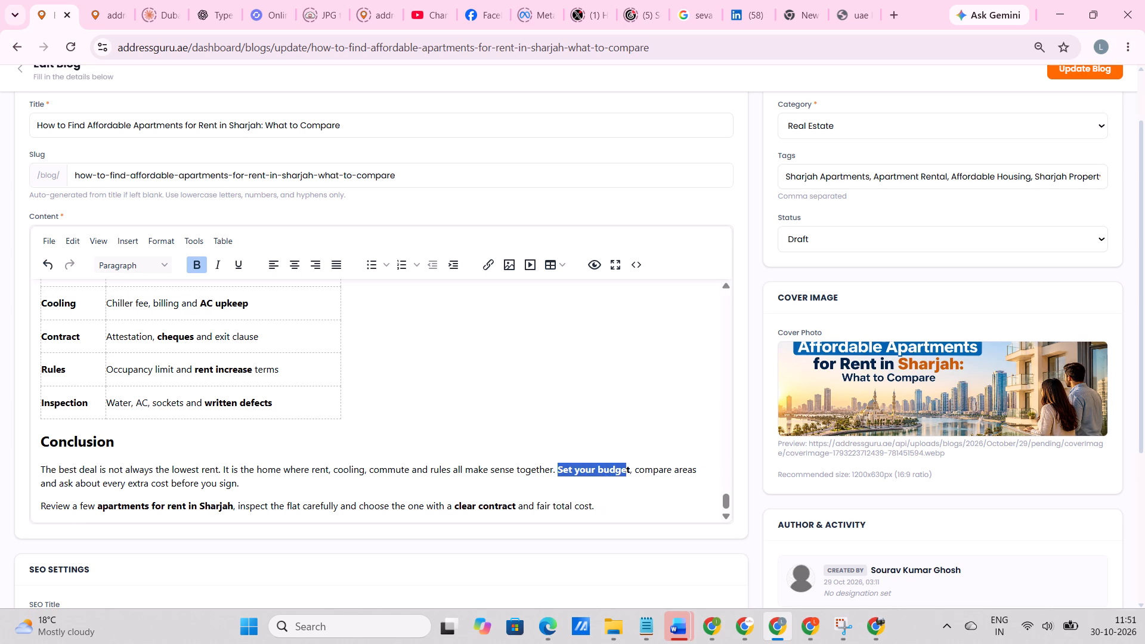
left_click_drag(626, 465, 626, 465)
left_click_drag(429, 504, 417, 506)
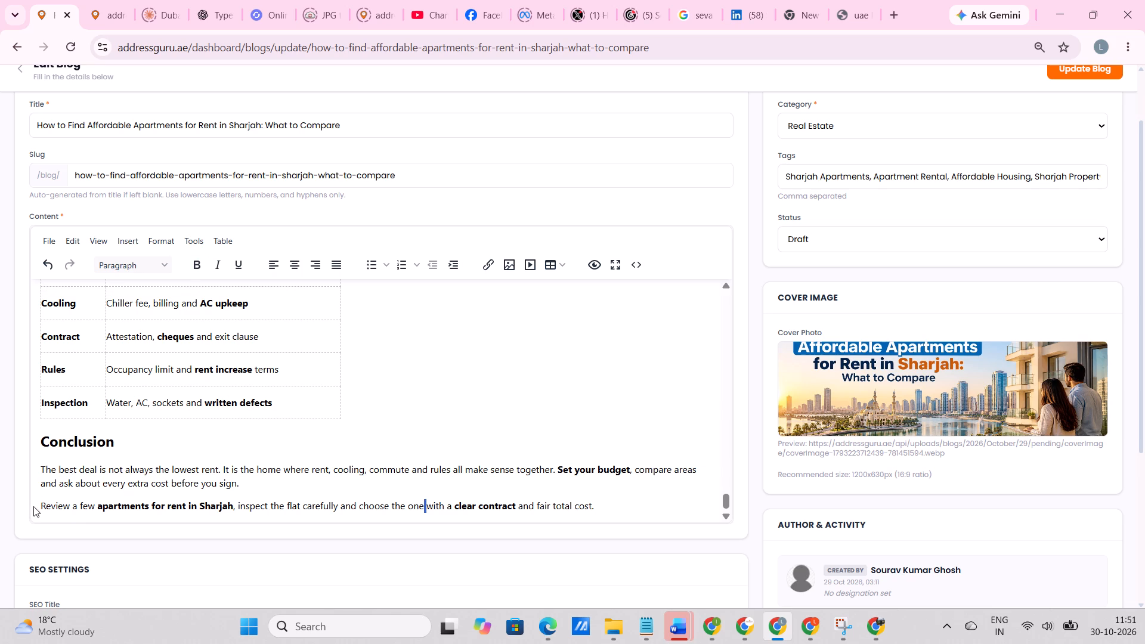
left_click(43, 506)
Review the blog's SEO title, meta description and SEO keywords, and look back over the article content.
scroll(356, 444, "down", 1)
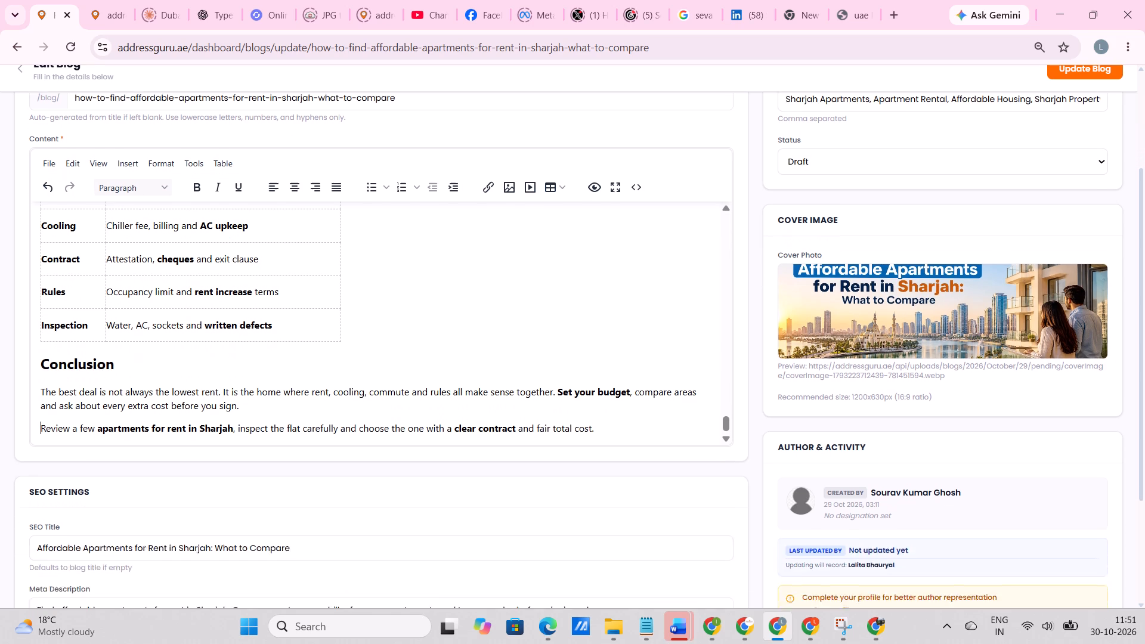
scroll(356, 444, "down", 4)
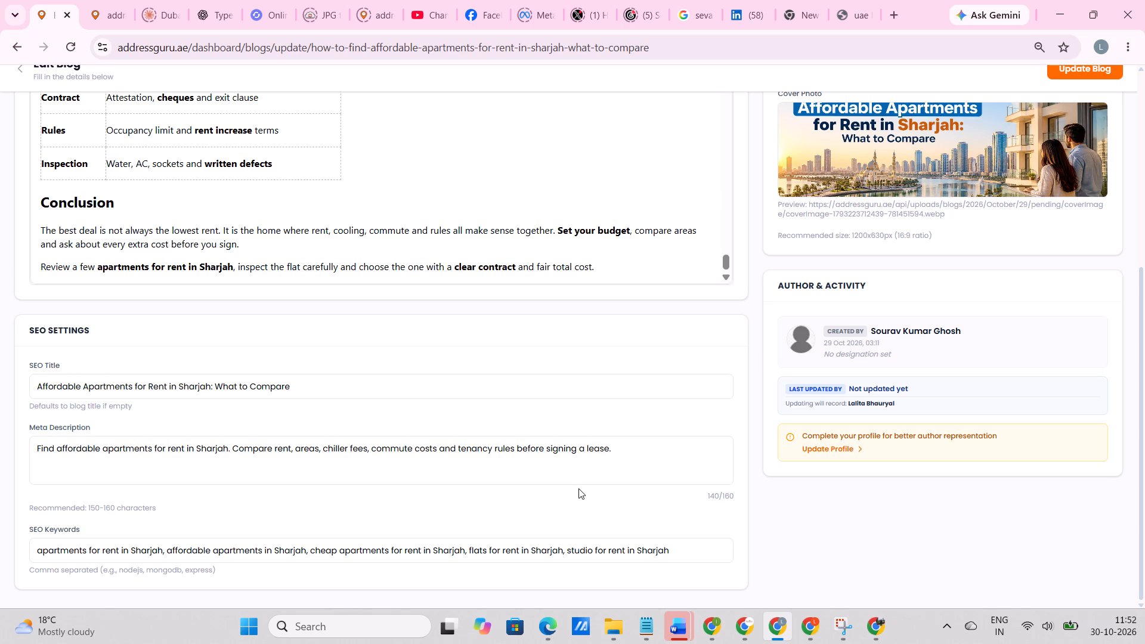
scroll(578, 488, "down", 2)
scroll(578, 488, "up", 2)
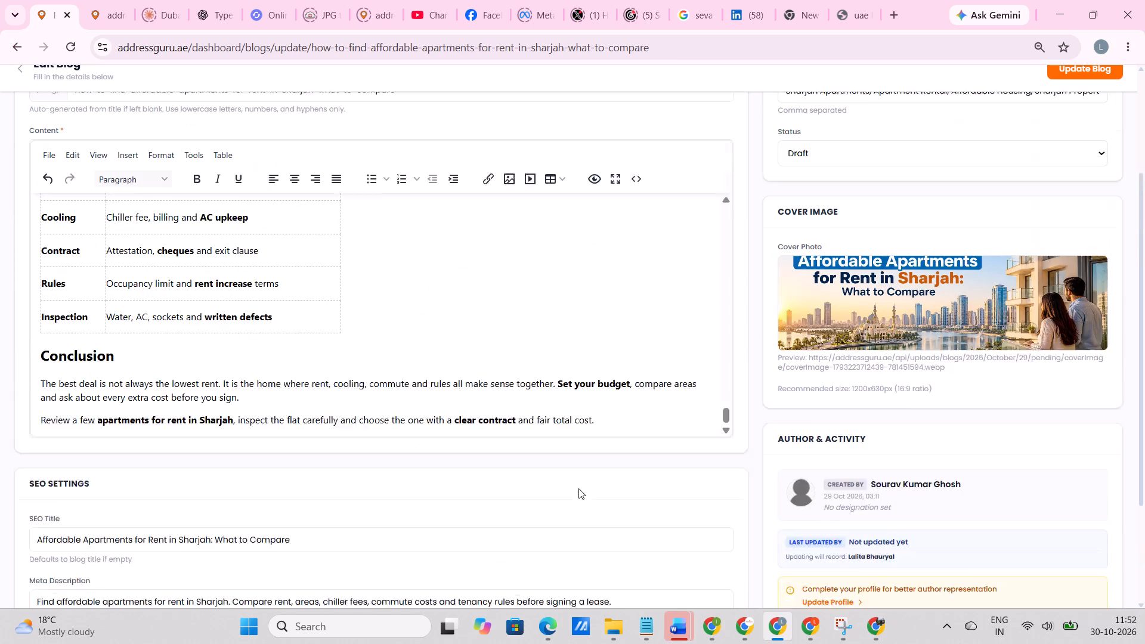
scroll(578, 488, "up", 10)
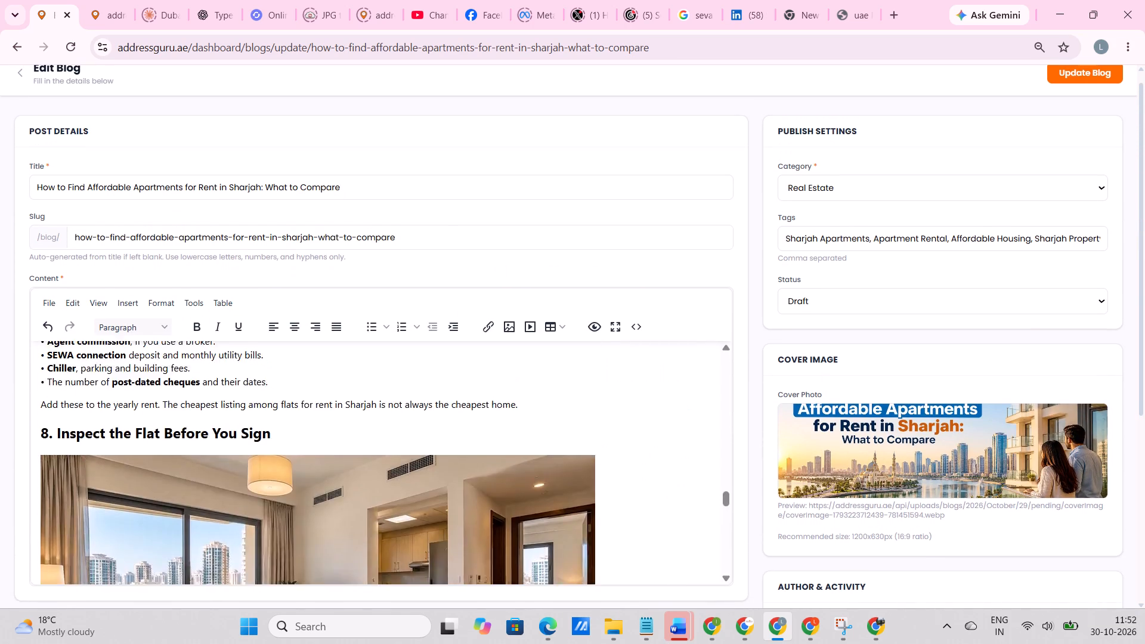
scroll(546, 482, "up", 9)
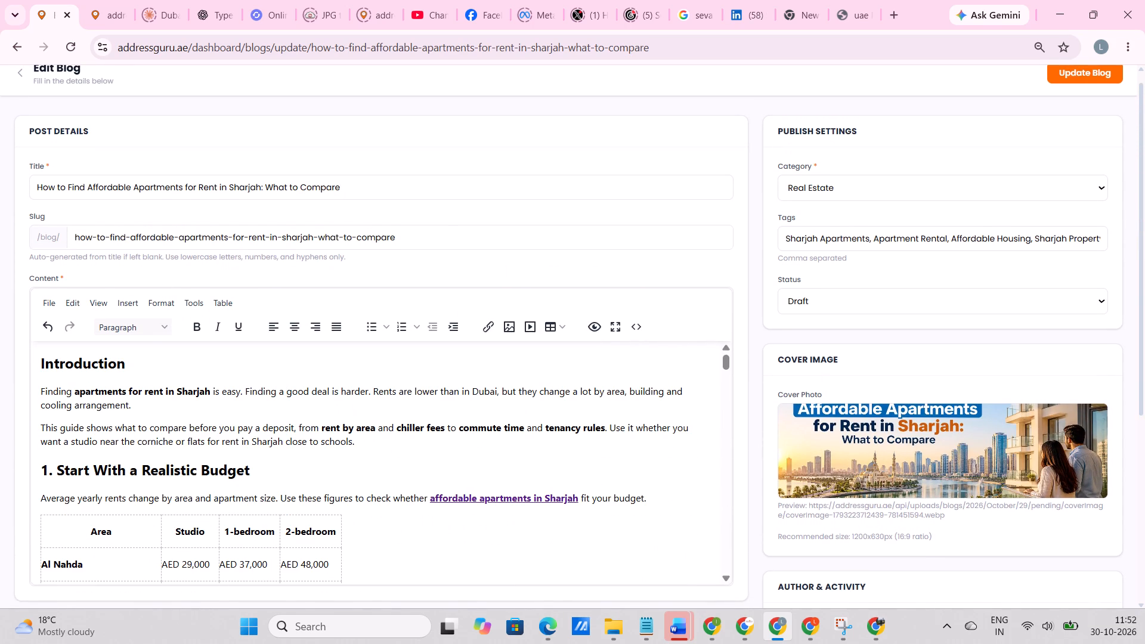
Shorten the blog slug to how-to-find-affordable-apartments-for-rent-in-sharjah by removing its ending after "sharjah".
left_click_drag(225, 238, 227, 238)
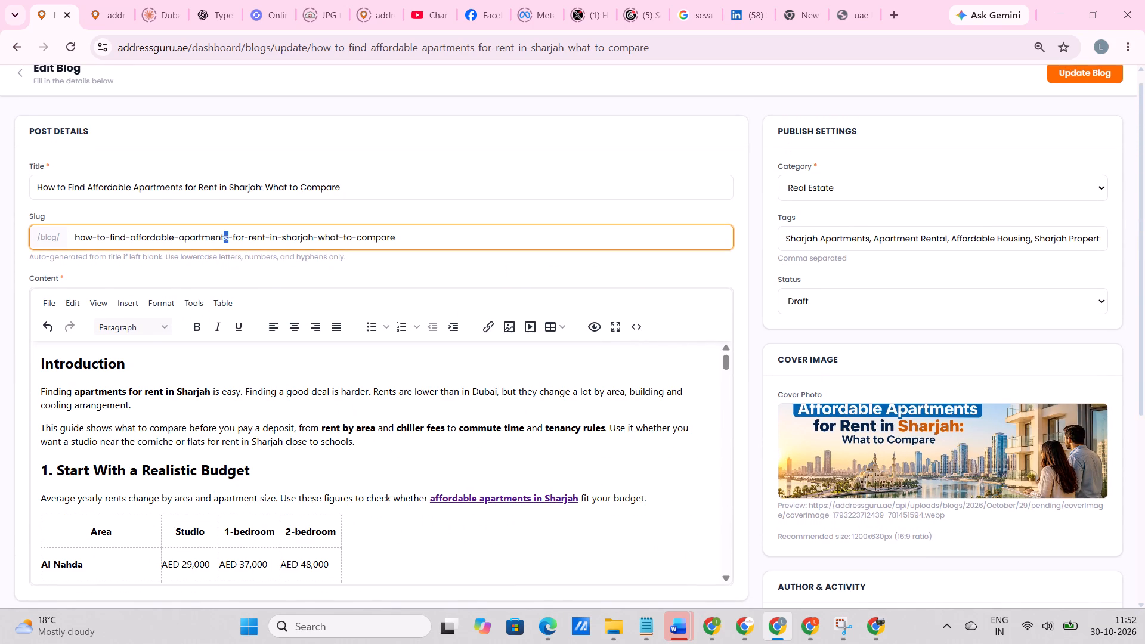
left_click_drag(227, 238, 243, 237)
left_click(243, 237)
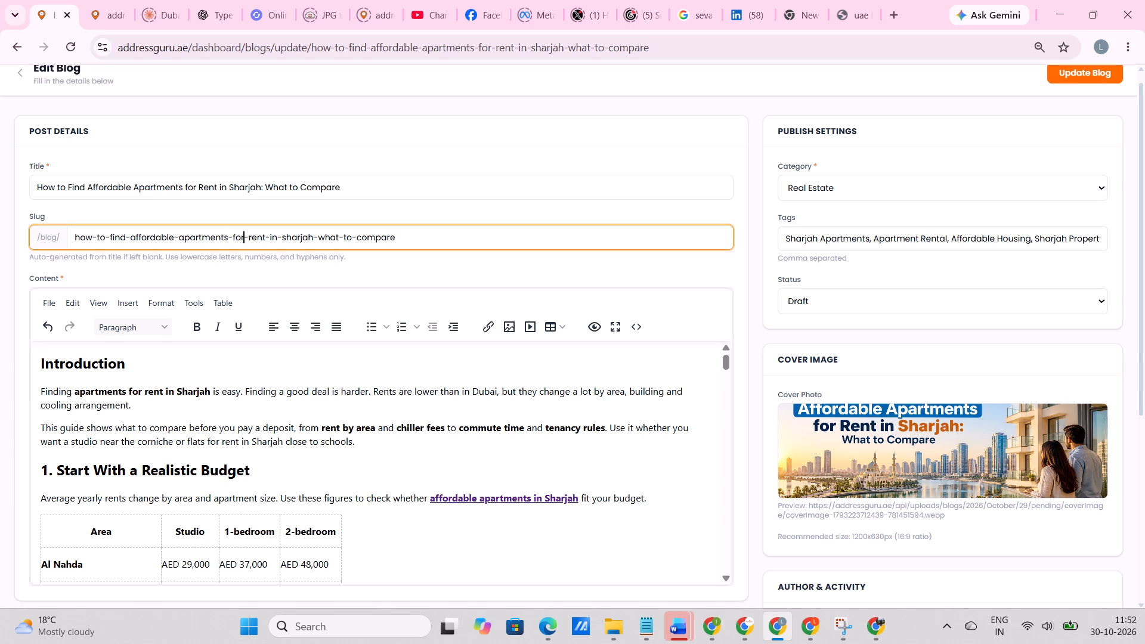
double_click(273, 236)
left_click_drag(312, 236, 574, 246)
key("BackSpace")
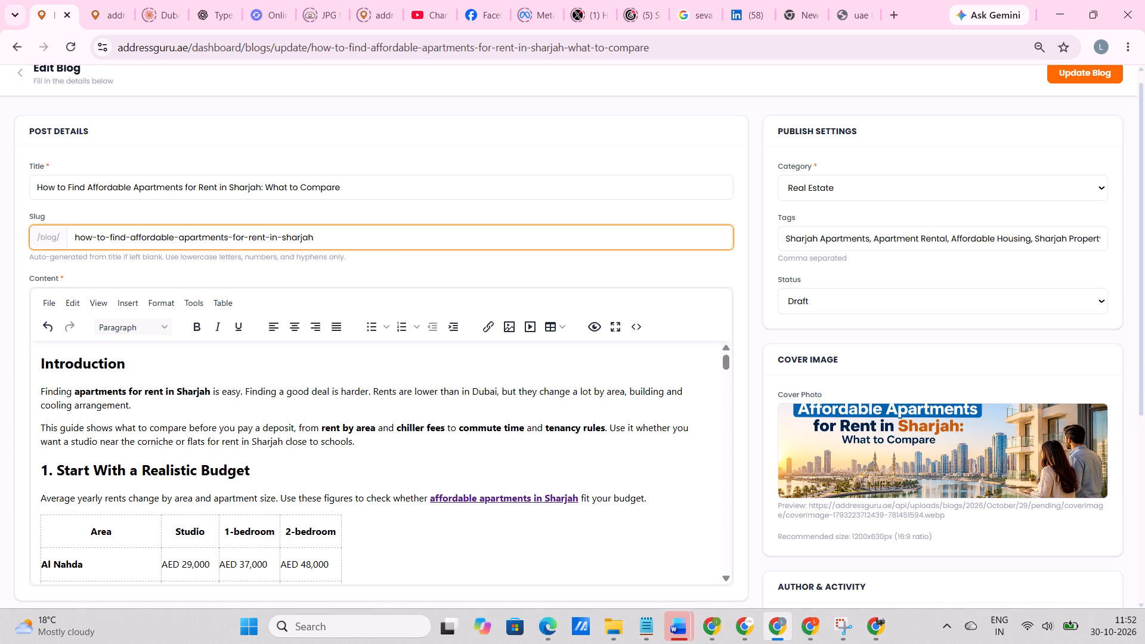
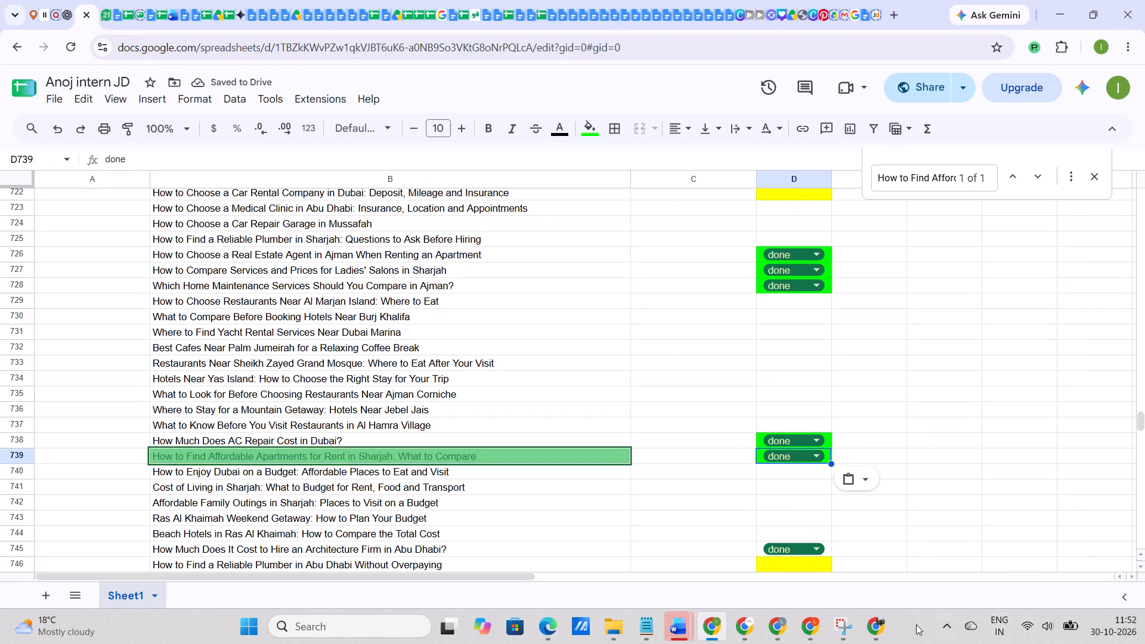
Switch to the AddressGuru drafts and look over the blog "How to Choose an Architecture Firm for a Commercial Shop in the UAE".
left_click(794, 619)
left_click(805, 627)
left_click(775, 626)
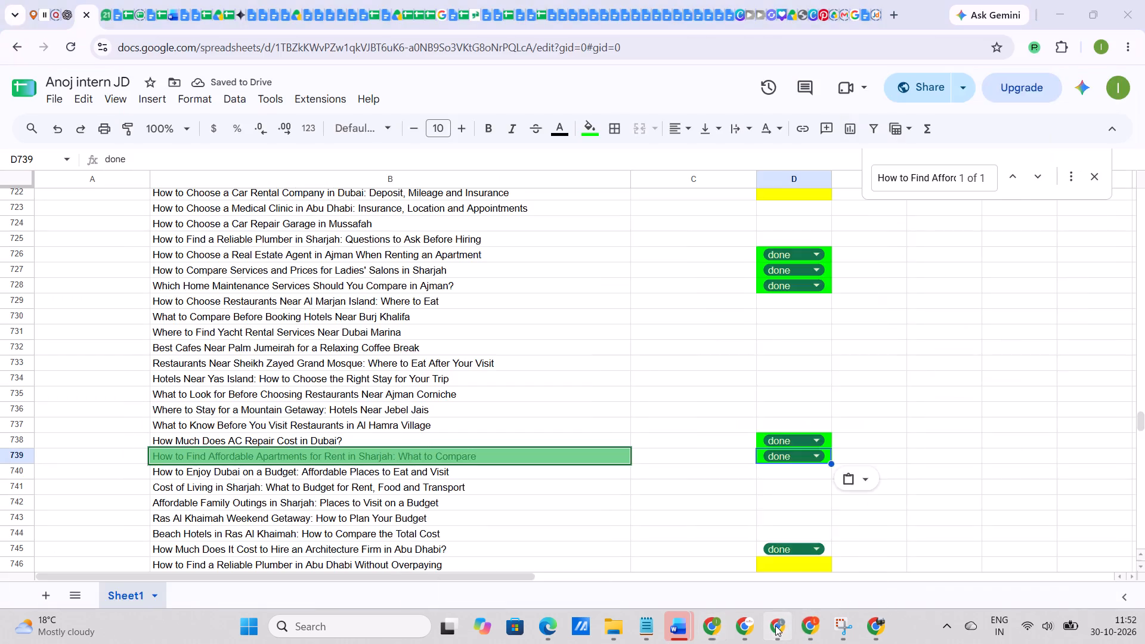
left_click(948, 189)
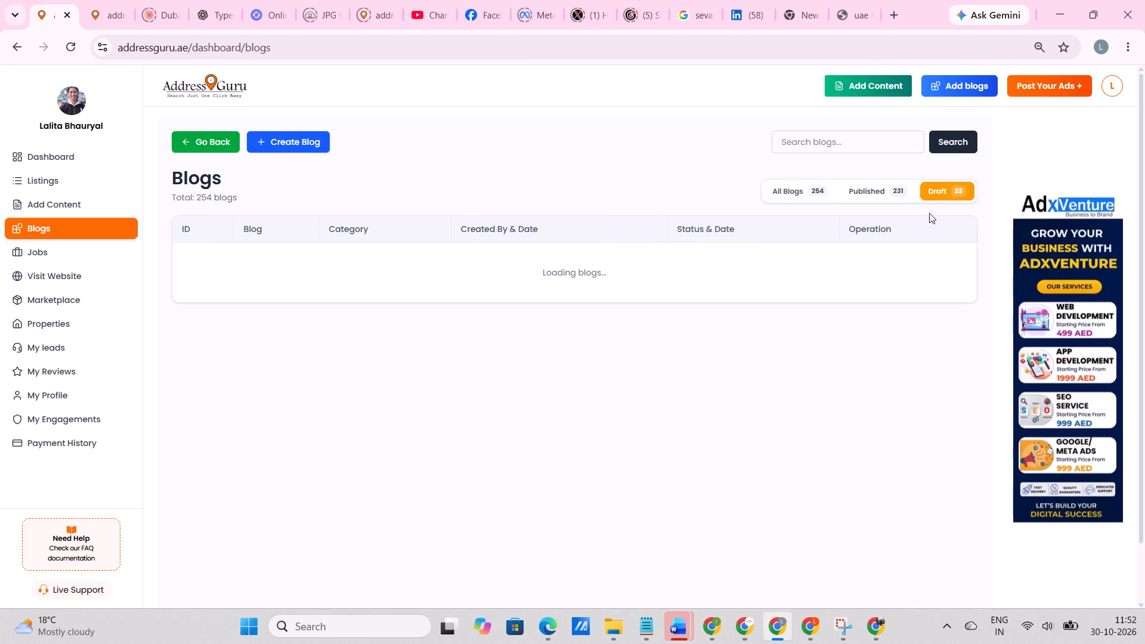
scroll(828, 290, "down", 7)
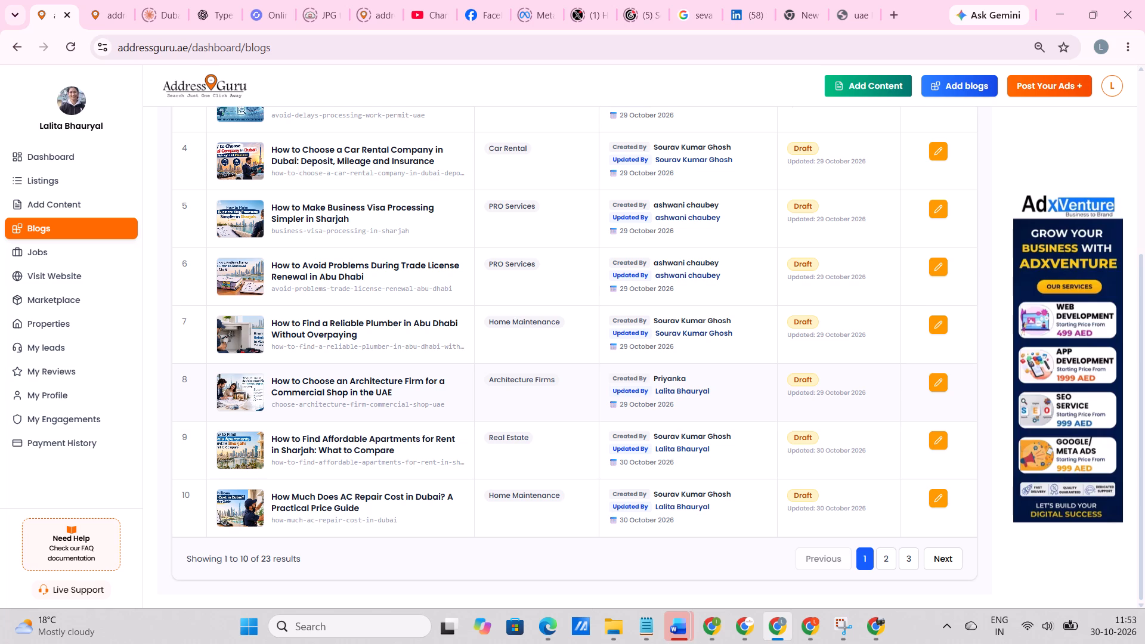
left_click(353, 395)
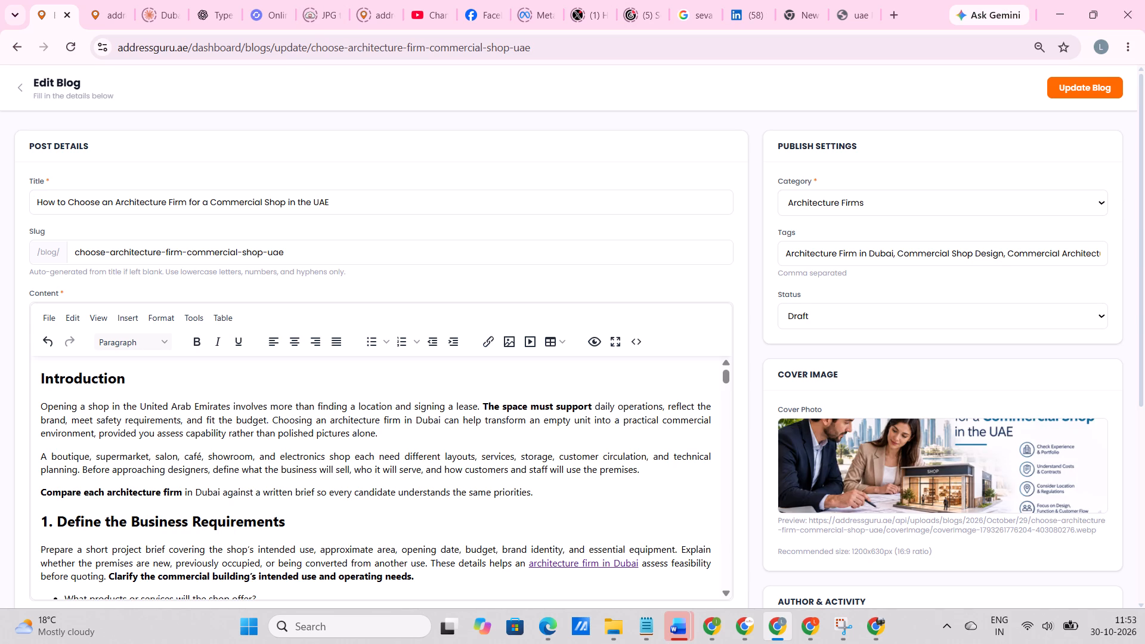
scroll(472, 497, "down", 8)
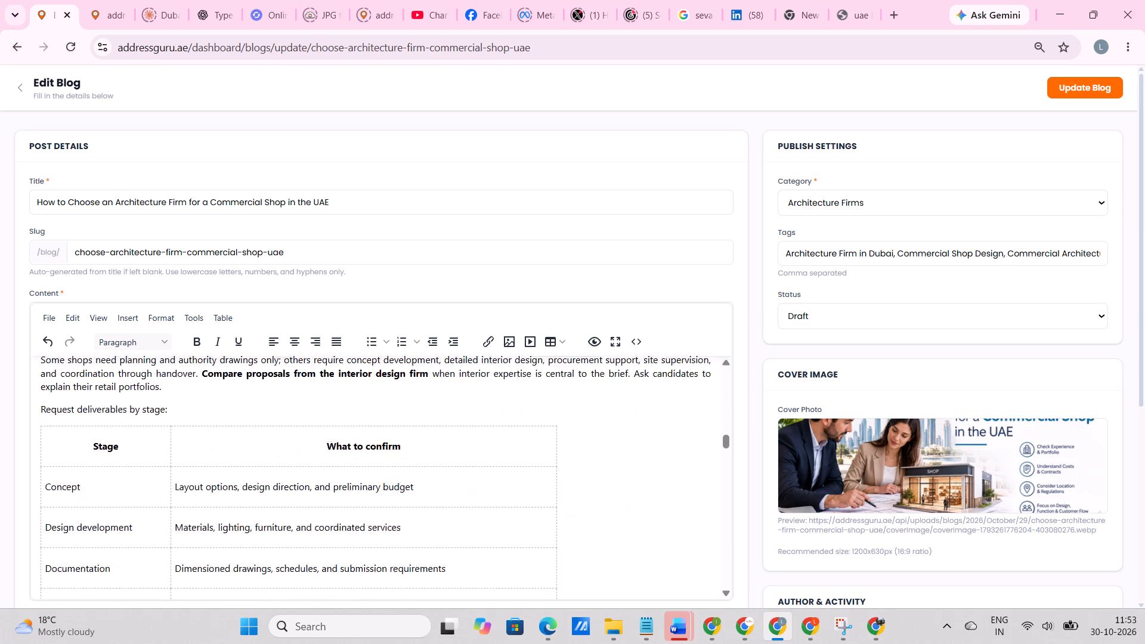
scroll(472, 497, "down", 1)
left_click(23, 88)
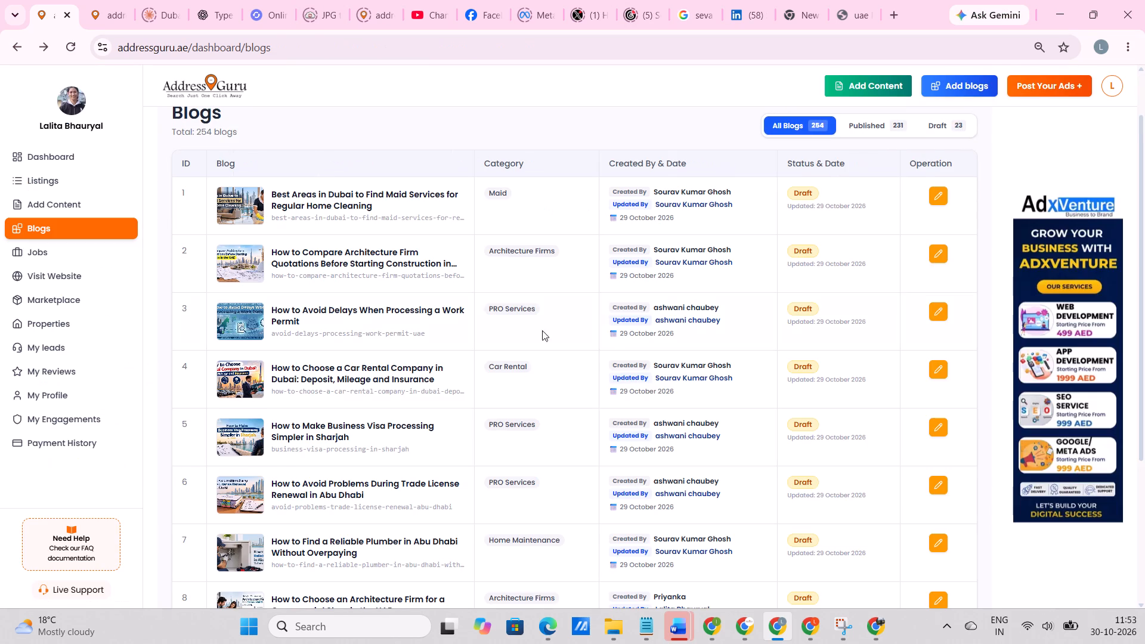
Filter the blogs to drafts and open "How to Find a Reliable Plumber in Abu Dhabi Without Overpaying" for editing.
left_click(937, 120)
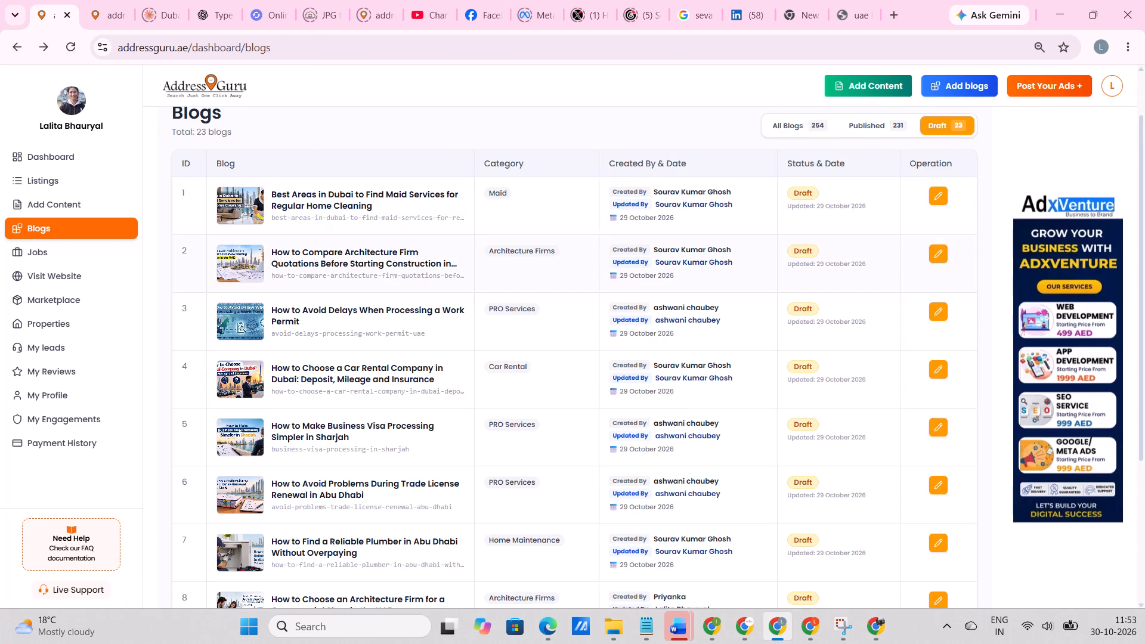
scroll(758, 384, "down", 3)
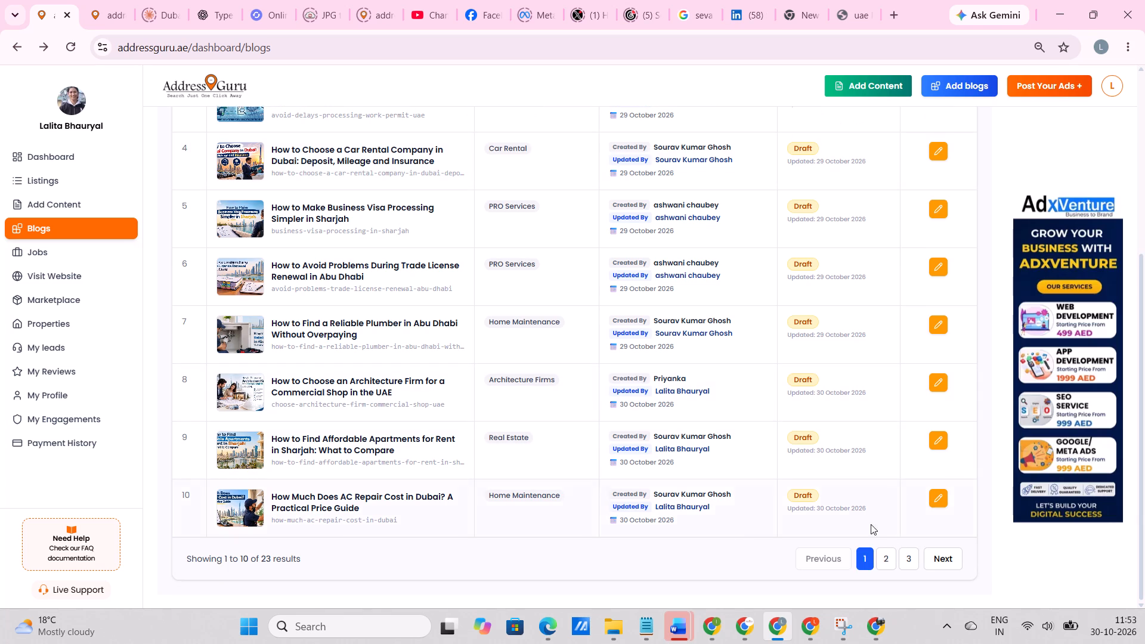
left_click(892, 558)
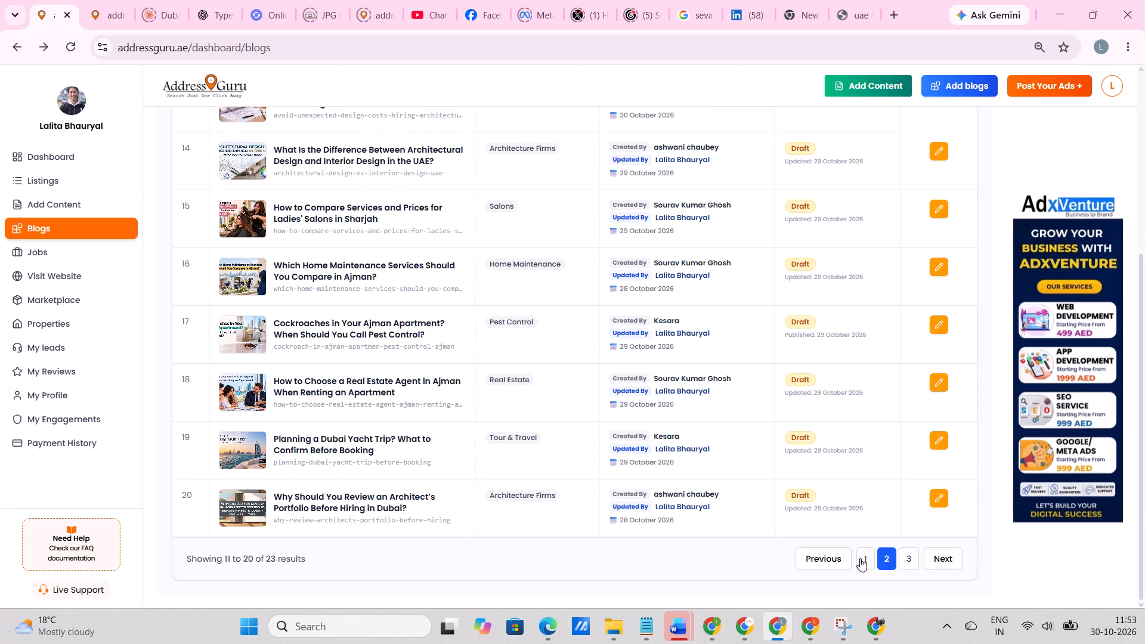
left_click(860, 558)
scroll(676, 501, "up", 2)
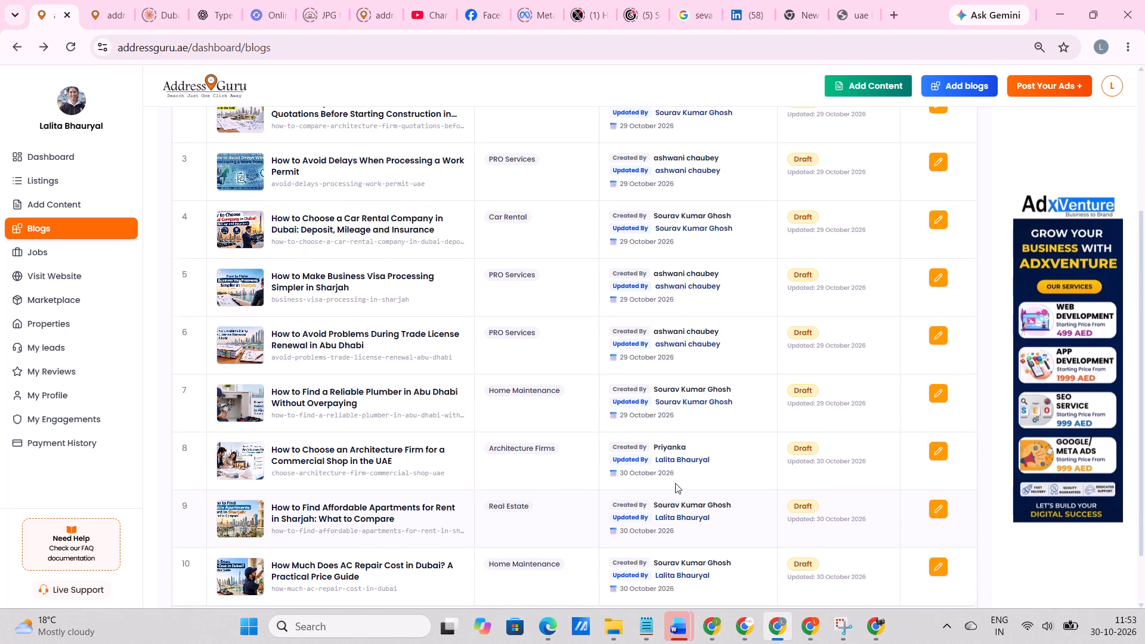
scroll(674, 478, "up", 1)
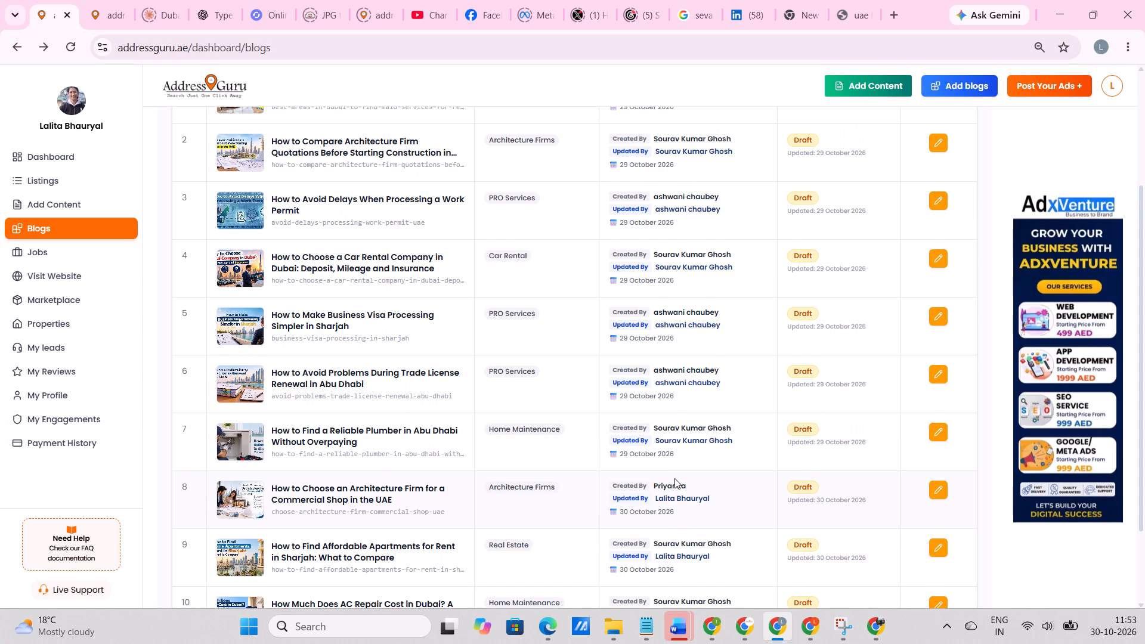
left_click(362, 439)
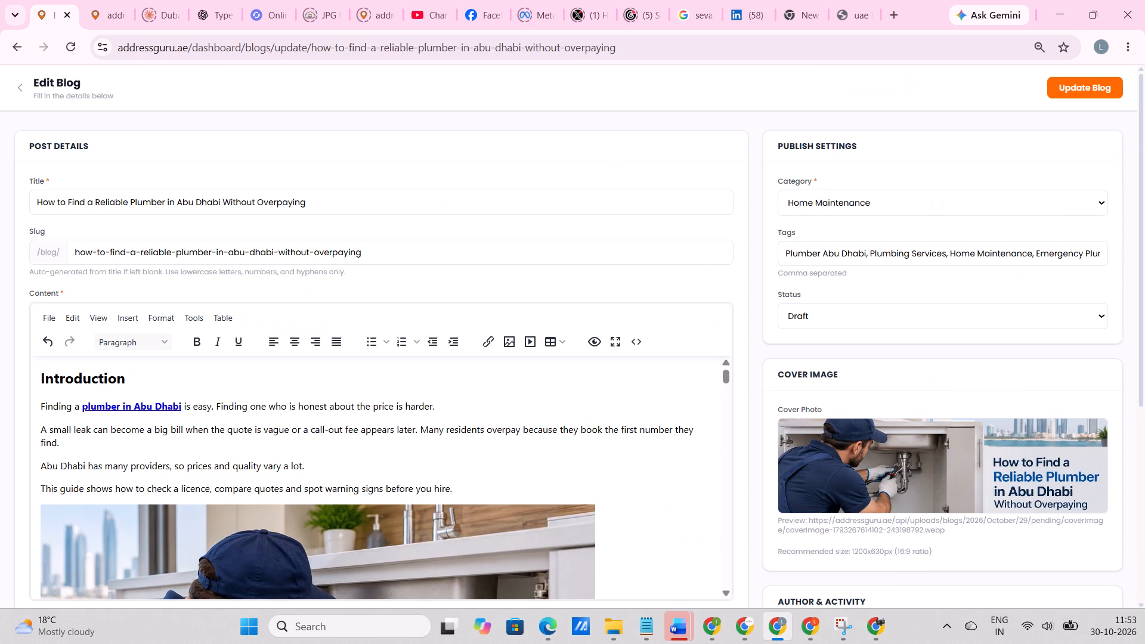
Check the link details of "plumber in Abu Dhabi" in the Introduction.
left_click(163, 401)
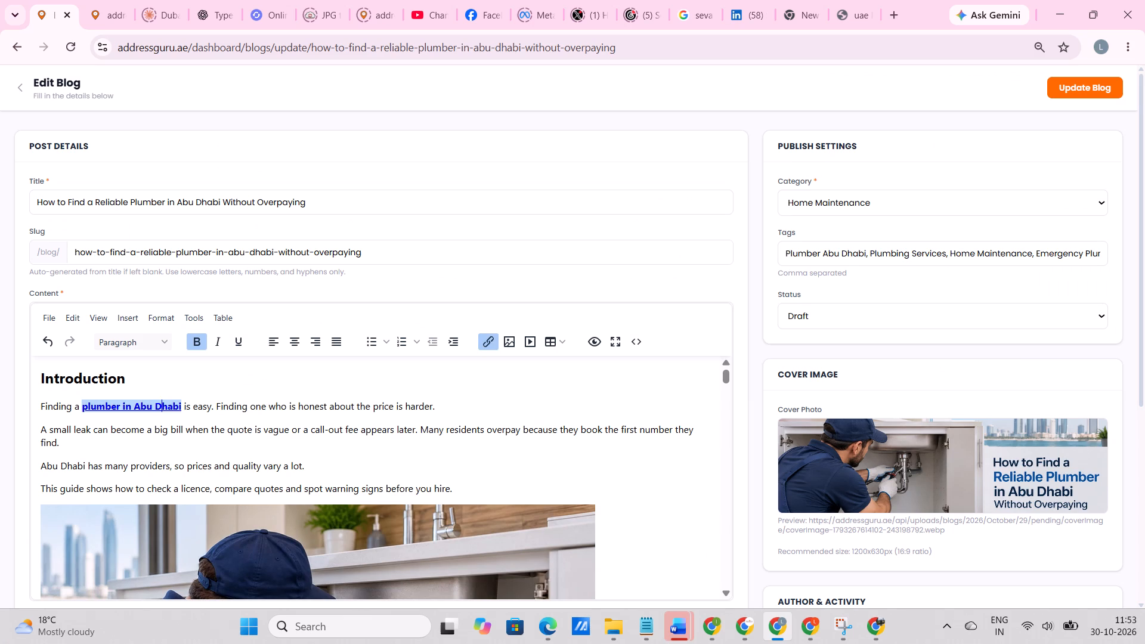
left_click(484, 342)
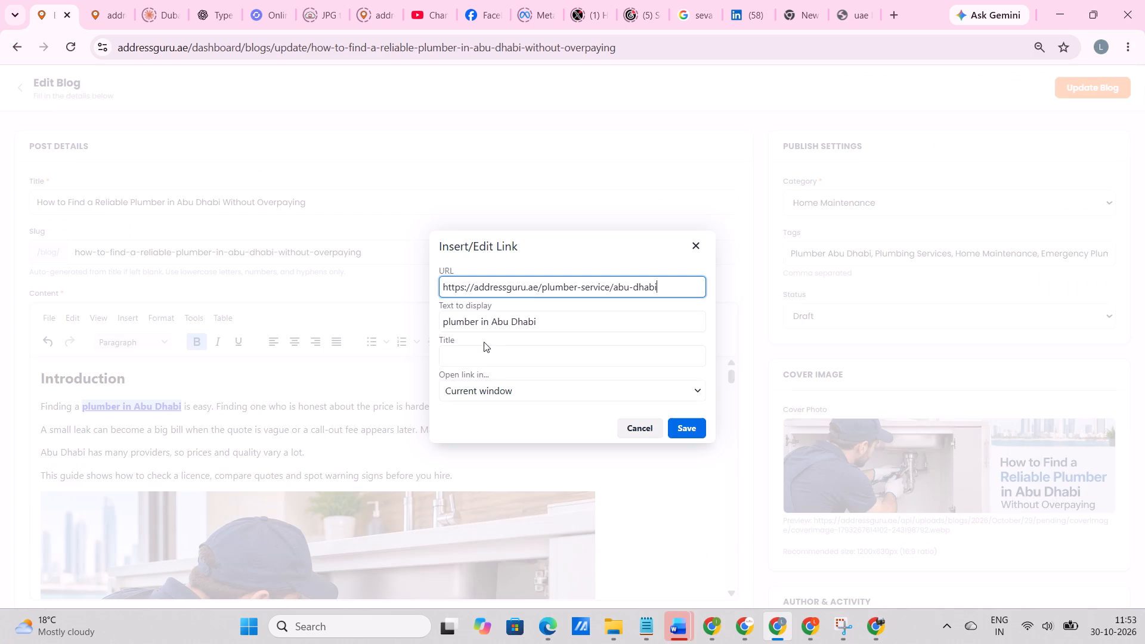
left_click(699, 241)
scroll(963, 293, "down", 5)
scroll(964, 293, "up", 9)
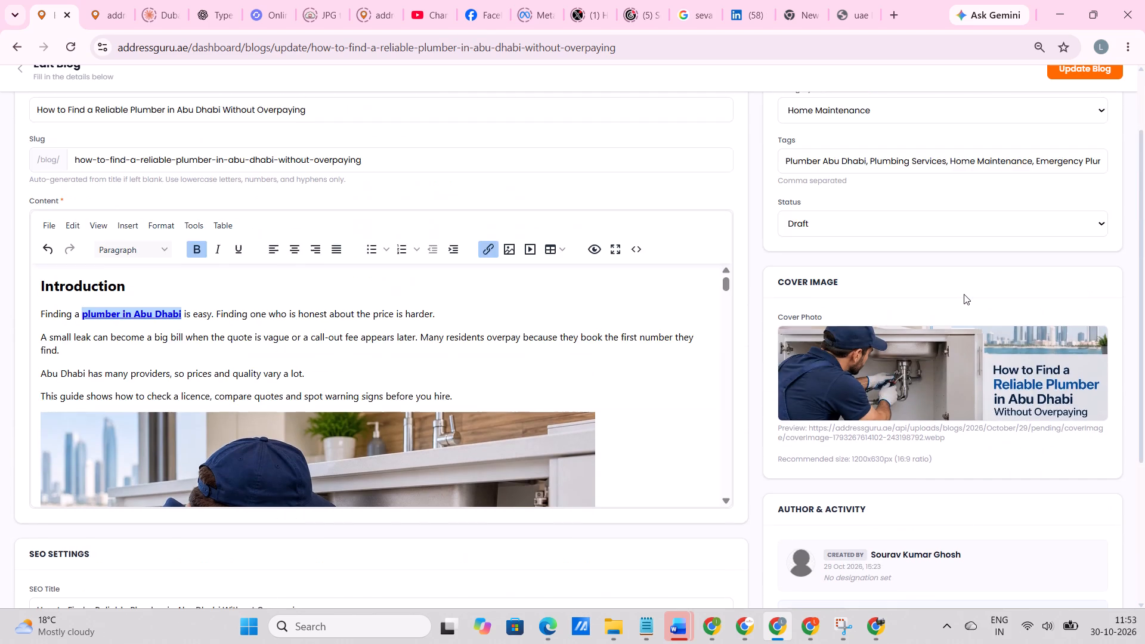
left_click(460, 431)
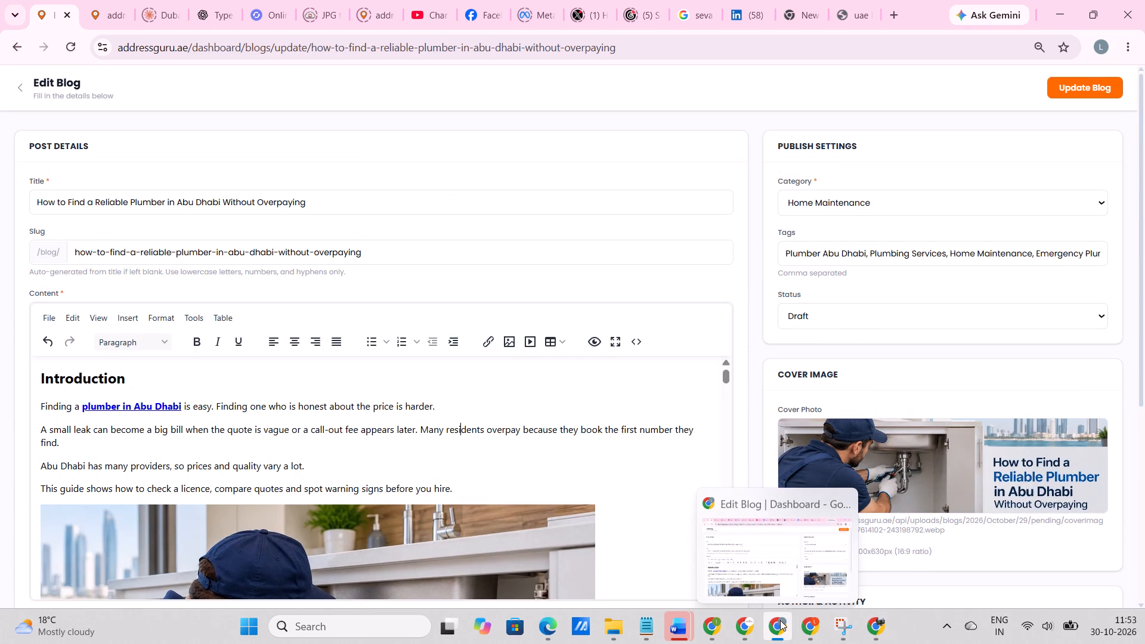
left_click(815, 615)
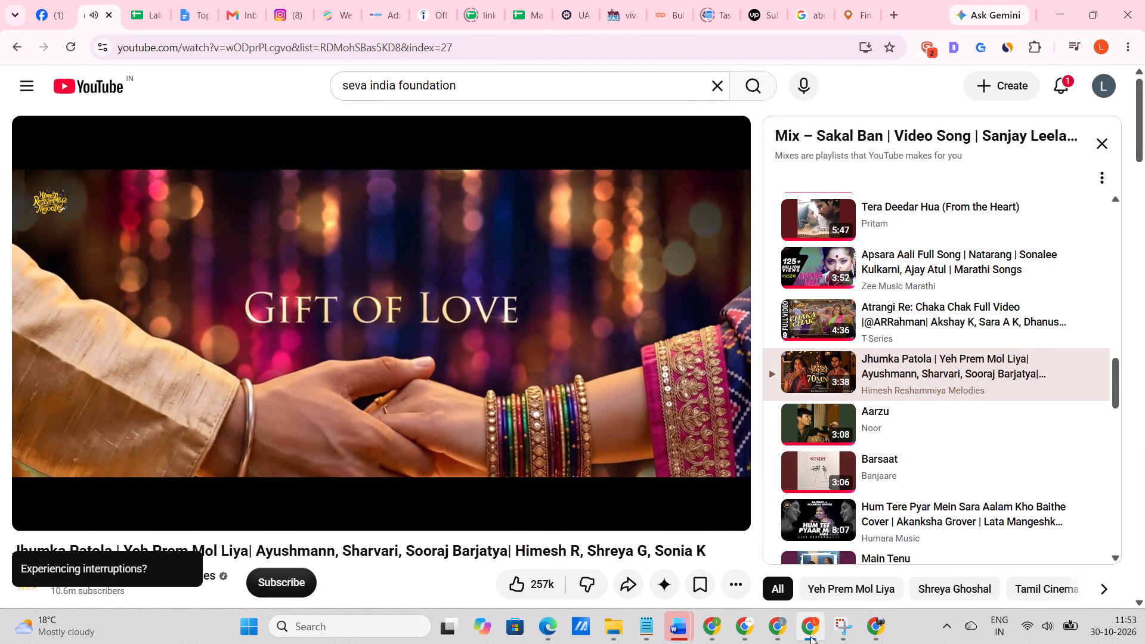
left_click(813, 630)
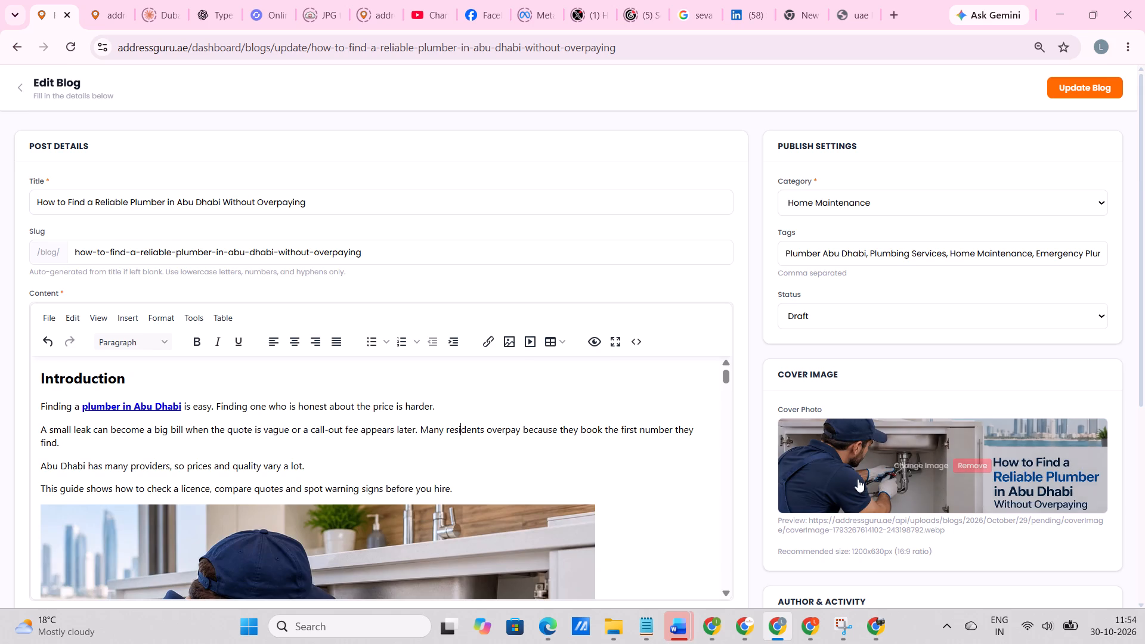
Search the page for "plumber in Abu Dhab", copied from the first SEO keyword, and look at its uses in the article.
scroll(859, 479, "down", 8)
left_click_drag(33, 546, 57, 546)
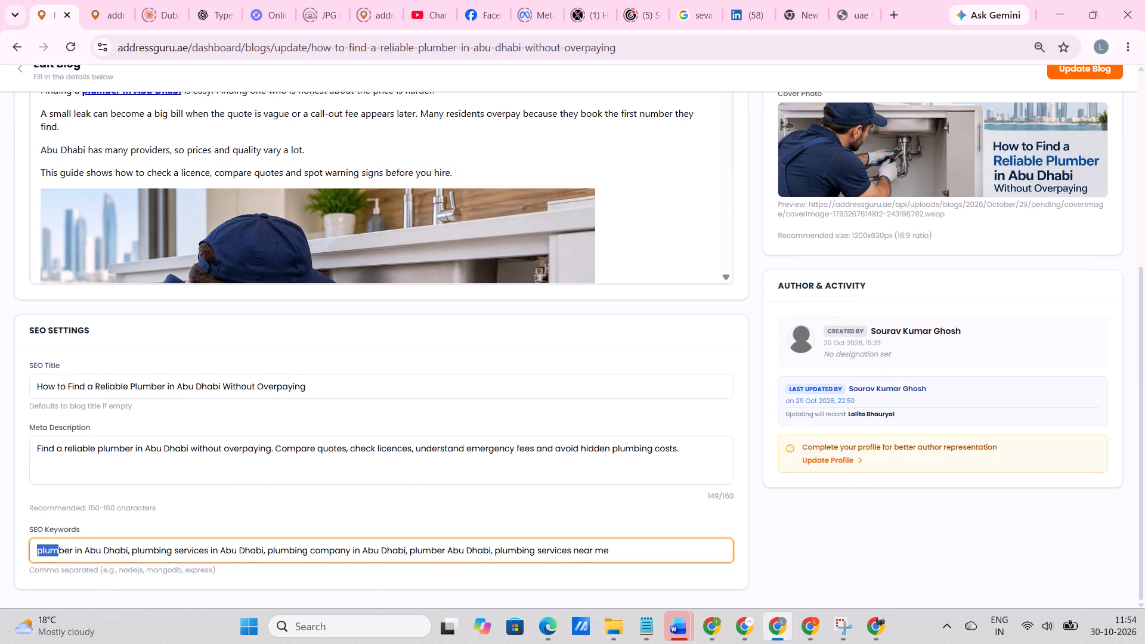
left_click_drag(57, 546, 129, 544)
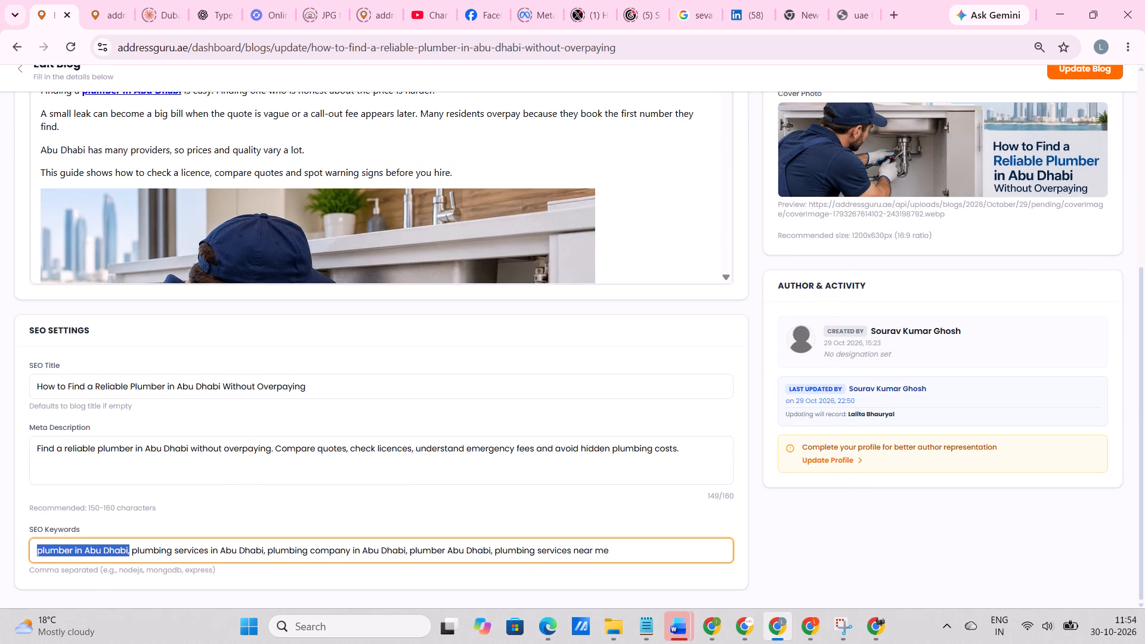
left_click_drag(129, 544, 126, 544)
key("ctrl+c")
key("ctrl+f")
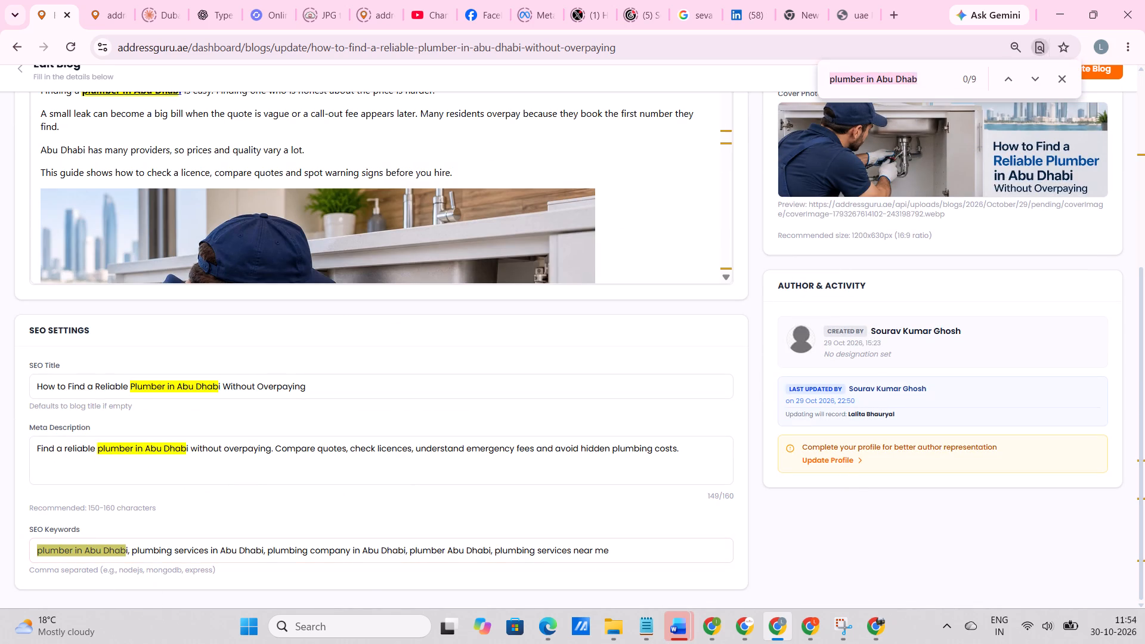
key("ctrl+v")
scroll(503, 478, "up", 4)
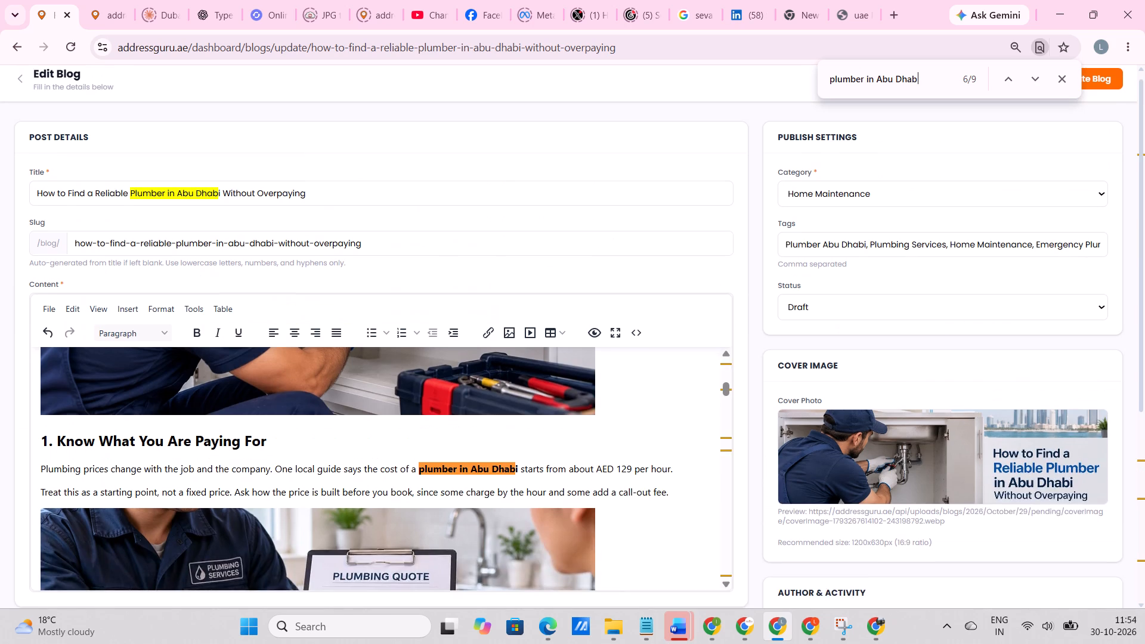
scroll(482, 484, "up", 6)
scroll(482, 484, "down", 1)
scroll(482, 484, "up", 1)
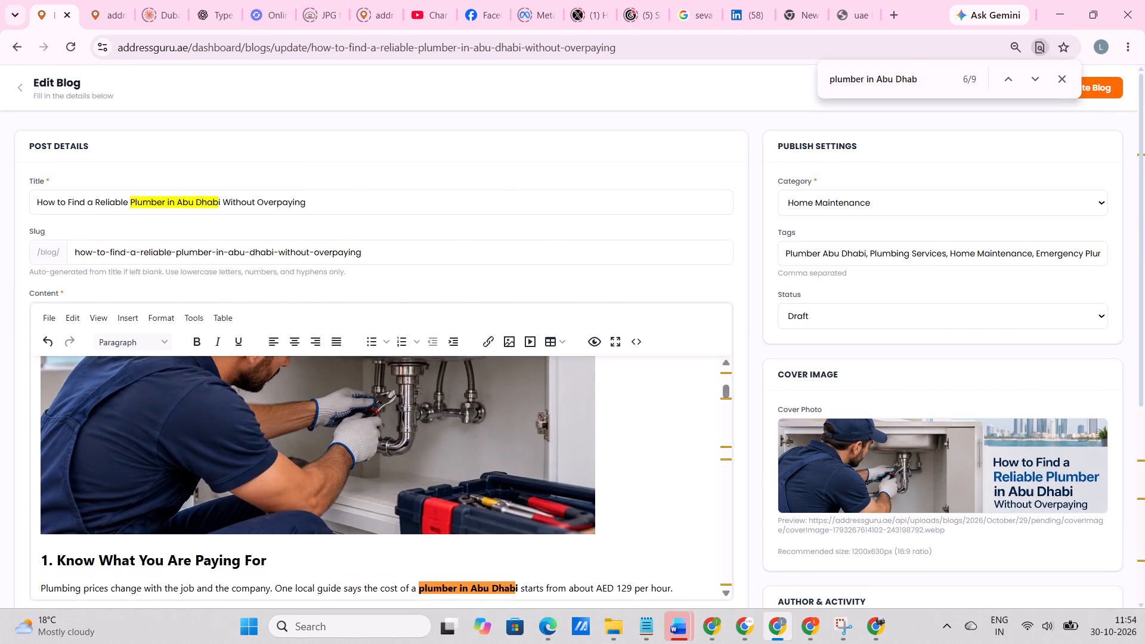
Copy the URL of the Introduction's "plumber in Abu Dhabi" link and remove the link from that text.
scroll(482, 484, "up", 1)
right_click(106, 408)
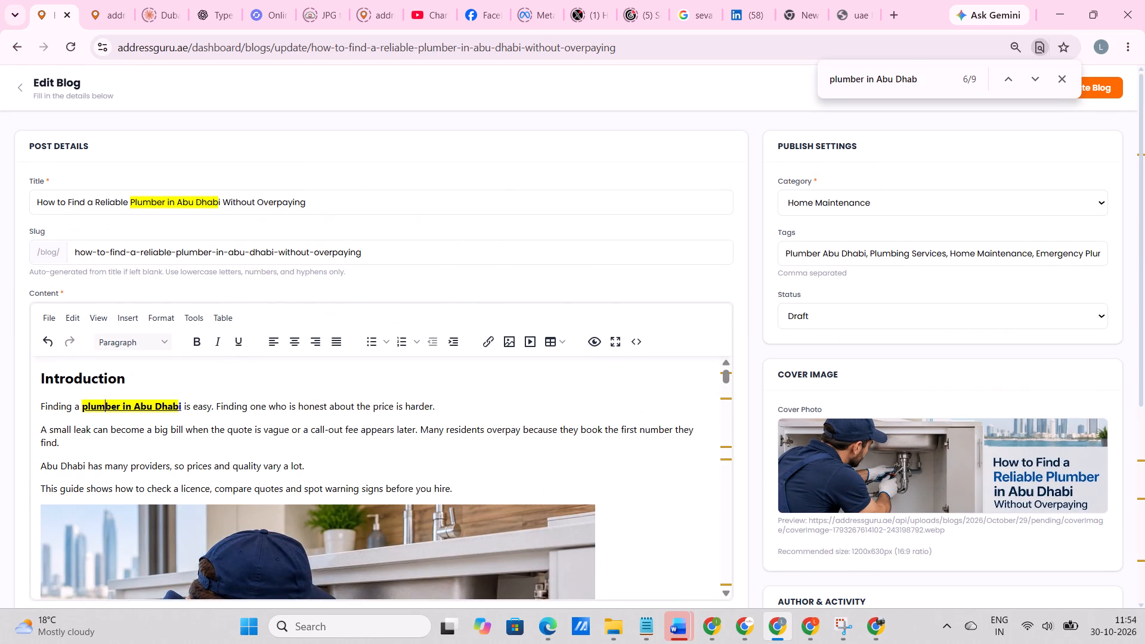
left_click(143, 422)
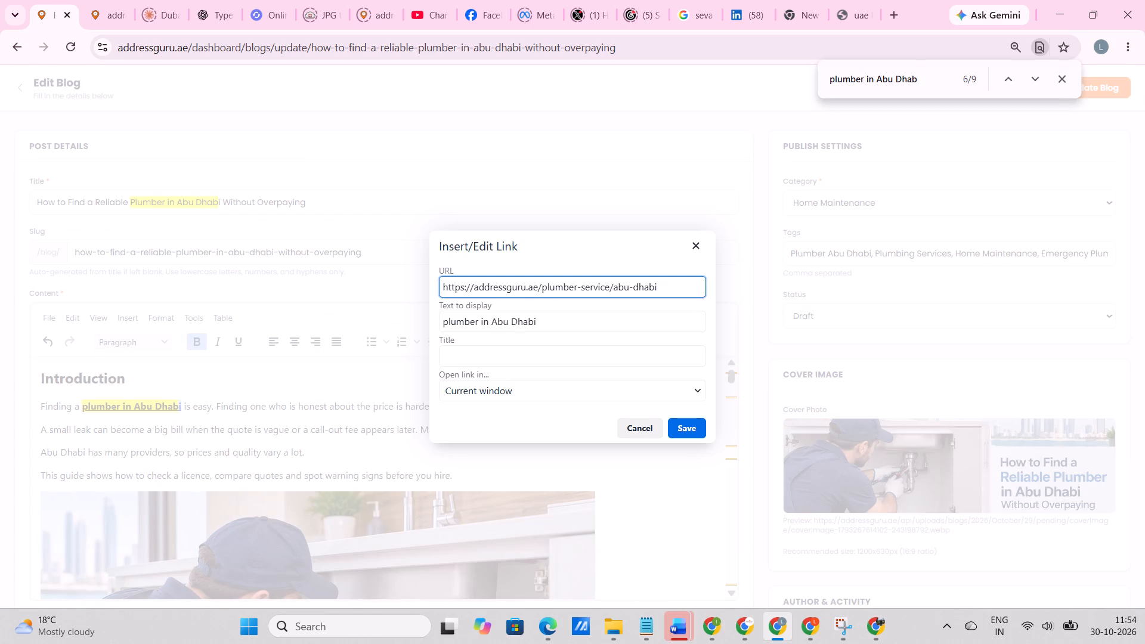
key("ctrl+a")
key("ctrl+c")
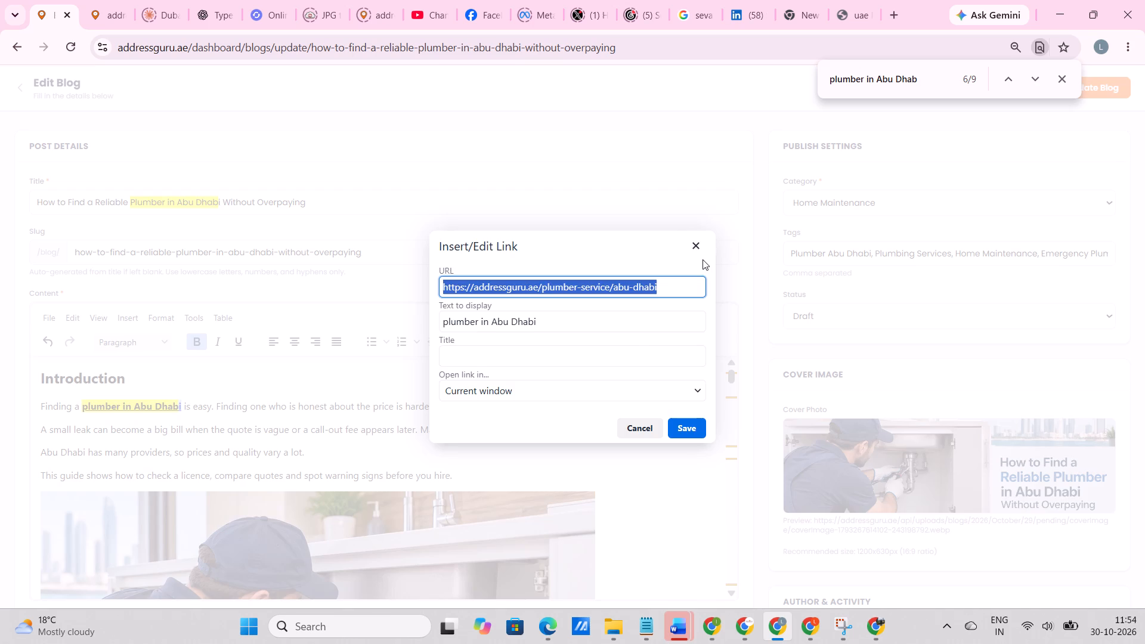
left_click(700, 249)
right_click(122, 409)
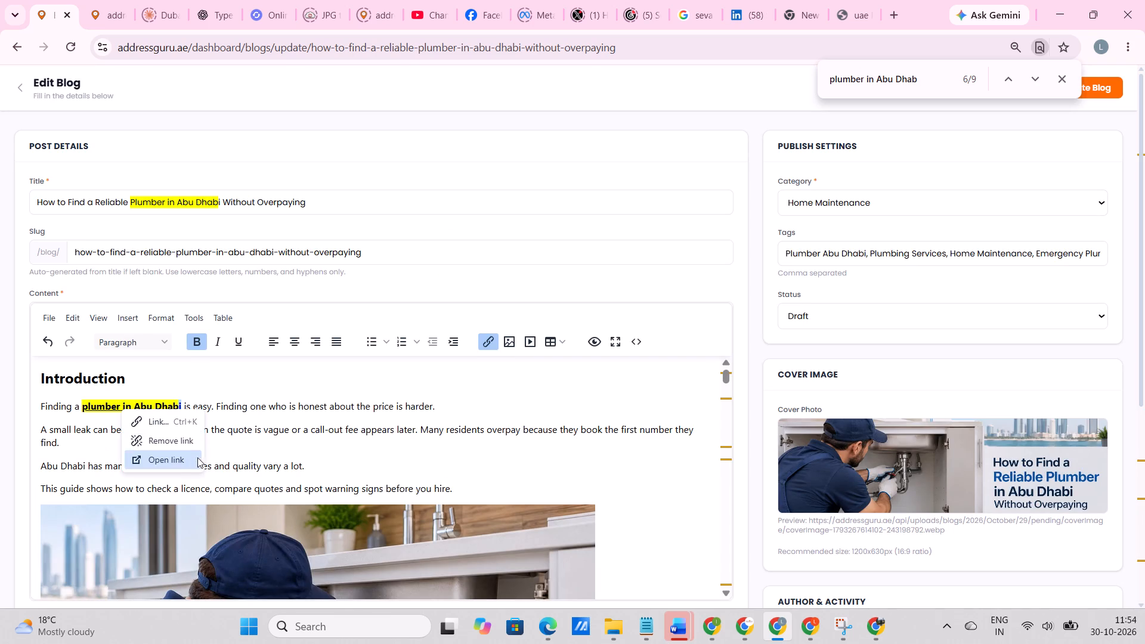
left_click(181, 441)
scroll(364, 450, "down", 4)
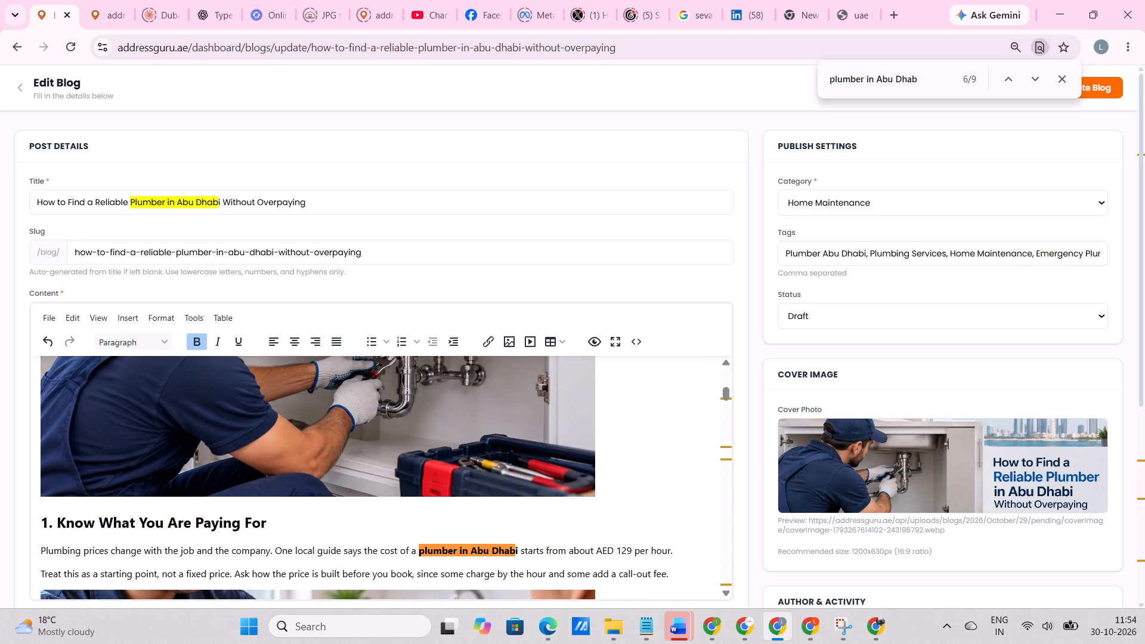
scroll(398, 488, "down", 1)
left_click_drag(419, 534, 512, 528)
left_click_drag(512, 528, 521, 526)
key("ctrl+z")
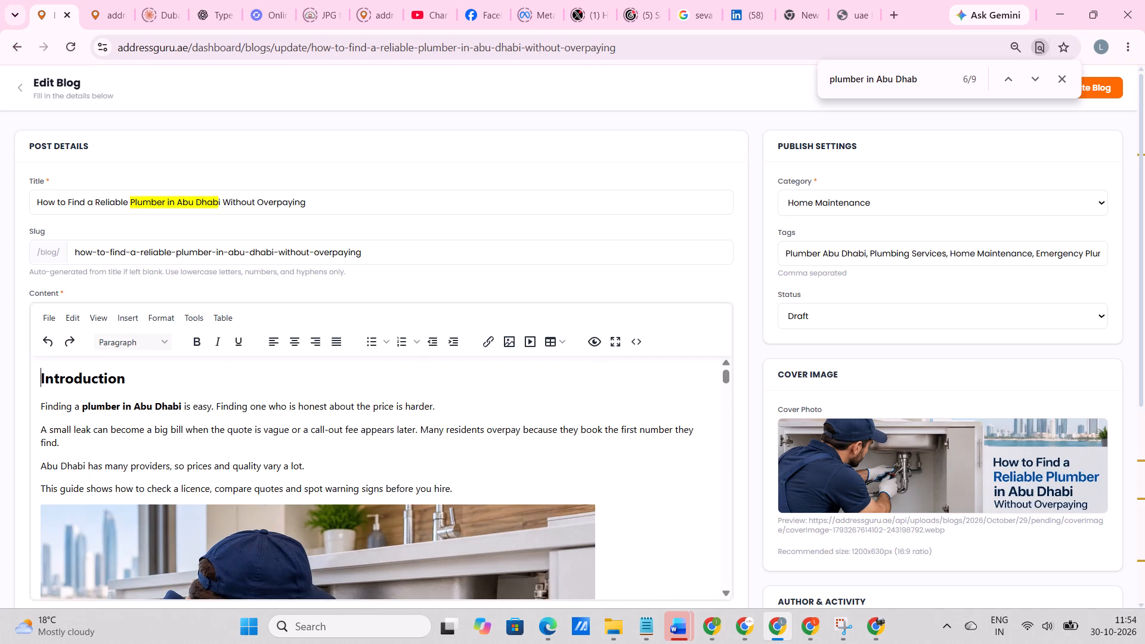
scroll(462, 461, "down", 4)
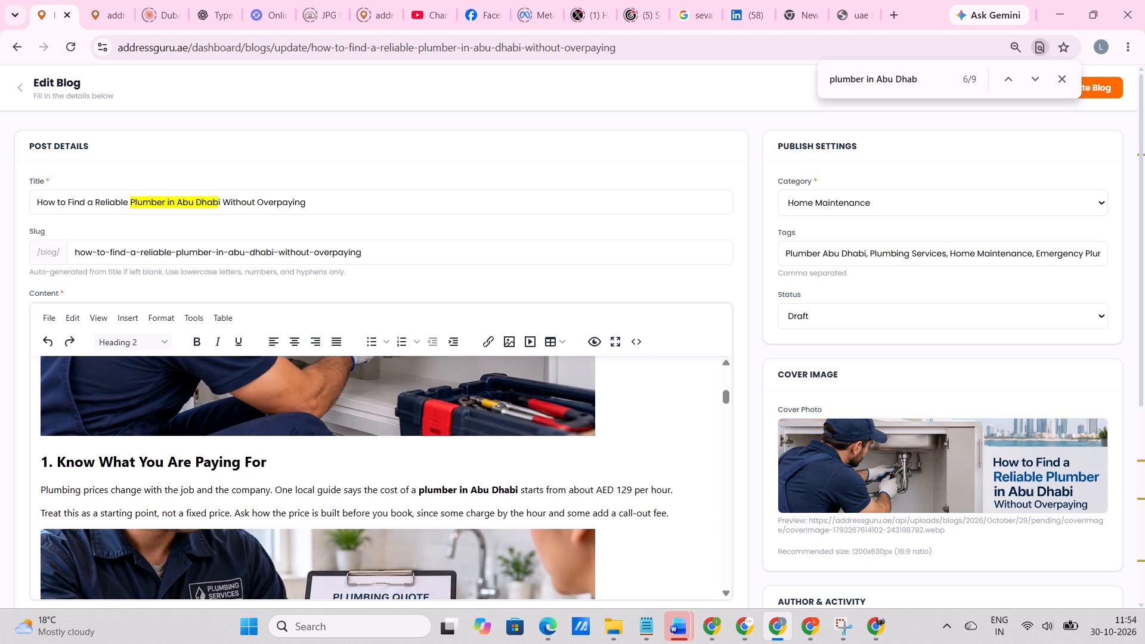
left_click_drag(419, 491, 518, 489)
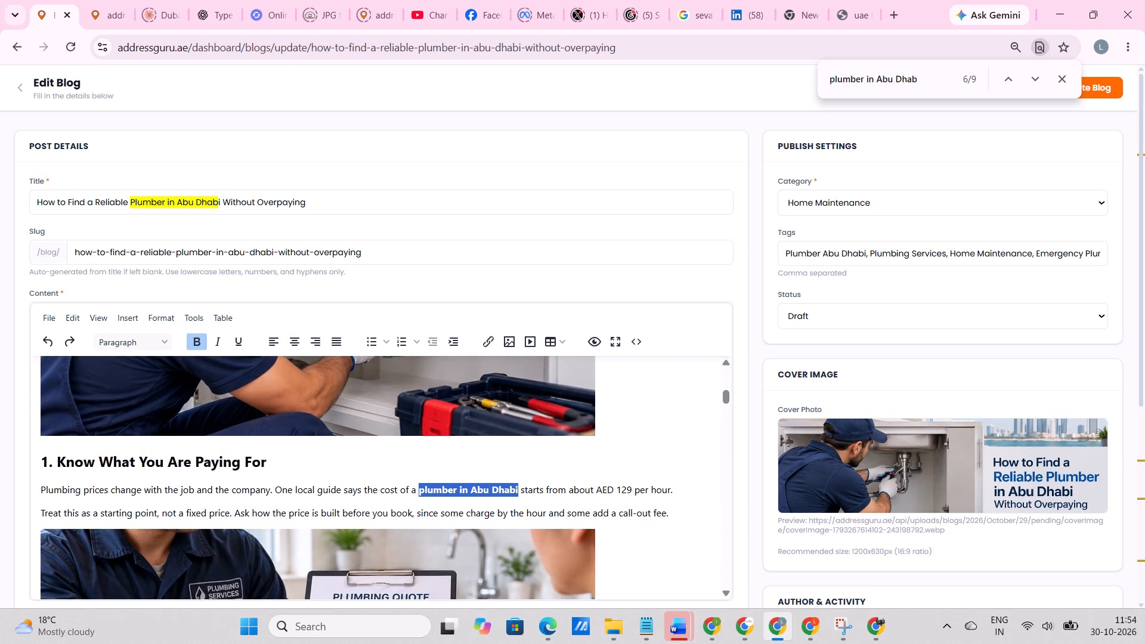
left_click(487, 347)
key("ctrl+v")
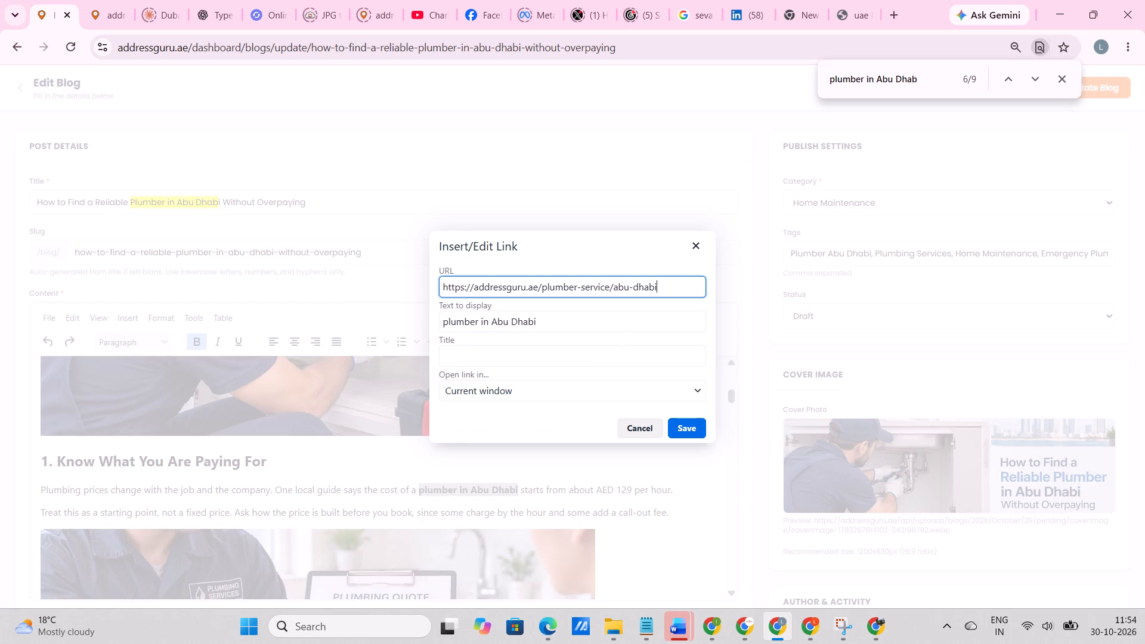
left_click(512, 387)
left_click(516, 432)
left_click(688, 428)
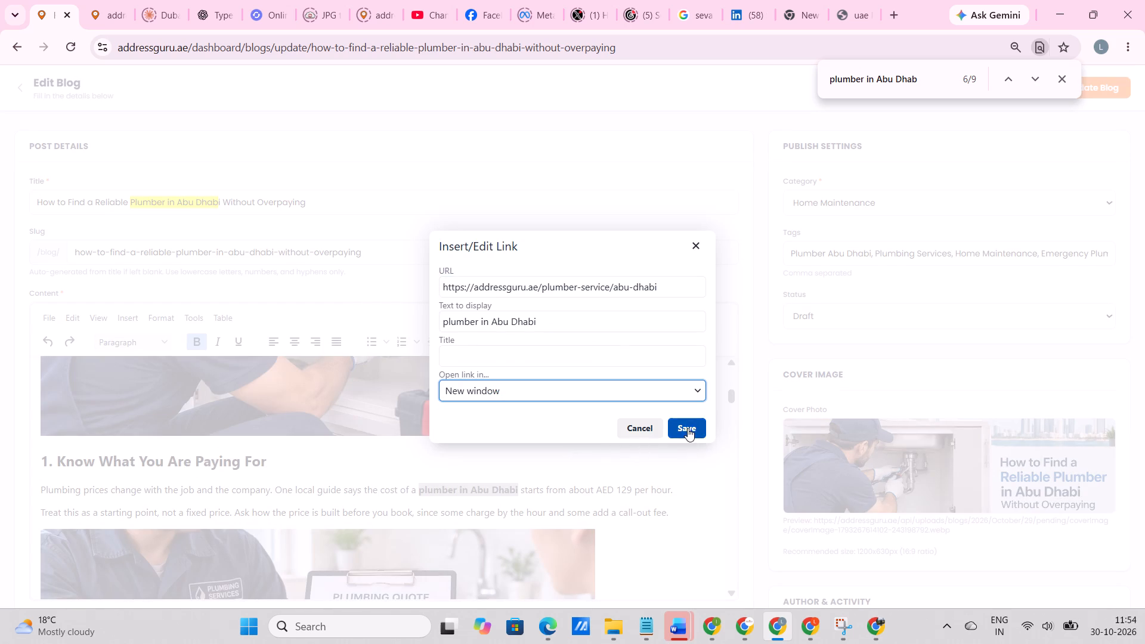
left_click(588, 487)
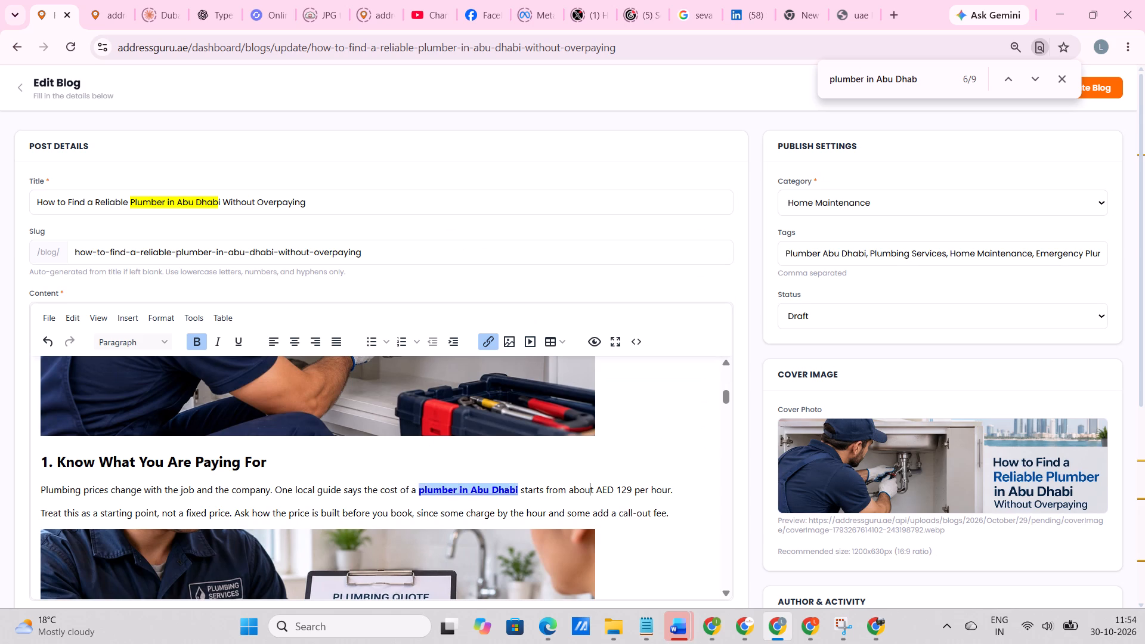
Look through the article and step through the remaining occurrences of "plumber in Abu Dhabi" to check their bolding and links.
scroll(579, 484, "up", 4)
scroll(245, 447, "up", 1)
scroll(252, 447, "down", 2)
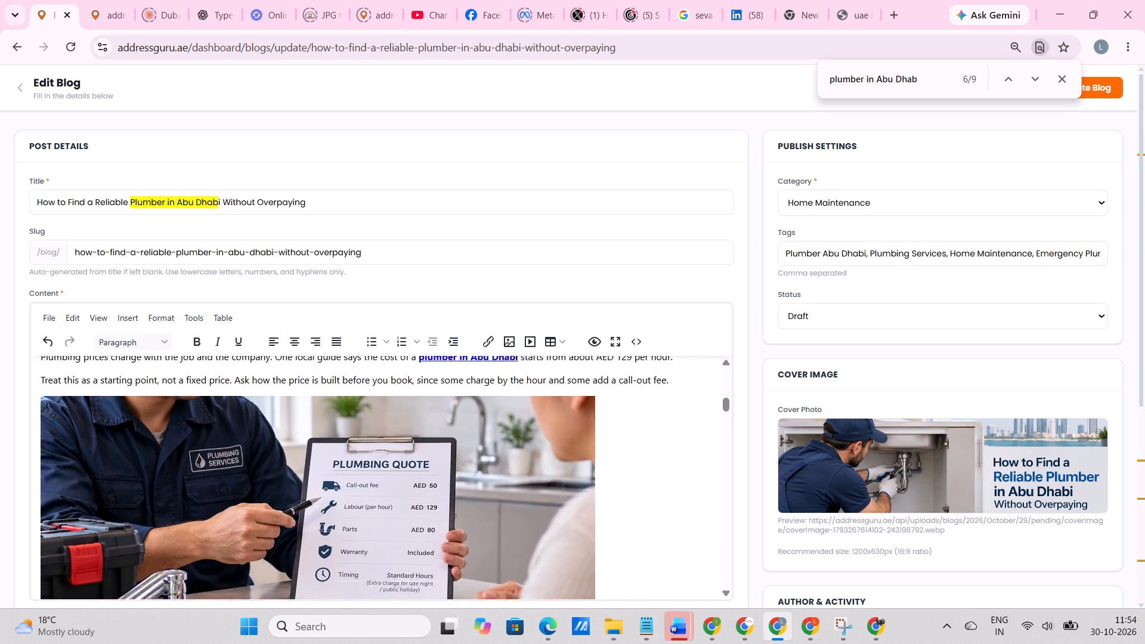
scroll(479, 466, "down", 9)
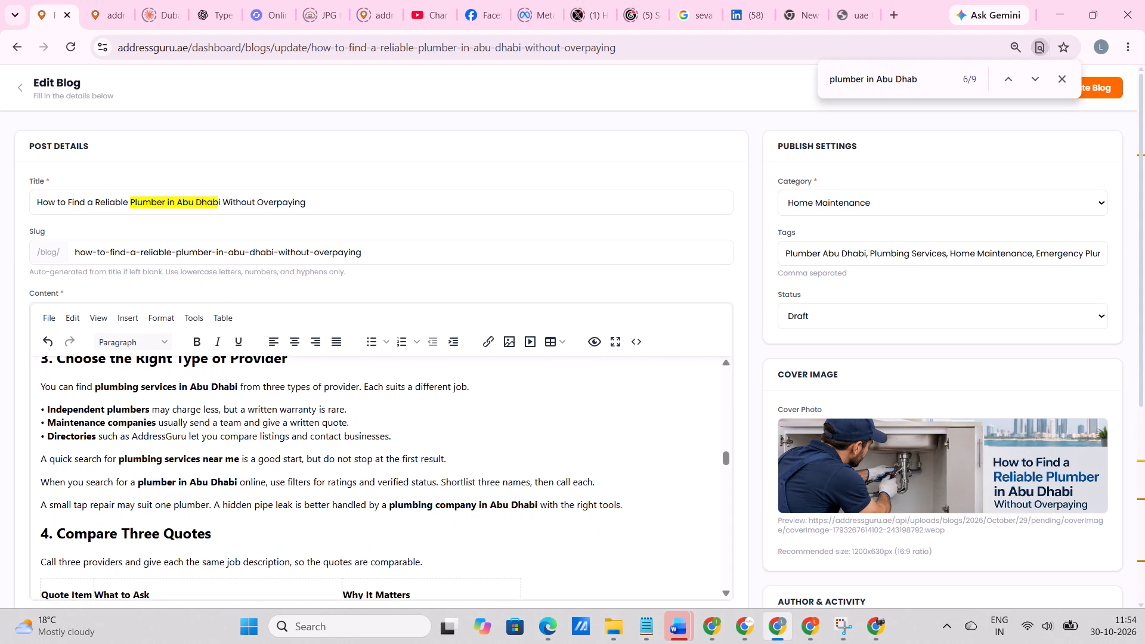
scroll(484, 476, "down", 2)
left_click(1033, 79)
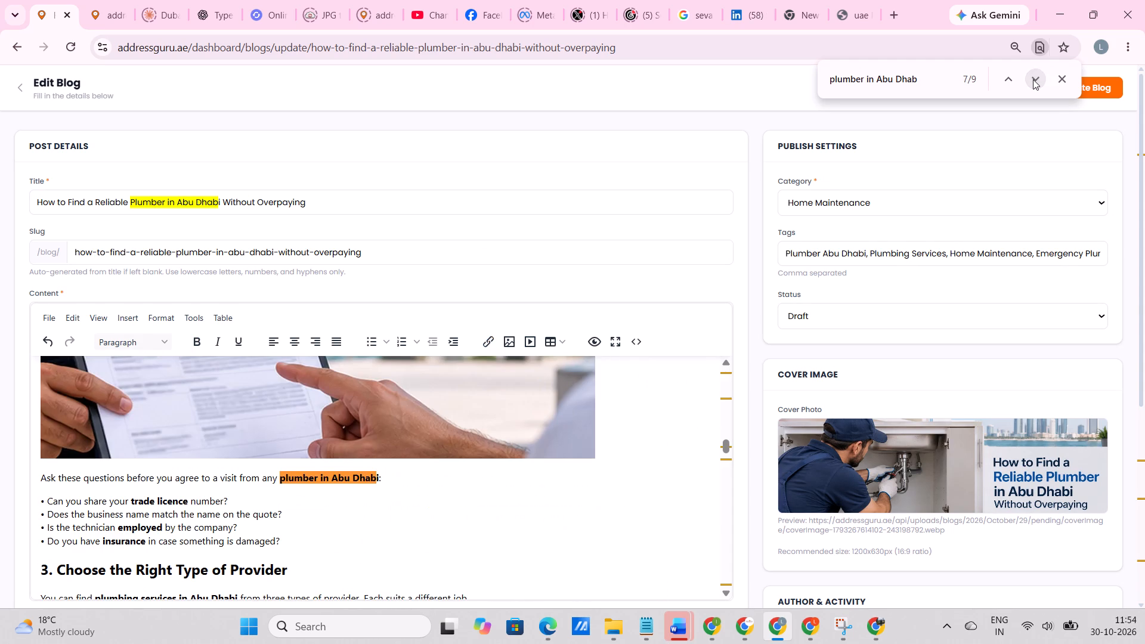
left_click(1033, 79)
left_click(1033, 79)
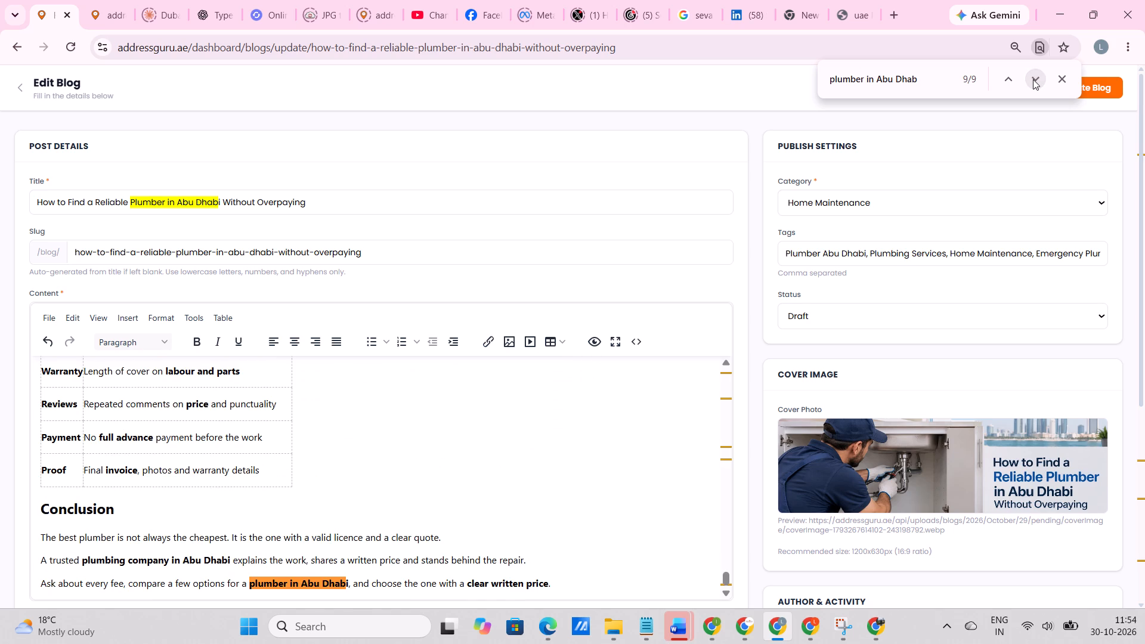
left_click(1033, 79)
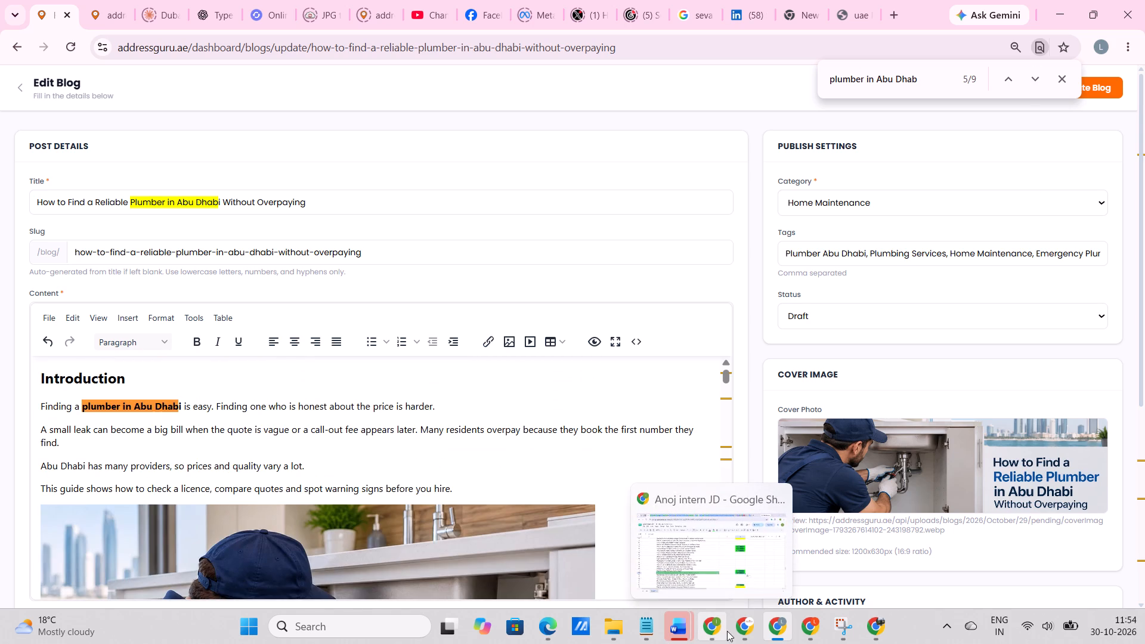
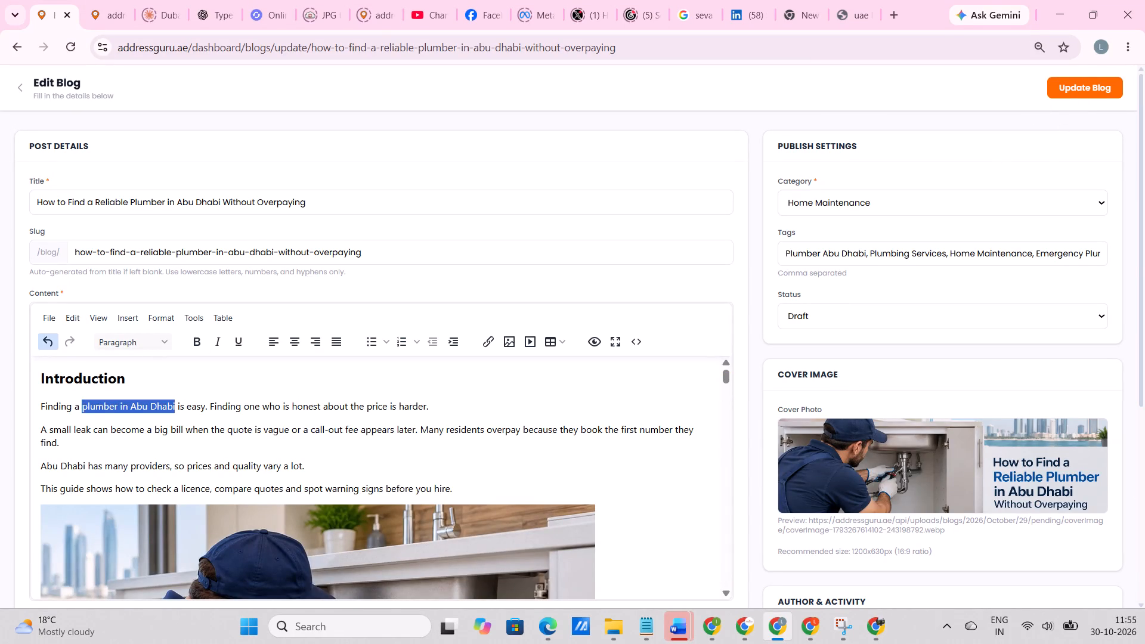
Search the page for "plumbing services in Abu Dhabi", copied from the second SEO keyword, and look at its use in section 3.
scroll(954, 382, "down", 6)
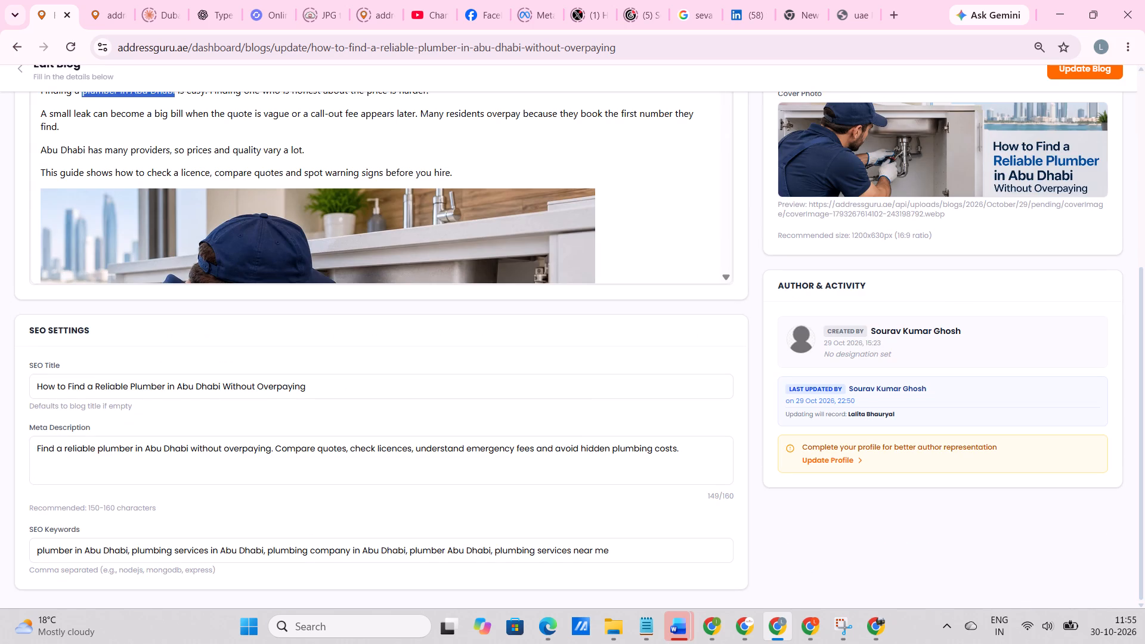
left_click_drag(130, 548, 206, 549)
left_click(204, 548)
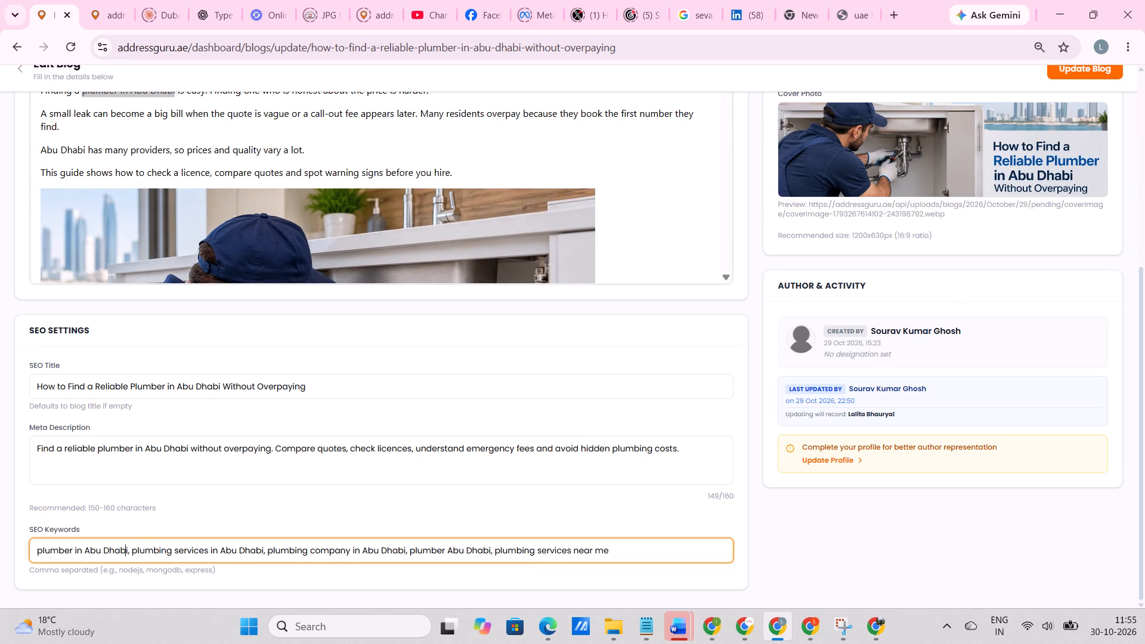
left_click(125, 554)
left_click_drag(132, 553, 263, 545)
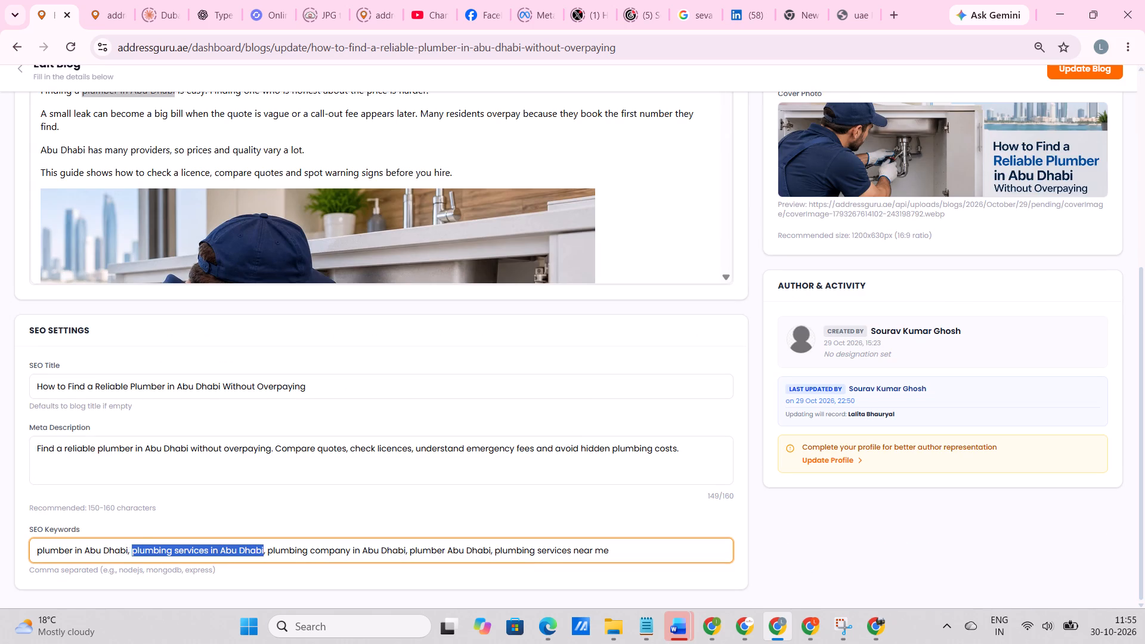
left_click_drag(263, 545, 264, 544)
key("ctrl+c")
key("ctrl+f")
key("ctrl+v")
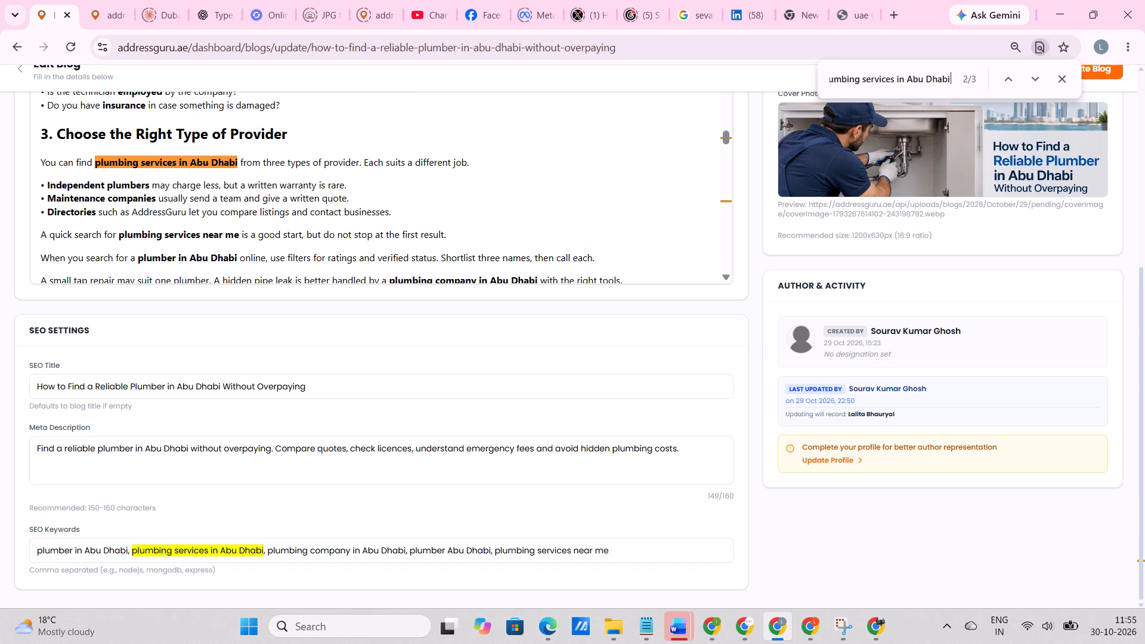
left_click(267, 554)
scroll(589, 534, "left", 1)
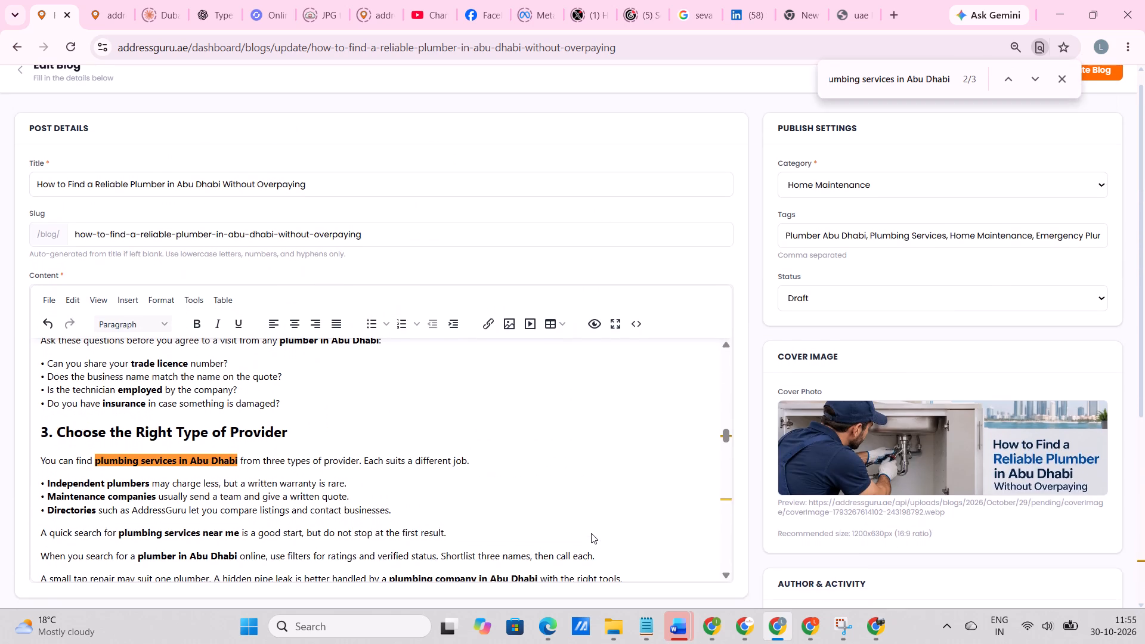
scroll(591, 533, "left", 1)
scroll(591, 533, "down", 1)
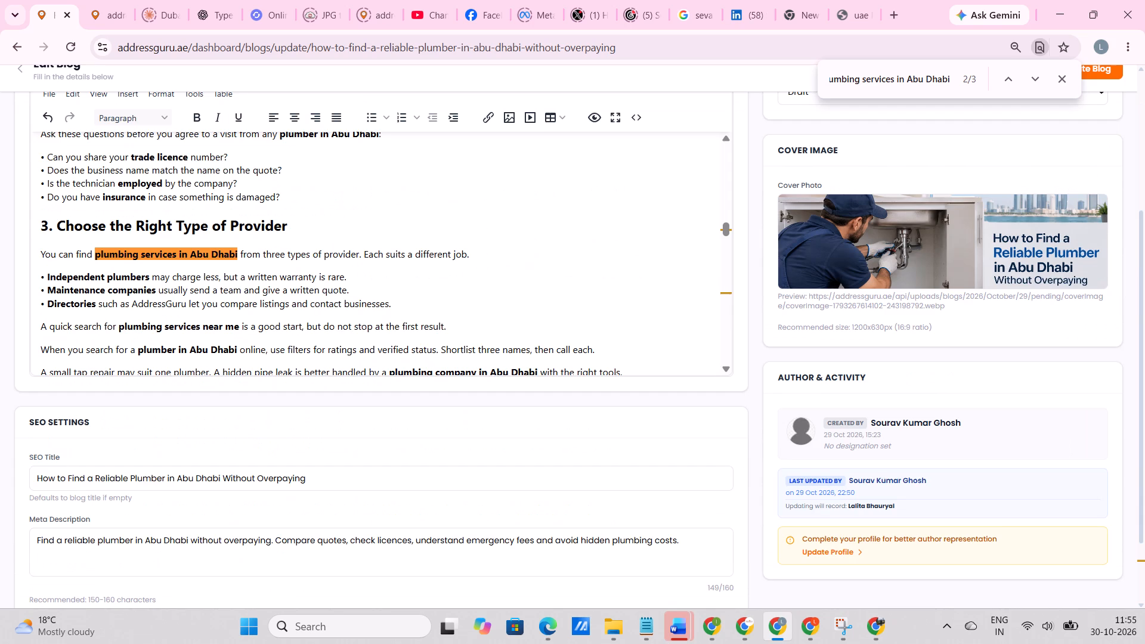
Search the page for "plumbing company in Abu Dhabi", copied from the third SEO keyword, to check its use in the article.
left_click_drag(267, 555, 364, 554)
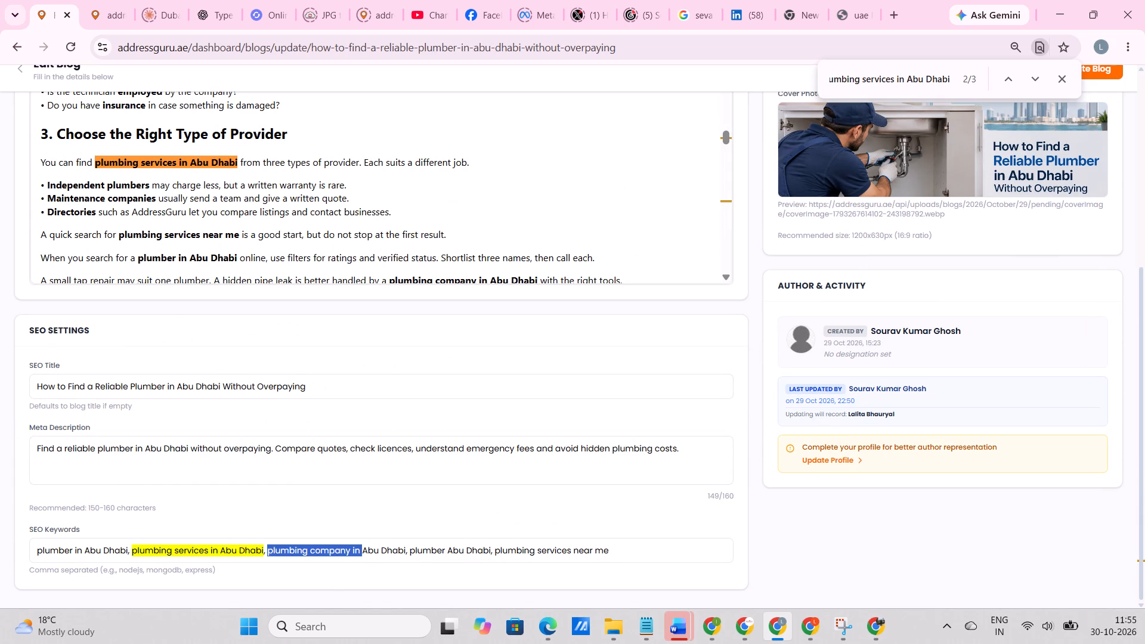
left_click_drag(364, 554, 406, 553)
key("ctrl+c")
key("ctrl+f")
key("ctrl+v")
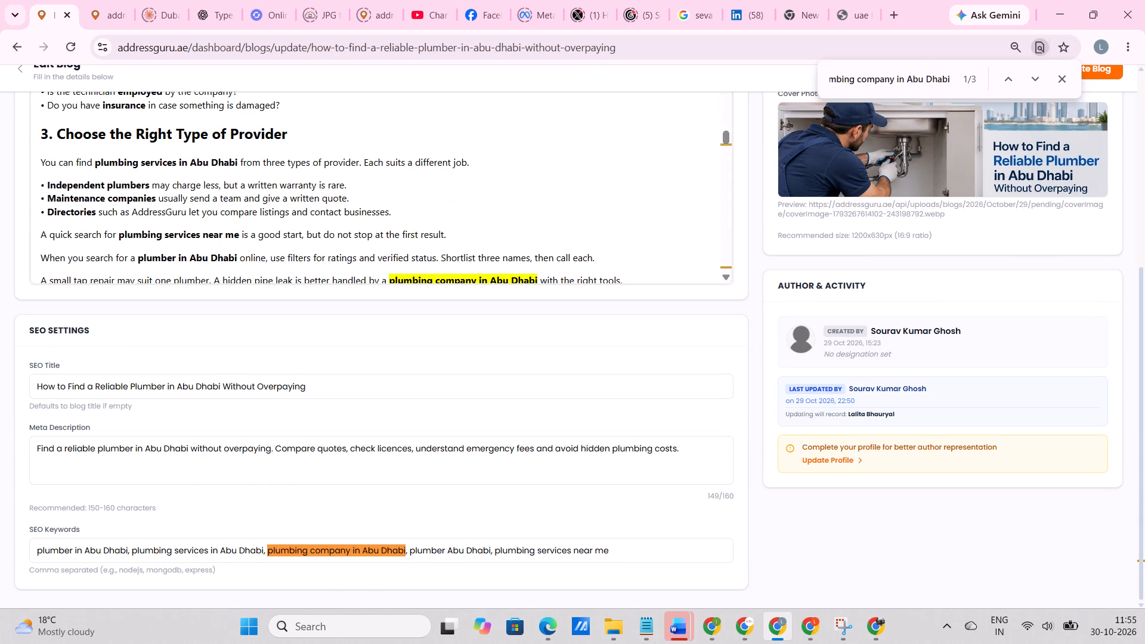
Search the page for "plumber Abu Dhabi", copied from the fourth SEO keyword, to check its use in the article.
left_click_drag(409, 552, 490, 549)
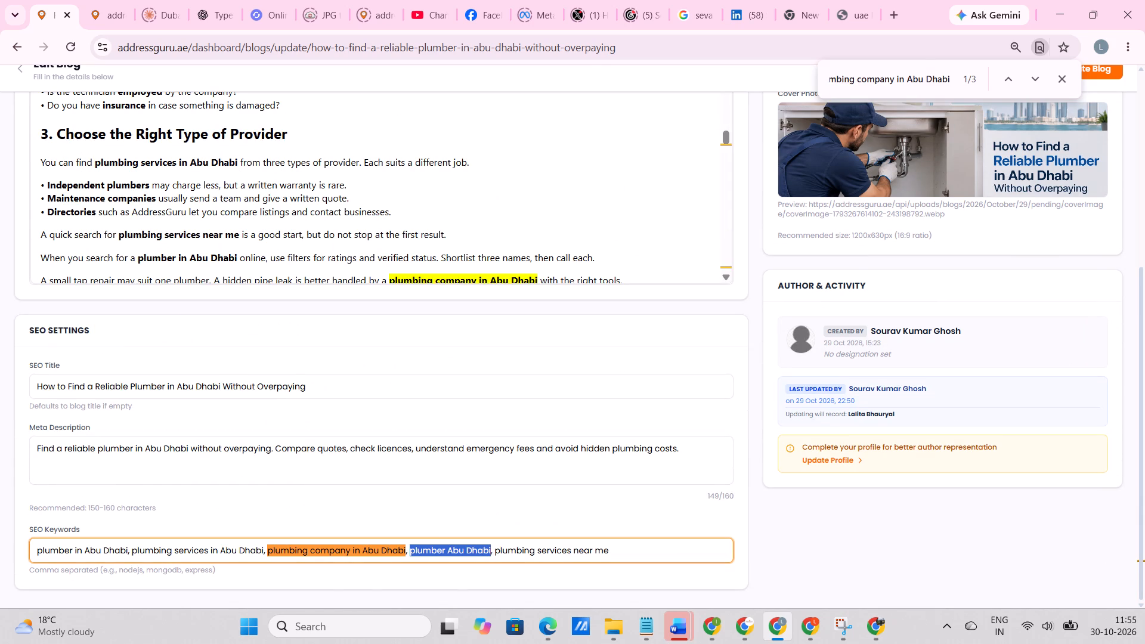
left_click_drag(490, 549, 491, 549)
key("ctrl+c")
key("ctrl+f")
key("ctrl+v")
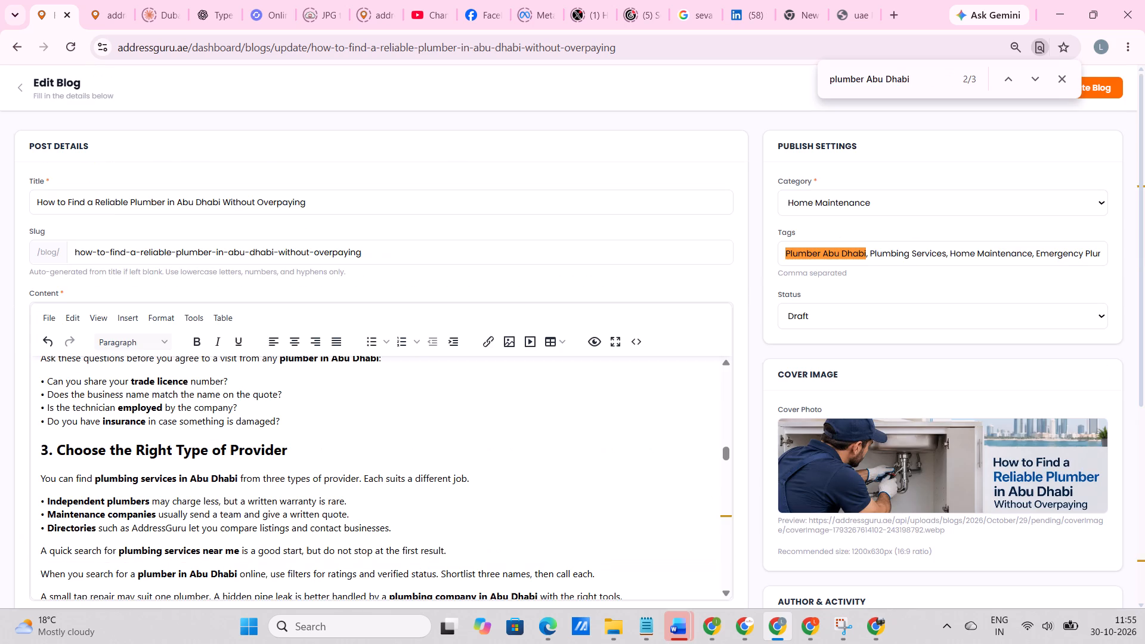
scroll(764, 526, "down", 4)
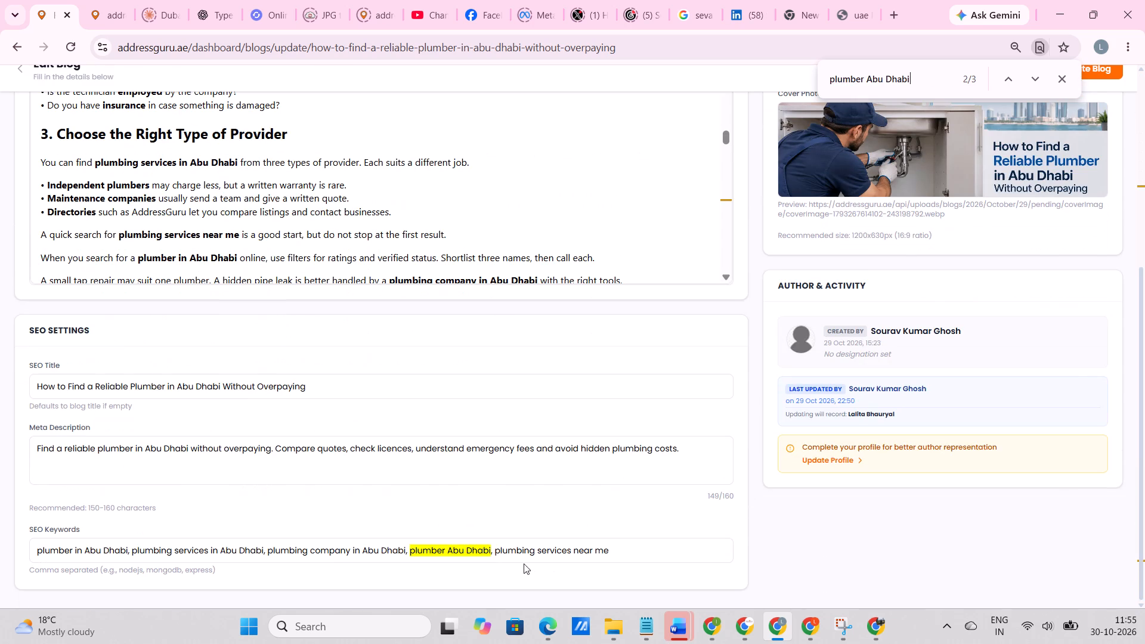
Join the Introduction's second paragraph onto its first and bold "A small leak can become a big bill".
scroll(510, 514, "up", 4)
scroll(389, 438, "up", 10)
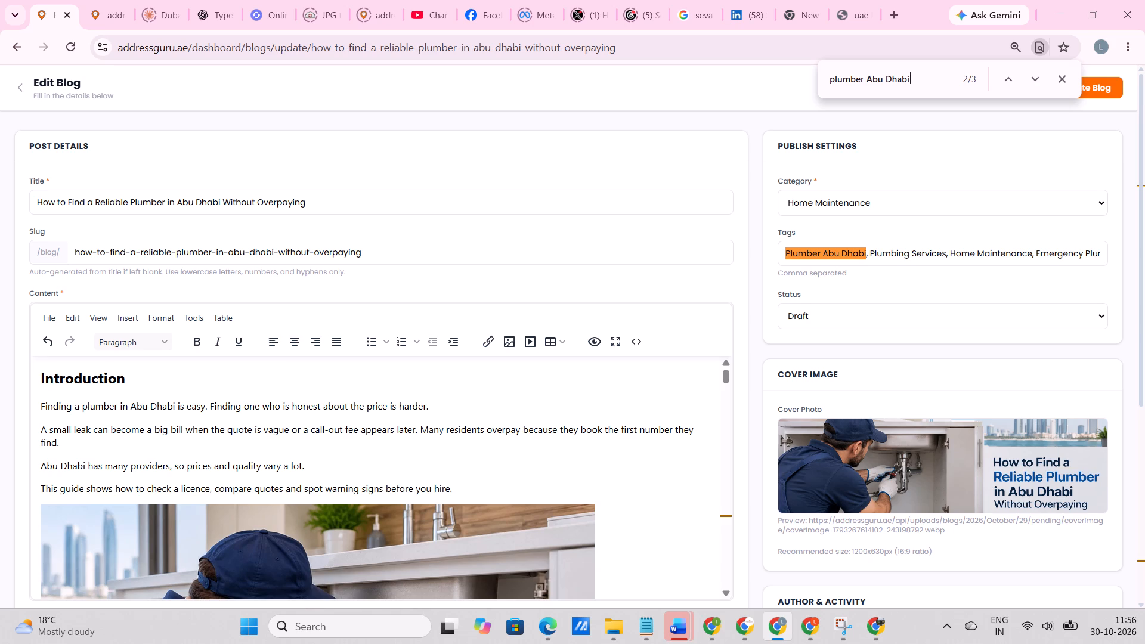
left_click(38, 431)
key("BackSpace")
key("space")
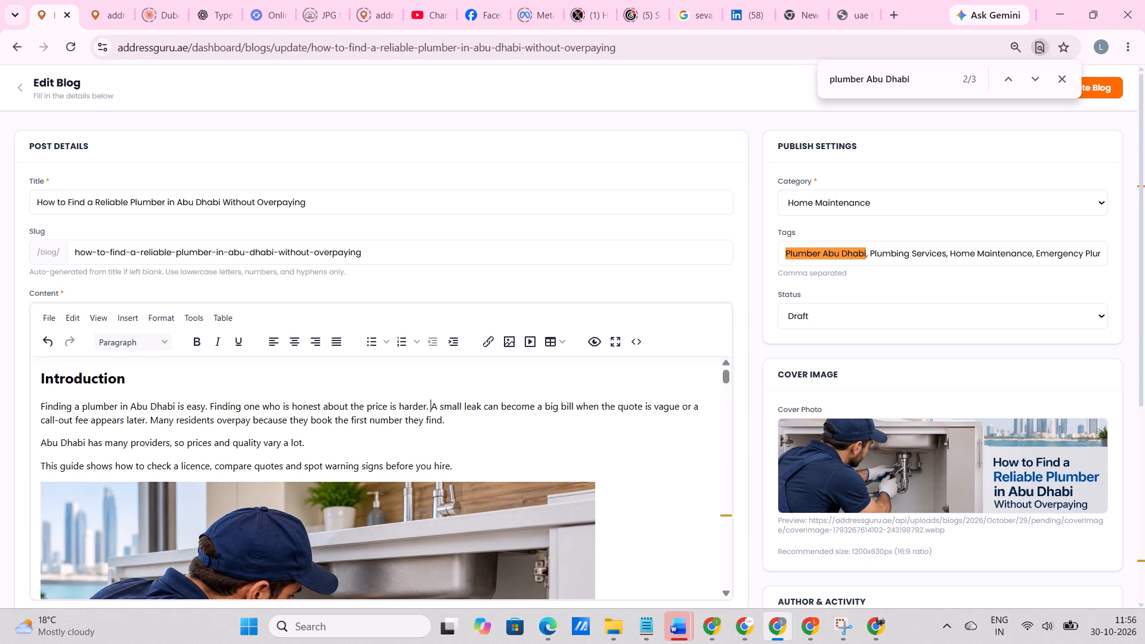
left_click_drag(431, 403, 575, 403)
key("ctrl+b")
left_click(571, 422)
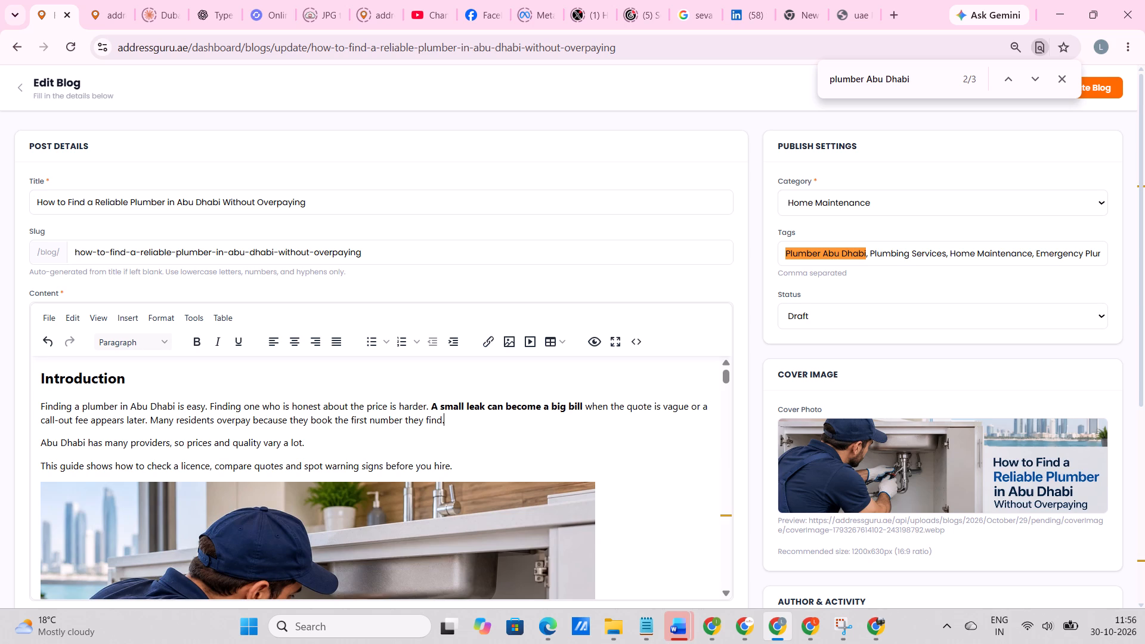
Join the Introduction's line "Abu Dhabi has many providers, so prices and quality vary a lot." onto the end of the paragraph above.
scroll(484, 429, "down", 1)
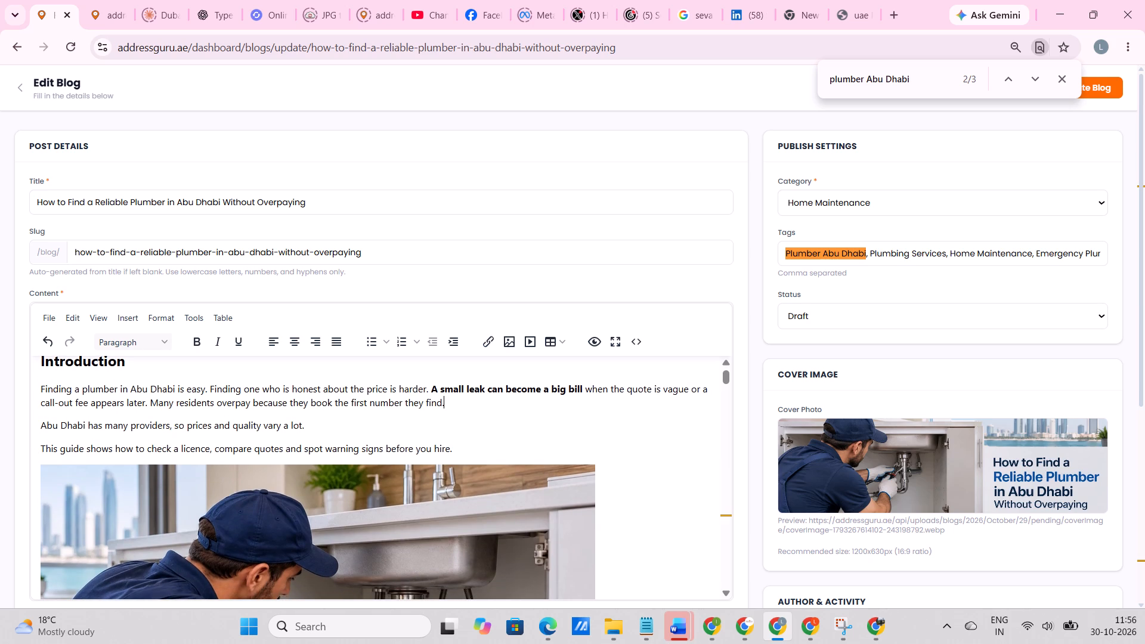
left_click(42, 422)
key("BackSpace")
key("space")
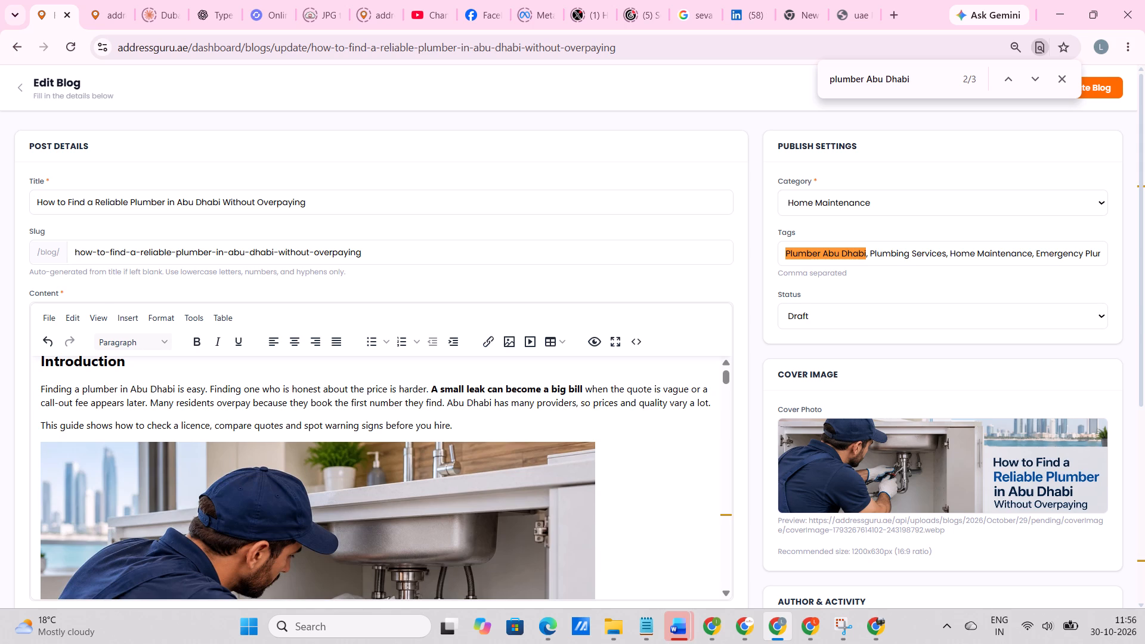
Bold "This guide shows" at the start of the Introduction's last line.
left_click_drag(114, 427, 169, 422)
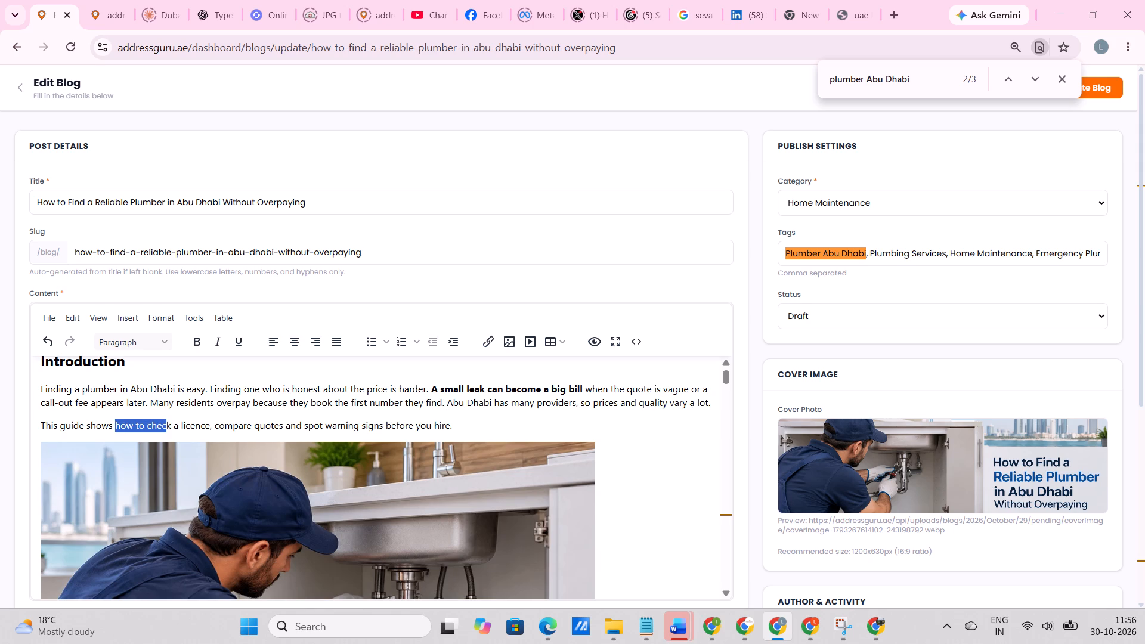
left_click_drag(169, 422, 170, 422)
left_click_drag(113, 425, 26, 425)
key("ctrl+b")
left_click(176, 426)
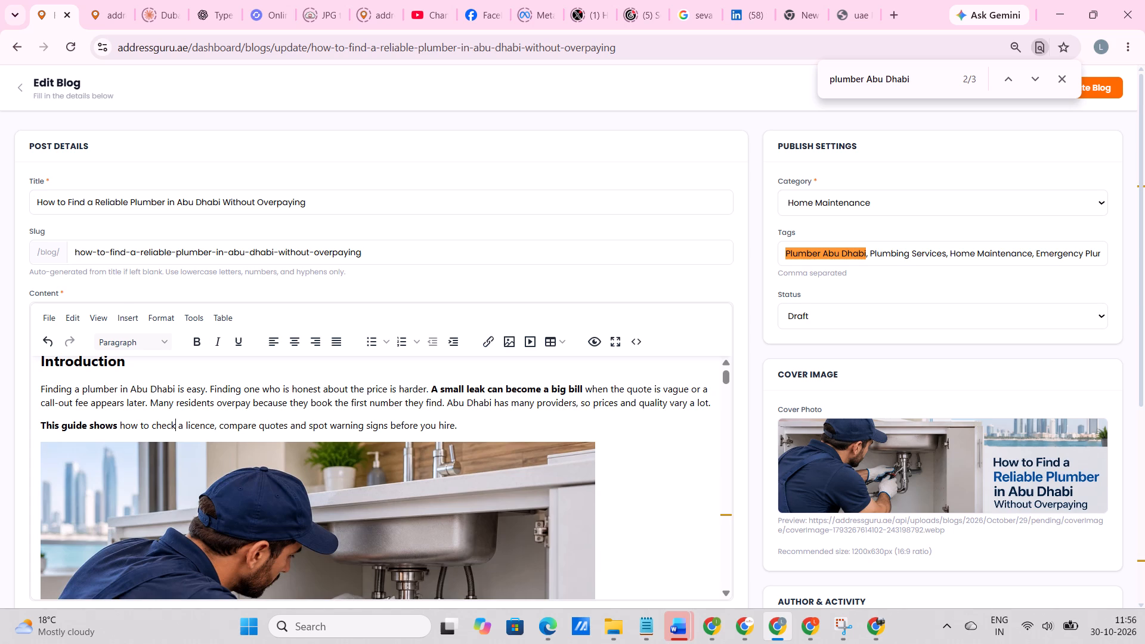
Look through sections 1 to 4 of the article to check their bolding, links, headings and paragraph layout.
scroll(174, 429, "down", 4)
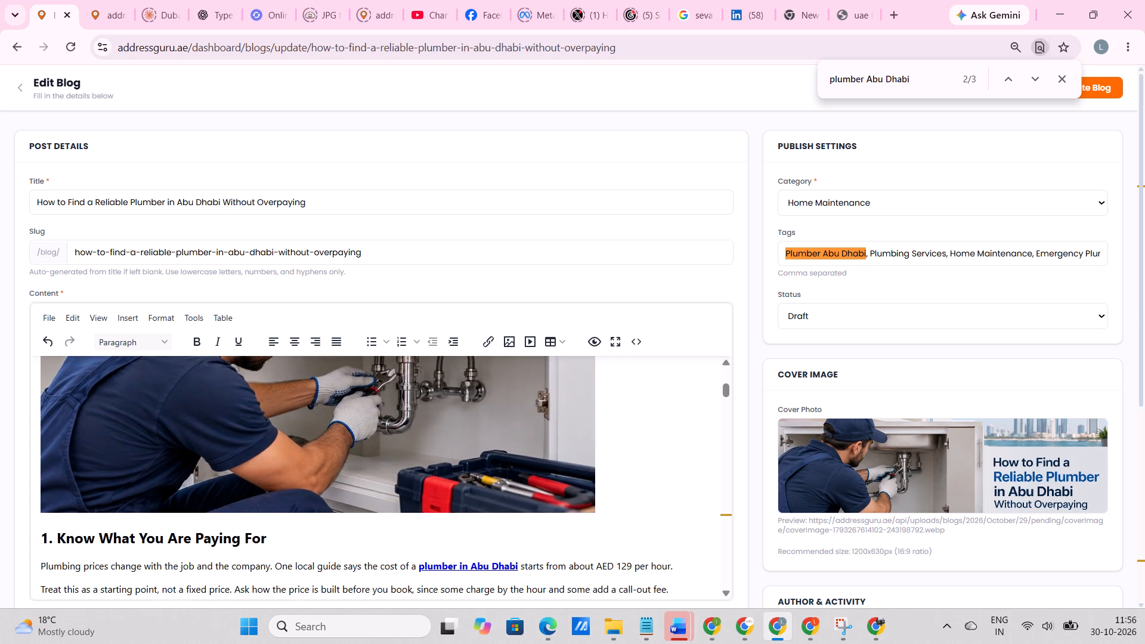
scroll(174, 429, "down", 2)
scroll(174, 429, "up", 1)
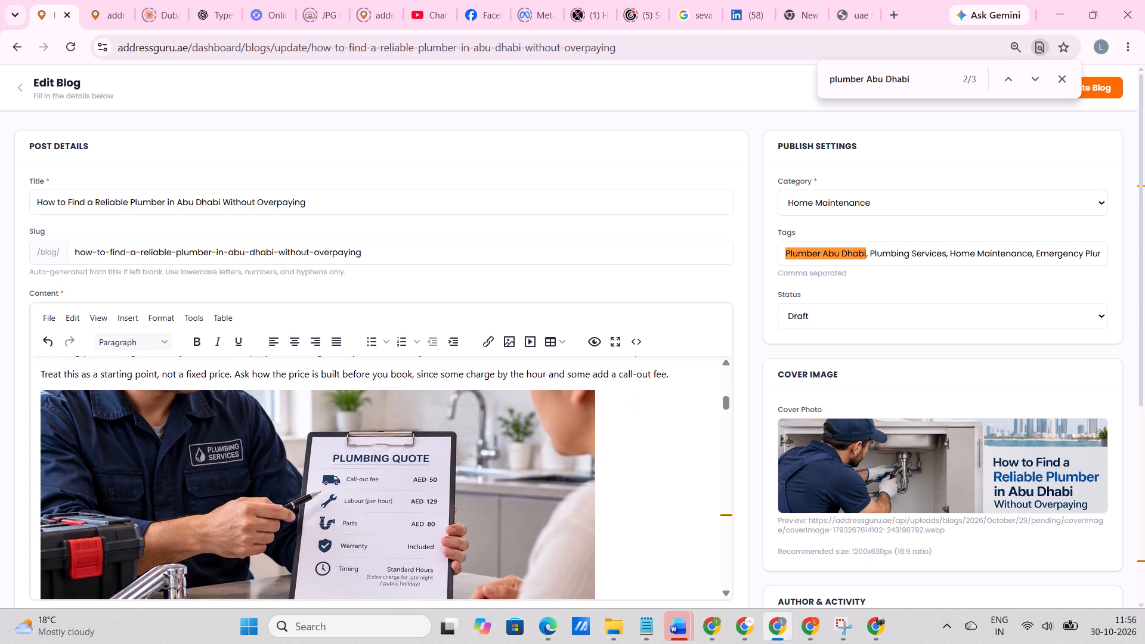
scroll(174, 429, "up", 1)
scroll(174, 429, "down", 1)
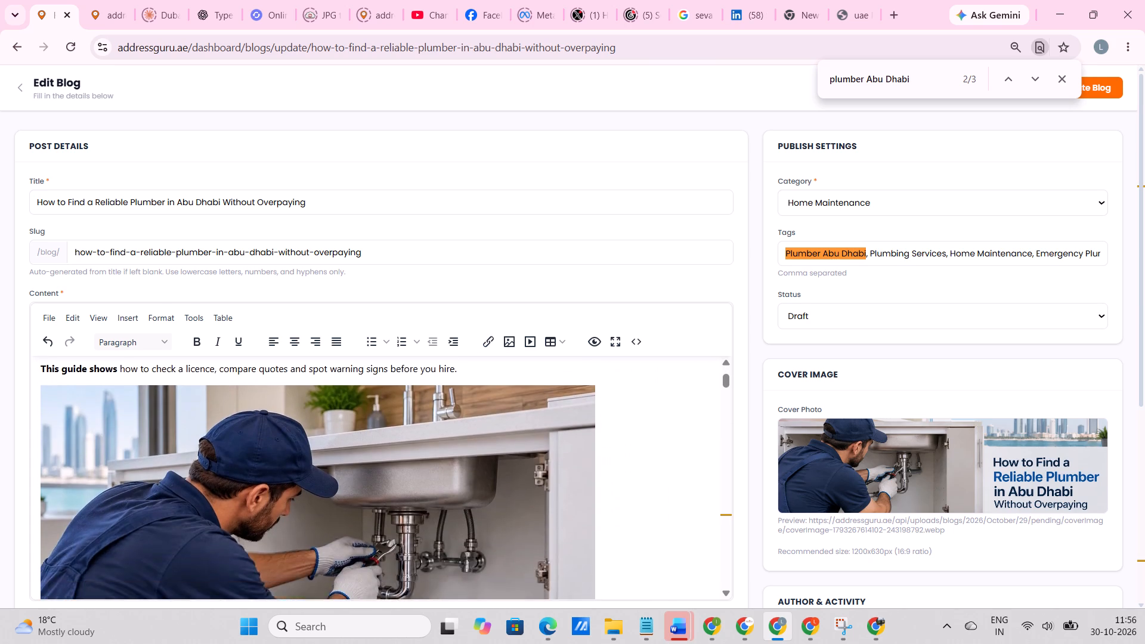
scroll(174, 429, "down", 1)
scroll(174, 429, "up", 2)
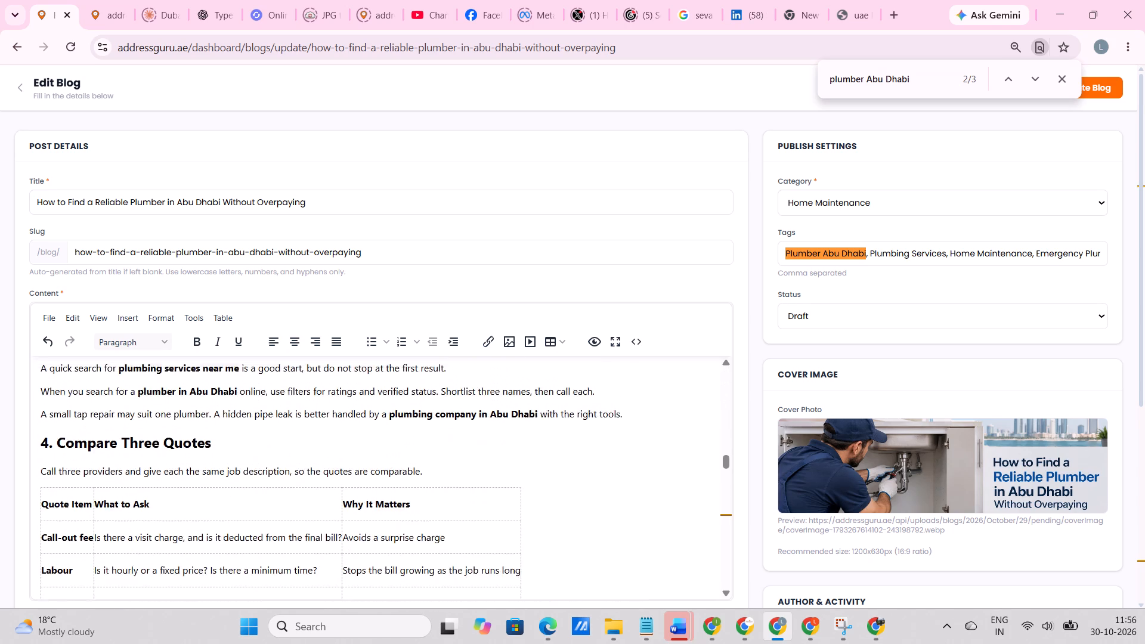
scroll(174, 429, "up", 10)
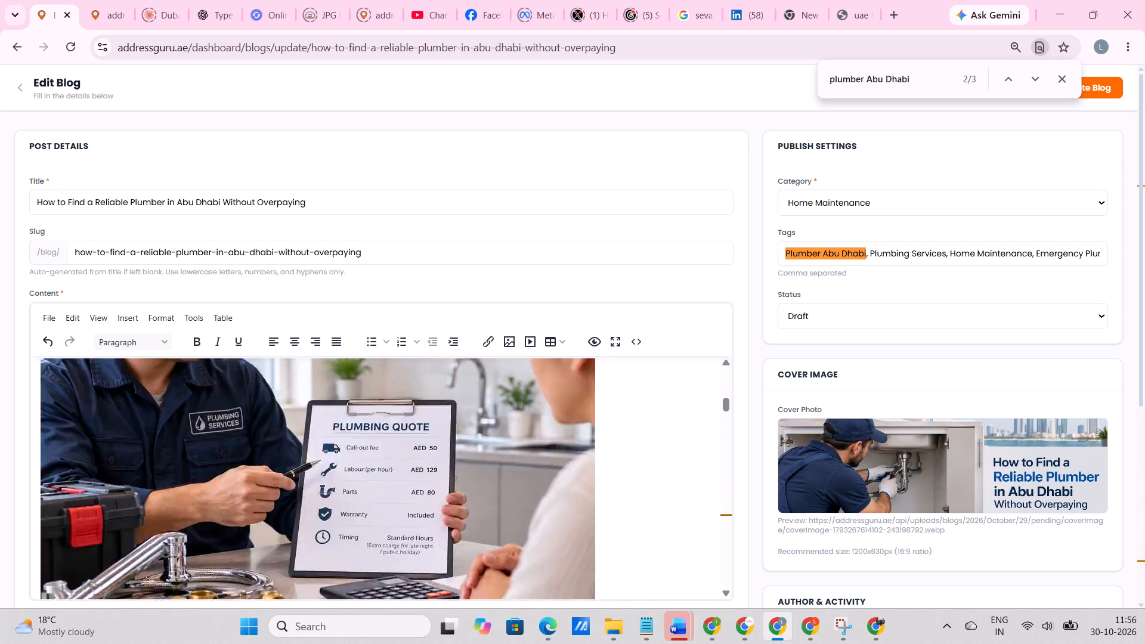
scroll(174, 429, "up", 2)
scroll(174, 429, "down", 5)
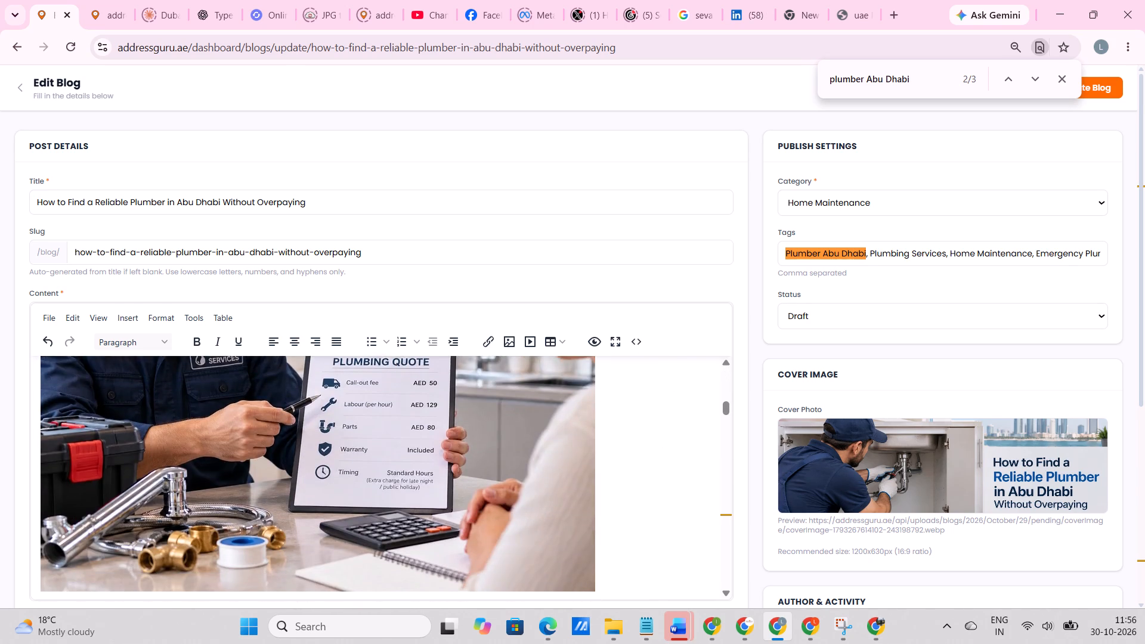
scroll(174, 429, "down", 7)
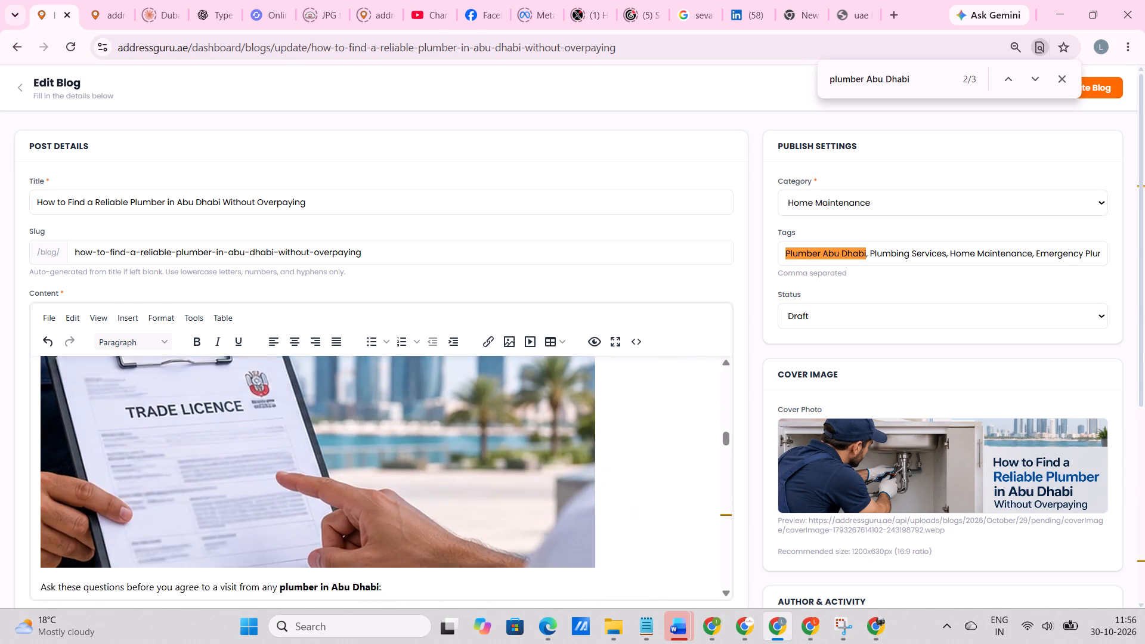
scroll(174, 429, "down", 6)
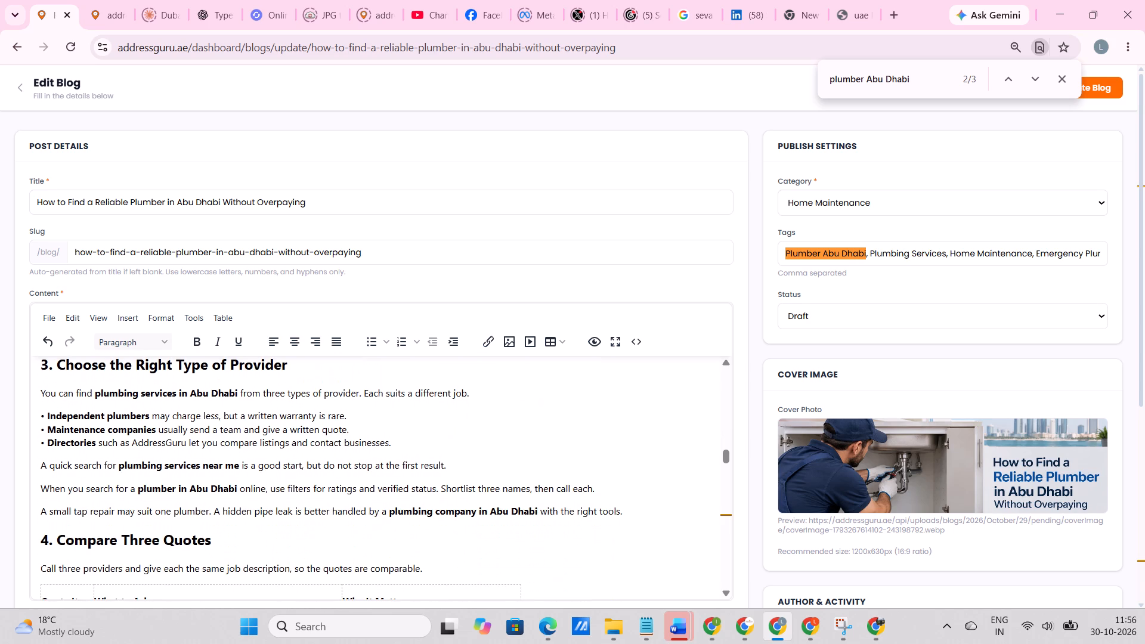
scroll(174, 429, "up", 4)
scroll(174, 429, "down", 1)
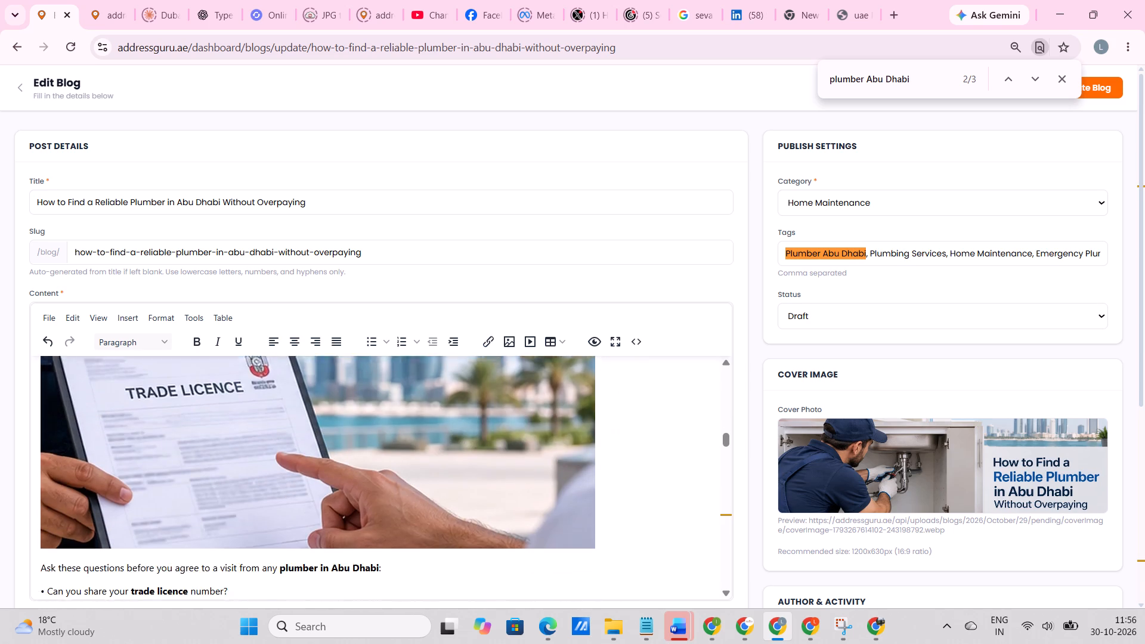
scroll(174, 429, "down", 4)
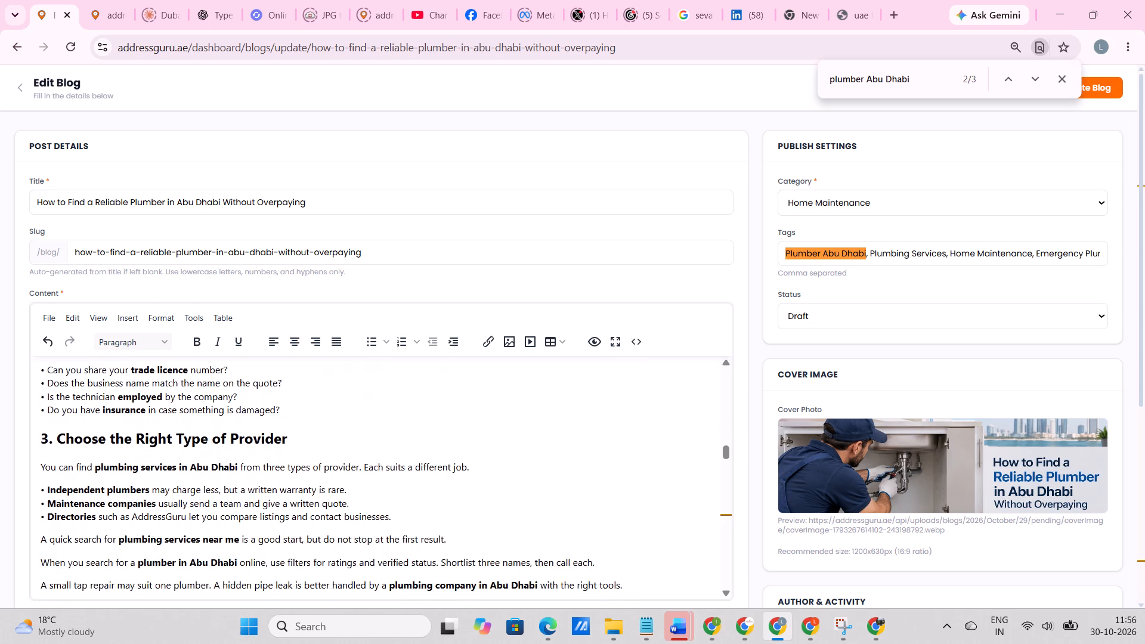
scroll(213, 504, "down", 1)
scroll(321, 581, "down", 1)
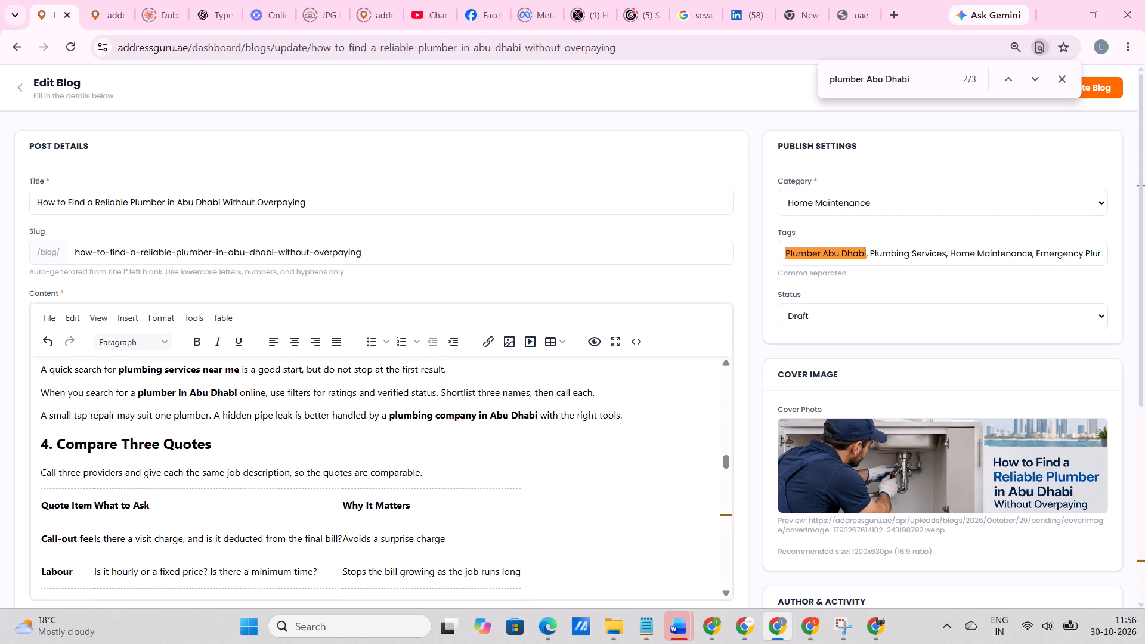
Copy all of section 3, "Choose the Right Type of Provider", with its heading and text, and delete it from the article.
left_click_drag(632, 413, 57, 424)
scroll(539, 419, "up", 4)
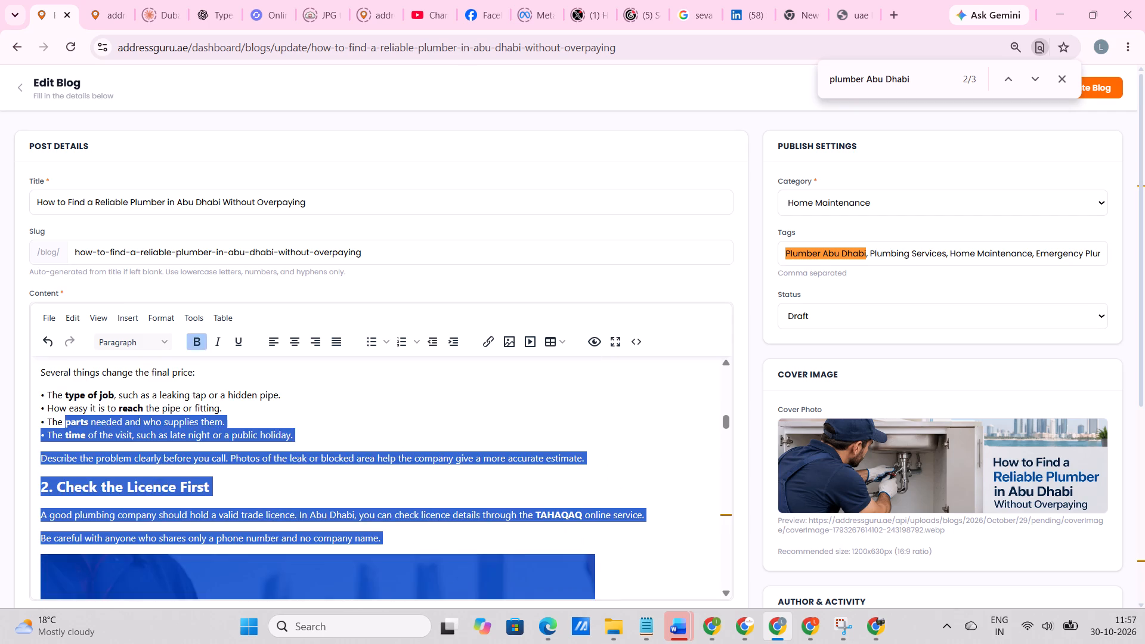
left_click_drag(57, 424, 36, 495)
scroll(57, 424, "down", 5)
key("ctrl+c")
key("BackSpace")
key("BackSpace")
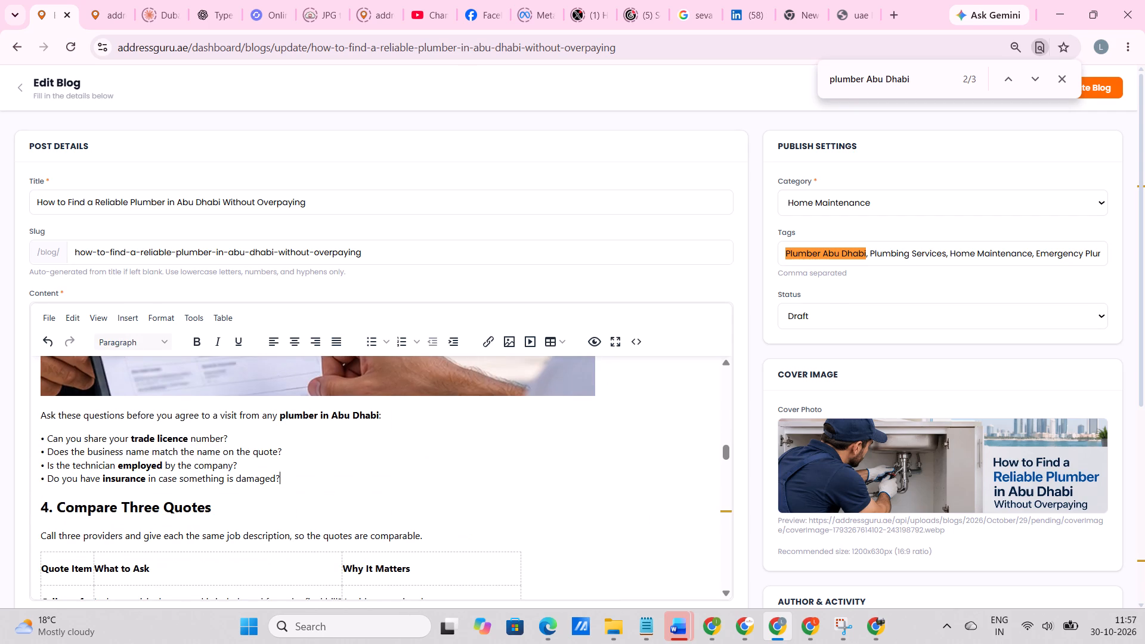
Change the heading "2. Check the Licence First" to "3. Check the Licence".
scroll(180, 466, "up", 6)
left_click(234, 413)
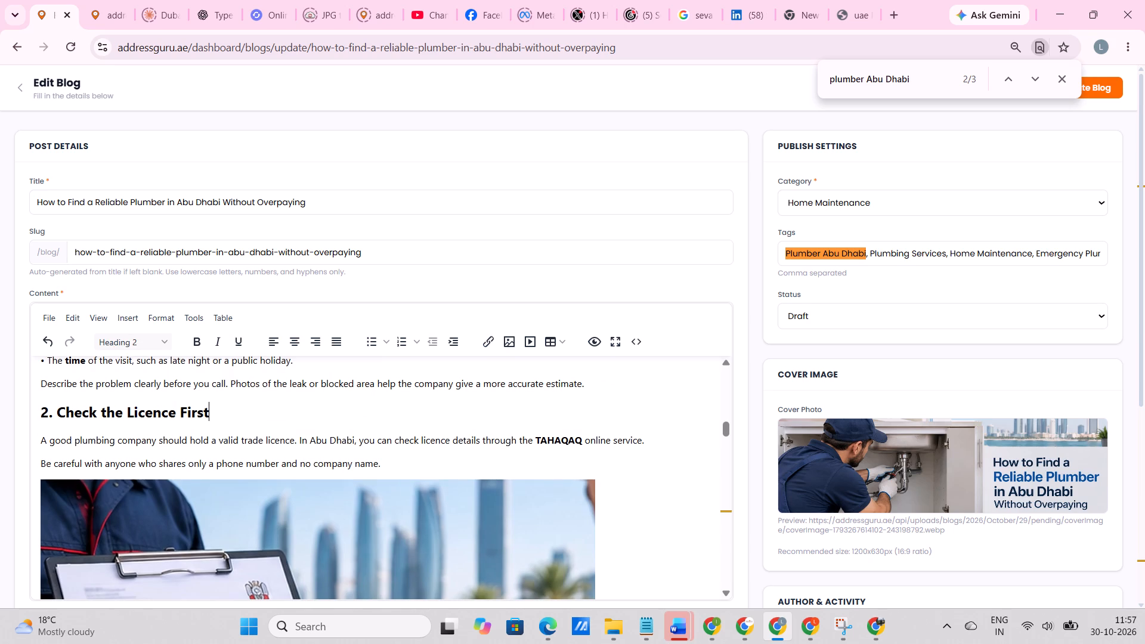
key("BackSpace")
key("BackSpace")
key("BackSpace")
key("BackSpace")
key("BackSpace")
key("BackSpace")
left_click(49, 414)
key("BackSpace")
key("3")
Paste the copied "Choose the Right Type of Provider" section after section 1's last paragraph and renumber its heading to 2.
left_click(608, 382)
key("Return")
key("ctrl+v")
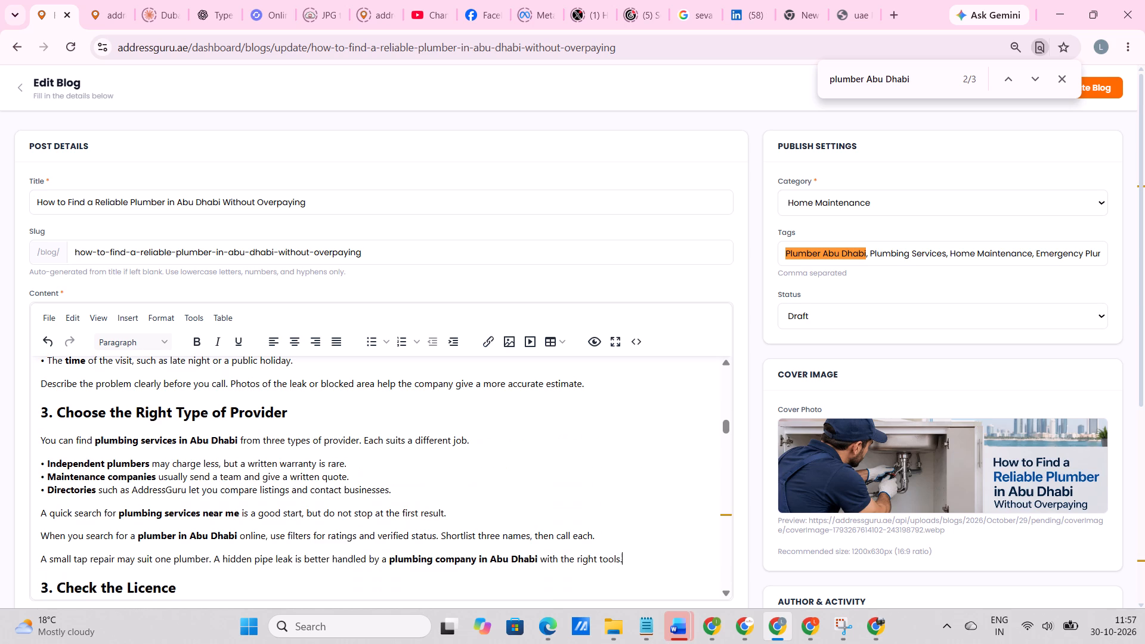
left_click(45, 412)
key("BackSpace")
key("2")
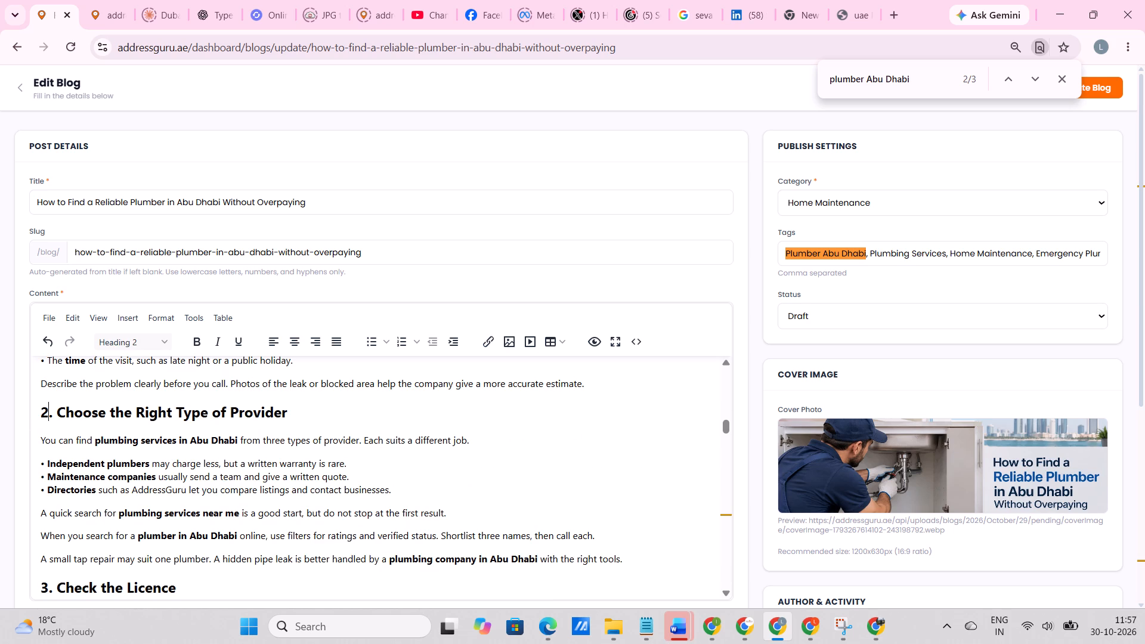
Look through the article from section 1 down to the Conclusion to check its images, headings, bolding, links and tables.
left_click(270, 445)
scroll(323, 454, "up", 1)
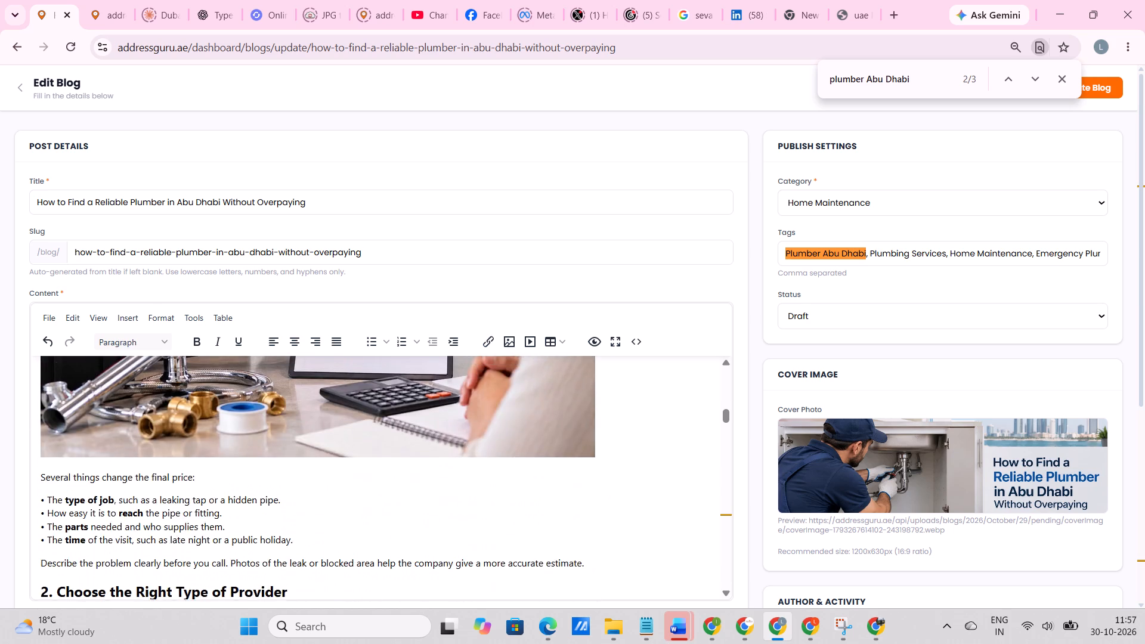
scroll(323, 454, "up", 3)
scroll(323, 454, "down", 3)
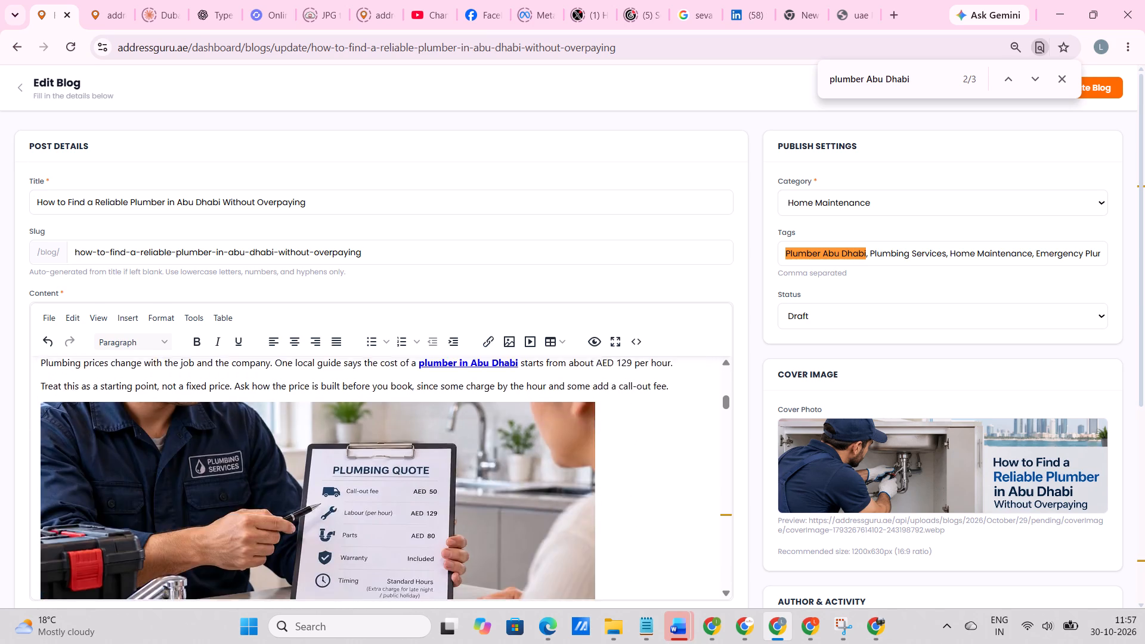
scroll(323, 454, "down", 12)
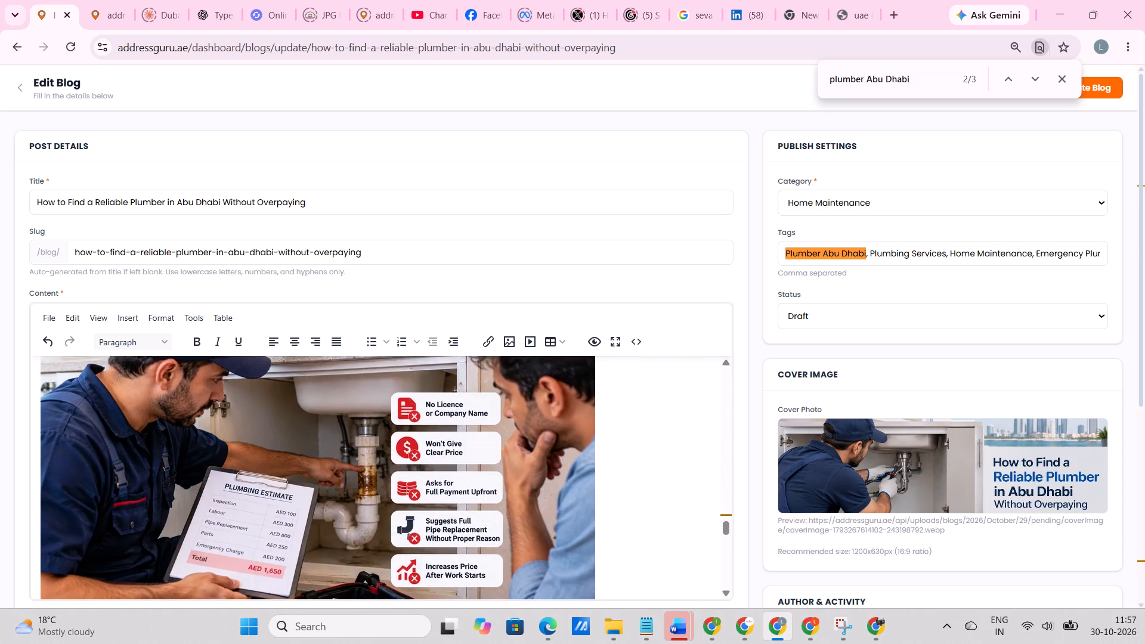
scroll(323, 454, "down", 10)
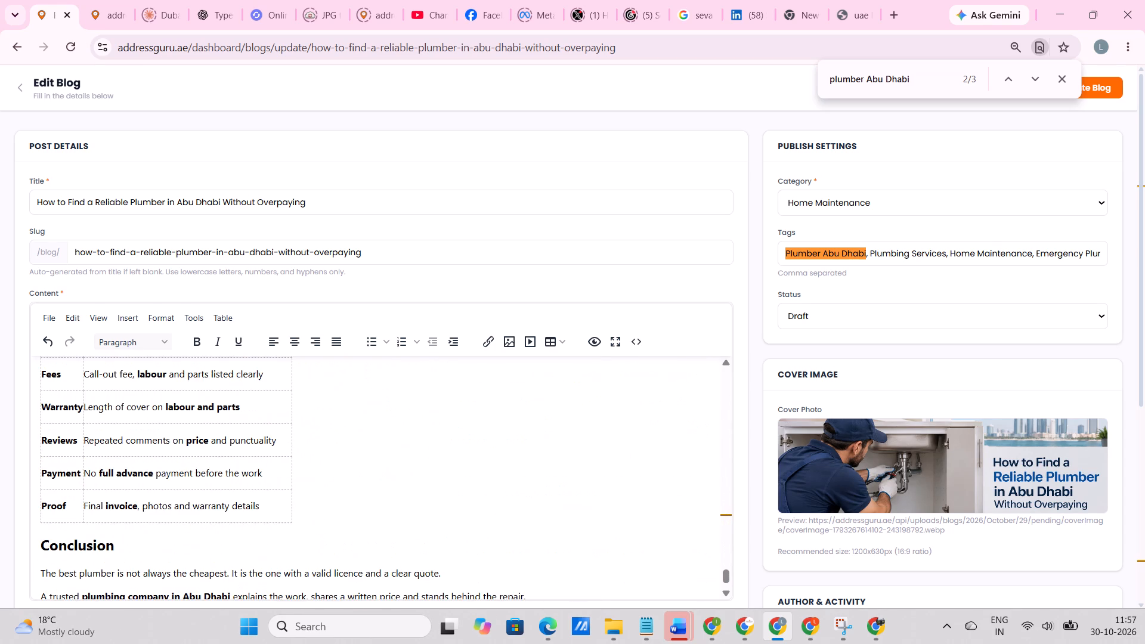
scroll(323, 454, "up", 6)
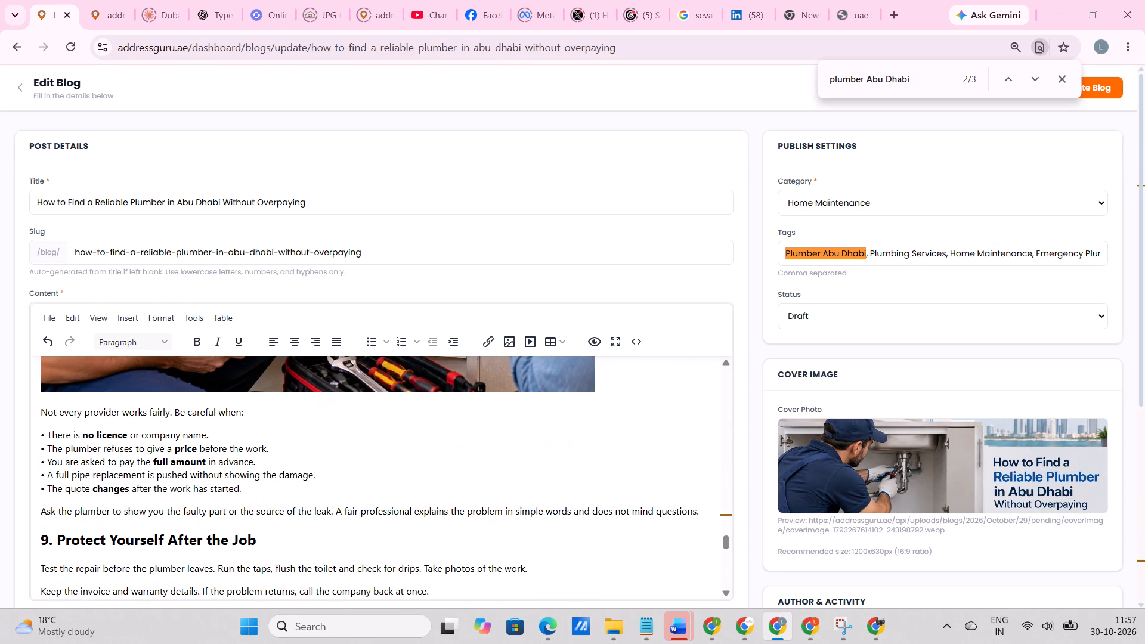
scroll(323, 454, "down", 6)
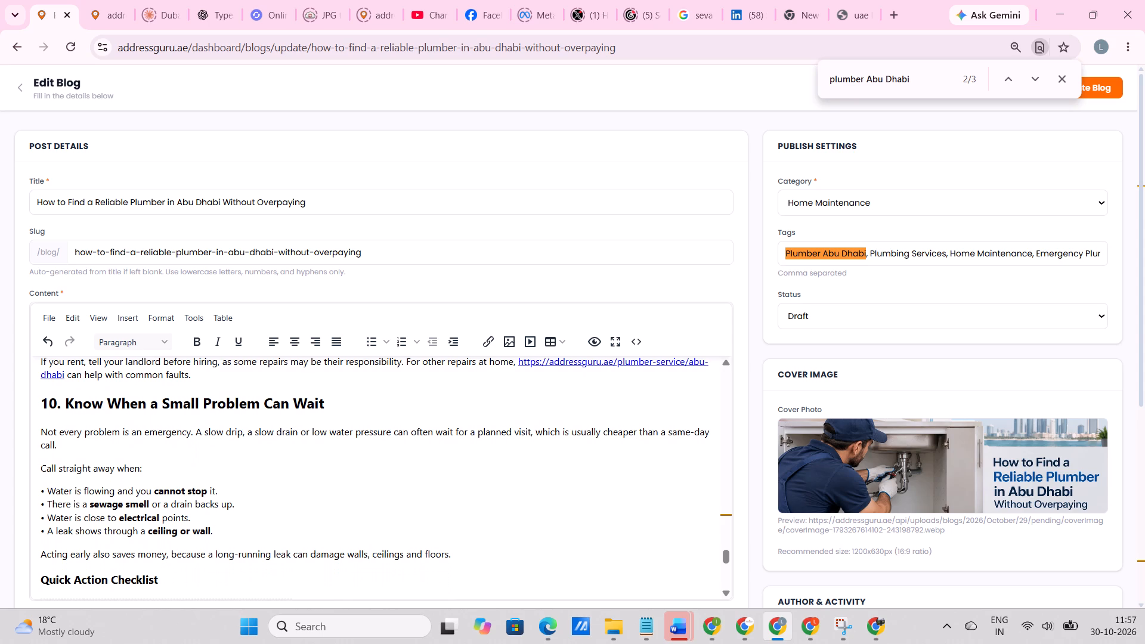
scroll(324, 454, "down", 8)
Delete the image of the plumber under the sink between the Introduction and section 1.
scroll(324, 454, "up", 6)
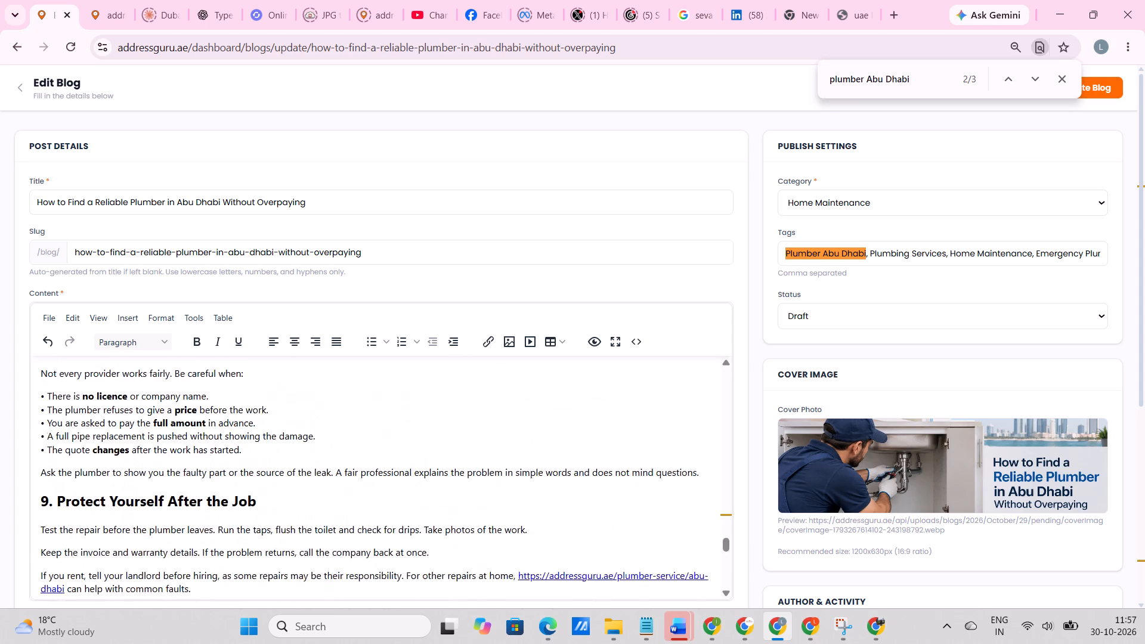
scroll(324, 454, "up", 14)
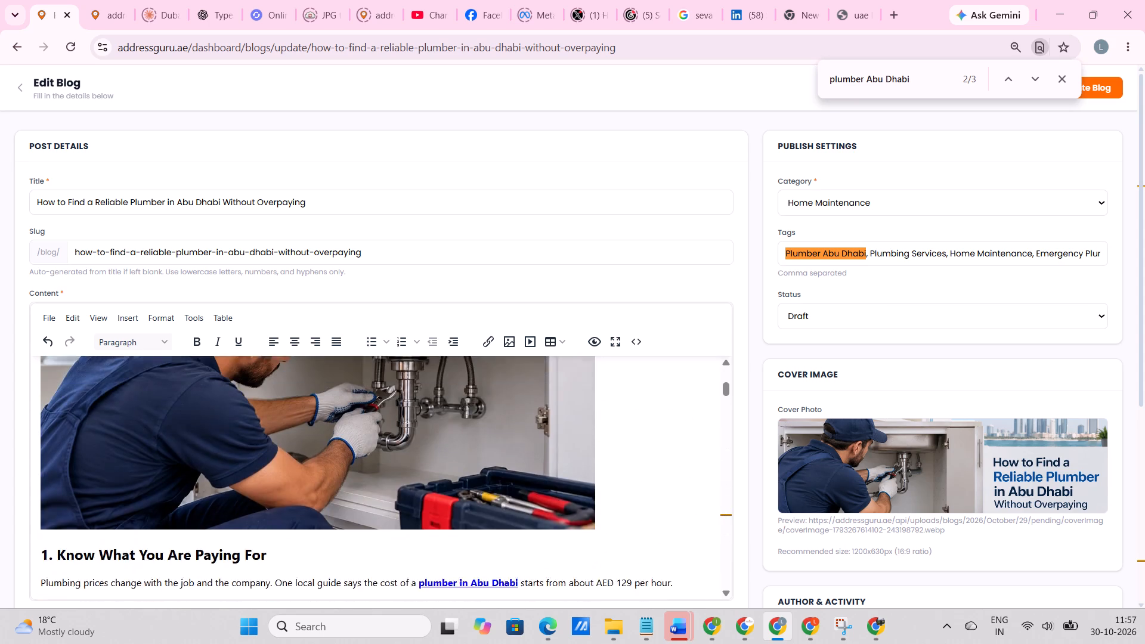
scroll(324, 454, "up", 2)
scroll(345, 462, "down", 1)
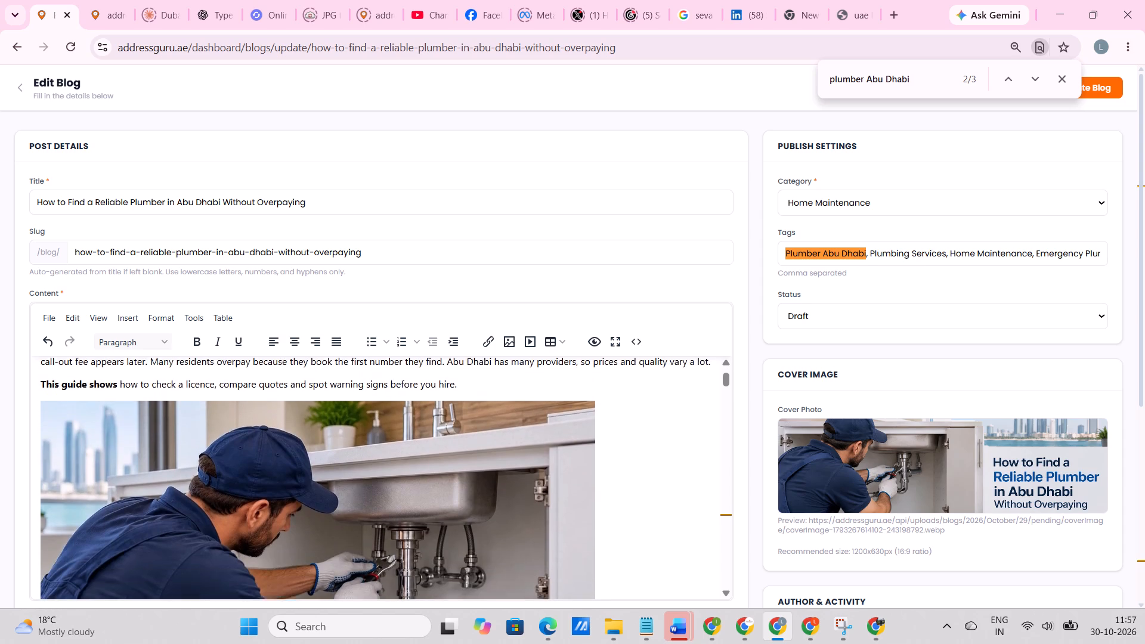
scroll(358, 476, "down", 1)
left_click(358, 477)
key("BackSpace")
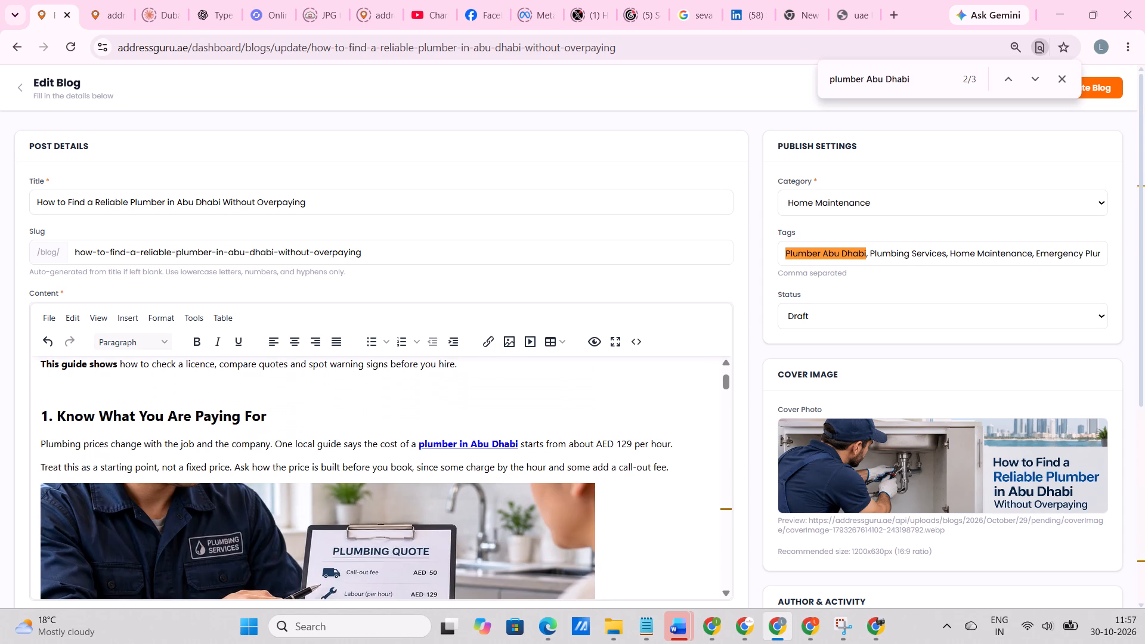
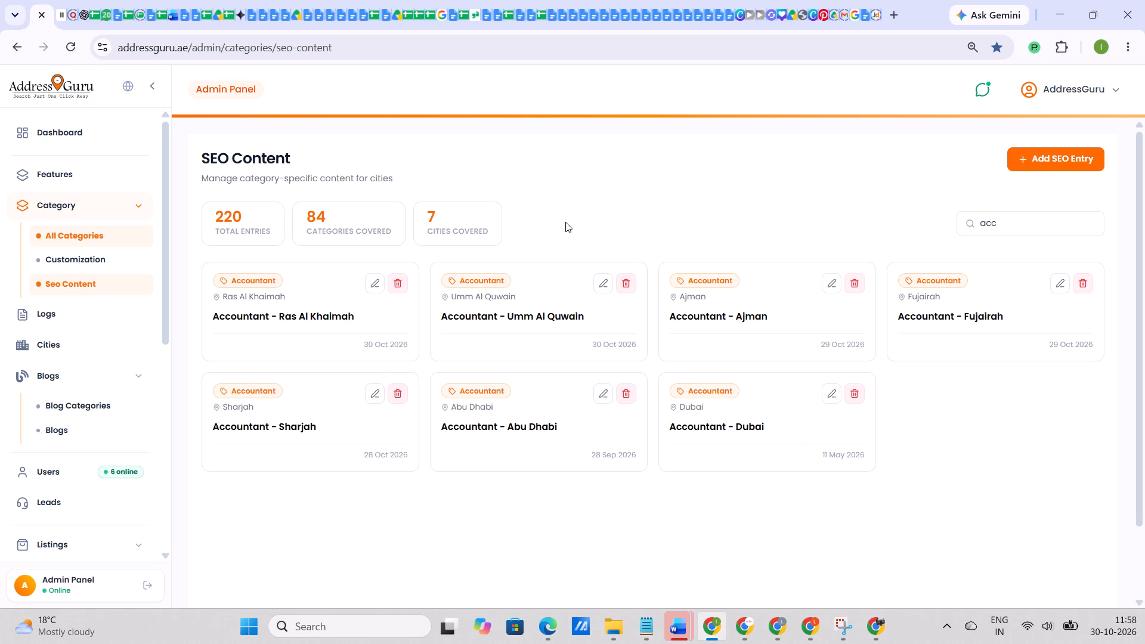
Look through the admin panel's users and pending business listings, and preview the Asimco Global listing.
left_click(84, 476)
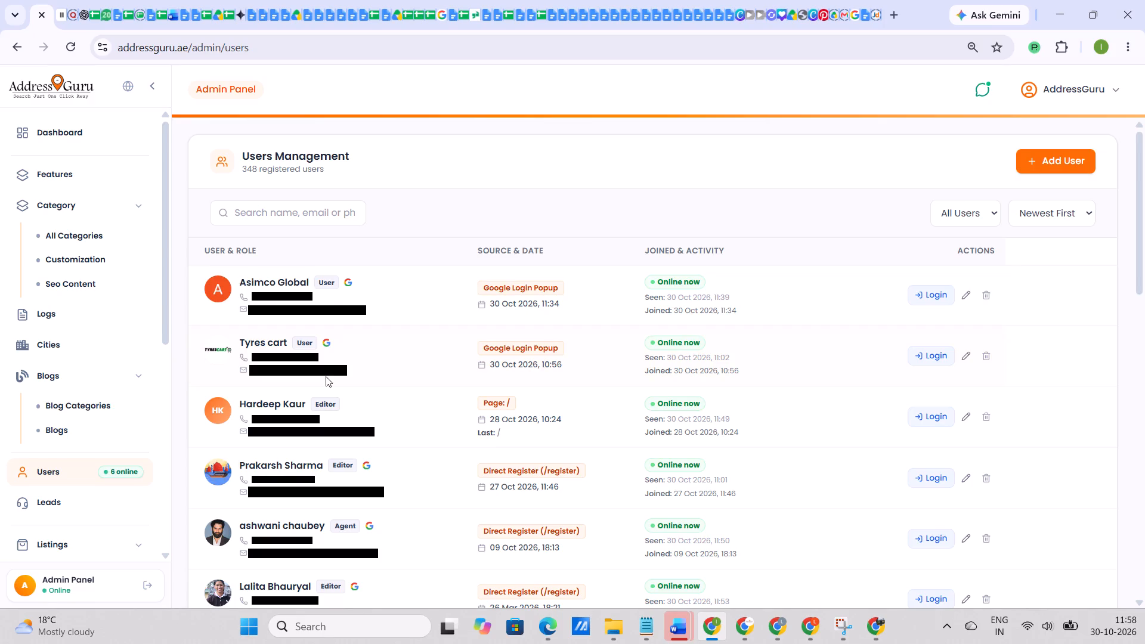
scroll(92, 460, "down", 2)
left_click(94, 469)
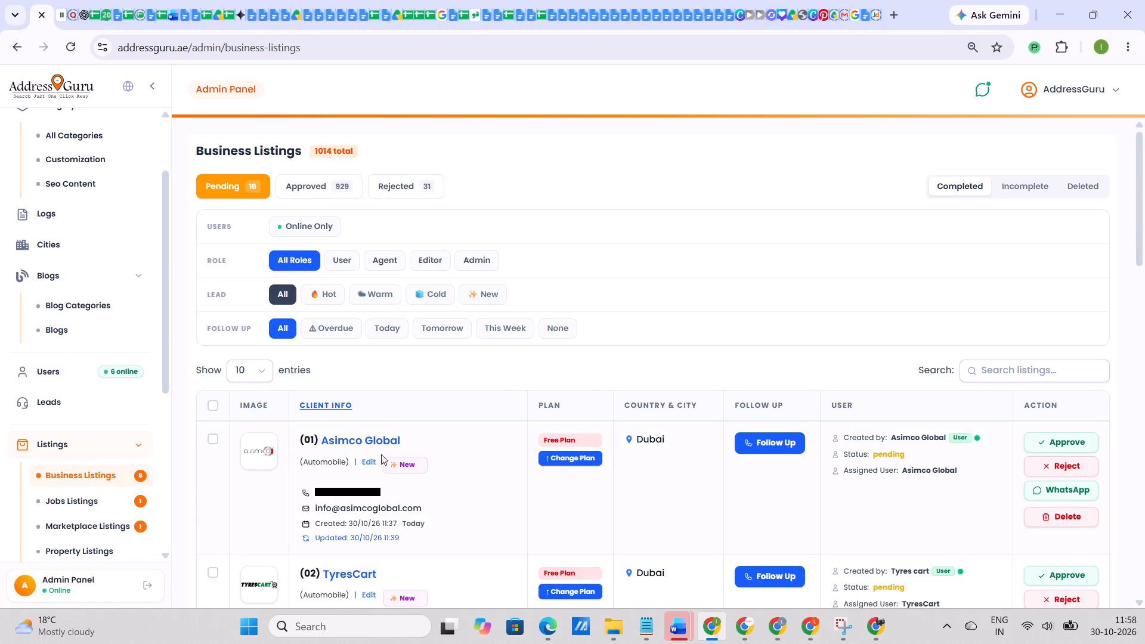
scroll(381, 454, "down", 1)
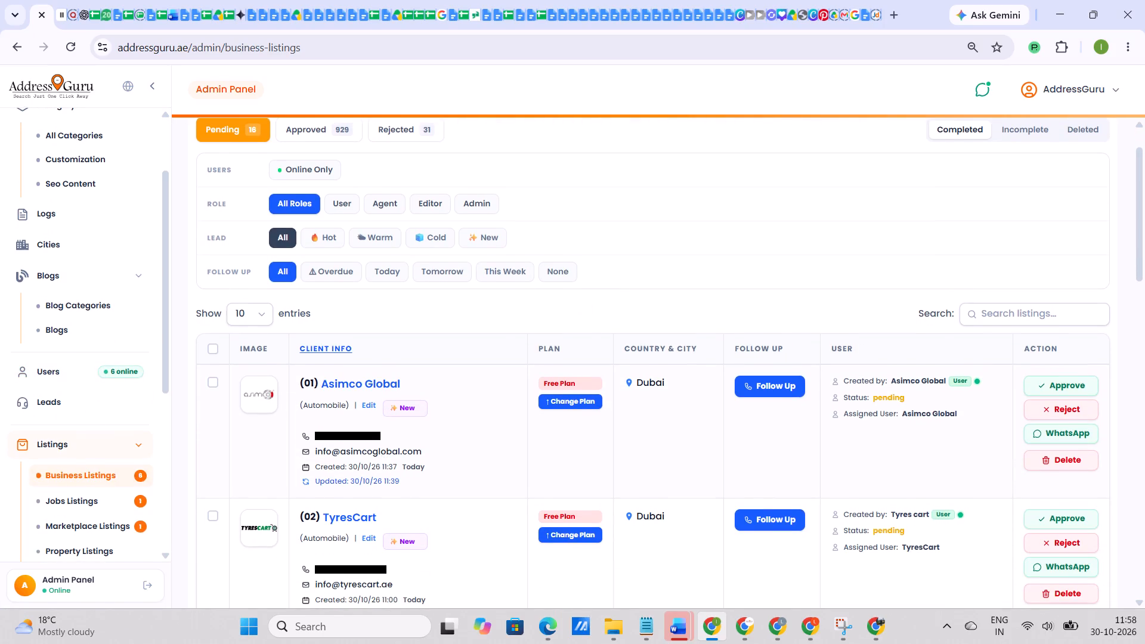
left_click(380, 387)
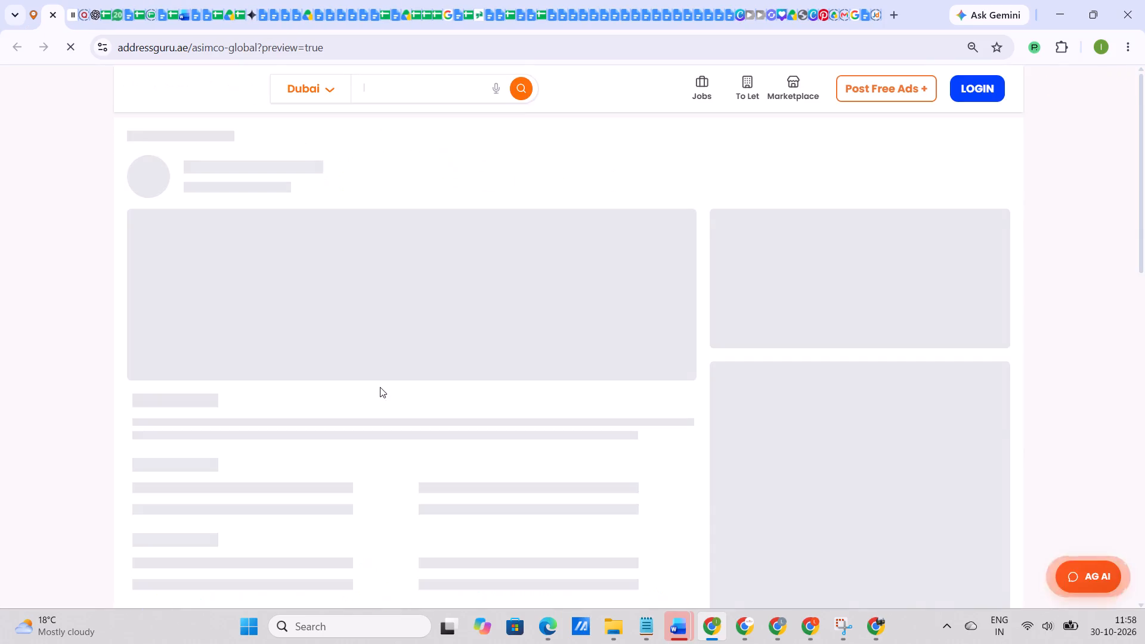
scroll(380, 387, "down", 4)
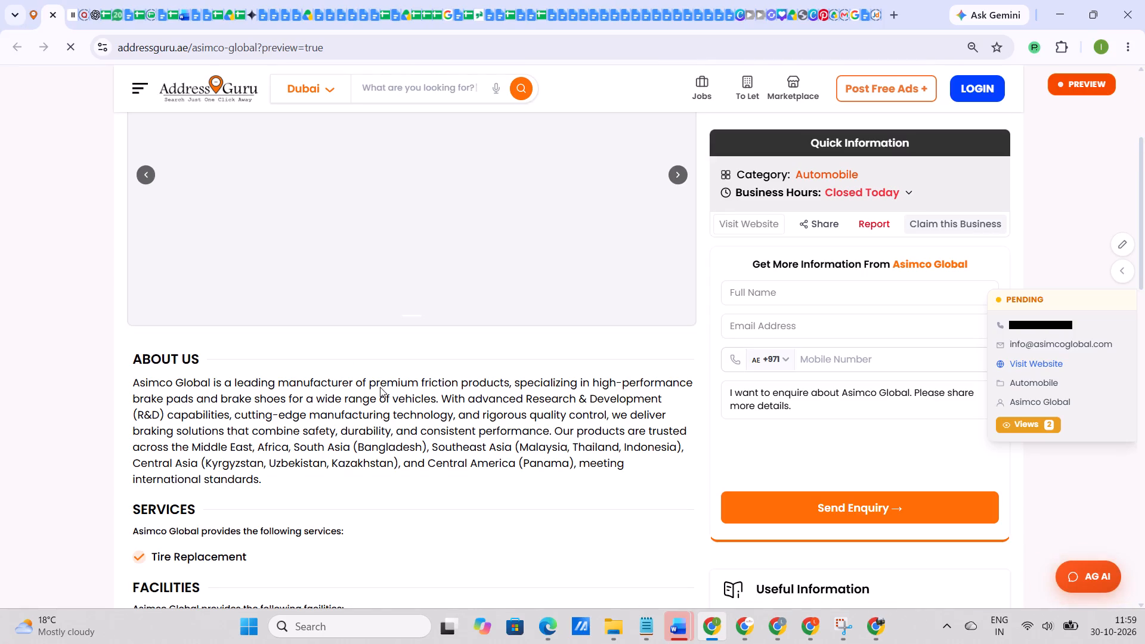
scroll(380, 387, "up", 1)
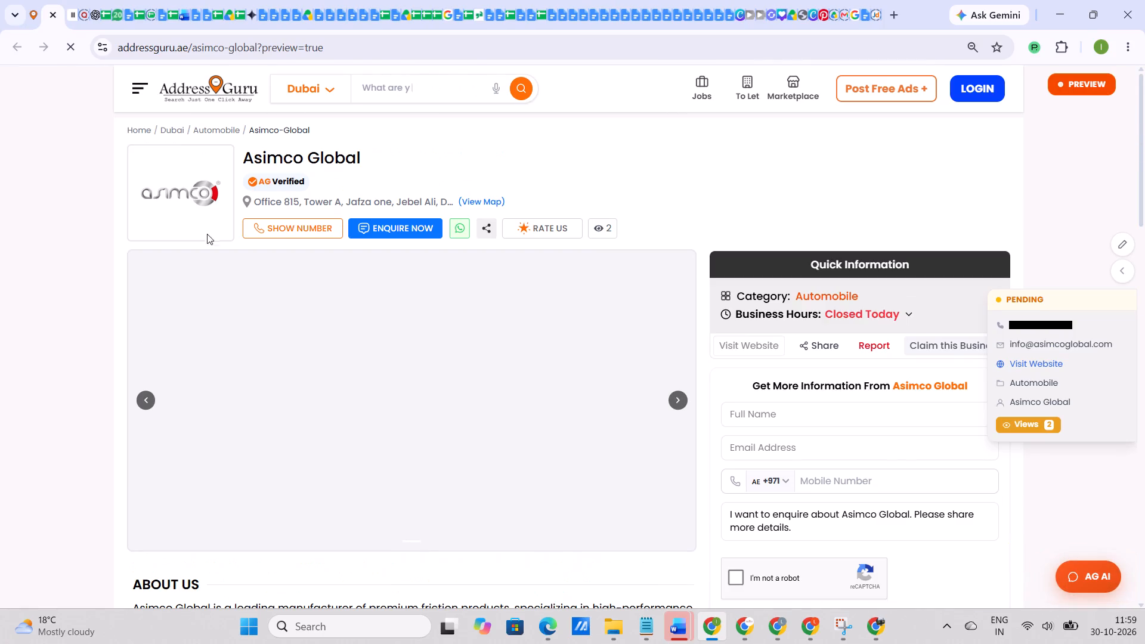
left_click(50, 15)
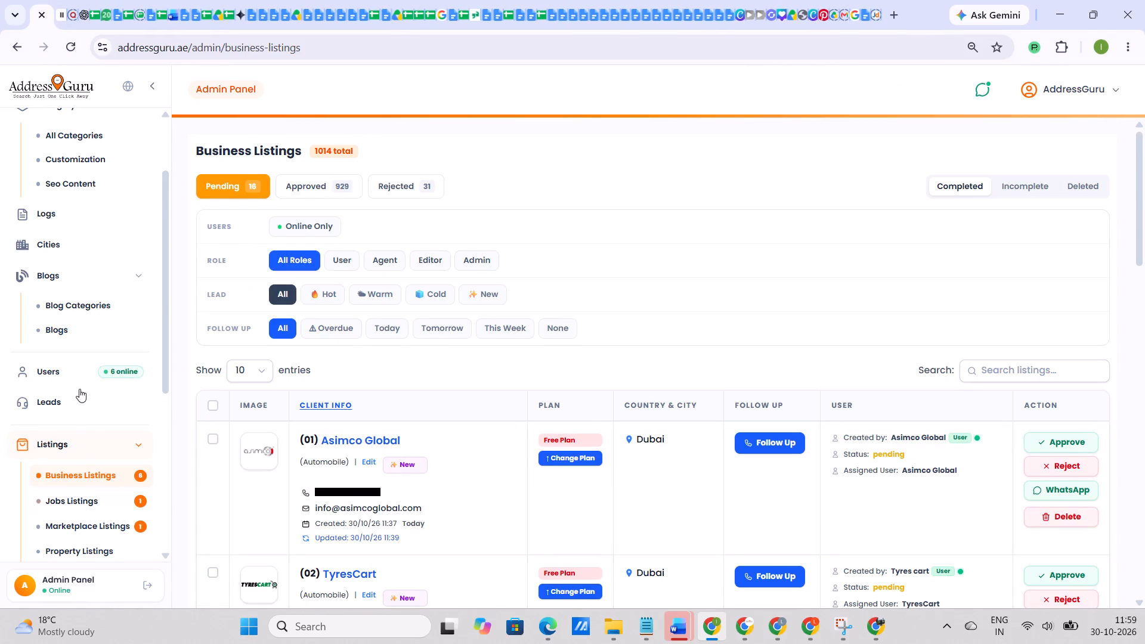
scroll(83, 371, "up", 3)
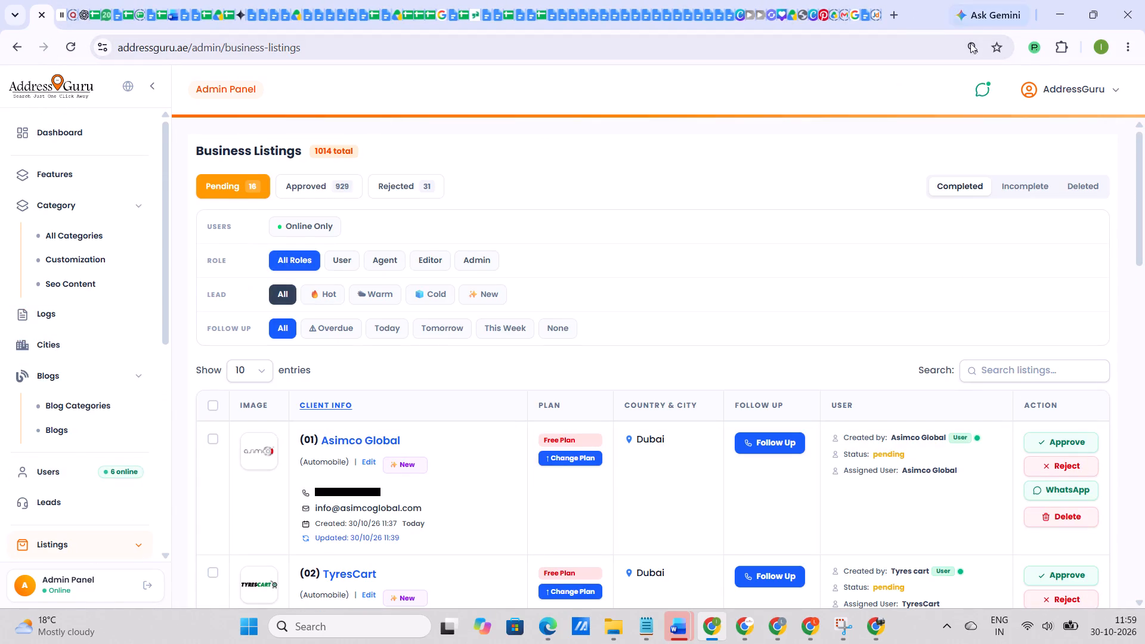
In the Abu Dhabi plumber blog draft, move section 1's "Several things change the final price:" line and its bullets above the plumbing quote image.
left_click(770, 630)
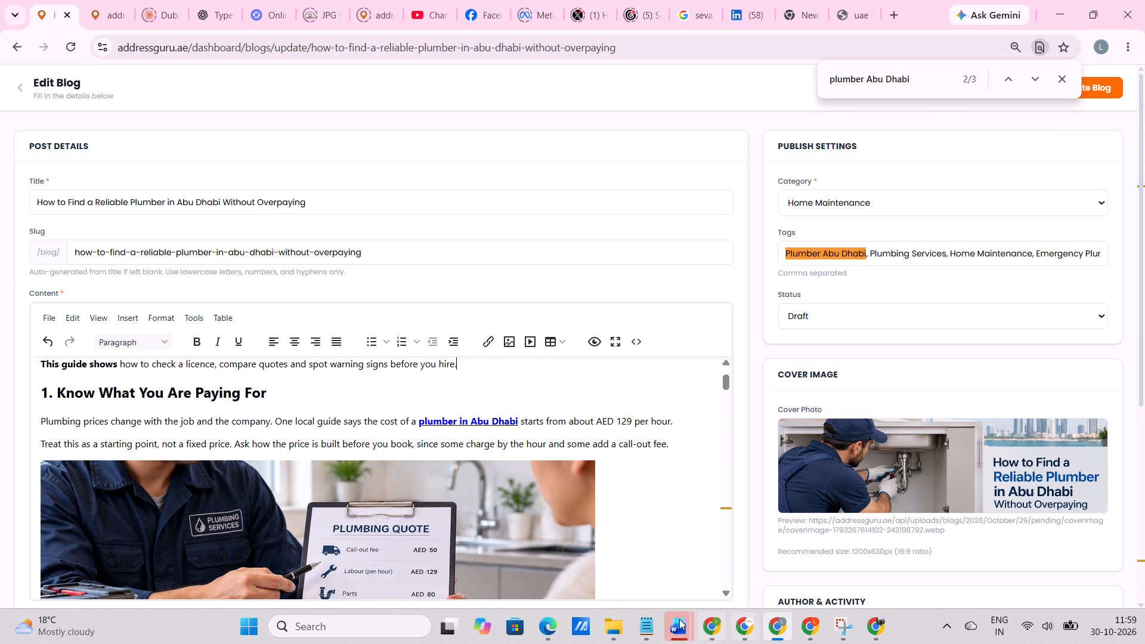
scroll(375, 457, "up", 2)
scroll(354, 526, "down", 1)
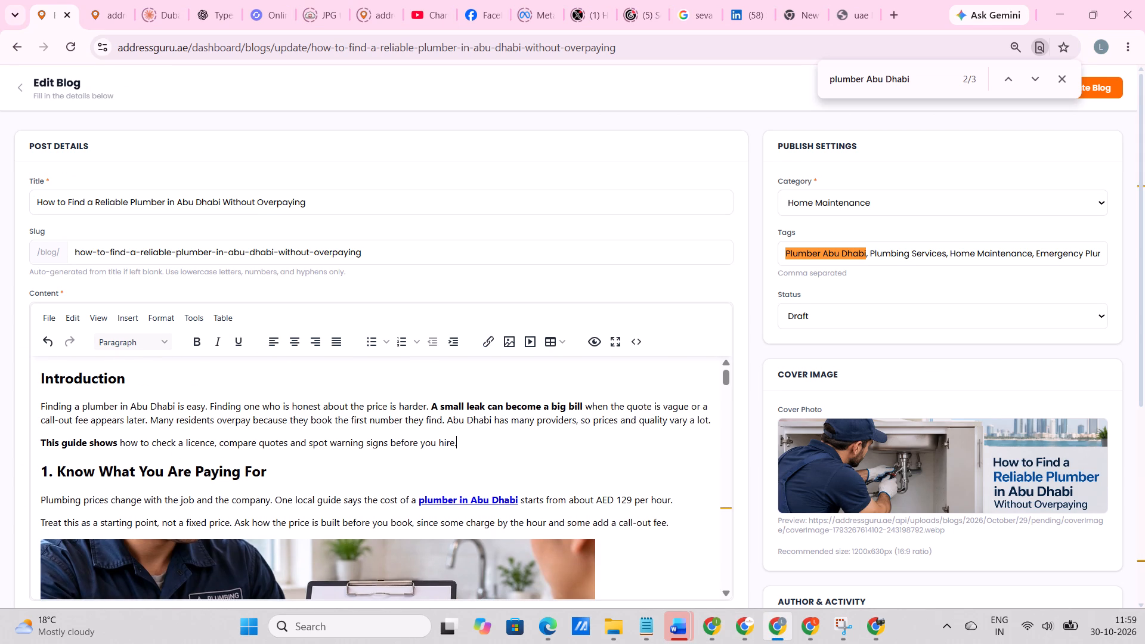
scroll(354, 526, "down", 2)
scroll(354, 526, "up", 4)
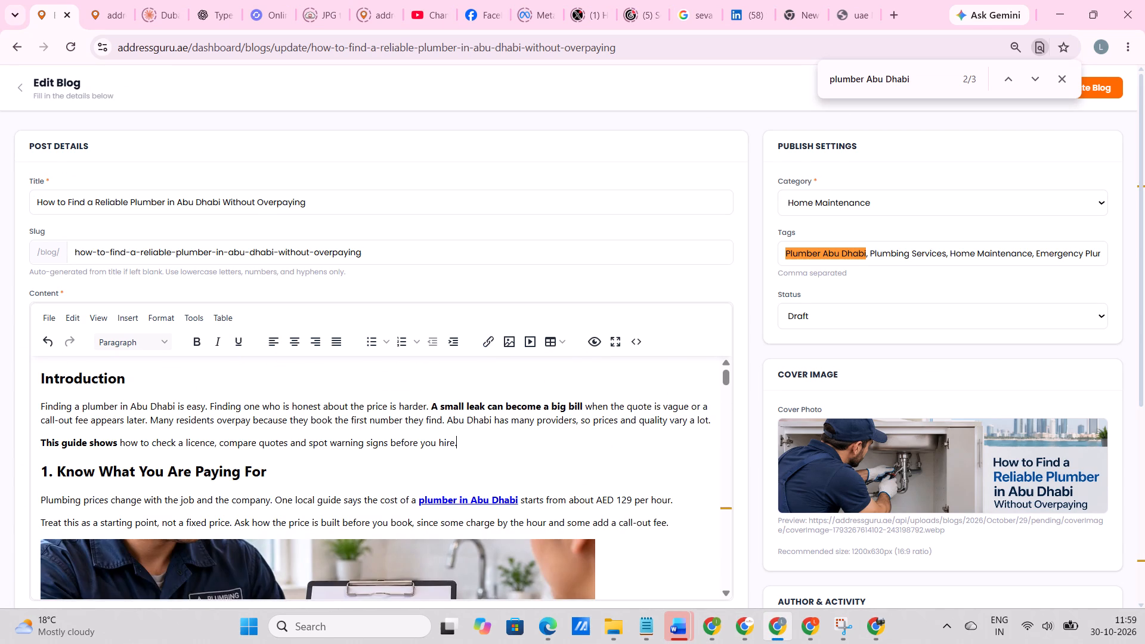
scroll(354, 526, "up", 1)
scroll(369, 481, "down", 1)
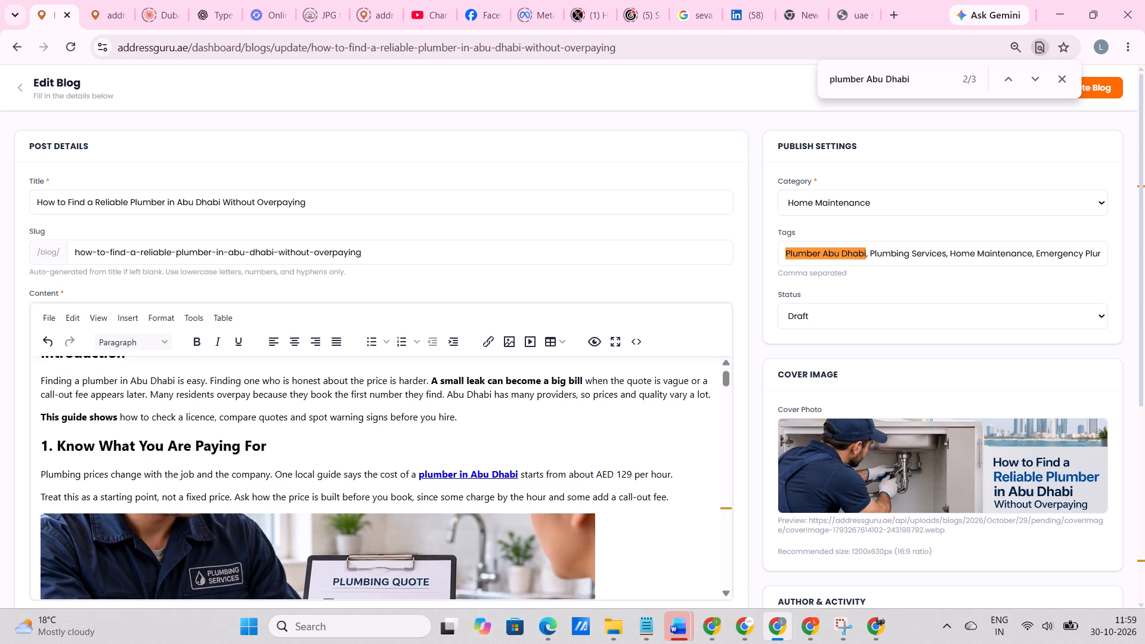
scroll(369, 481, "down", 4)
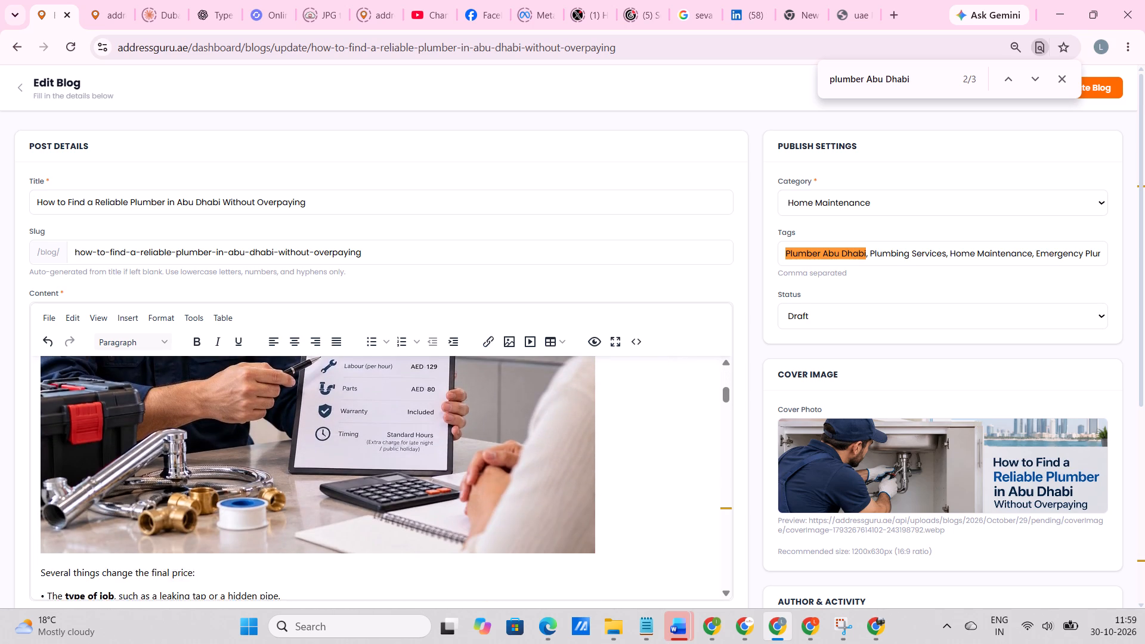
scroll(369, 481, "down", 2)
scroll(327, 507, "down", 1)
left_click_drag(305, 524, 32, 463)
key("ctrl+c")
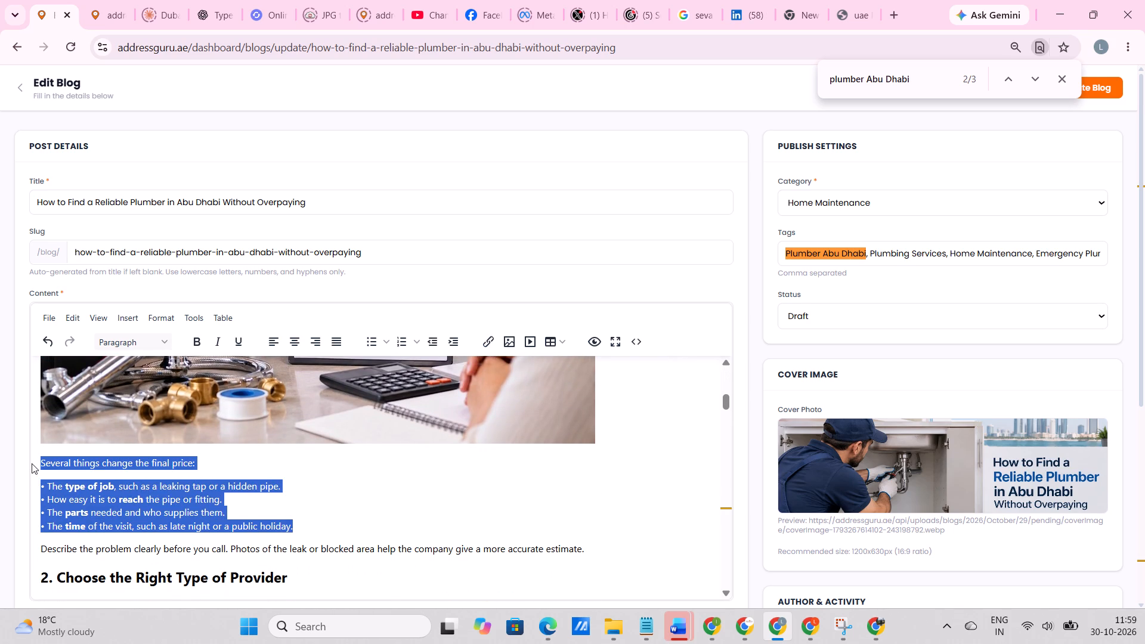
key("BackSpace")
key("BackSpace")
scroll(393, 474, "up", 4)
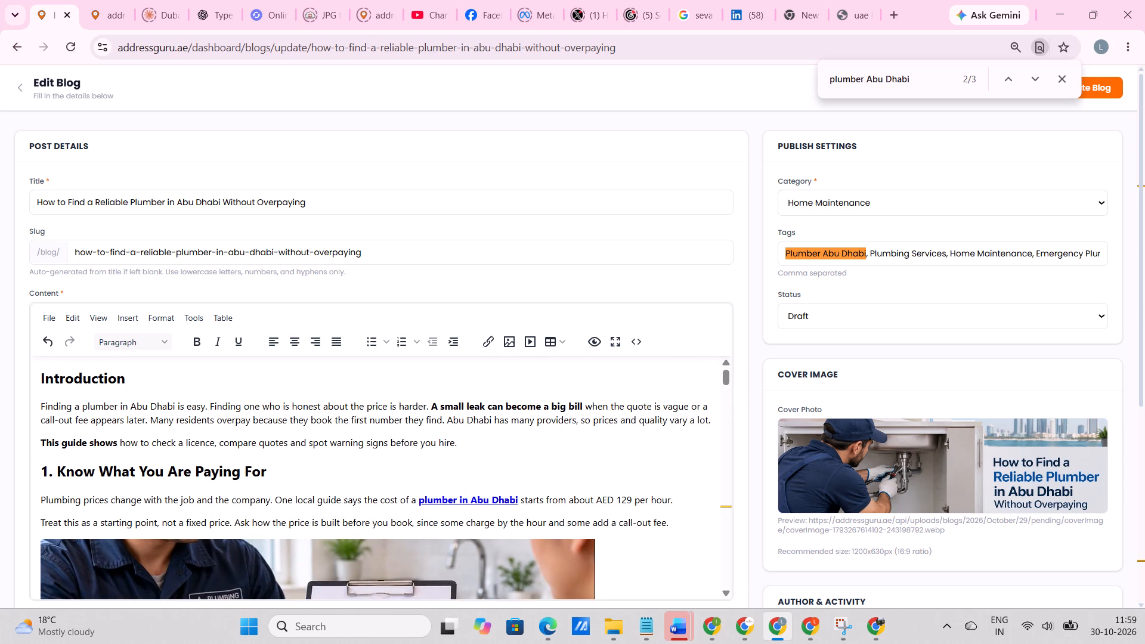
left_click(679, 519)
key("Return")
key("ctrl+v")
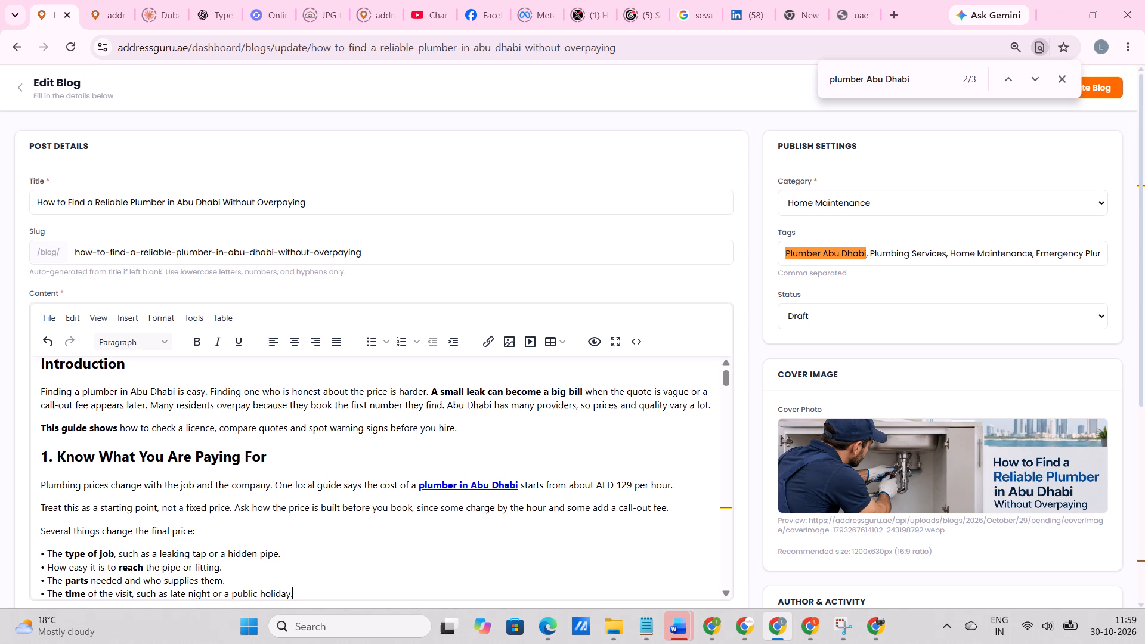
Format the line "Several things change the final price:" as Heading 3.
left_click(138, 522)
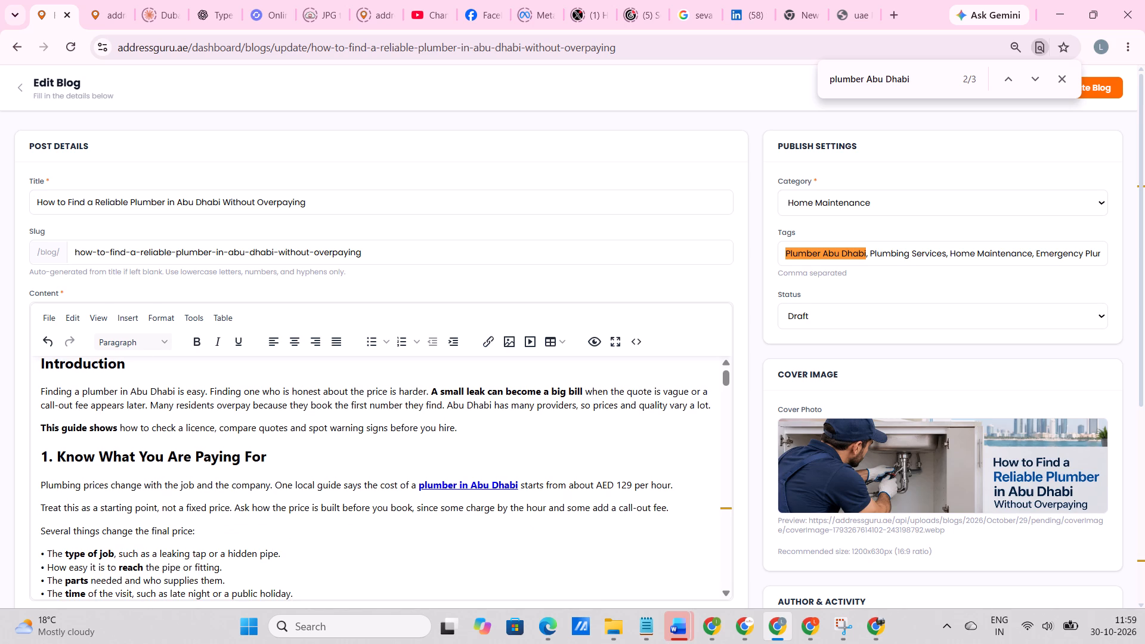
left_click(144, 346)
left_click(145, 424)
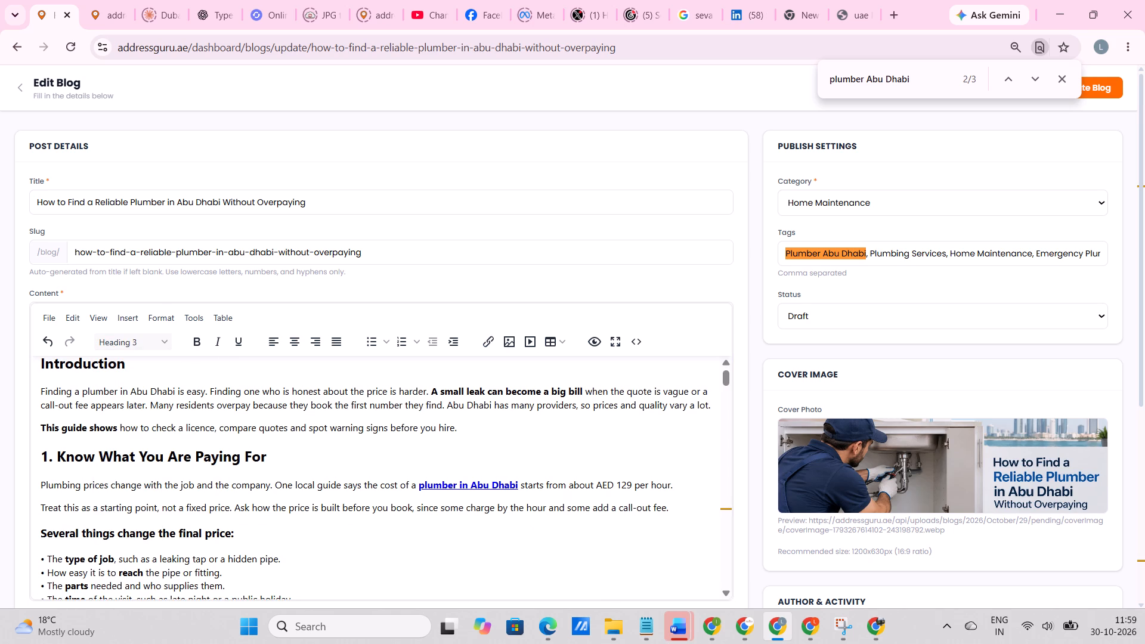
Join the "Treat this as a starting point" paragraph onto the end of section 1's first paragraph, separated by a space.
left_click(43, 504)
key("Left")
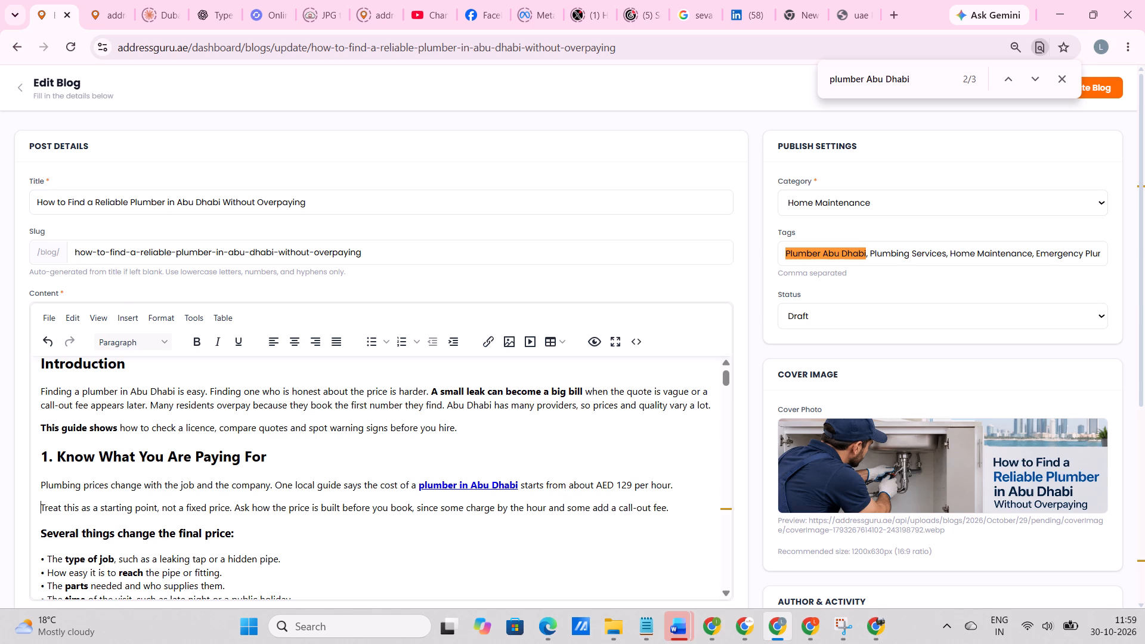
key("BackSpace")
key("space")
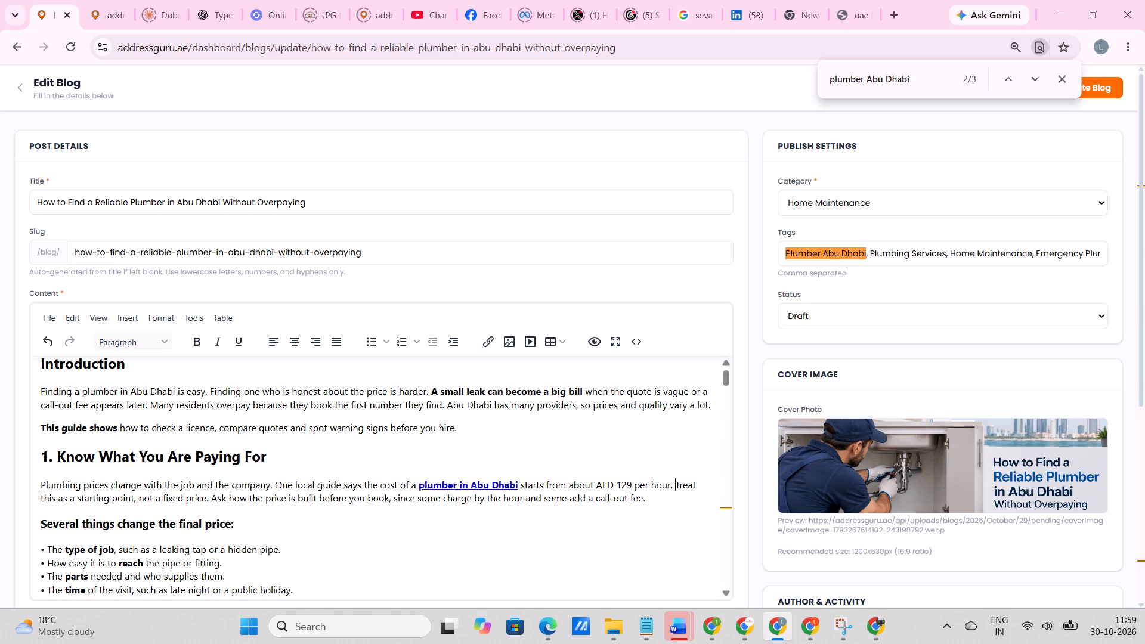
Bold the phrase "Ask how the price is built" in section 1's first paragraph.
left_click_drag(318, 500, 210, 500)
key("ctrl+b")
left_click(287, 494)
scroll(289, 501, "up", 1)
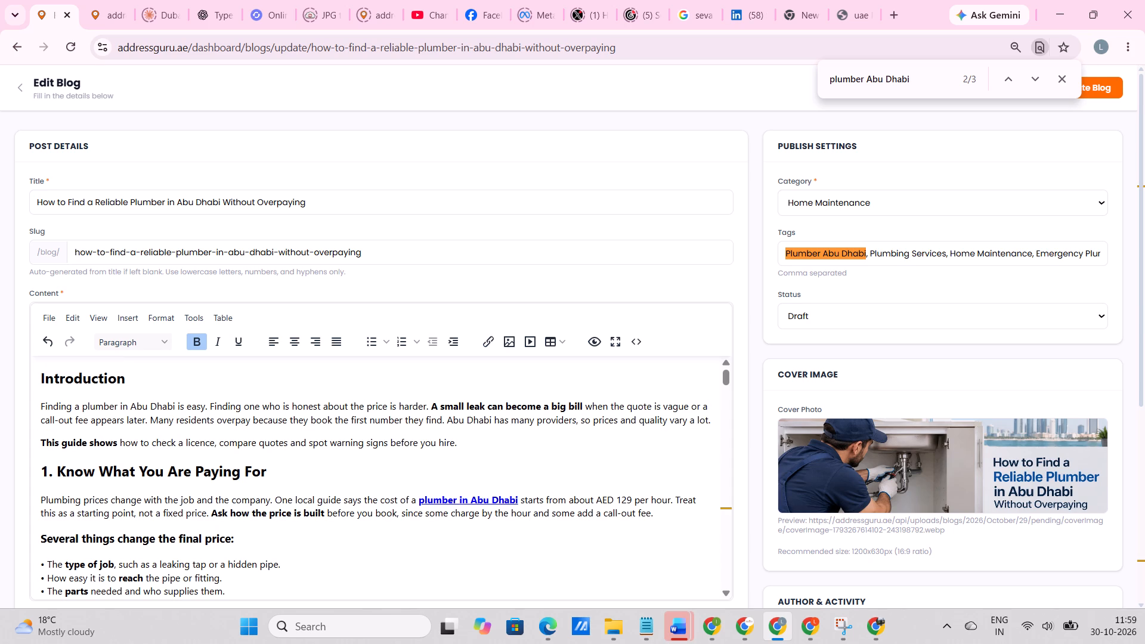
scroll(292, 500, "up", 1)
In section 1's price bullets, remove the bold from "reach" and "parts" and bold the whole phrase "time of the visit".
scroll(360, 445, "down", 3)
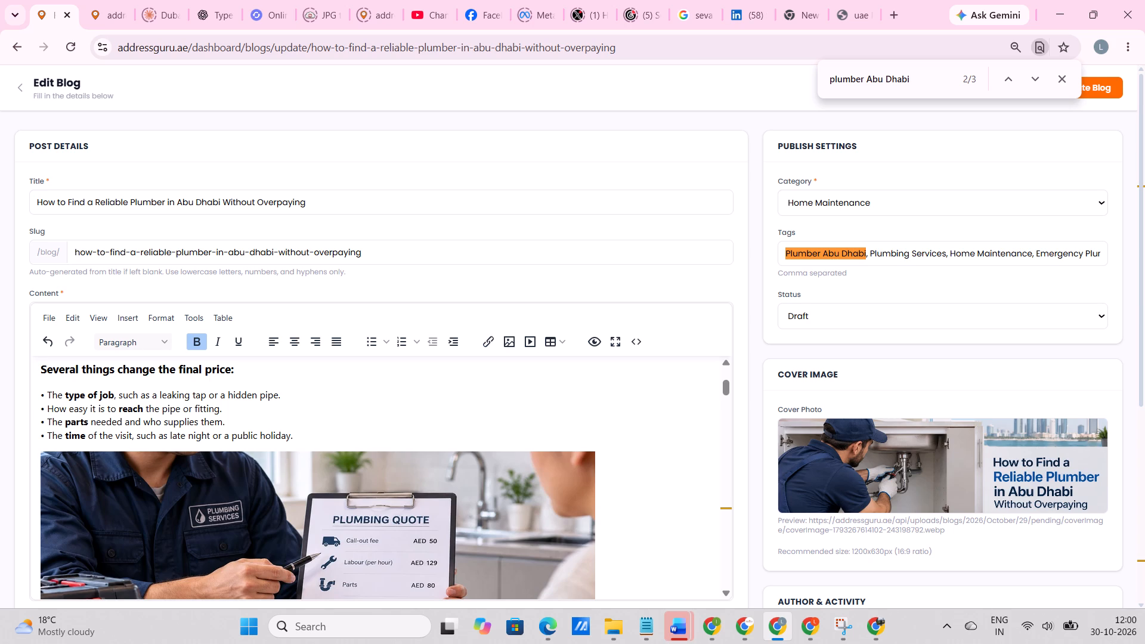
double_click(129, 408)
key("ctrl+b")
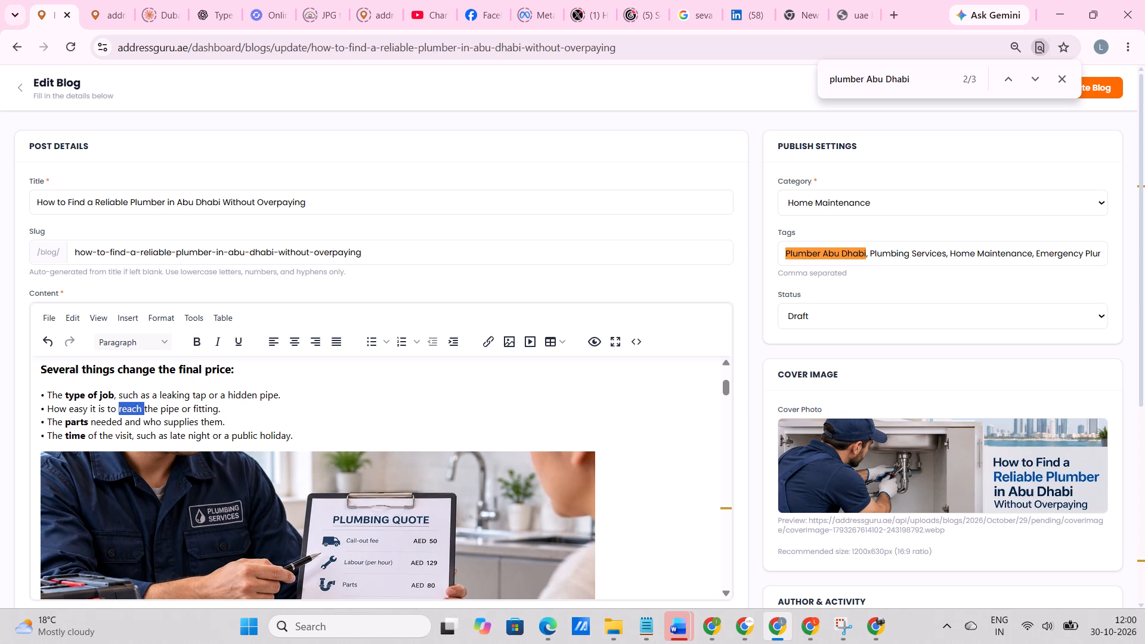
left_click(121, 422)
left_click_drag(132, 433, 84, 440)
key("ctrl+b")
double_click(76, 420)
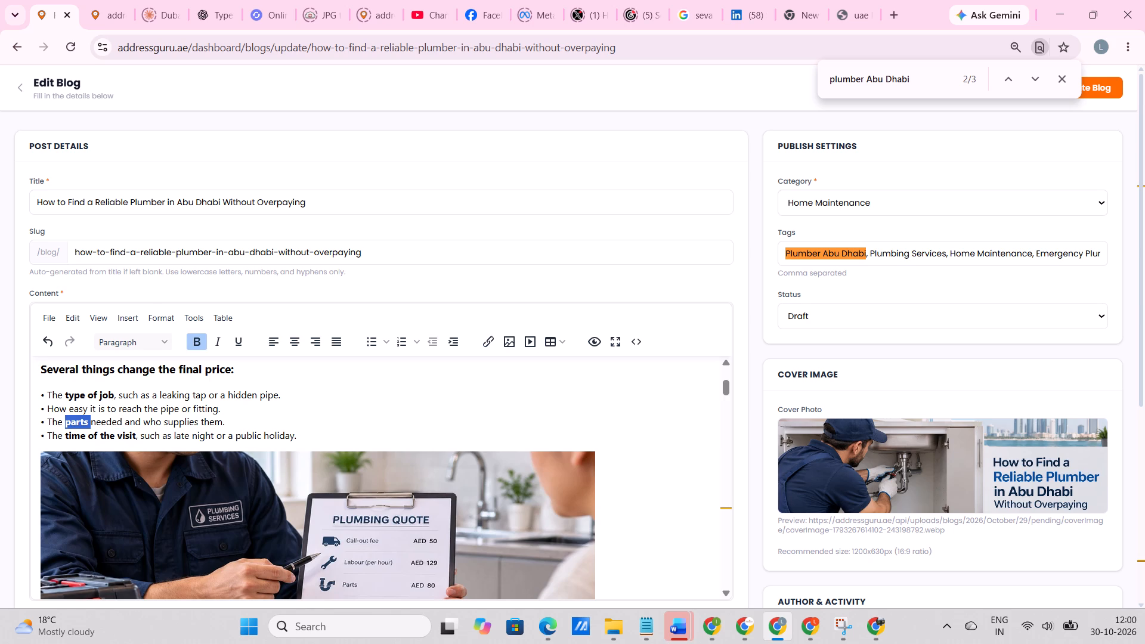
key("ctrl+b")
left_click(185, 418)
Bold "Describe the problem clearly" in the paragraph below the plumbing quote image.
scroll(206, 419, "down", 4)
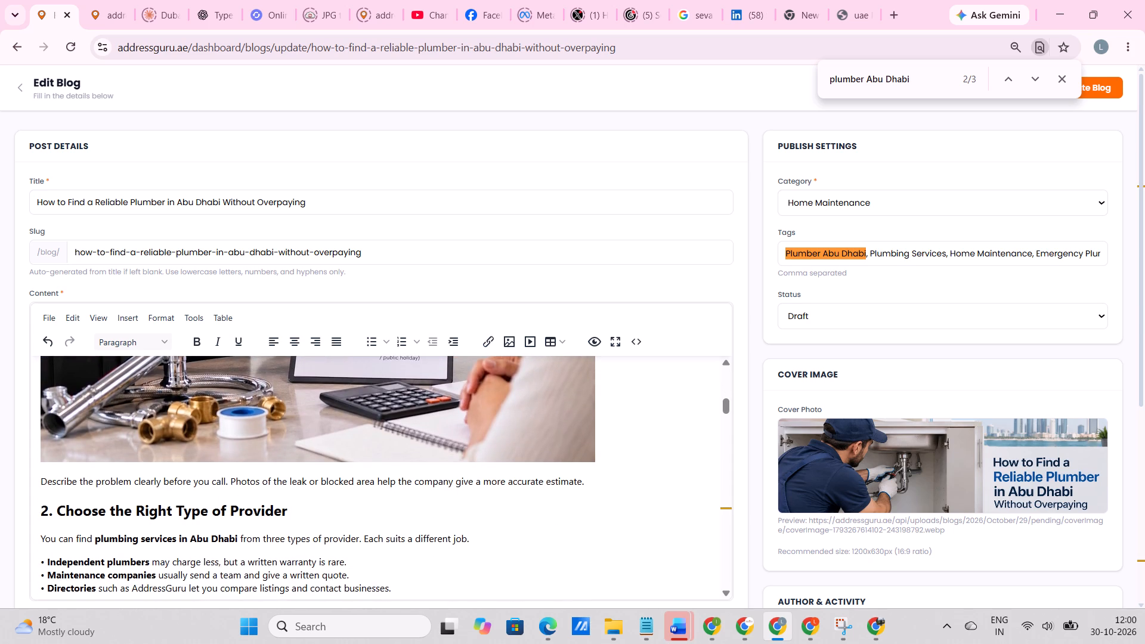
scroll(168, 486, "down", 1)
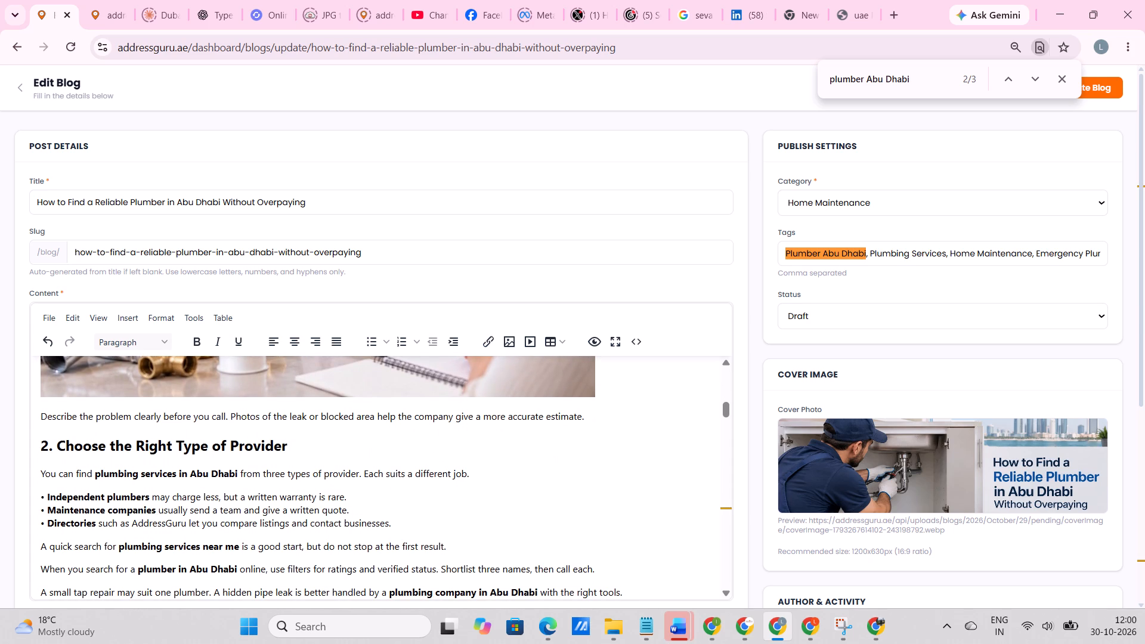
left_click_drag(164, 416, 64, 417)
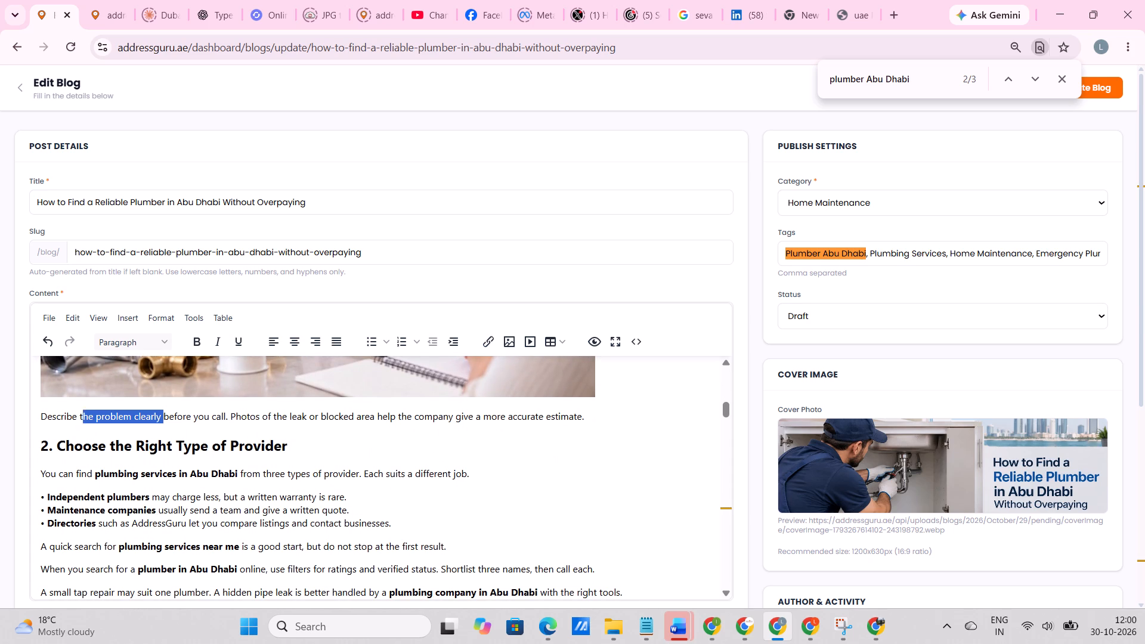
left_click_drag(64, 417, 44, 417)
key("ctrl+b")
left_click(200, 428)
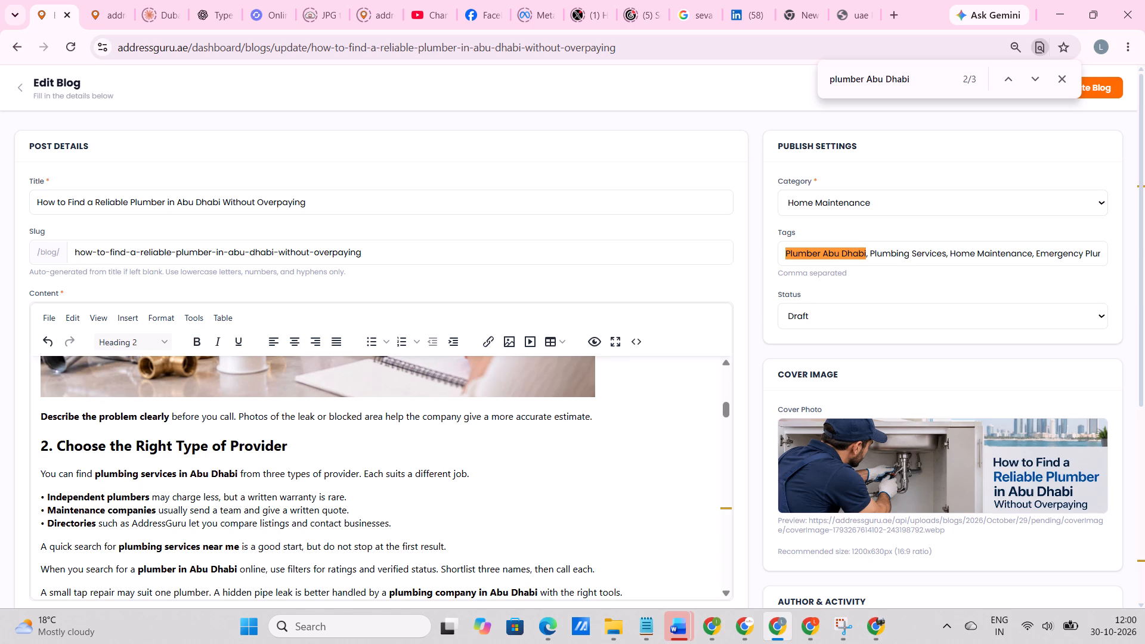
Remove the bold from "plumbing services in Abu Dhabi" in section 2's opening paragraph.
scroll(256, 446, "down", 3)
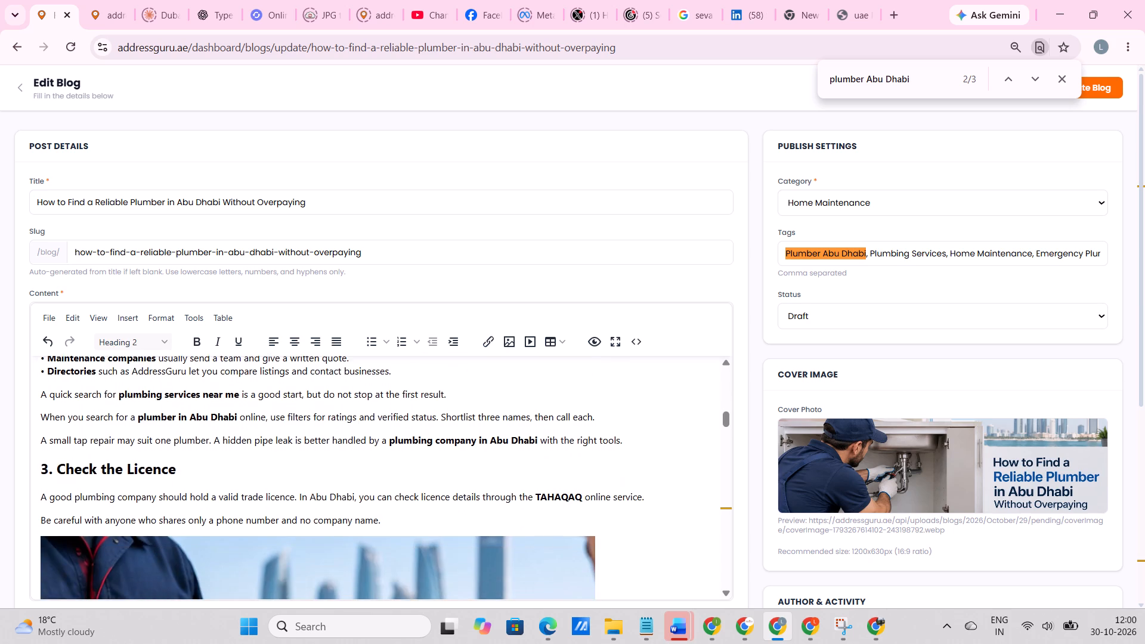
scroll(258, 446, "up", 3)
scroll(258, 446, "down", 1)
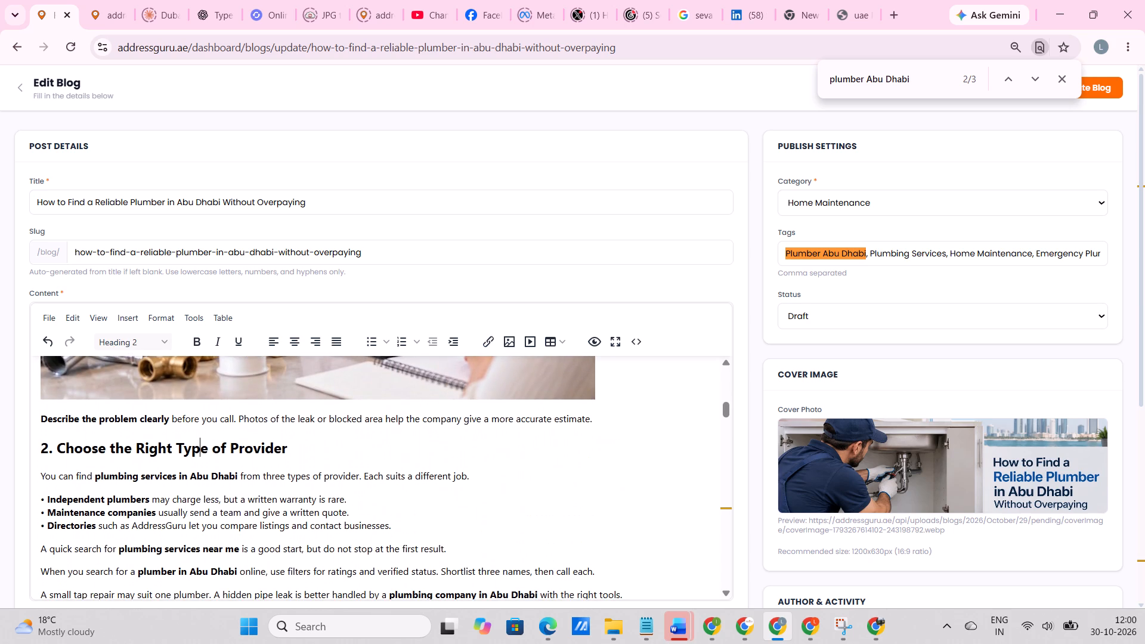
scroll(258, 447, "down", 2)
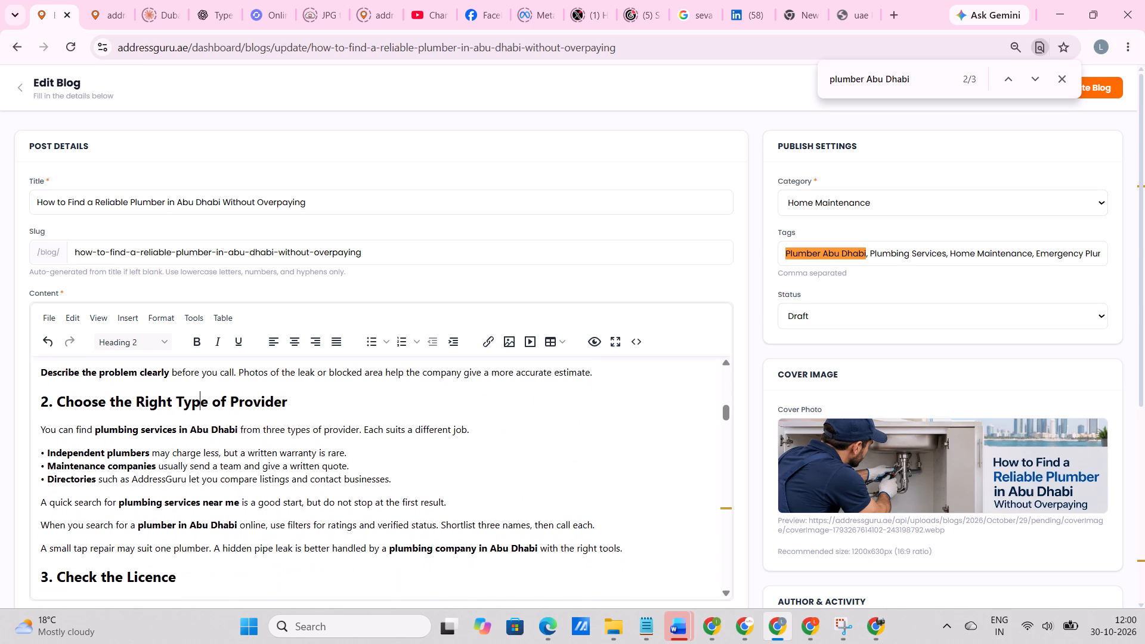
scroll(258, 447, "down", 1)
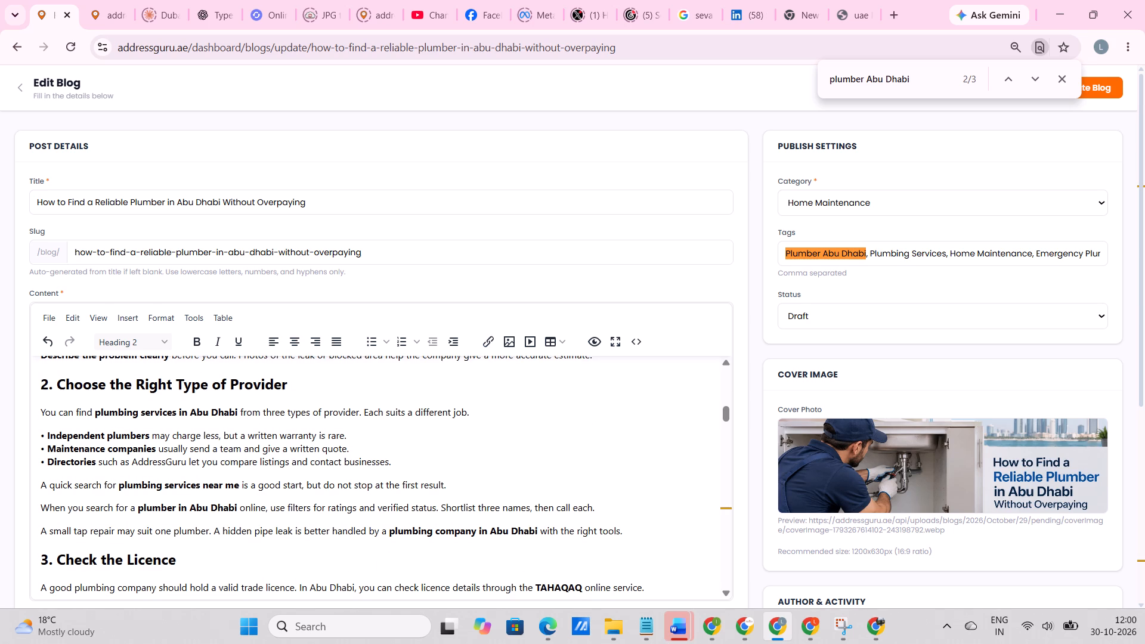
left_click_drag(94, 415, 236, 410)
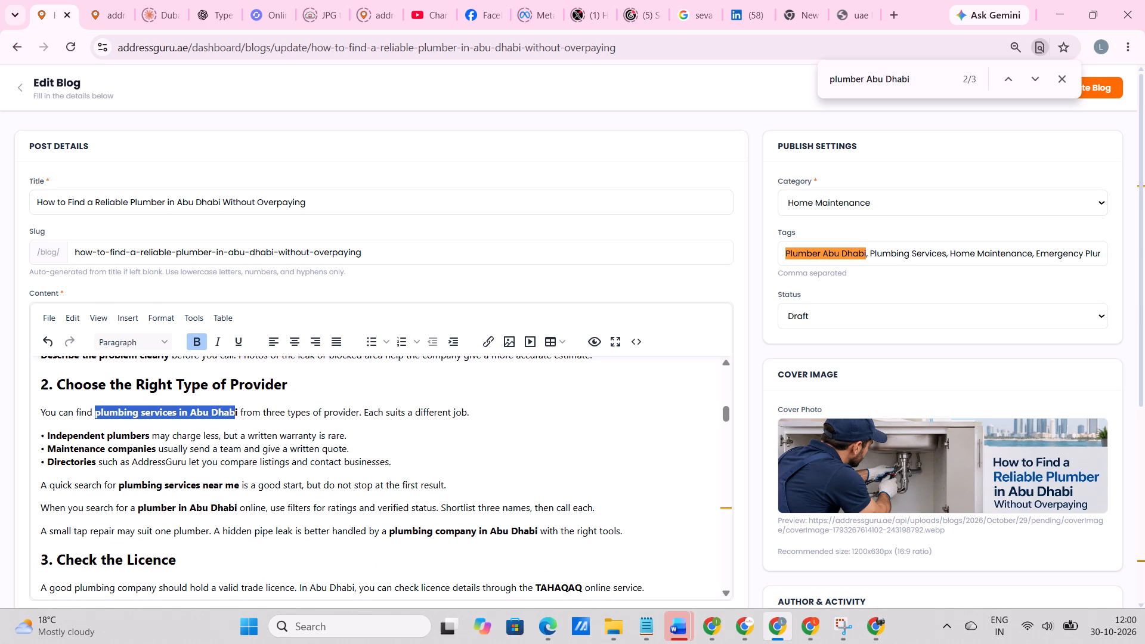
left_click_drag(236, 410, 239, 410)
key("ctrl+b")
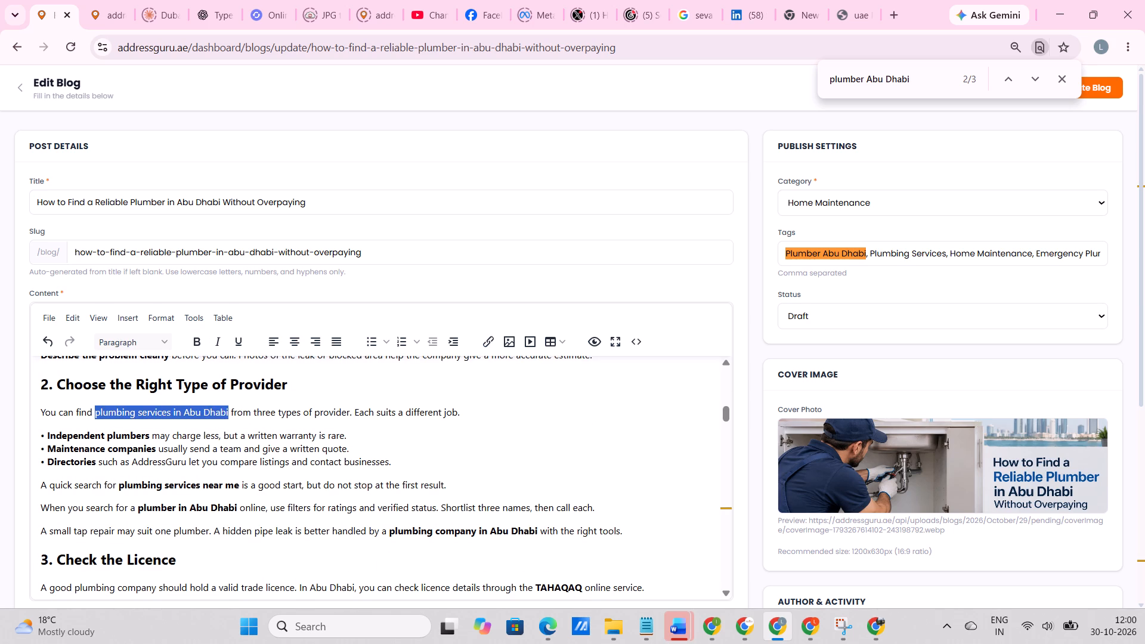
left_click(298, 422)
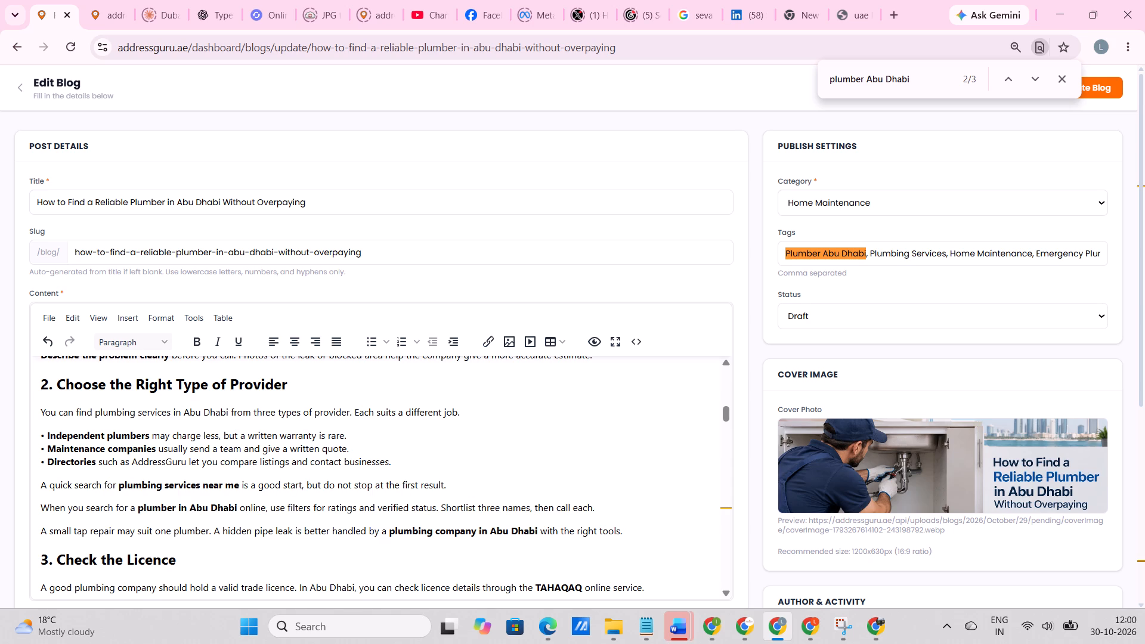
Bold the phrase "three types of provider" in section 2's opening paragraph.
left_click_drag(251, 411, 267, 408)
left_click_drag(267, 408, 351, 404)
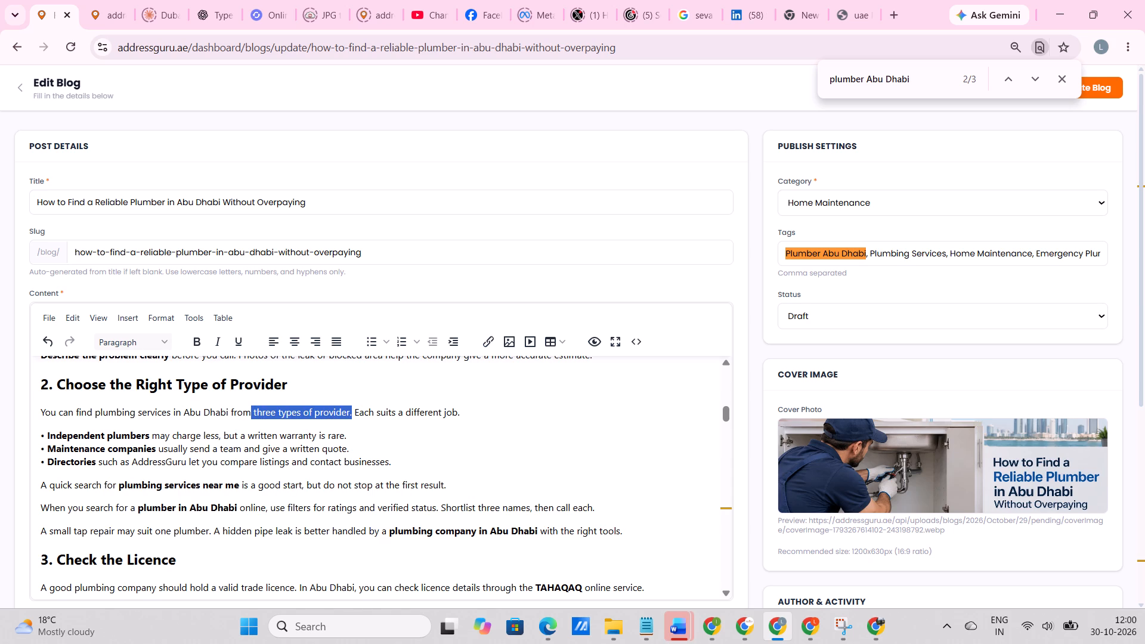
left_click_drag(351, 404, 349, 404)
key("ctrl+b")
left_click(359, 435)
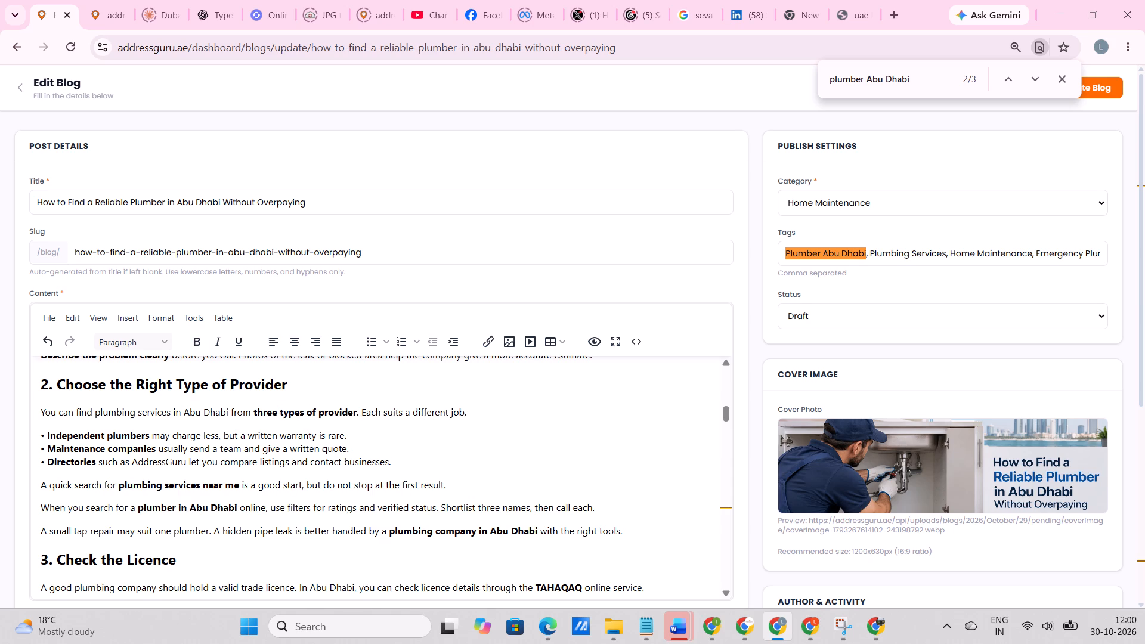
Add "UAE" after "AddressGuru" in section 2's Directories bullet.
scroll(355, 438, "down", 1)
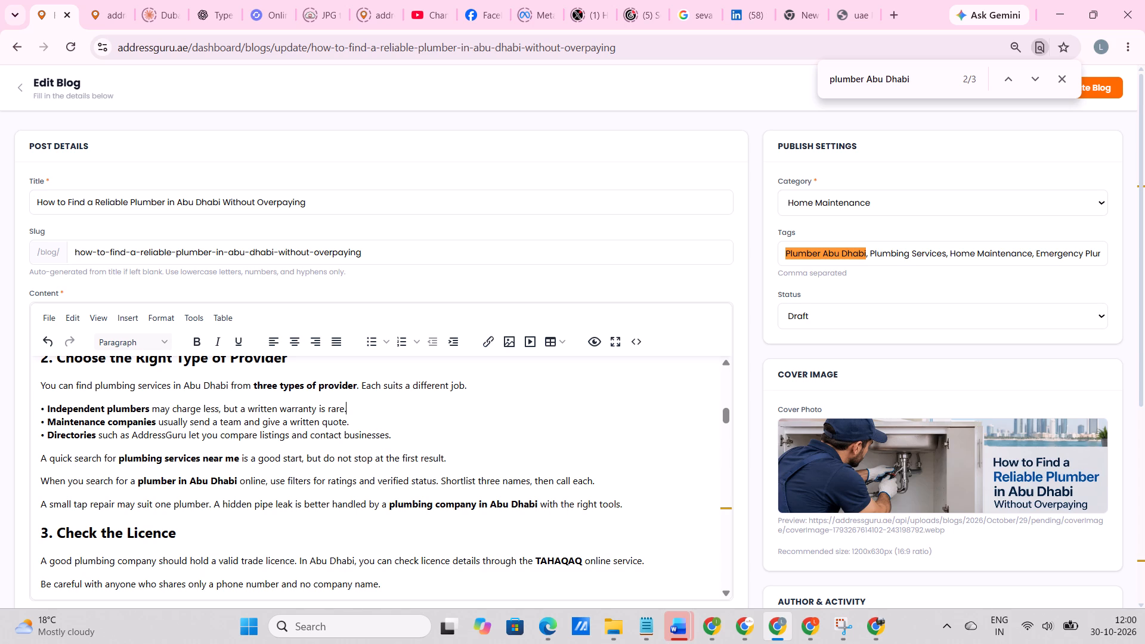
scroll(238, 459, "down", 1)
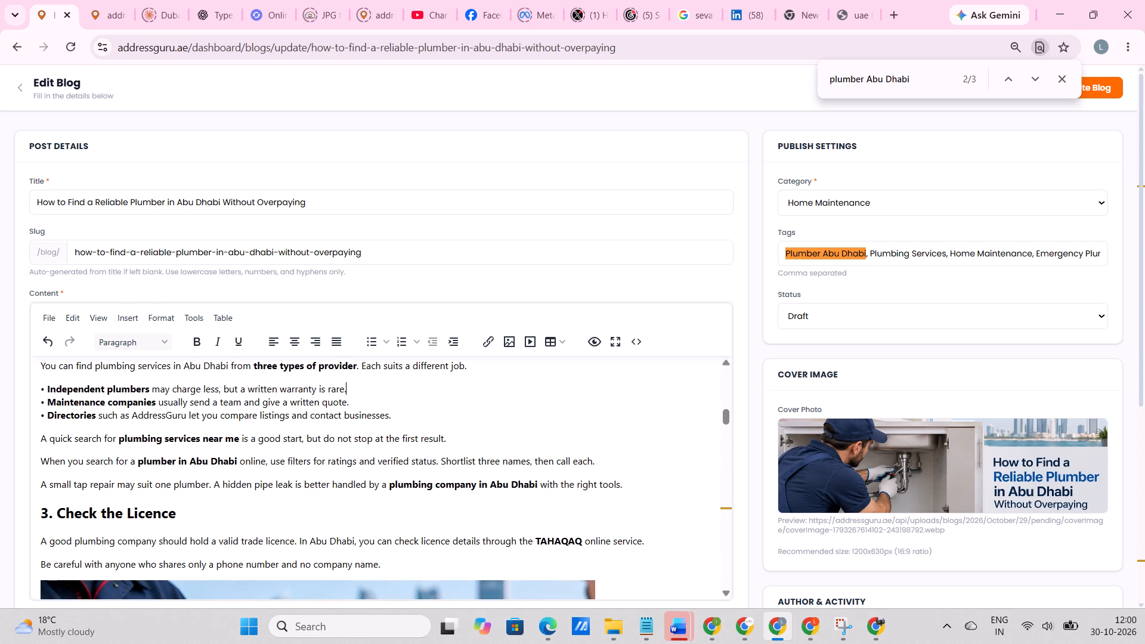
scroll(191, 416, "up", 2)
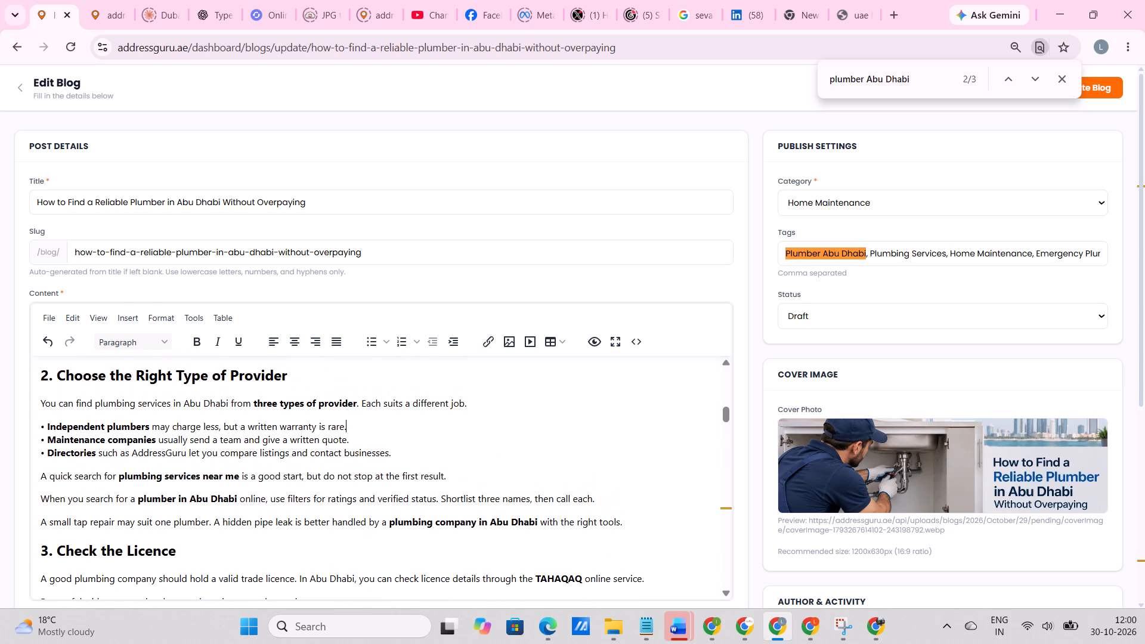
left_click(185, 451)
key("space")
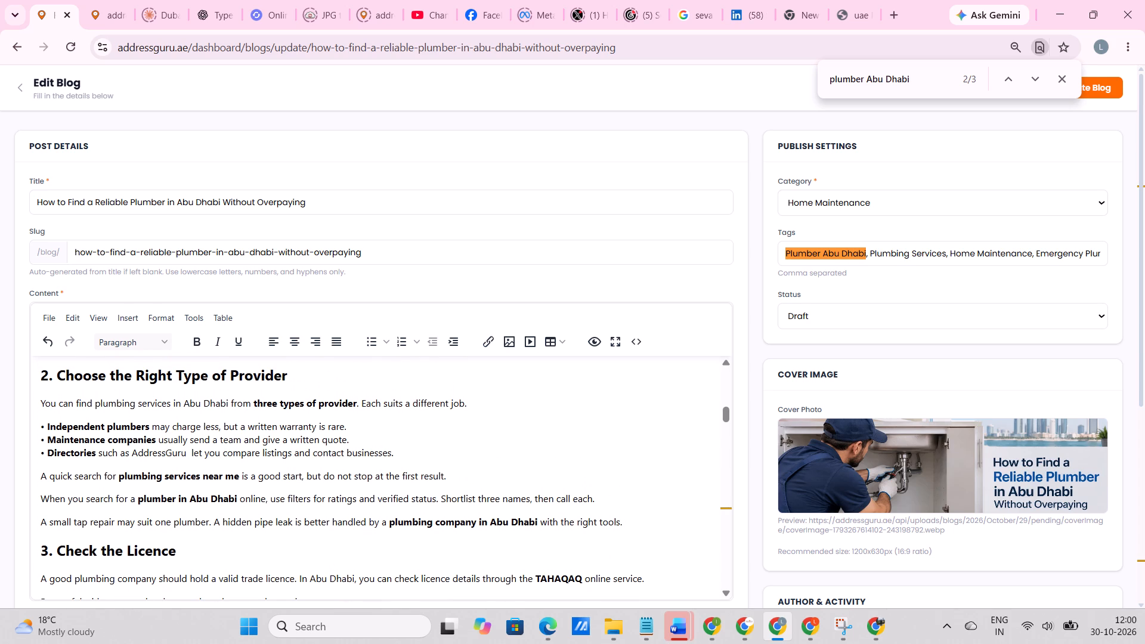
key("u")
key("BackSpace")
type("UAE")
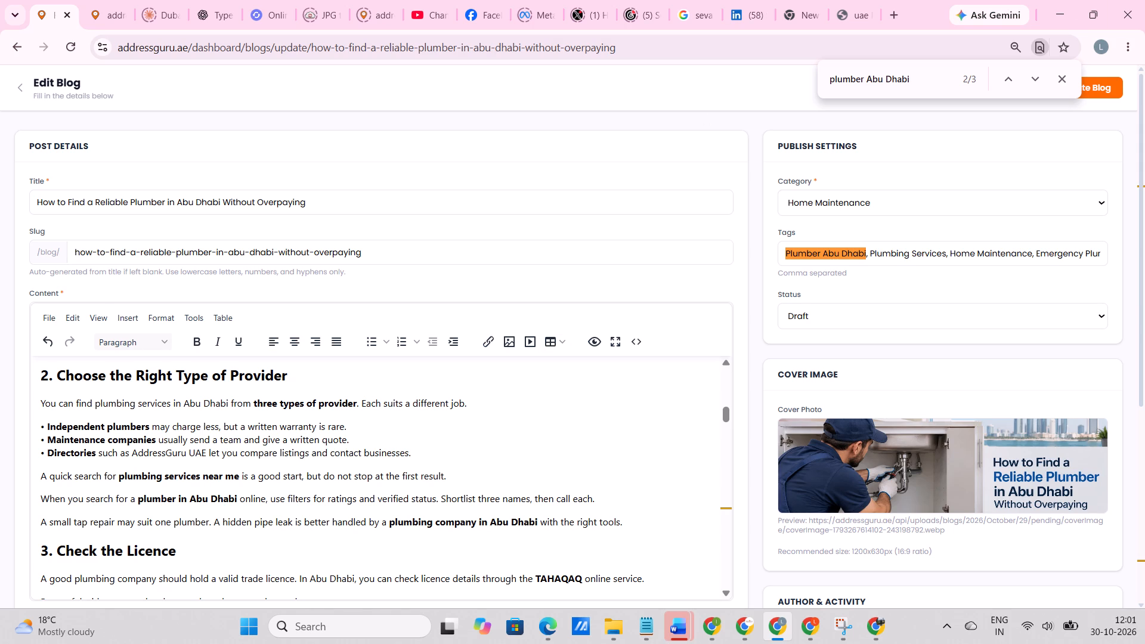
Bold "compare listings and contact businesses" in the Directories bullet.
left_click_drag(239, 454, 397, 454)
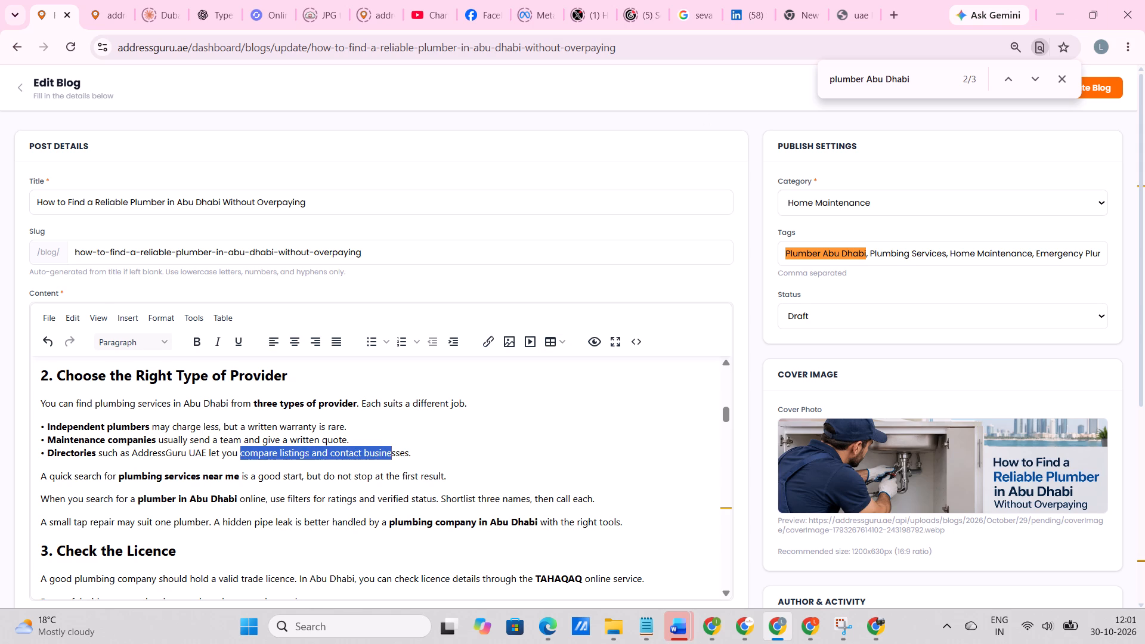
left_click_drag(397, 454, 409, 454)
key("ctrl+b")
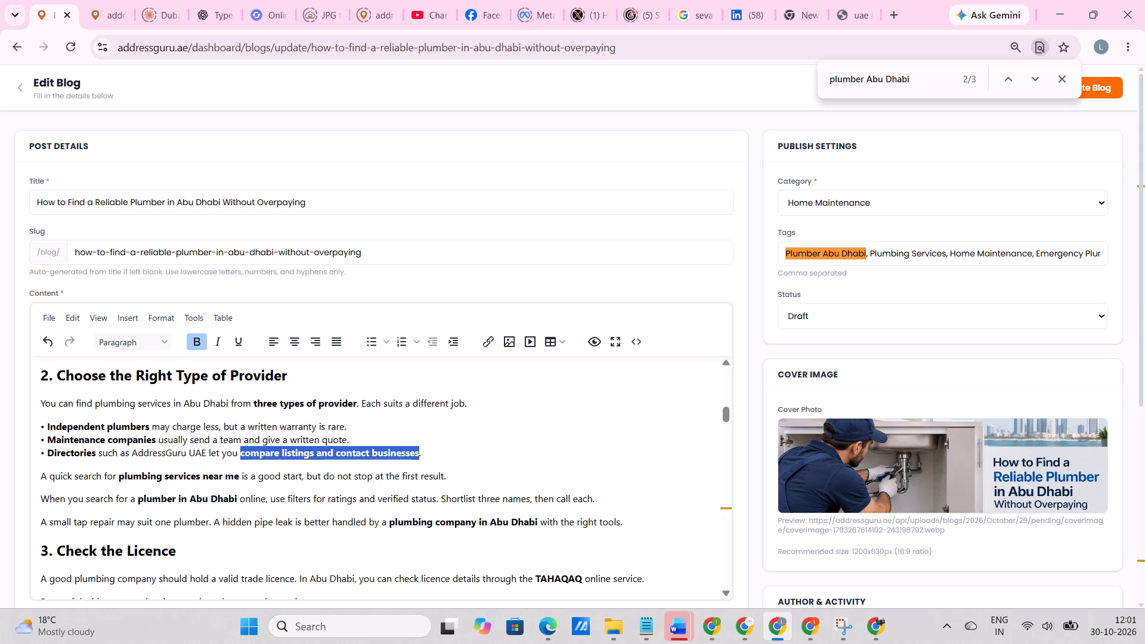
left_click_drag(133, 455, 186, 452)
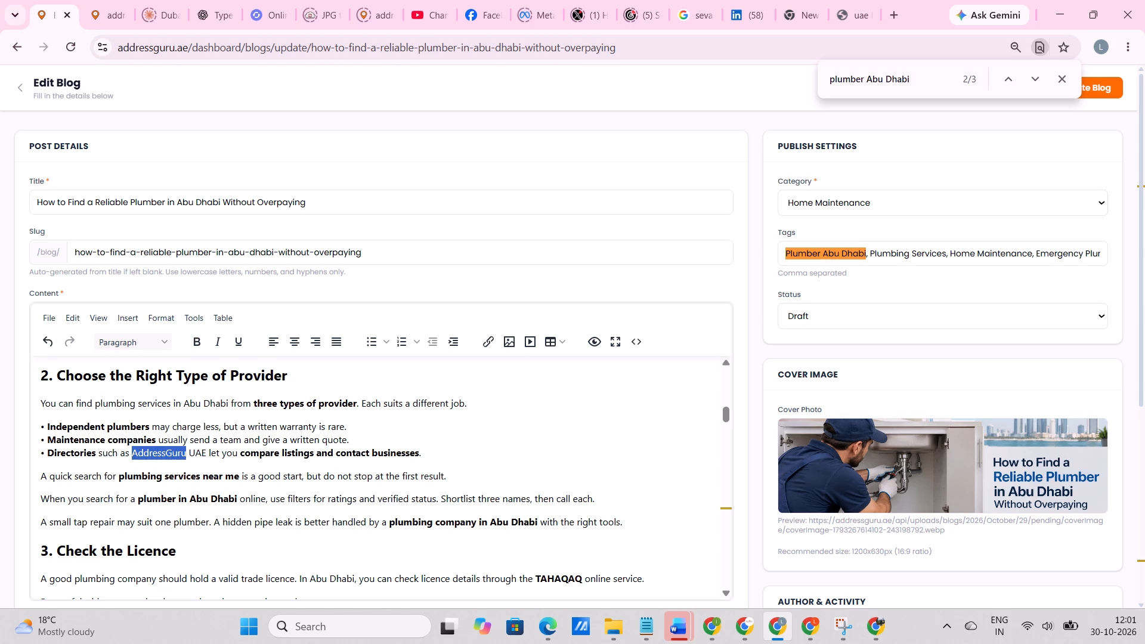
left_click_drag(186, 452, 206, 454)
left_click(493, 342)
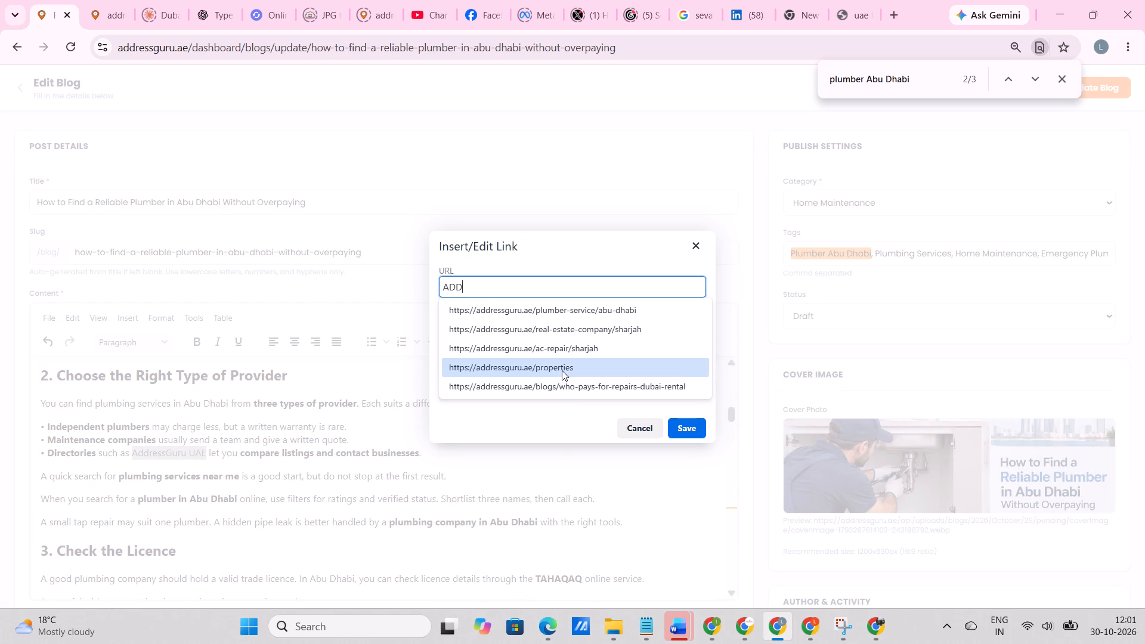
left_click(562, 370)
left_click_drag(539, 287, 631, 298)
key("BackSpace")
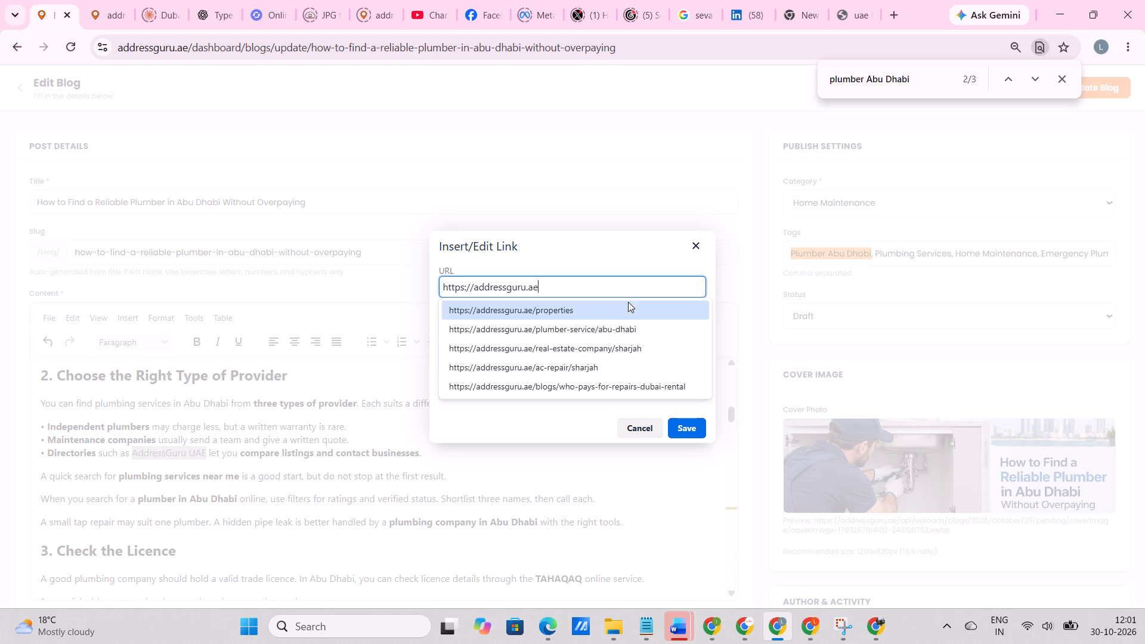
left_click(546, 422)
left_click(519, 390)
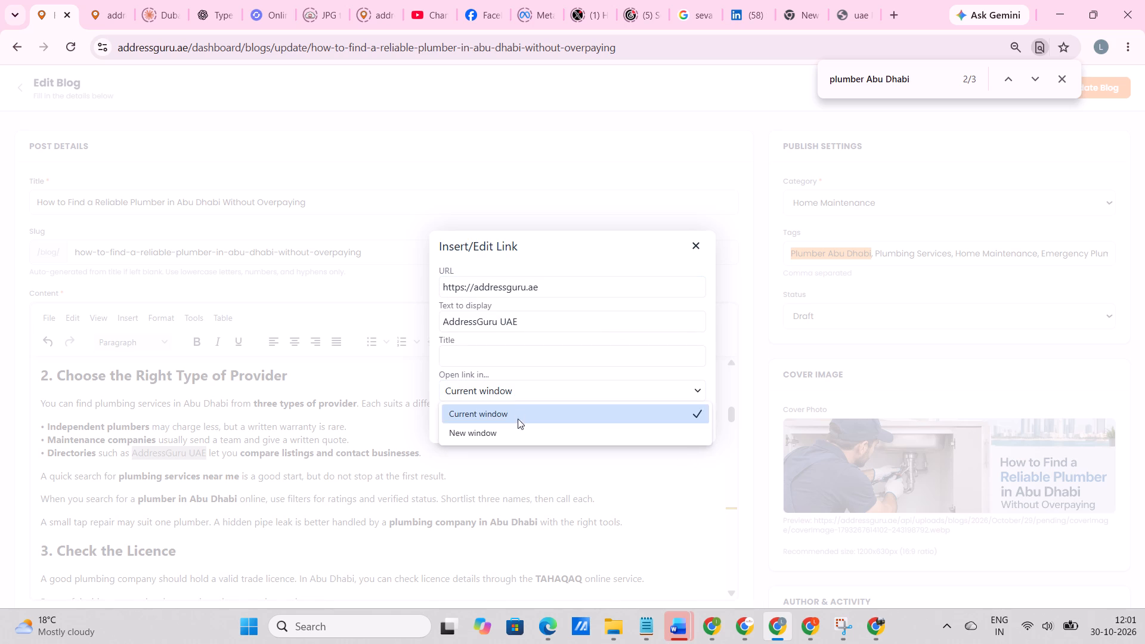
left_click(517, 424)
left_click(696, 431)
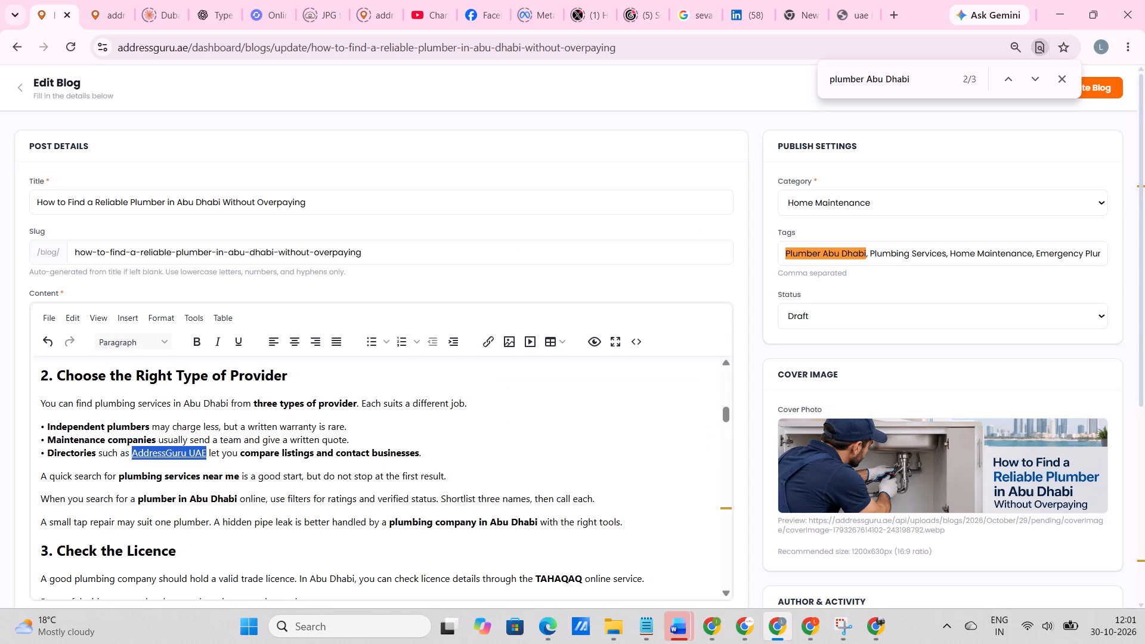
left_click(471, 466)
Remove the bold from "plumbing services near me" in the "A quick search" paragraph of section 2.
scroll(406, 493, "up", 1)
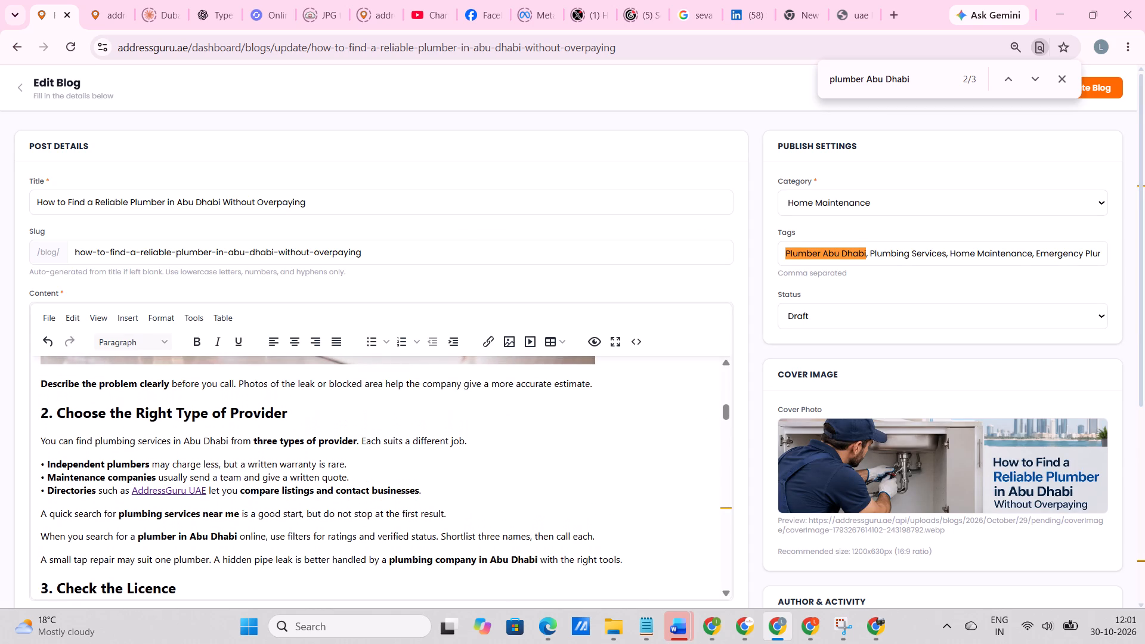
scroll(404, 494, "down", 1)
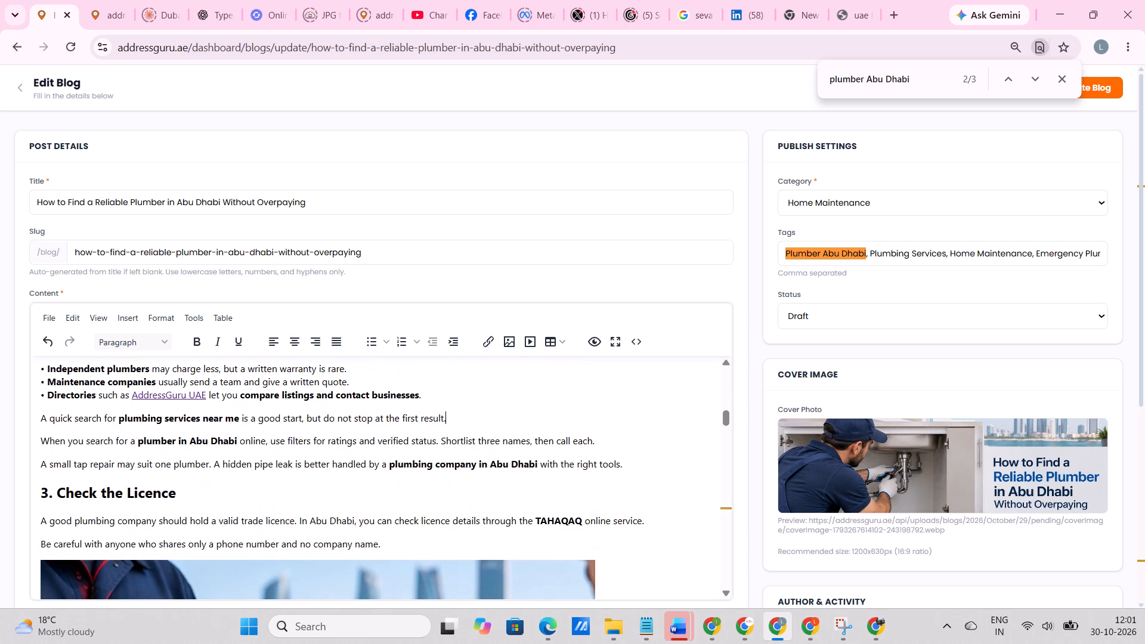
left_click(45, 439)
left_click_drag(116, 418, 245, 416)
key("ctrl+b")
key("ctrl+b")
left_click(245, 416)
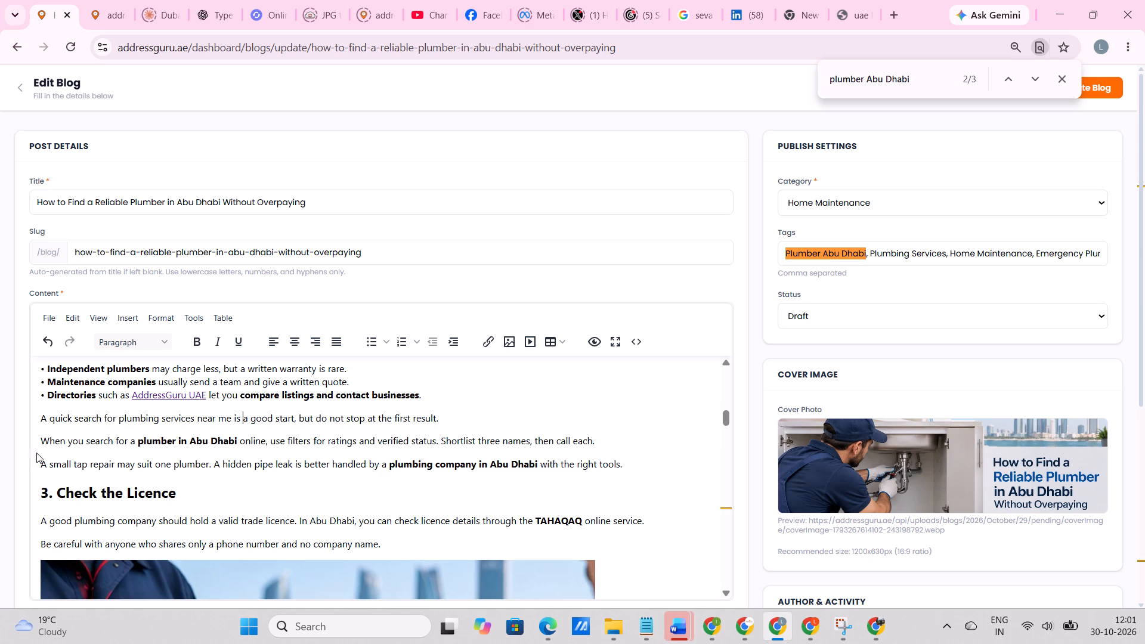
Remove the bold from "plumber in Abu Dhabi" in section 2's "When you search" paragraph.
left_click_drag(135, 442, 240, 442)
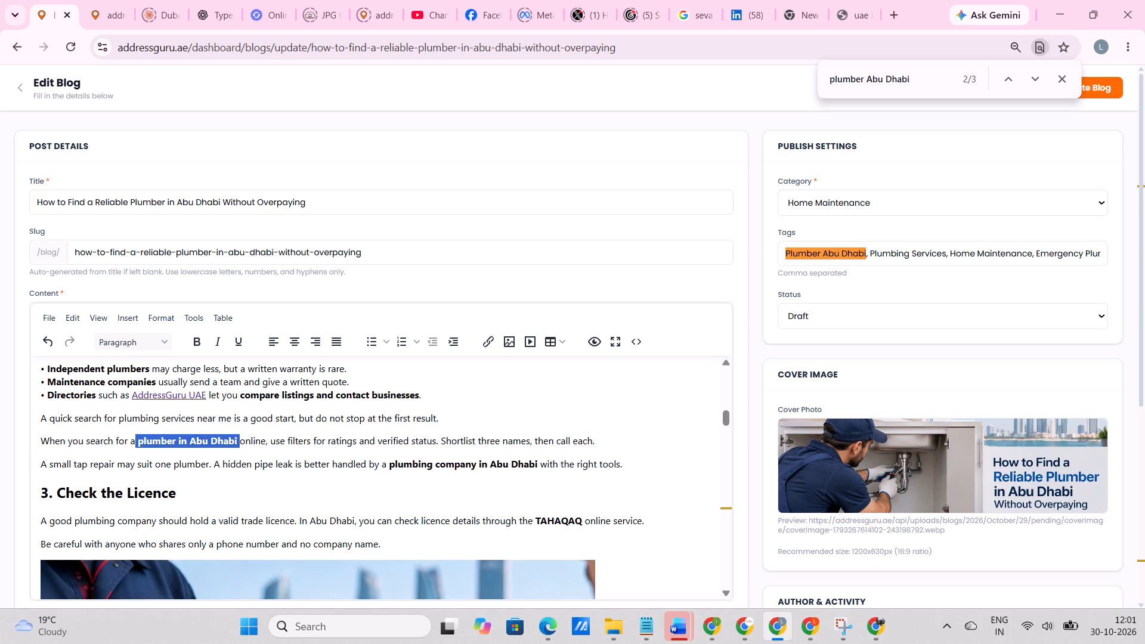
left_click_drag(240, 442, 241, 441)
key("ctrl+b")
key("ctrl+b")
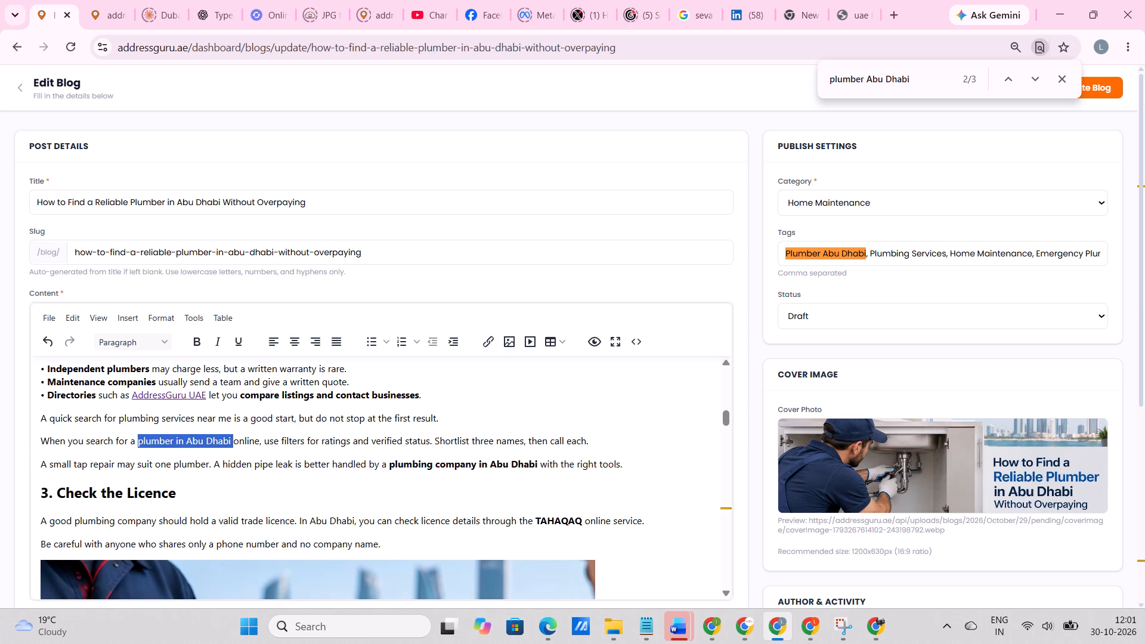
left_click(241, 441)
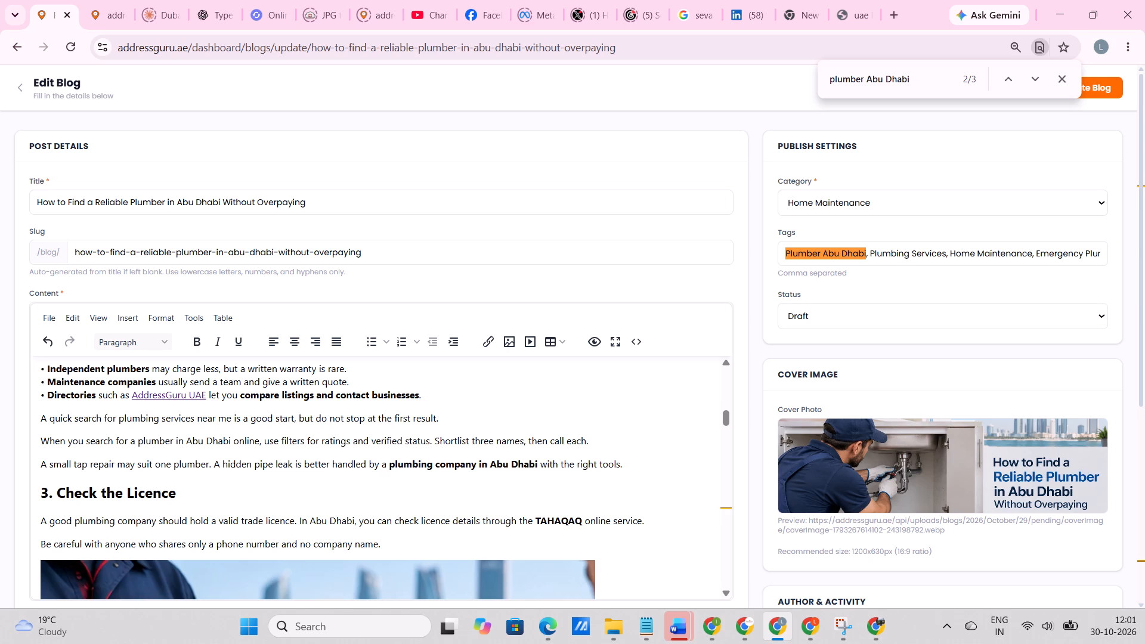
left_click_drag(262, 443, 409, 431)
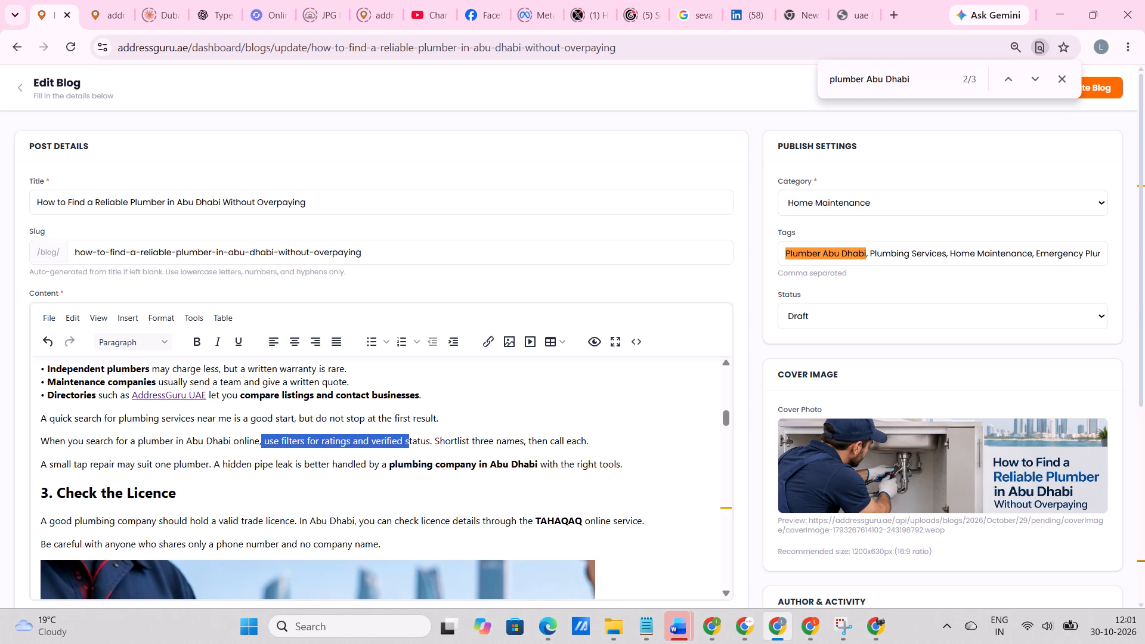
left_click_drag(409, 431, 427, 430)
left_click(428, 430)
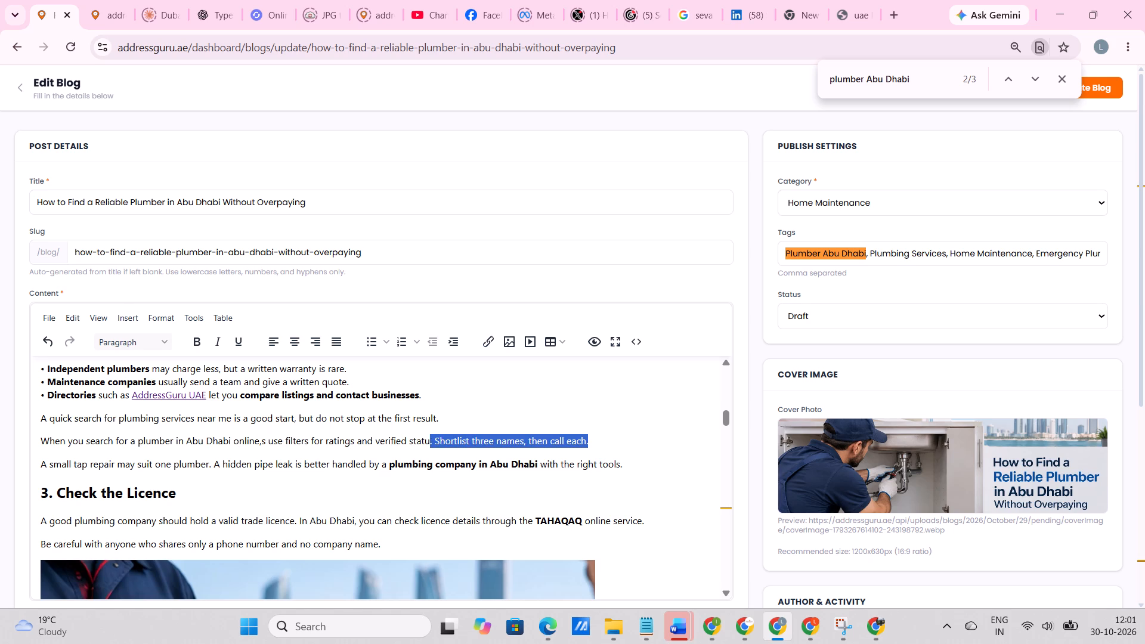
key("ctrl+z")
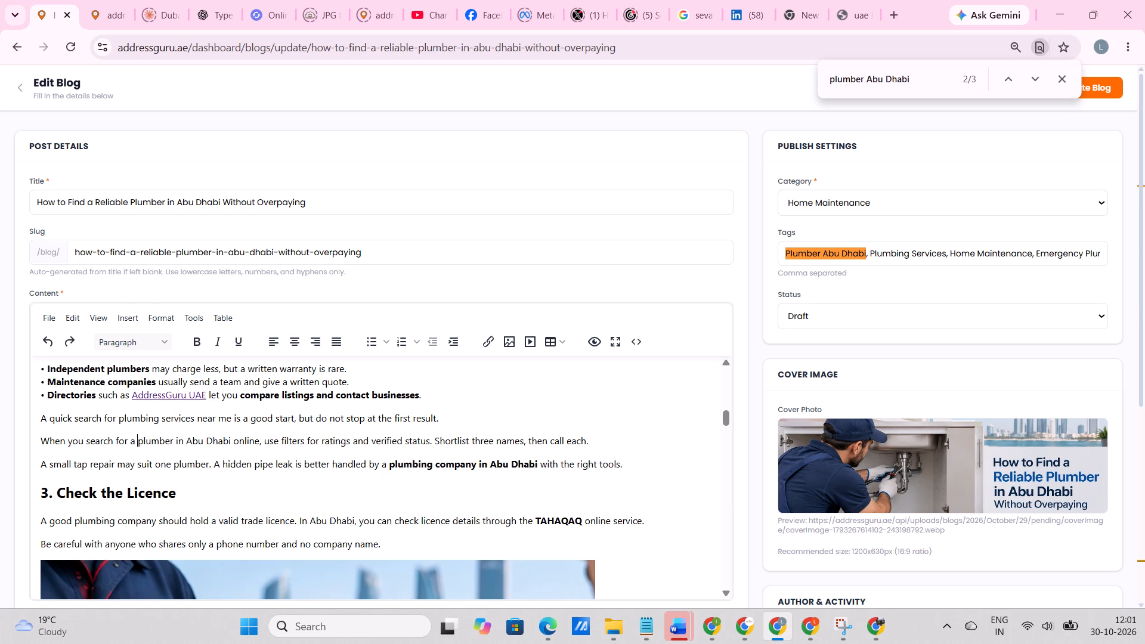
Bold "use filters for ratings and verified status" in section 2's "When you search" paragraph.
left_click_drag(264, 440, 429, 432)
key("ctrl+v")
key("ctrl+z")
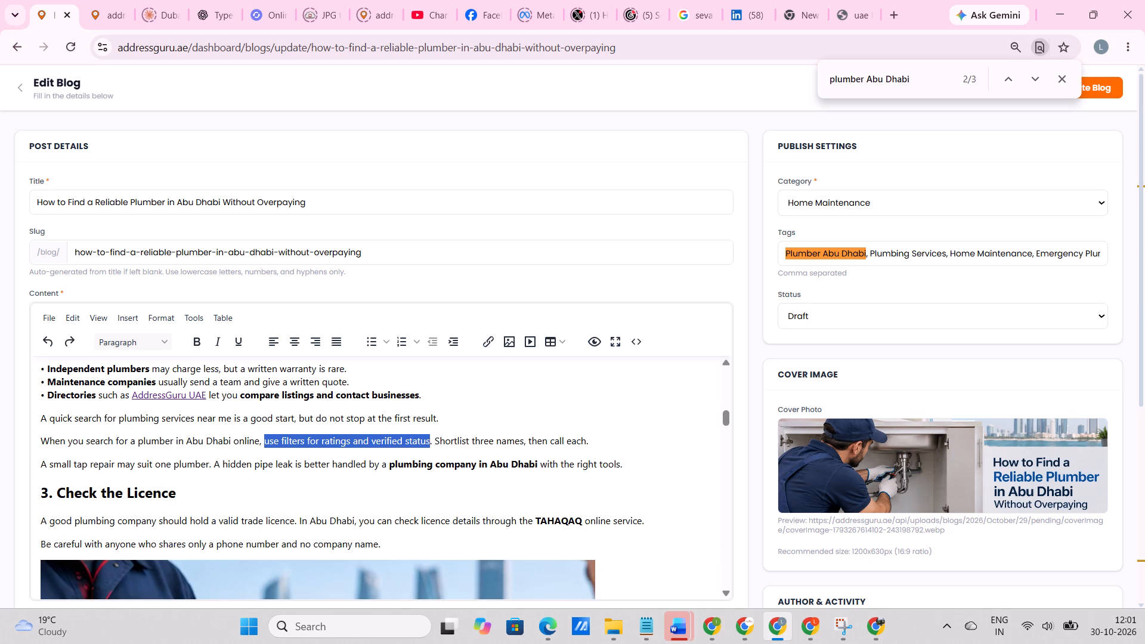
key("ctrl+b")
left_click(429, 432)
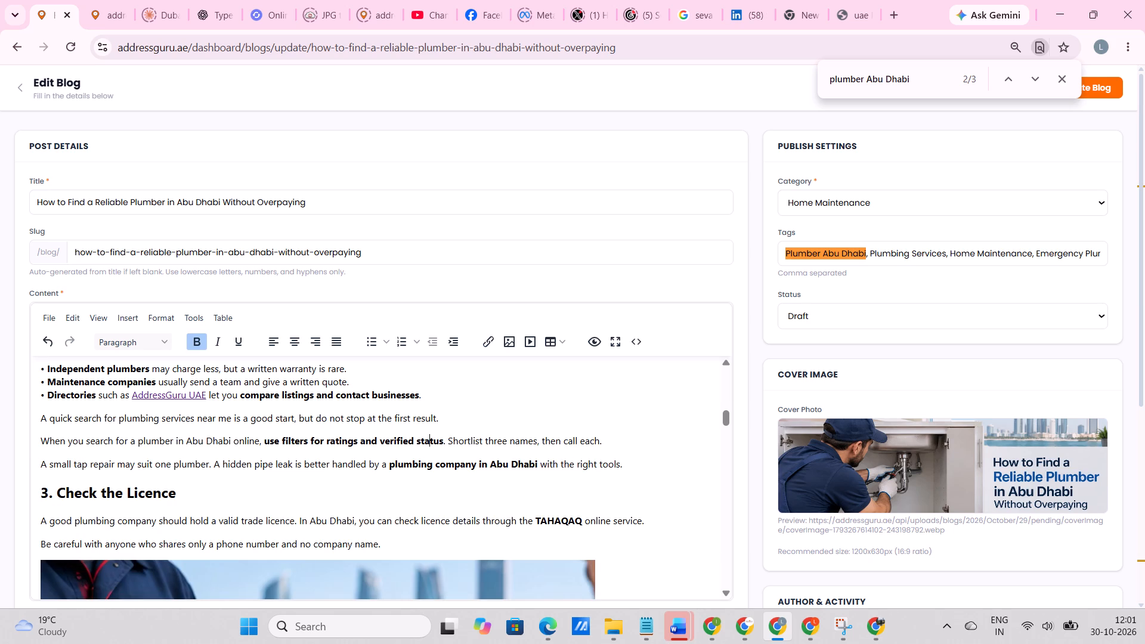
Merge section 2's "When you search" paragraph onto the end of the "A quick search" paragraph, separated by a space.
left_click(35, 439)
key("BackSpace")
key("space")
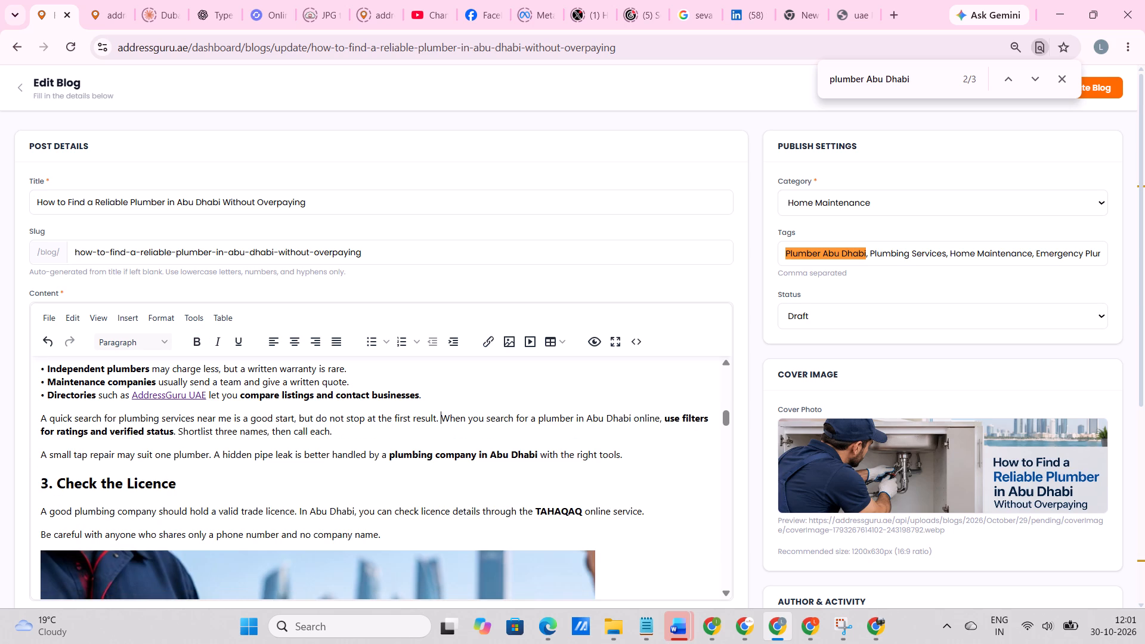
Remove the bold from "plumbing company in Abu Dhabi" in section 2's "A small tap repair" paragraph.
scroll(311, 453, "up", 3)
scroll(337, 467, "down", 1)
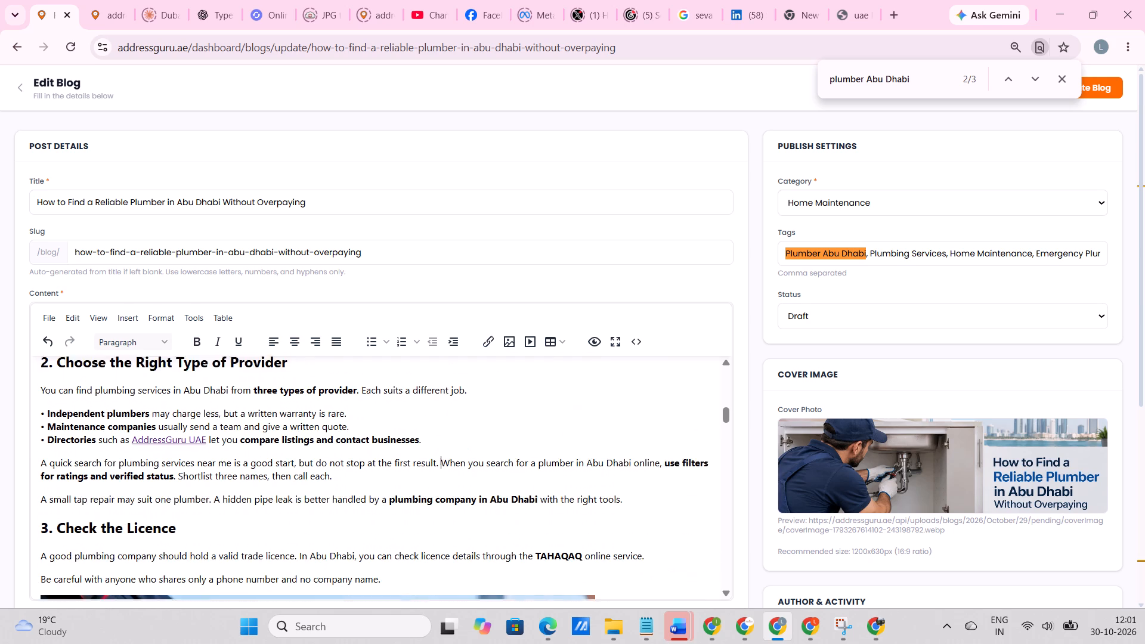
scroll(342, 467, "down", 1)
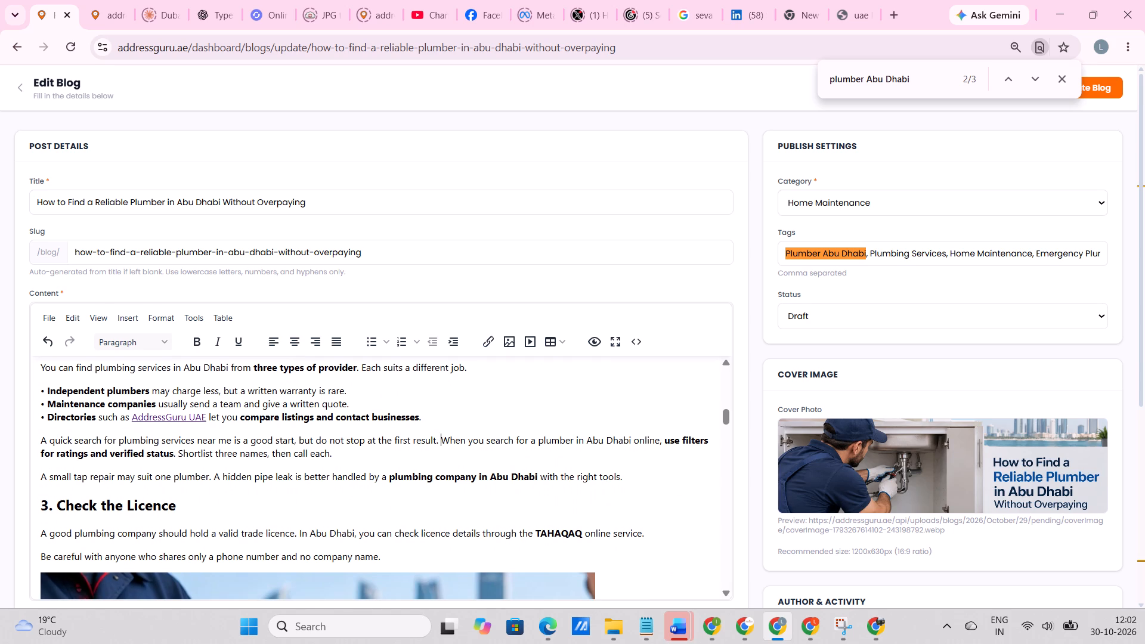
left_click_drag(388, 478, 389, 477)
left_click_drag(389, 477, 541, 474)
key("ctrl+b")
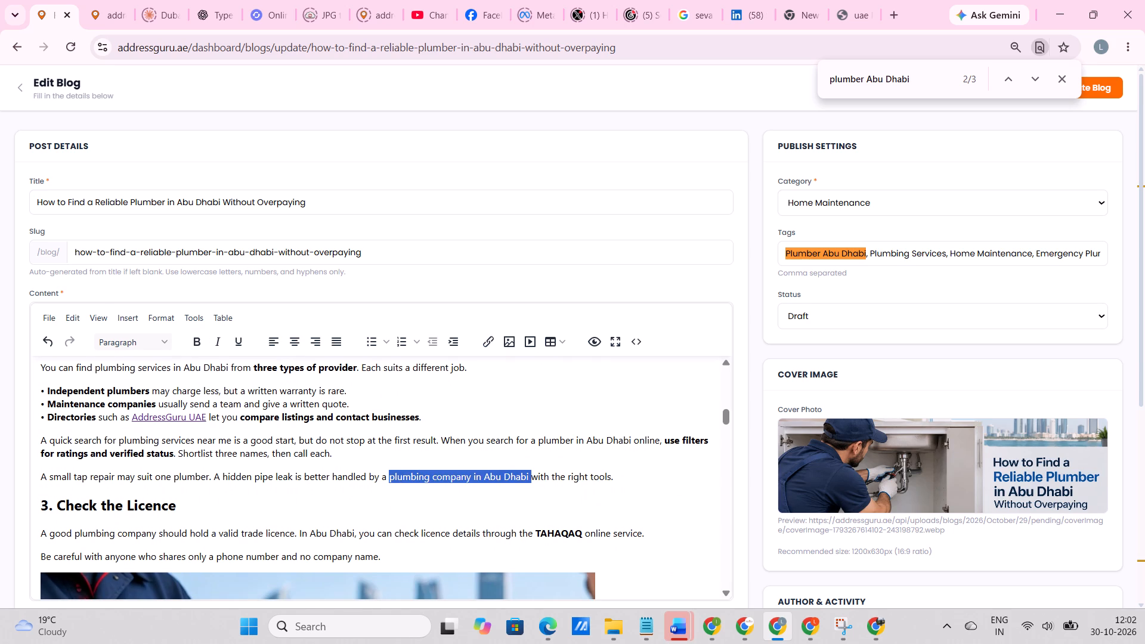
left_click(541, 474)
Bold "valid trade licence" in the first paragraph of section 3, Check the Licence.
scroll(435, 497, "down", 2)
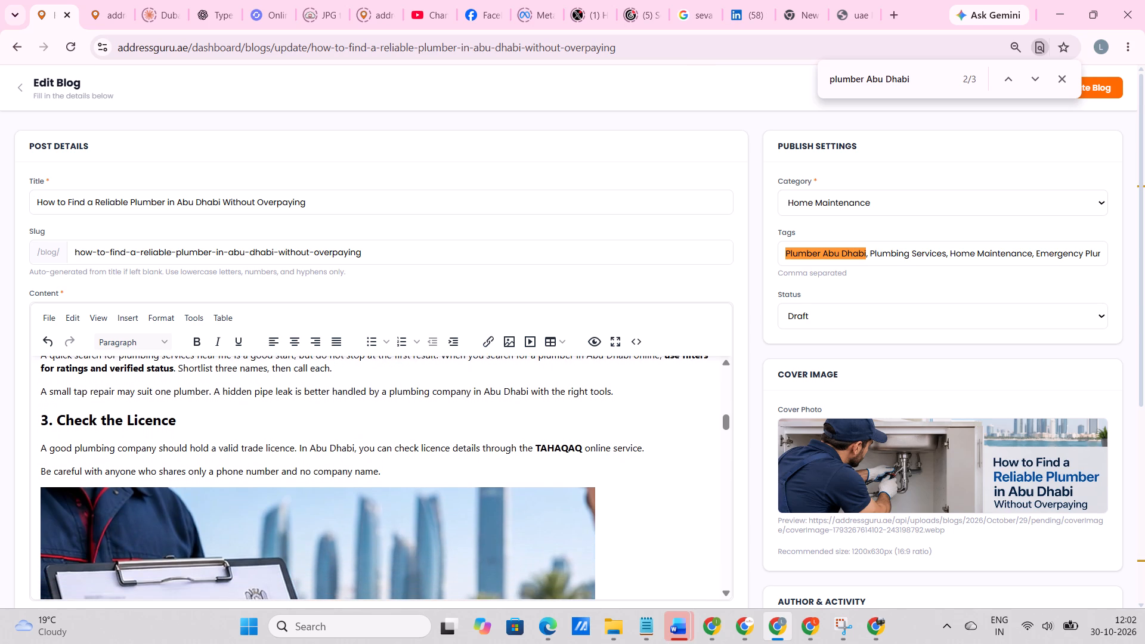
scroll(136, 433, "down", 1)
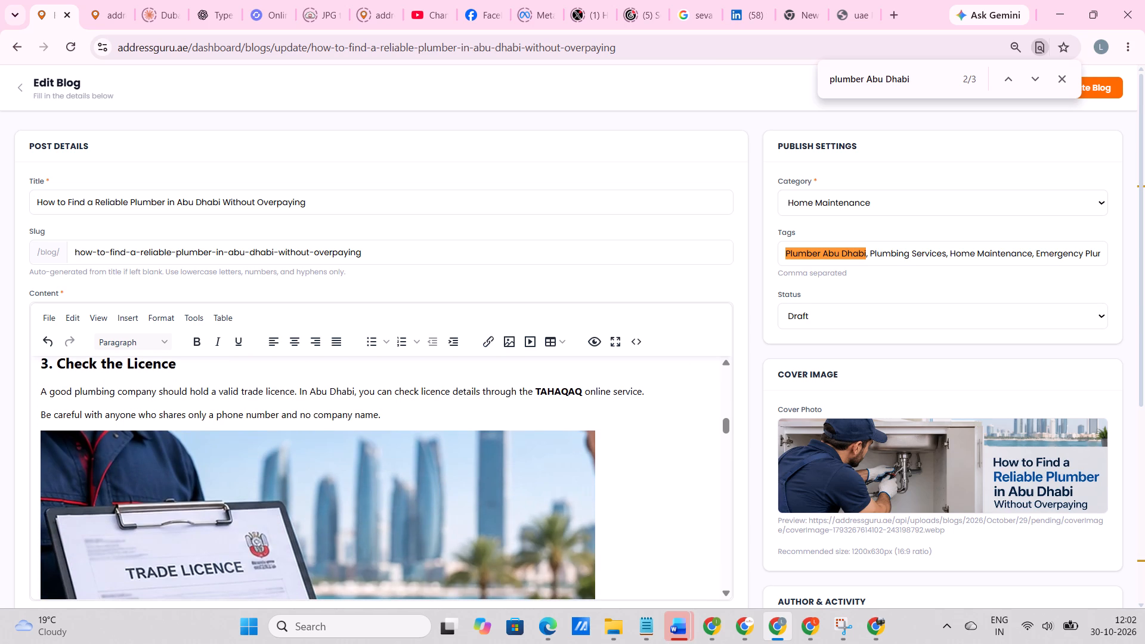
left_click_drag(295, 392, 216, 391)
key("ctrl+b")
left_click(255, 395)
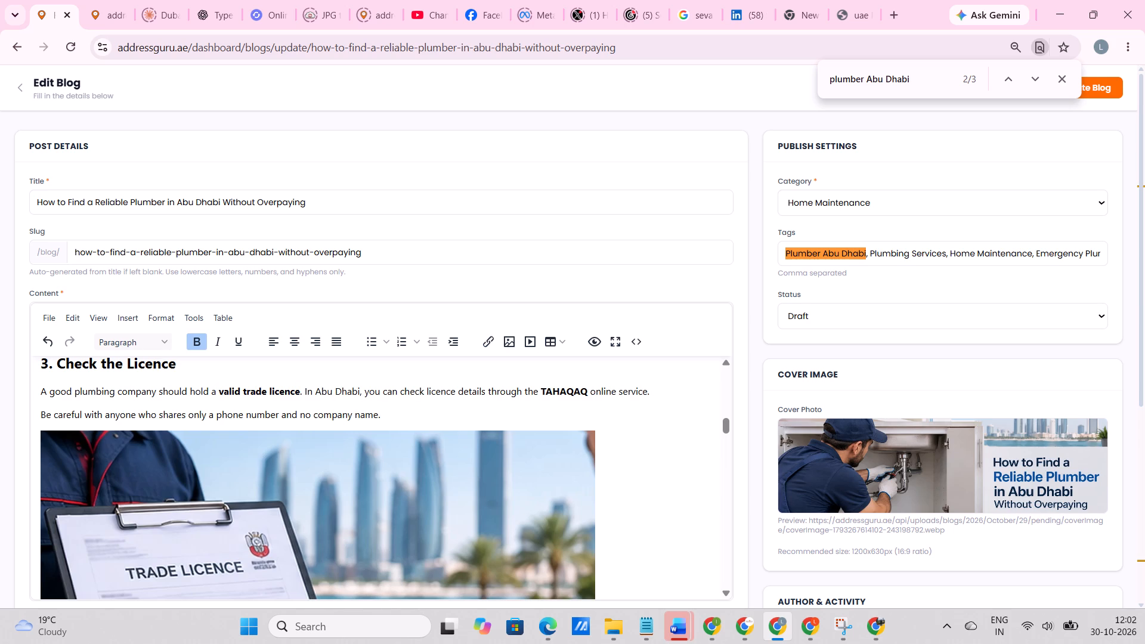
Search Google for TAHAQAQ, copy the Abu Dhabi Media Office topic page's address and return to the blog editor.
scroll(277, 405, "down", 1)
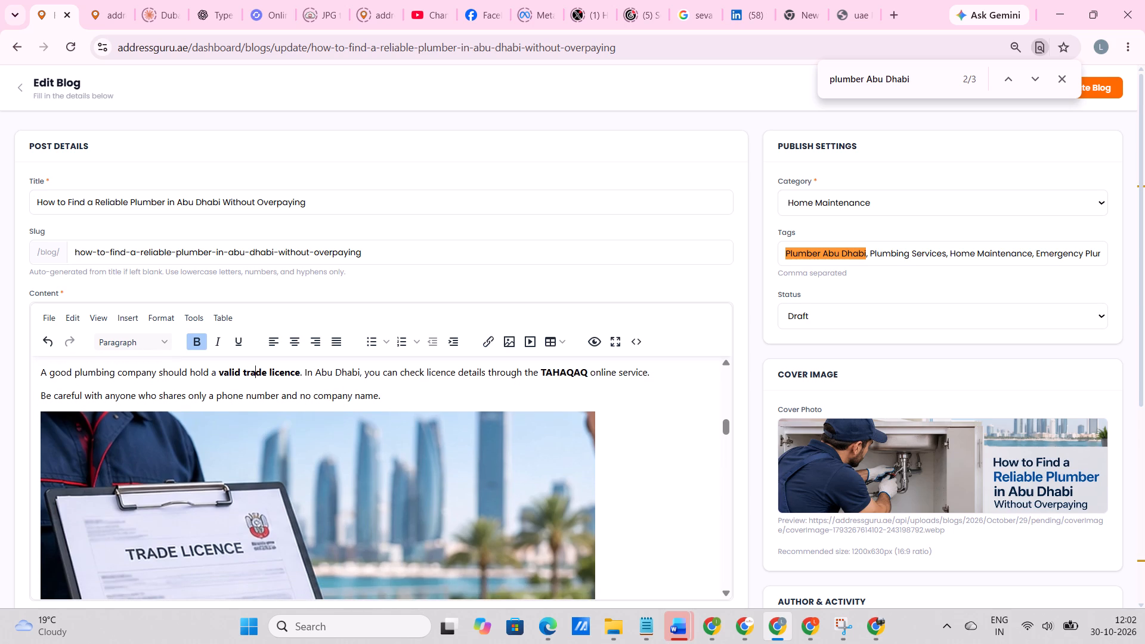
left_click_drag(543, 372, 588, 368)
key("ctrl+c")
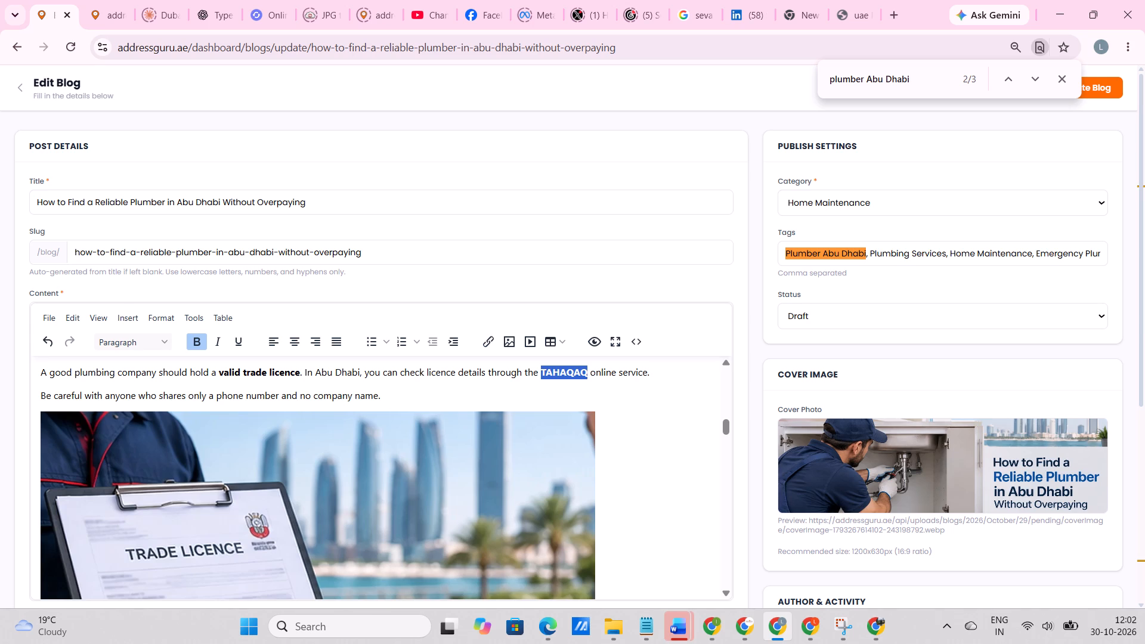
left_click(846, 0)
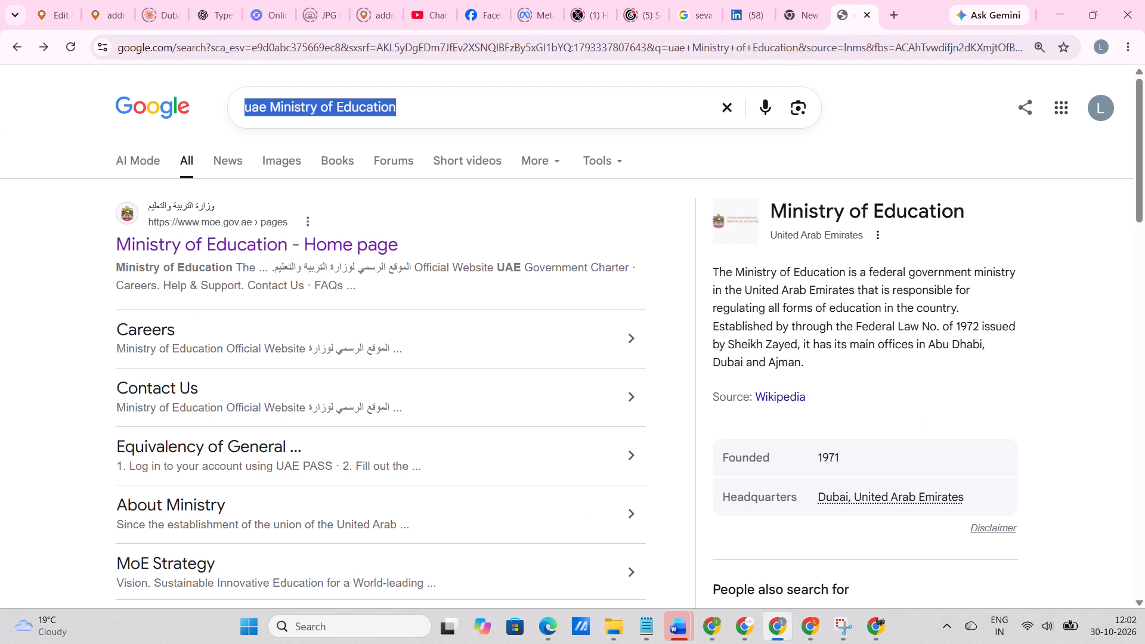
key("ctrl+v")
key("Return")
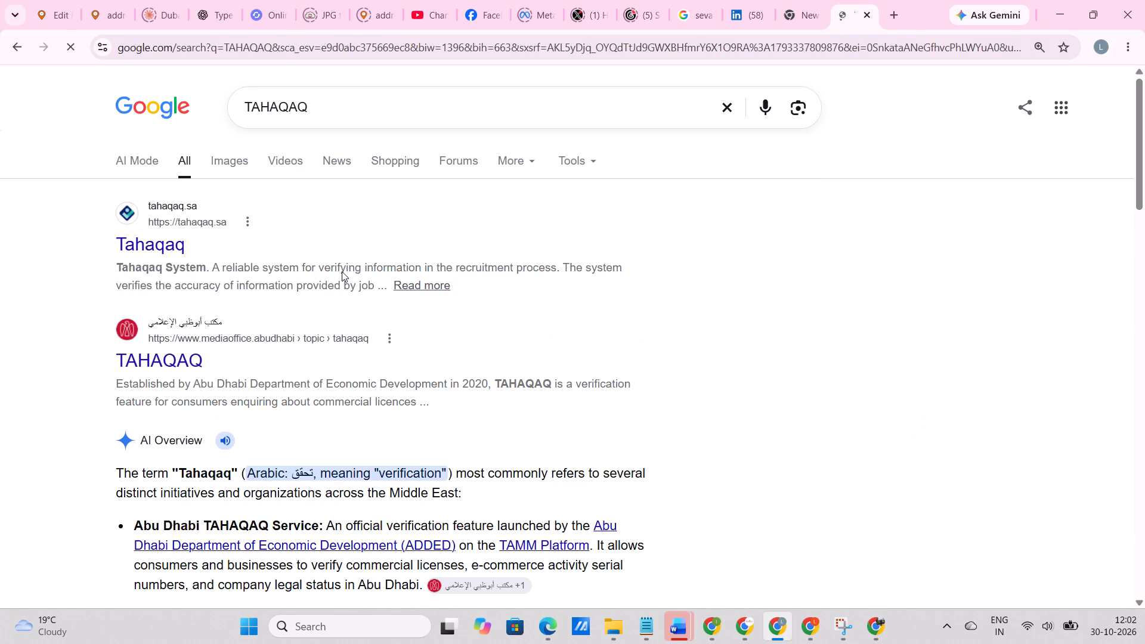
left_click(155, 363)
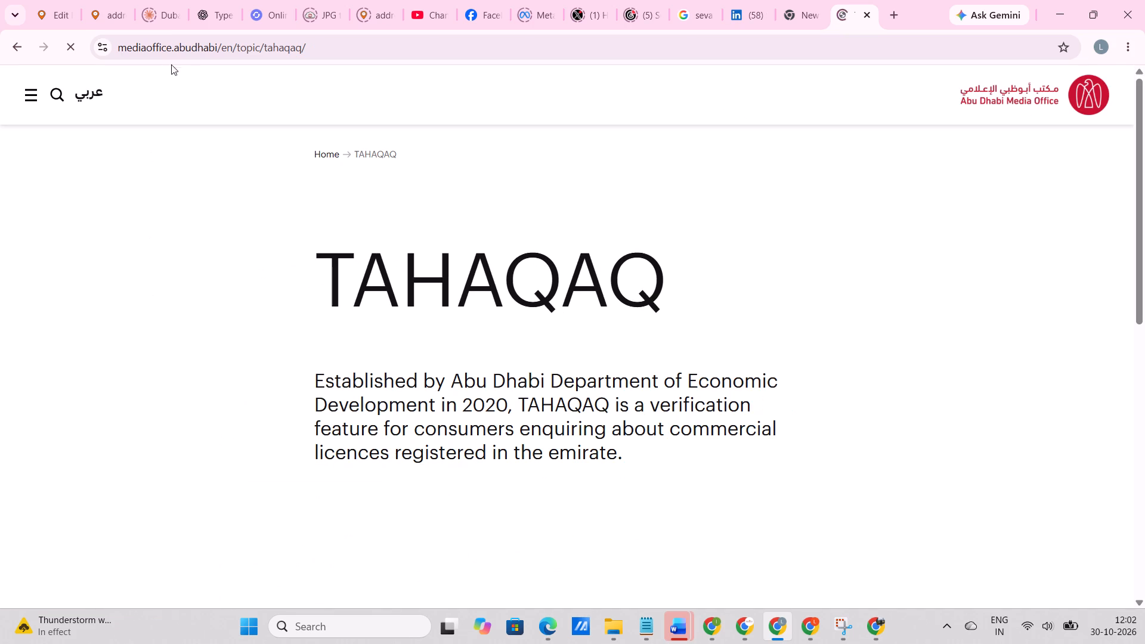
left_click(200, 45)
left_click(200, 45)
key("ctrl+a")
key("ctrl+c")
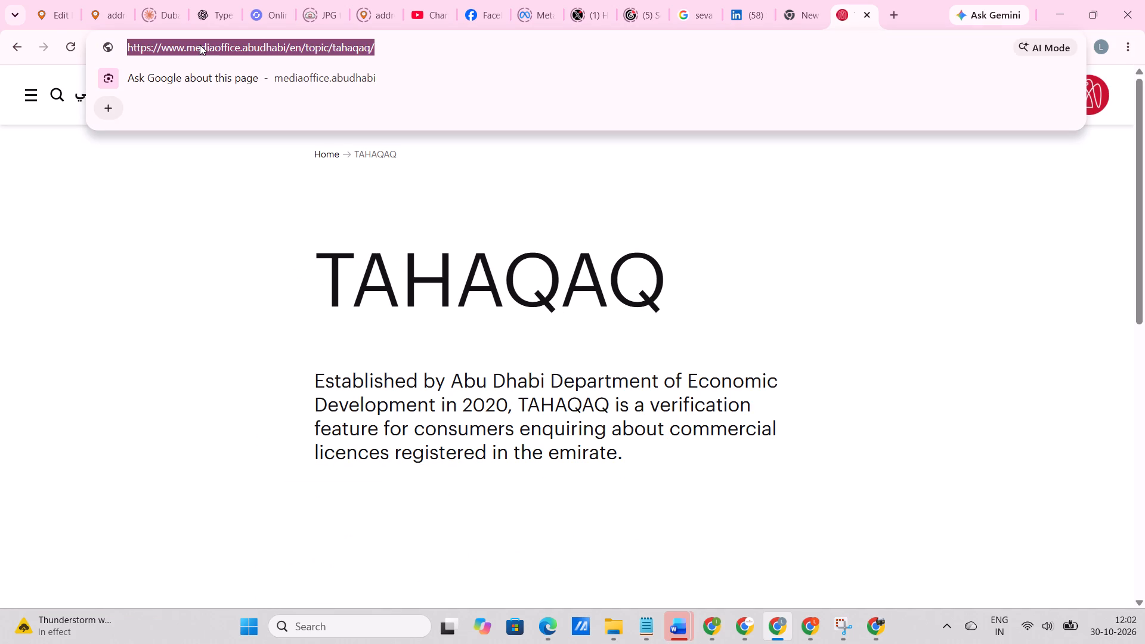
left_click(16, 49)
scroll(401, 432, "down", 1)
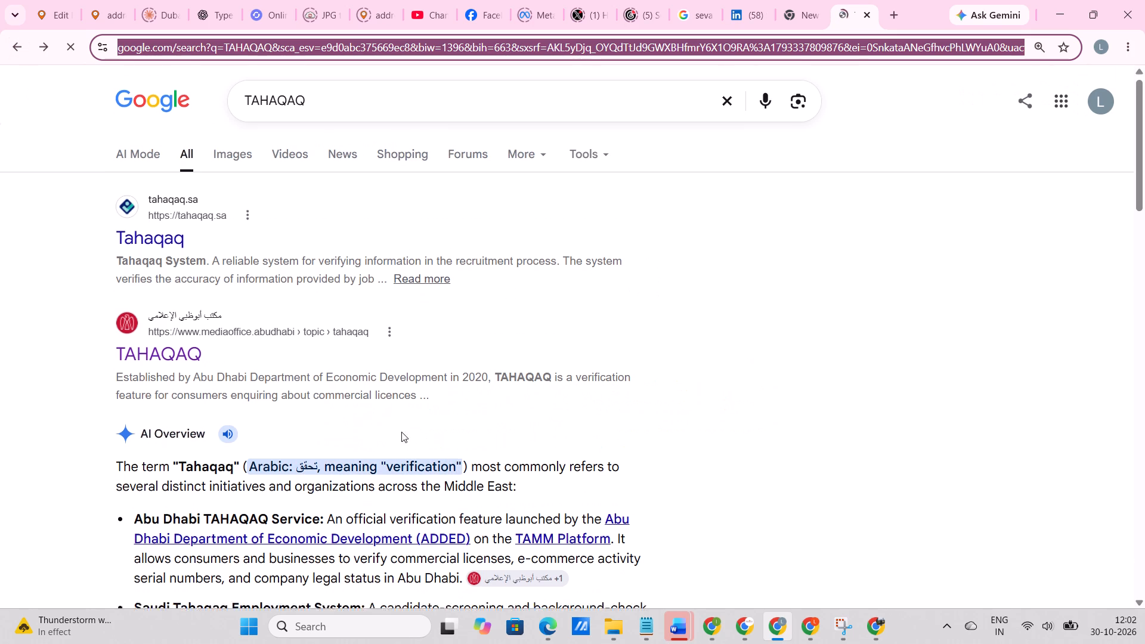
scroll(401, 432, "down", 1)
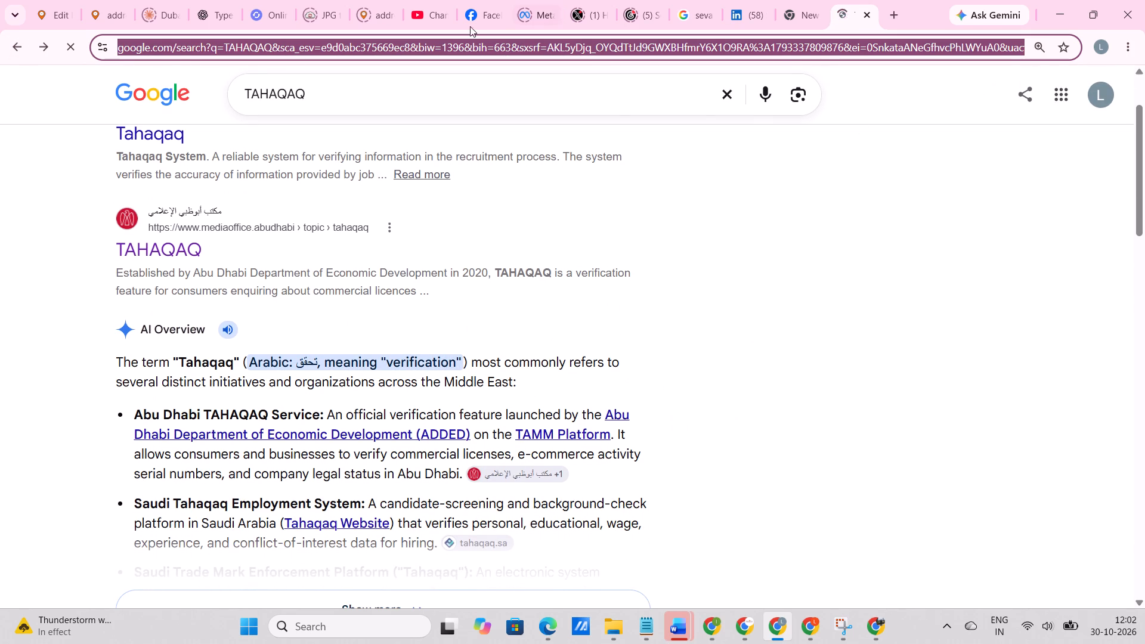
left_click(69, 0)
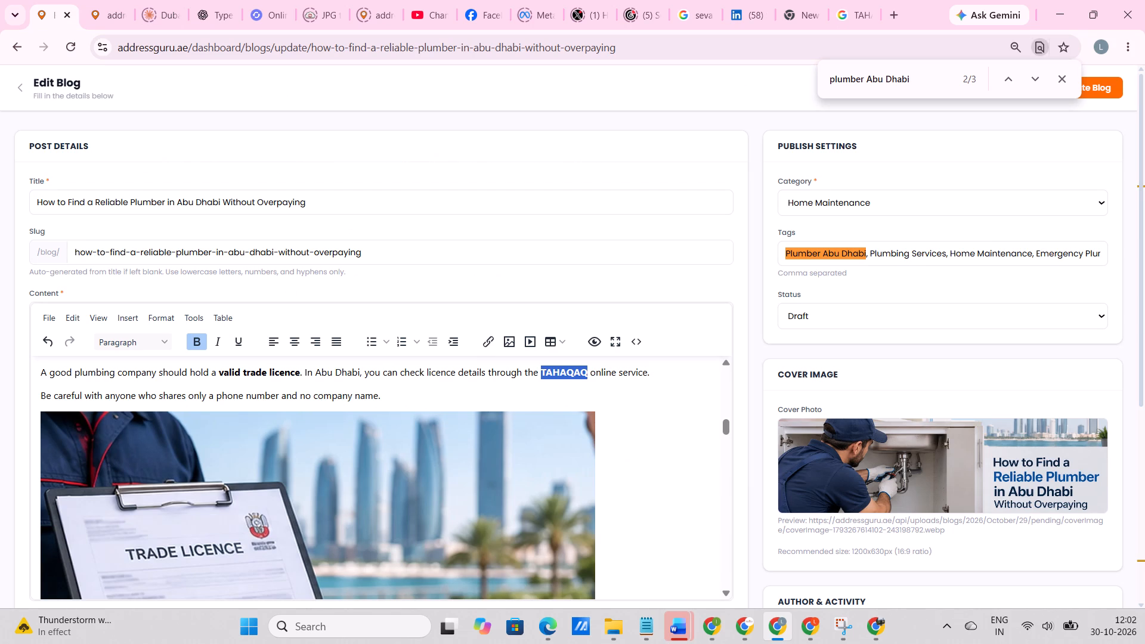
left_click(490, 344)
key("ctrl+v")
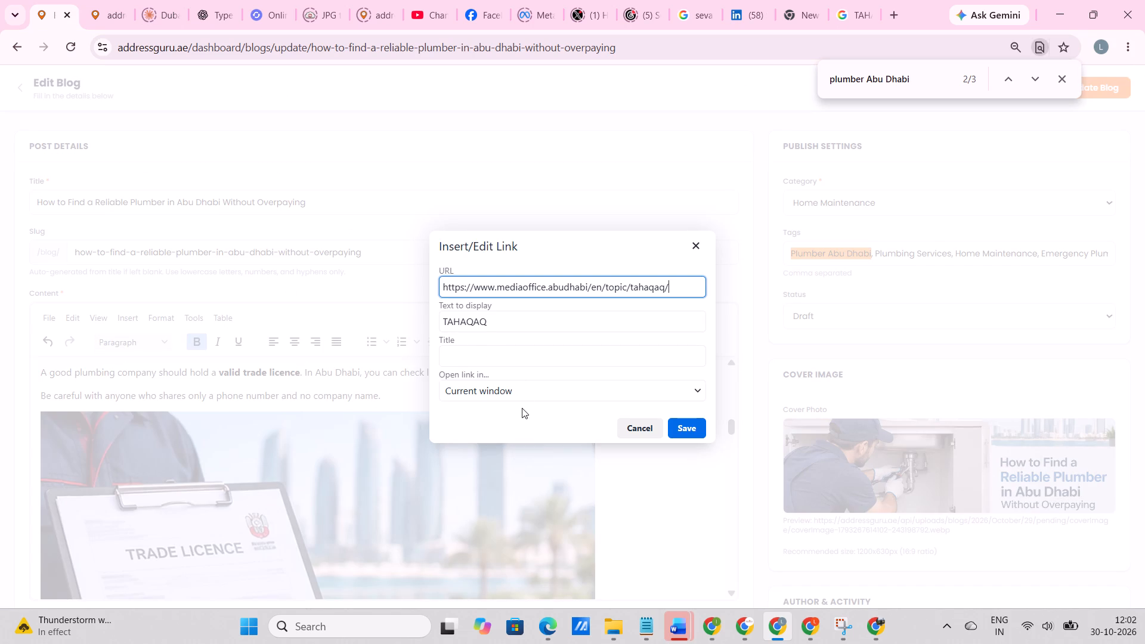
left_click(517, 392)
left_click(520, 435)
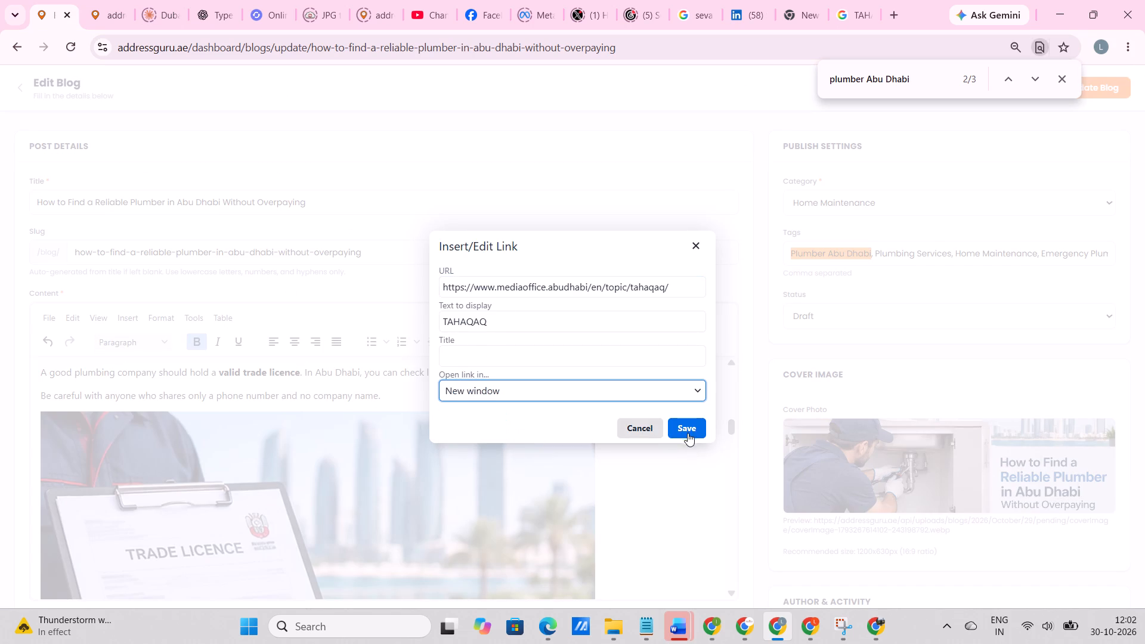
left_click(688, 431)
left_click(407, 382)
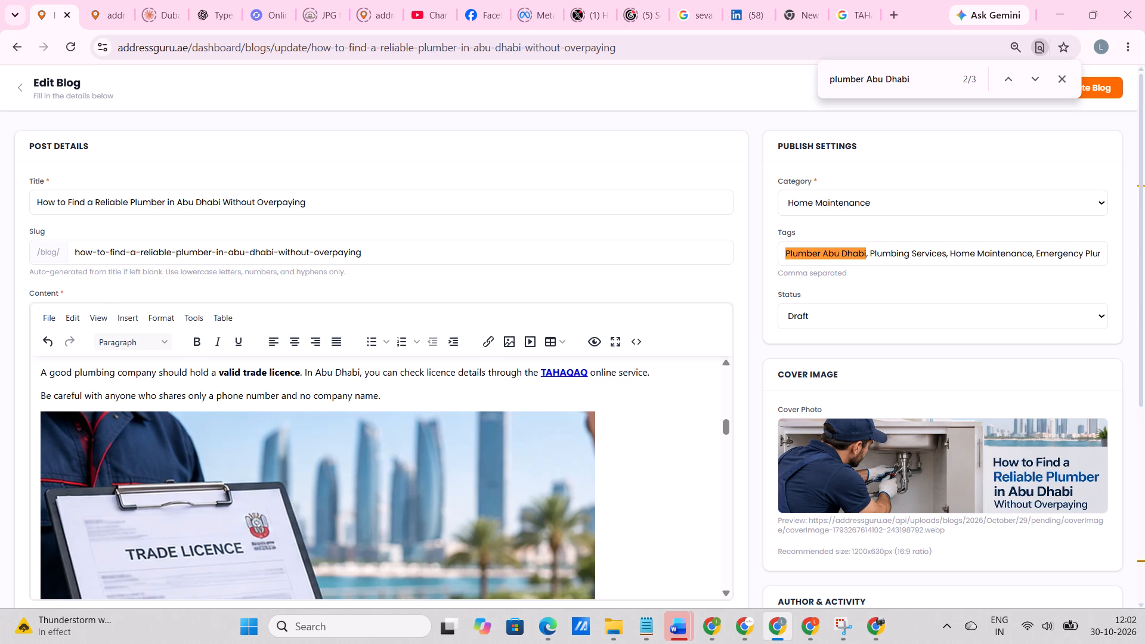
Search the page for other occurrences of "TAHAQAQ" and close the search.
left_click_drag(539, 376, 586, 377)
key("ctrl+c")
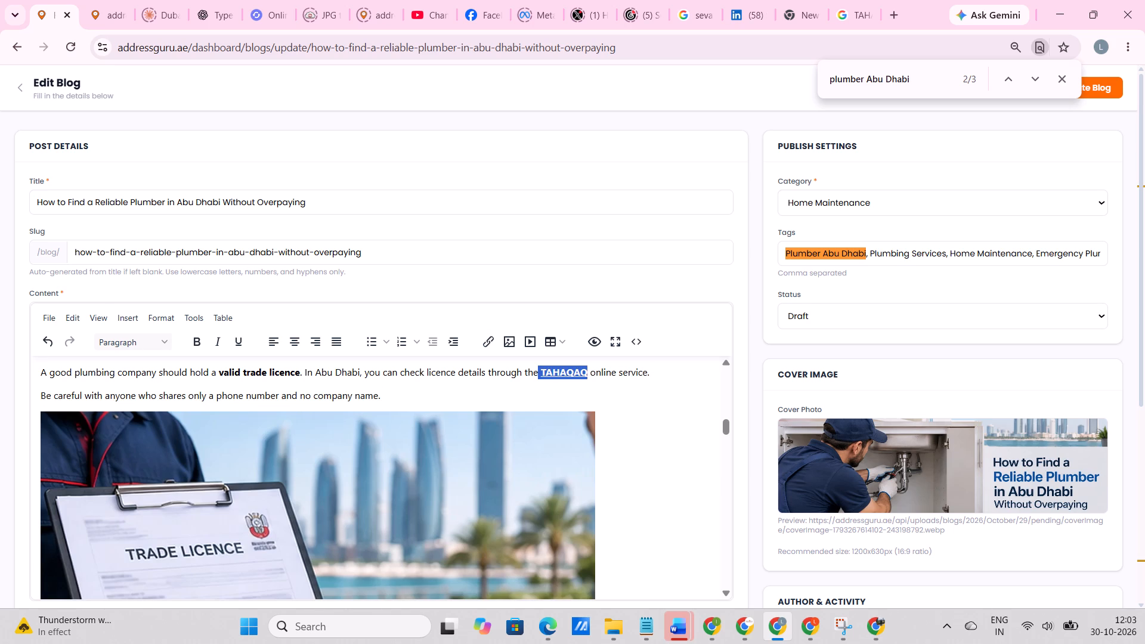
left_click_drag(586, 377, 483, 390)
double_click(483, 390)
key("ctrl+f")
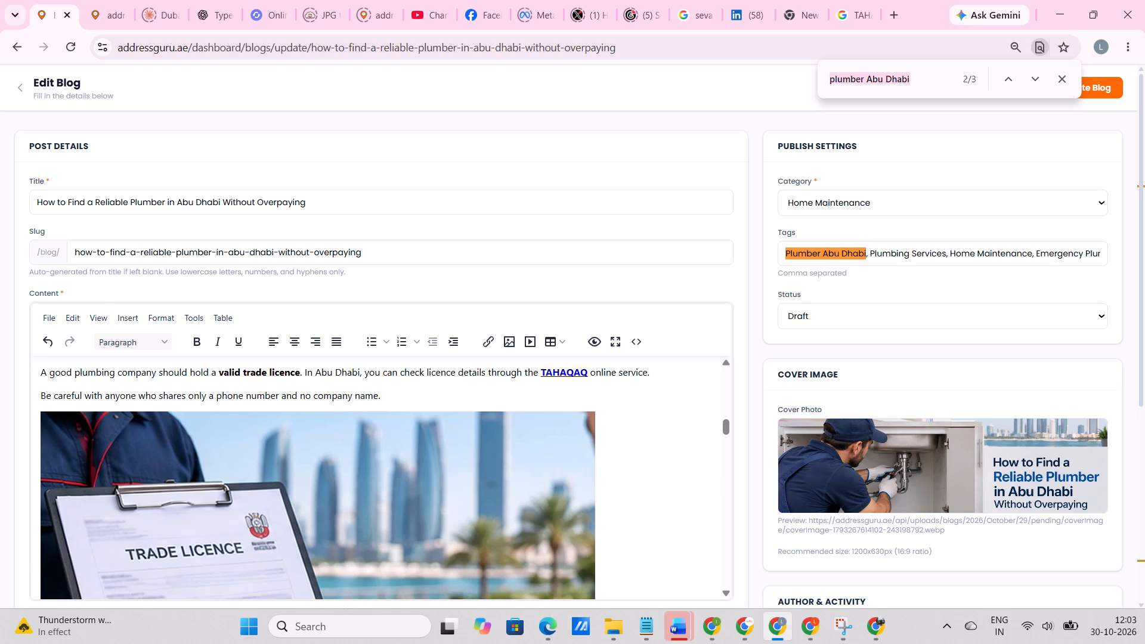
key("ctrl+v")
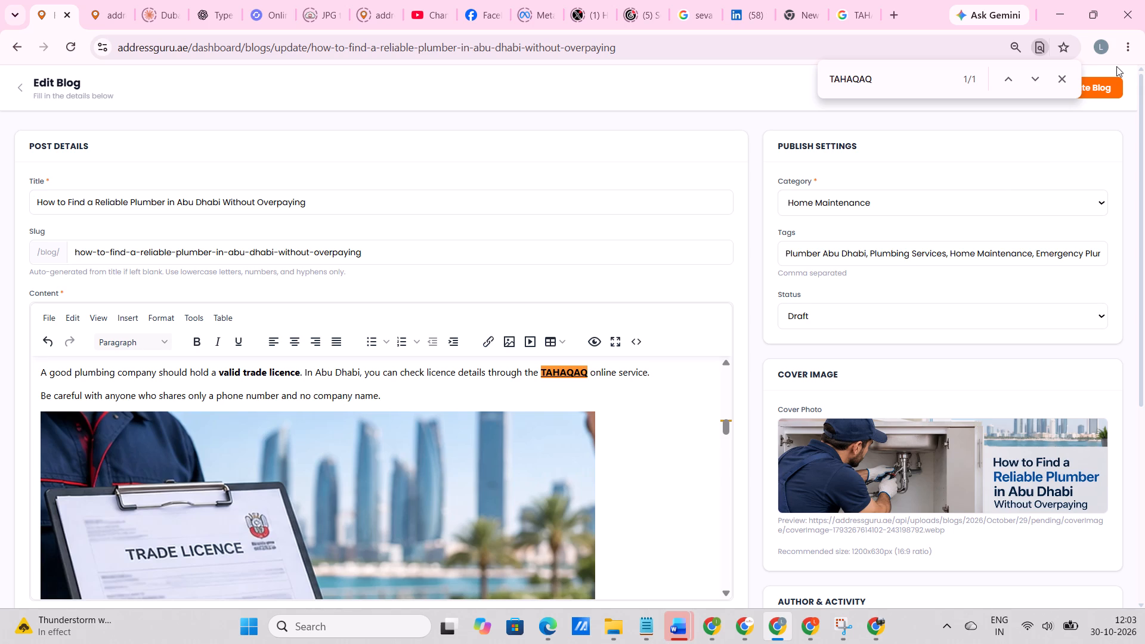
left_click(1067, 83)
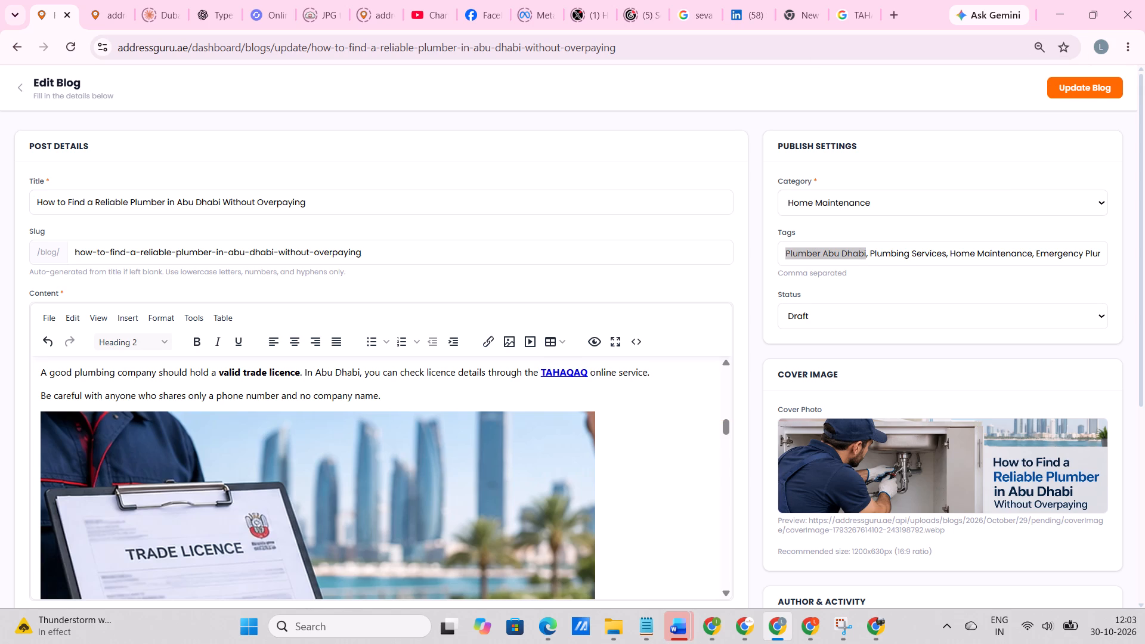
Review the content order and layout of sections 3 to 5, including the licence image, questions list and quote table.
scroll(239, 382, "down", 1)
scroll(80, 384, "down", 1)
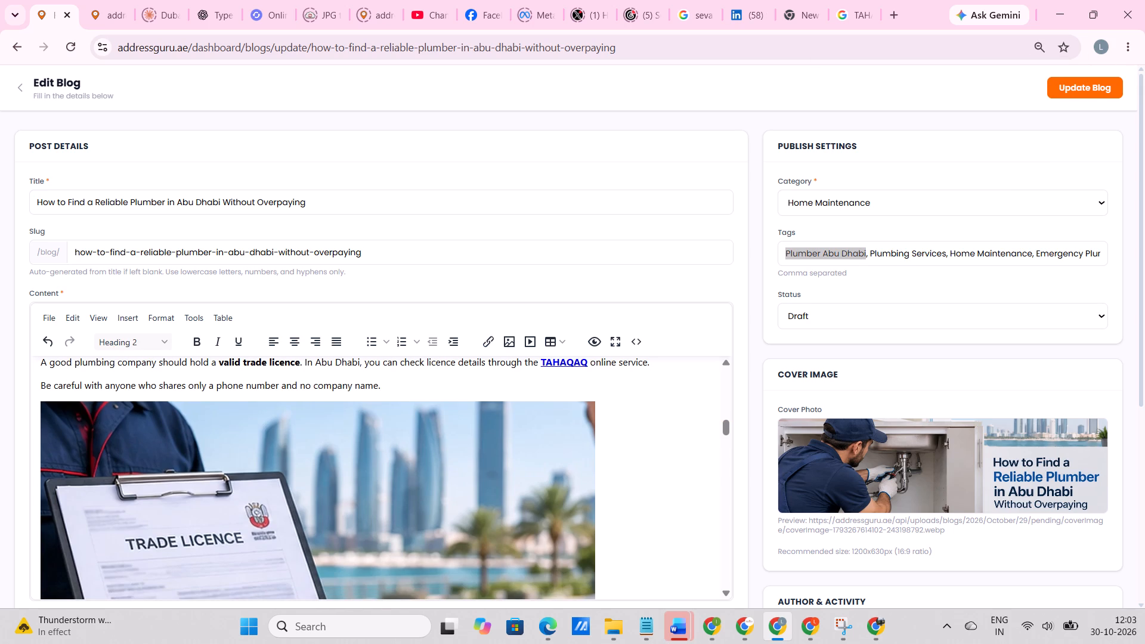
scroll(60, 388, "up", 3)
scroll(91, 423, "down", 2)
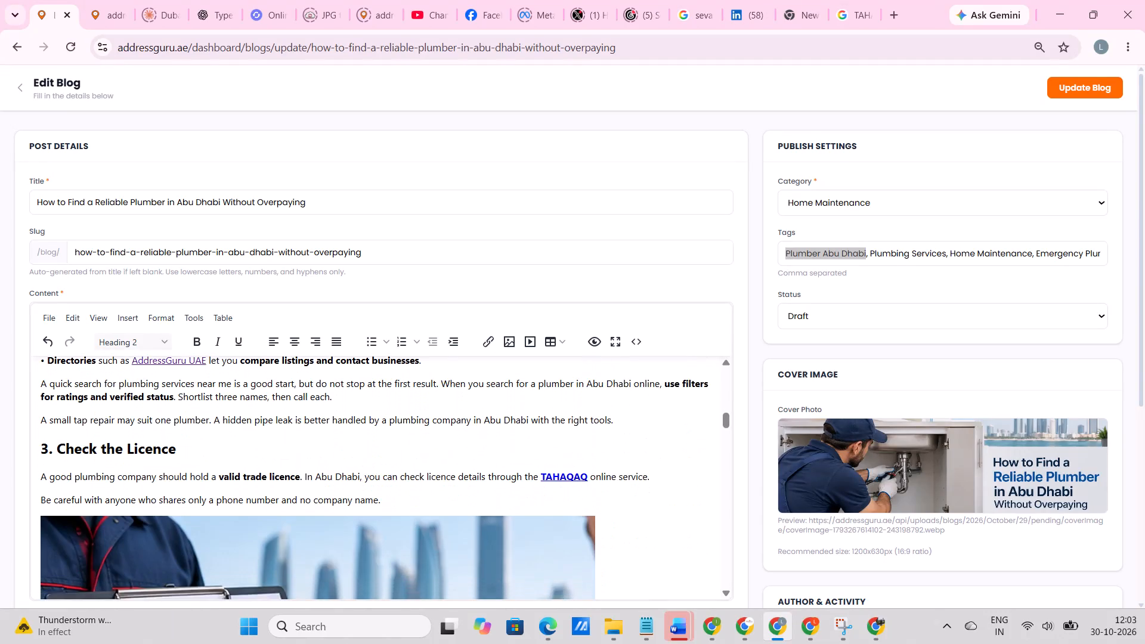
scroll(91, 425, "down", 5)
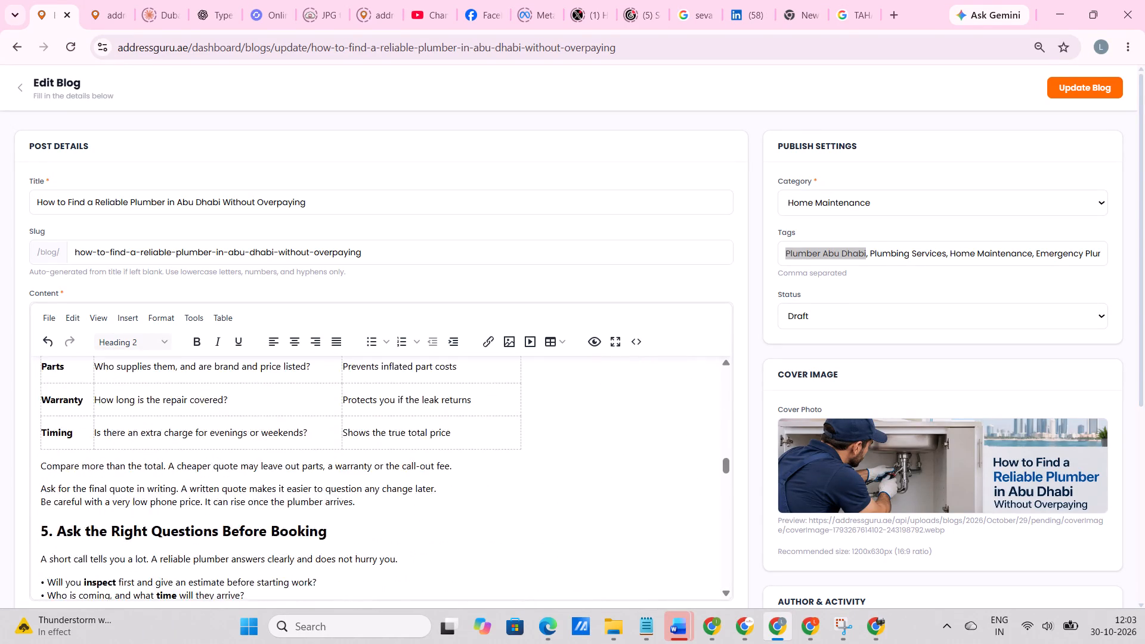
scroll(246, 457, "down", 1)
scroll(246, 457, "up", 3)
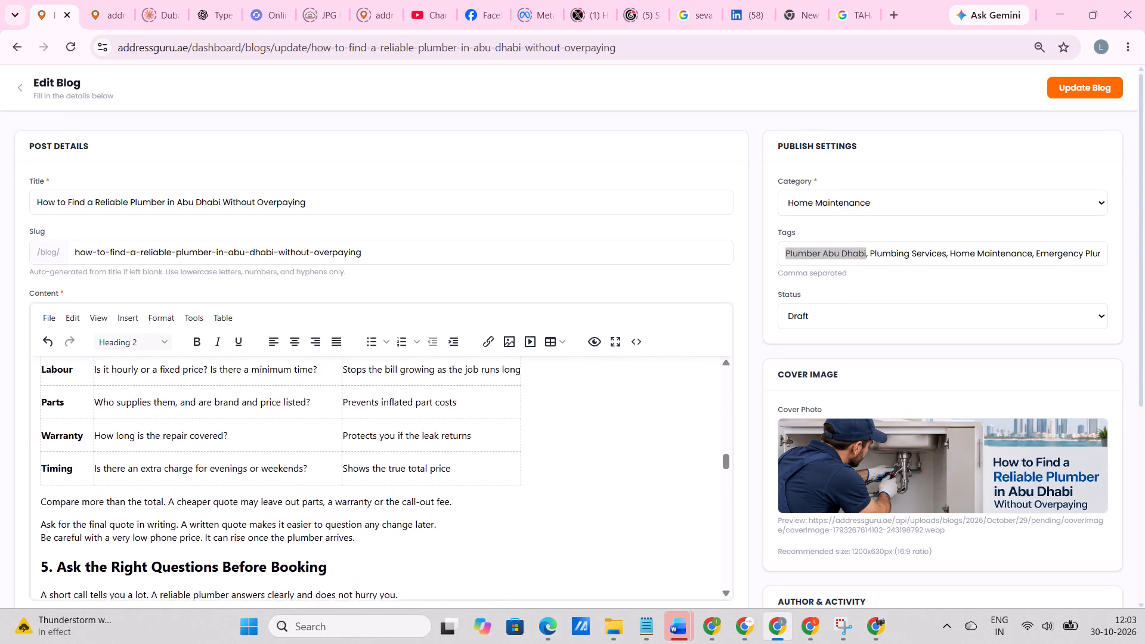
scroll(251, 464, "up", 2)
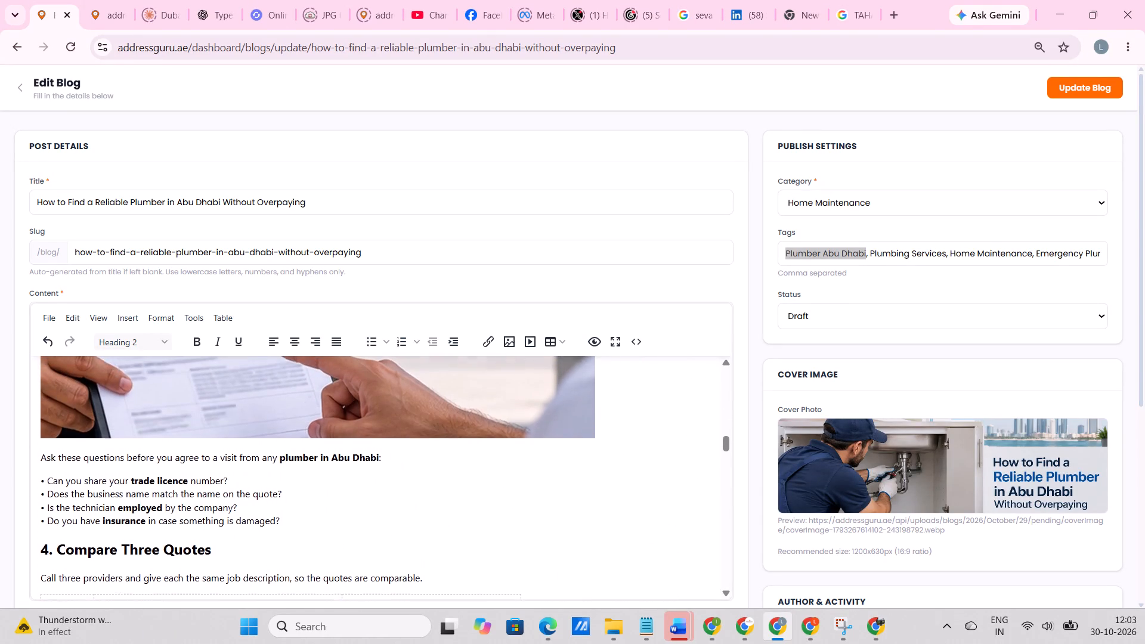
scroll(289, 494, "up", 1)
scroll(308, 500, "down", 1)
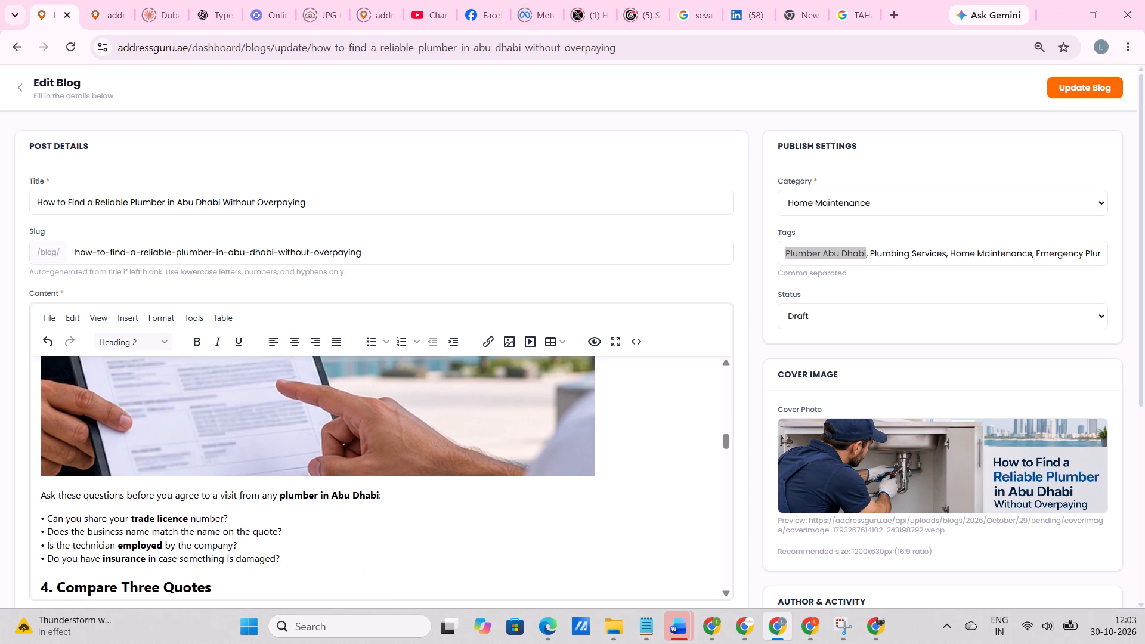
Move the "Ask these questions" line and its bullet list from below the trade licence image to directly after section 3's TAHAQAQ paragraph.
left_click_drag(293, 553, 32, 497)
left_click_drag(32, 497, 36, 493)
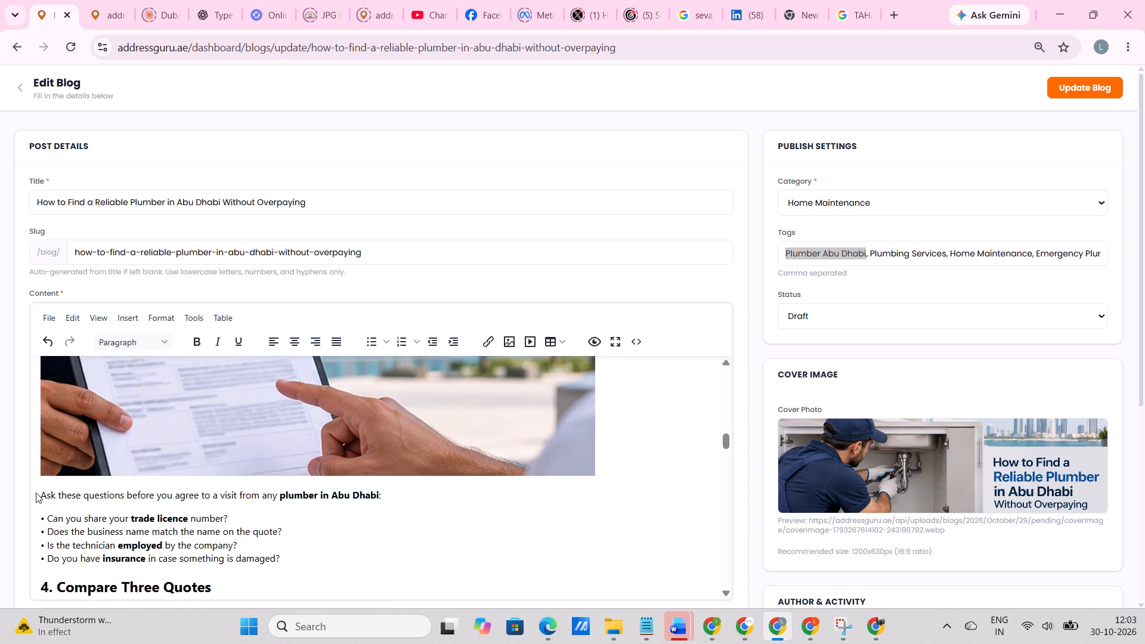
left_click_drag(36, 493, 40, 492)
left_click_drag(292, 559, 52, 507)
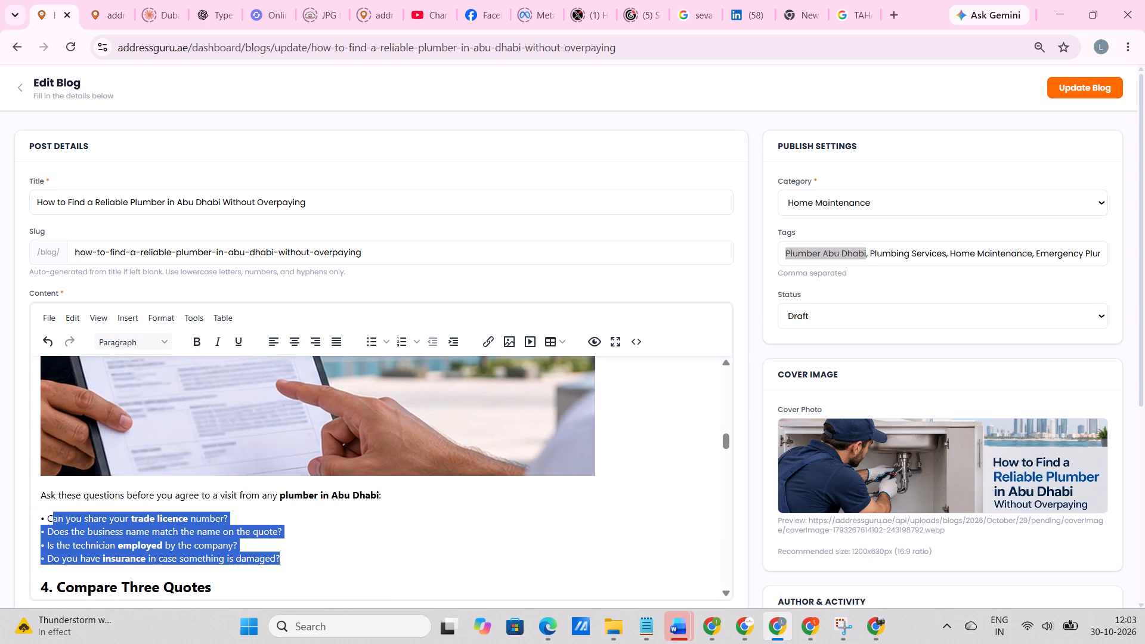
left_click_drag(52, 507, 42, 494)
key("ctrl+c")
key("BackSpace")
key("BackSpace")
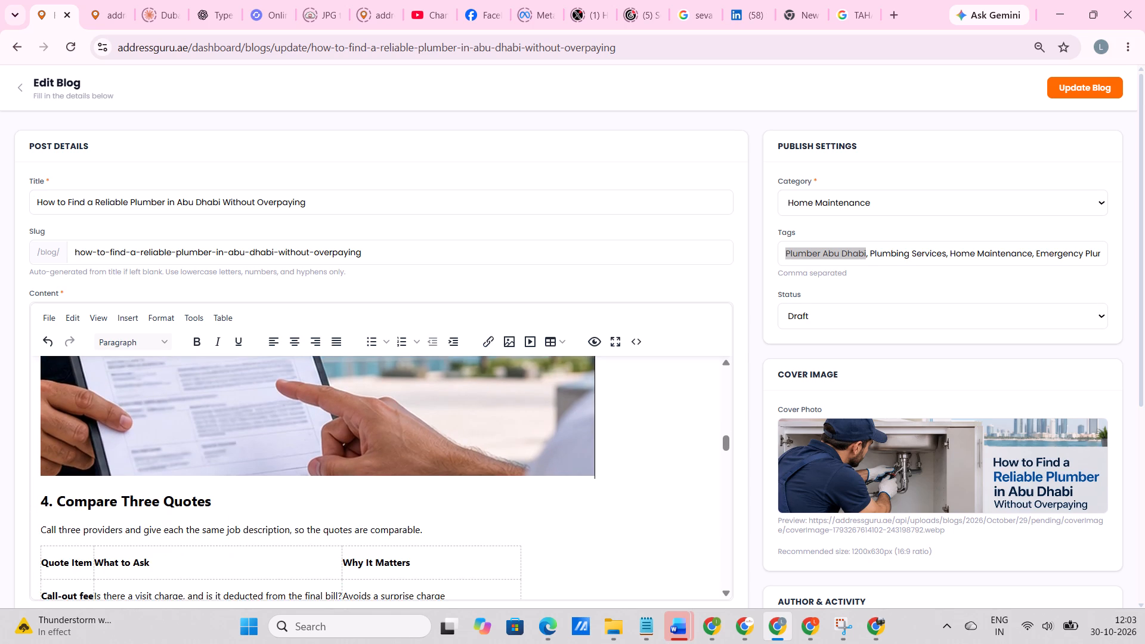
scroll(459, 497, "up", 4)
left_click(679, 456)
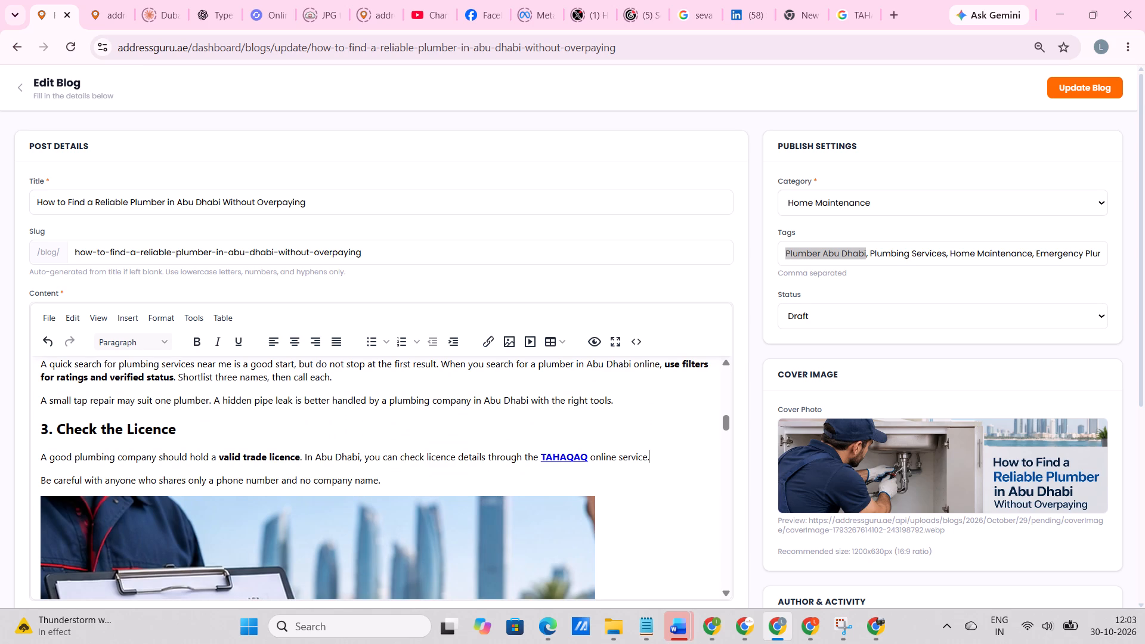
key("Return")
key("ctrl+v")
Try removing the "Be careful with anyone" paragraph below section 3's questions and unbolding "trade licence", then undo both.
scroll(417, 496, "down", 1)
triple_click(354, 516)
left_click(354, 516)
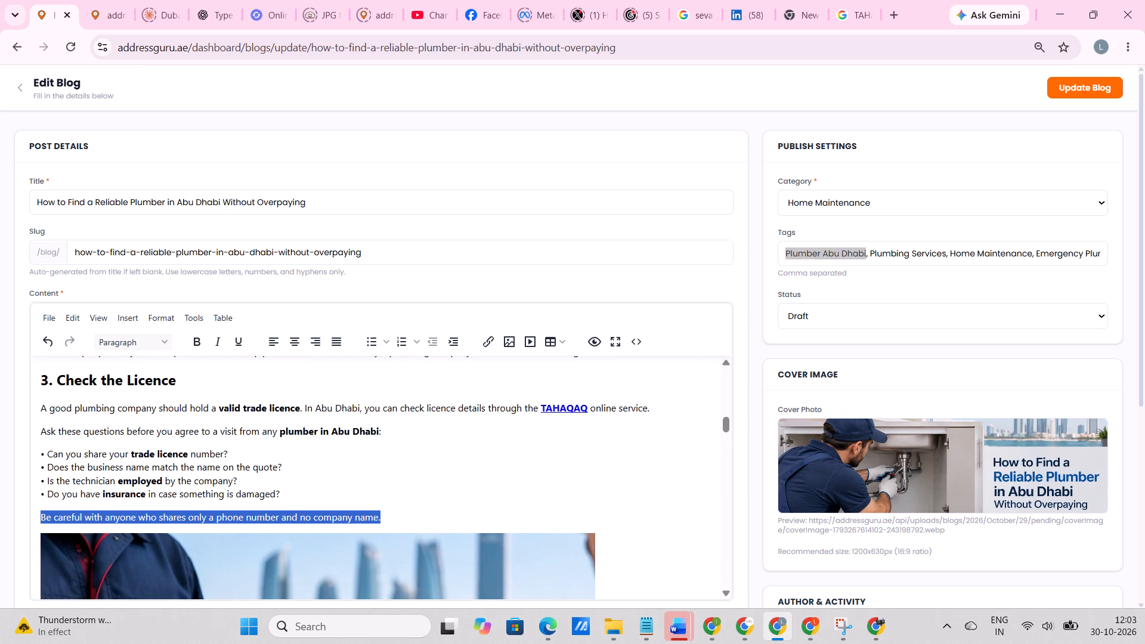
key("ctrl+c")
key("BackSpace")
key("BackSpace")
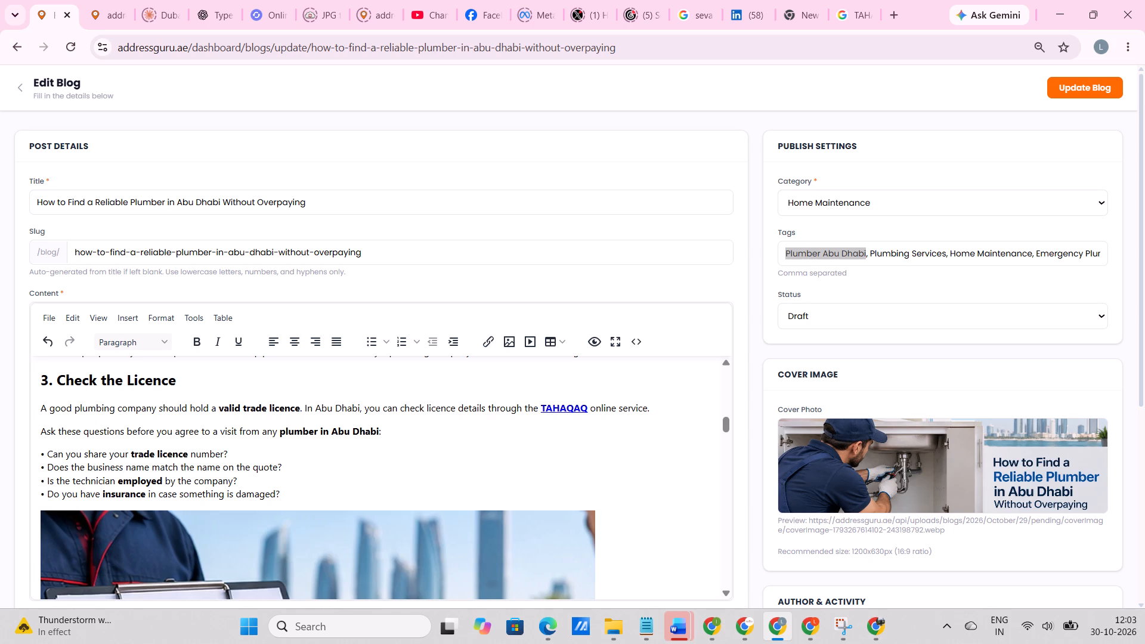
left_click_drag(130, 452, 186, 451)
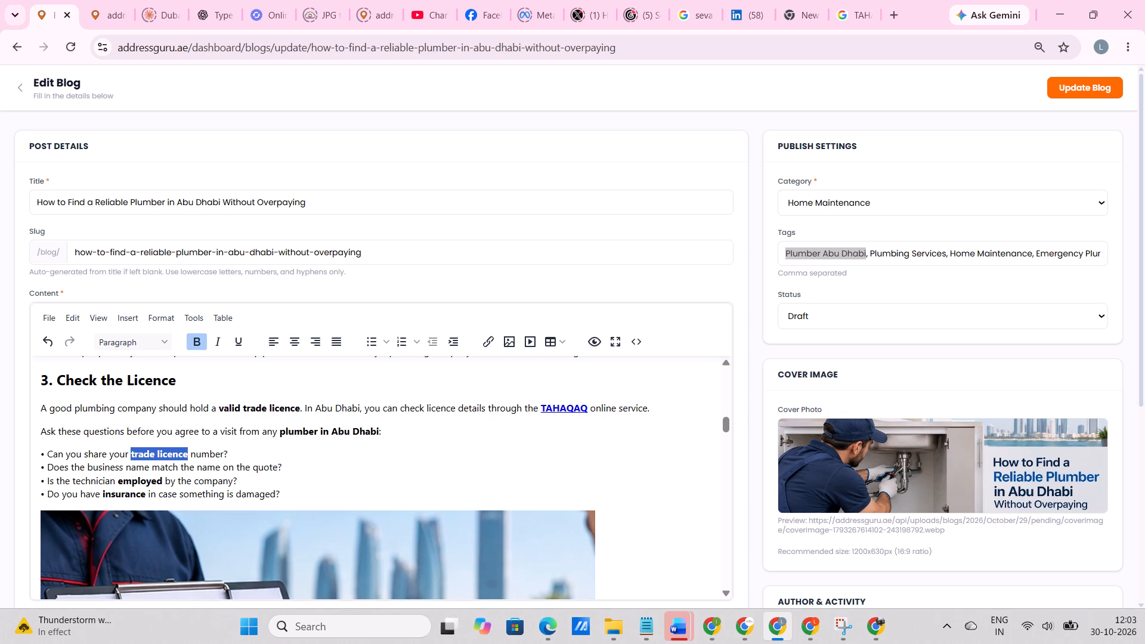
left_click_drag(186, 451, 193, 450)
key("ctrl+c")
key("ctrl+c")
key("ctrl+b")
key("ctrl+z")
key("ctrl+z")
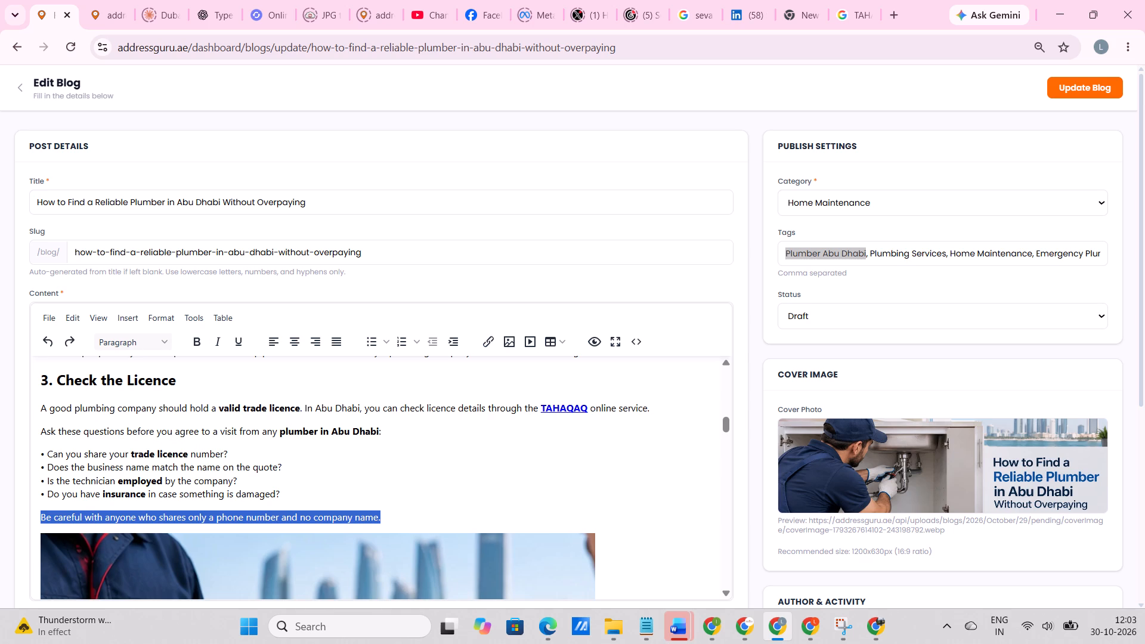
Move the "Be careful with anyone who shares only a phone number and no company name." paragraph to directly below the trade licence image.
key("ctrl+c")
key("BackSpace")
key("BackSpace")
scroll(661, 534, "down", 5)
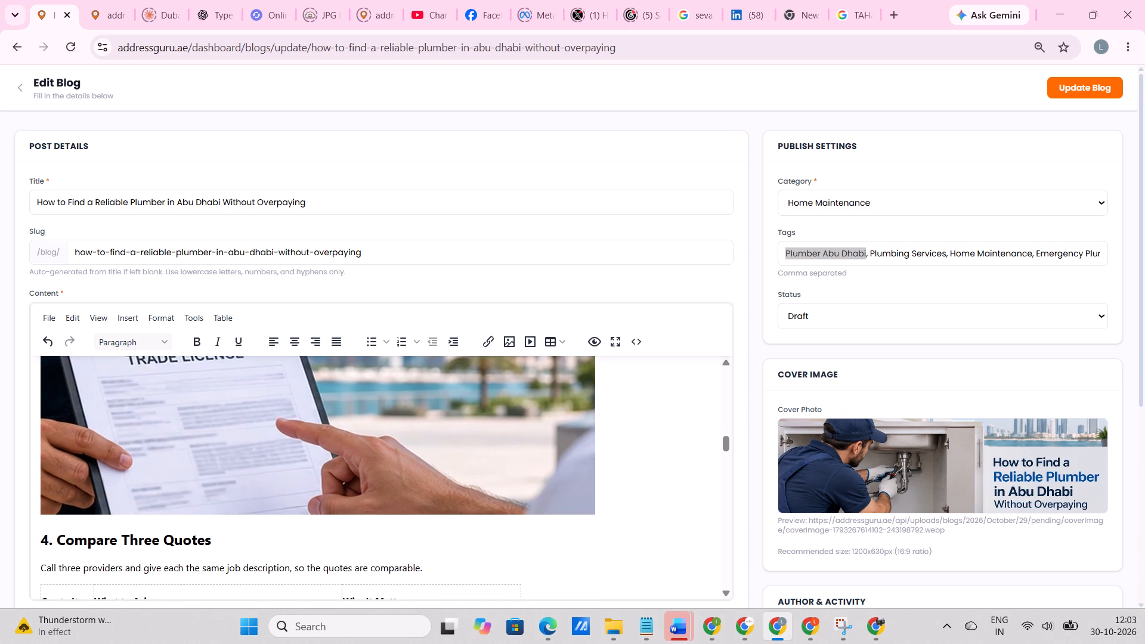
left_click(639, 500)
key("Return")
key("ctrl+v")
scroll(639, 500, "up", 1)
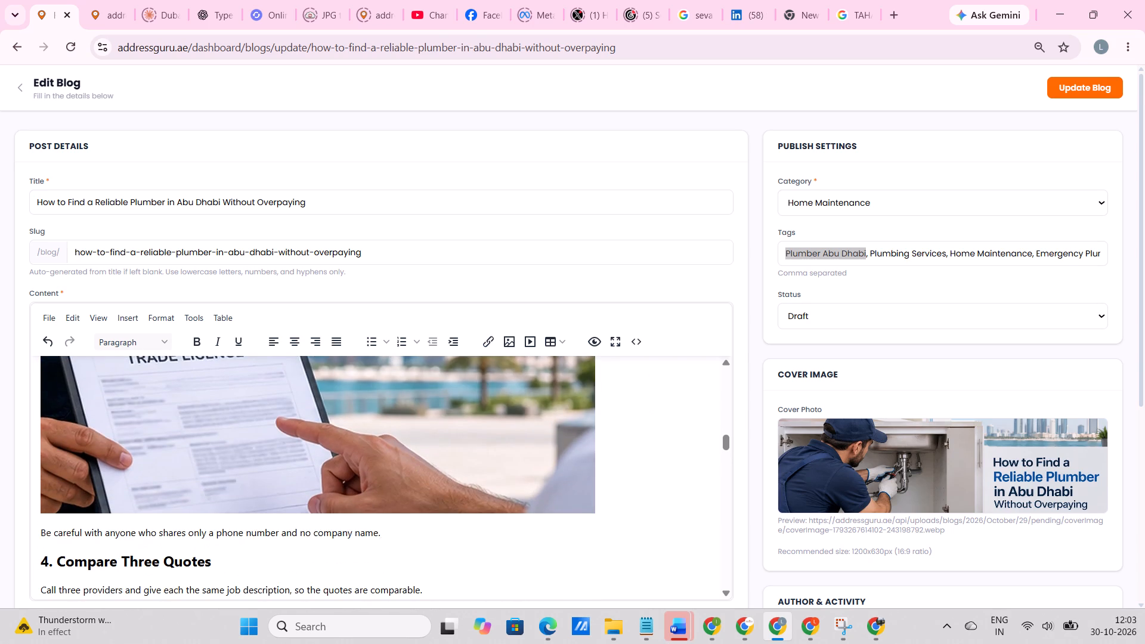
Remove the bold from "trade licence", "employed" and "insurance" in section 3's question list.
scroll(639, 500, "up", 4)
left_click_drag(132, 482, 193, 477)
key("ctrl+b")
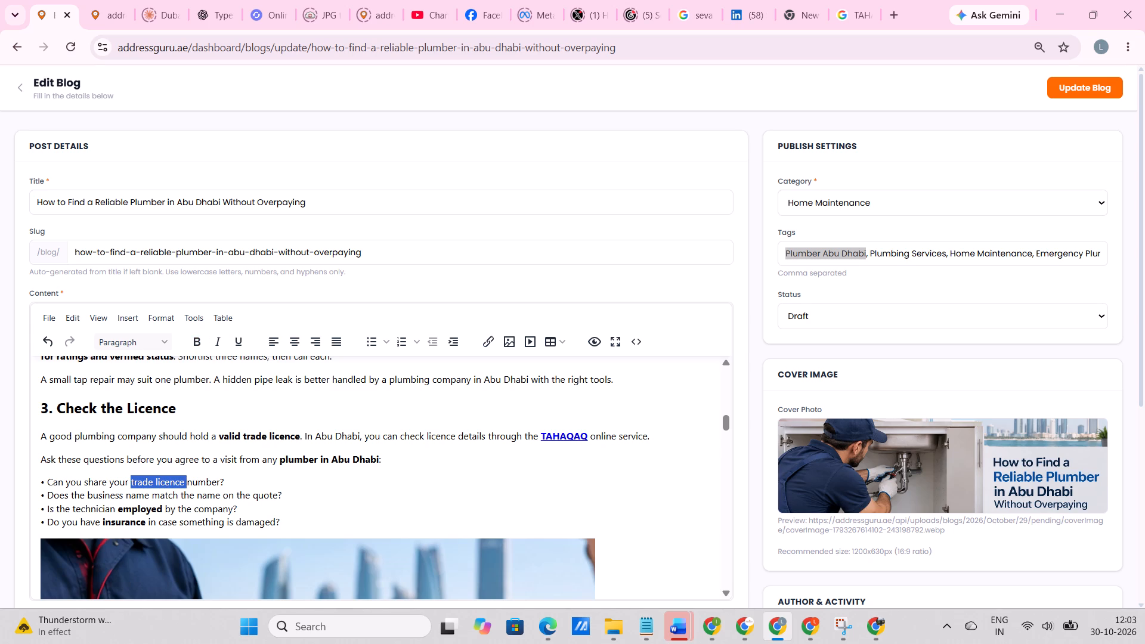
left_click_drag(113, 509, 188, 509)
key("ctrl+b")
key("ctrl+b")
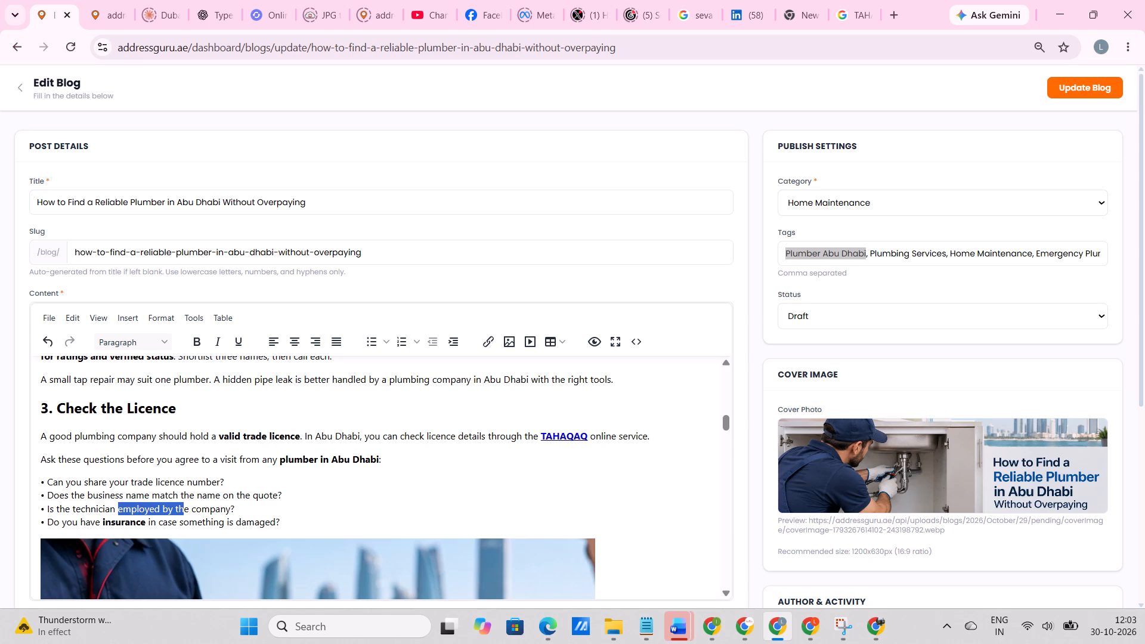
left_click_drag(100, 521, 164, 523)
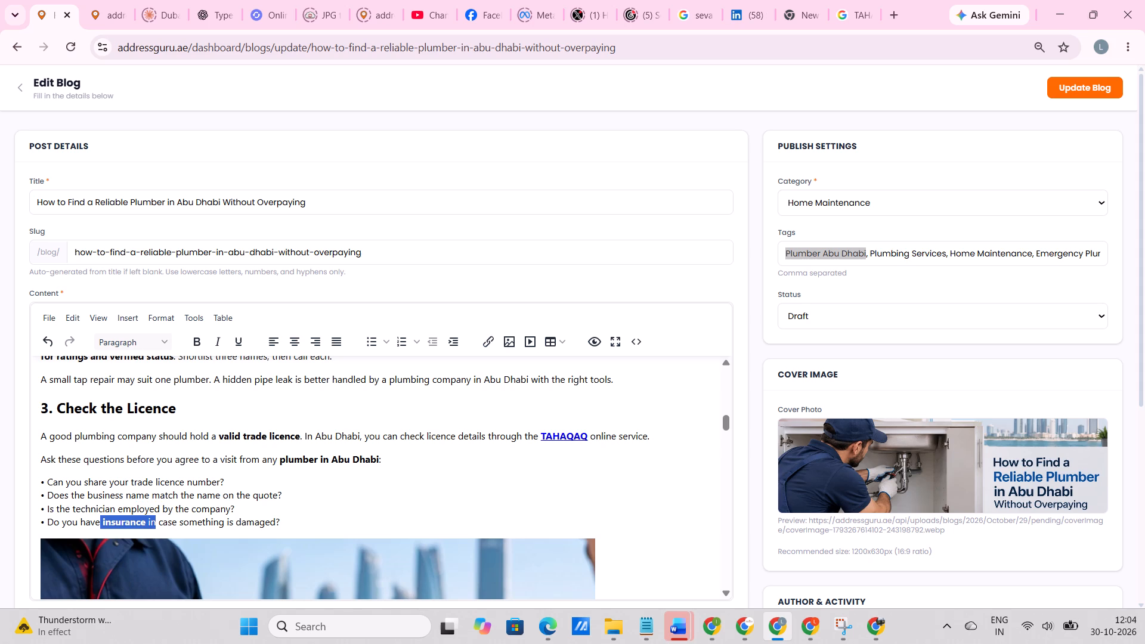
left_click_drag(164, 523, 166, 523)
key("ctrl+b")
key("ctrl+b")
left_click(166, 523)
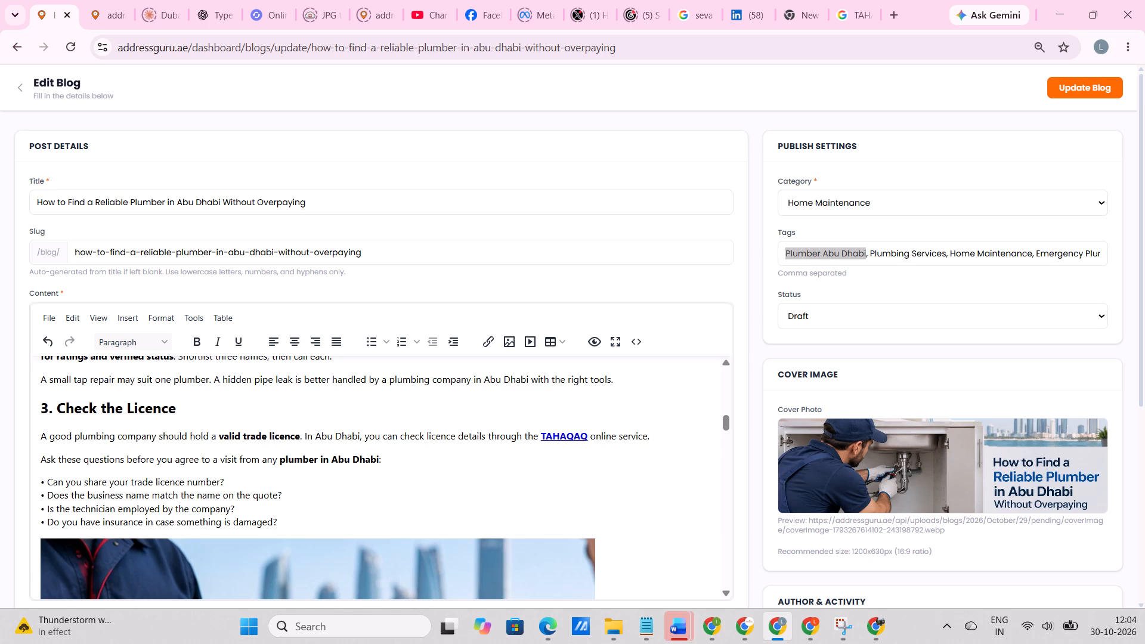
In the line introducing section 3's questions, remove bold from "plumber in Abu Dhabi" and bold "Ask these questions before".
left_click_drag(276, 461, 403, 461)
key("ctrl+b")
key("ctrl+b")
left_click(403, 461)
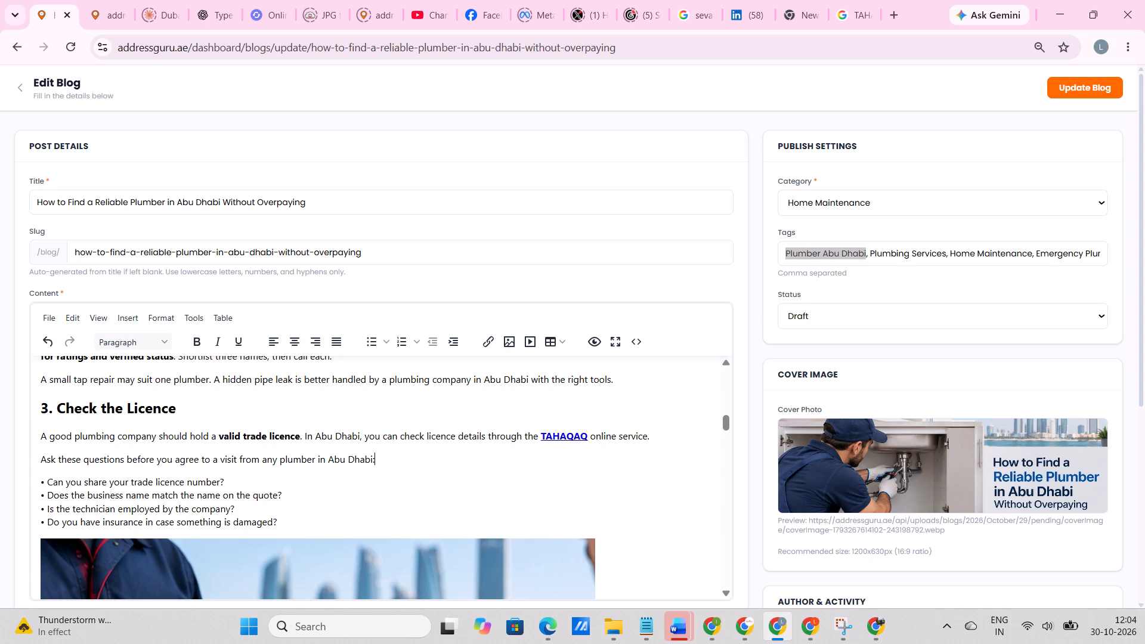
left_click_drag(154, 459, 34, 459)
key("ctrl+b")
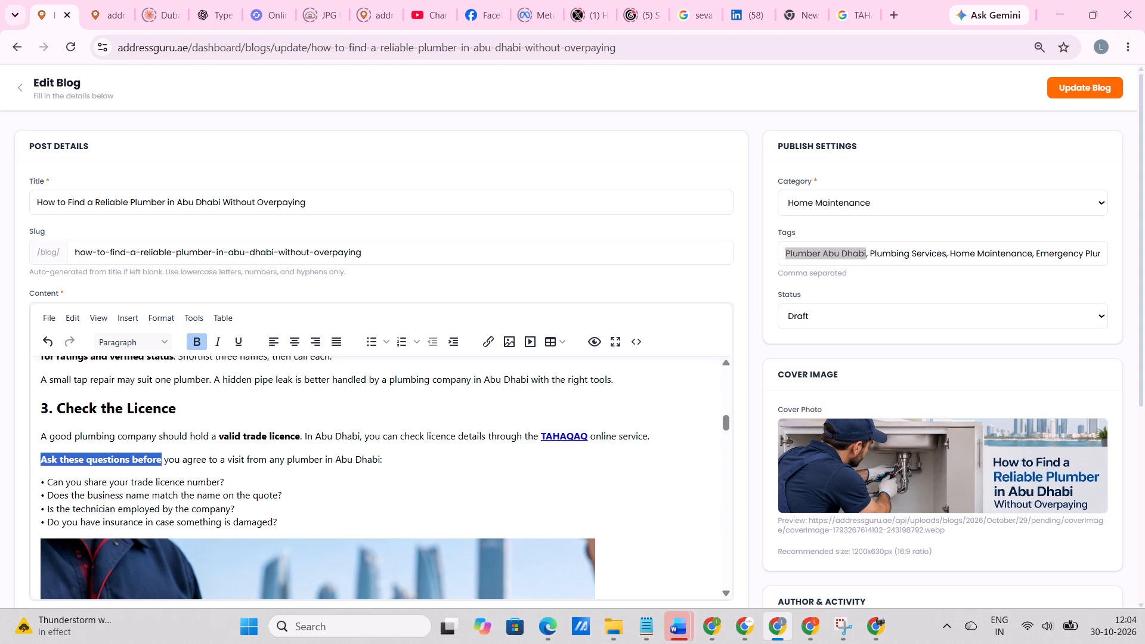
left_click(113, 448)
Review the content from section 3's trade licence image through section 4's quote table to section 5.
scroll(324, 454, "down", 3)
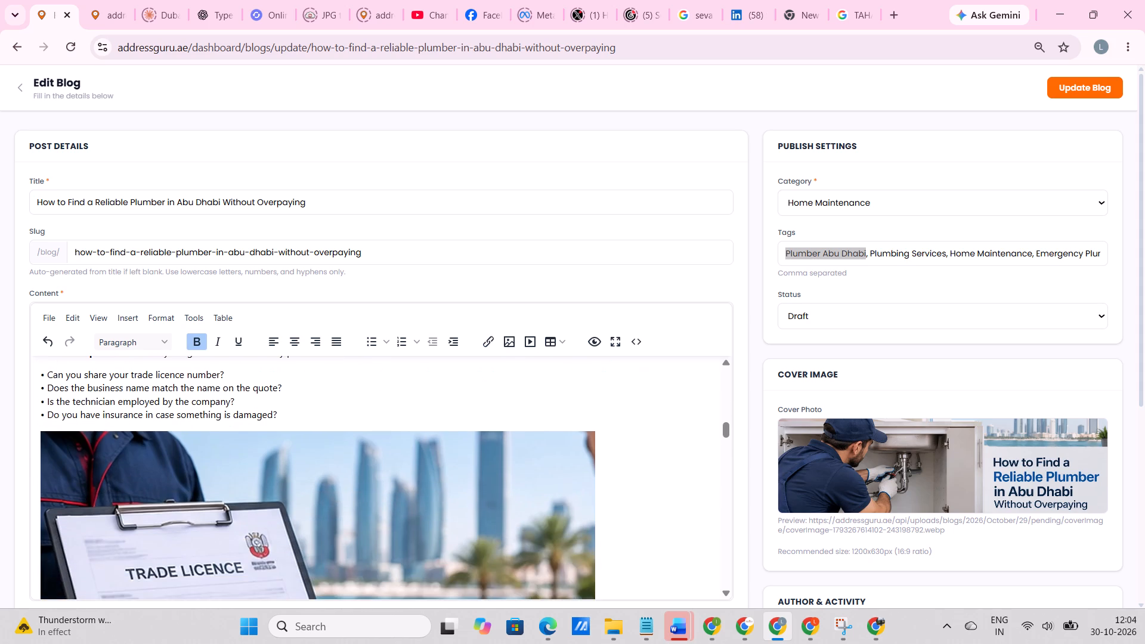
scroll(324, 454, "down", 6)
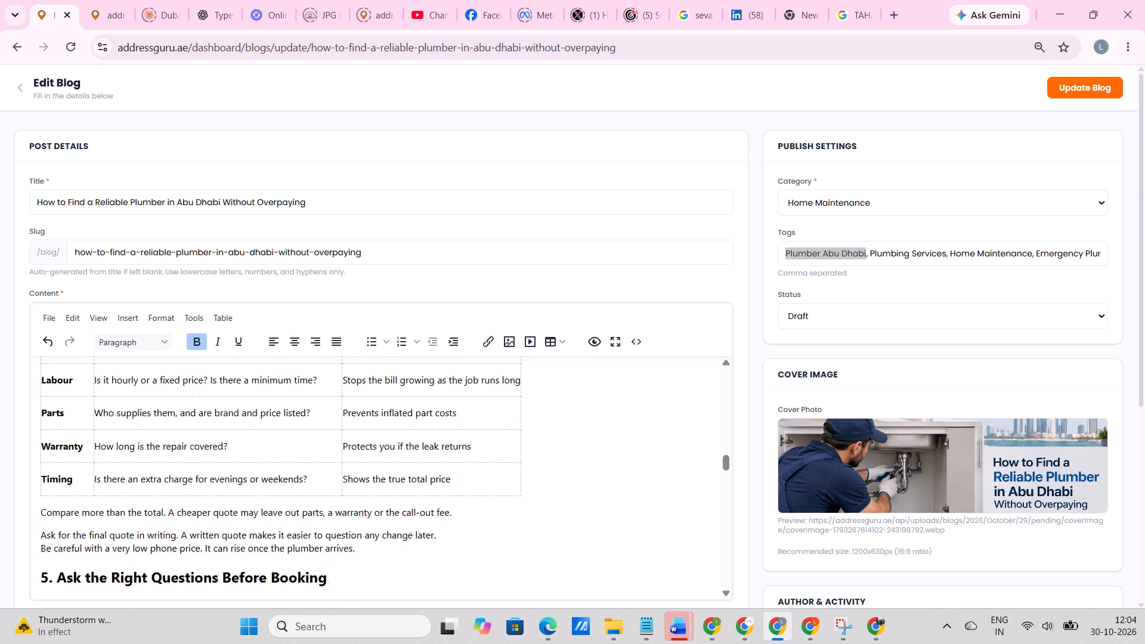
scroll(324, 454, "down", 1)
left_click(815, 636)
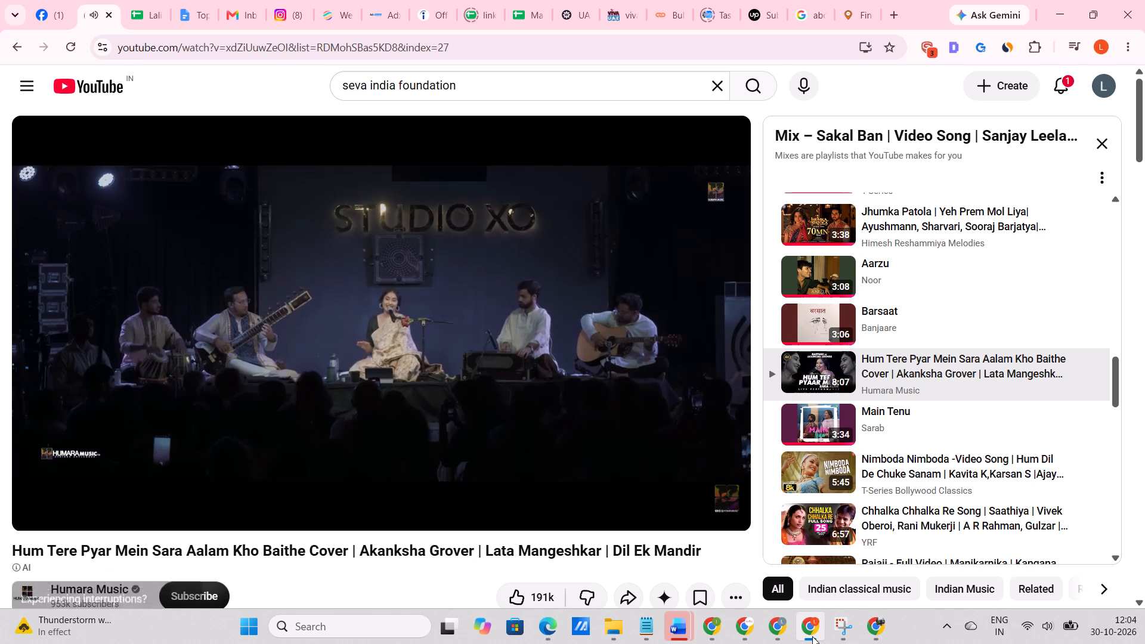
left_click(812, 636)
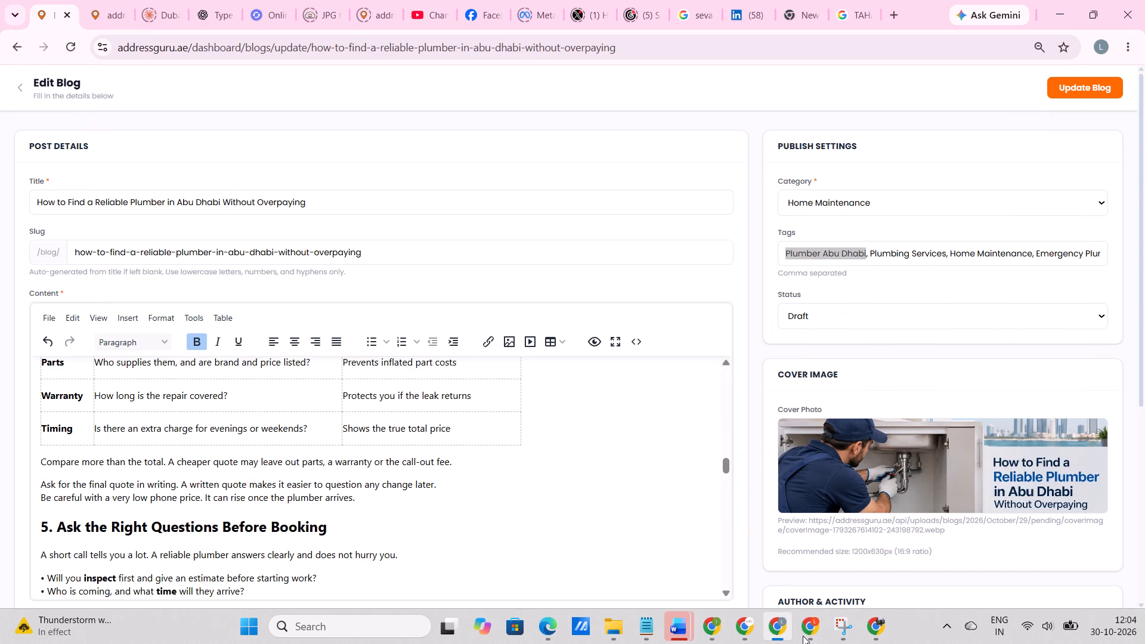
Recheck the order and layout of section 3's questions, licence image and closing line, and section 4's quote table.
scroll(296, 482, "up", 3)
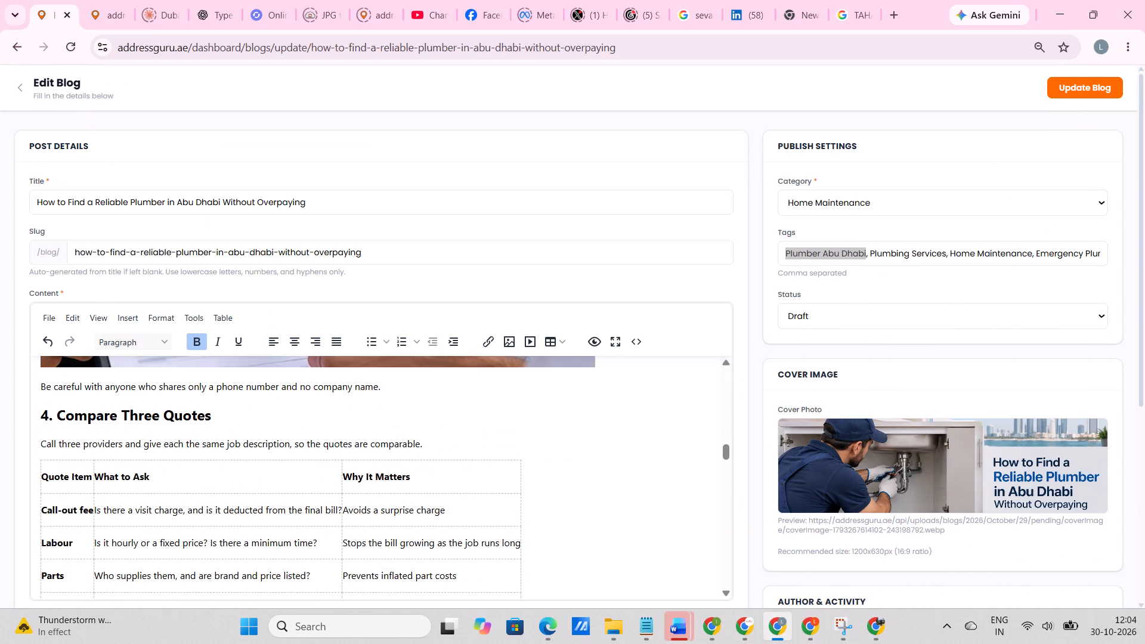
scroll(296, 482, "up", 3)
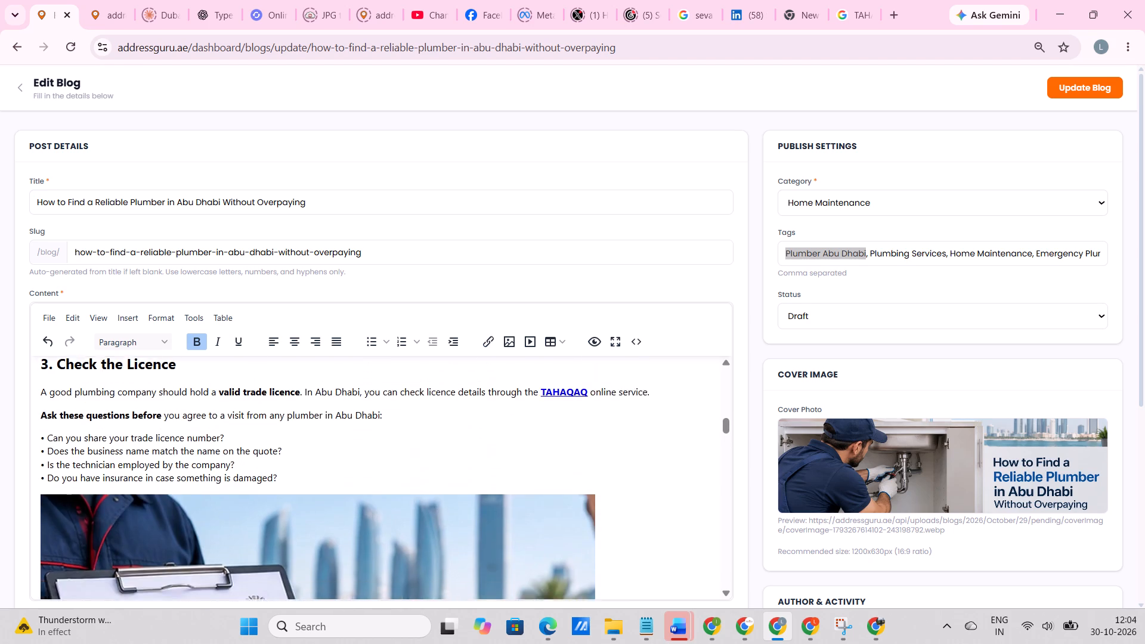
scroll(296, 482, "up", 1)
scroll(296, 482, "down", 6)
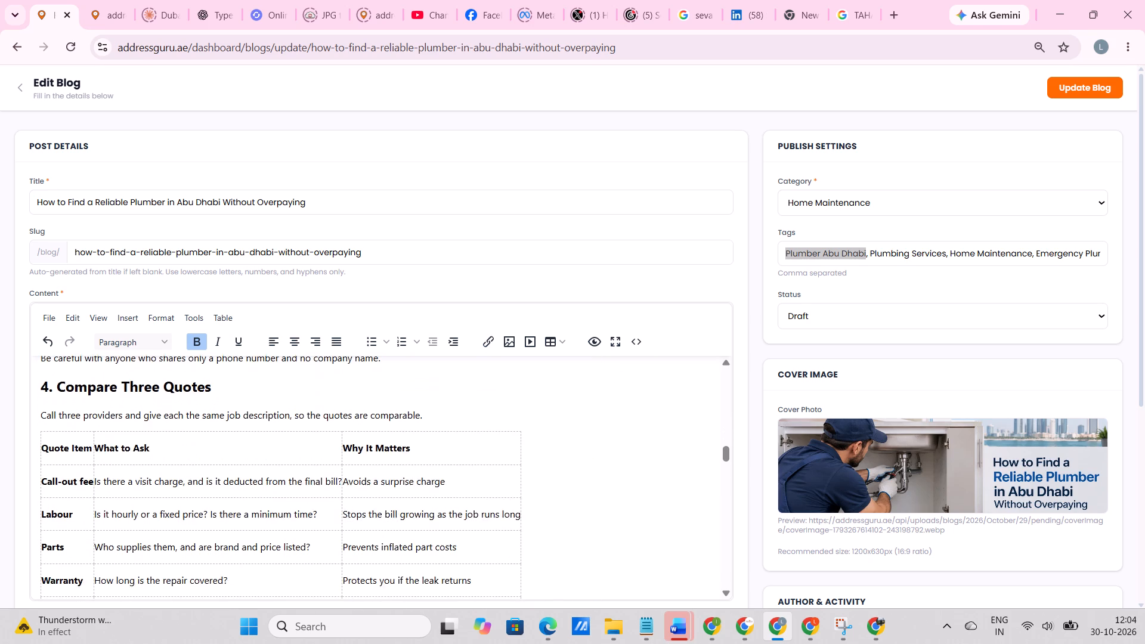
scroll(296, 482, "down", 2)
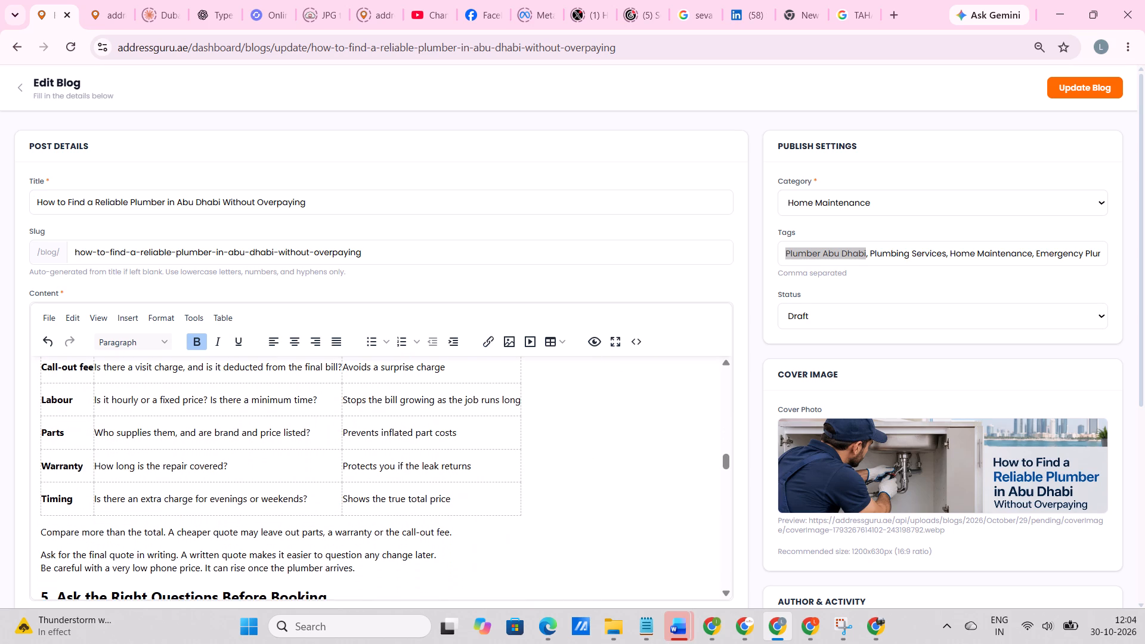
Widen section 4's quote table slightly by extending its outer edge beyond the "Why It Matters" column.
scroll(296, 482, "down", 1)
left_click_drag(521, 430, 564, 432)
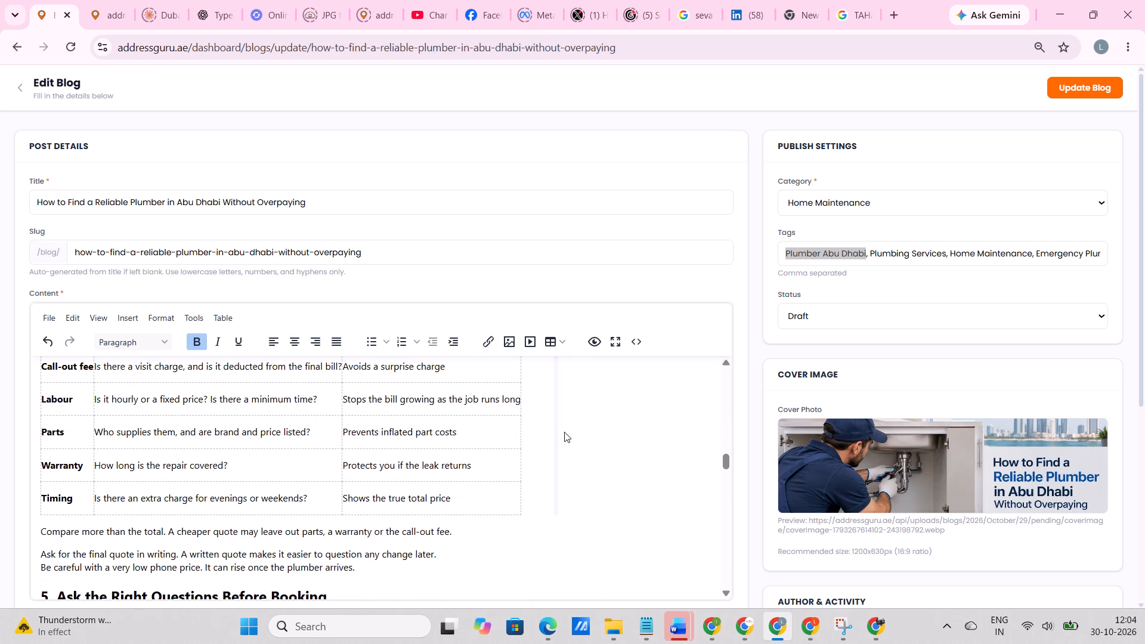
left_click_drag(564, 432, 565, 432)
Join "Be careful with a very low phone price." onto the preceding "Ask for the final quote in writing" line, separated by a space.
scroll(549, 451, "down", 1)
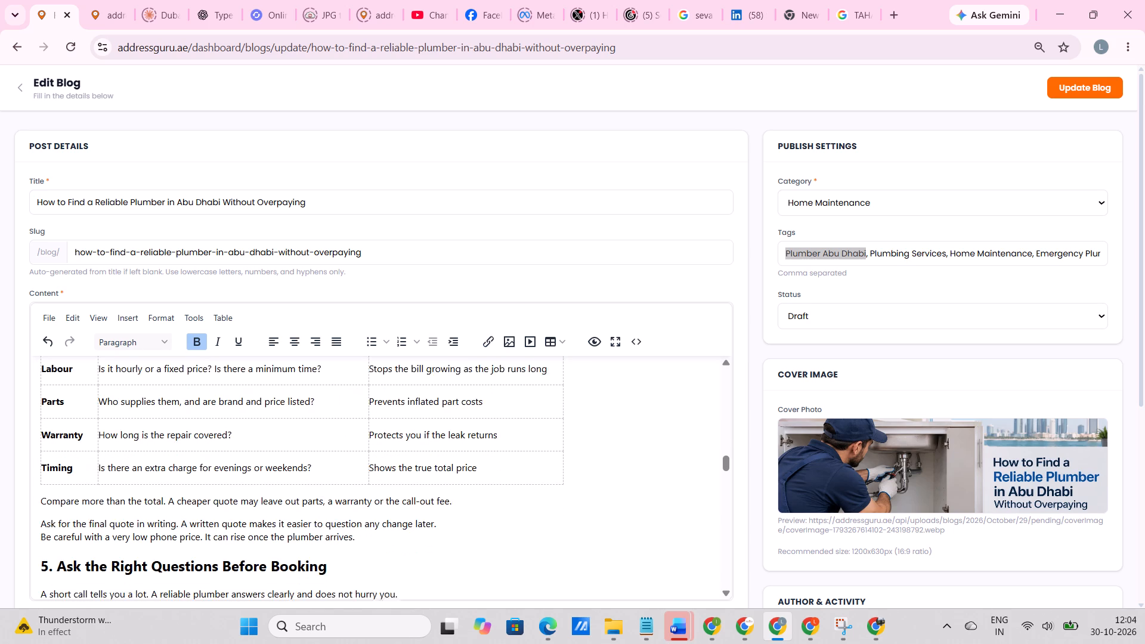
scroll(549, 451, "down", 2)
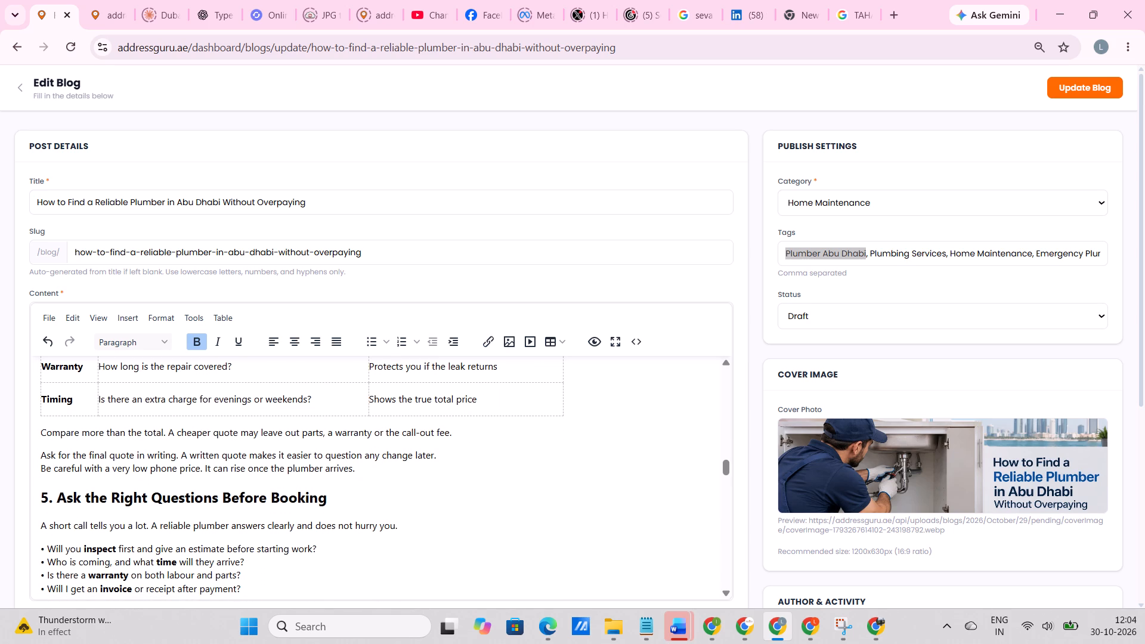
left_click(47, 470)
key("Left")
key("BackSpace")
key("space")
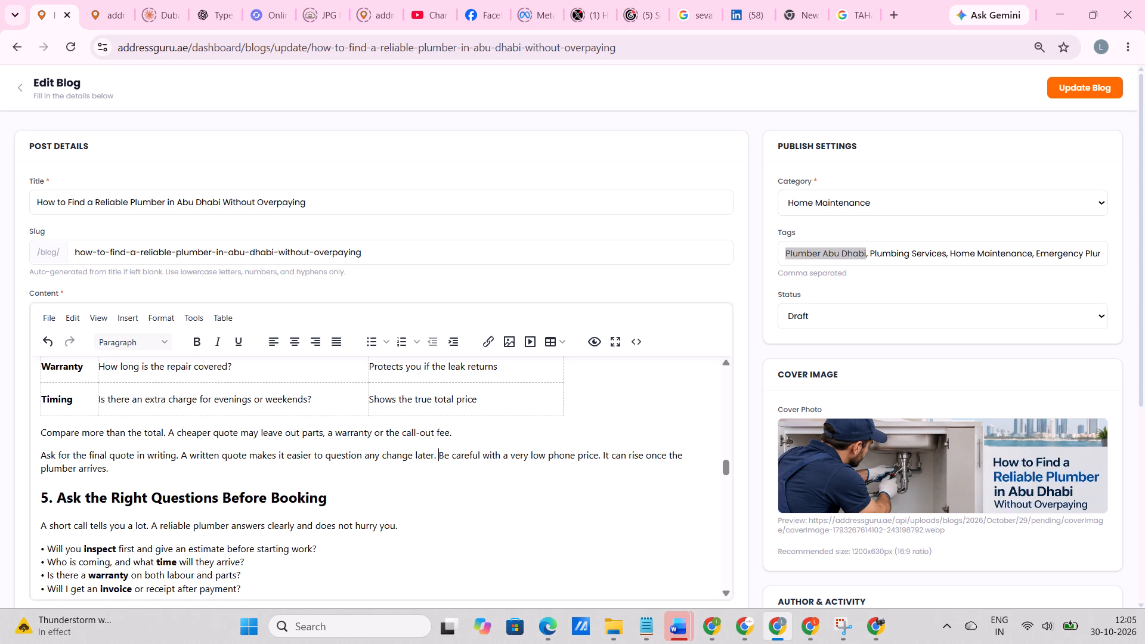
Bold "Be careful with a very low phone price" in section 4's last paragraph.
left_click_drag(596, 453, 471, 460)
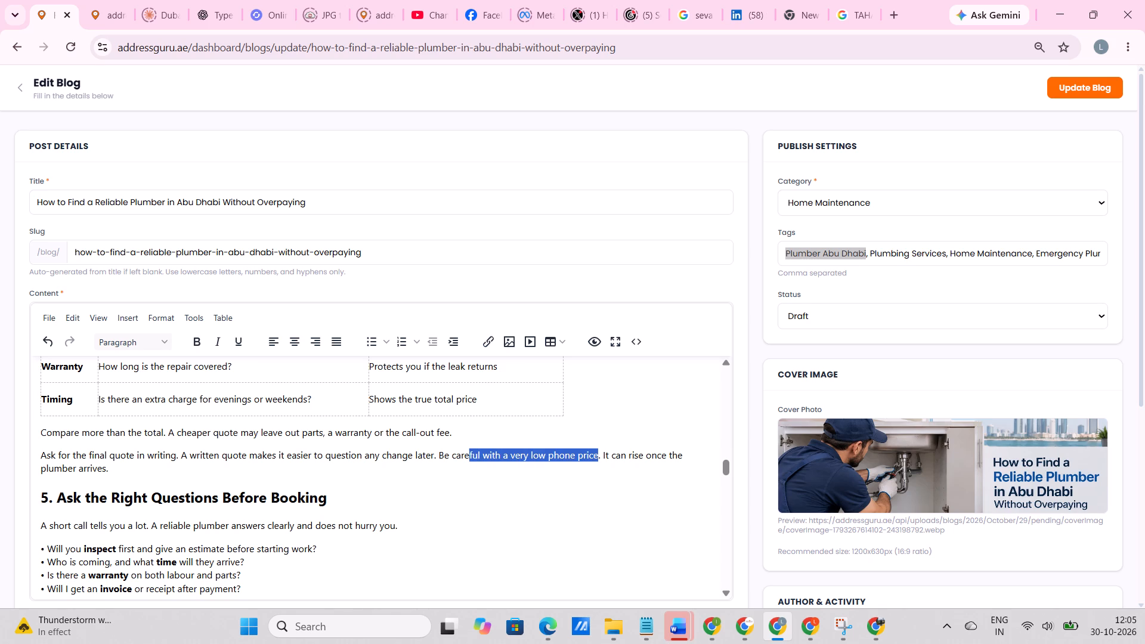
left_click_drag(471, 460, 438, 457)
key("ctrl+b")
left_click(438, 457)
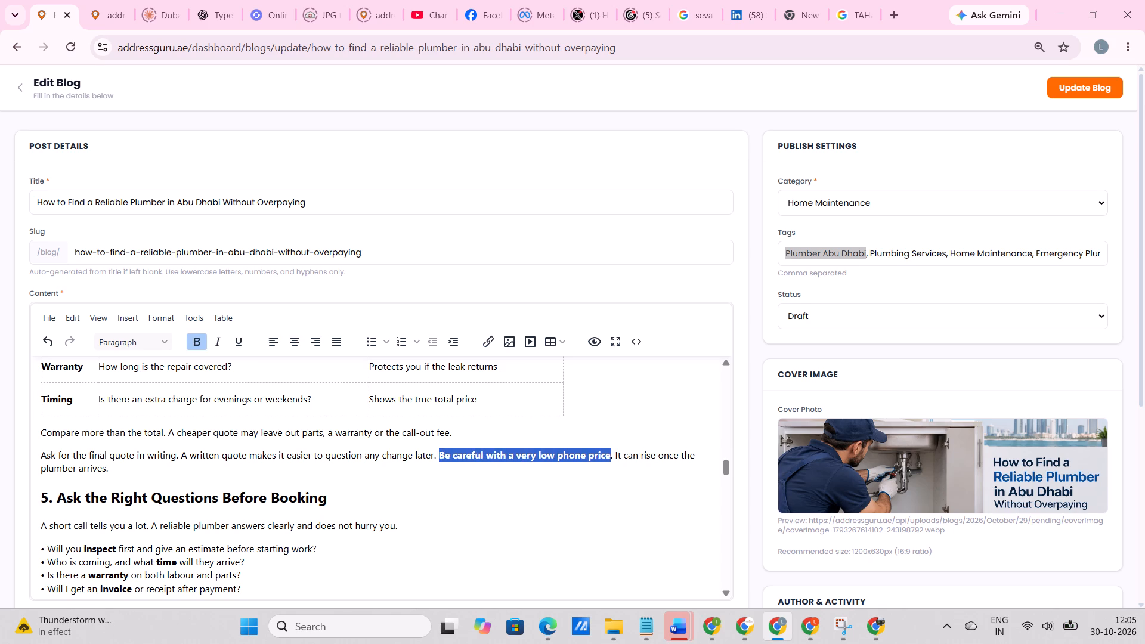
In section 5's question list, bold "Will you inspect first" and remove the bold from "time".
scroll(321, 482, "down", 2)
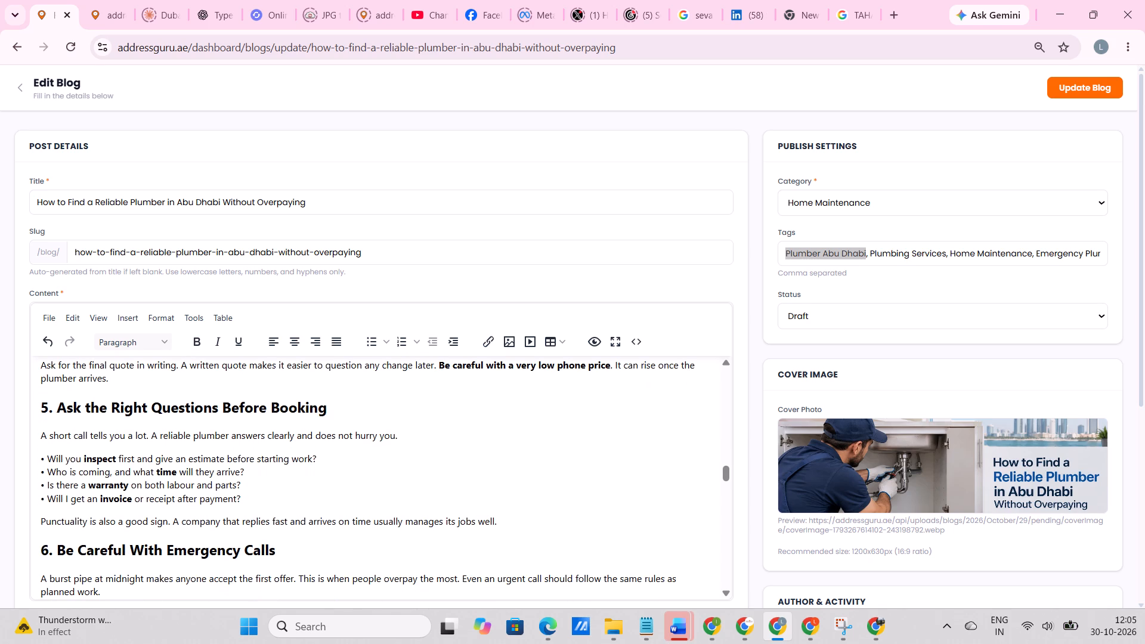
left_click(88, 459)
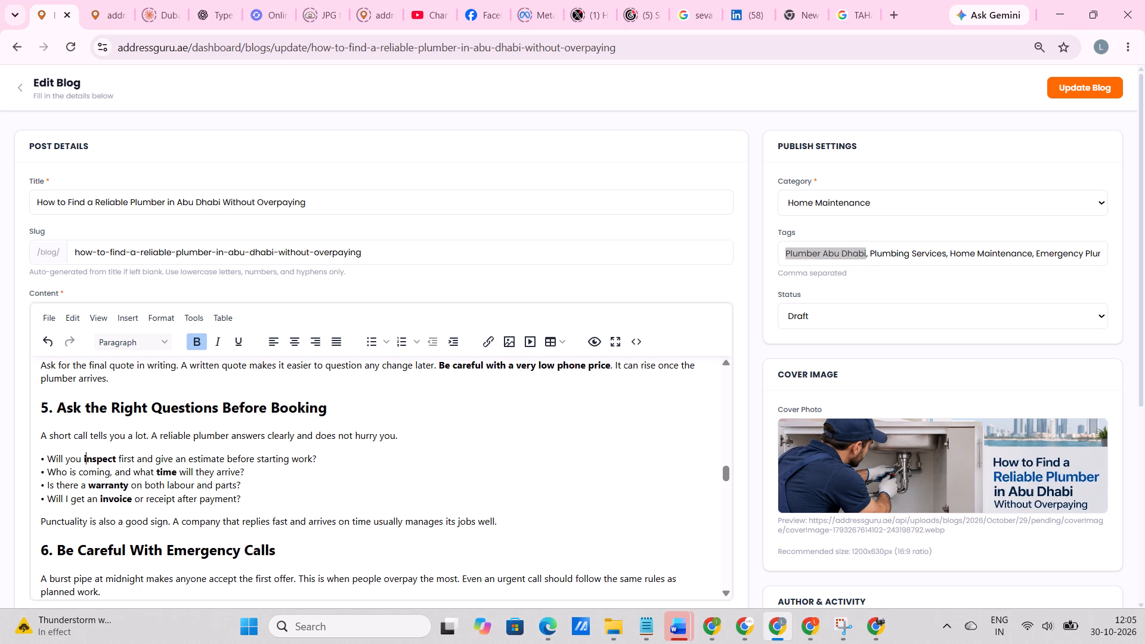
left_click_drag(48, 459, 147, 454)
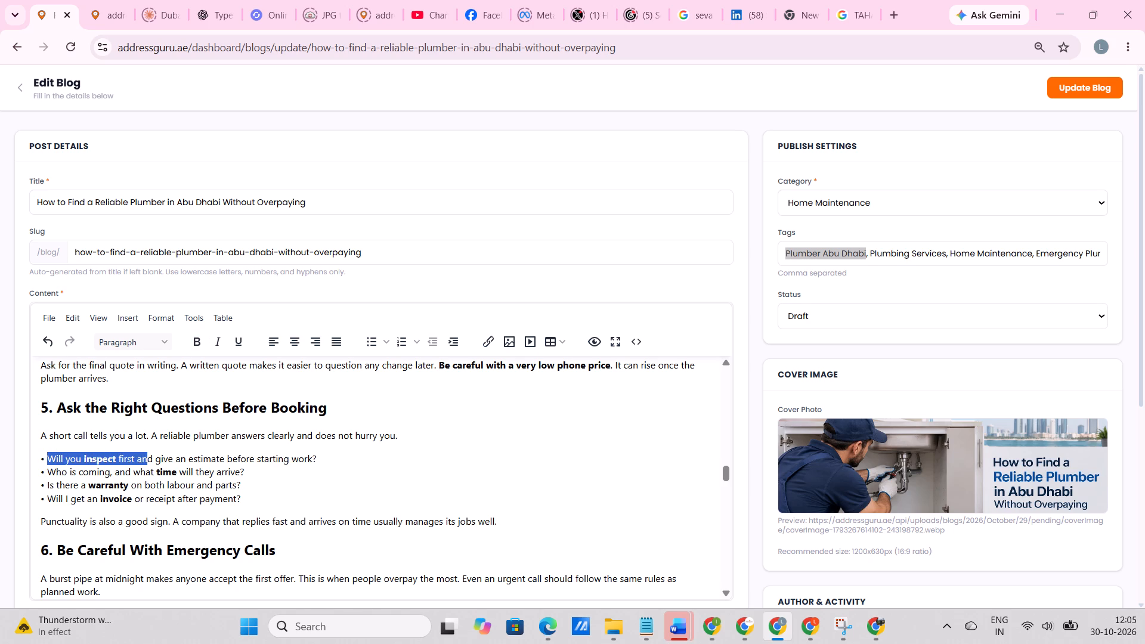
left_click_drag(147, 454, 133, 453)
key("ctrl+b")
left_click(133, 453)
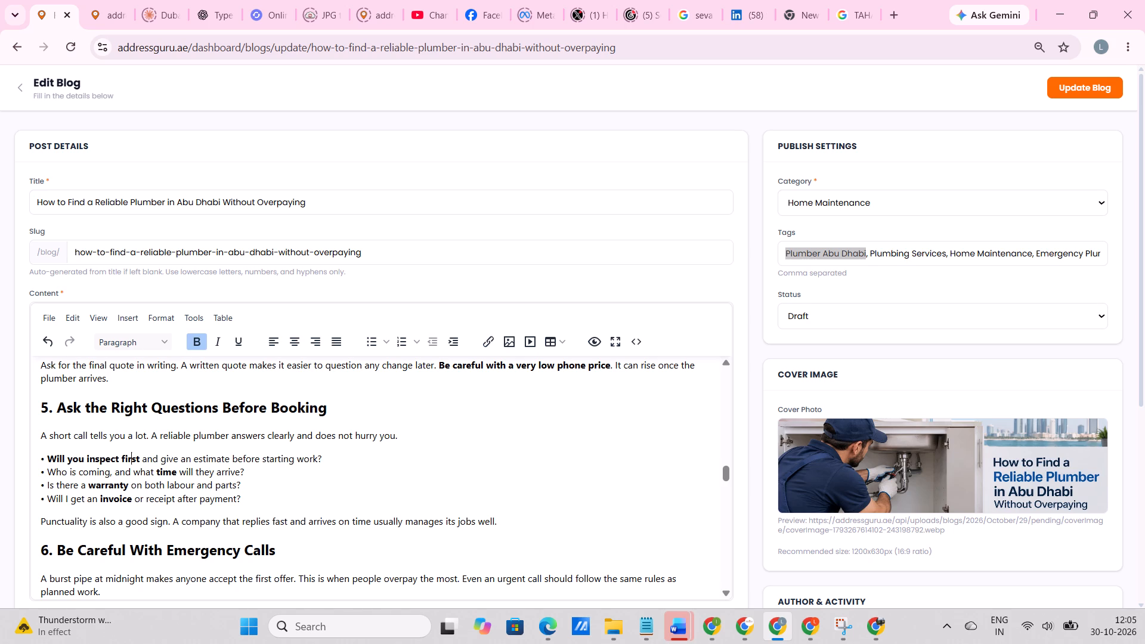
left_click_drag(150, 475, 172, 471)
left_click_drag(172, 471, 186, 470)
key("ctrl+b")
key("ctrl+b")
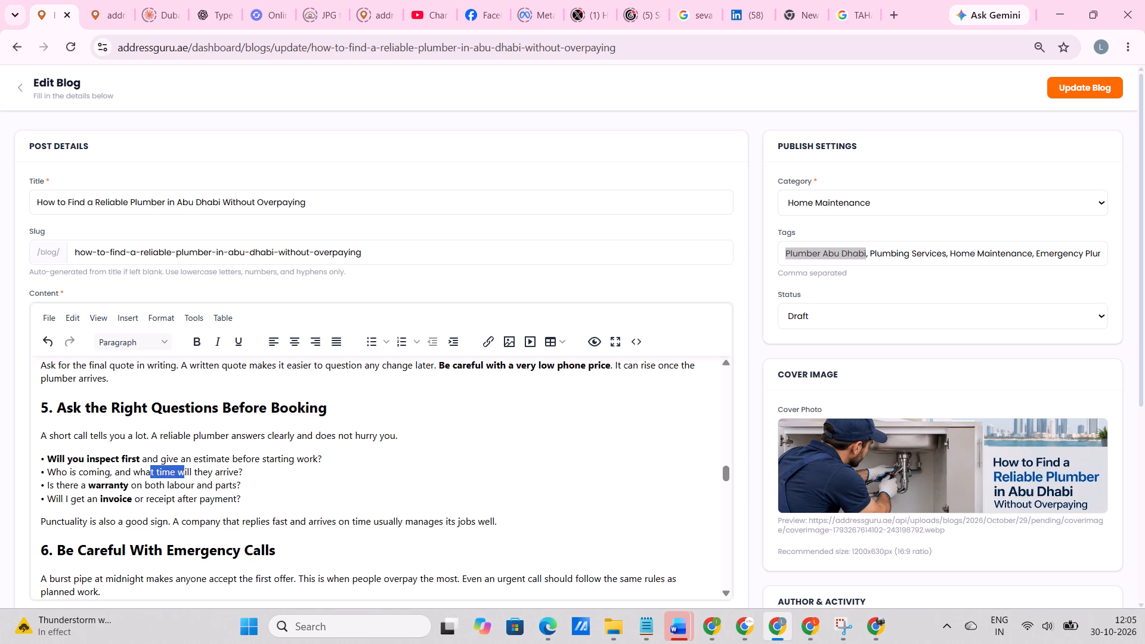
left_click(100, 496)
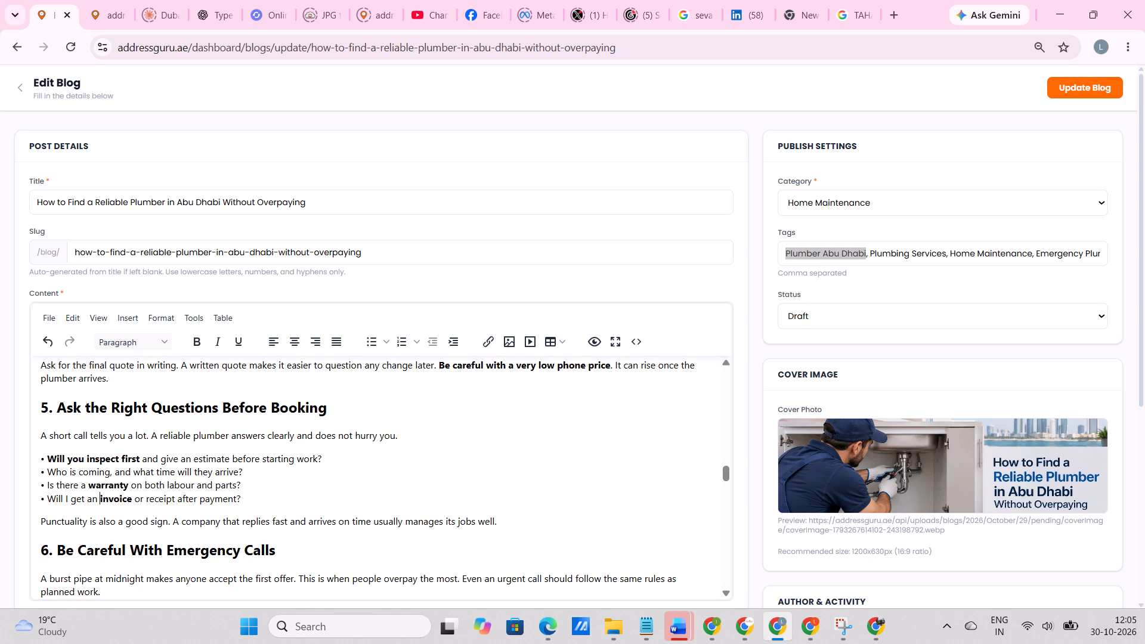
Bold "or receipt" next to "invoice" in the last question of section 5's list.
left_click_drag(95, 499, 138, 497)
left_click(138, 497)
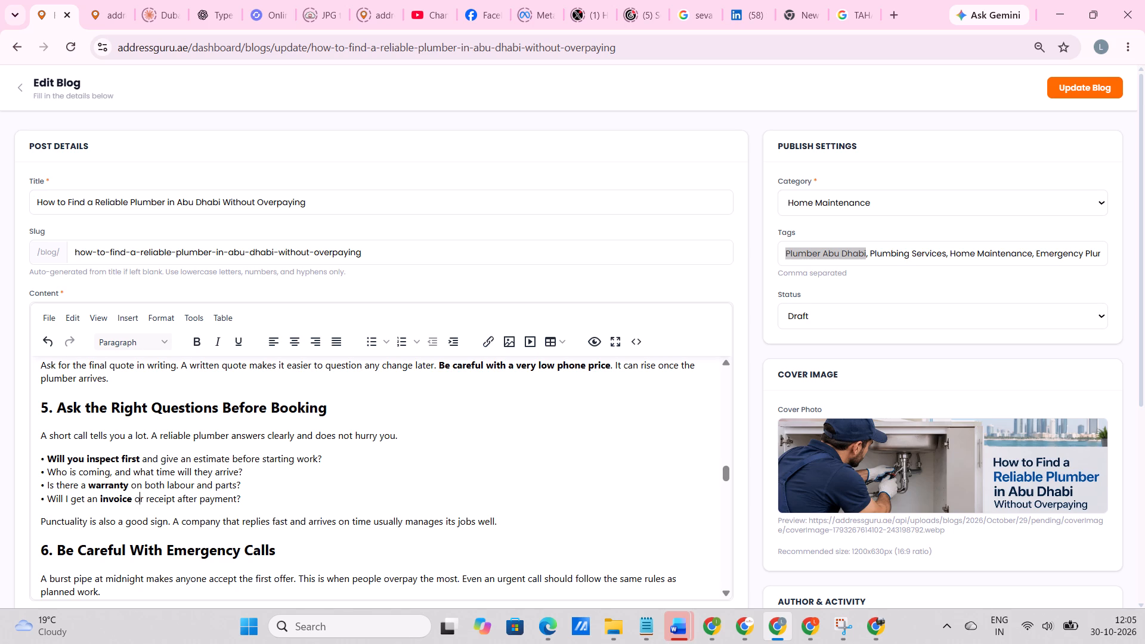
left_click_drag(178, 500, 133, 500)
key("ctrl+b")
left_click(177, 492)
Bold "people overpay" in the first paragraph of section 6, Be Careful With Emergency Calls.
scroll(221, 496, "down", 1)
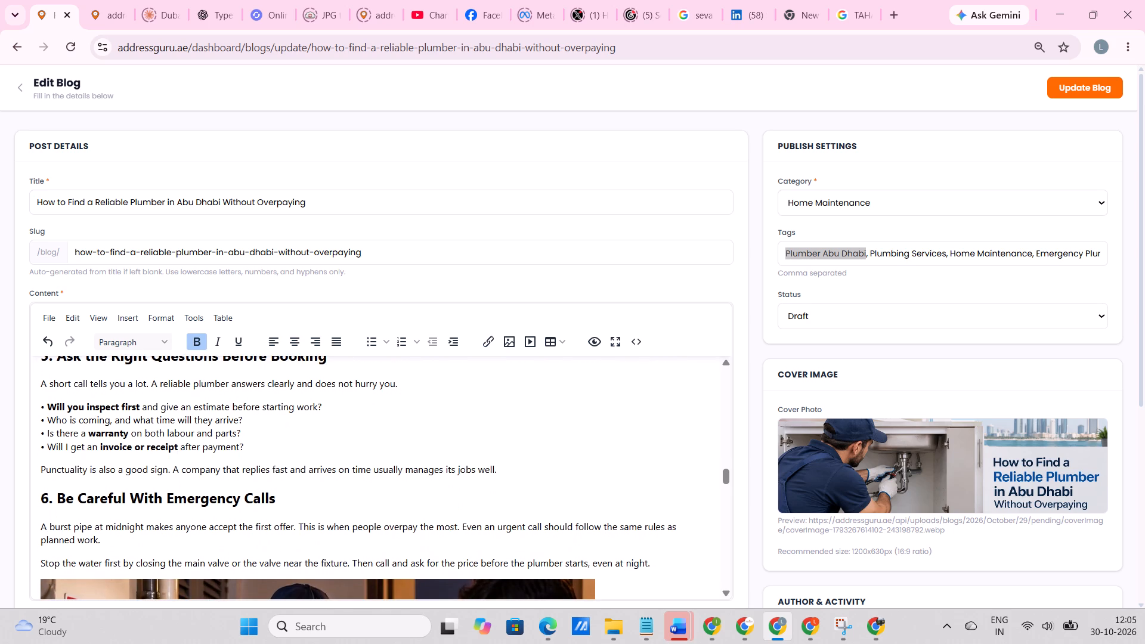
scroll(221, 496, "up", 1)
scroll(221, 496, "down", 2)
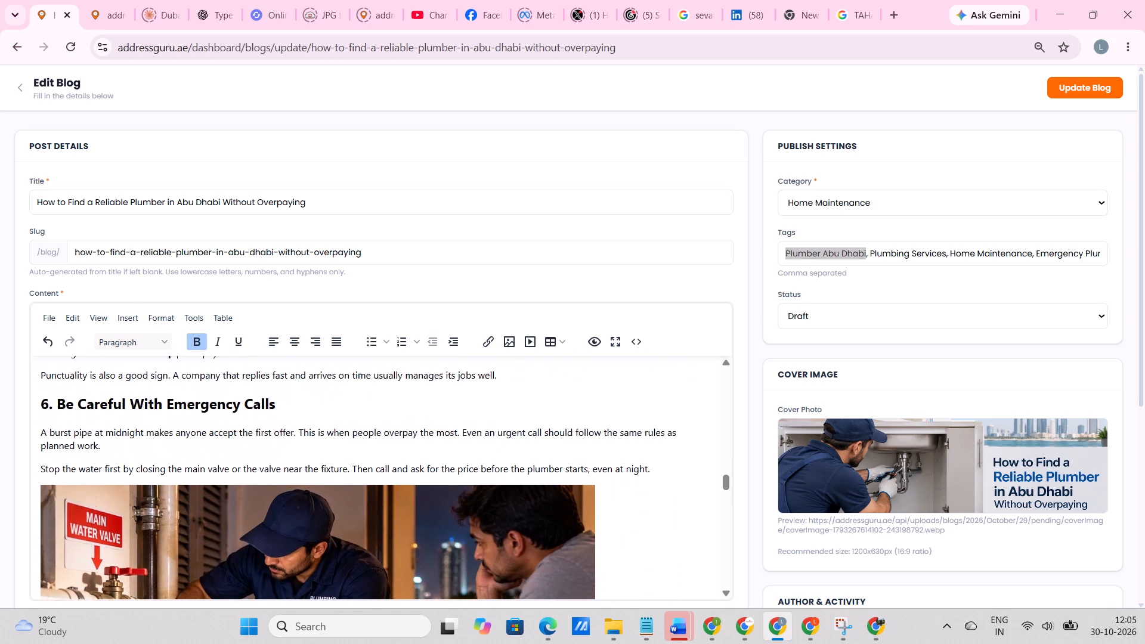
scroll(221, 496, "down", 3)
scroll(221, 496, "up", 1)
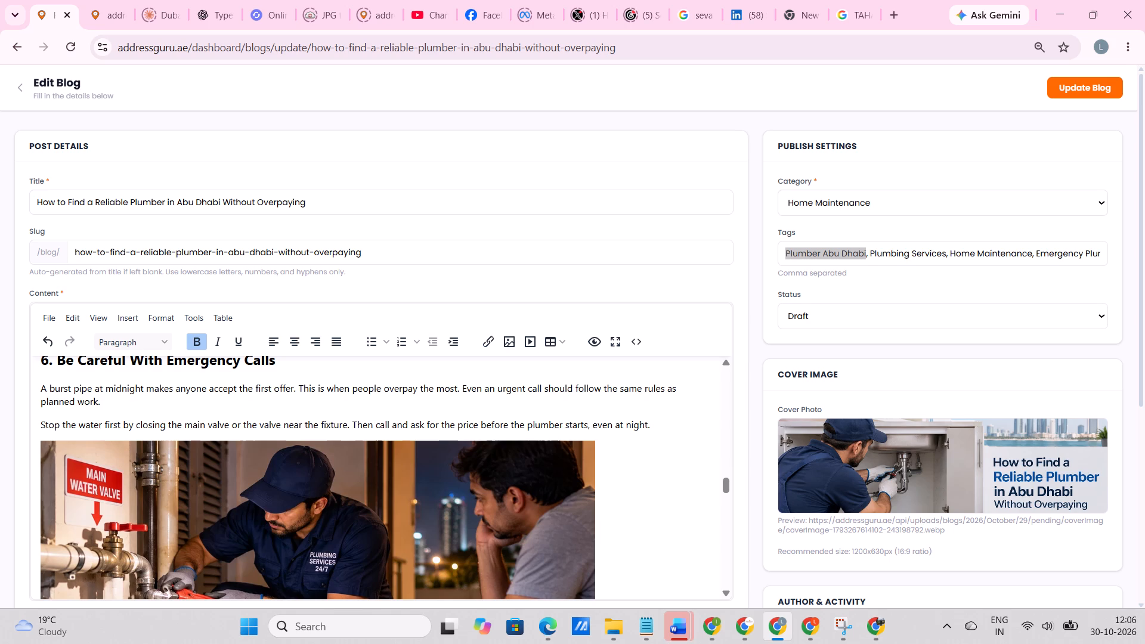
left_click_drag(350, 388, 420, 387)
key("ctrl+b")
left_click(440, 394)
left_click(430, 401)
Bold "ask for the price before the plumber starts" in the paragraph above section 6's image.
scroll(411, 422, "down", 1)
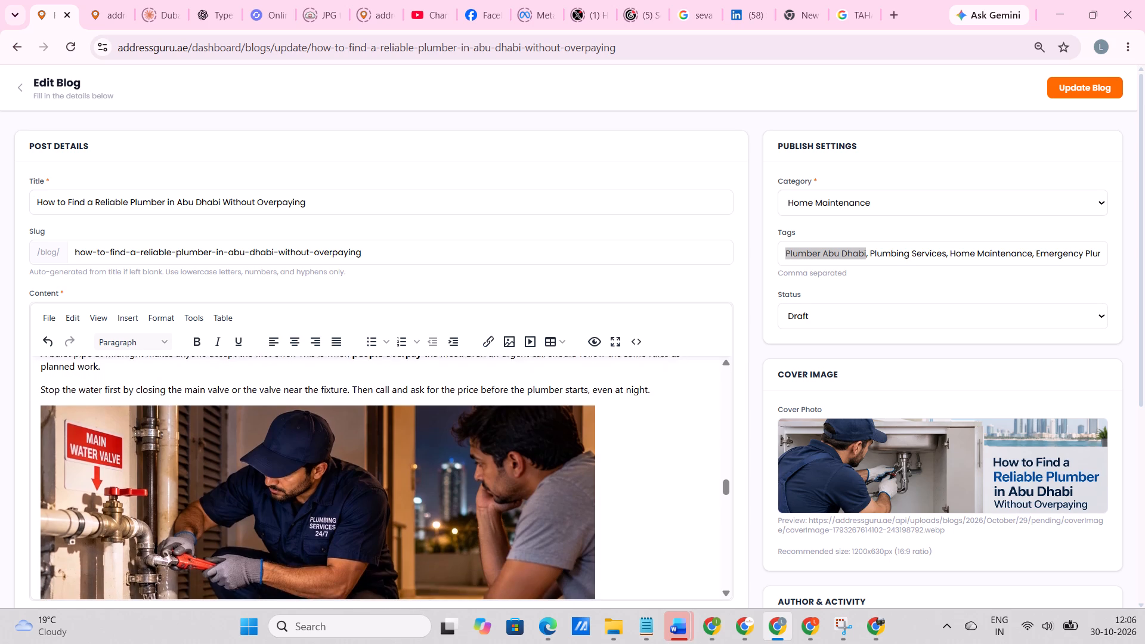
scroll(407, 423, "down", 1)
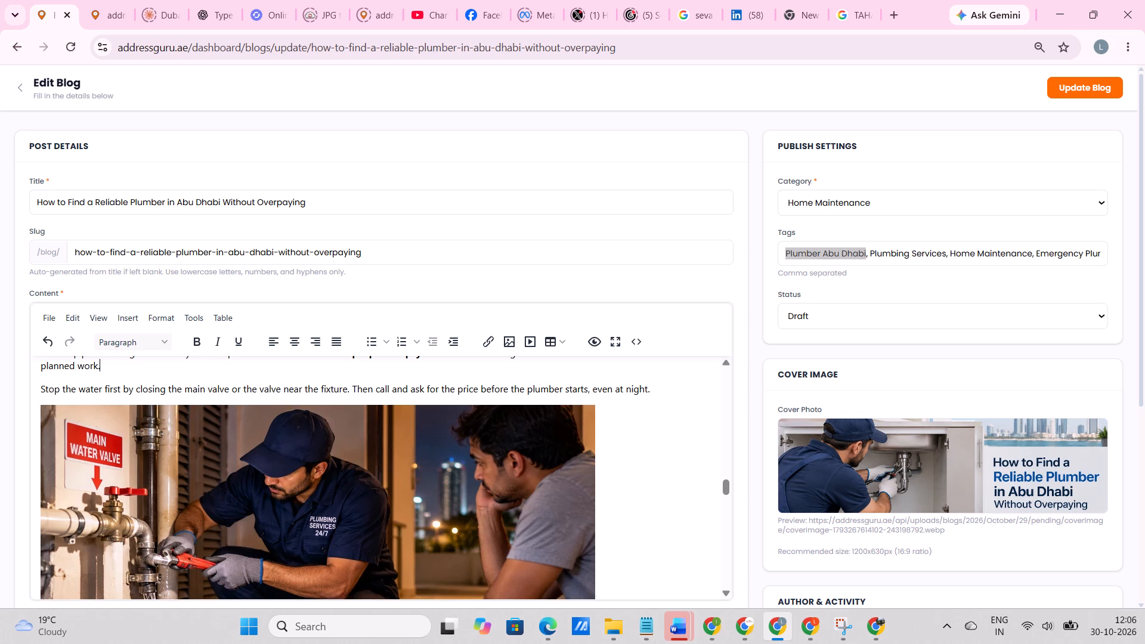
left_click_drag(410, 390, 537, 386)
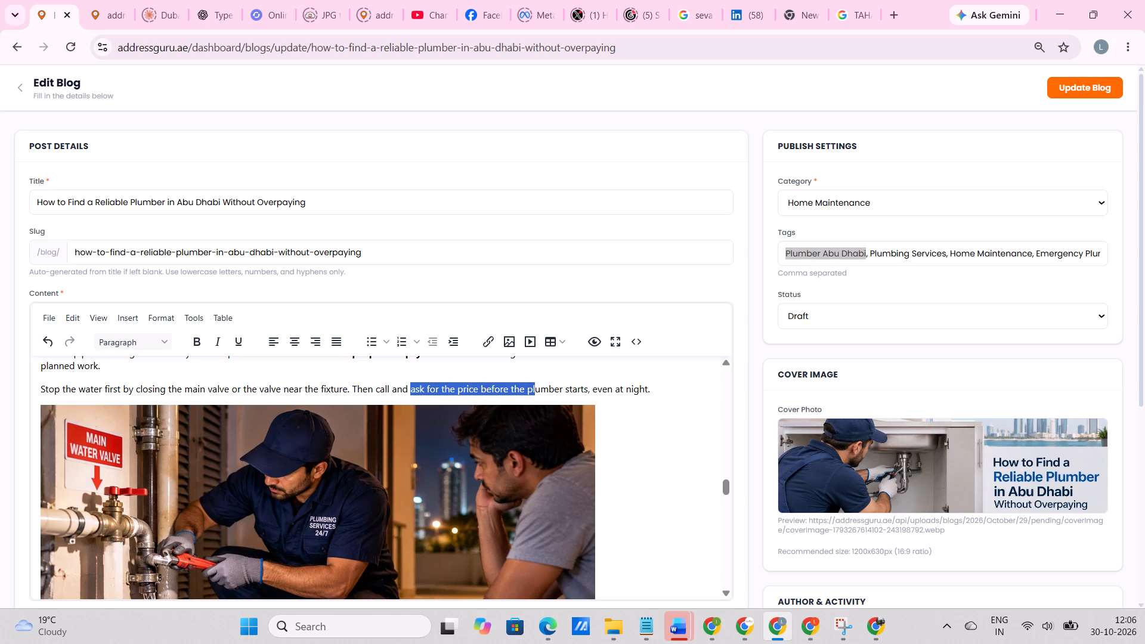
left_click_drag(537, 386, 586, 386)
key("ctrl+b")
left_click(572, 386)
Bold "Reviews show" at the start of section 7's first paragraph.
scroll(545, 410, "down", 2)
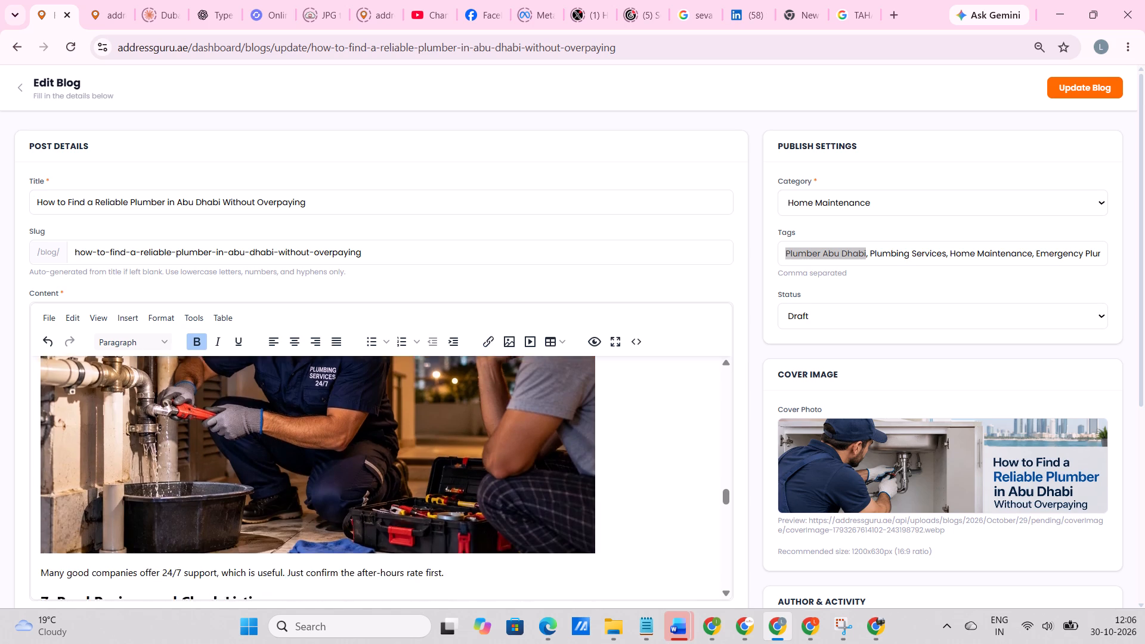
scroll(533, 423, "down", 2)
scroll(401, 525, "down", 1)
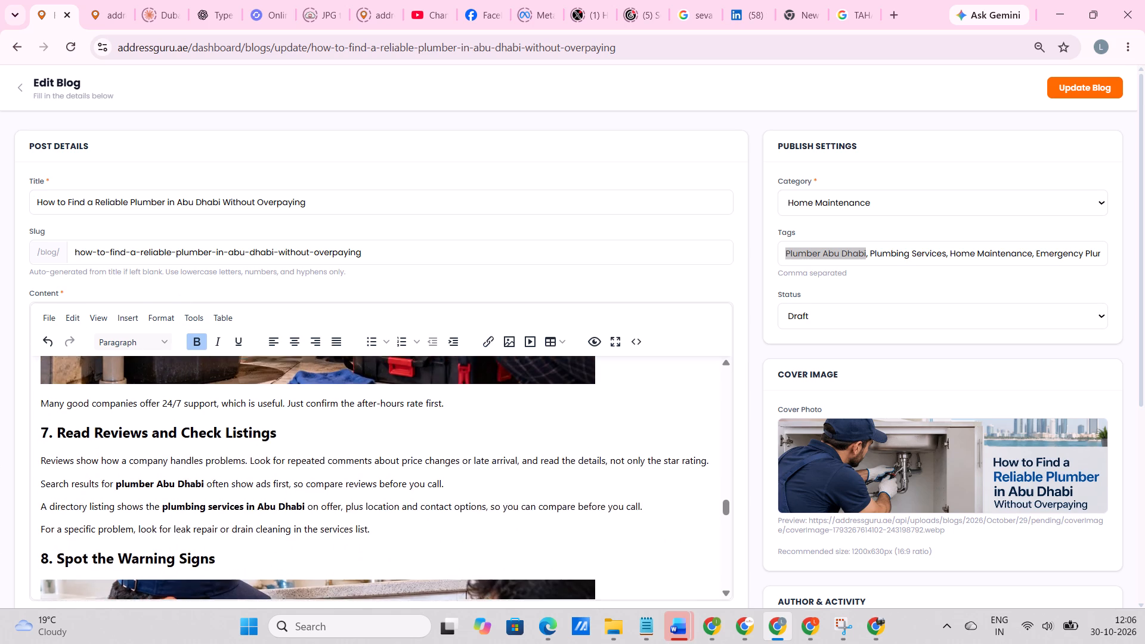
scroll(400, 528, "down", 1)
scroll(288, 497, "down", 1)
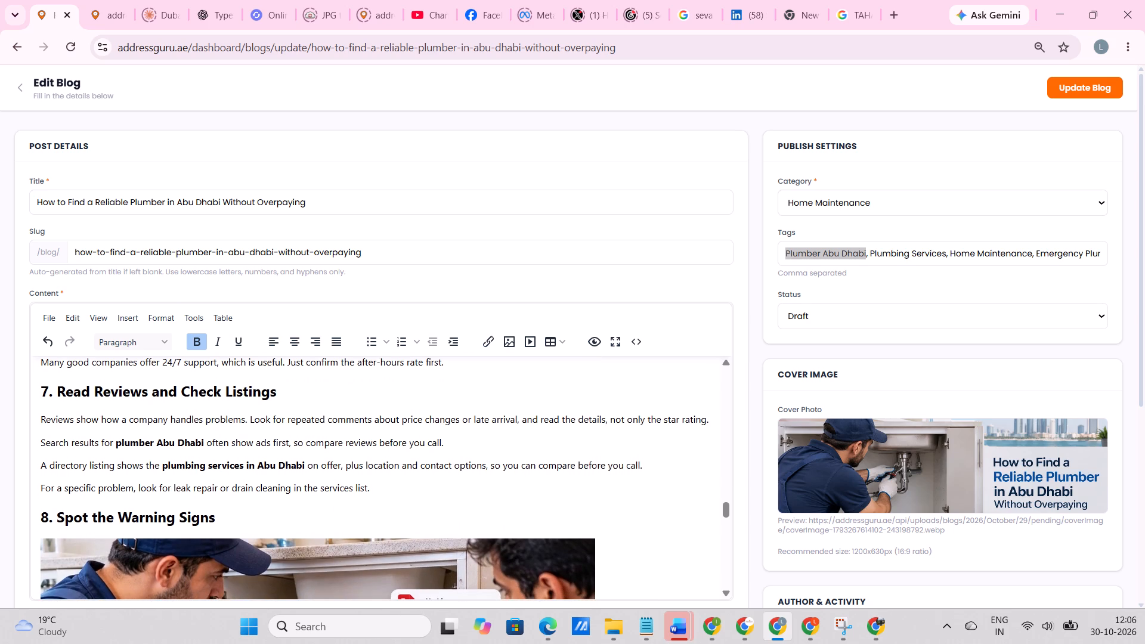
scroll(56, 451, "down", 5)
scroll(60, 451, "up", 1)
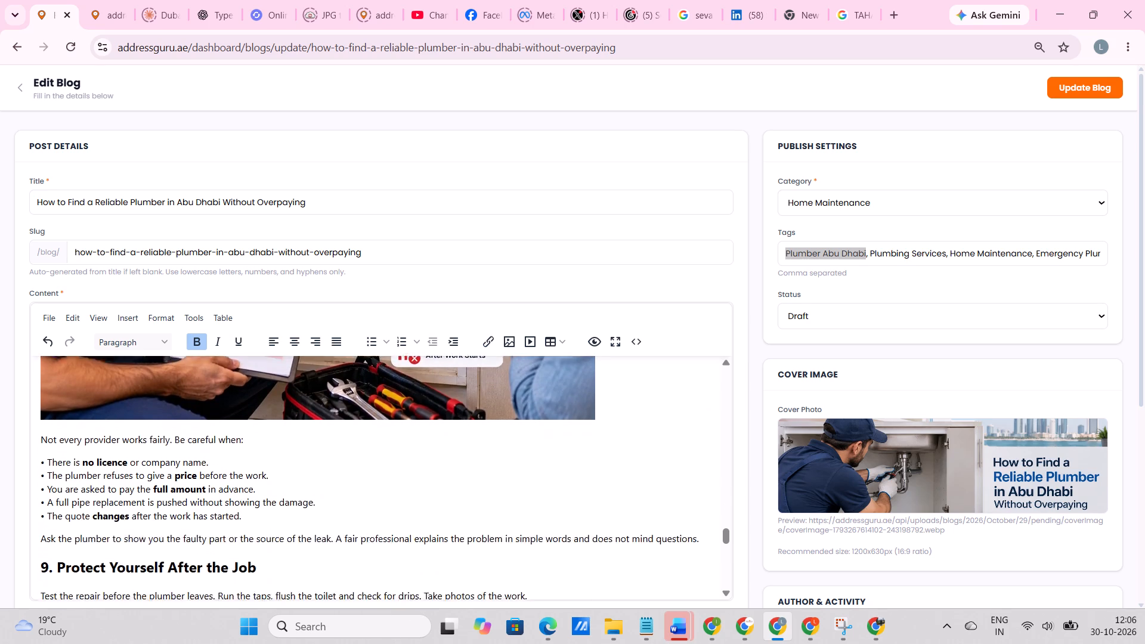
scroll(62, 451, "up", 2)
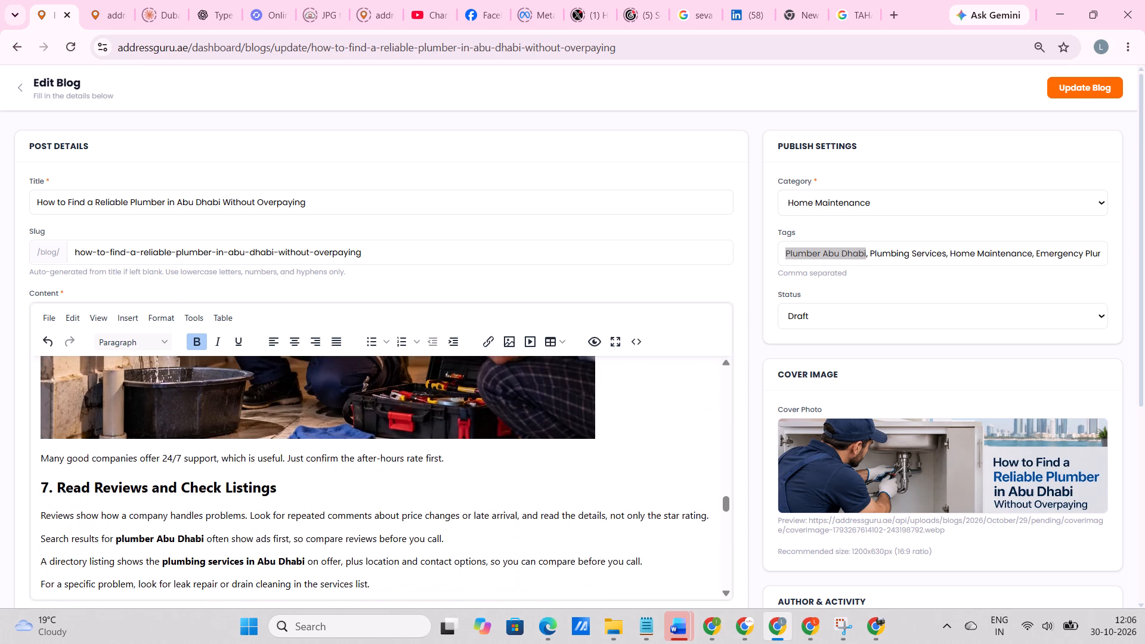
scroll(61, 464, "down", 1)
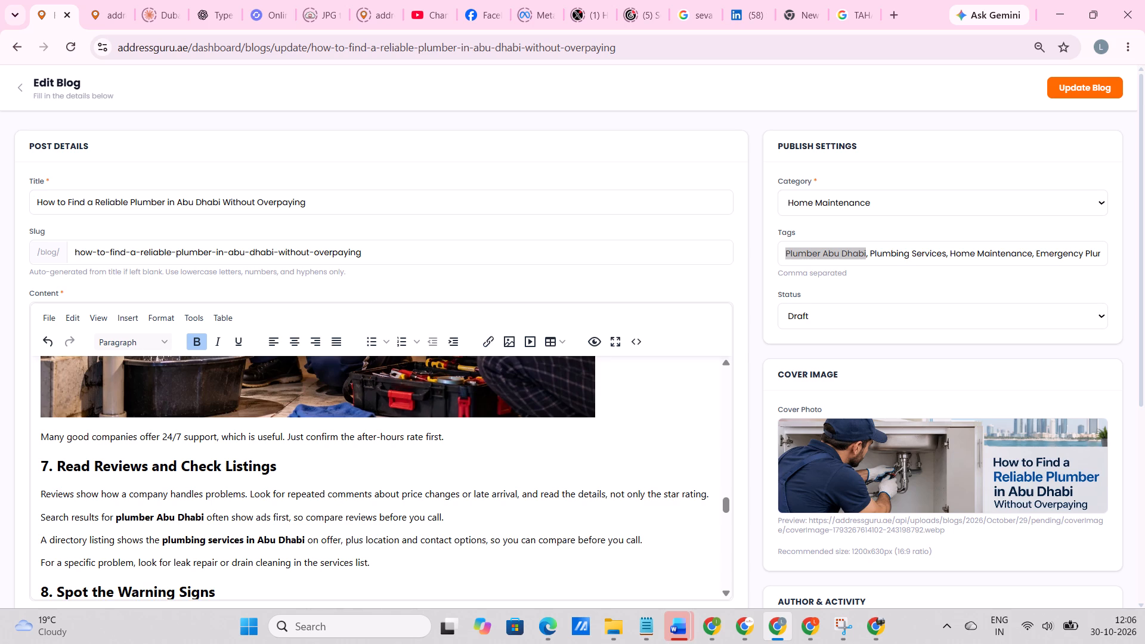
left_click_drag(101, 491, 57, 492)
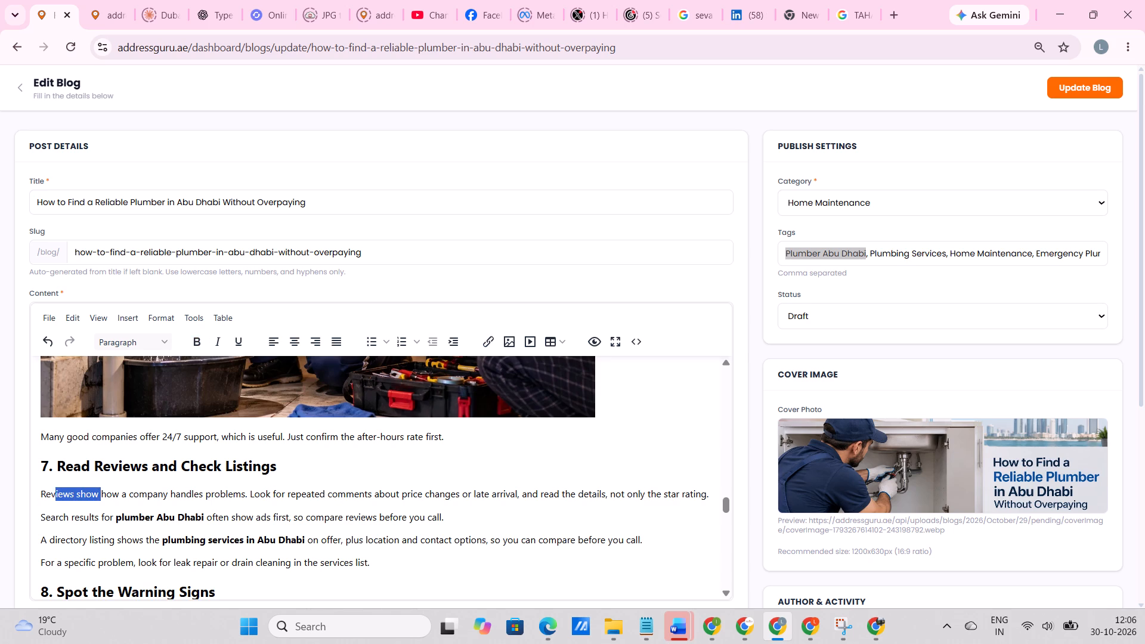
left_click_drag(57, 492, 38, 484)
key("ctrl+b")
left_click(57, 509)
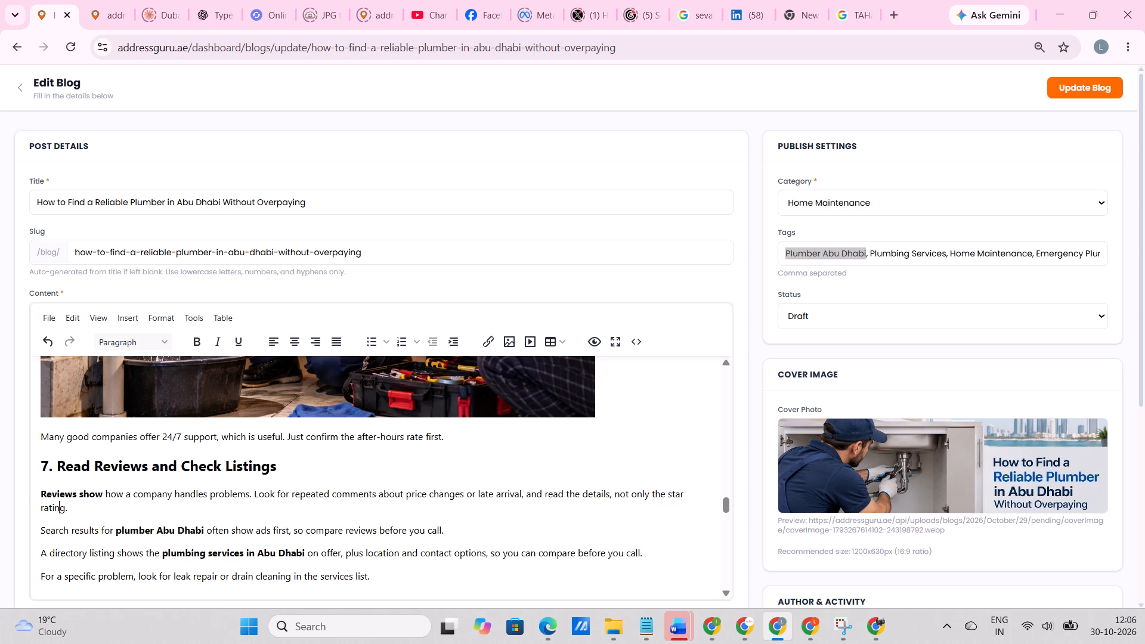
Join the "Search results for plumber Abu Dhabi" line onto section 7's first paragraph, separated by a space.
left_click(35, 532)
key("BackSpace")
key("space")
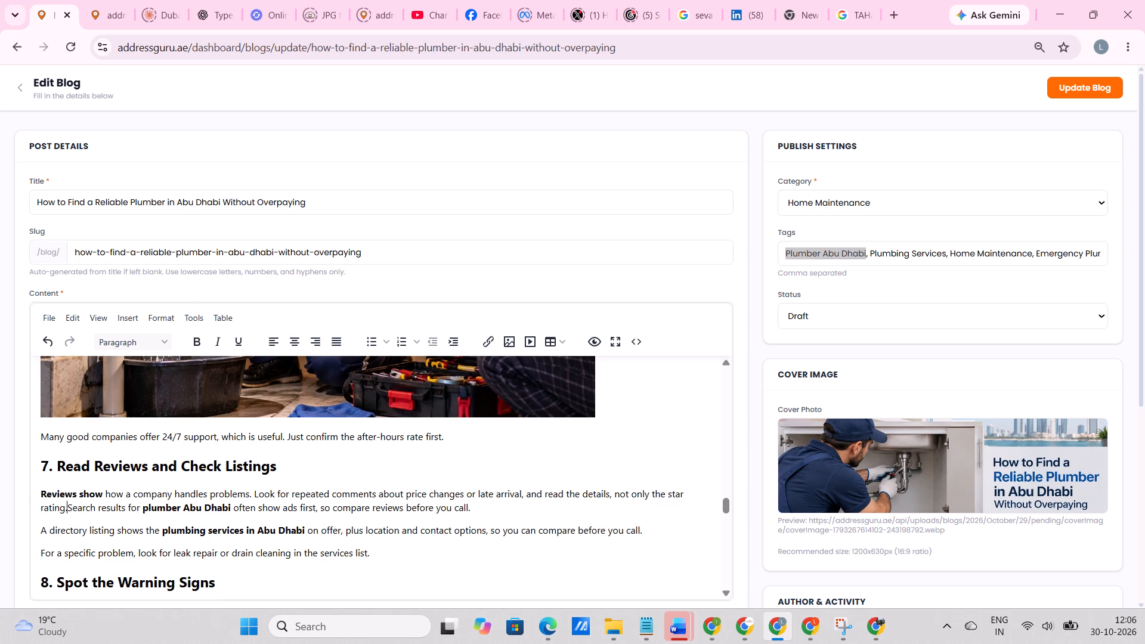
In section 7's first paragraph, remove the bold from "plumber Abu Dhabi" and bold "often show ads first".
left_click_drag(140, 507, 153, 506)
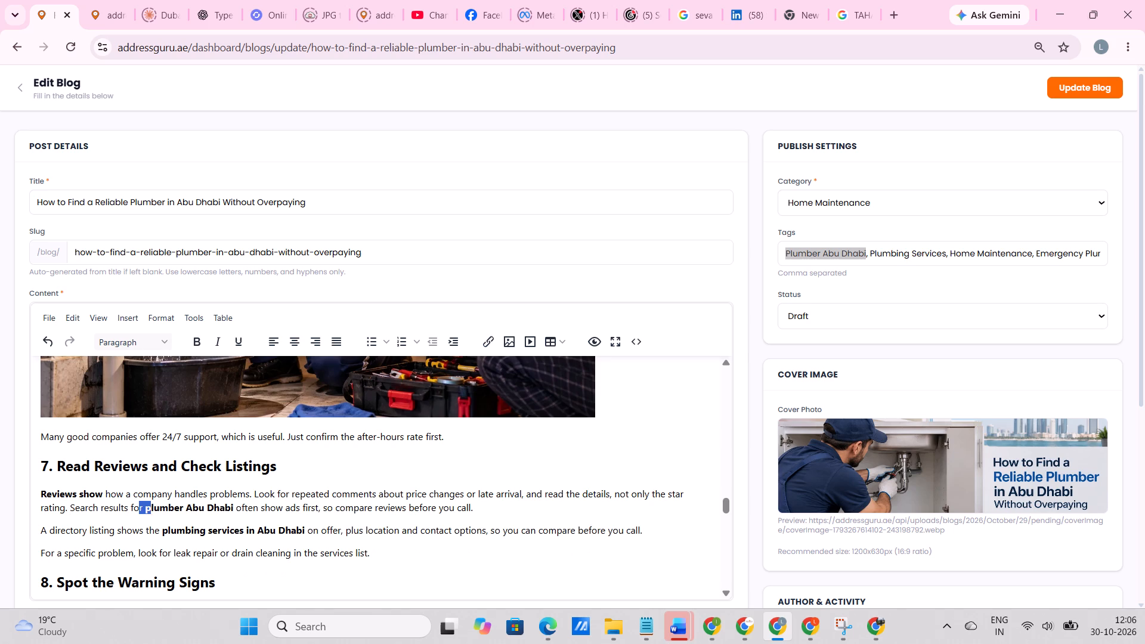
left_click_drag(153, 506, 240, 505)
key("ctrl+b")
key("ctrl+b")
left_click(240, 505)
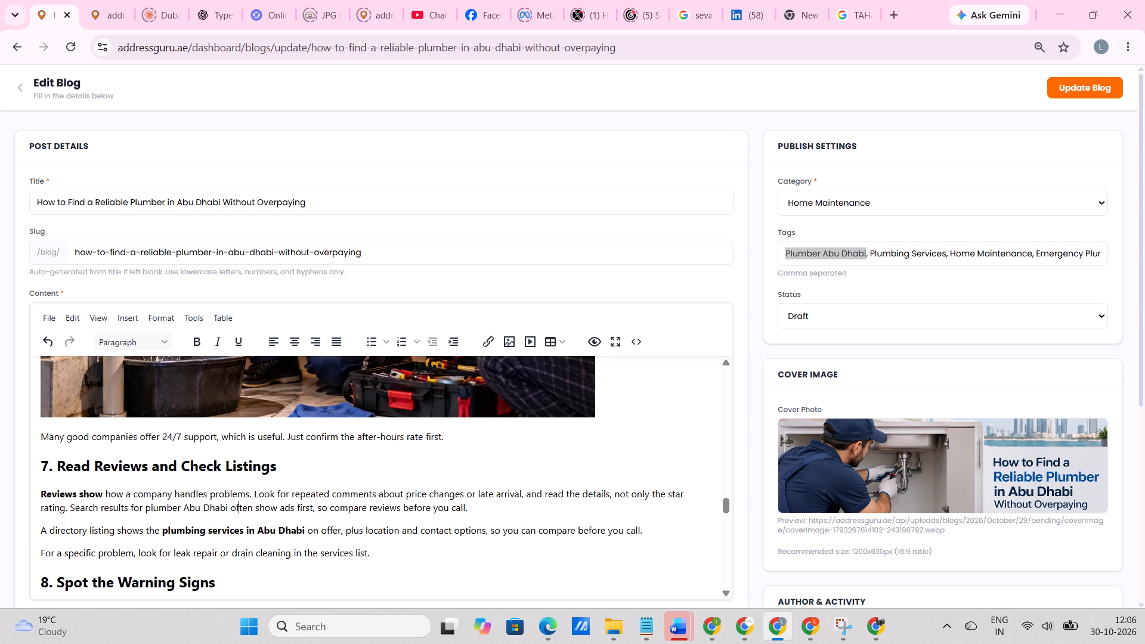
left_click(231, 507)
left_click_drag(229, 508, 311, 508)
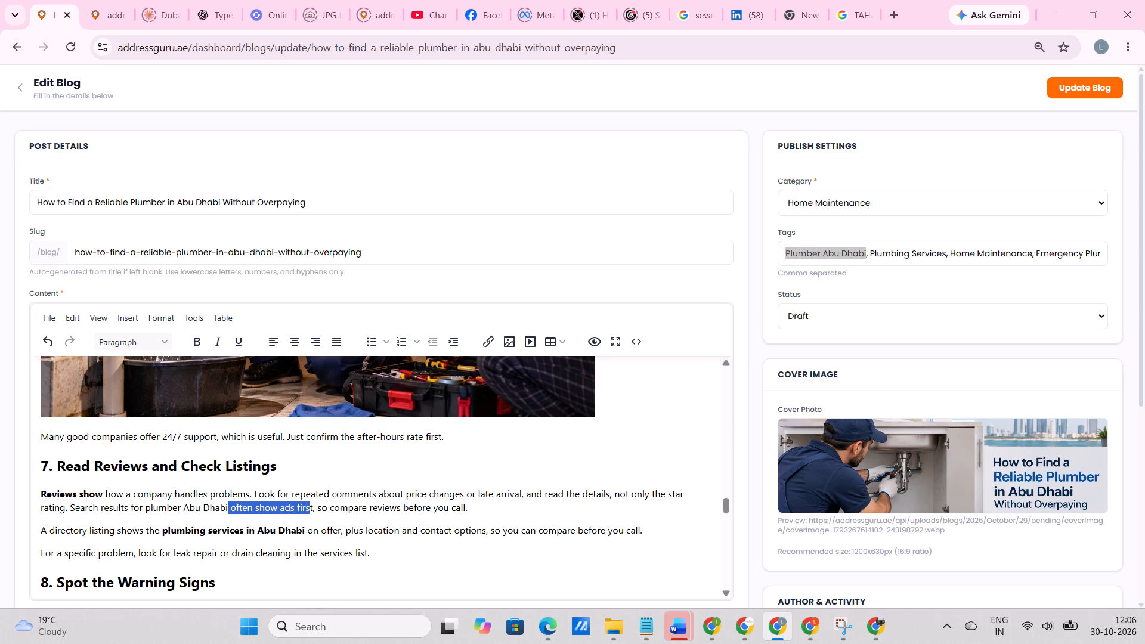
left_click_drag(311, 508, 313, 508)
key("ctrl+b")
left_click(338, 507)
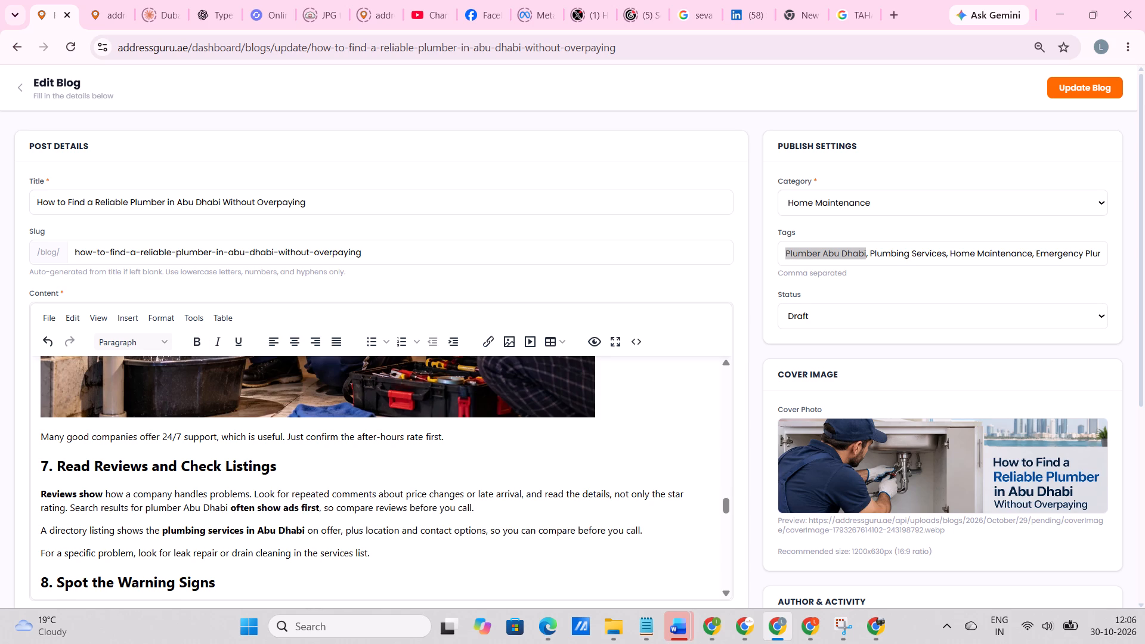
Join the "For a specific problem" line onto the preceding directory listing paragraph in section 7, separated by a space.
scroll(389, 509, "down", 1)
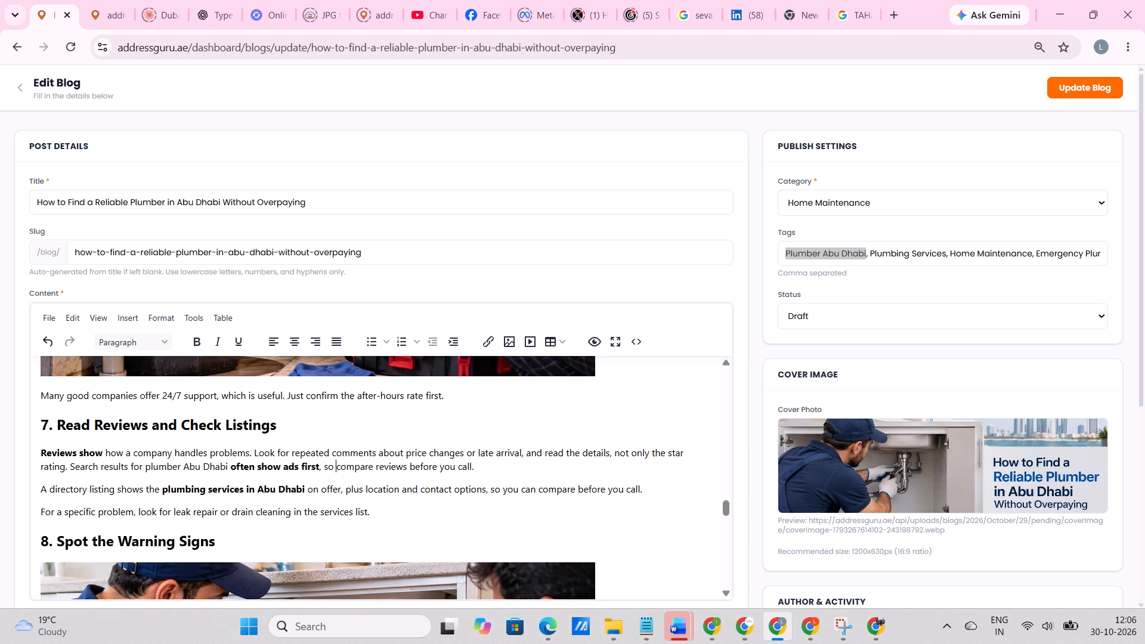
left_click(45, 516)
key("BackSpace")
key("space")
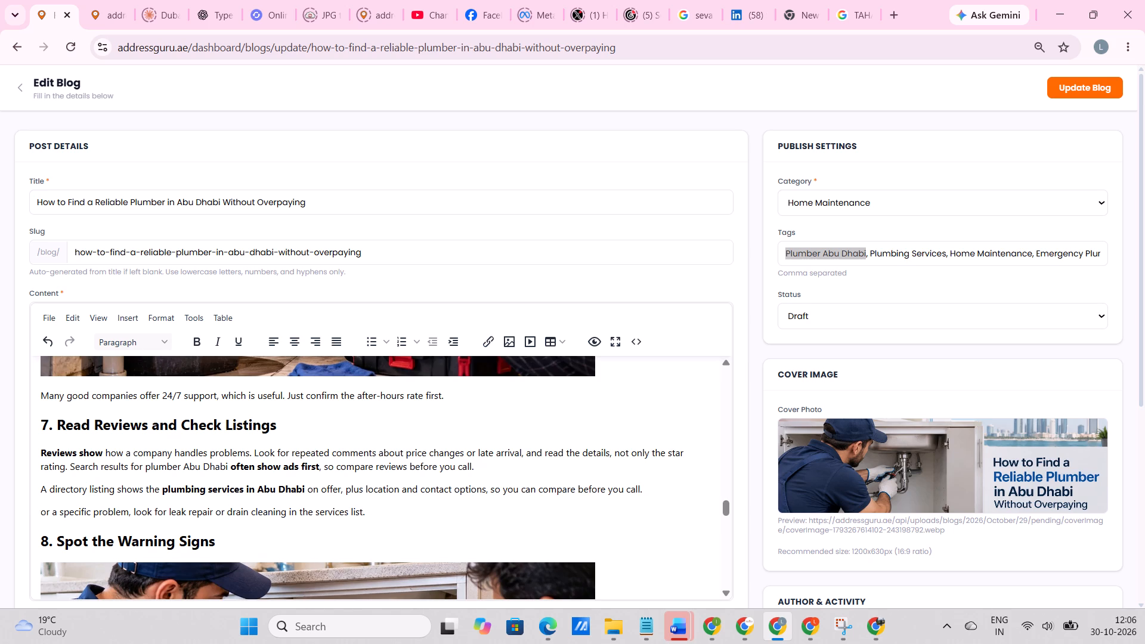
key("ctrl+z")
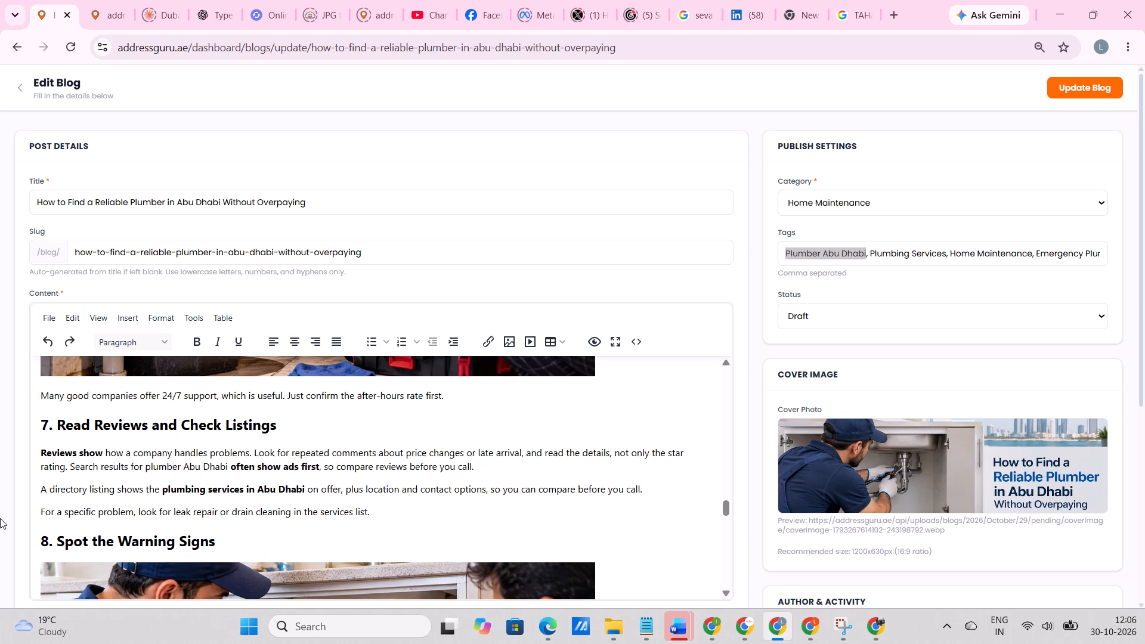
key("Left")
key("BackSpace")
key("space")
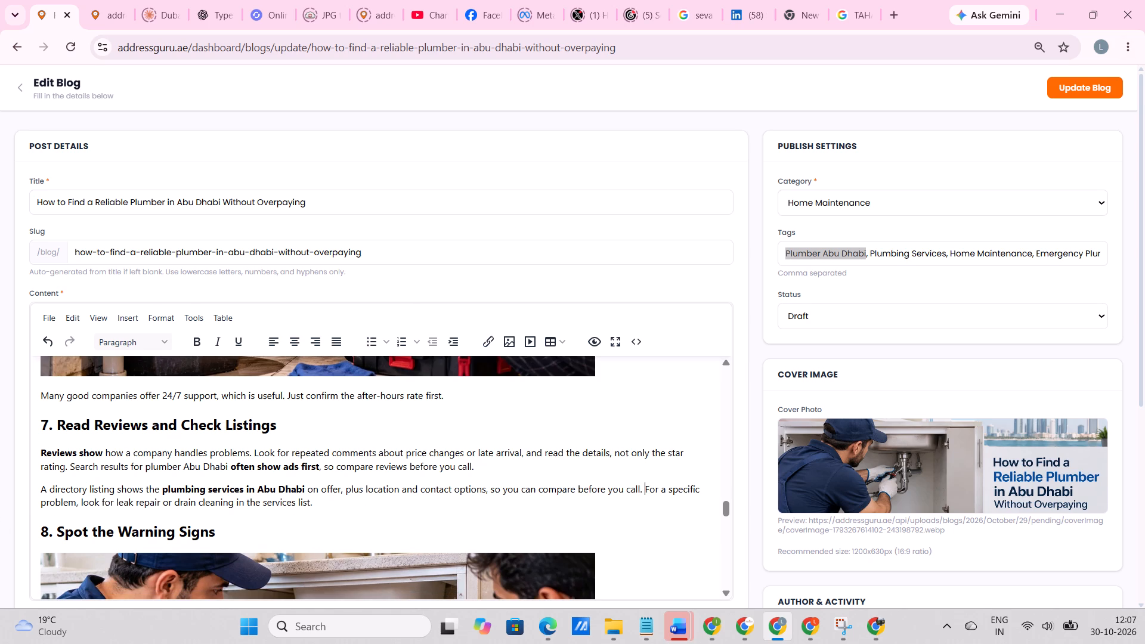
Bold "directory listing shows" in section 7's second paragraph, keeping the original wording.
left_click_drag(49, 491, 146, 487)
key("ctrl+v")
key("ctrl+z")
key("ctrl+b")
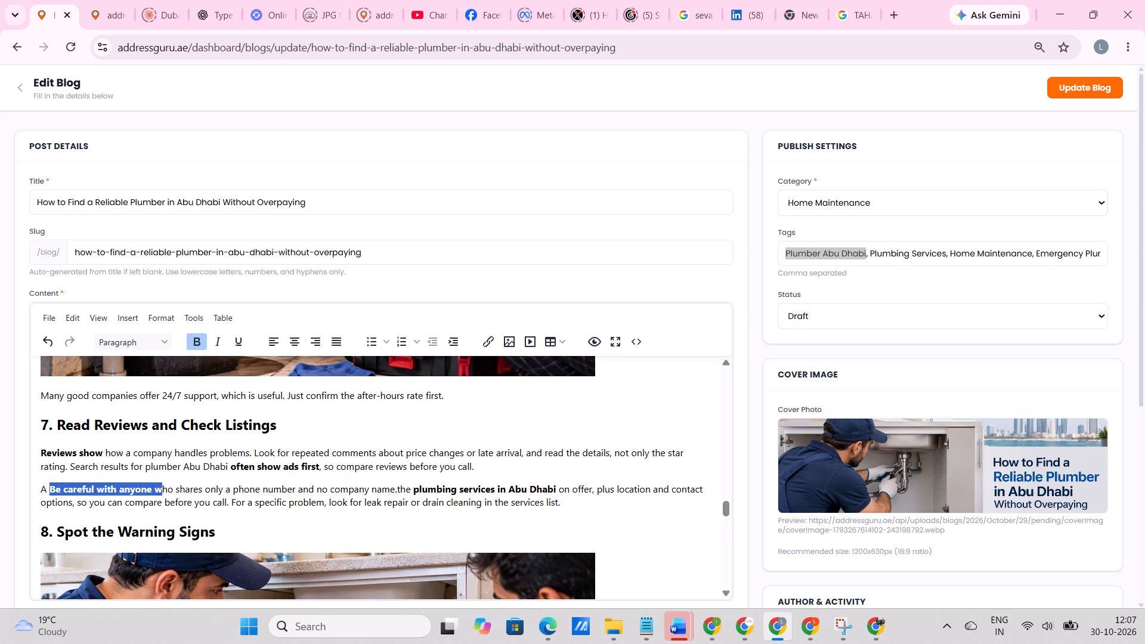
left_click(148, 491)
double_click(157, 490)
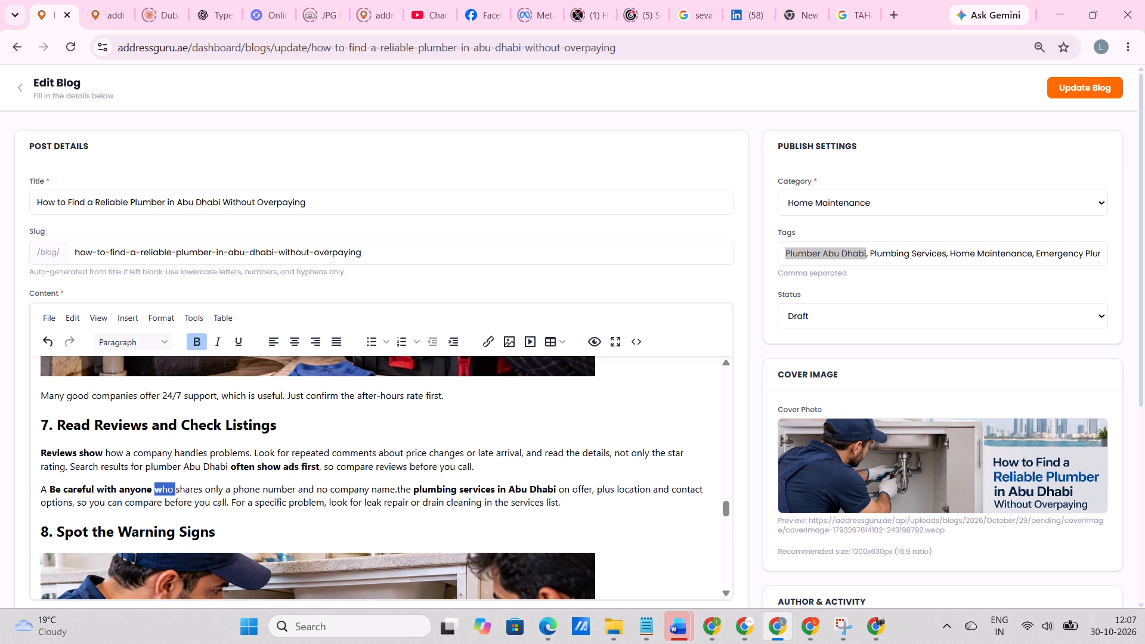
key("ctrl+z")
key("ctrl+z")
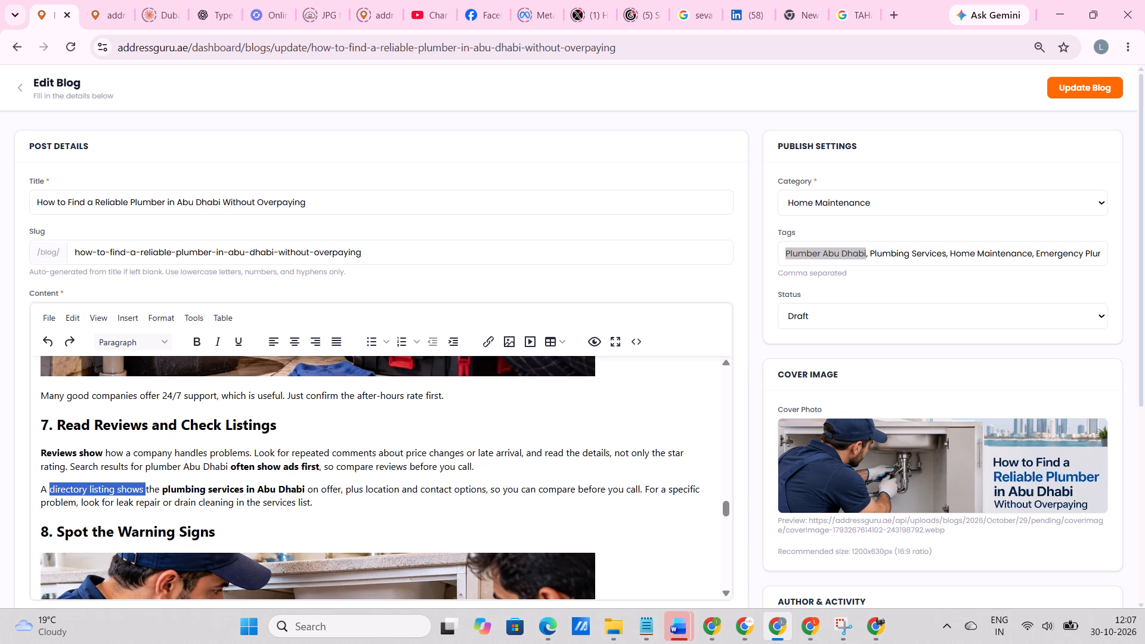
key("ctrl+b")
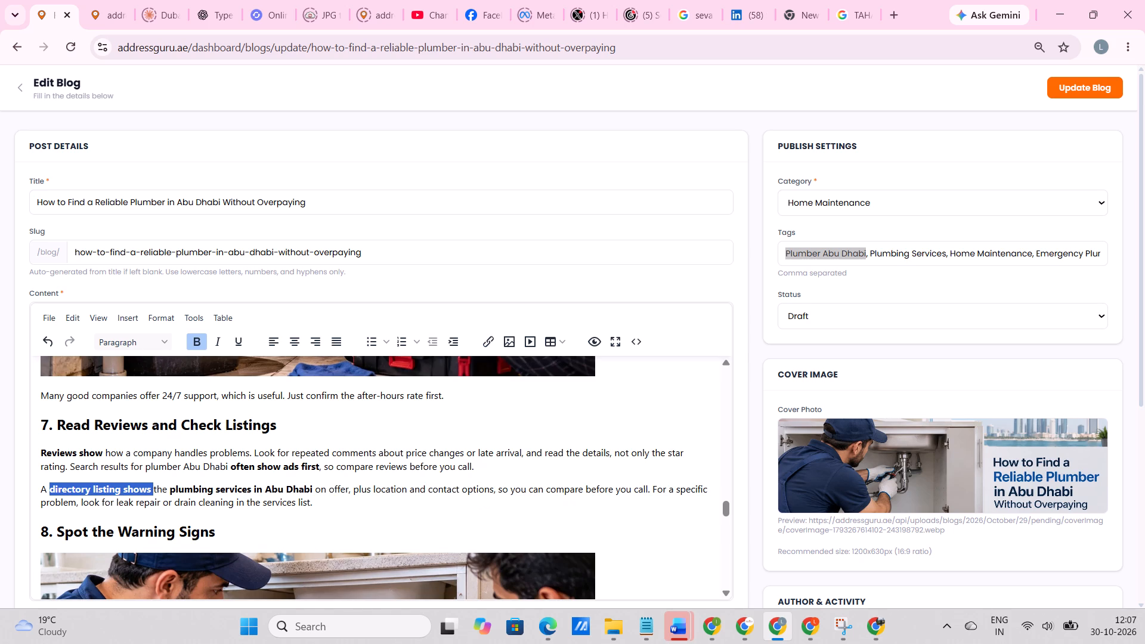
In section 7's second paragraph, remove the bold from "plumbing services in Abu Dhabi" and bold "so you can compare before you call.".
left_click_drag(172, 486, 308, 485)
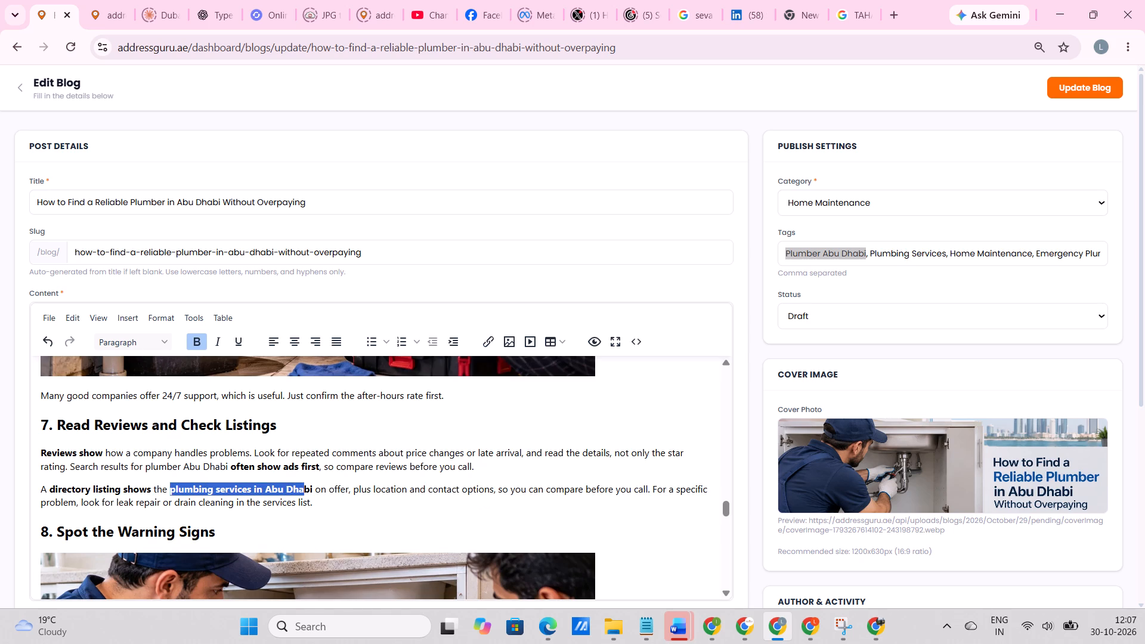
left_click_drag(308, 485, 323, 482)
key("ctrl+b")
left_click(323, 482)
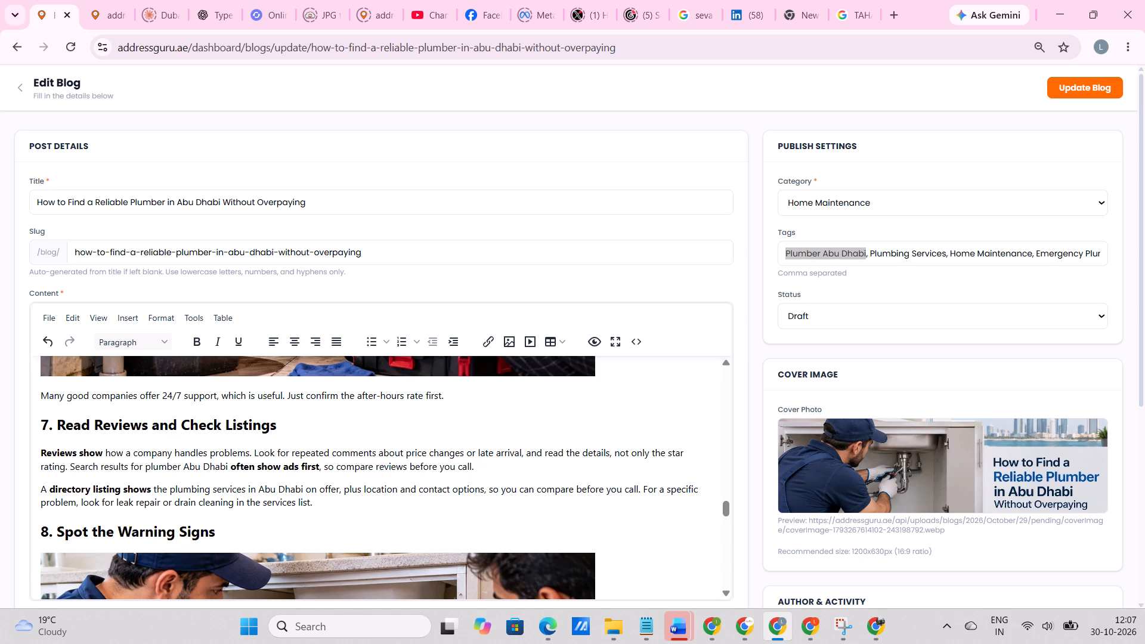
left_click_drag(491, 489, 623, 486)
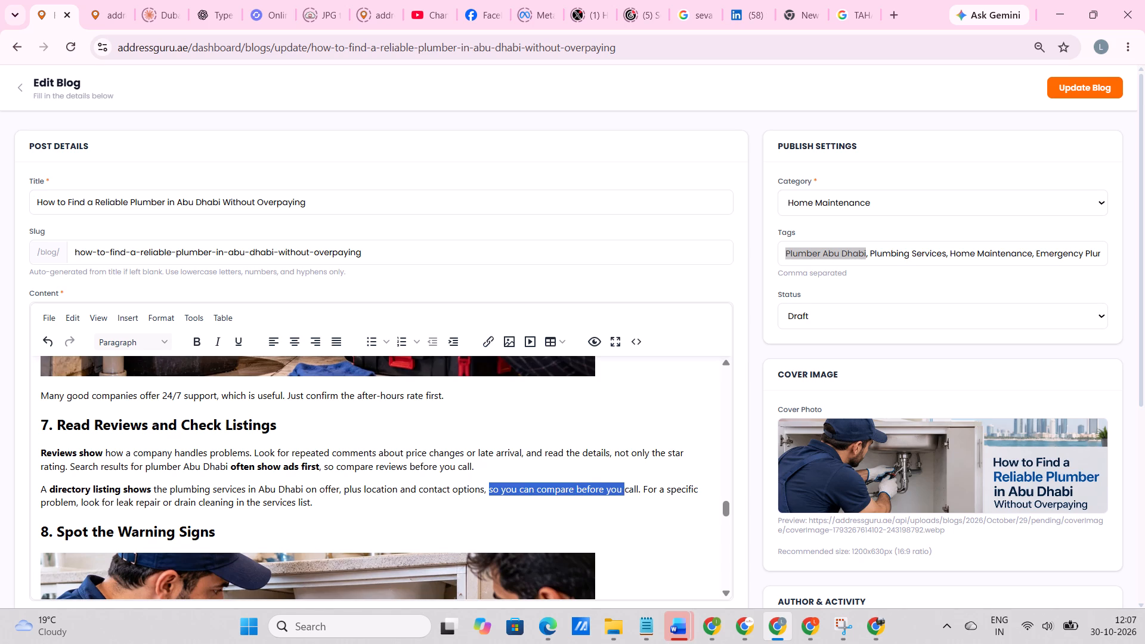
left_click_drag(623, 486, 642, 485)
key("ctrl+b")
left_click(641, 485)
Move the "Not every provider works fairly" line and its warning bullets in section 8 above the image, directly under the heading.
scroll(551, 503, "down", 1)
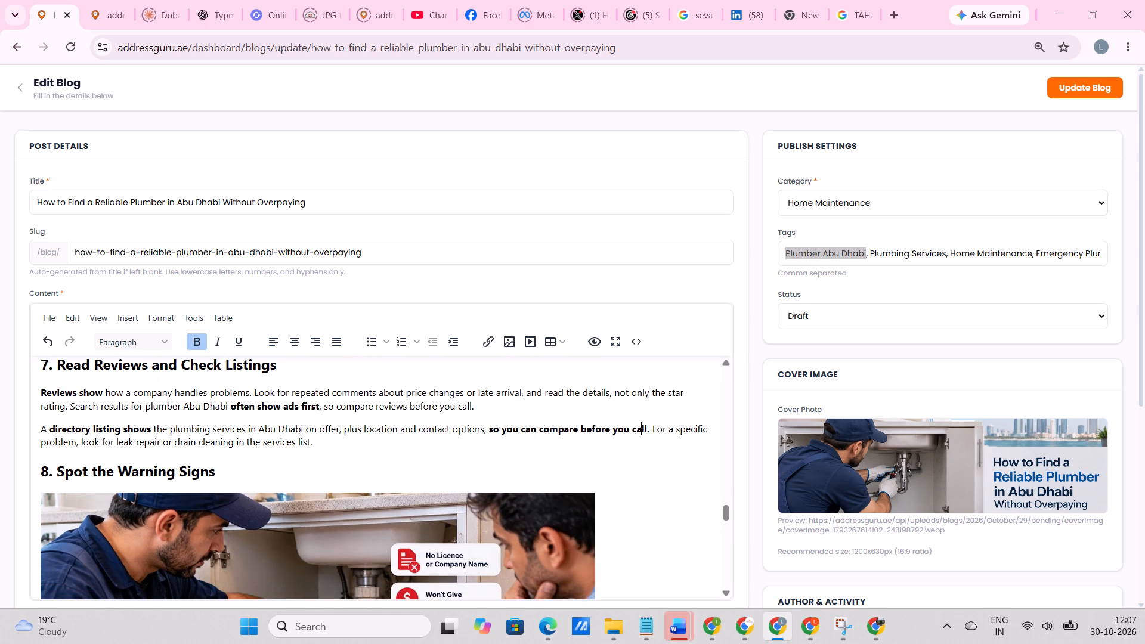
scroll(519, 502, "down", 1)
scroll(341, 494, "down", 6)
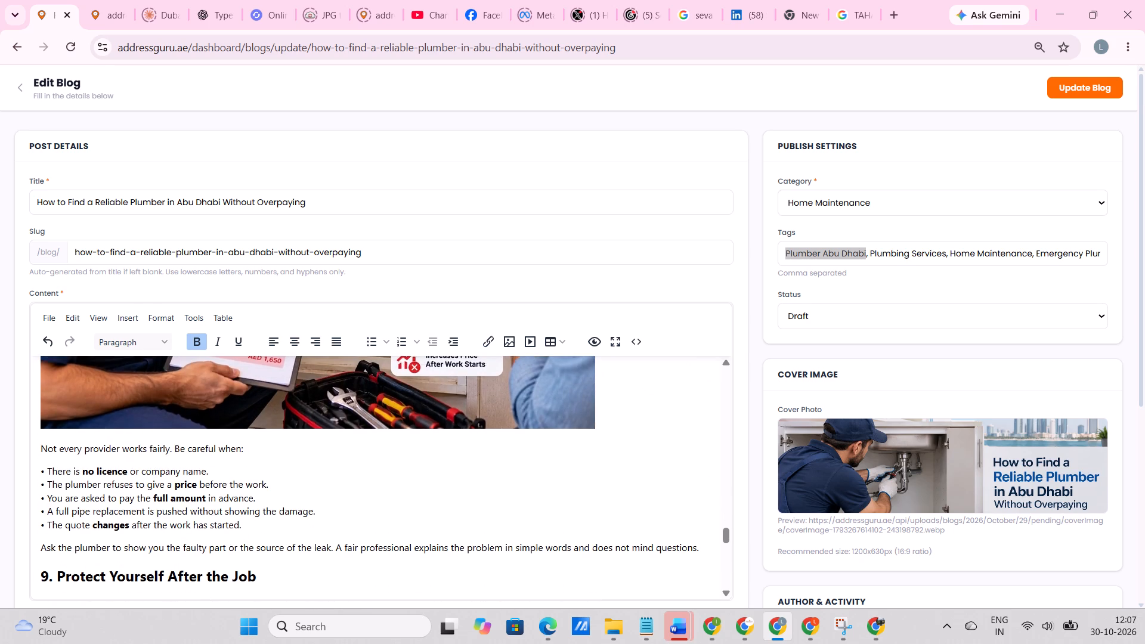
scroll(268, 503, "down", 2)
left_click_drag(262, 490, 51, 463)
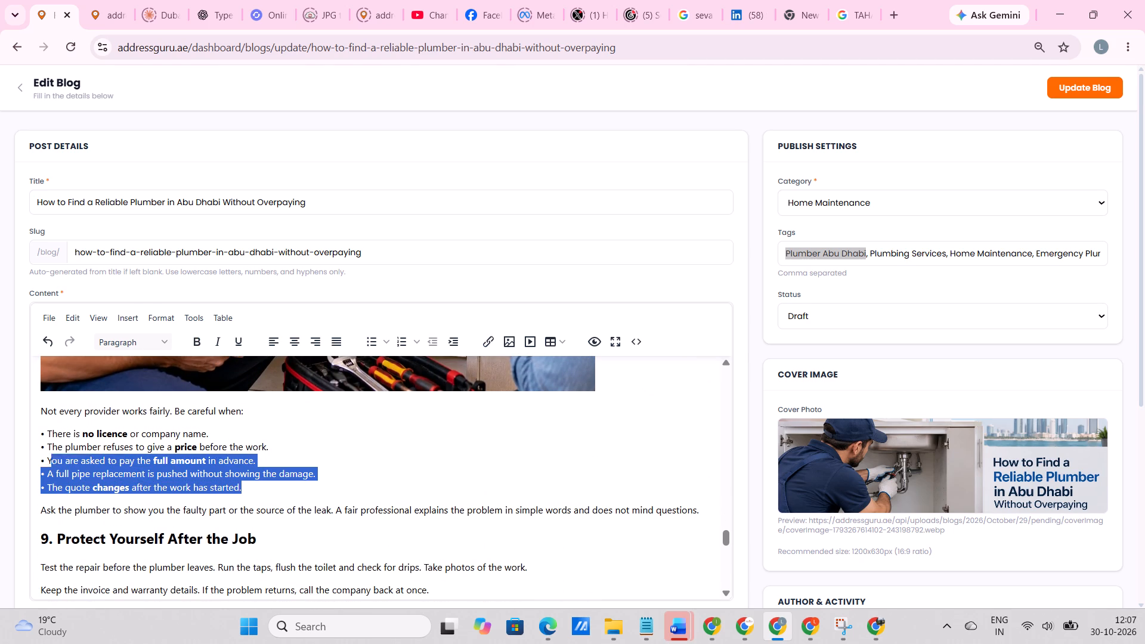
left_click_drag(51, 463, 33, 416)
key("ctrl+c")
key("BackSpace")
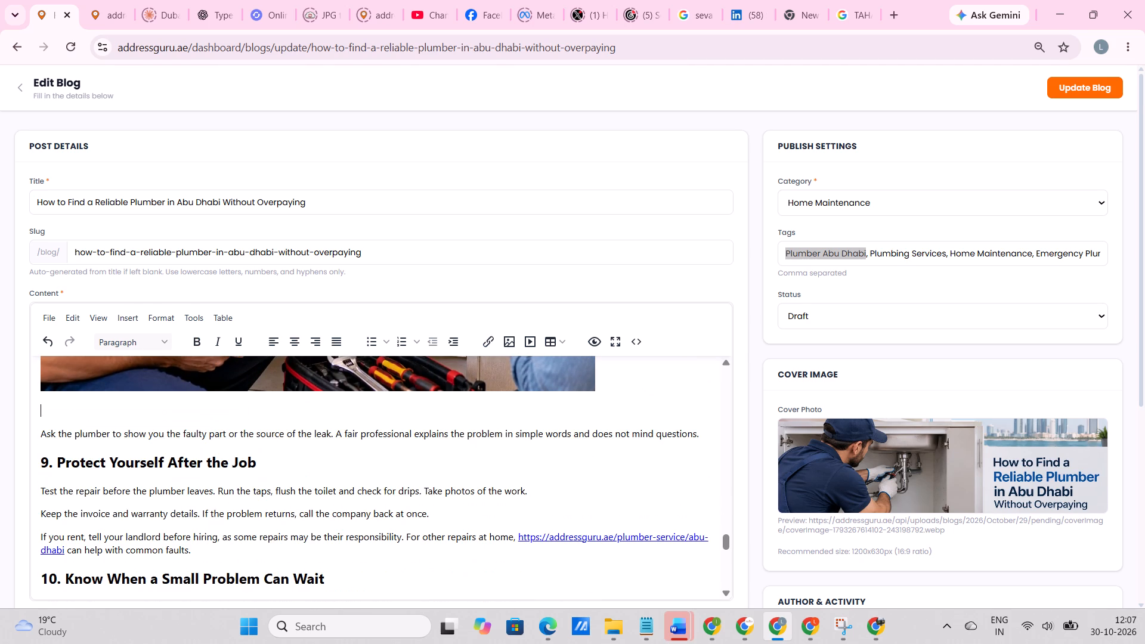
key("BackSpace")
scroll(502, 455, "up", 4)
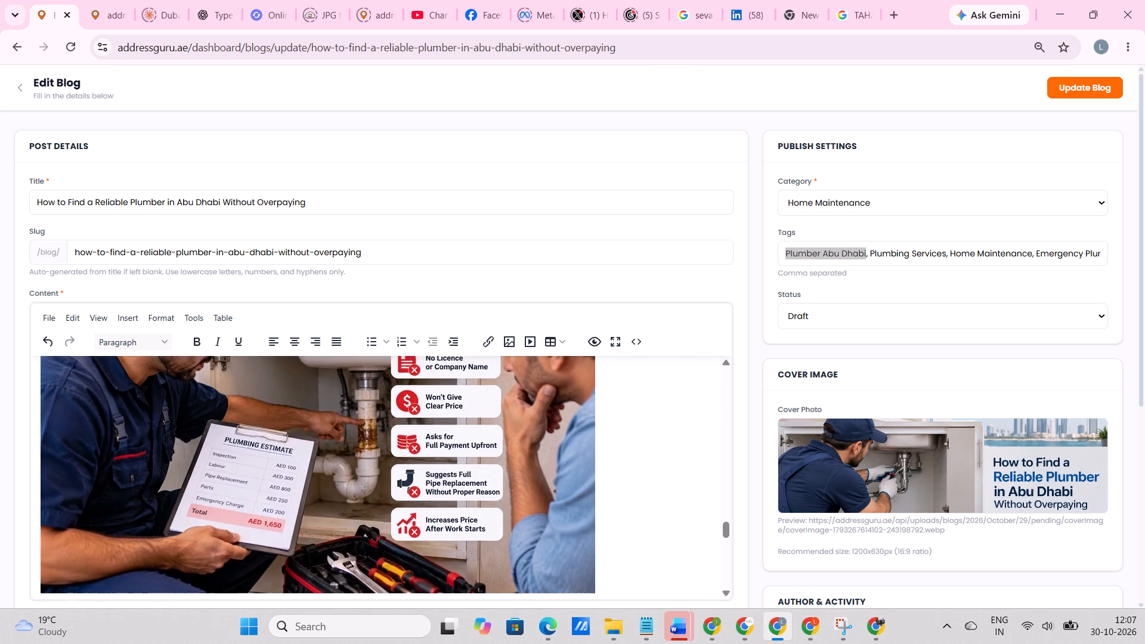
scroll(502, 456, "up", 1)
left_click(259, 448)
key("Return")
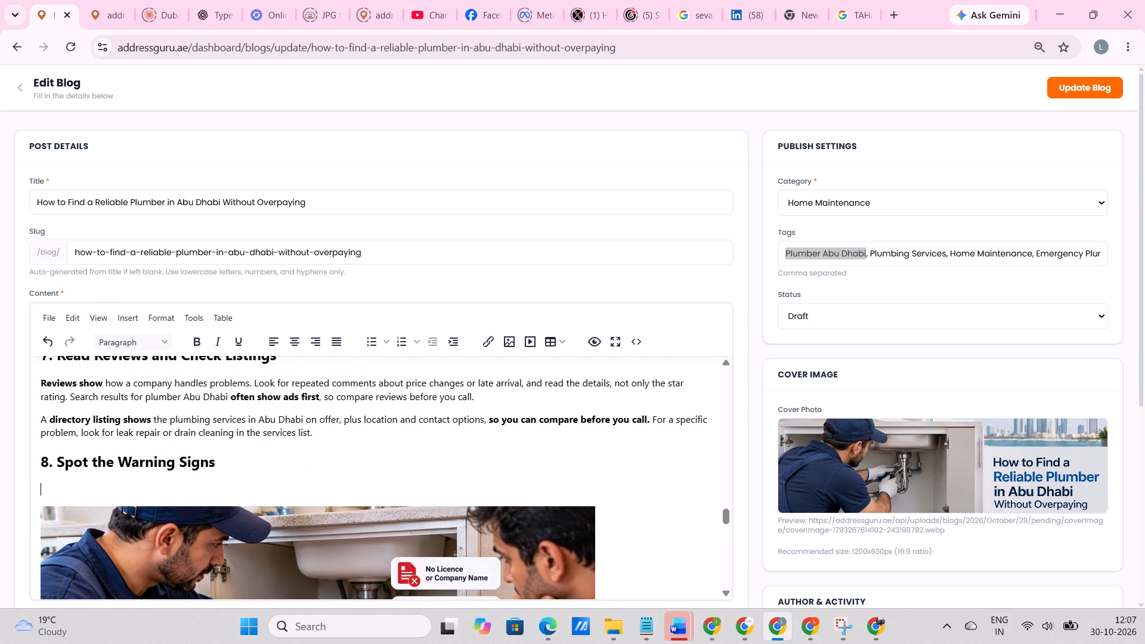
key("ctrl+v")
Format section 8's "Not every provider works fairly. Be careful when:" line as Heading 3.
left_click(188, 487)
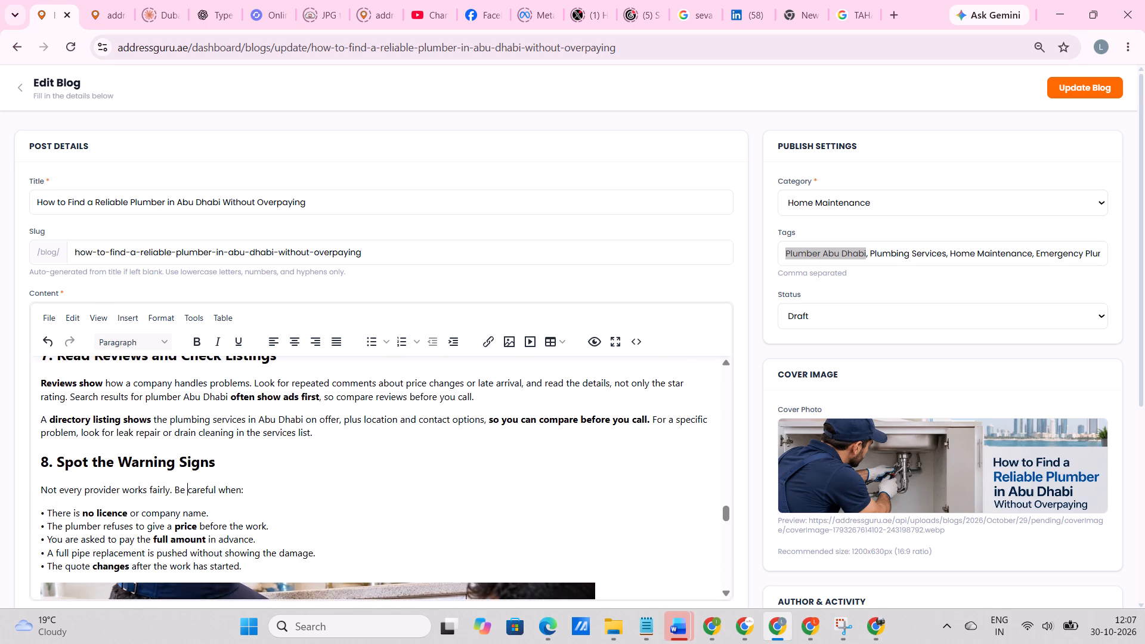
left_click(133, 345)
left_click(153, 425)
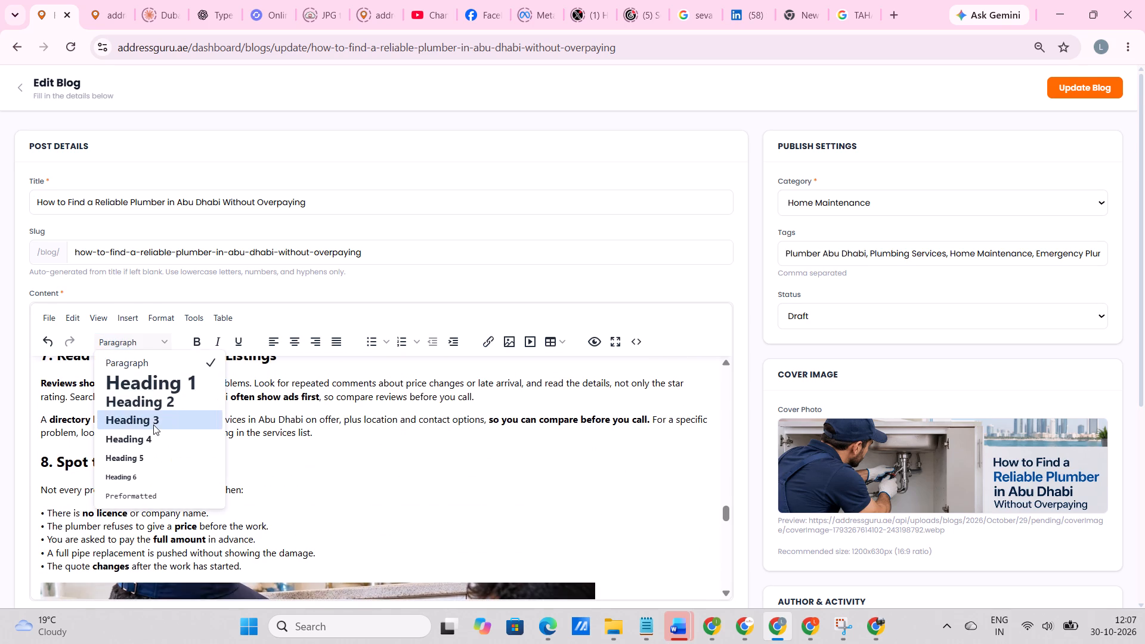
Extend the bold in section 8's second warning bullet to cover "refuses to give a price".
scroll(262, 492, "down", 1)
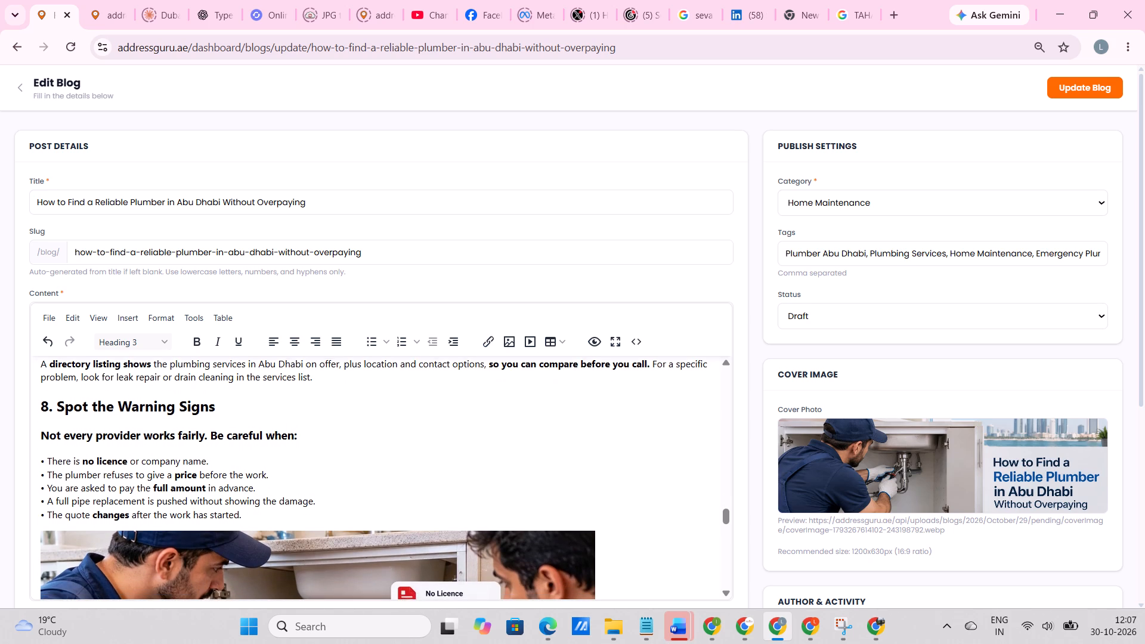
scroll(154, 489, "down", 1)
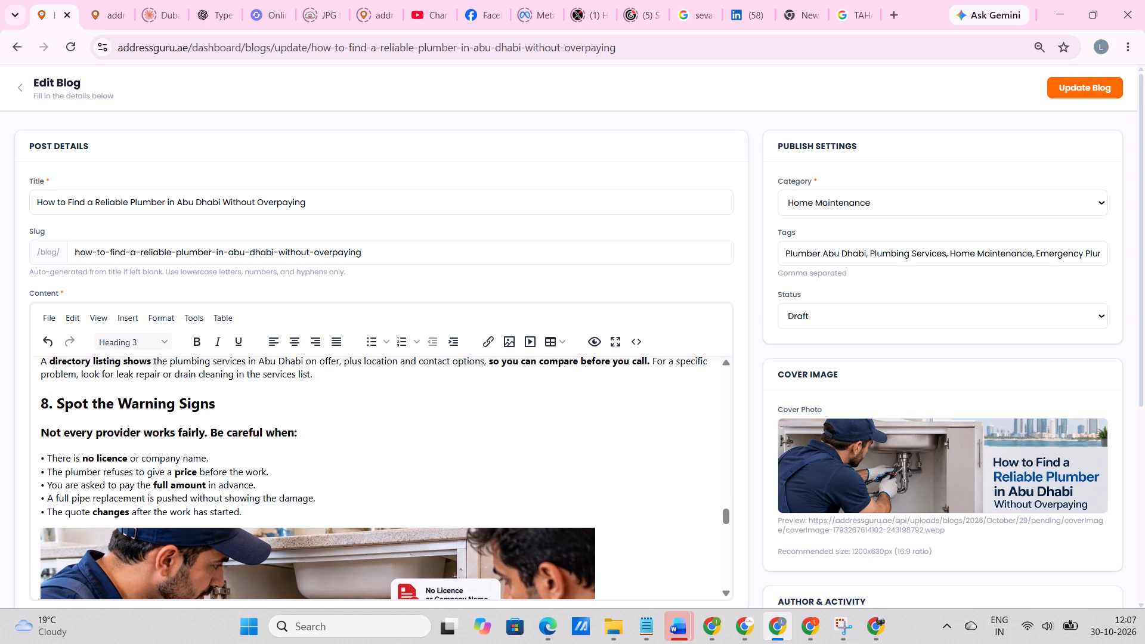
left_click_drag(129, 460, 81, 462)
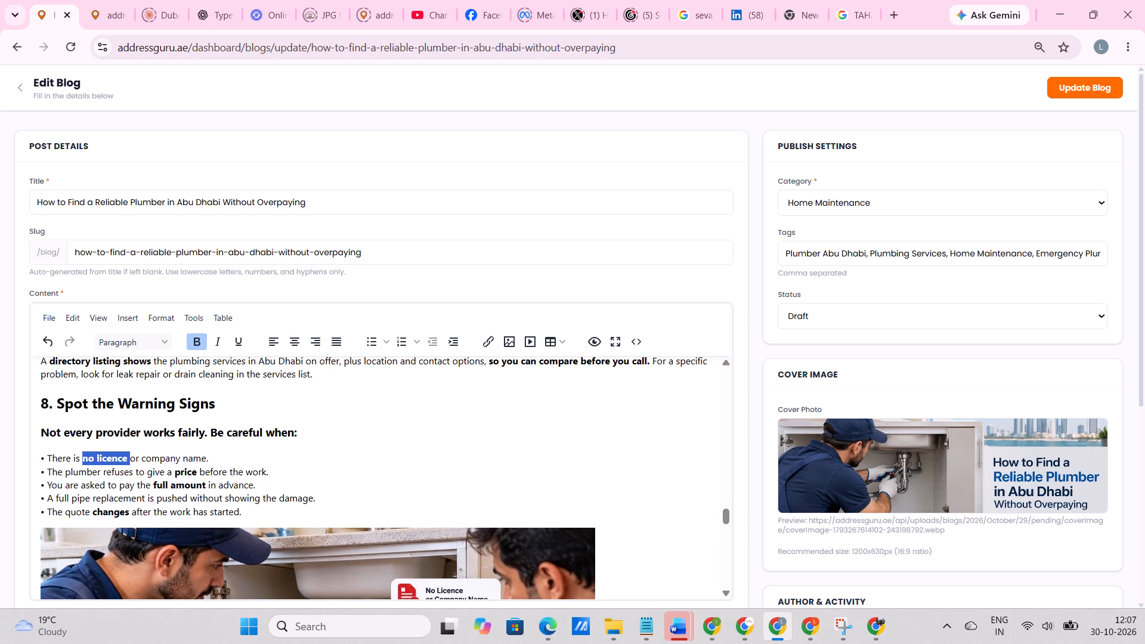
left_click(85, 468)
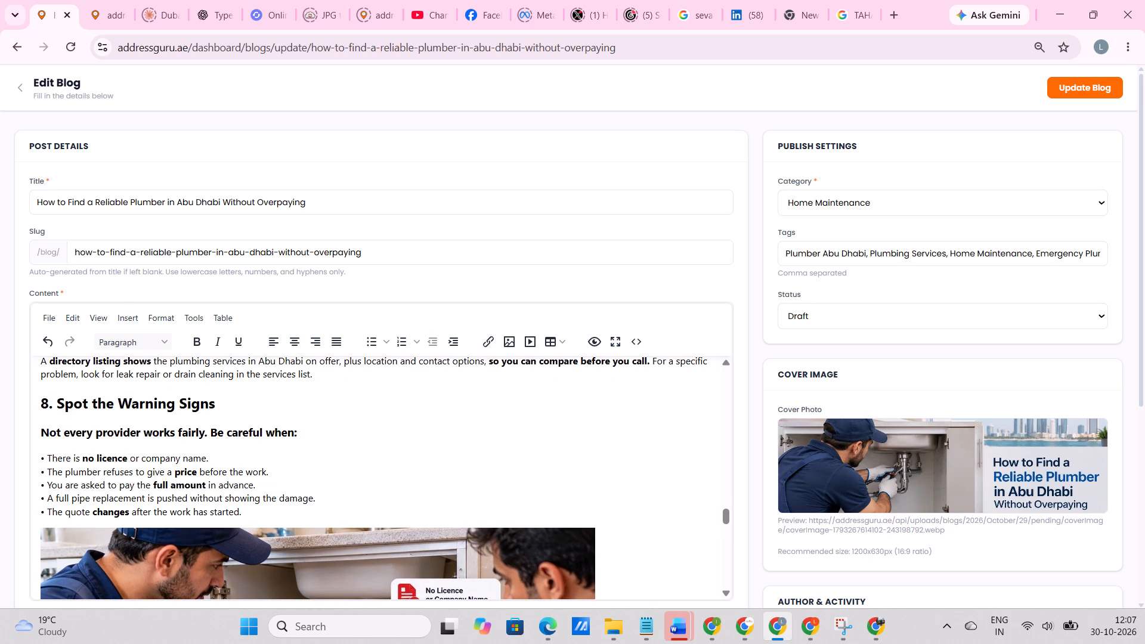
left_click_drag(103, 472, 181, 471)
key("ctrl+b")
left_click(181, 471)
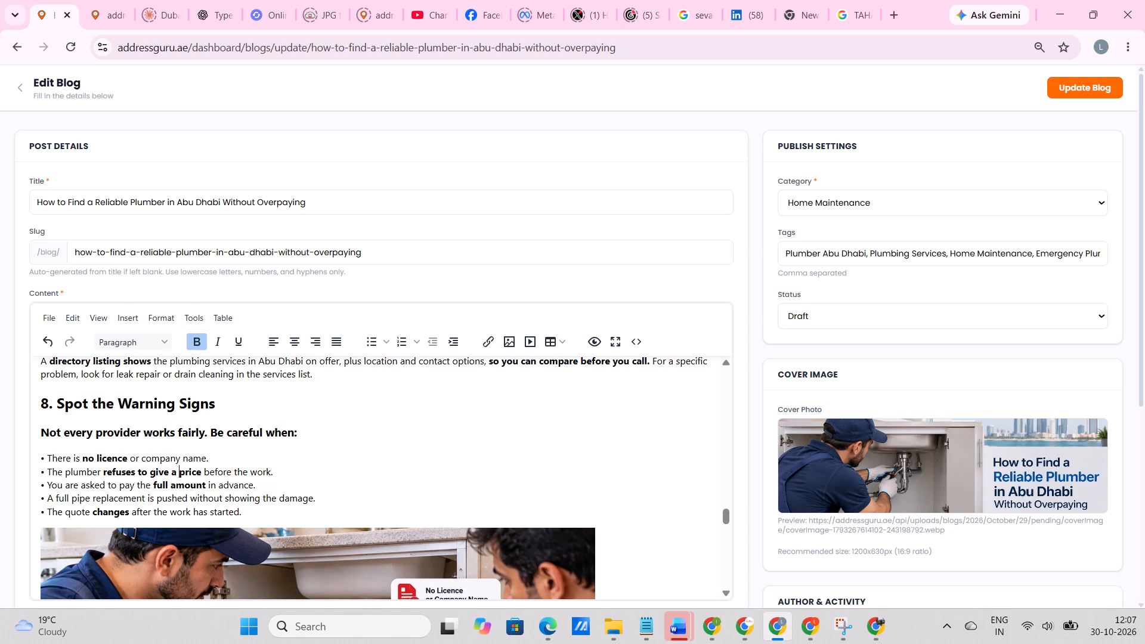
Make section 8's whole third warning bullet plain text by removing the bold from "full amount in advance.".
left_click_drag(150, 485, 194, 483)
left_click(204, 483)
left_click_drag(205, 483, 261, 484)
key("ctrl+b")
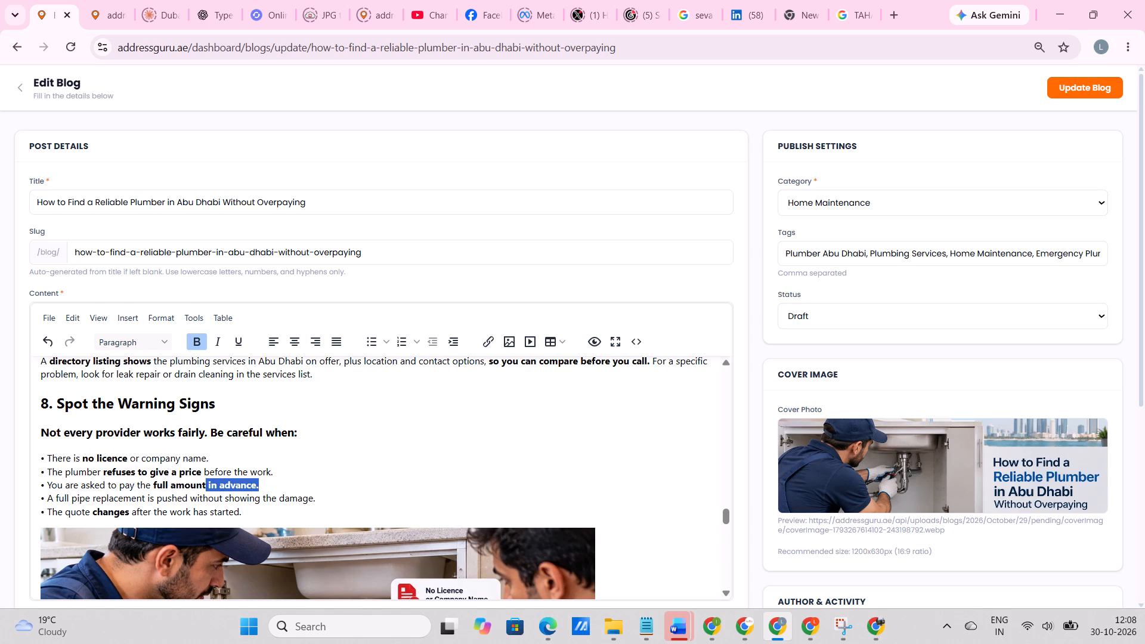
triple_click(261, 484, "ctrl")
double_click(261, 484)
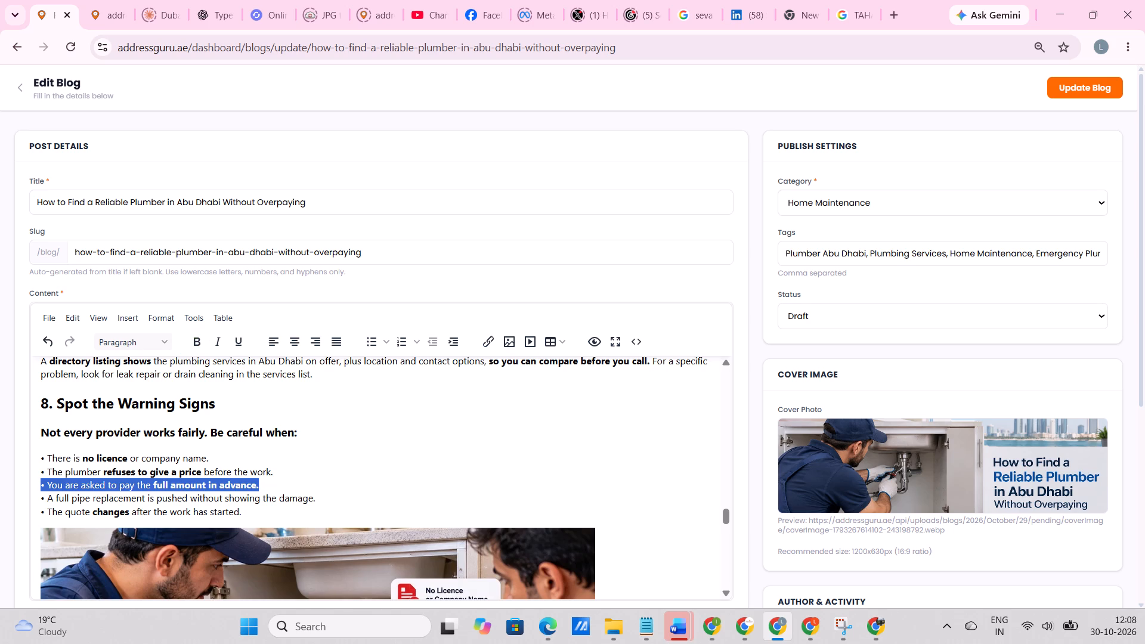
key("ctrl+b")
key("ctrl+b")
left_click(259, 484)
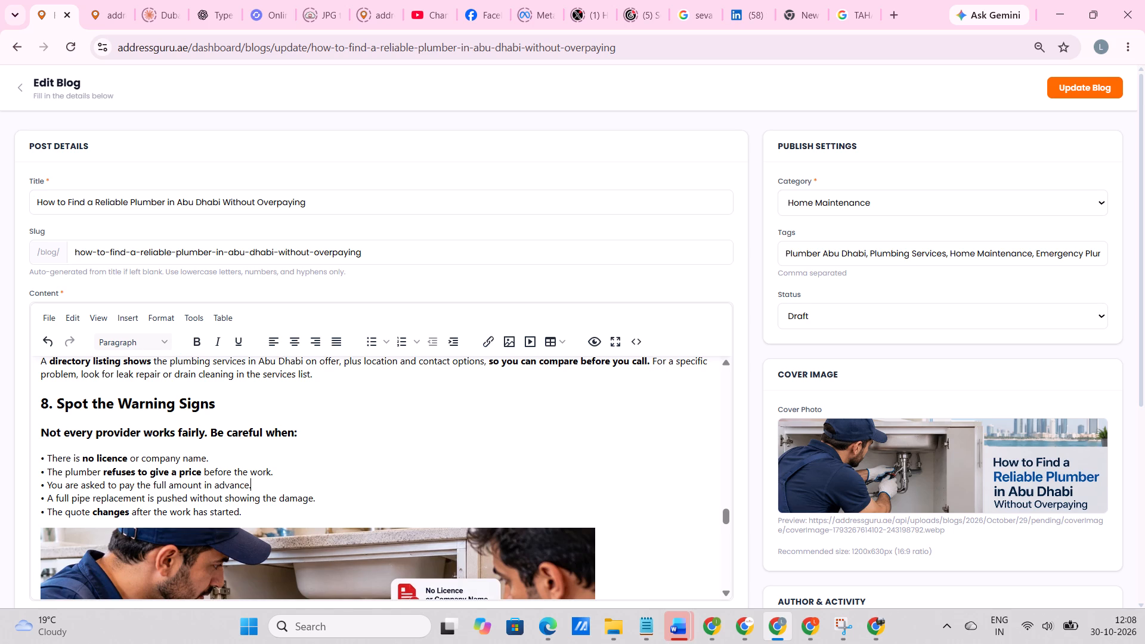
Extend the bold in section 8's last warning bullet to cover "quote changes after the work".
triple_click(75, 512)
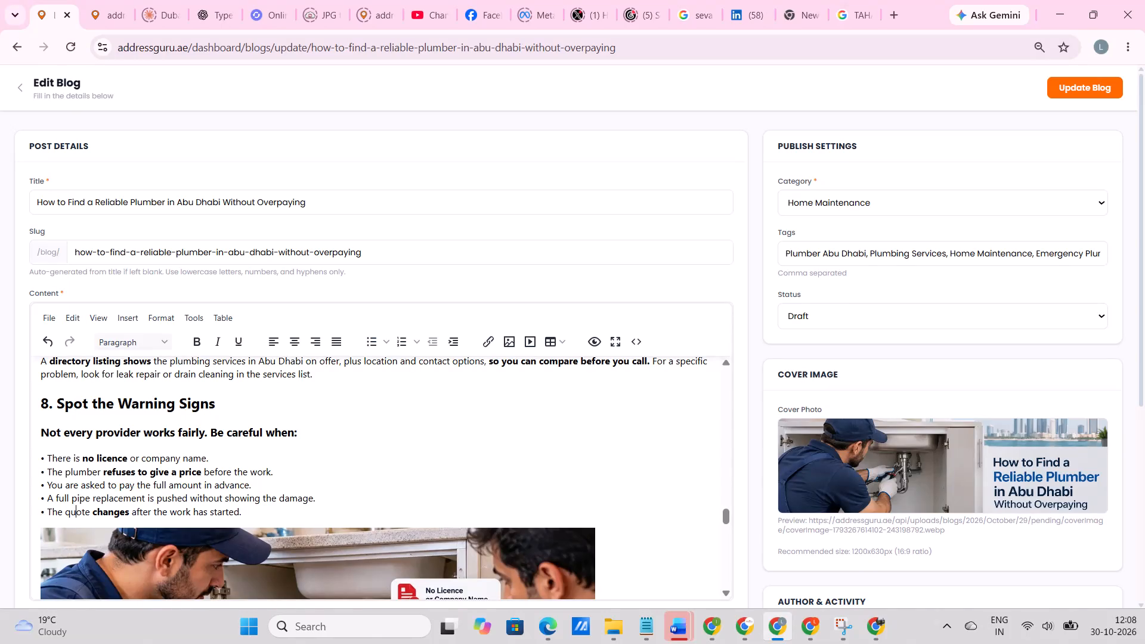
triple_click(75, 512)
key("ctrl+b")
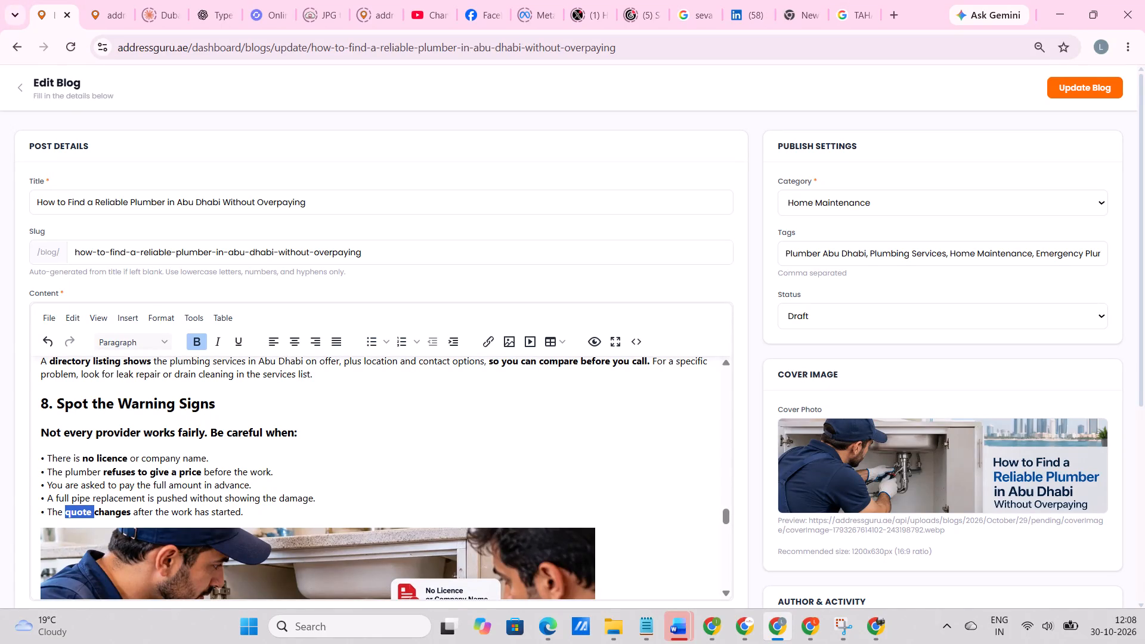
left_click_drag(192, 511, 128, 512)
key("ctrl+b")
key("ctrl+b")
left_click(128, 512)
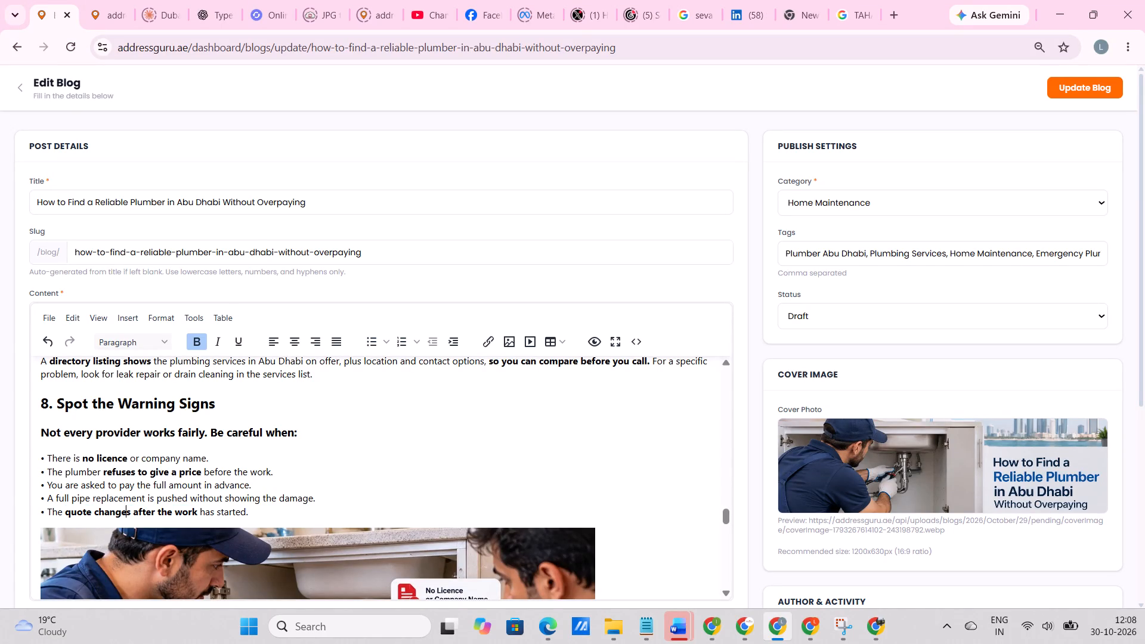
Review the article's remaining content from section 8 through the table and Conclusion, checking bolding and layout.
scroll(231, 492, "down", 3)
scroll(377, 479, "up", 1)
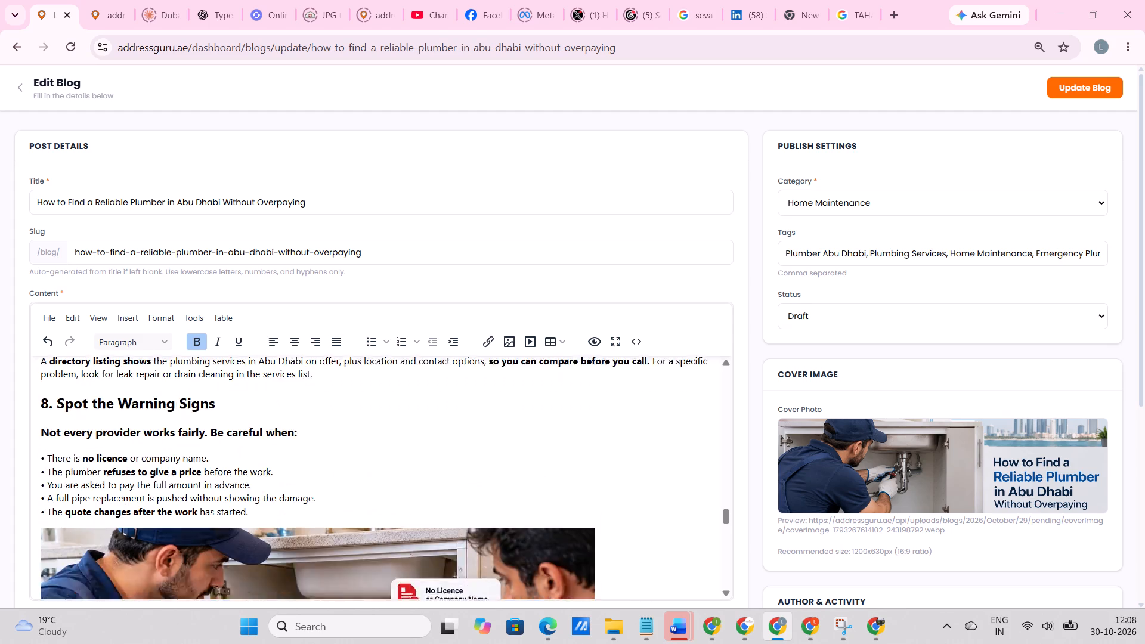
scroll(388, 477, "up", 1)
scroll(388, 477, "down", 5)
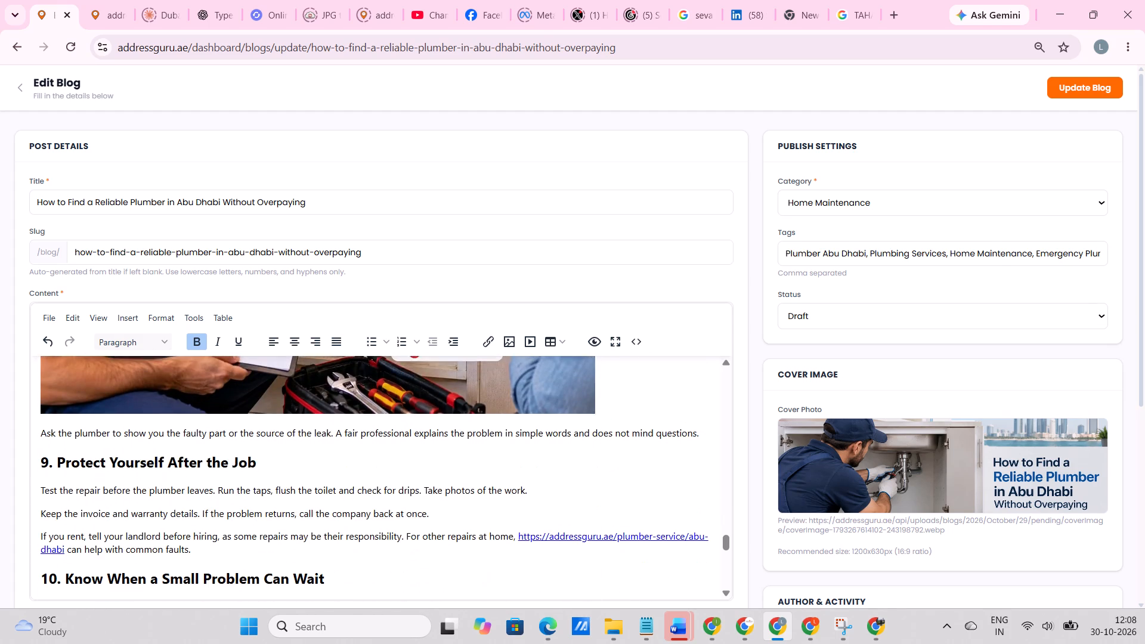
scroll(386, 478, "down", 9)
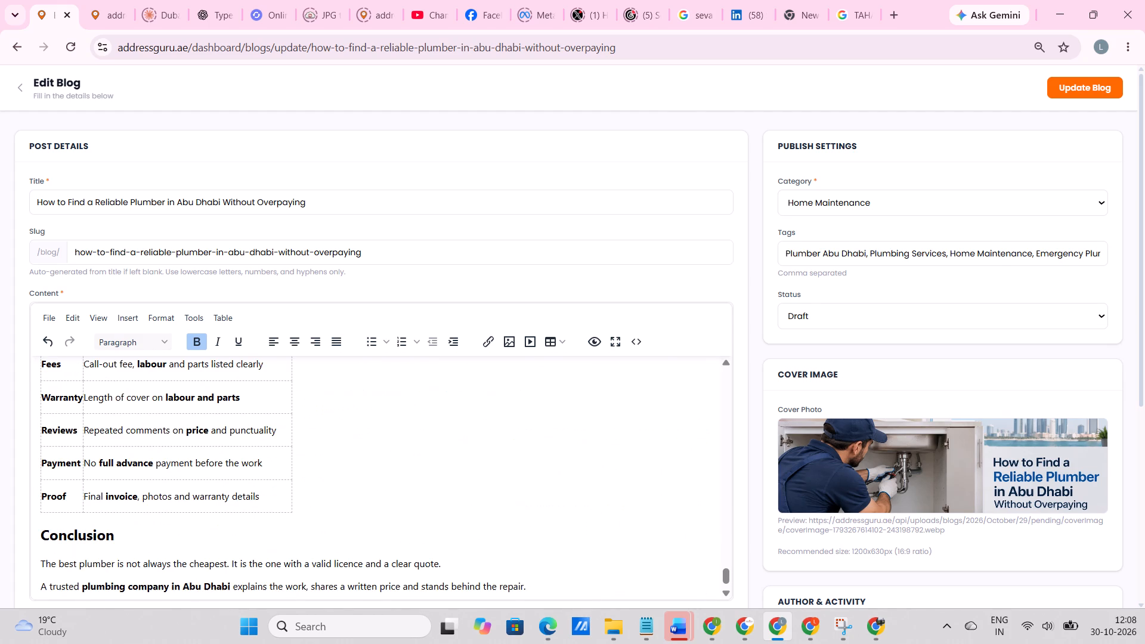
scroll(386, 478, "up", 4)
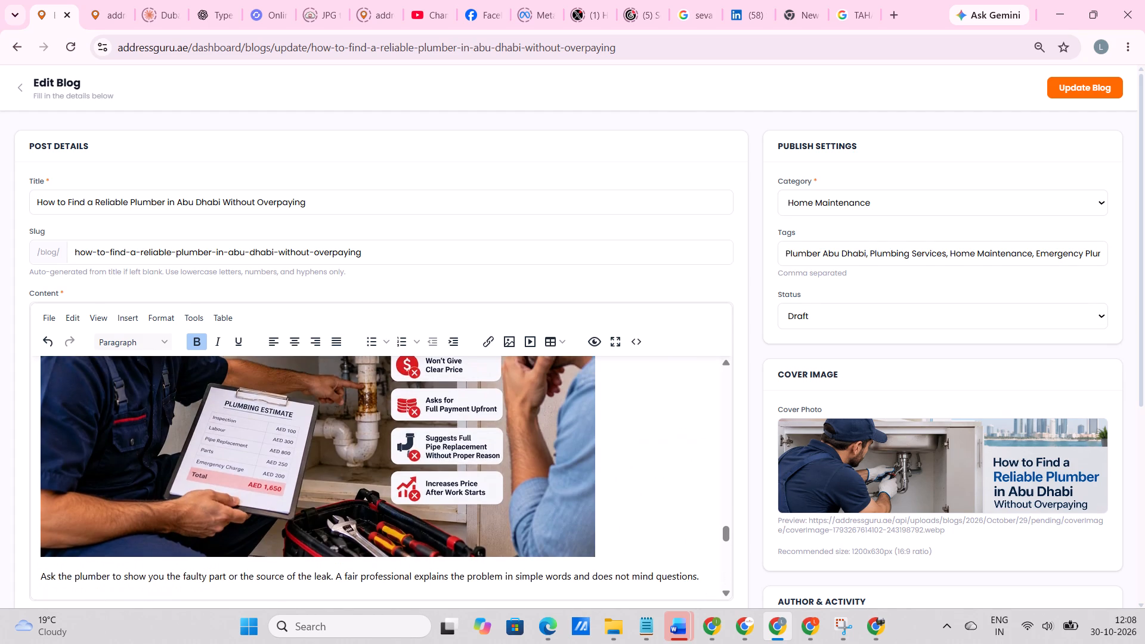
scroll(378, 484, "down", 1)
scroll(274, 484, "down", 1)
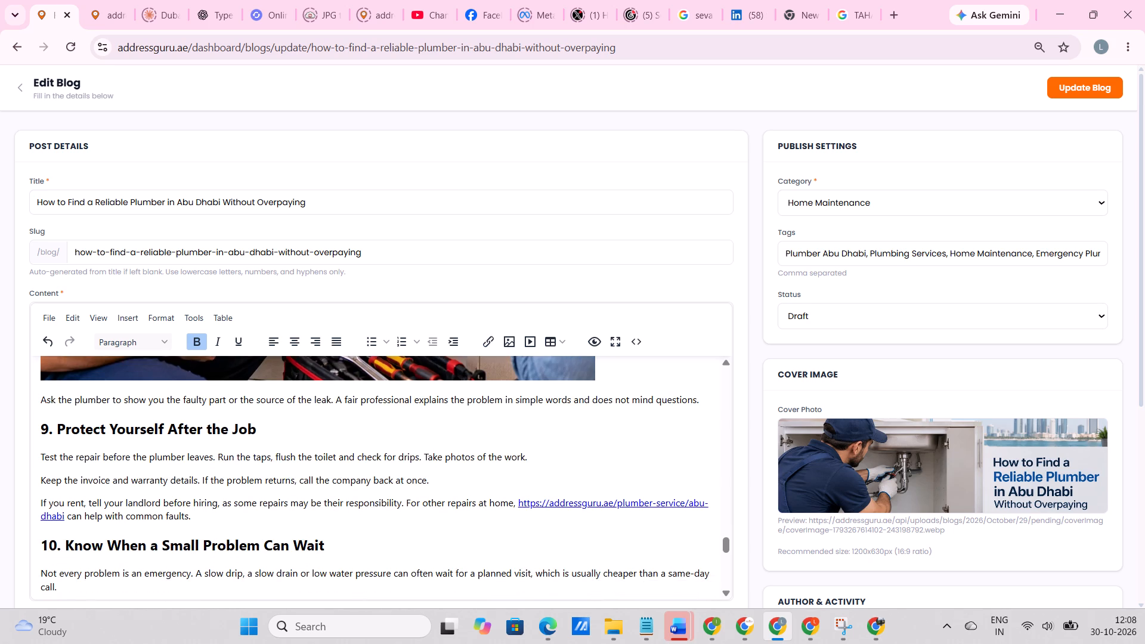
scroll(204, 486, "down", 1)
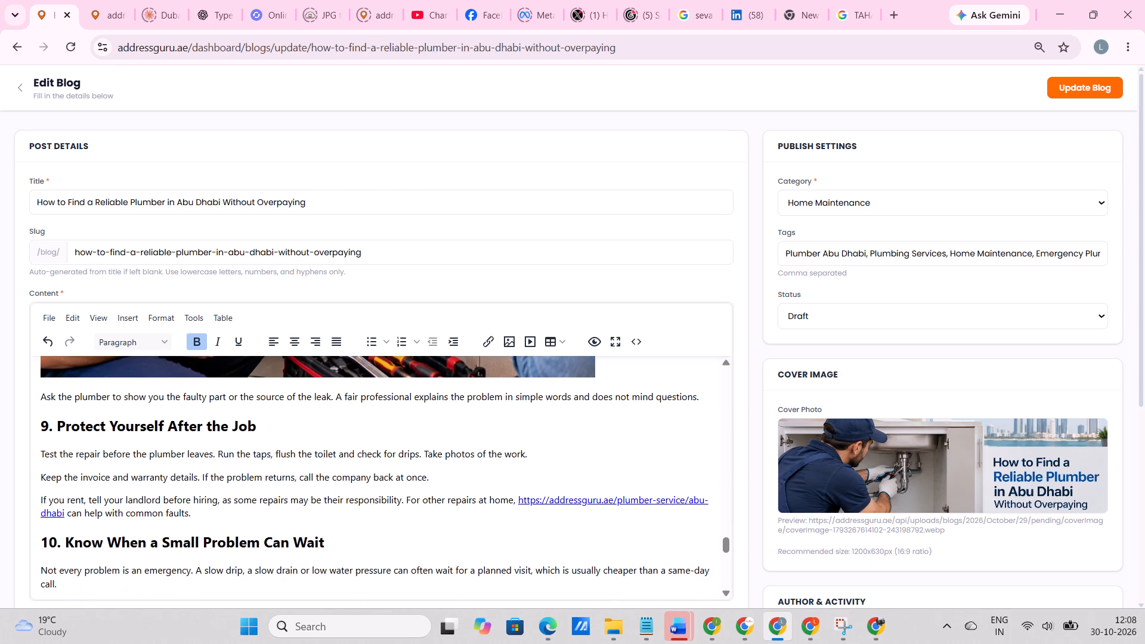
Bold "Test the repair" at the start of section 9's first paragraph.
left_click(38, 472)
left_click_drag(102, 456, 42, 456)
key("ctrl+b")
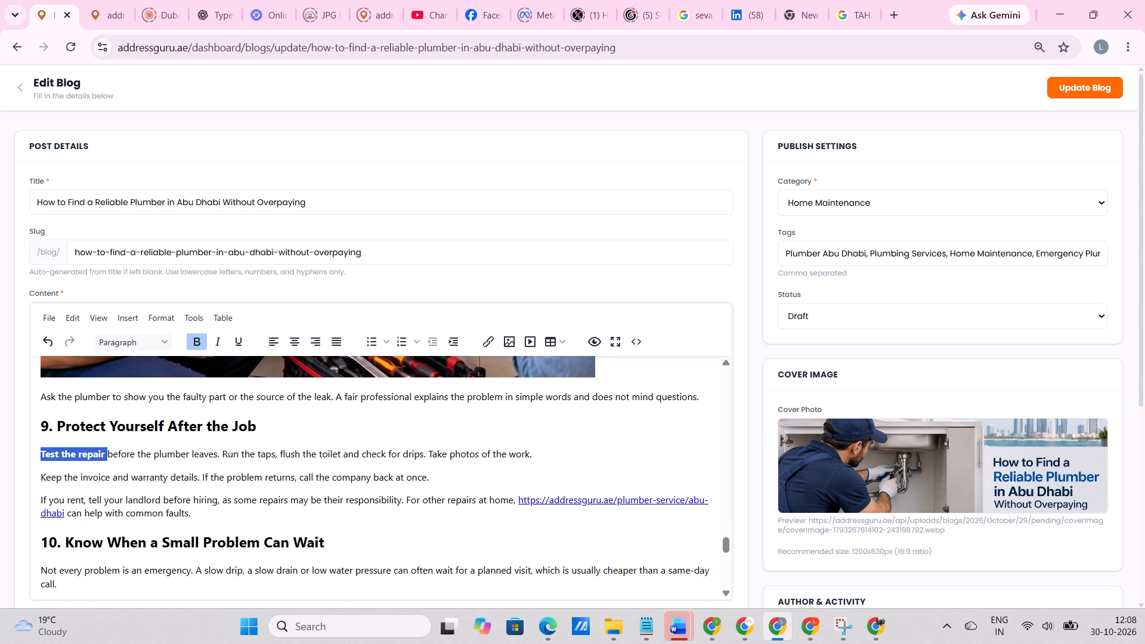
Join the "Keep the invoice and warranty details" paragraph onto section 9's first paragraph, separated by a space.
left_click(46, 479)
key("Left")
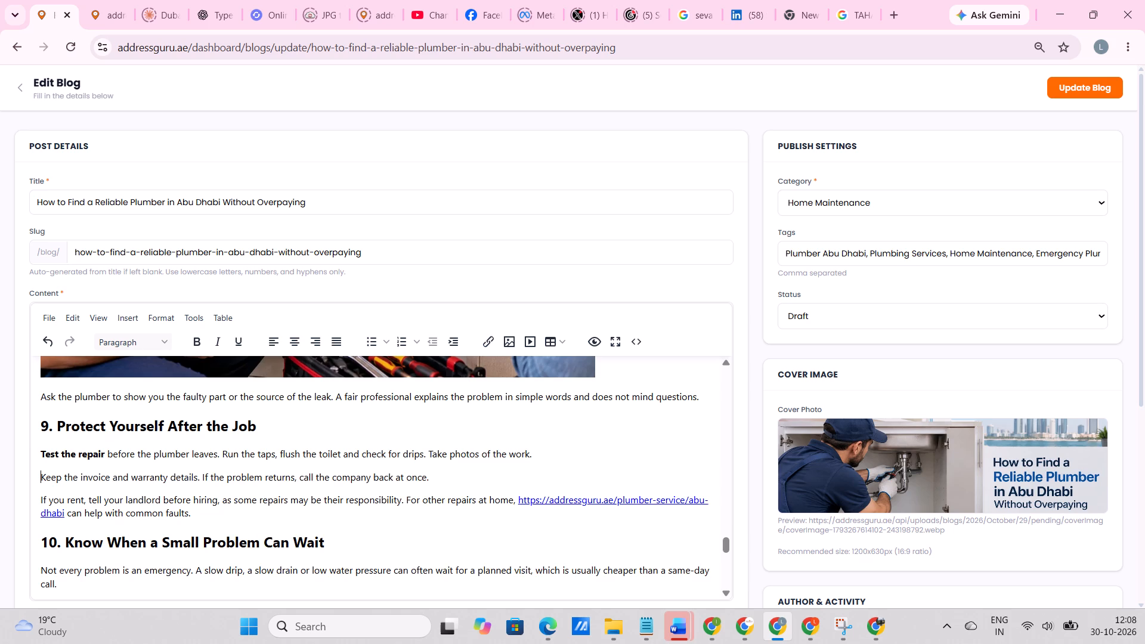
key("BackSpace")
key("space")
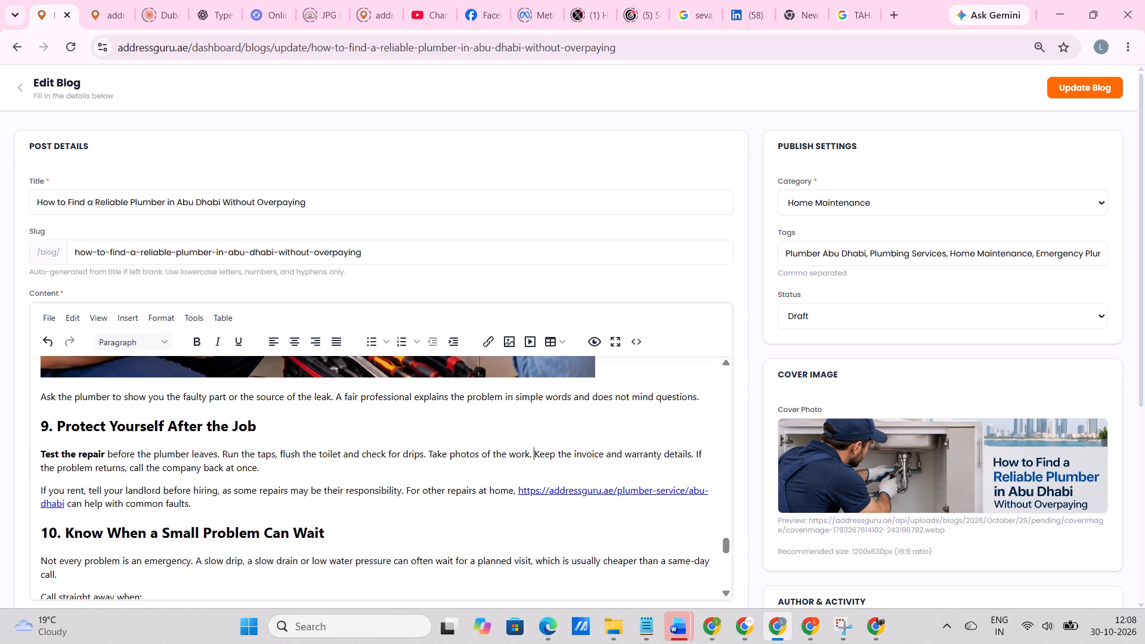
Bold the sentence "Keep the invoice and warranty details." in section 9's first paragraph.
left_click_drag(533, 450, 592, 453)
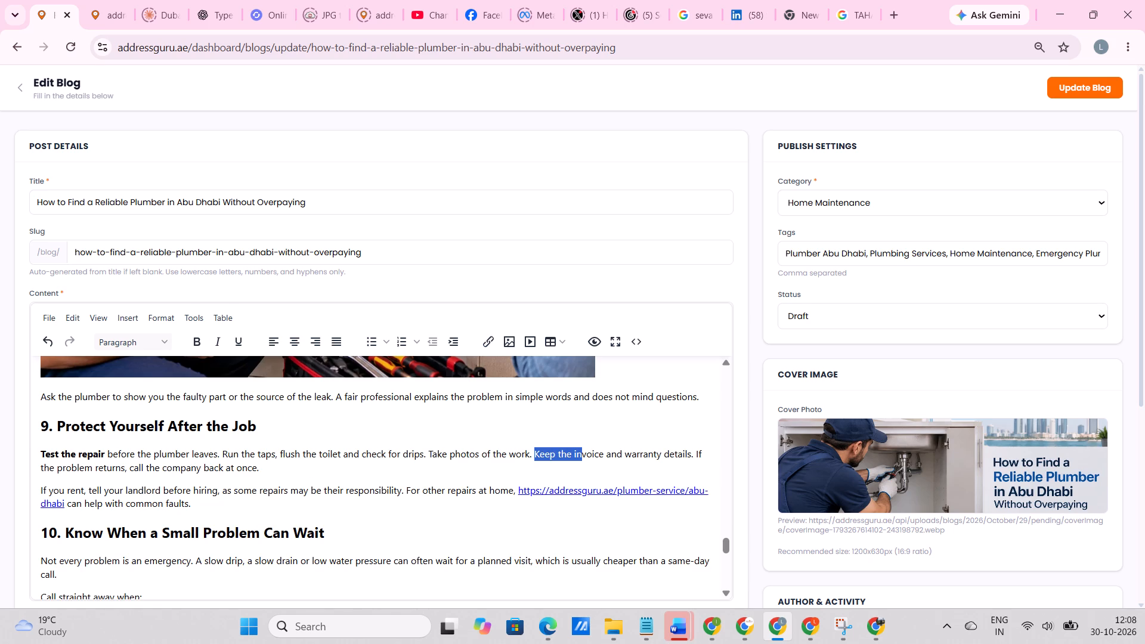
left_click_drag(592, 453, 694, 449)
key("ctrl+b")
left_click(635, 459)
Bold "repairs may be their responsibility" in section 9's "If you rent" paragraph.
scroll(332, 490, "down", 1)
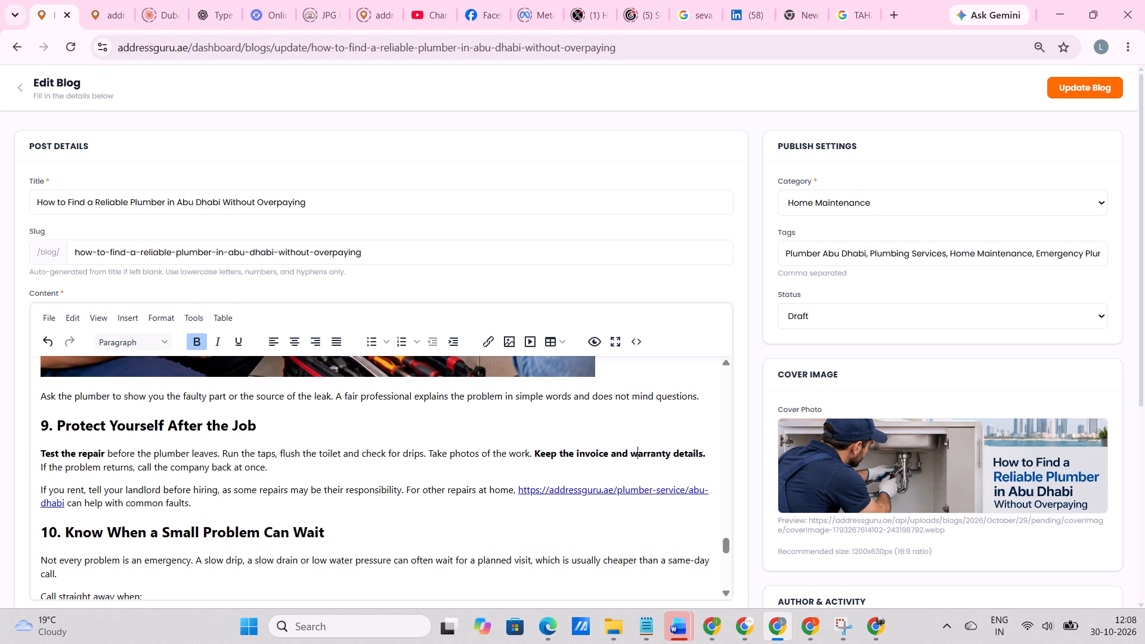
scroll(239, 490, "down", 1)
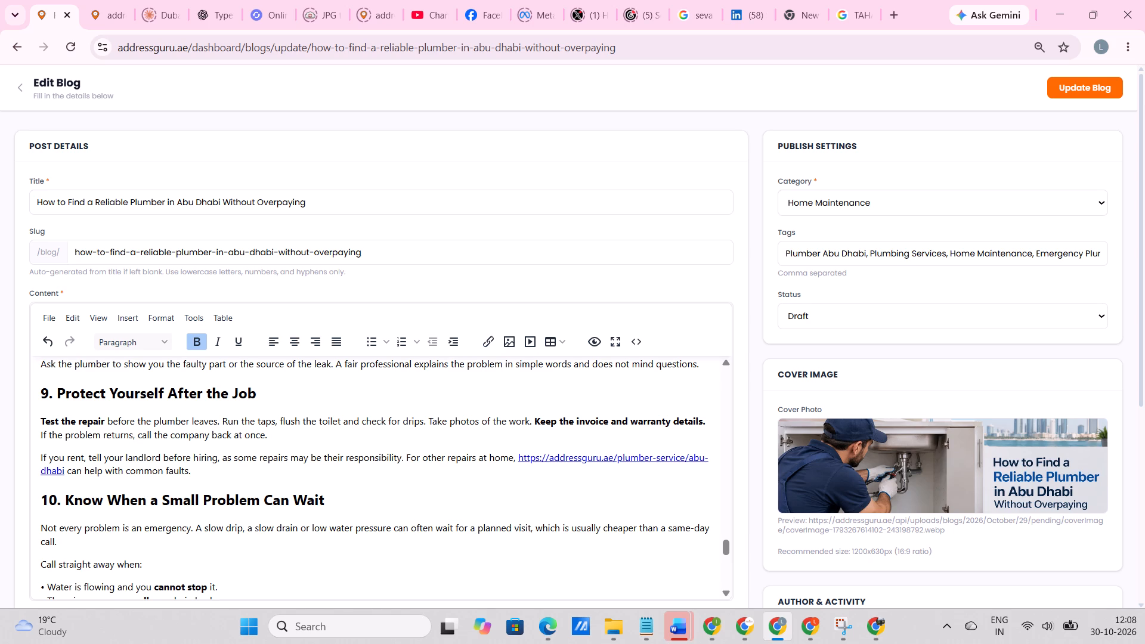
left_click_drag(259, 457, 273, 456)
left_click_drag(273, 456, 401, 453)
key("ctrl+b")
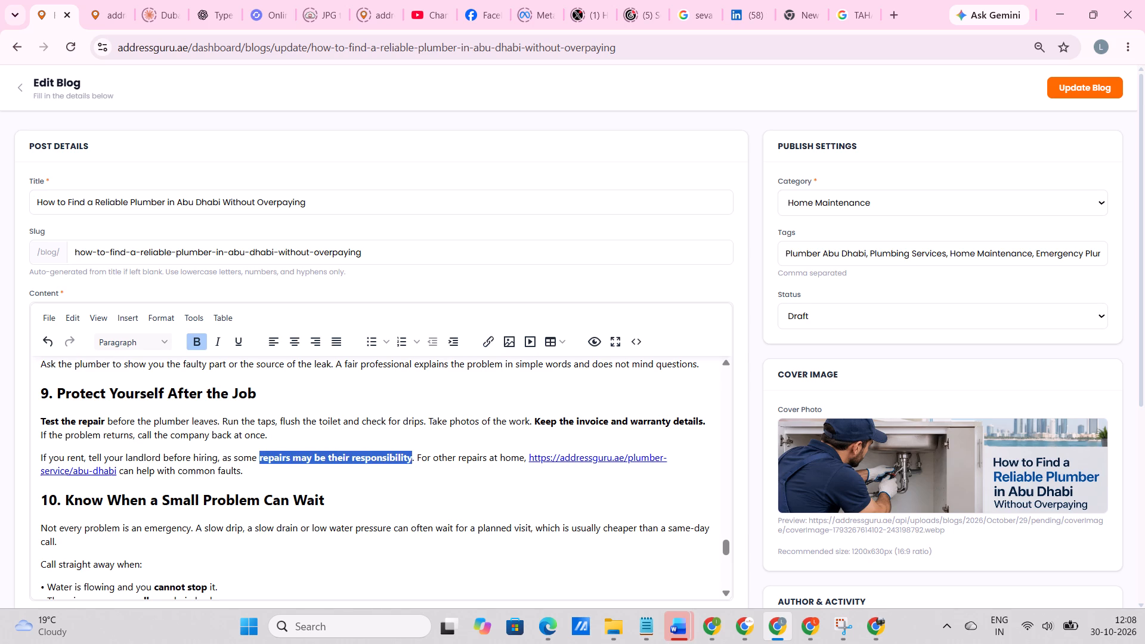
Copy the web address of the published blog "Apartment Repairs in Dubai: Who Pays, Tenant or Landlord?" and return to the plumber draft.
left_click(749, 626)
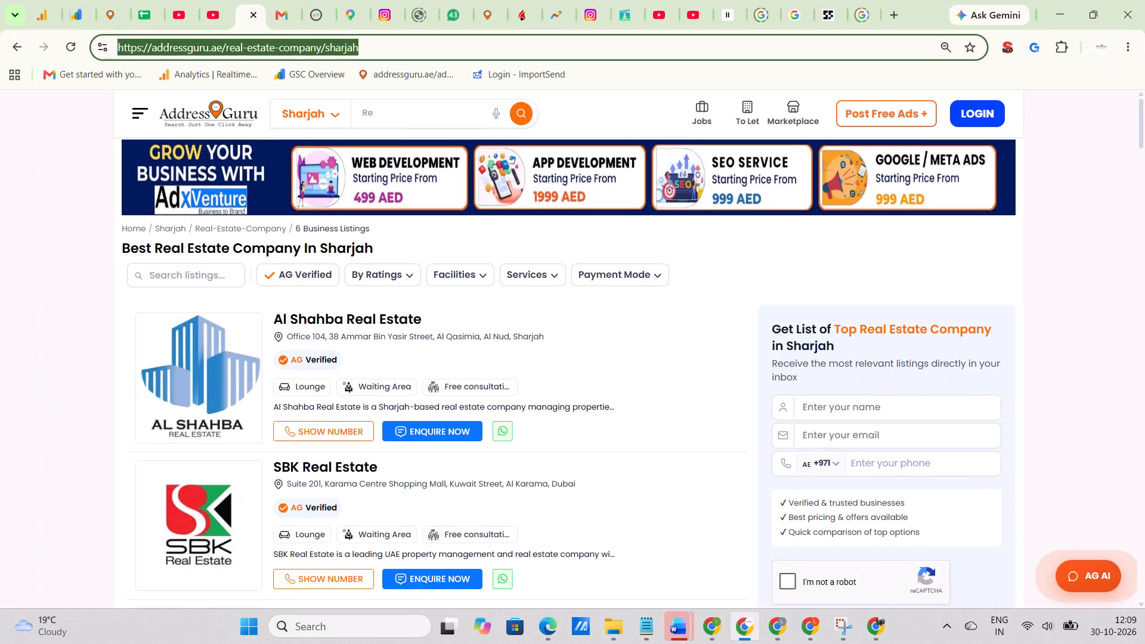
left_click(108, 0)
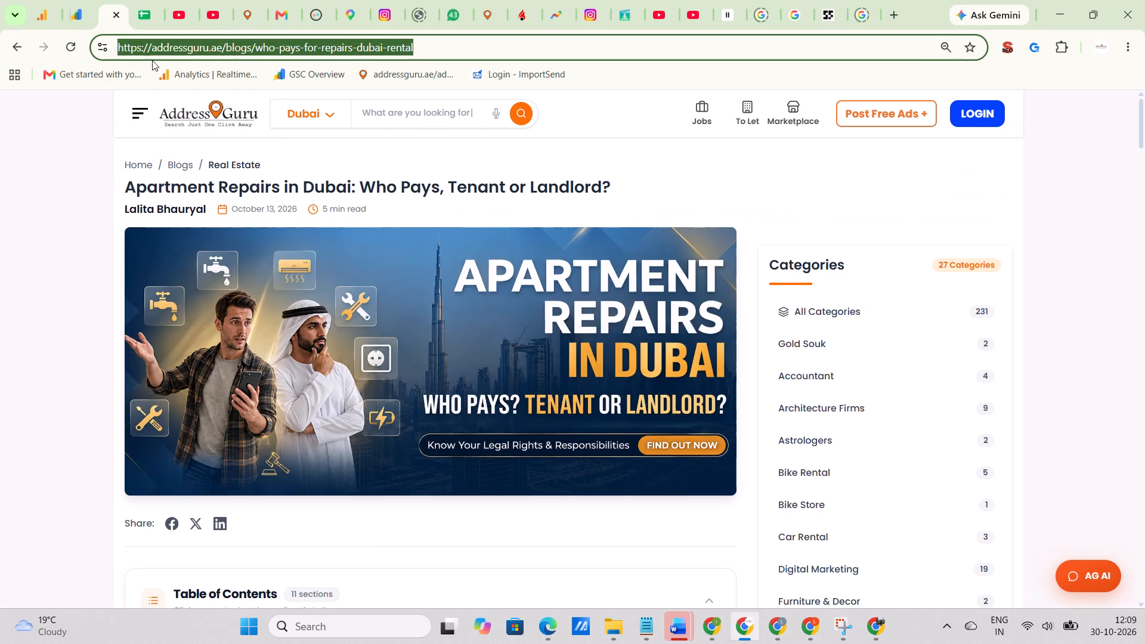
key("ctrl+c")
left_click(1063, 6)
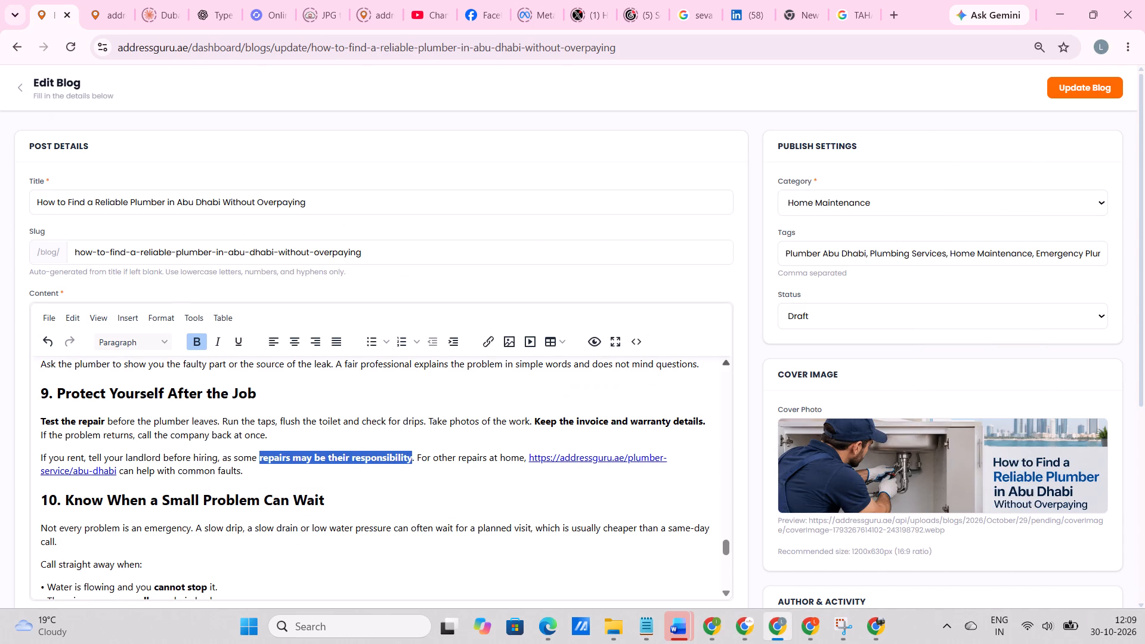
Capture a screenshot snip of section 9's "If you rent" paragraph, including its plumber-service link.
left_click_drag(417, 453, 426, 465)
left_click(432, 445)
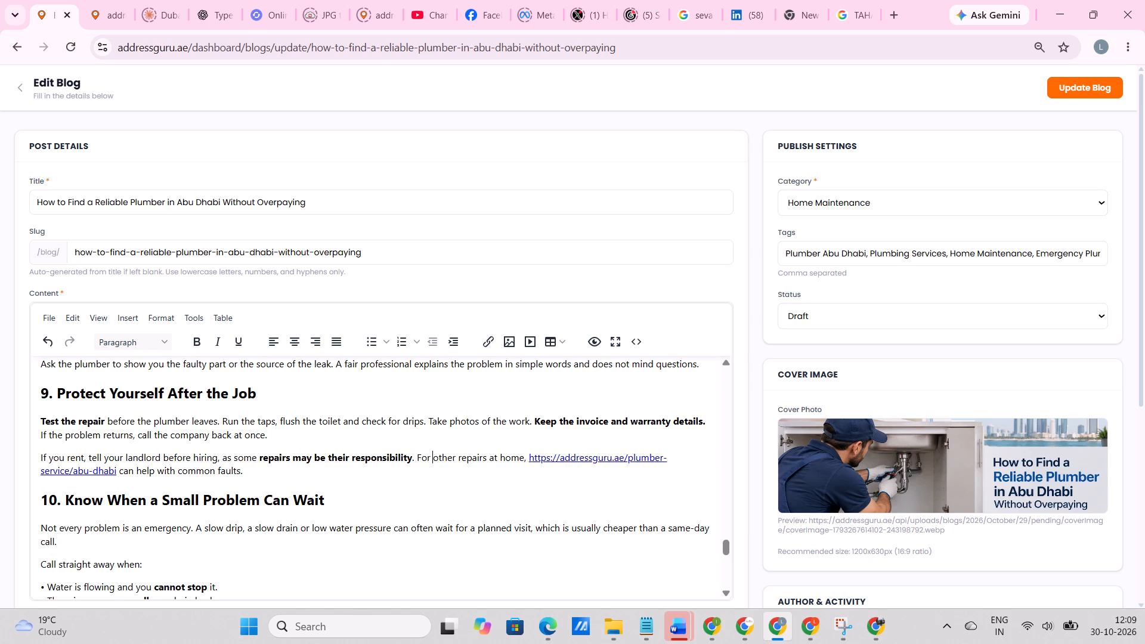
key("Print")
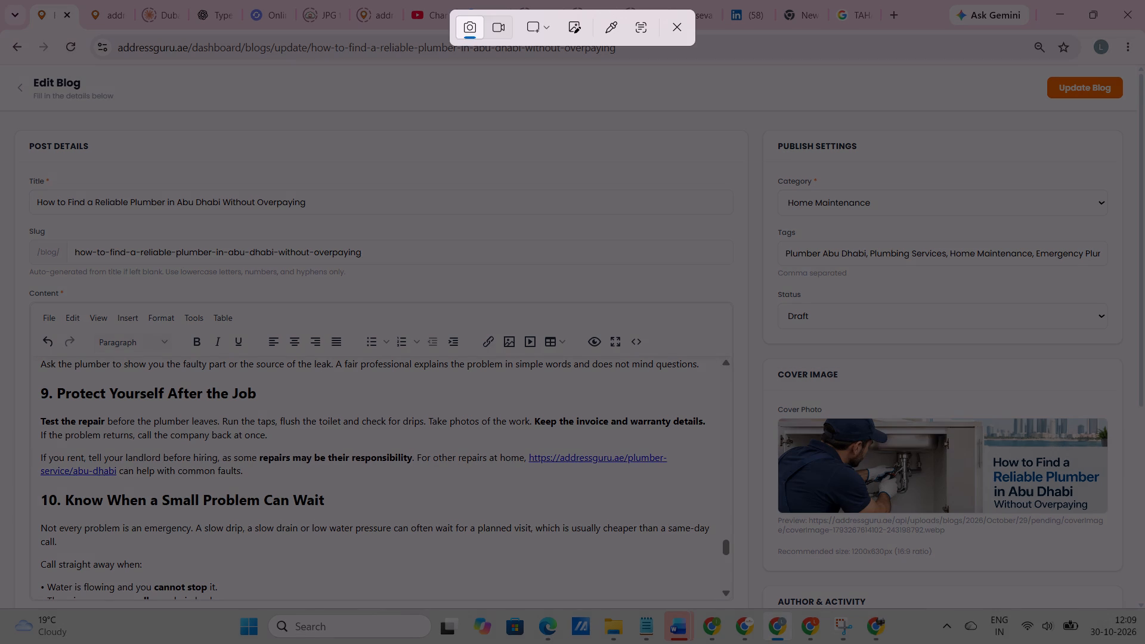
left_click_drag(39, 443, 726, 504)
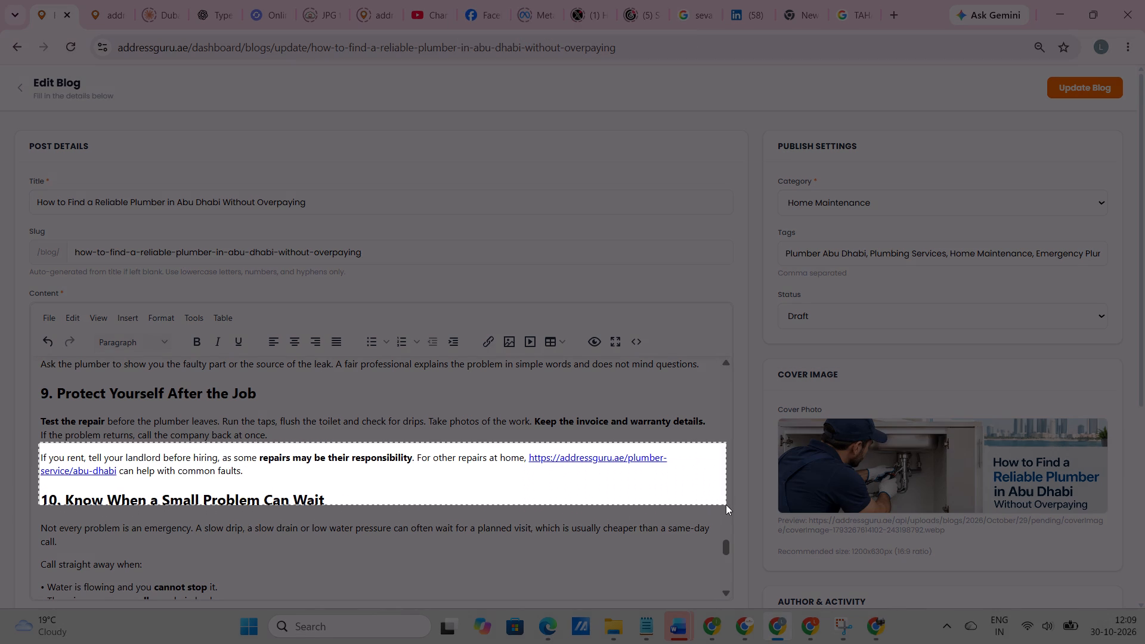
left_click_drag(726, 504, 720, 487)
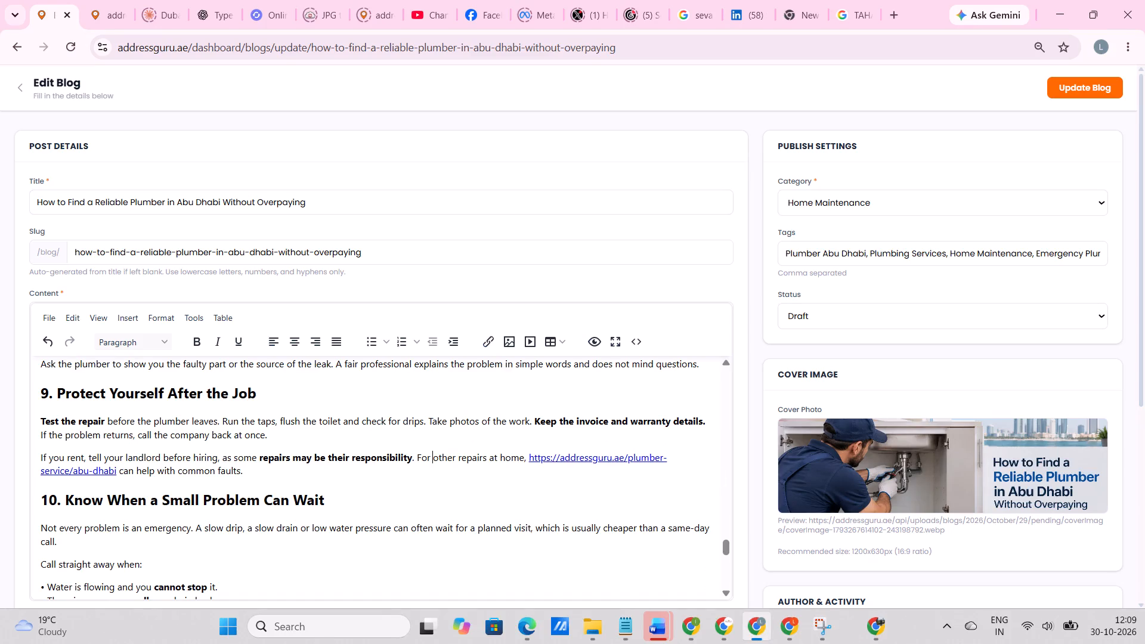
Open the captured snip for mark-up in Snipping Tool and outline the first line of the plumber-service link with a red rectangle.
left_click(719, 639)
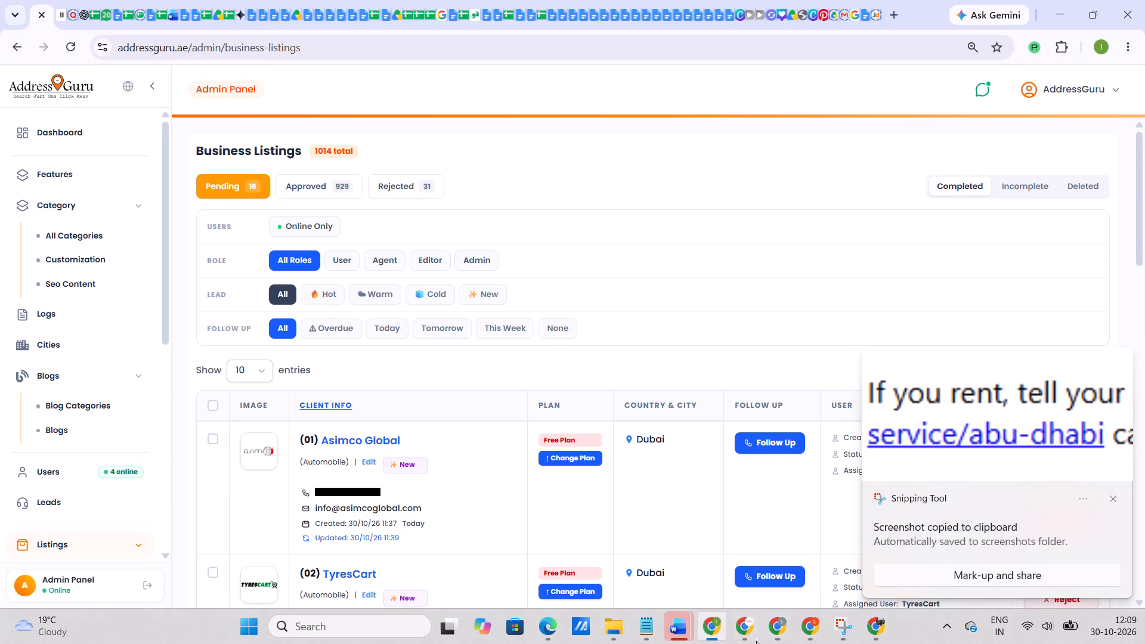
left_click(979, 580)
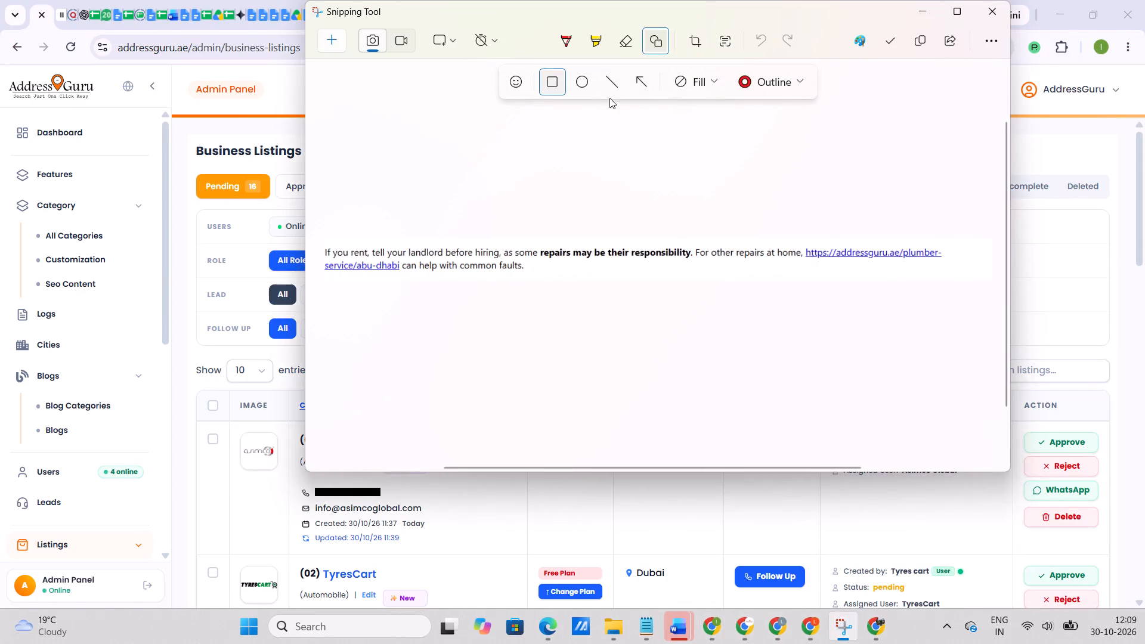
left_click_drag(804, 241, 421, 305)
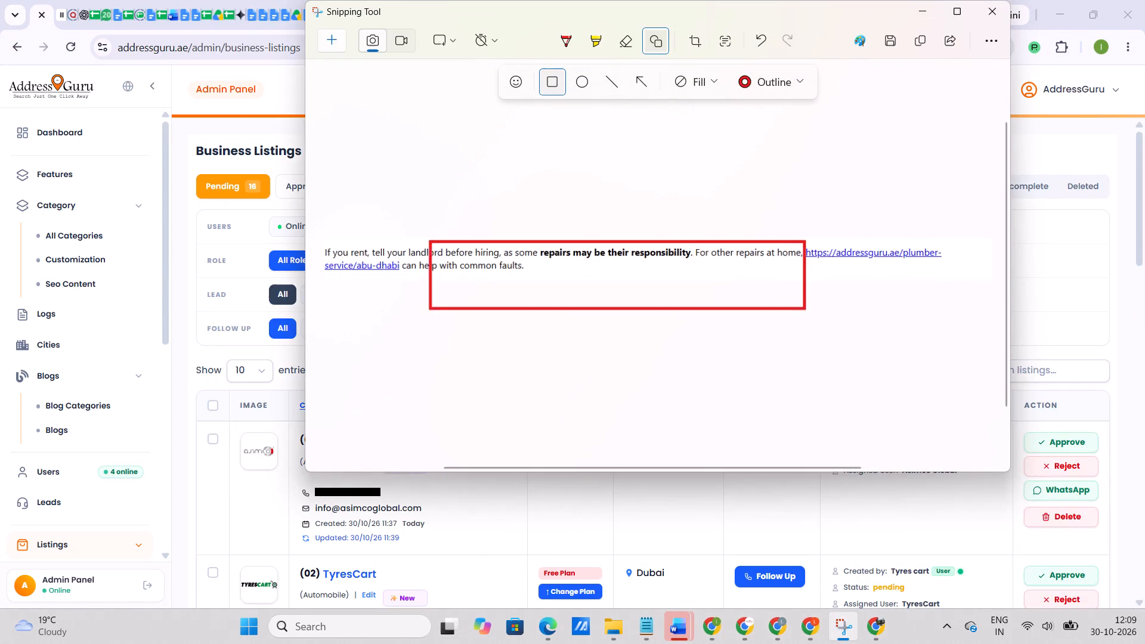
left_click_drag(421, 305, 949, 271)
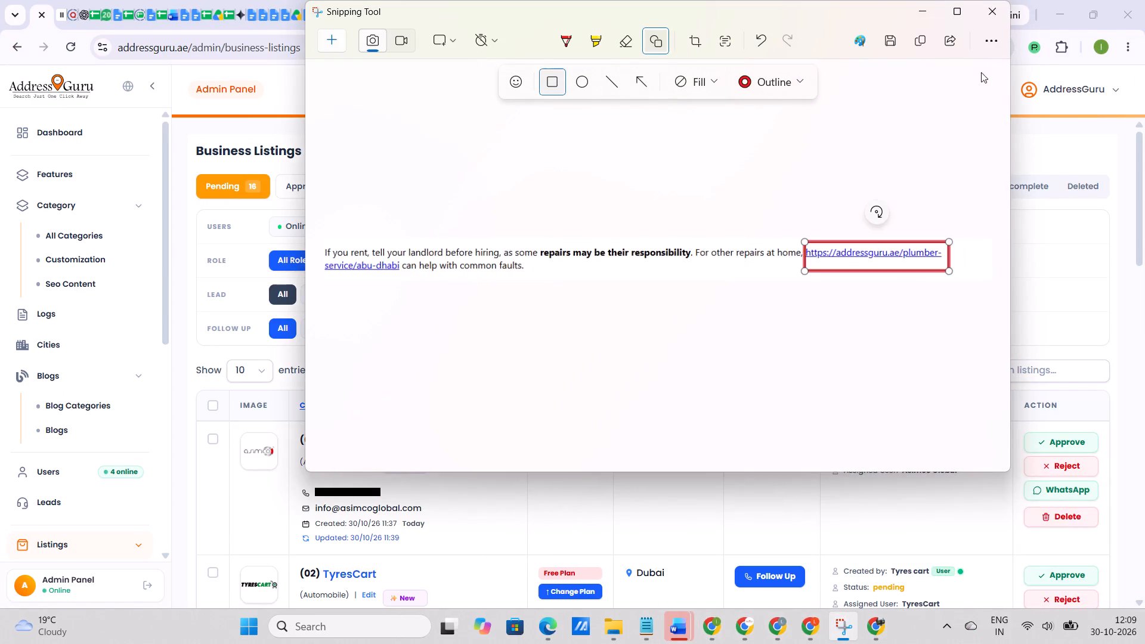
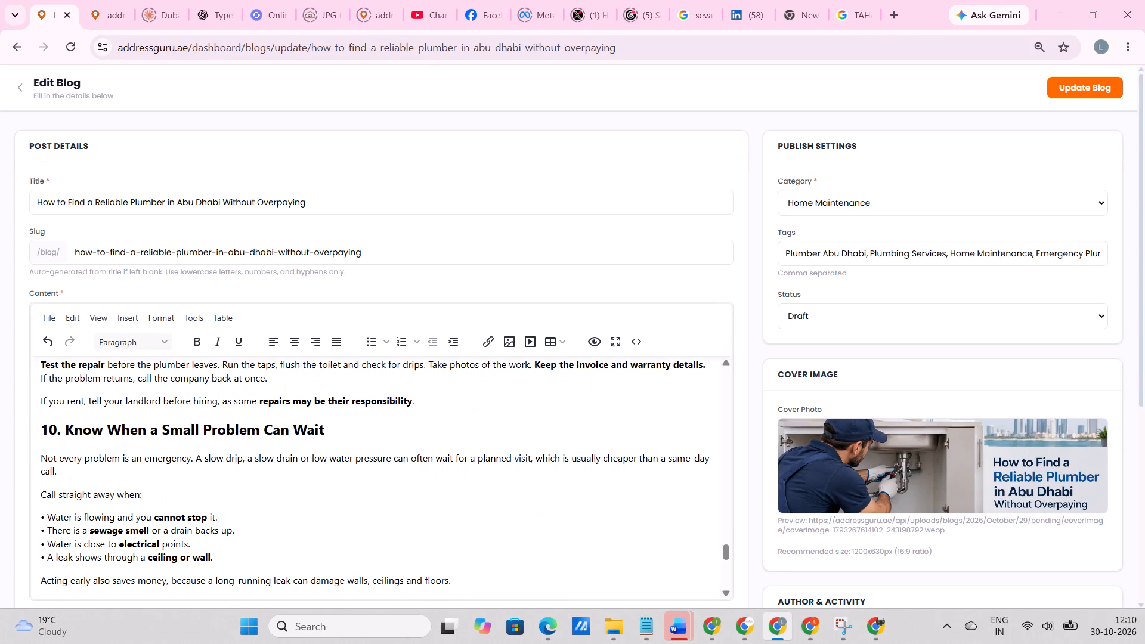
Change the line "Call straight away when:" in section 10 to Heading 3.
scroll(432, 516, "down", 1)
scroll(320, 505, "down", 1)
scroll(171, 447, "up", 3)
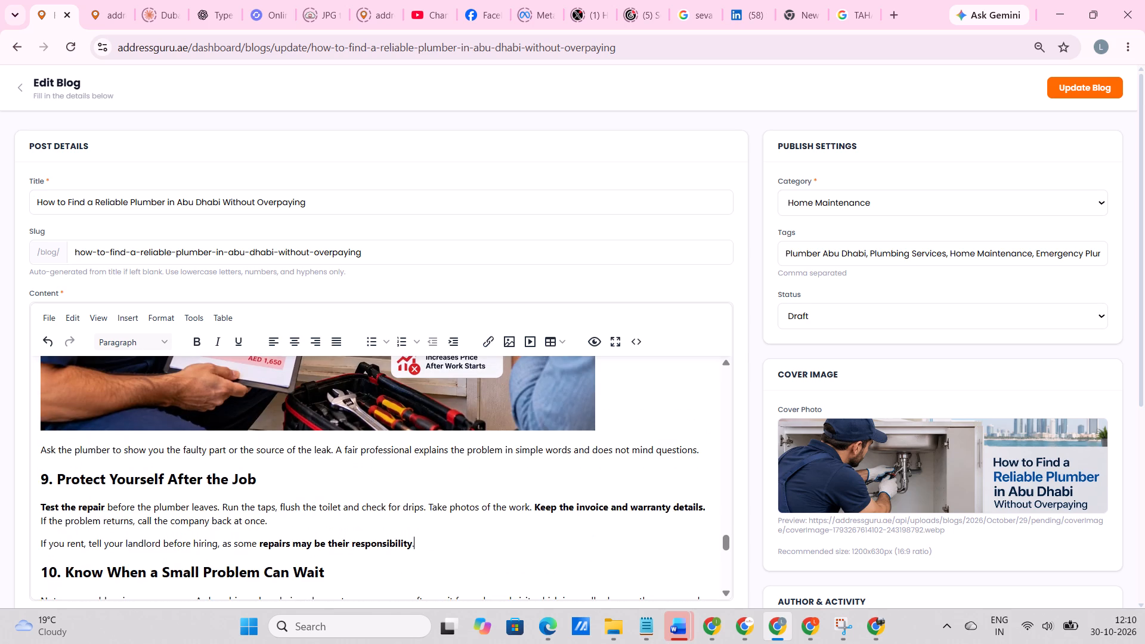
scroll(171, 447, "down", 2)
scroll(171, 447, "left", 1)
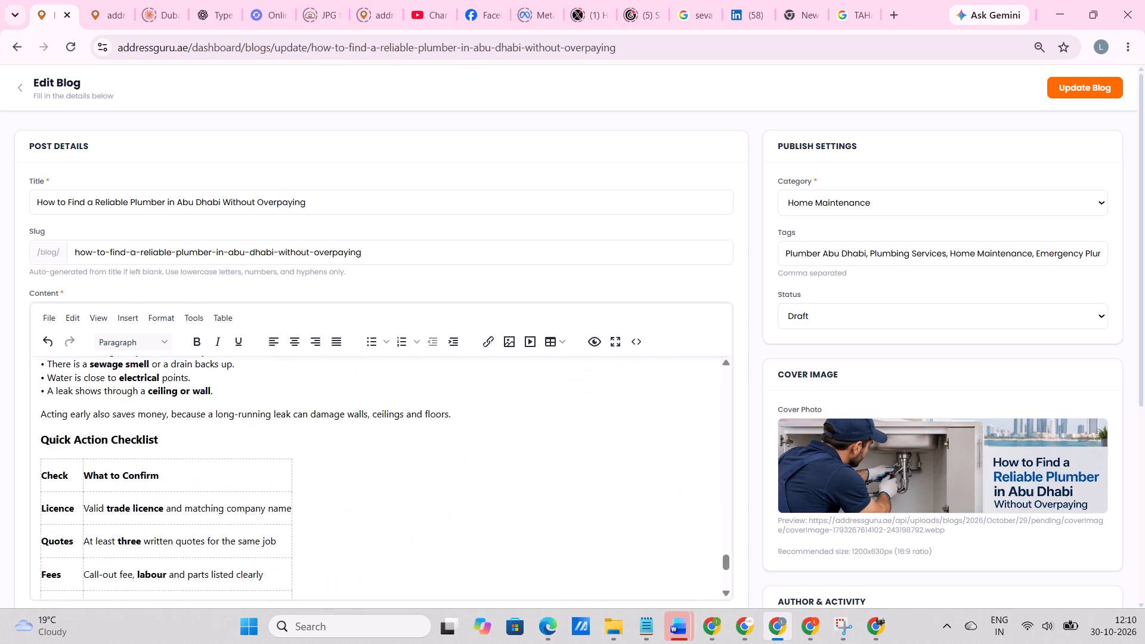
scroll(171, 447, "left", 1)
scroll(171, 447, "up", 2)
scroll(171, 447, "down", 4)
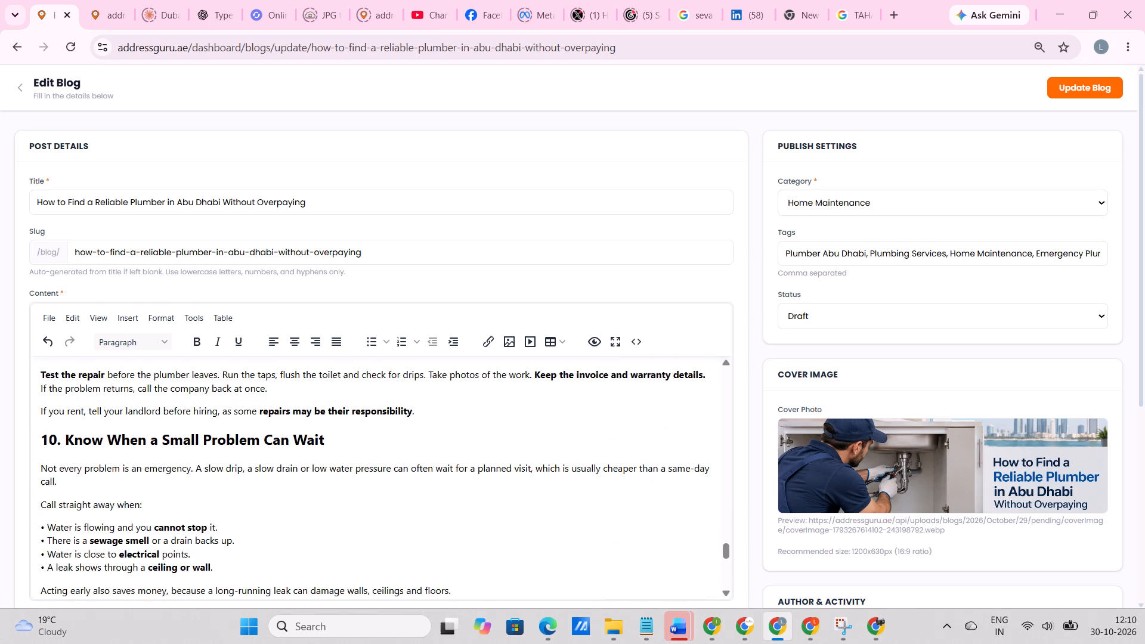
scroll(171, 447, "down", 3)
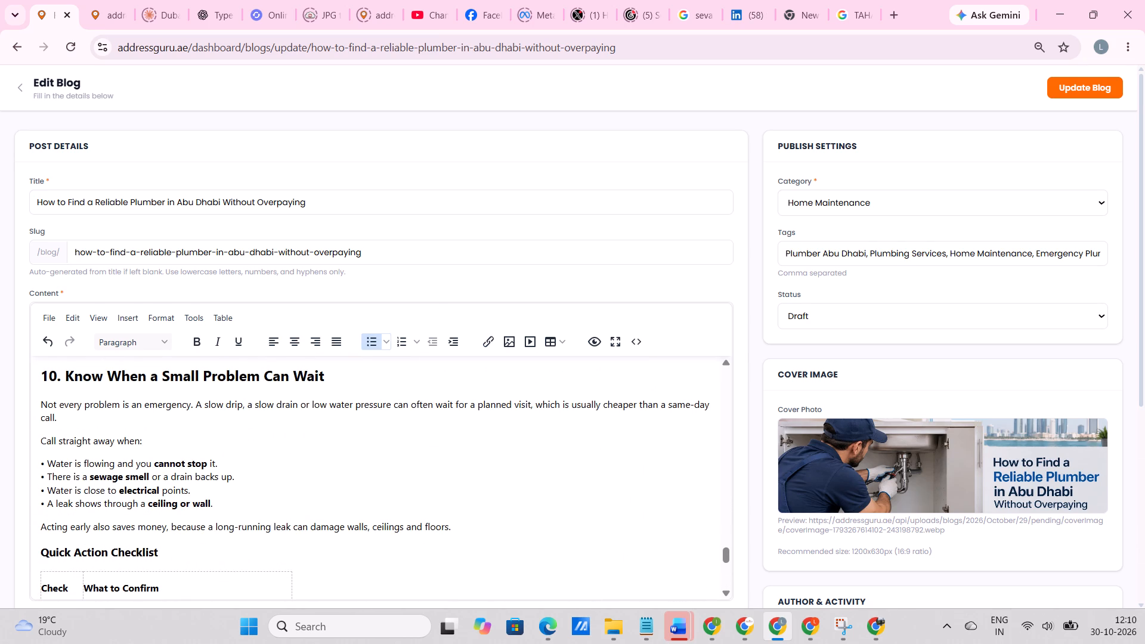
scroll(247, 474, "up", 1)
left_click(105, 463)
left_click(120, 341)
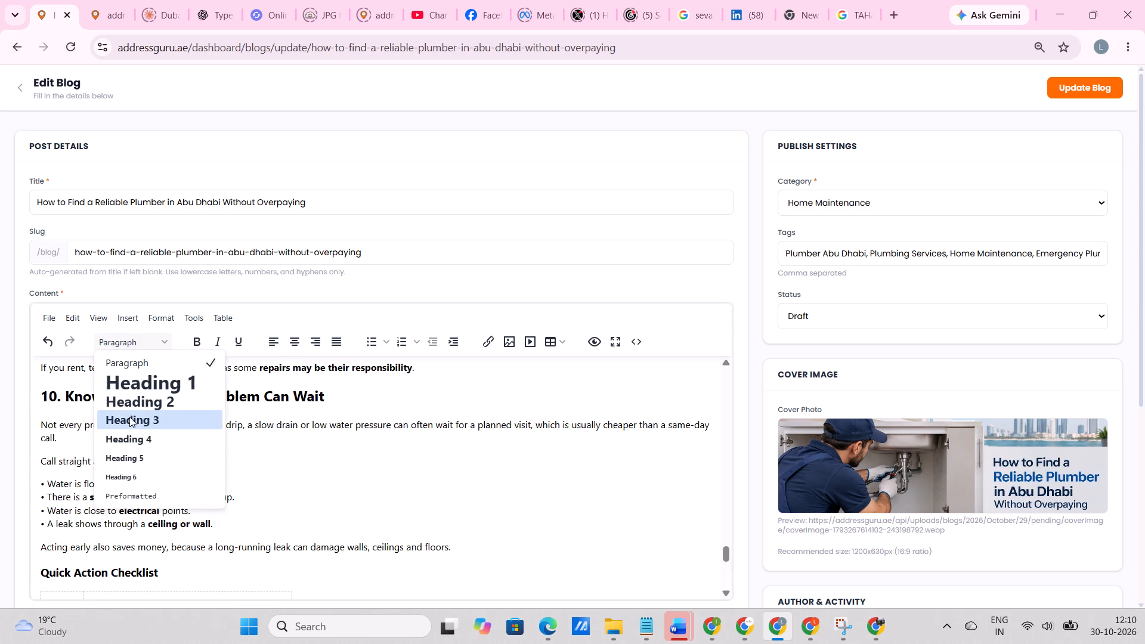
left_click(129, 417)
left_click(207, 480)
Remove the bold from the four bullet points under "Call straight away when:", including "cannot stop", "sewage smell", "electrical" and "ceiling or wall".
scroll(207, 480, "up", 1)
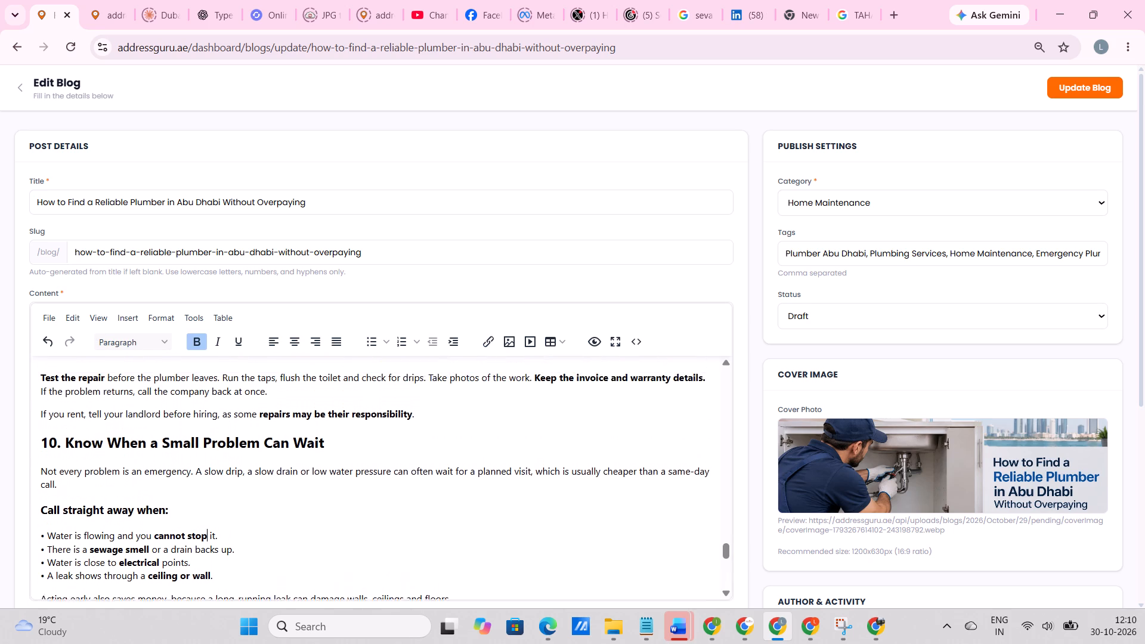
scroll(207, 484, "up", 1)
scroll(207, 485, "down", 1)
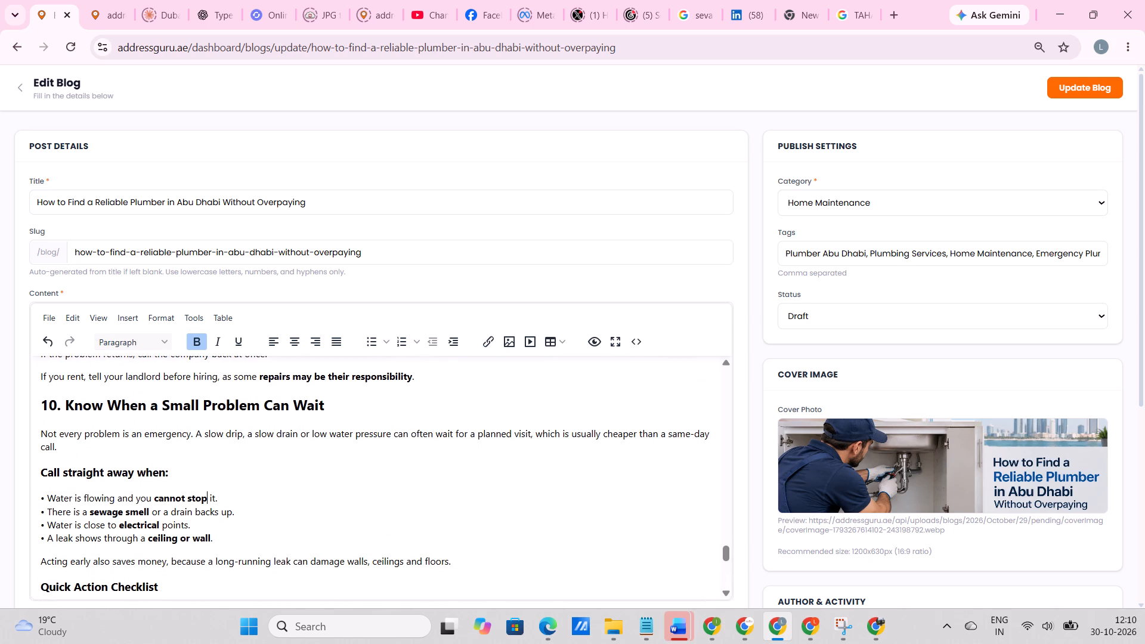
left_click_drag(152, 497, 222, 500)
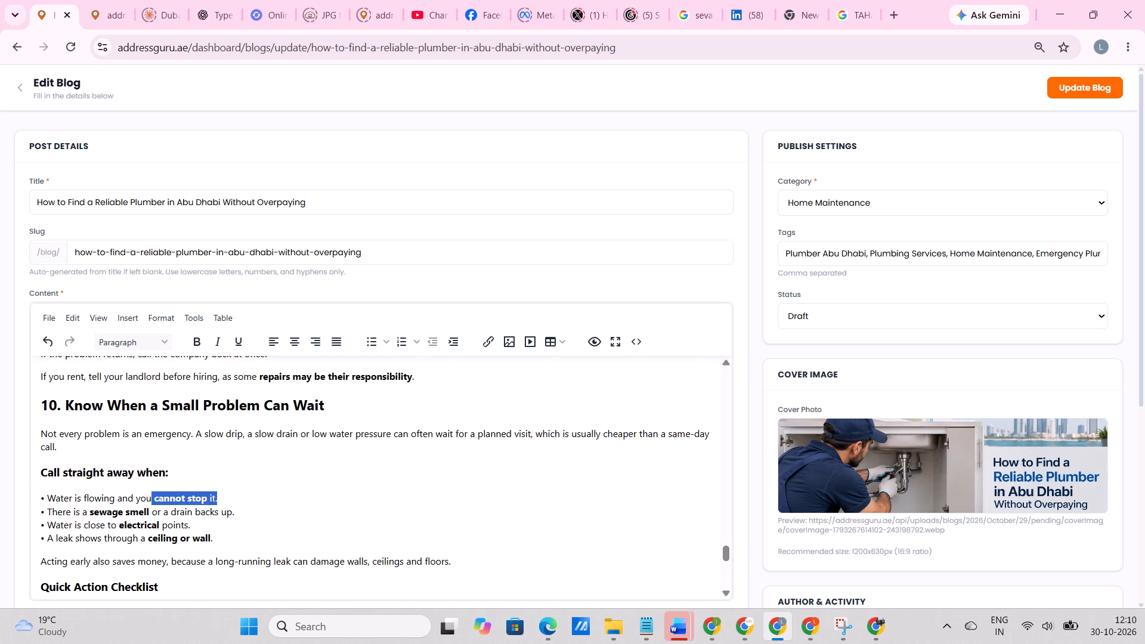
left_click_drag(222, 500, 233, 497)
key("ctrl+b")
key("ctrl+b")
left_click(233, 497)
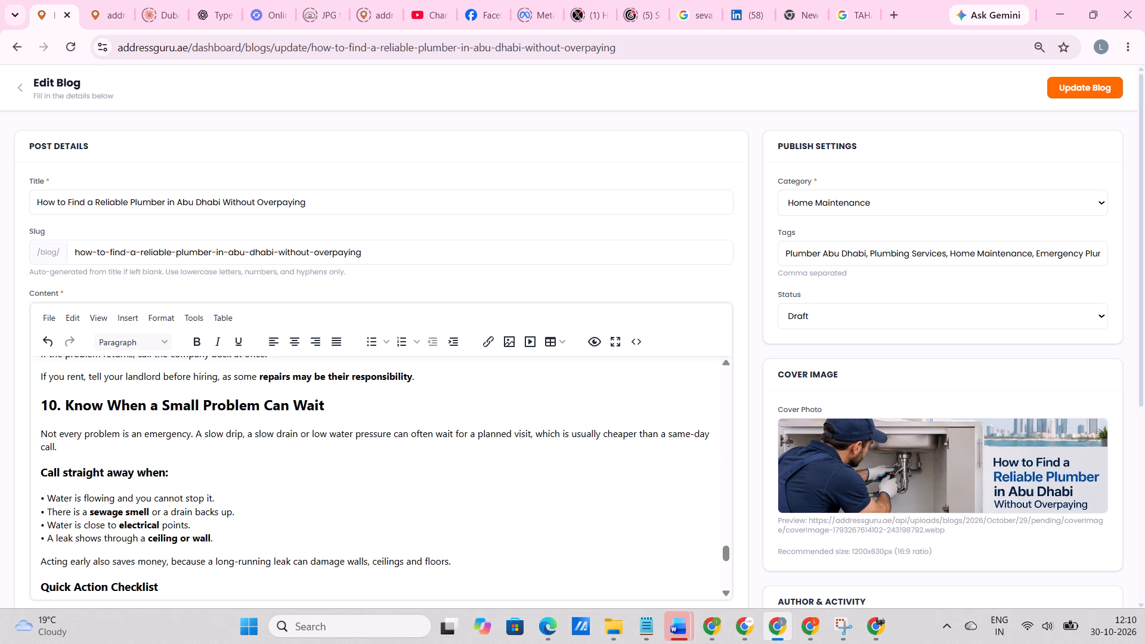
left_click_drag(175, 513, 112, 543)
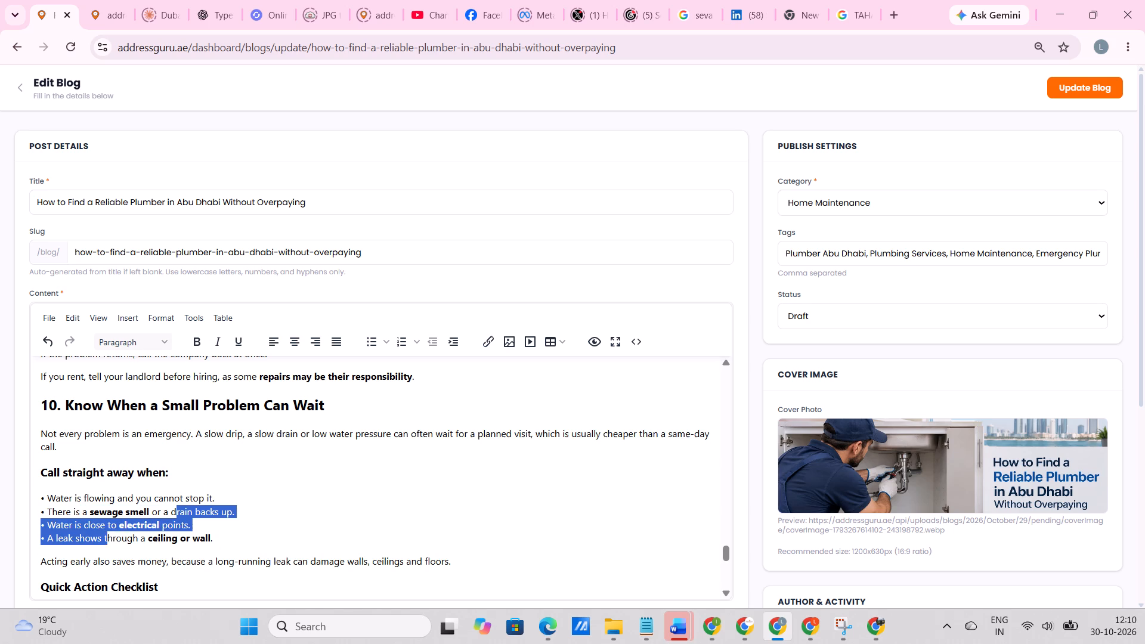
left_click_drag(112, 543, 212, 537)
key("ctrl+b")
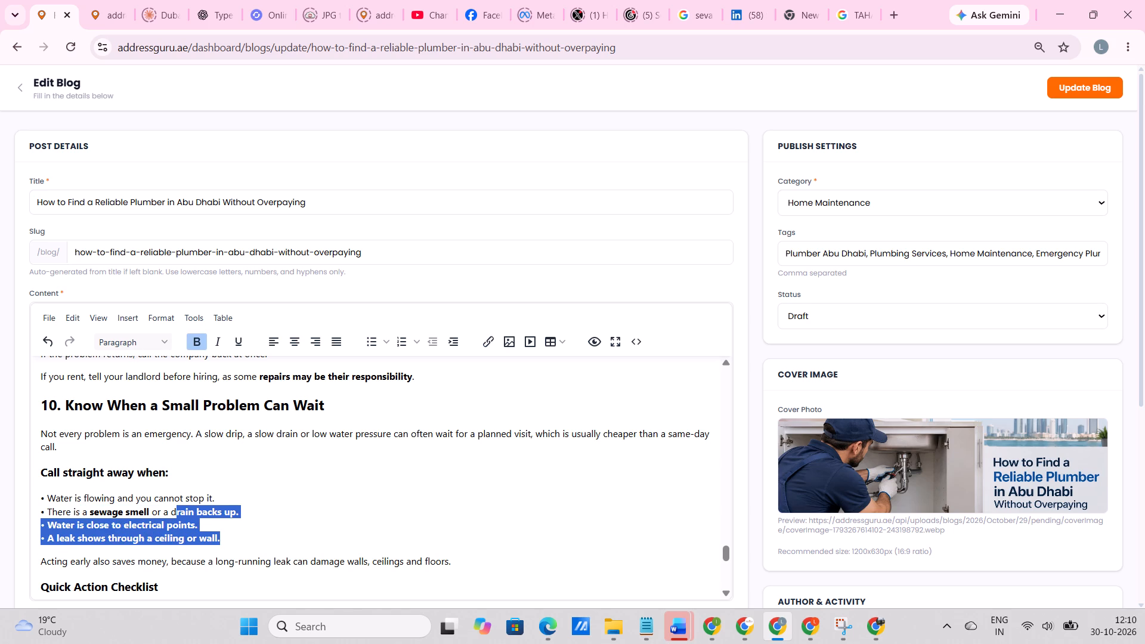
left_click_drag(212, 537, 213, 537)
key("ctrl+b")
left_click_drag(158, 515, 91, 510)
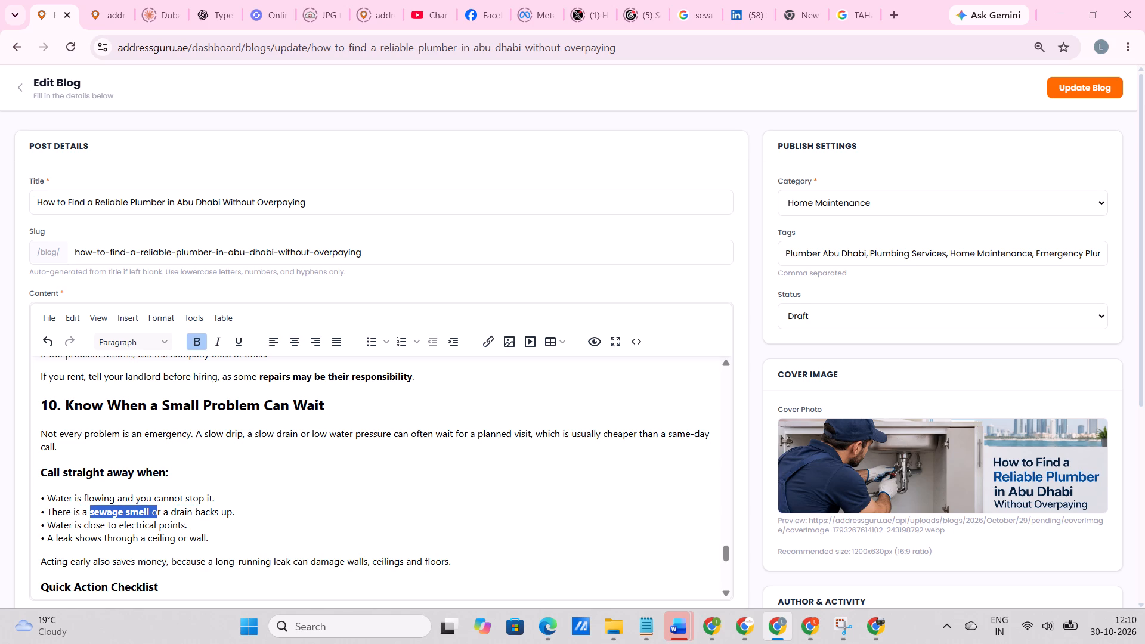
left_click_drag(91, 510, 88, 510)
key("ctrl+b")
left_click(88, 510)
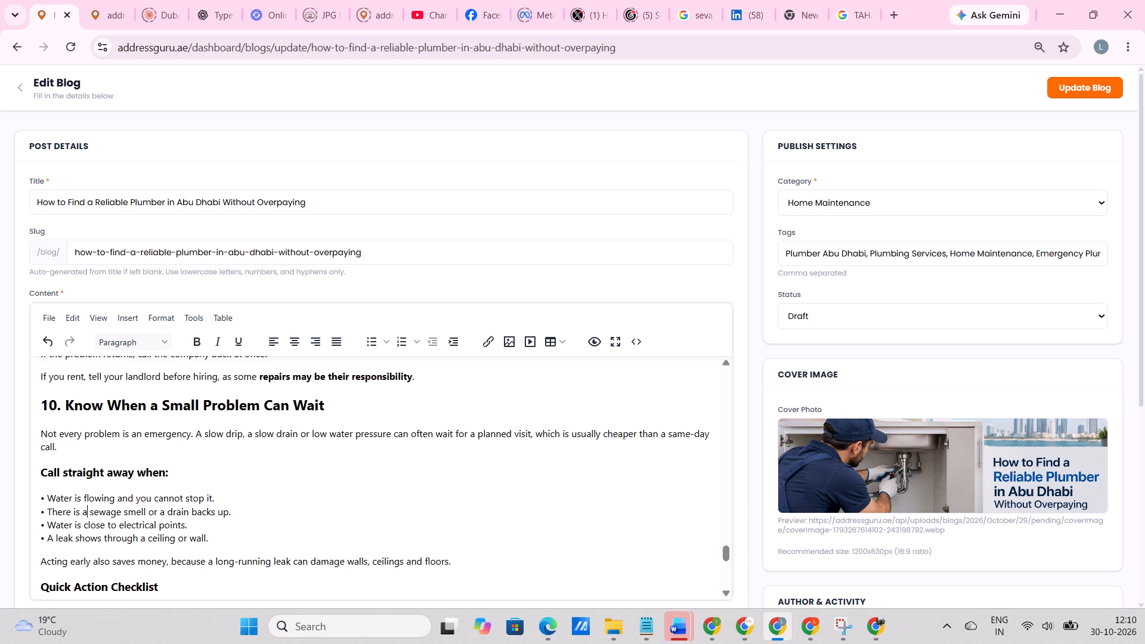
Widen the Quick Action Checklist table to about half the width of the content area.
scroll(155, 481, "down", 1)
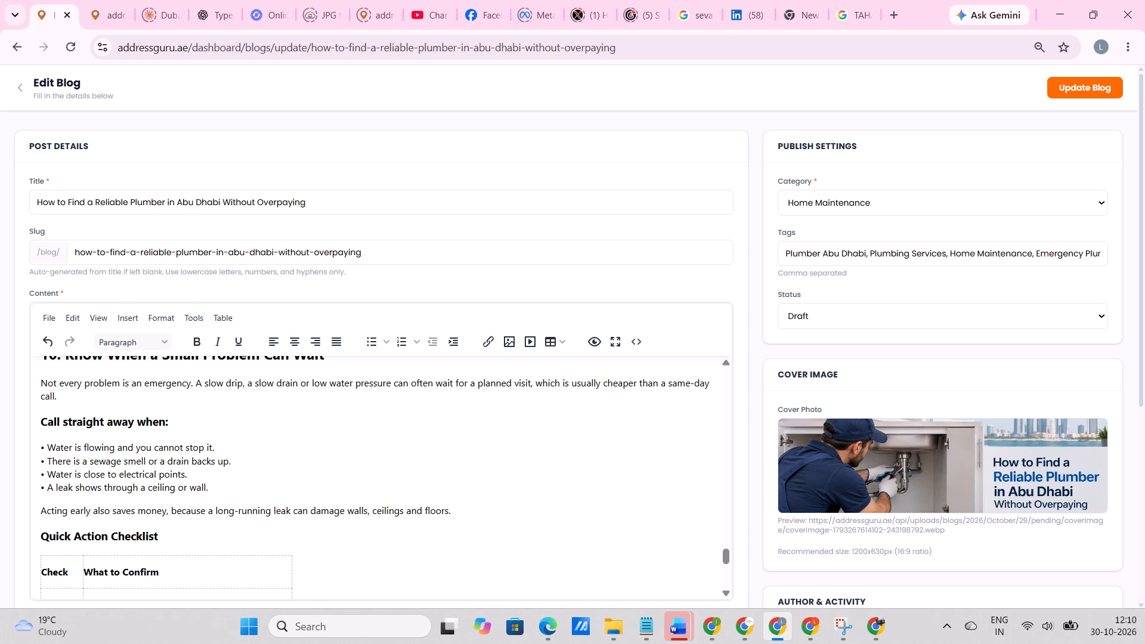
scroll(243, 395, "up", 1)
scroll(246, 409, "down", 1)
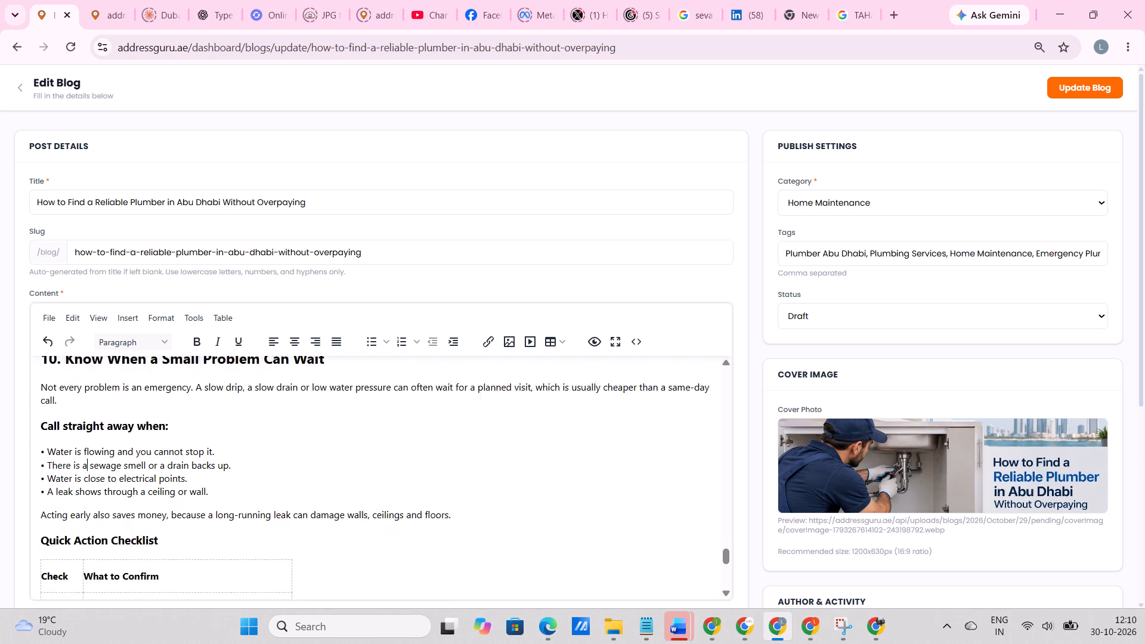
scroll(246, 410, "down", 3)
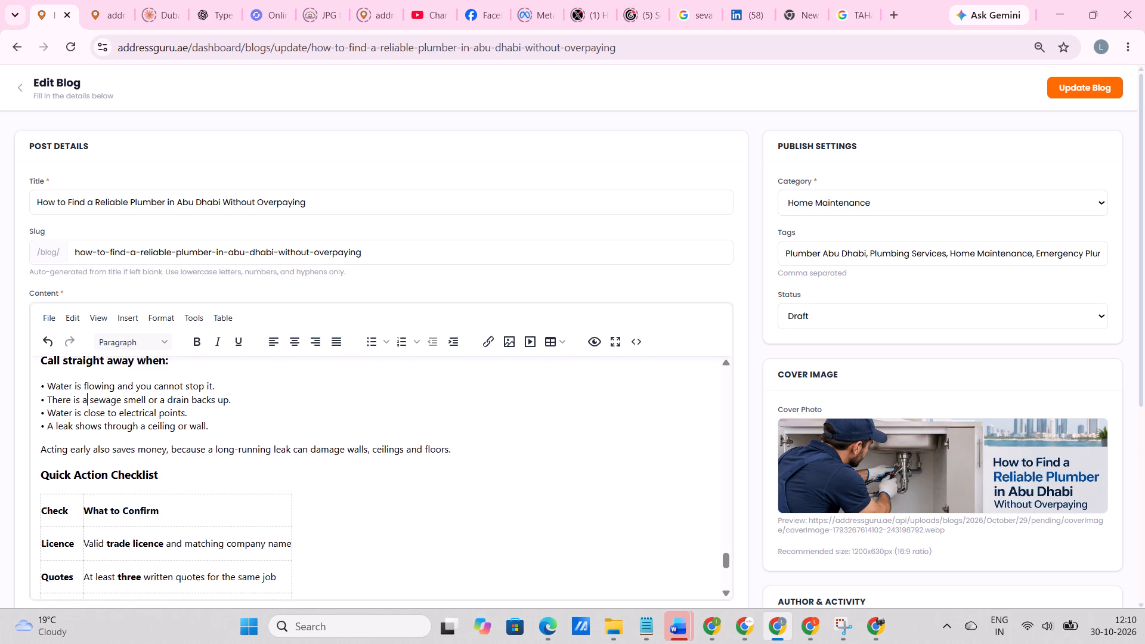
scroll(245, 422, "down", 2)
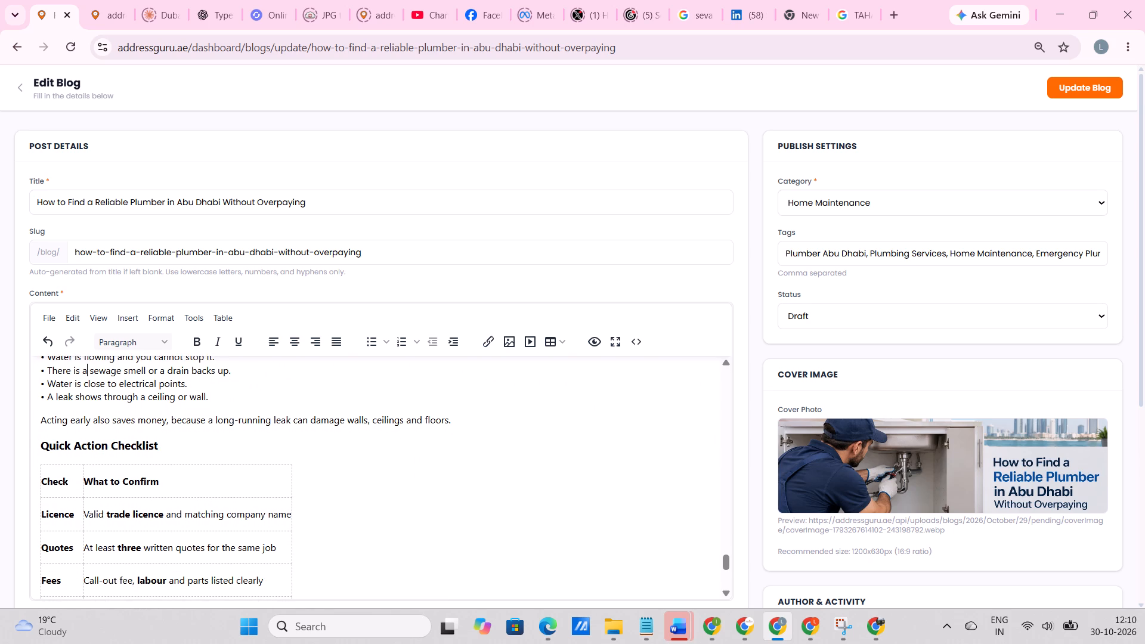
scroll(239, 425, "down", 1)
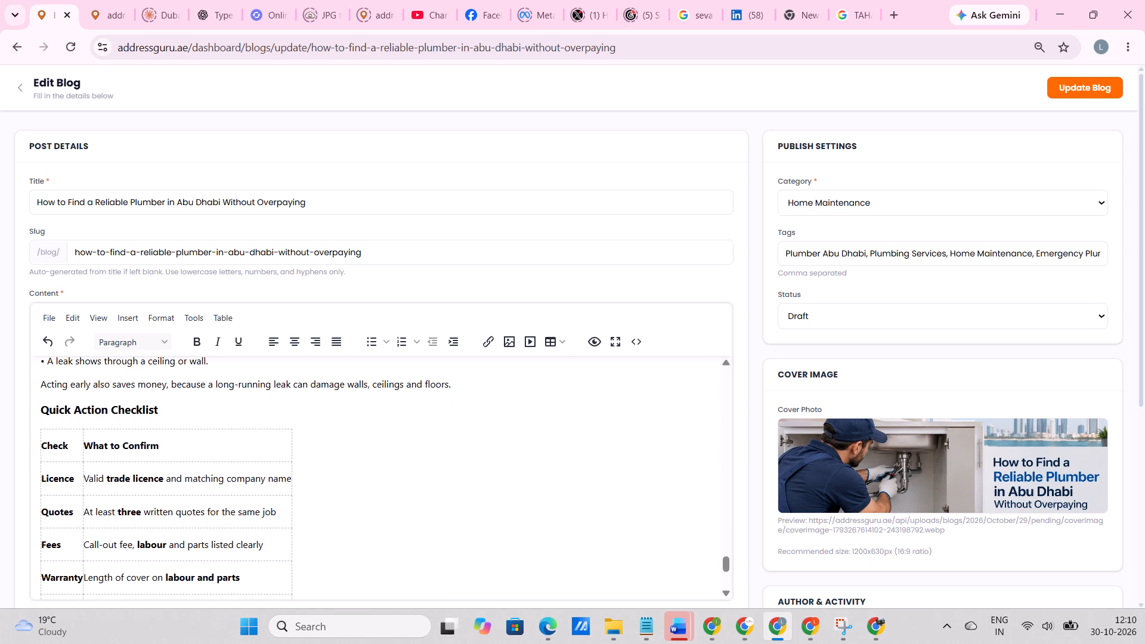
scroll(211, 430, "down", 1)
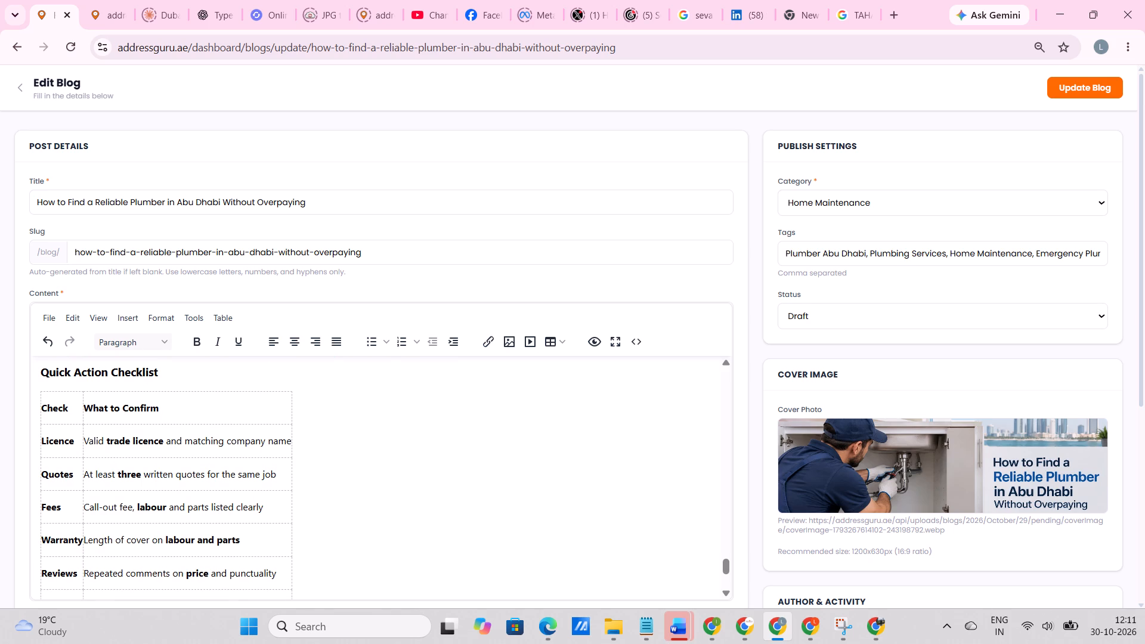
left_click_drag(290, 462, 391, 462)
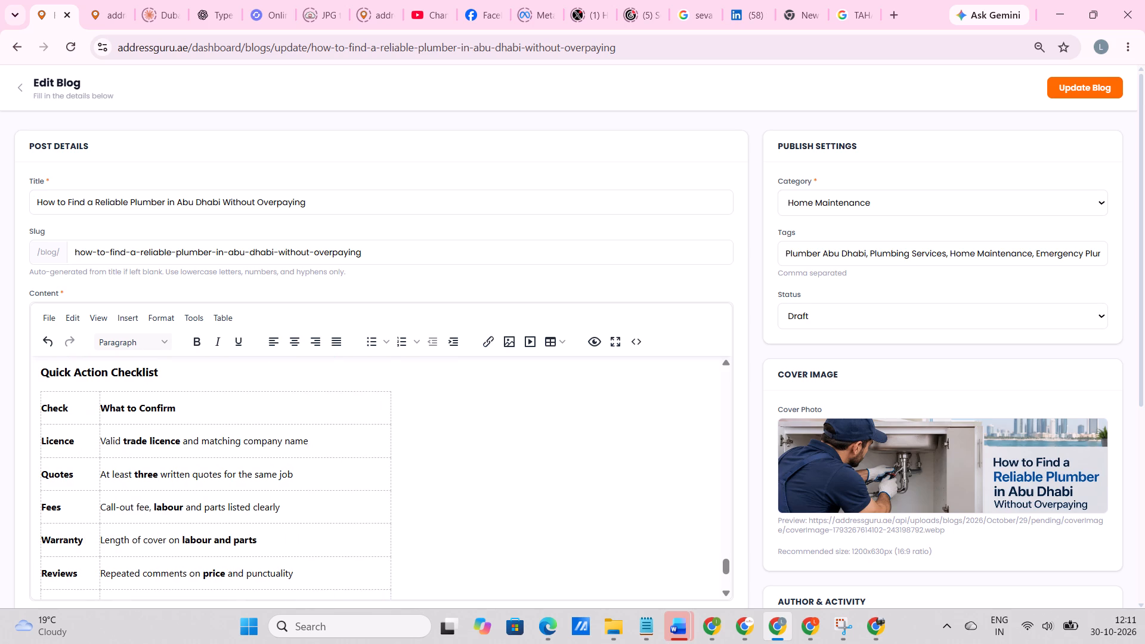
Extend the bold in the checklist's Quotes row to cover "three written quotes".
scroll(344, 464, "down", 1)
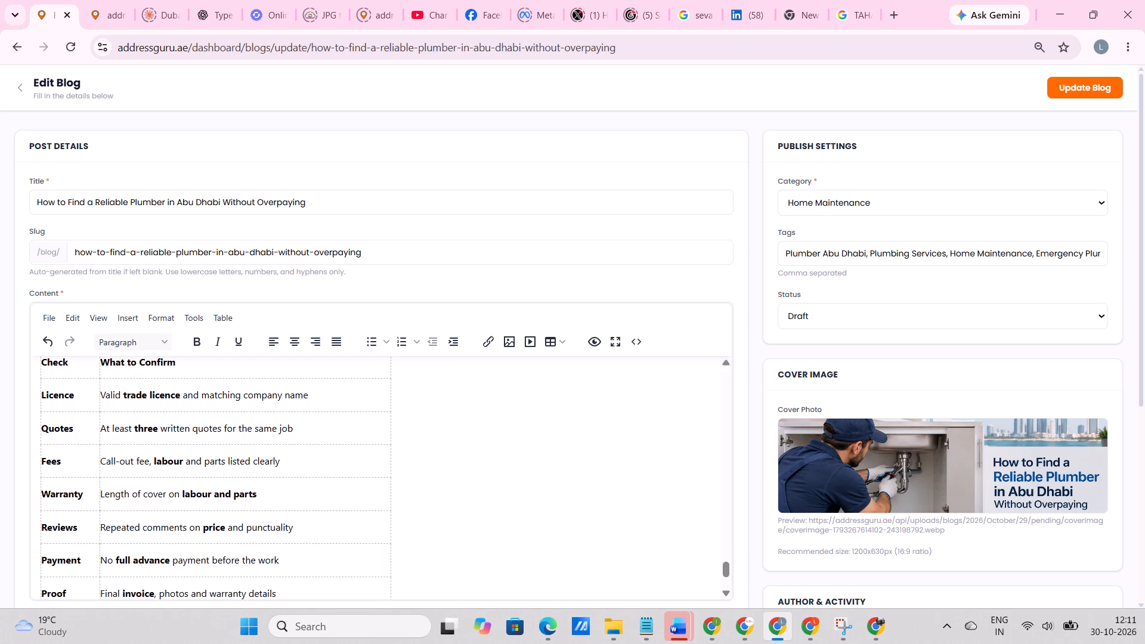
left_click_drag(224, 425, 140, 429)
key("ctrl+b")
key("ctrl+b")
left_click(140, 429)
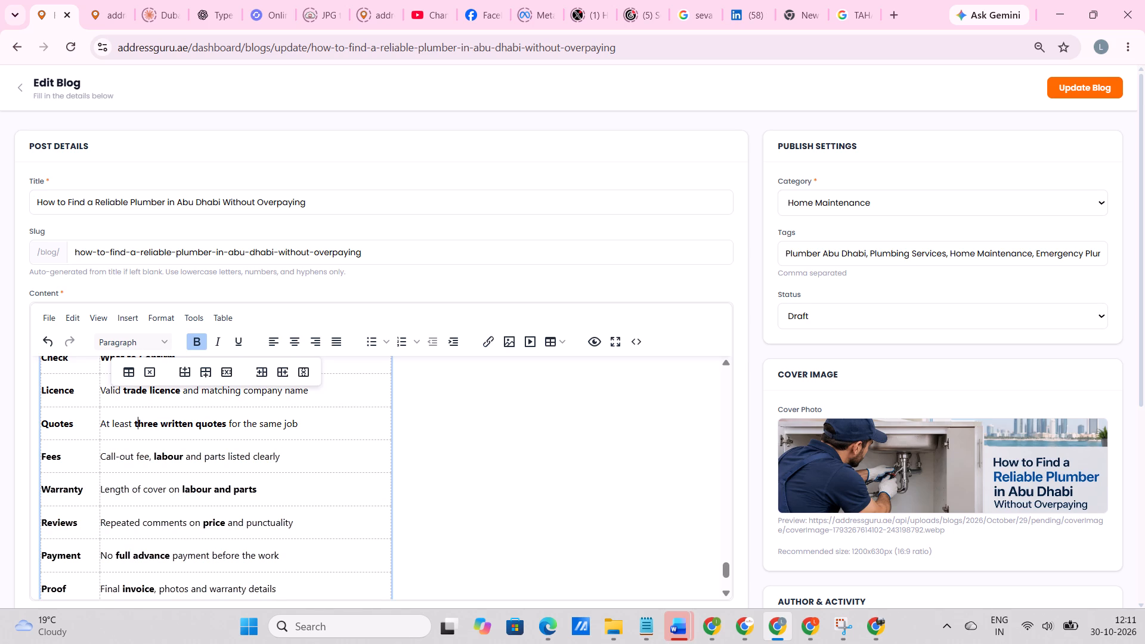
Remove the bold from "labour" in the checklist's Fees row and from "price" in its Reviews row.
triple_click(169, 459)
double_click(169, 459)
triple_click(169, 459)
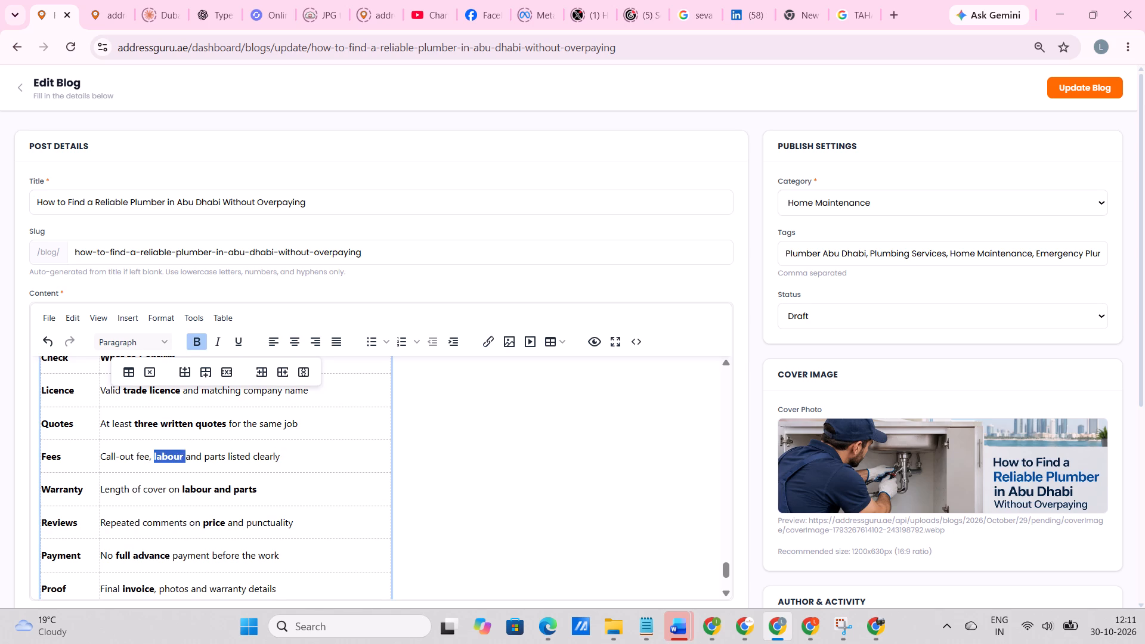
key("ctrl+b")
scroll(175, 467, "down", 1)
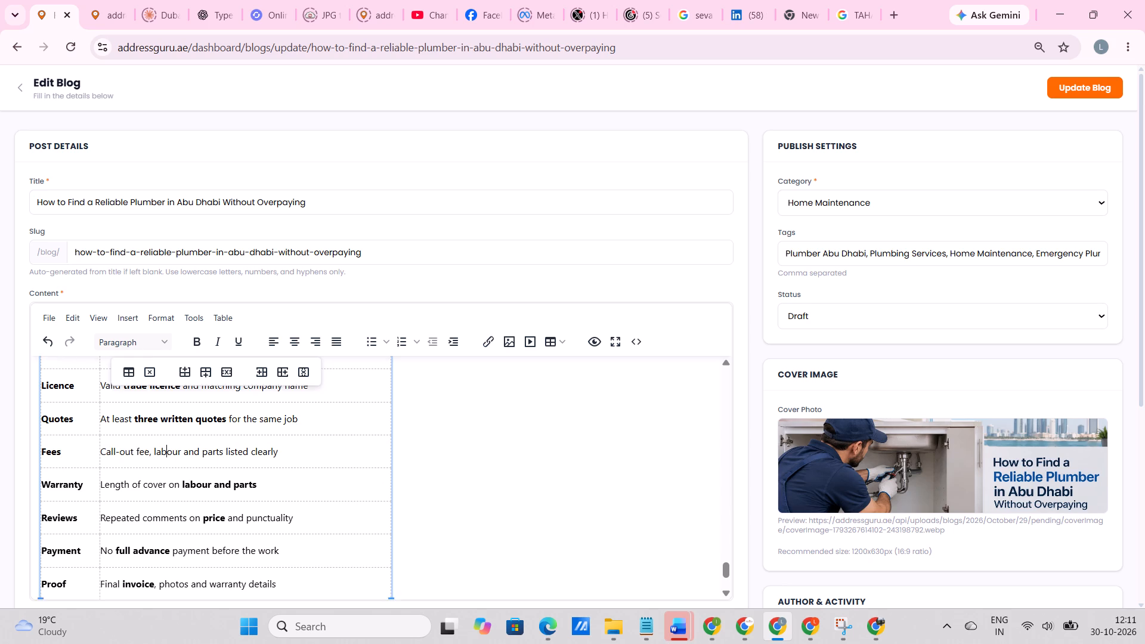
scroll(177, 469, "down", 1)
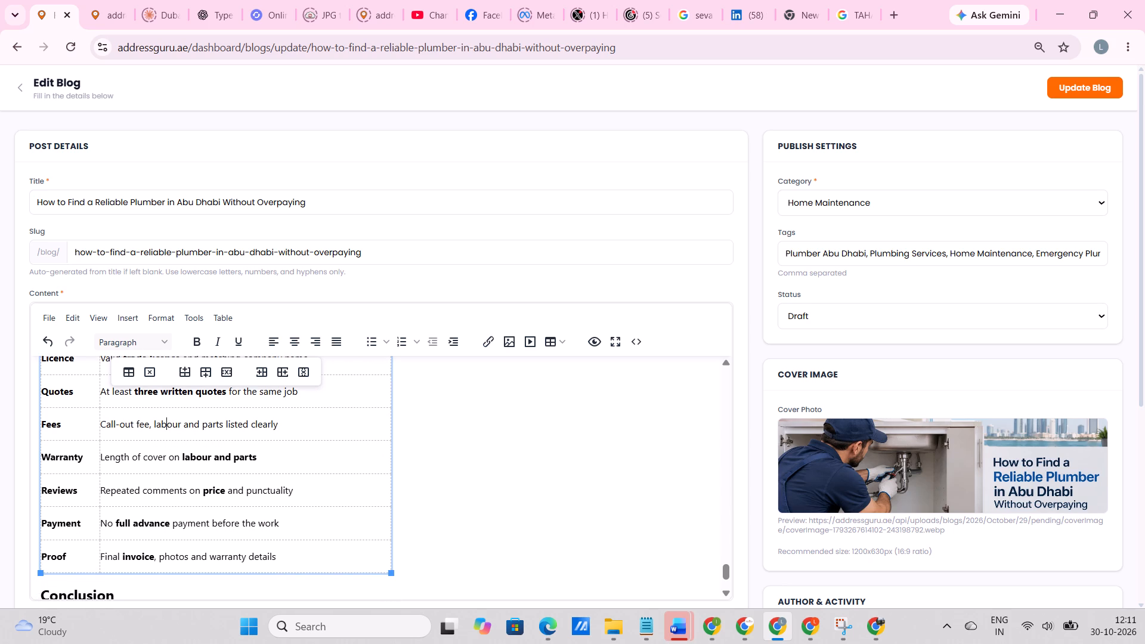
scroll(202, 483, "down", 1)
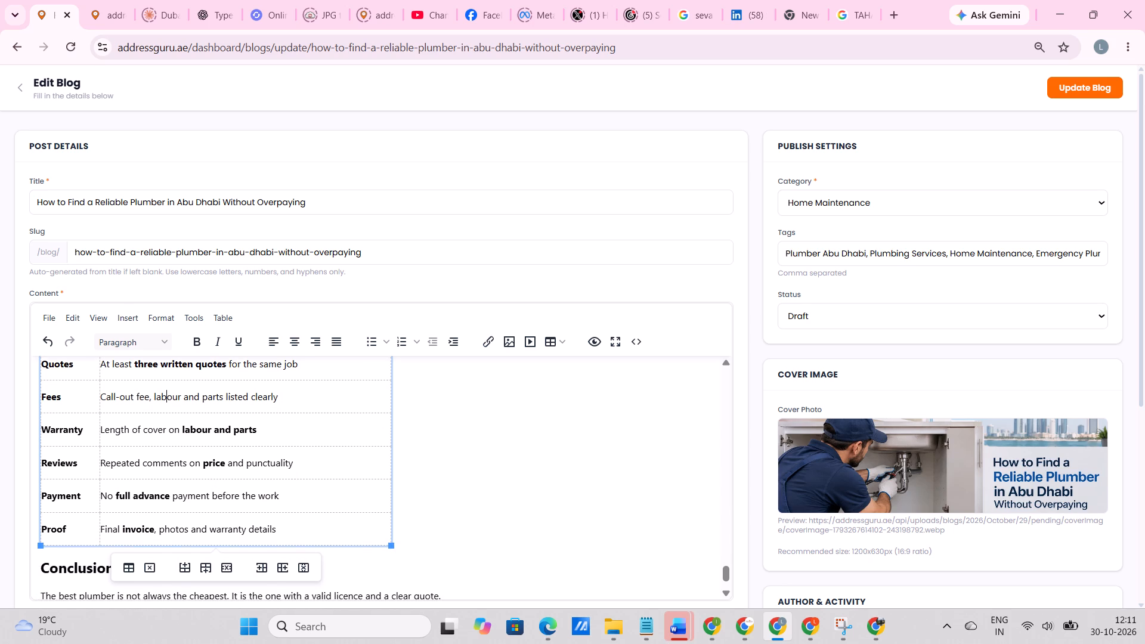
scroll(202, 484, "down", 1)
left_click(215, 462)
key("ctrl+b")
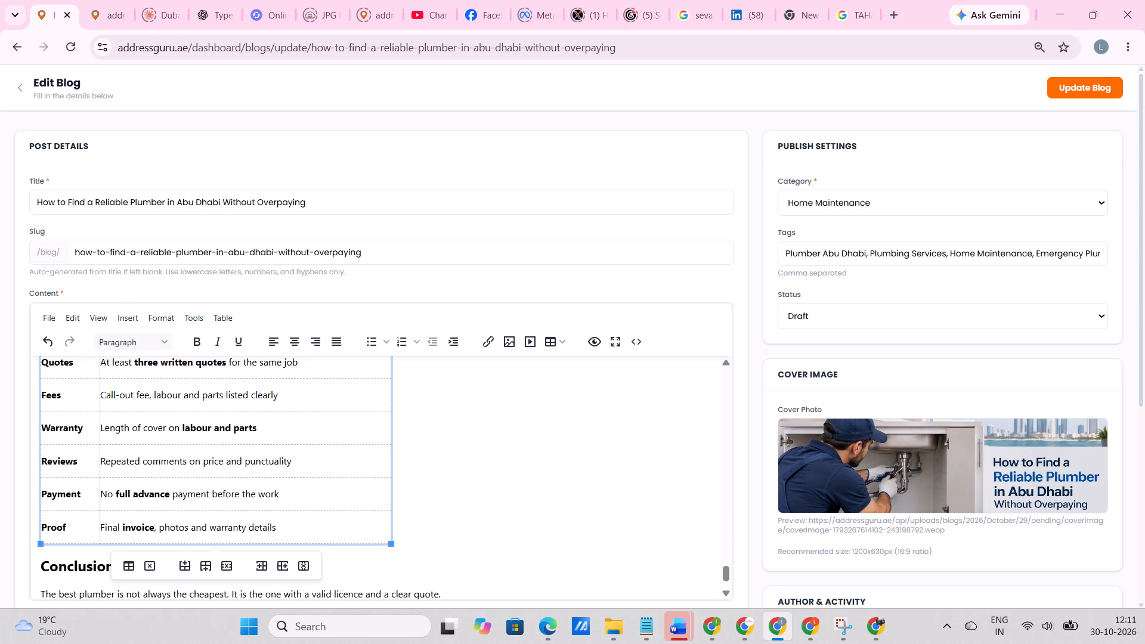
Bold "payment" after "full advance" in the checklist's Payment row and remove the bold from "invoice" in the Proof row.
scroll(166, 503, "down", 1)
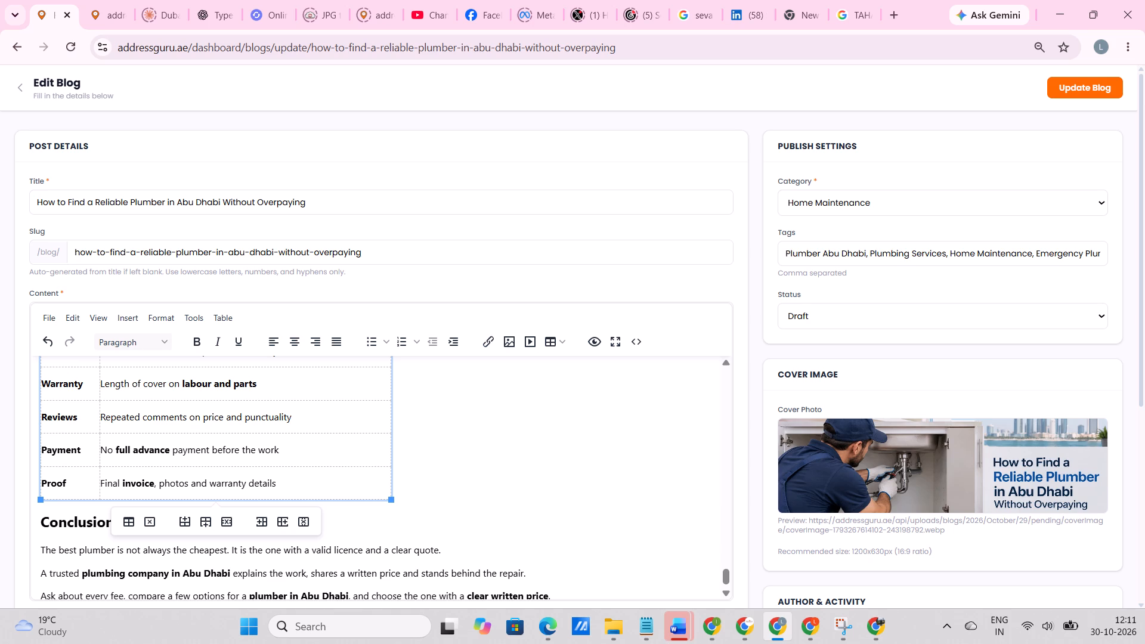
double_click(196, 451)
key("ctrl+b")
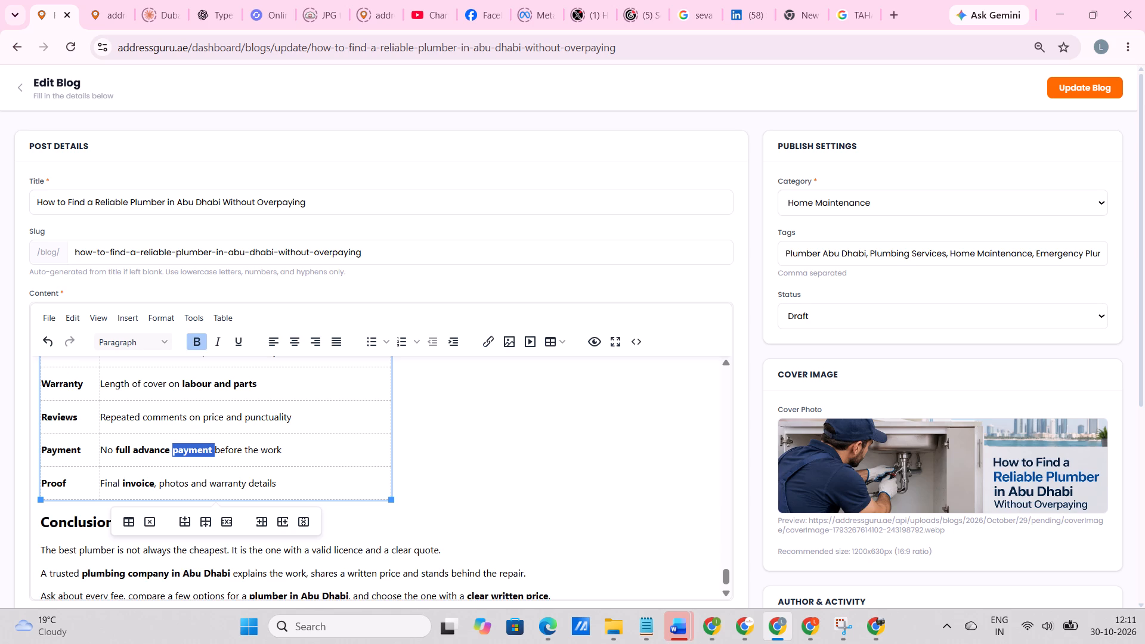
left_click(198, 482)
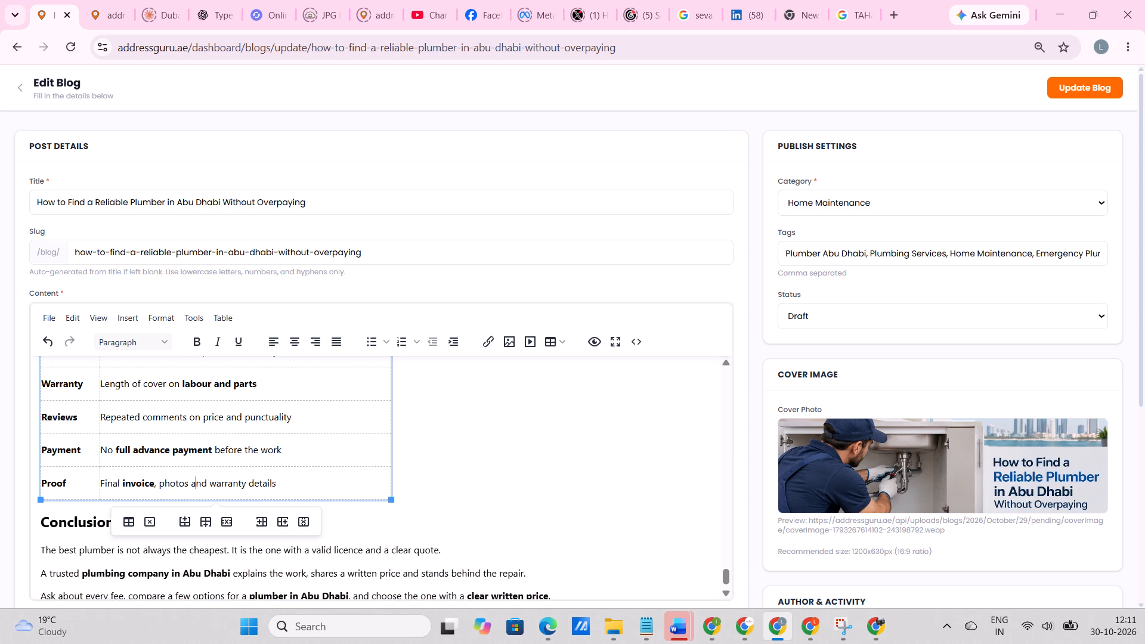
left_click(139, 484)
left_click(197, 348)
Join the Conclusion's second paragraph, starting "A trusted plumbing company", onto the end of the first with a space between them.
scroll(265, 486, "down", 2)
left_click(445, 528)
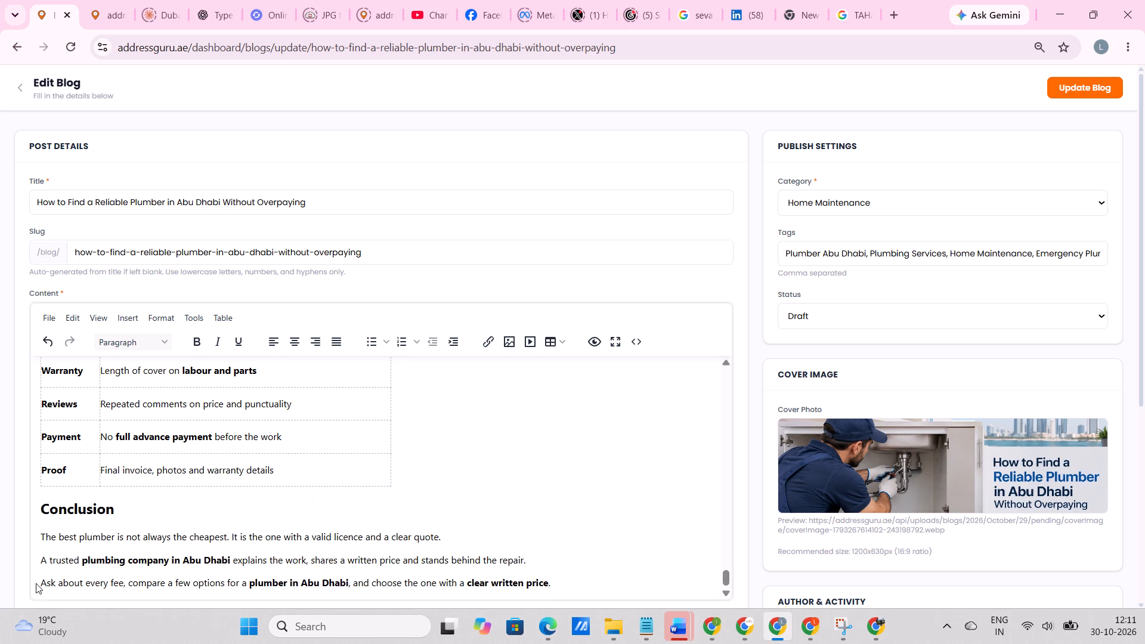
left_click(38, 560)
key("BackSpace")
key("space")
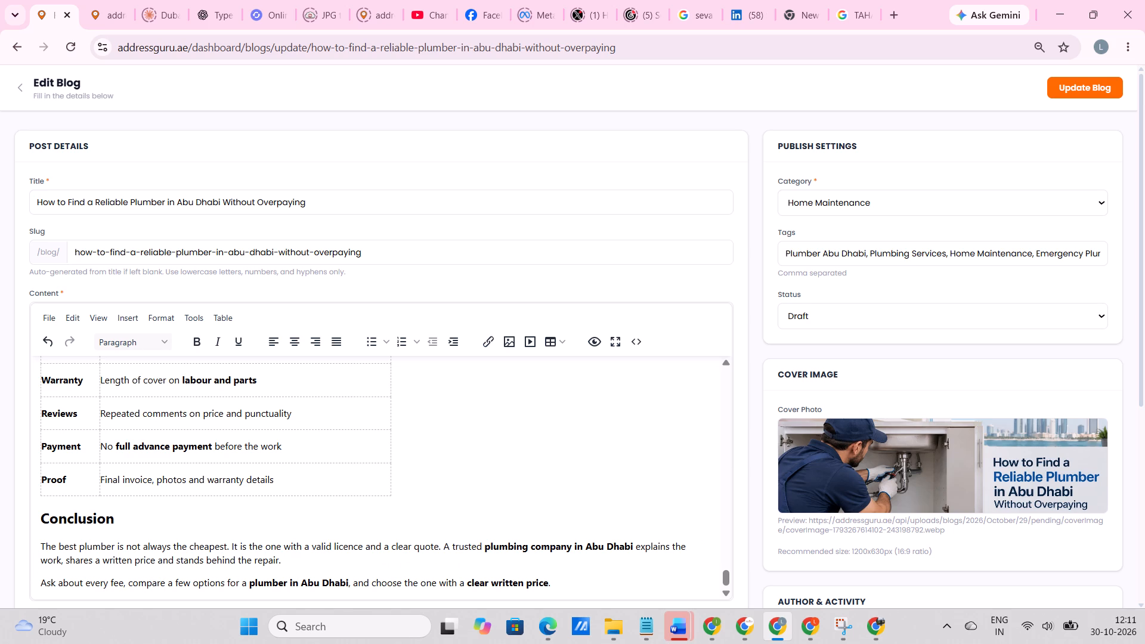
Remove the bold from "plumbing company in Abu Dhabi" in the Conclusion's first paragraph.
left_click_drag(485, 547, 636, 554)
key("ctrl+b")
key("ctrl+b")
key("ctrl+b")
left_click(636, 554)
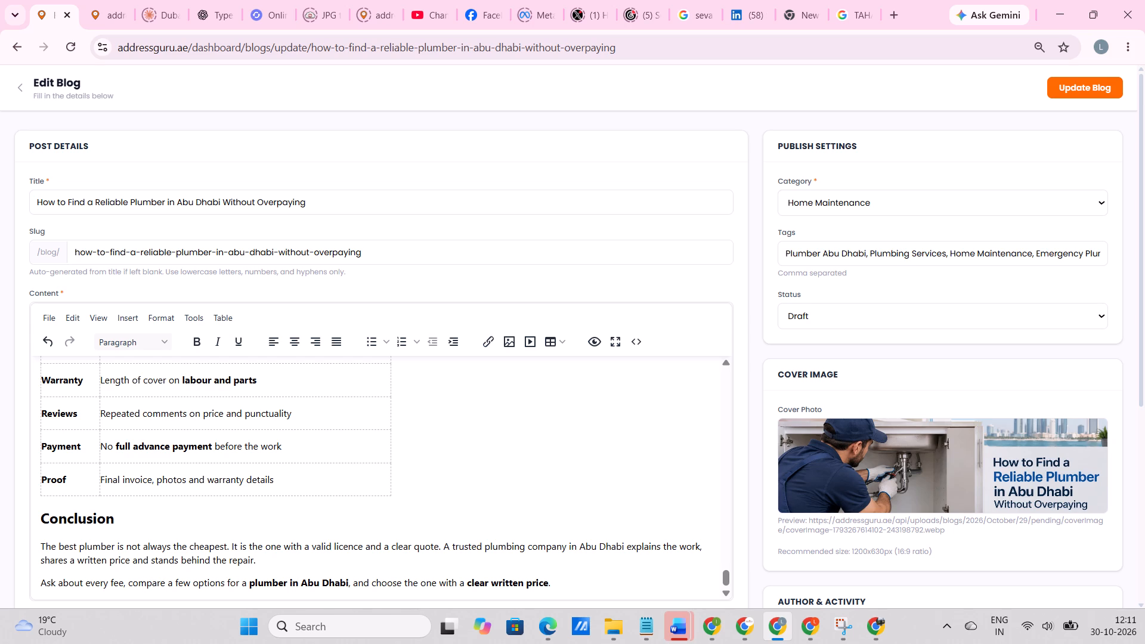
In the Conclusion's last paragraph, bold "compare a few options" and remove the bold from "plumber in Abu Dhabi".
left_click_drag(128, 582, 169, 587)
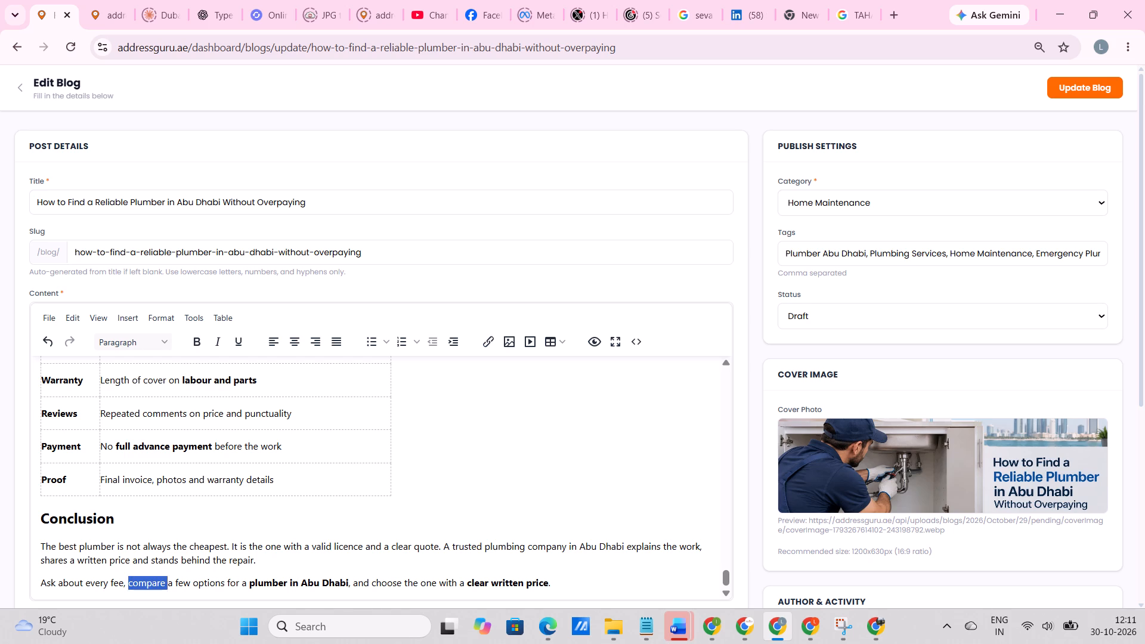
left_click_drag(169, 587, 223, 586)
key("ctrl+b")
left_click_drag(258, 582, 367, 583)
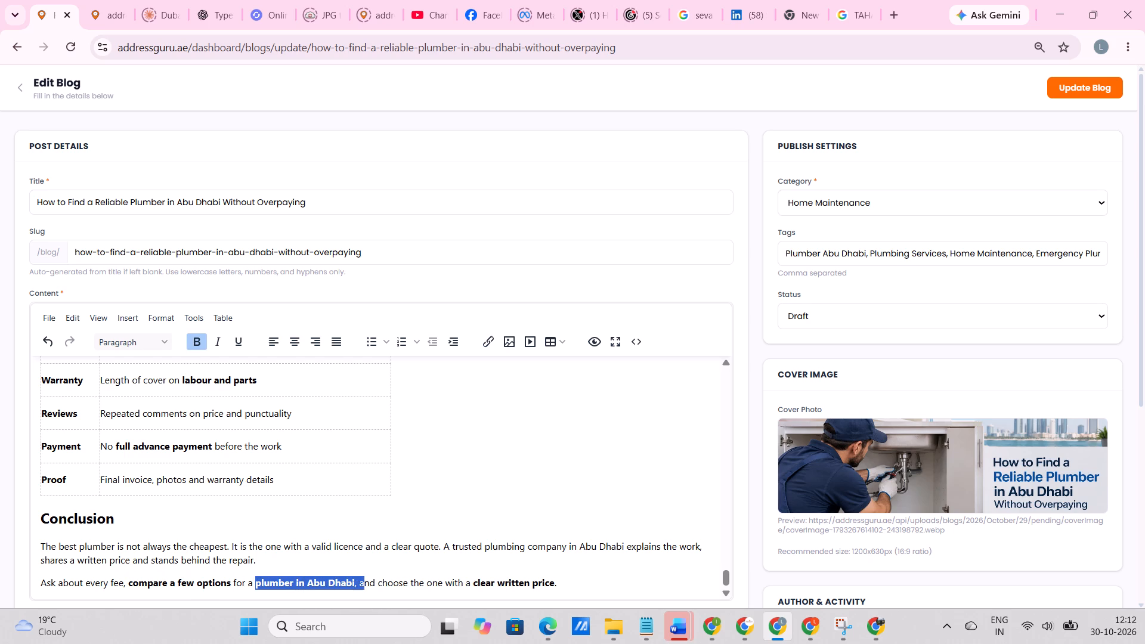
left_click_drag(367, 583, 367, 583)
key("ctrl+b")
left_click(367, 583)
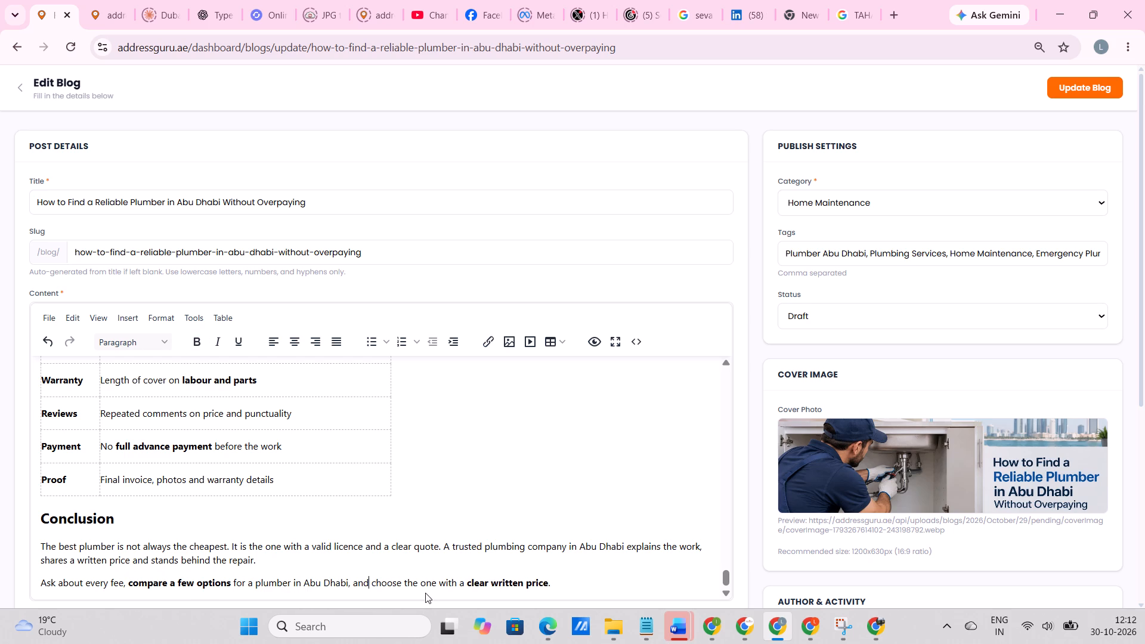
Shorten the blog's slug to how-to-find-plumber-in-abu-dhabi-without-overpaying by removing "a-reliable".
scroll(423, 484, "down", 3)
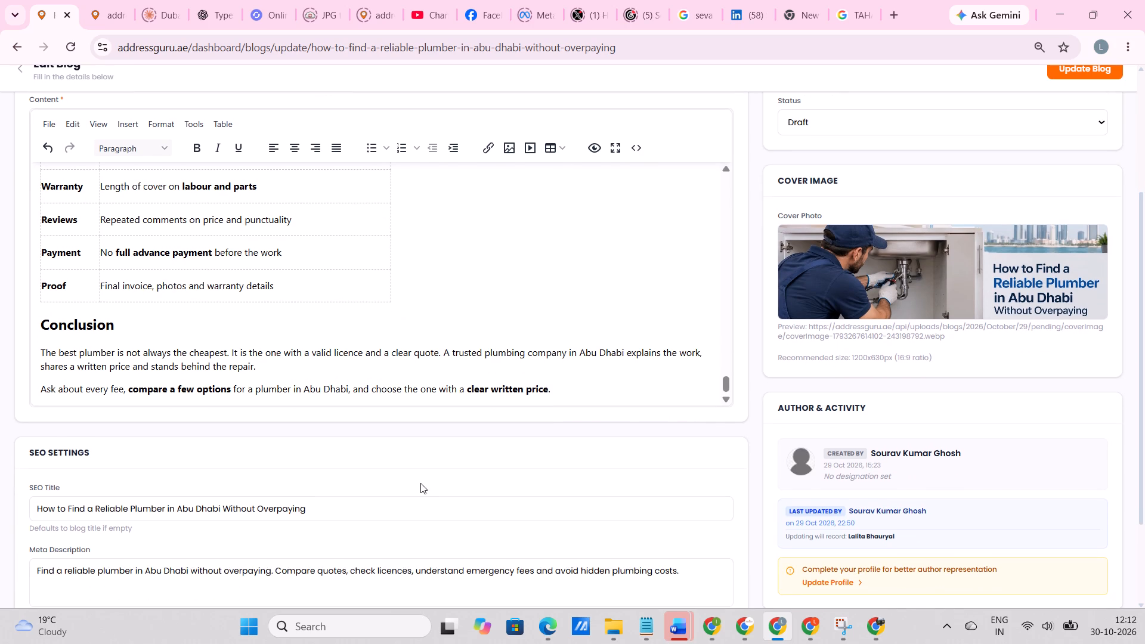
scroll(475, 352, "down", 3)
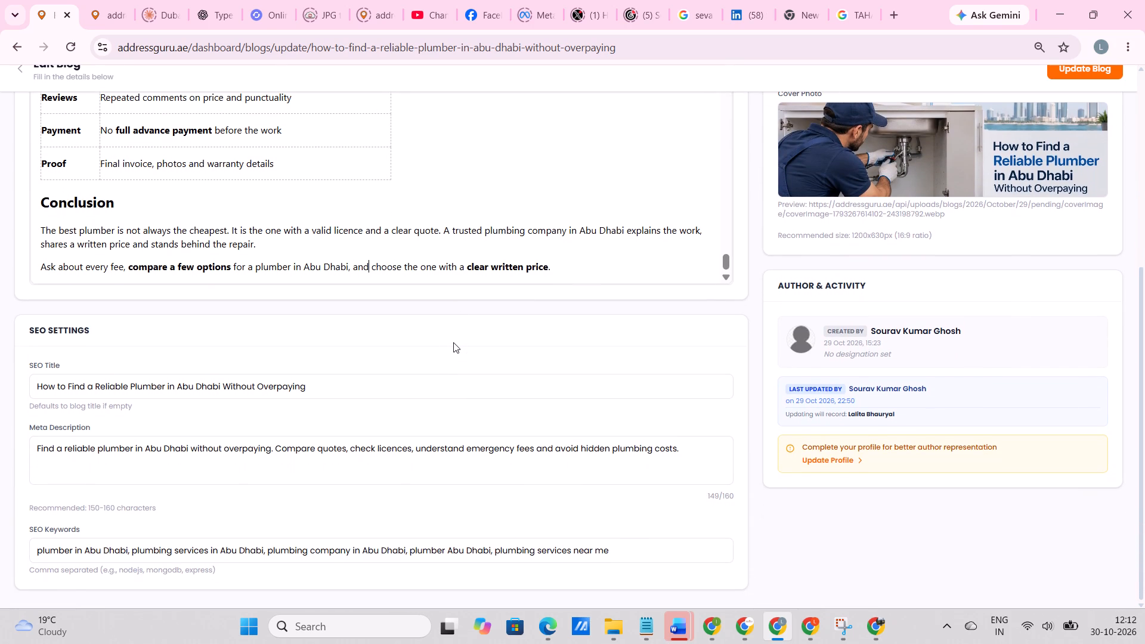
scroll(451, 348, "up", 5)
scroll(447, 365, "down", 1)
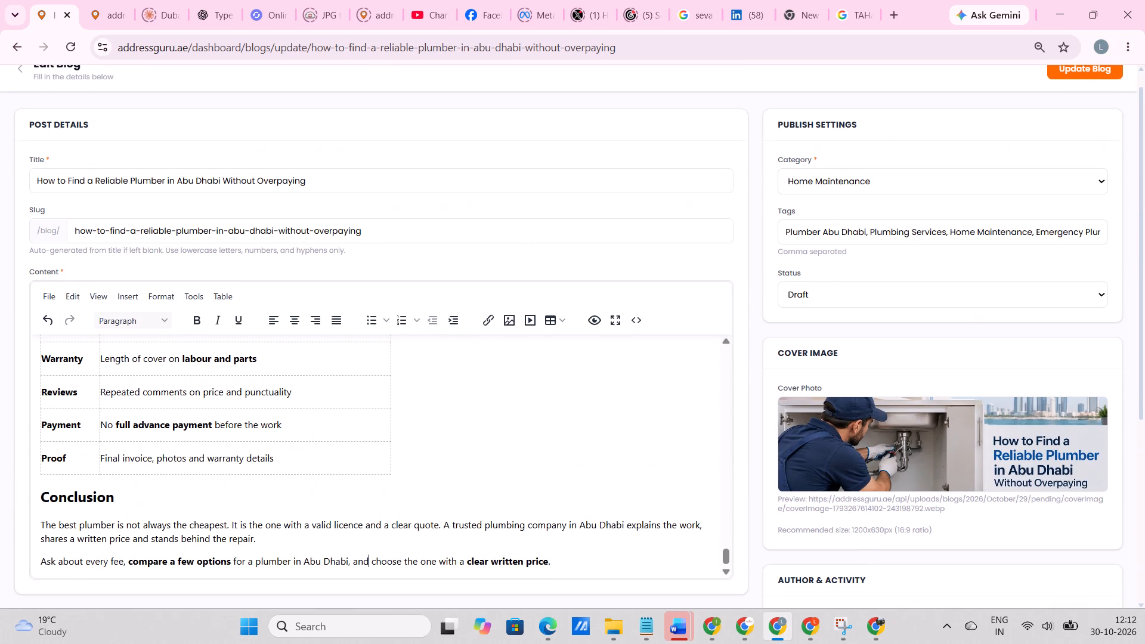
scroll(642, 379, "up", 3)
scroll(917, 284, "up", 3)
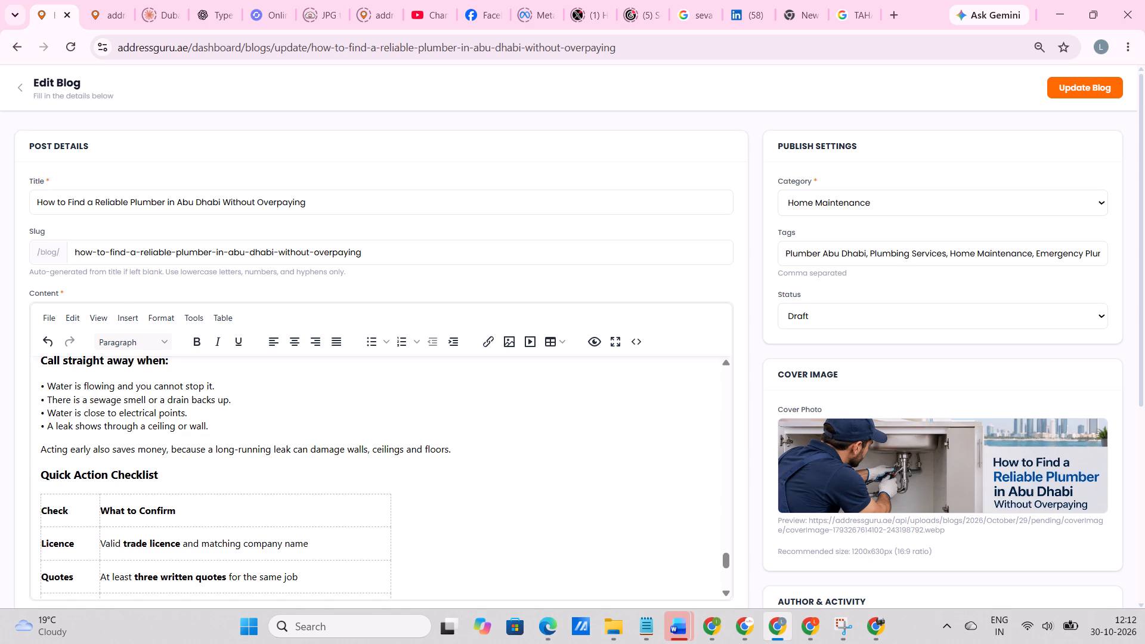
double_click(162, 250)
double_click(162, 250)
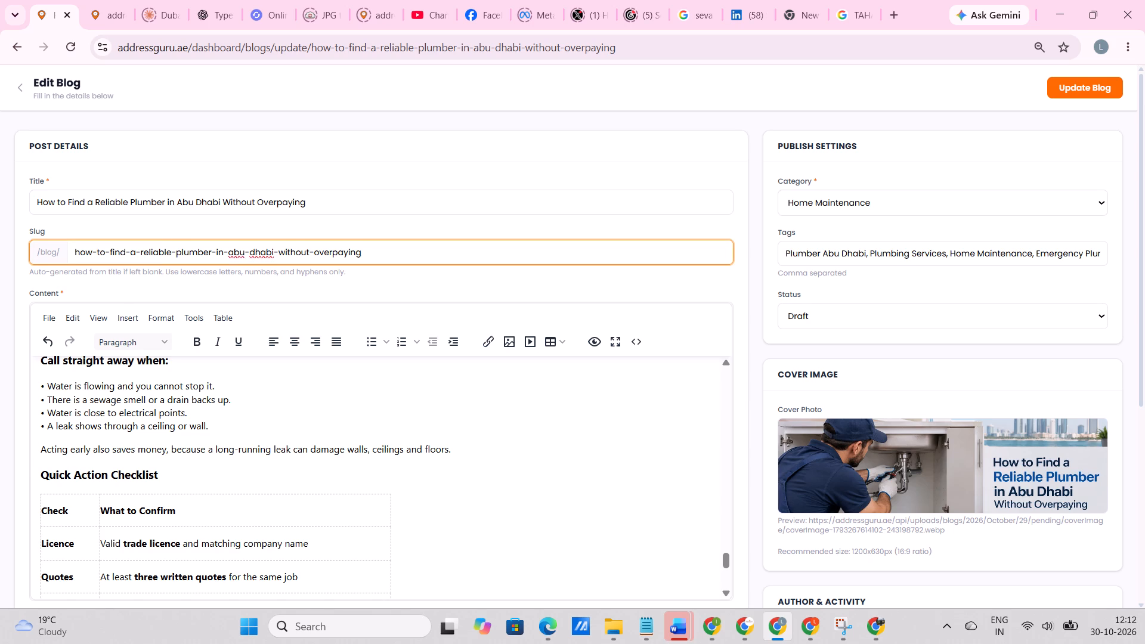
triple_click(145, 250)
left_click(145, 250)
key("BackSpace")
key("BackSpace")
key("BackSpace")
key("BackSpace")
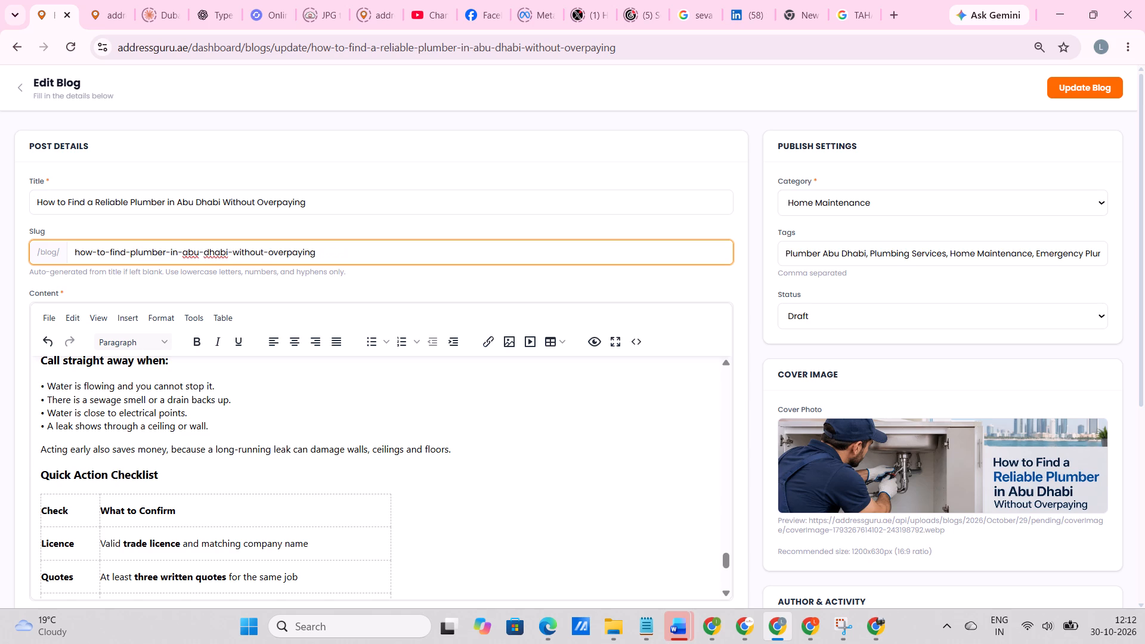
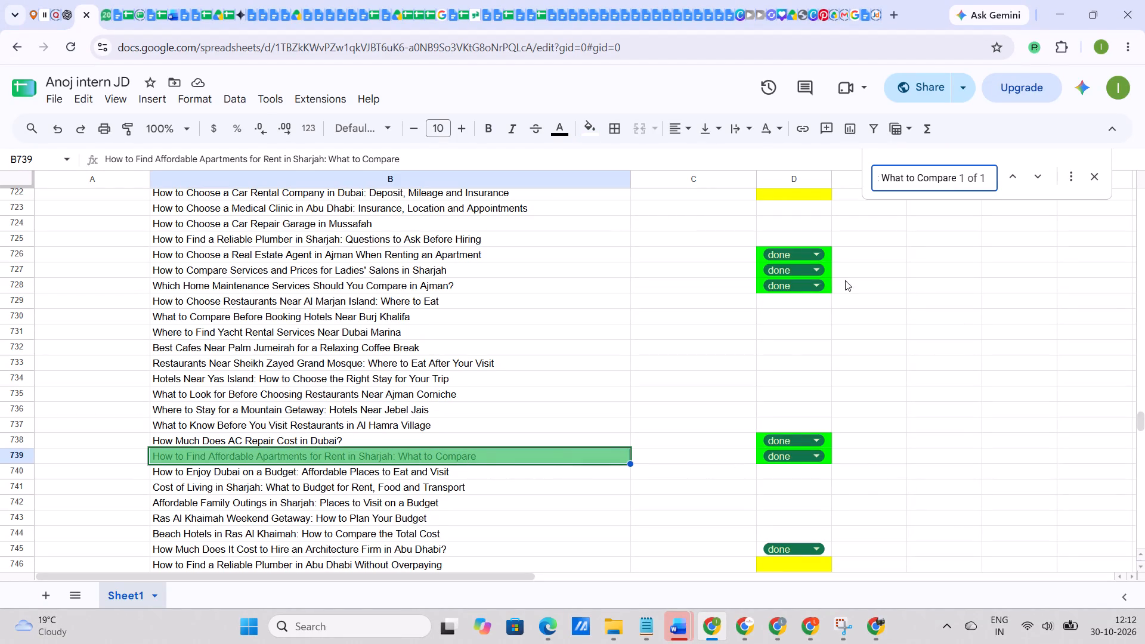
Shorten the sheet's search phrase to "How to Find" to locate the matching article titles.
left_click_drag(884, 175, 967, 182)
key("BackSpace")
key("BackSpace")
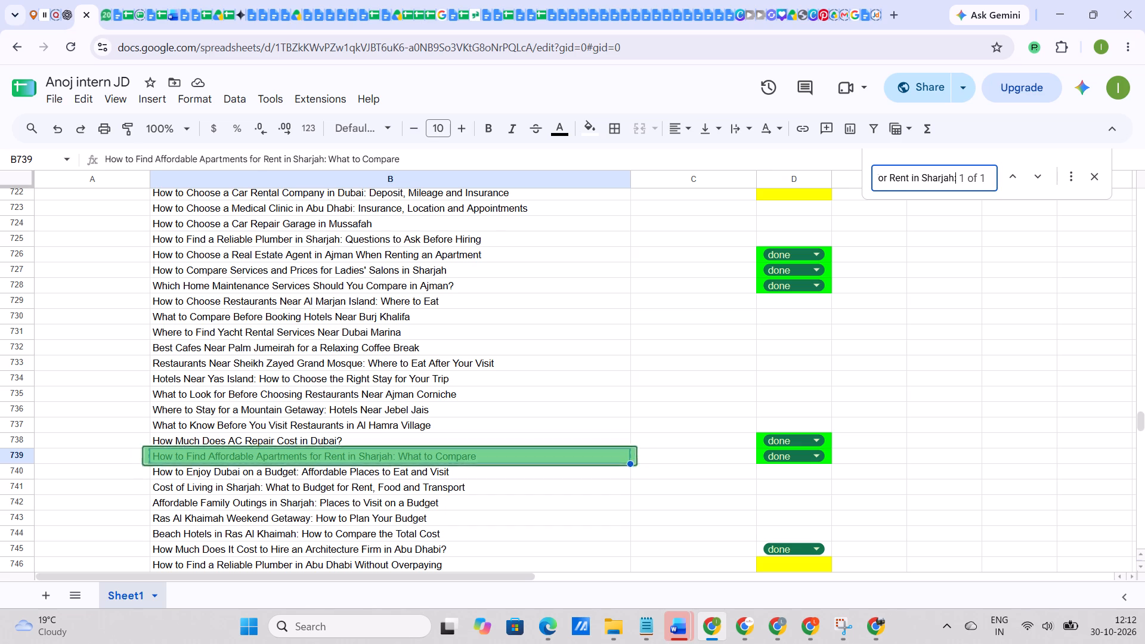
key("BackSpace")
key("BackSpace")
key("BackSpace")
key("BackSpace")
key("BackSpace")
key("BackSpace")
key("BackSpace")
key("BackSpace")
key("BackSpace")
key("BackSpace")
key("BackSpace")
key("BackSpace")
key("BackSpace")
key("BackSpace")
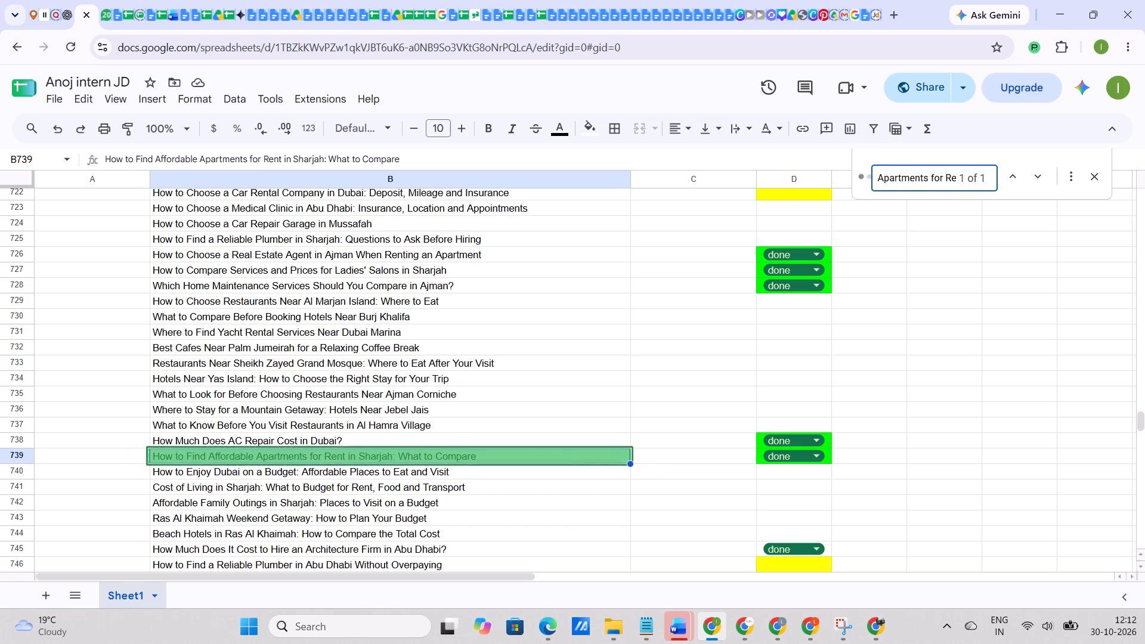
key("BackSpace")
key("BackSpace")
key("BackSpace")
key("BackSpace")
key("BackSpace")
key("BackSpace")
key("BackSpace")
key("BackSpace")
key("BackSpace")
key("BackSpace")
key("BackSpace")
key("BackSpace")
key("BackSpace")
key("BackSpace")
key("BackSpace")
key("BackSpace")
key("BackSpace")
key("BackSpace")
key("BackSpace")
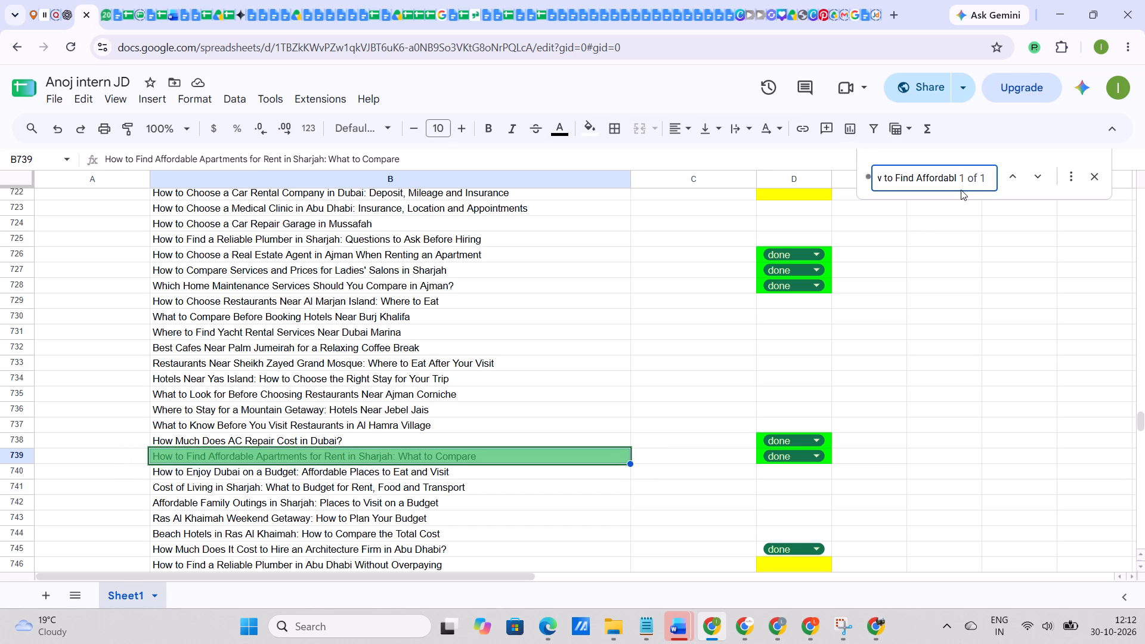
double_click(933, 181)
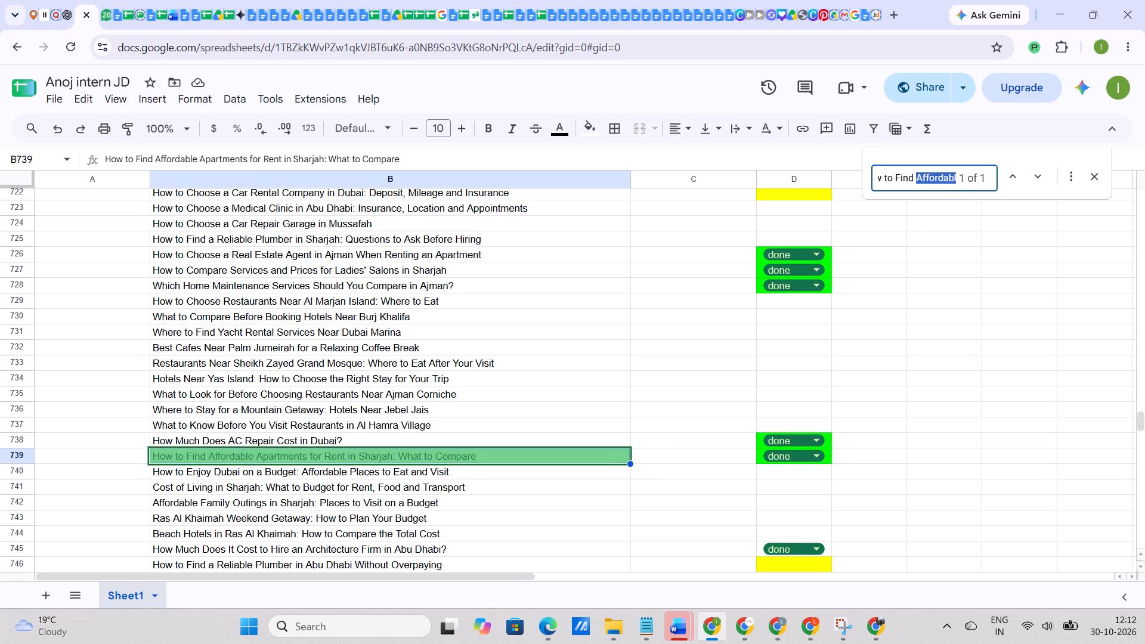
key("BackSpace")
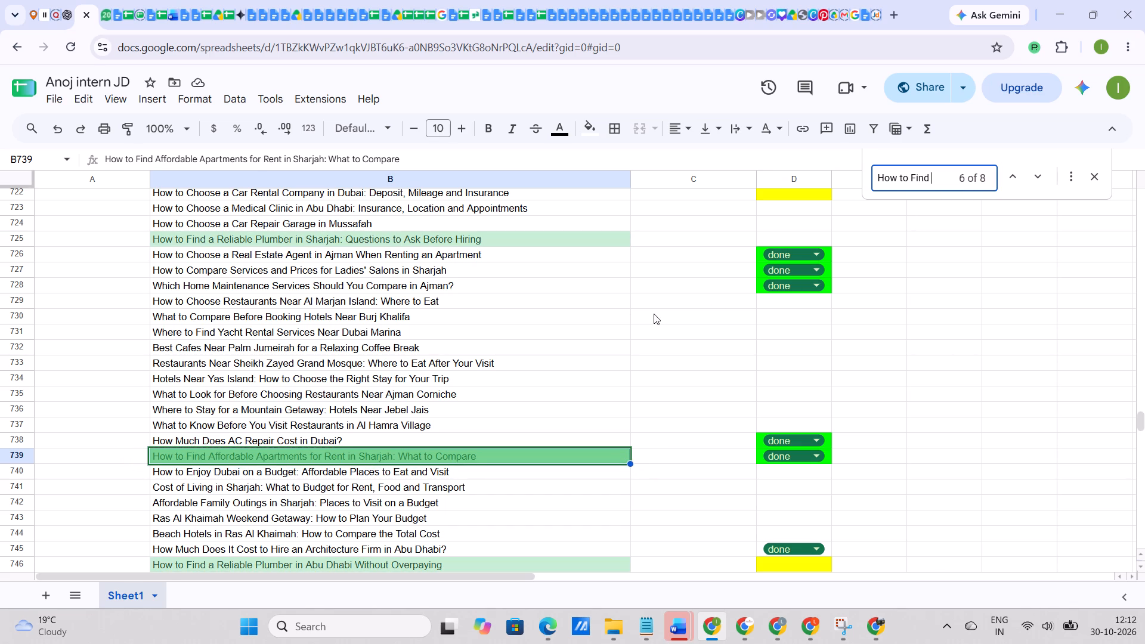
Mark "How to Find a Reliable Plumber in Abu Dhabi Without Overpaying" as done by copying the green status from the Sharjah apartments row.
scroll(601, 312, "down", 1)
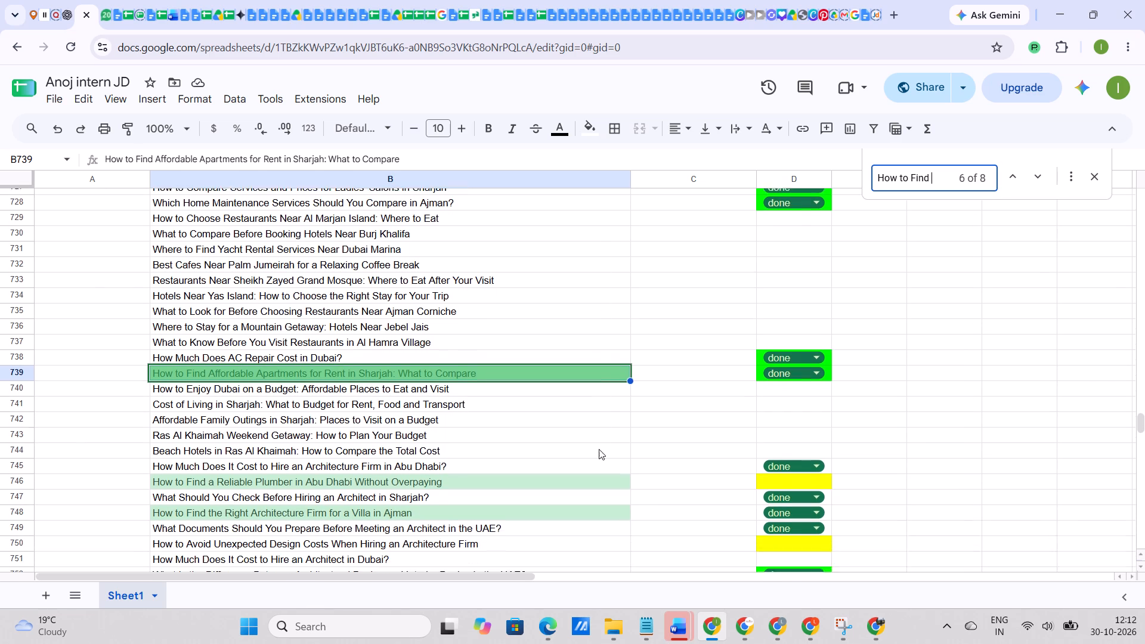
scroll(599, 449, "down", 1)
left_click(763, 361)
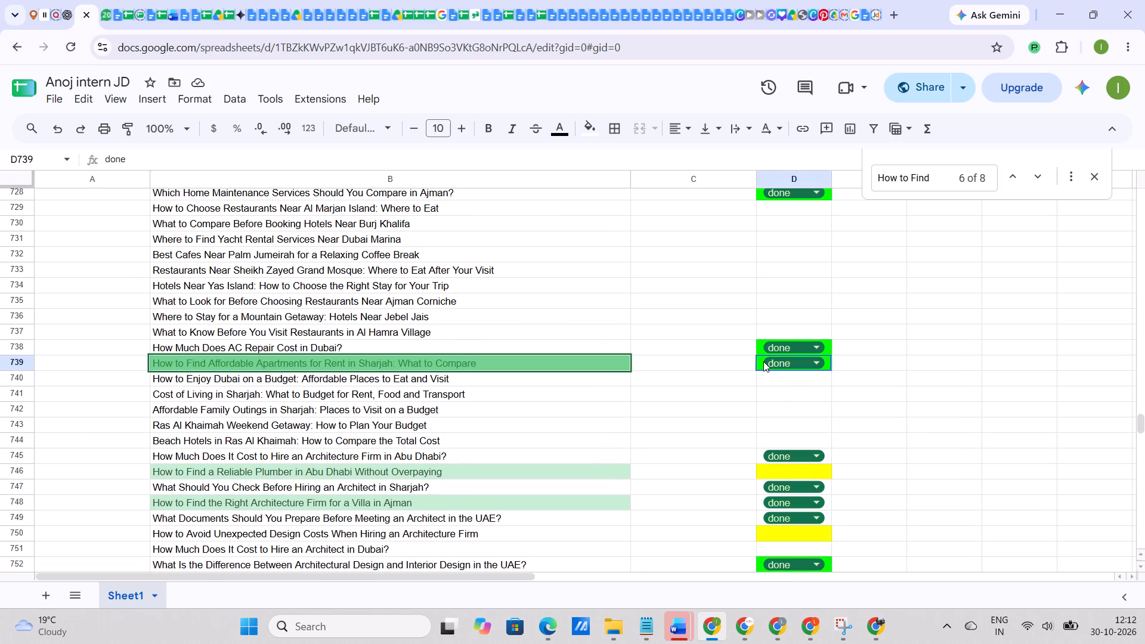
key("ctrl+c")
left_click(767, 469)
key("ctrl+v")
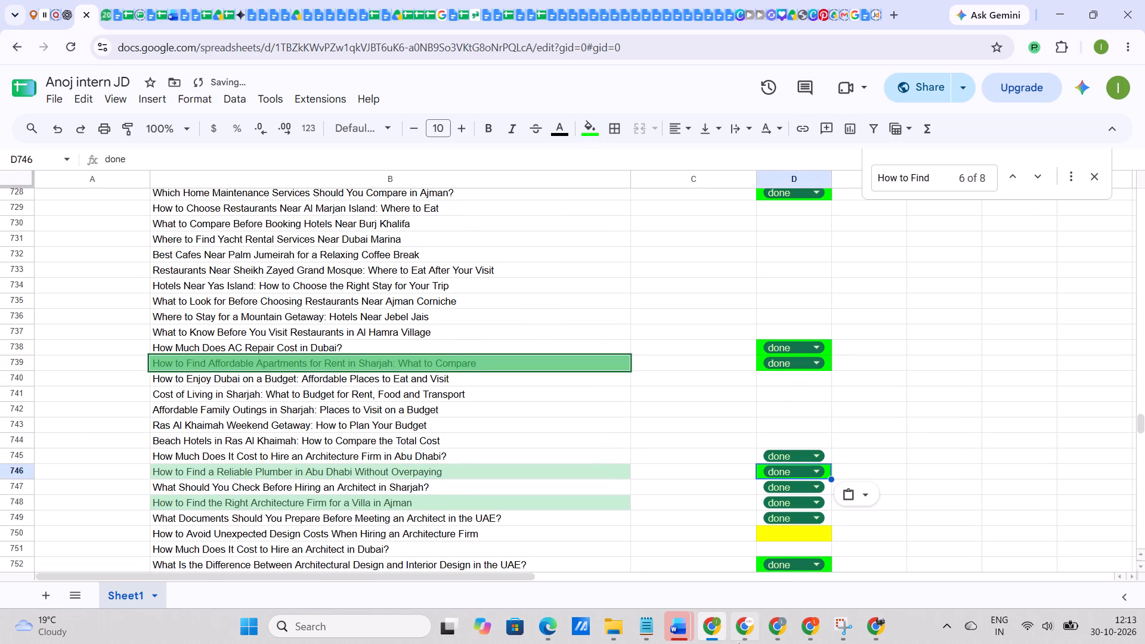
In the AddressGuru dashboard, filter the blogs to drafts and open "How to Avoid Problems During Trade License Renewal in Abu Dhabi" for editing.
left_click(766, 636)
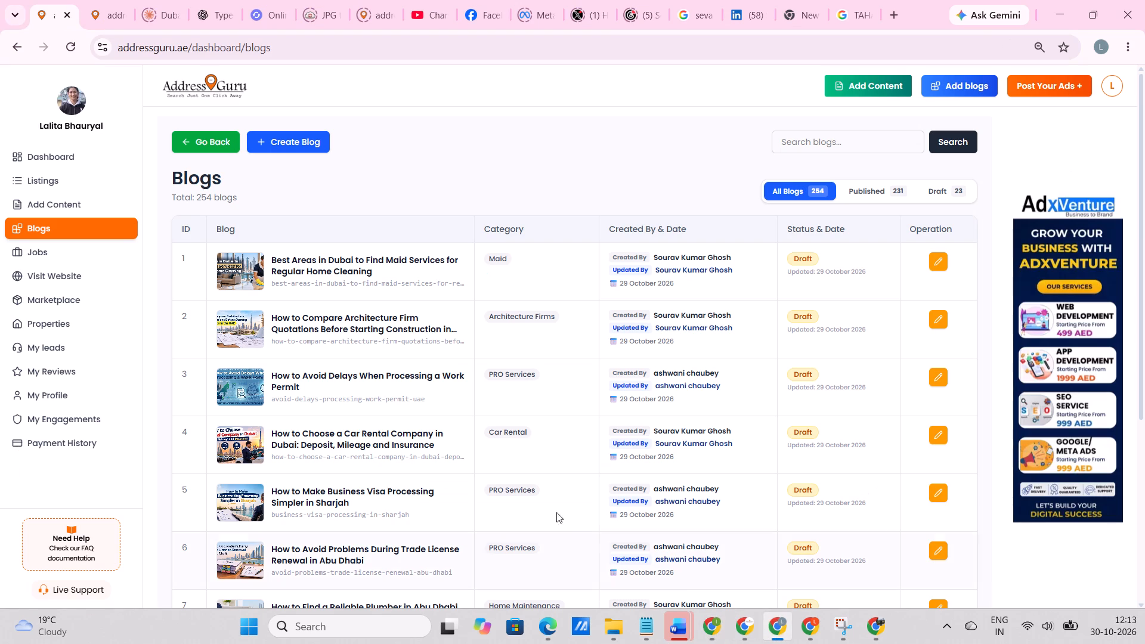
scroll(428, 424, "down", 7)
scroll(813, 371, "up", 6)
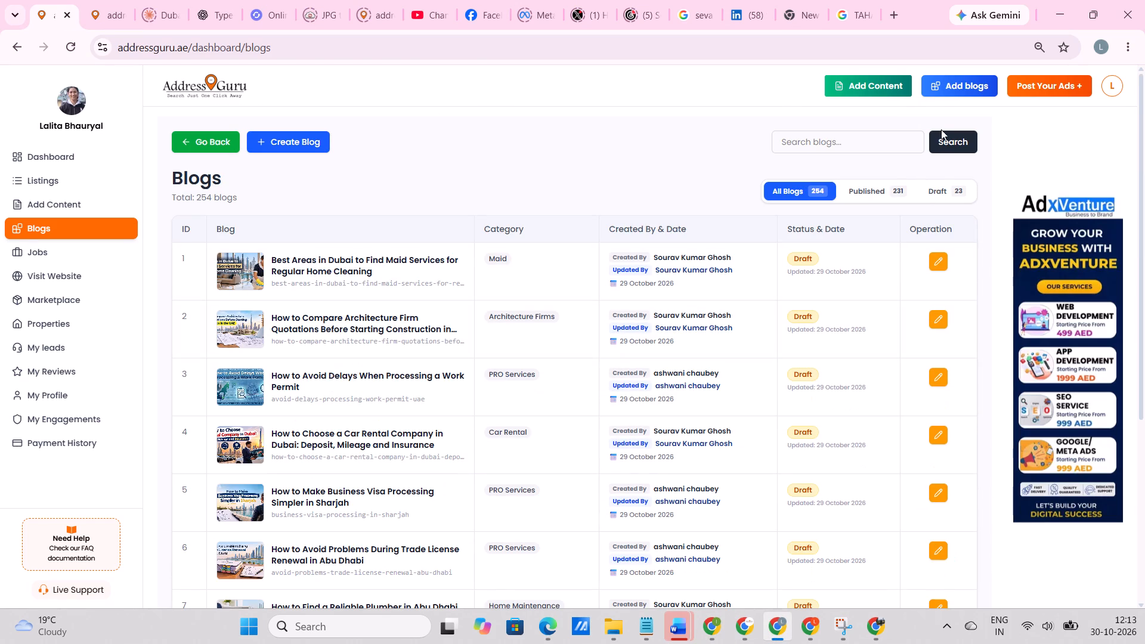
left_click(881, 195)
left_click(955, 192)
scroll(896, 417, "down", 1)
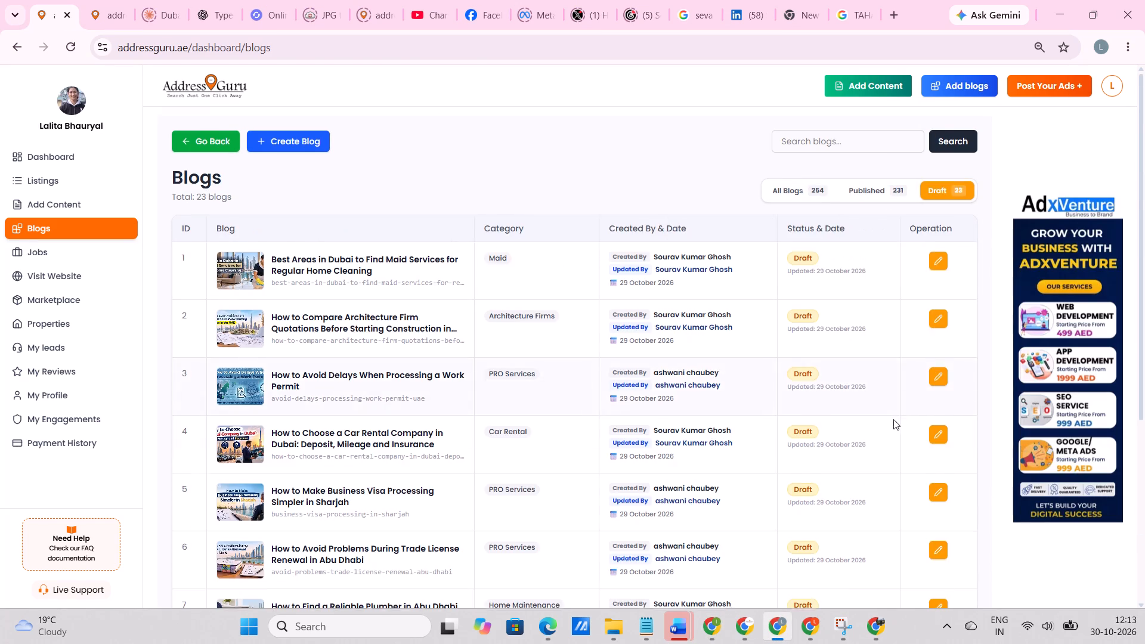
scroll(893, 419, "down", 4)
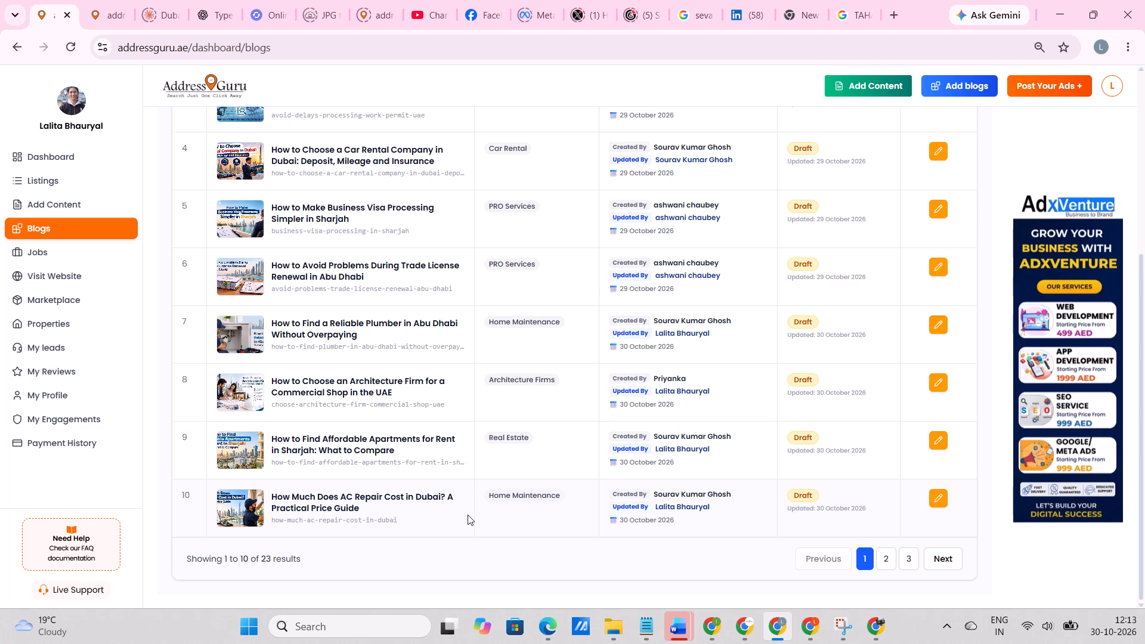
scroll(468, 515, "up", 1)
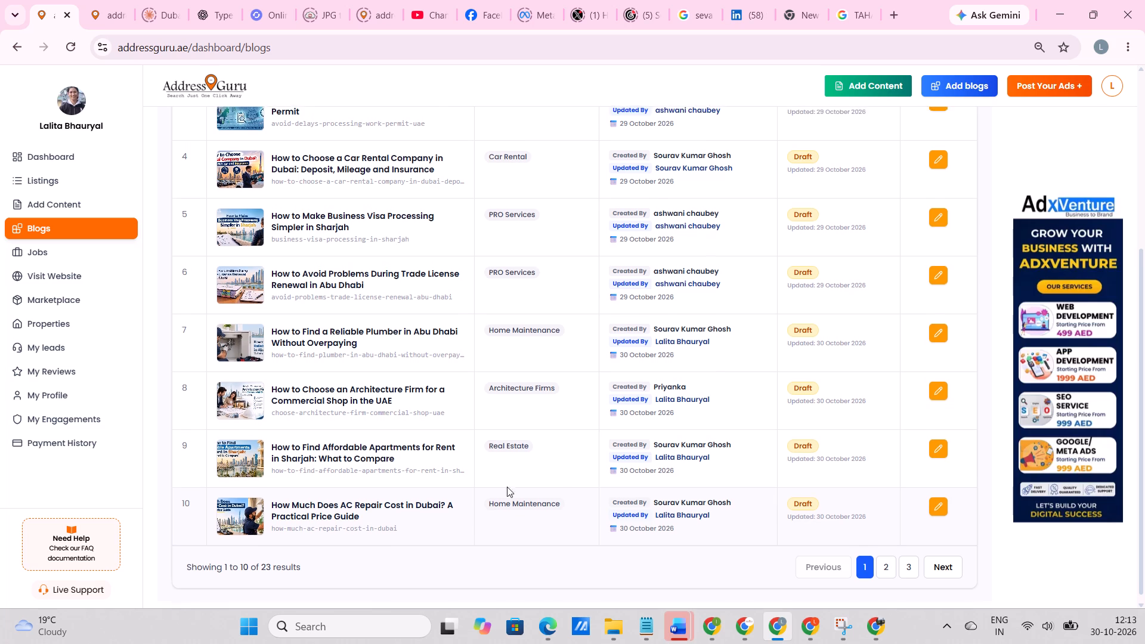
scroll(507, 487, "up", 1)
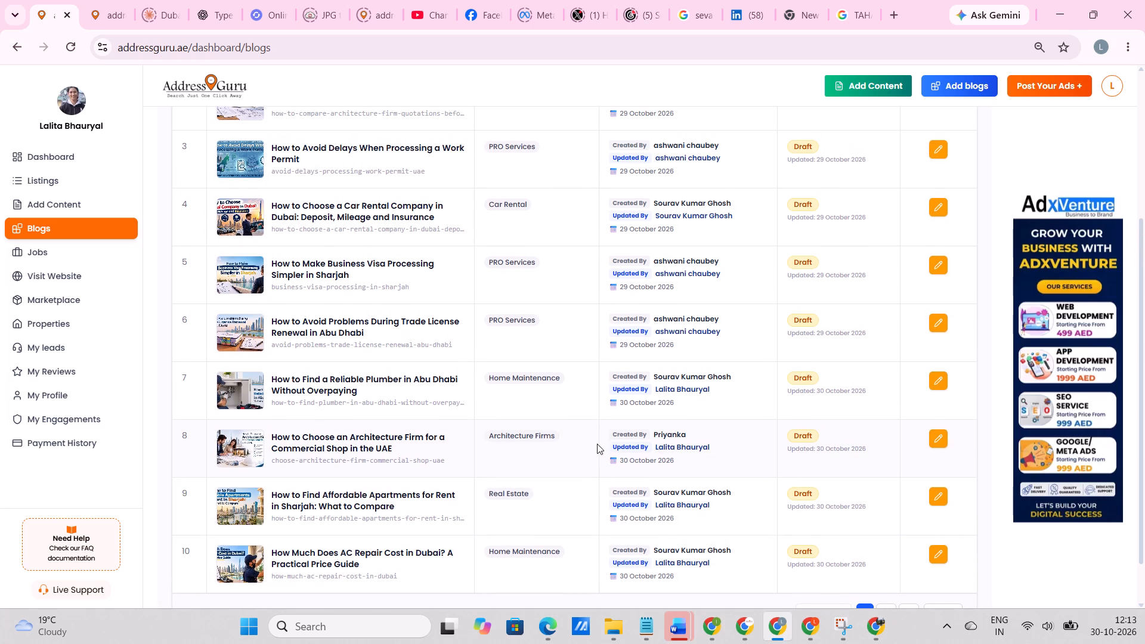
scroll(596, 444, "up", 1)
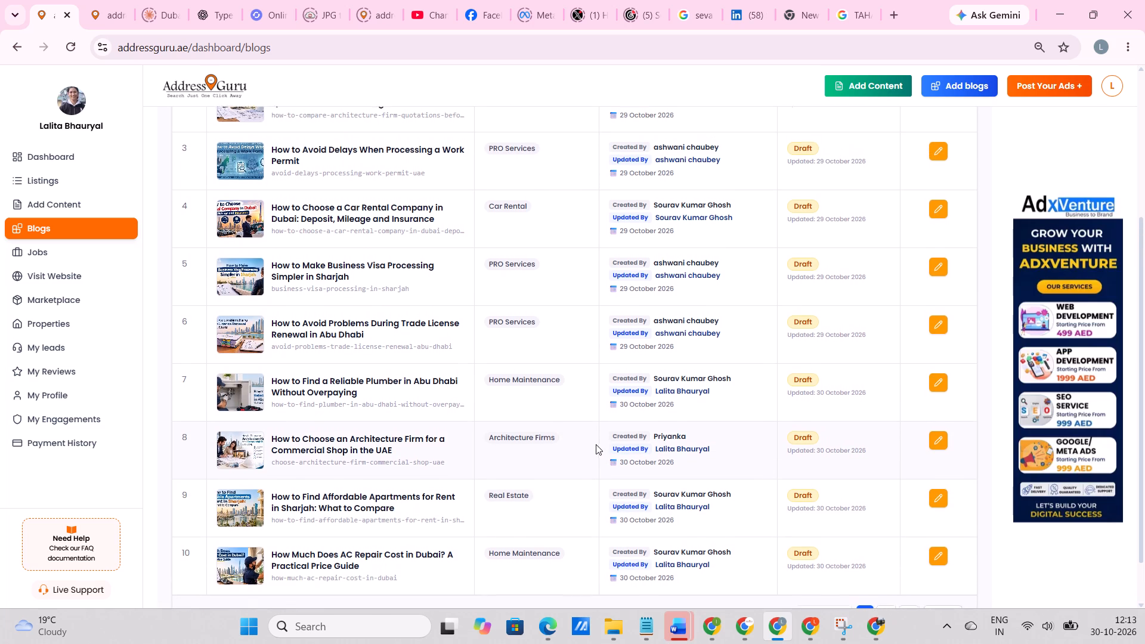
scroll(596, 444, "up", 1)
scroll(453, 445, "up", 1)
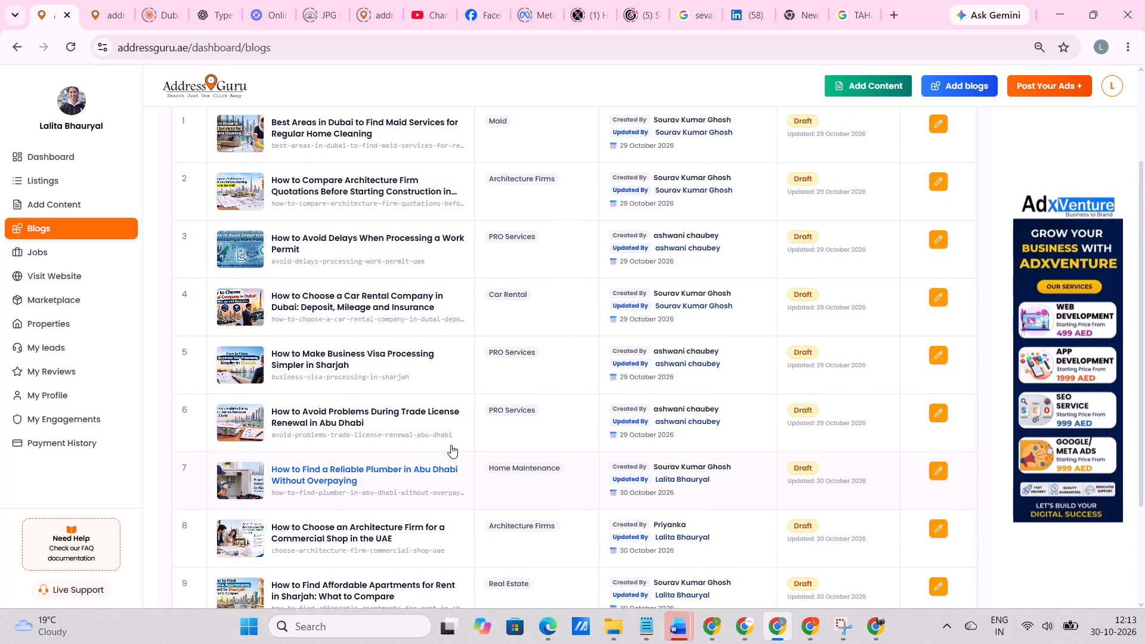
scroll(451, 445, "up", 1)
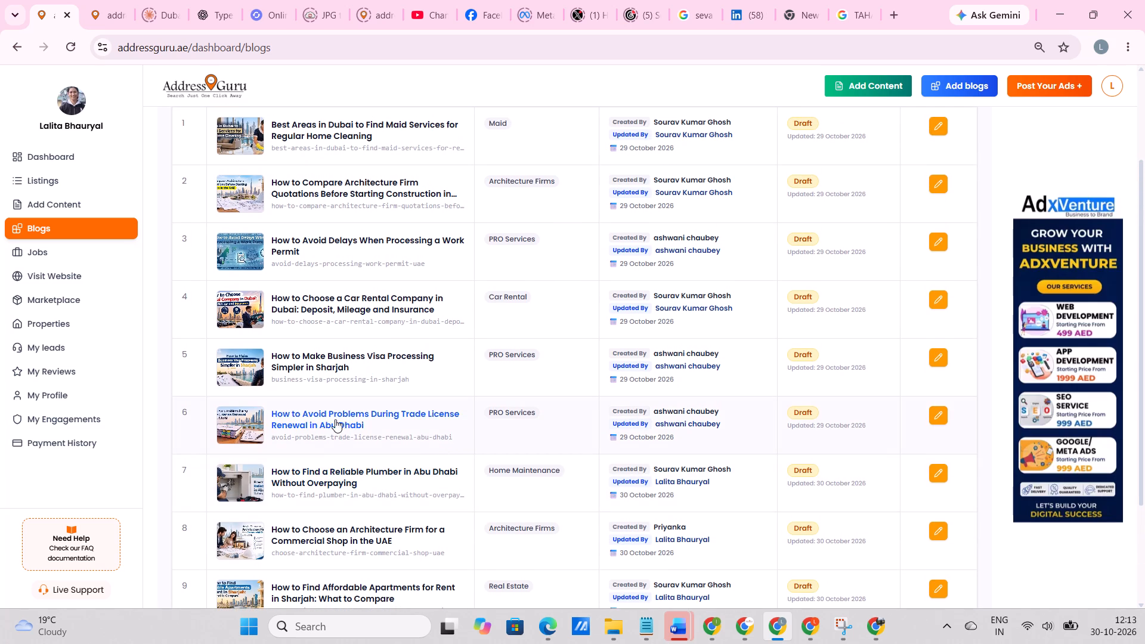
left_click(333, 419)
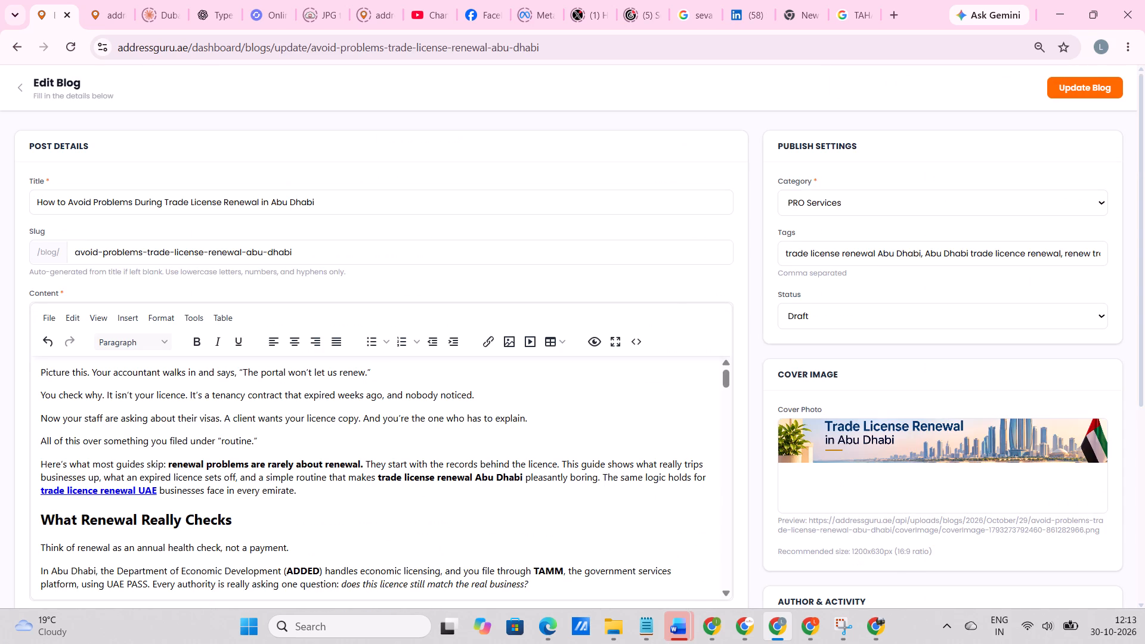
Check the link settings of "trade licence renewal UAE" in the introduction without changing them.
right_click(112, 493)
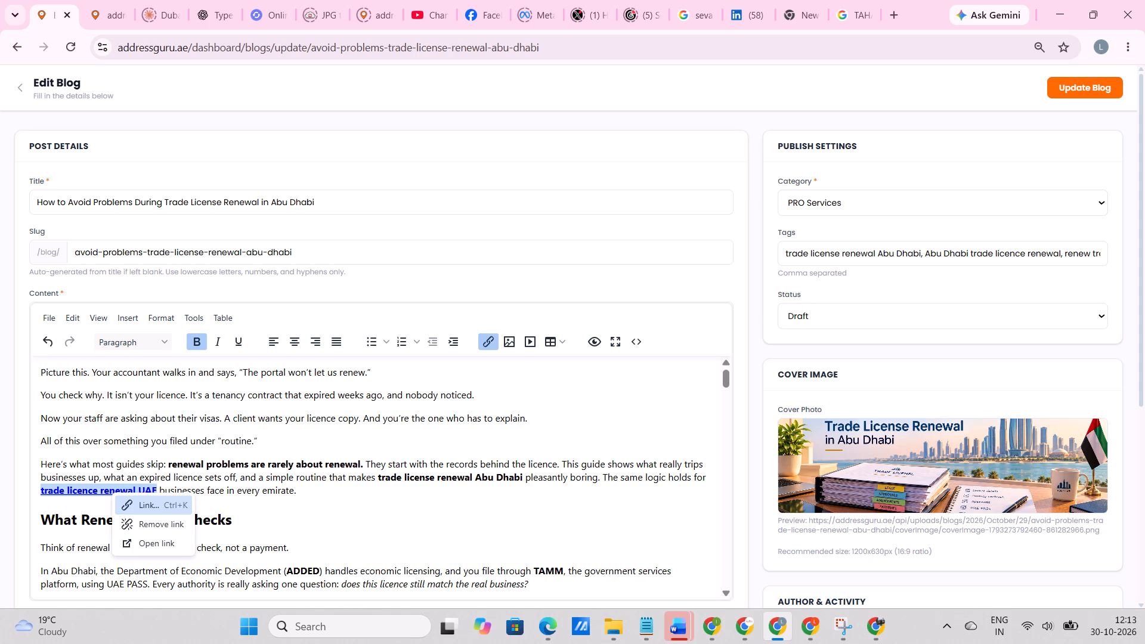
left_click(491, 335)
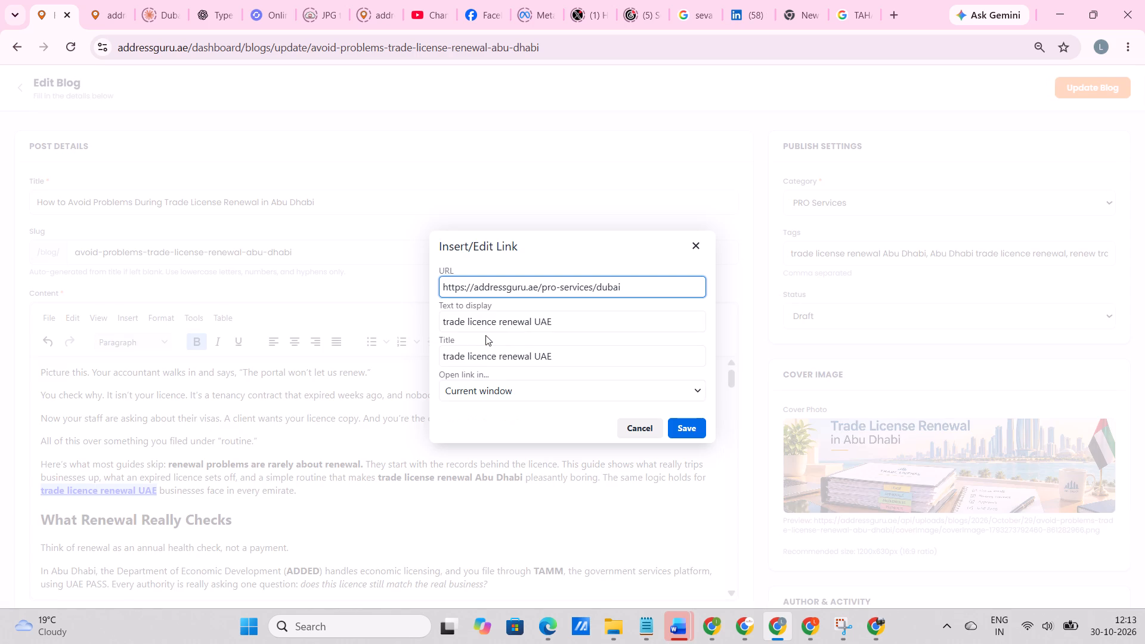
left_click(692, 246)
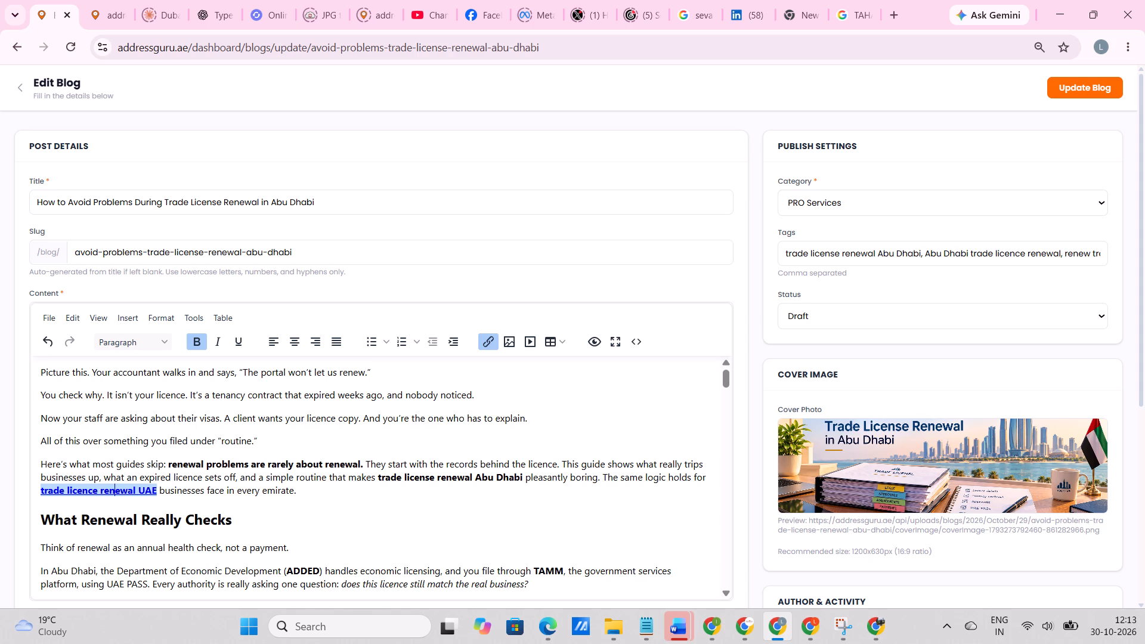
Search the blog's edit page for the linked phrase "trade licence renewal UAE" and review its matches.
scroll(440, 442, "down", 1)
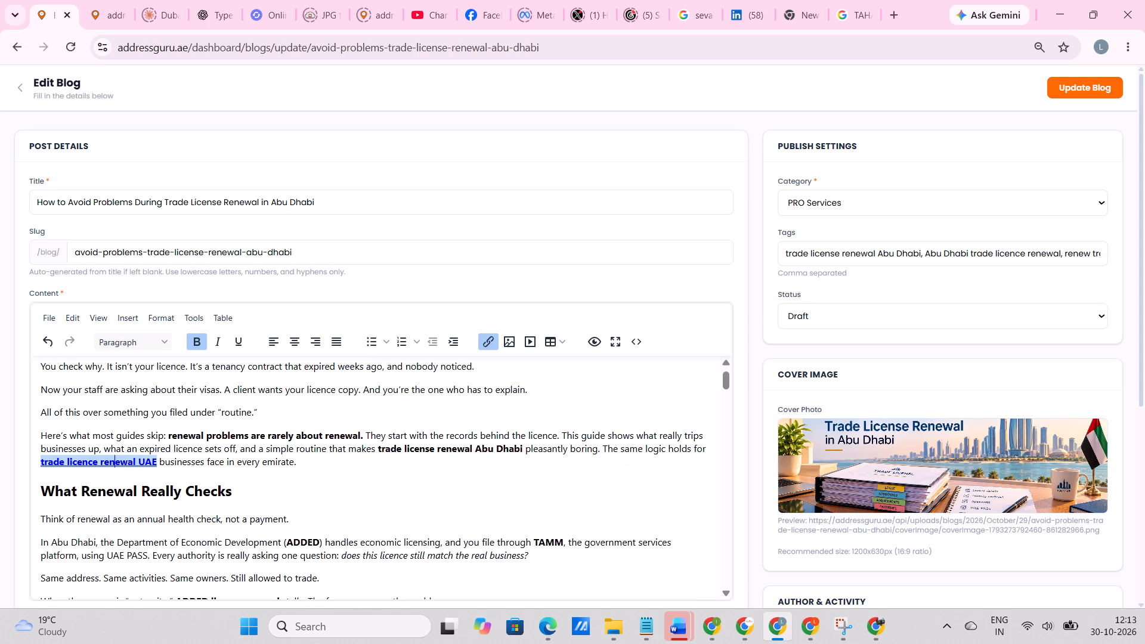
left_click_drag(30, 465, 169, 461)
left_click_drag(161, 461, 41, 468)
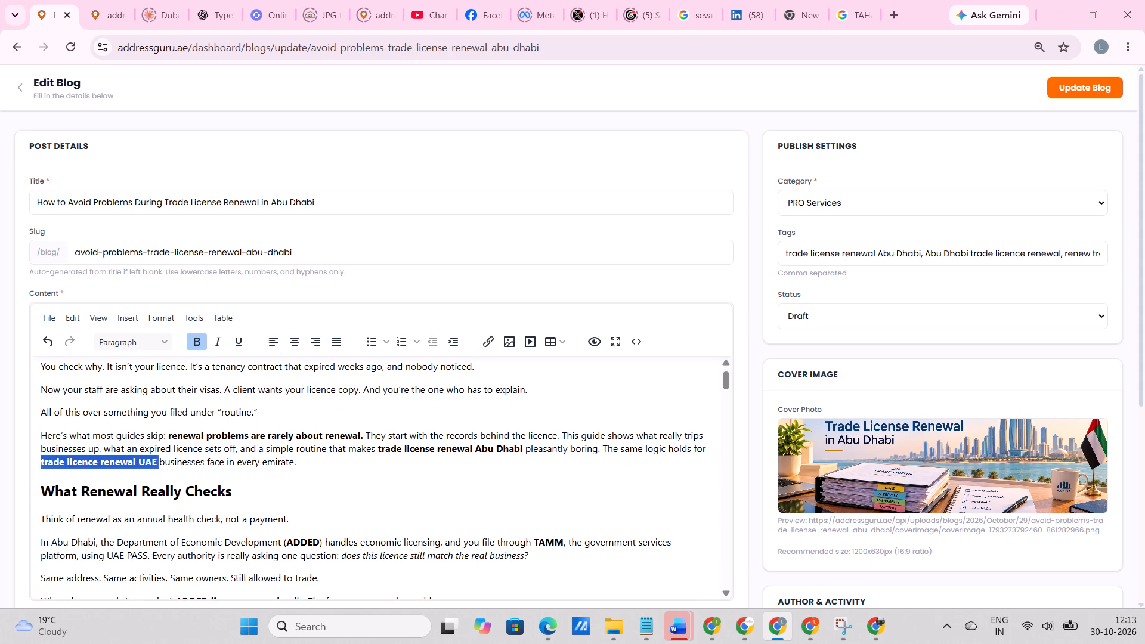
left_click_drag(41, 468, 41, 468)
key("ctrl+c")
key("ctrl+f")
key("ctrl+v")
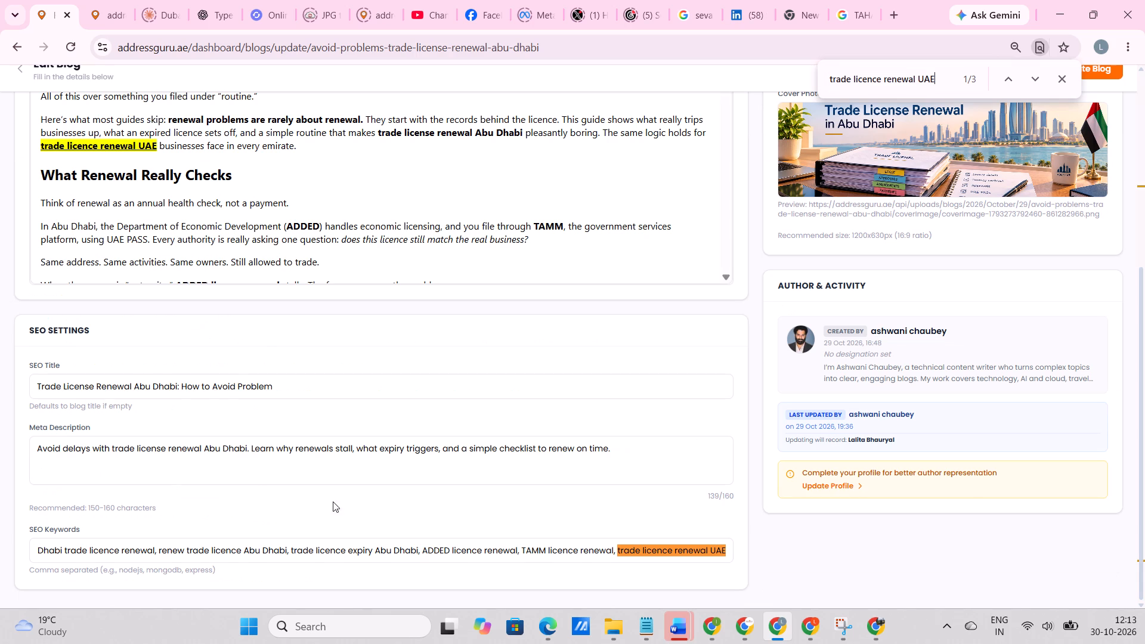
scroll(562, 512, "up", 1)
left_click(1003, 77)
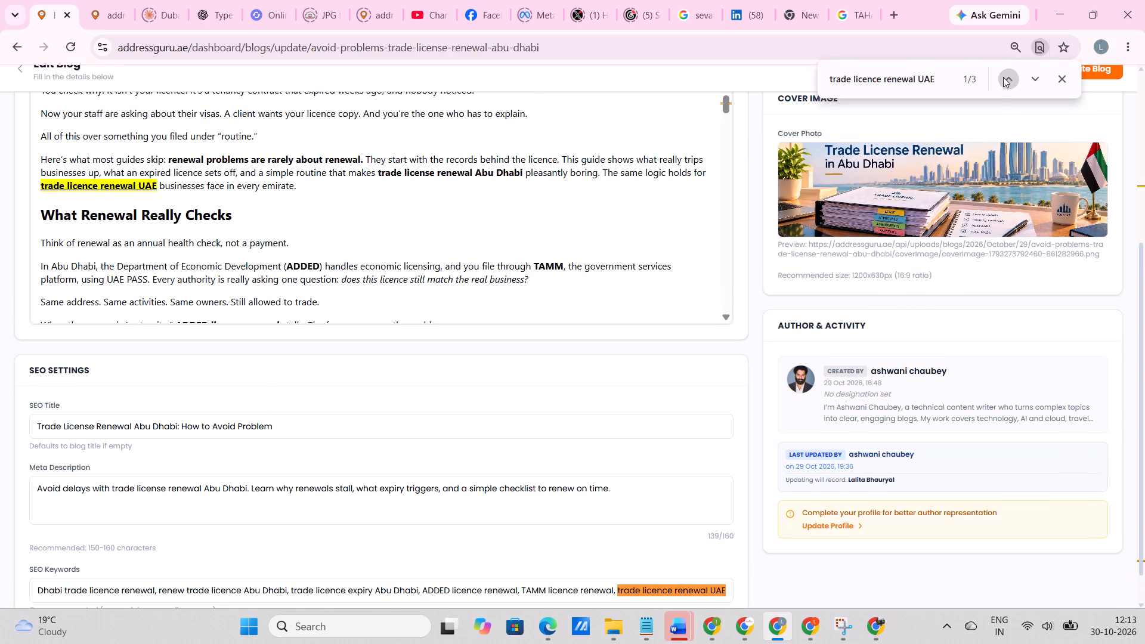
left_click(1003, 77)
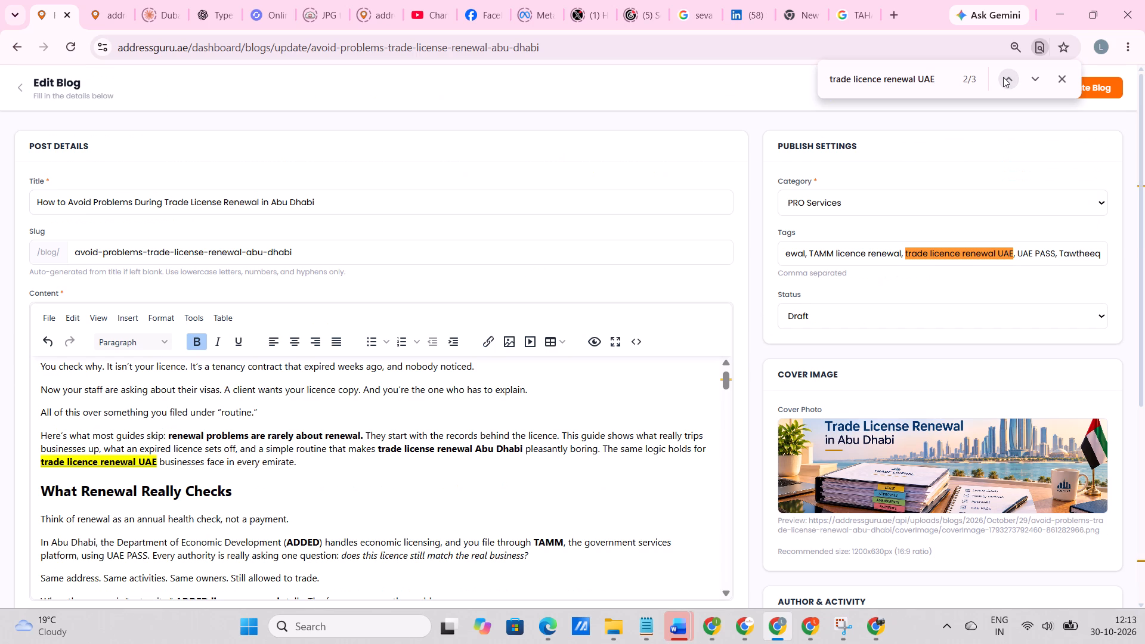
left_click(1056, 83)
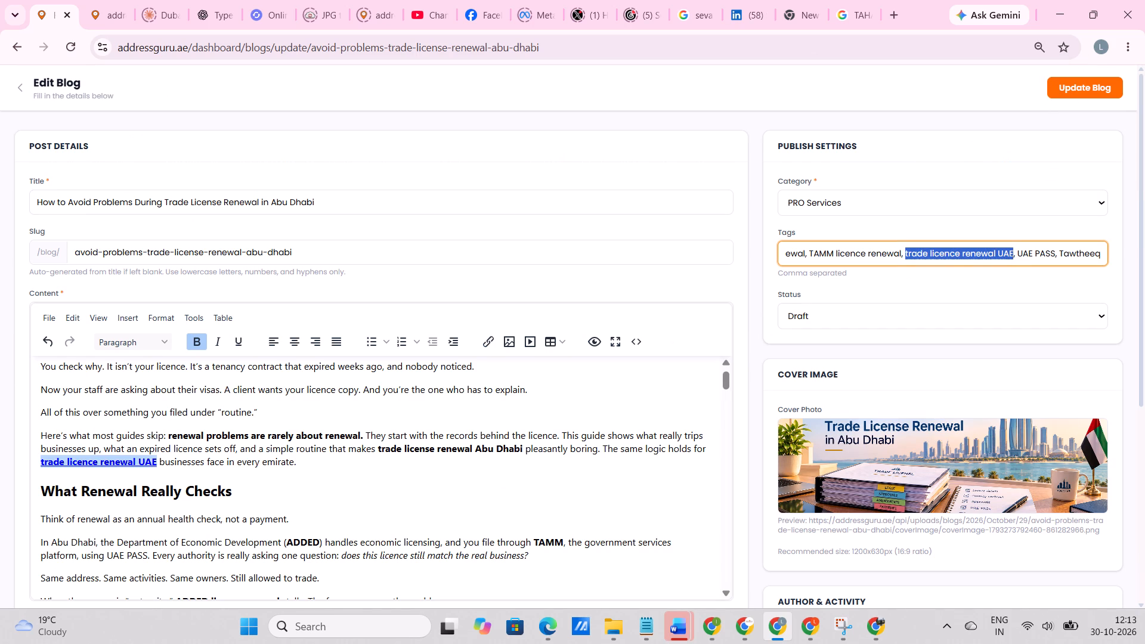
Search the edit page for the first SEO keyword, "trade license renewal Abu Dhabi", and review where it is used.
left_click_drag(379, 447, 506, 445)
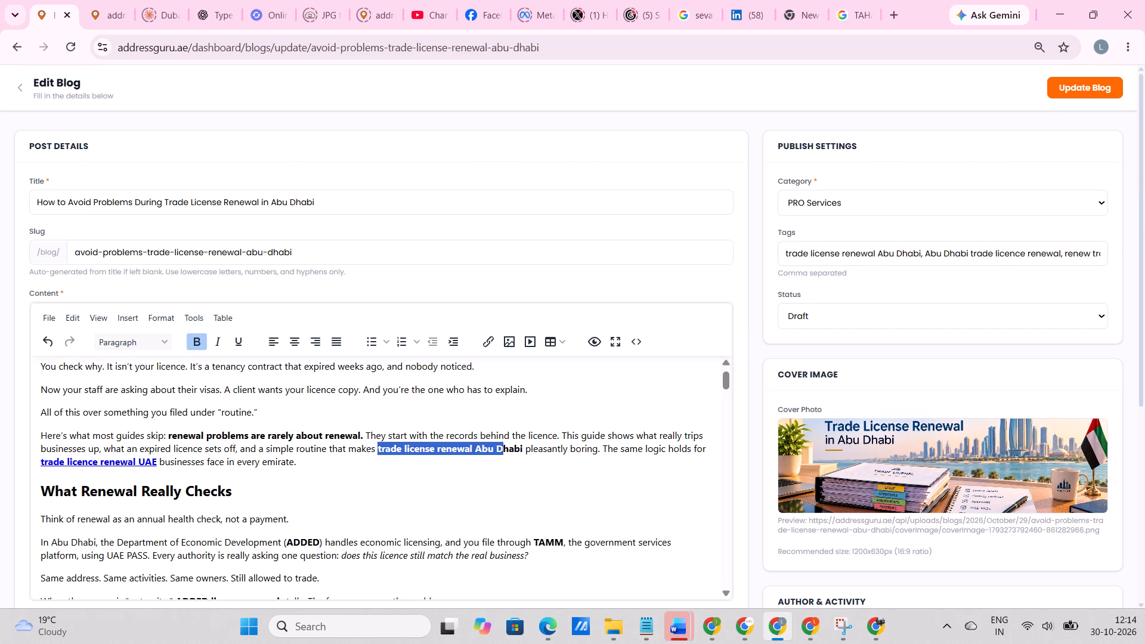
left_click_drag(506, 445, 512, 445)
scroll(873, 456, "down", 6)
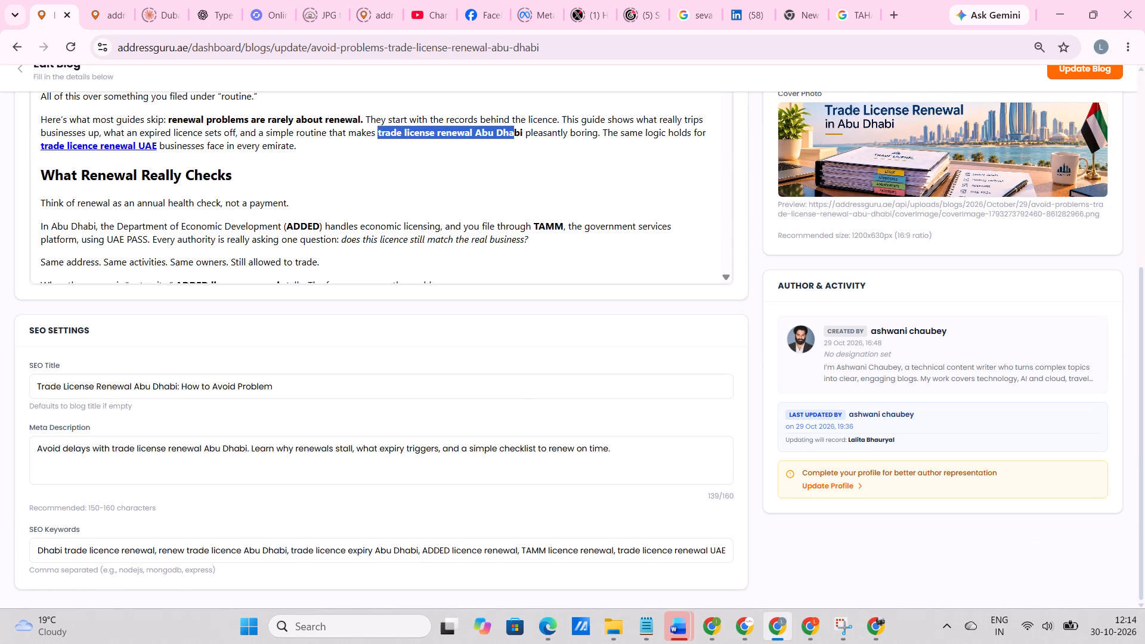
left_click_drag(33, 552, 92, 549)
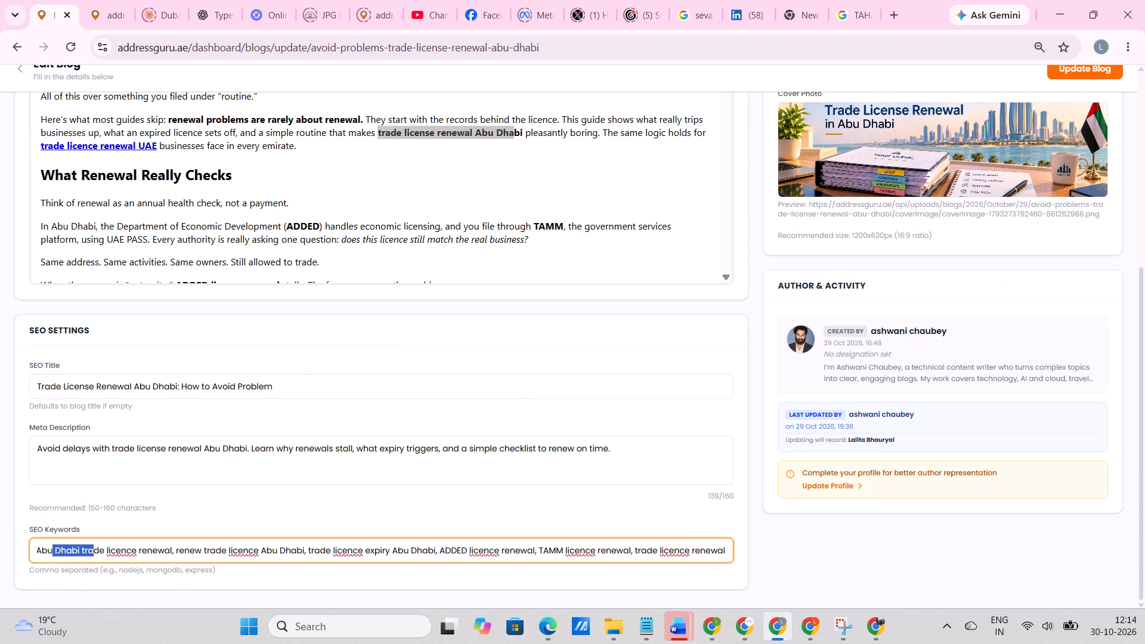
left_click_drag(172, 549, 32, 561)
left_click(127, 557)
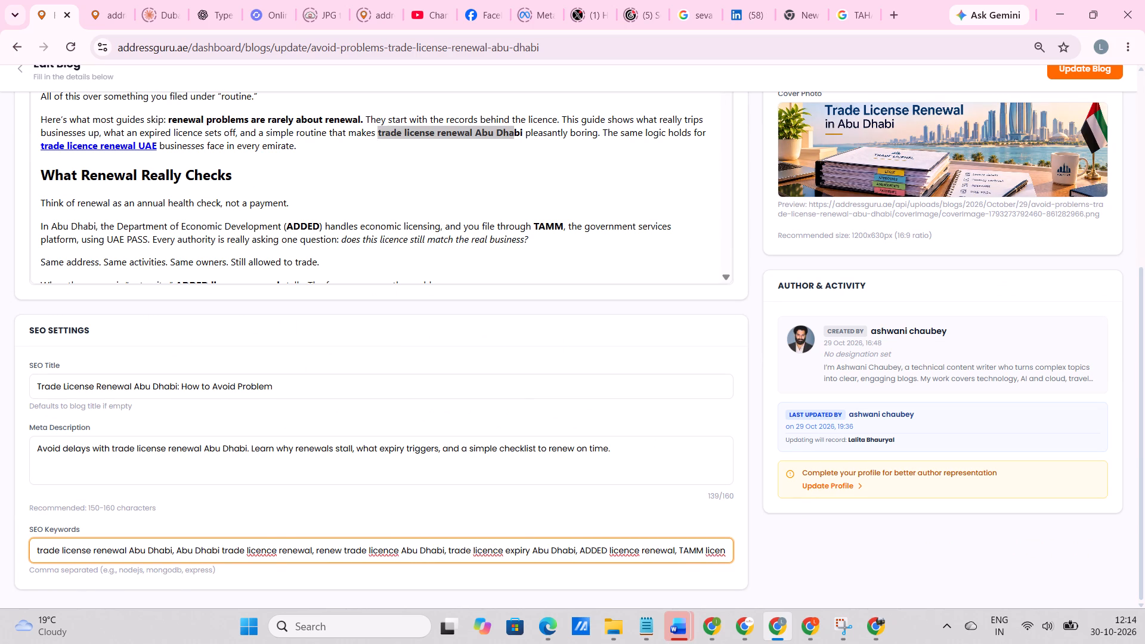
left_click_drag(173, 549, 35, 558)
key("ctrl+c")
key("ctrl+f")
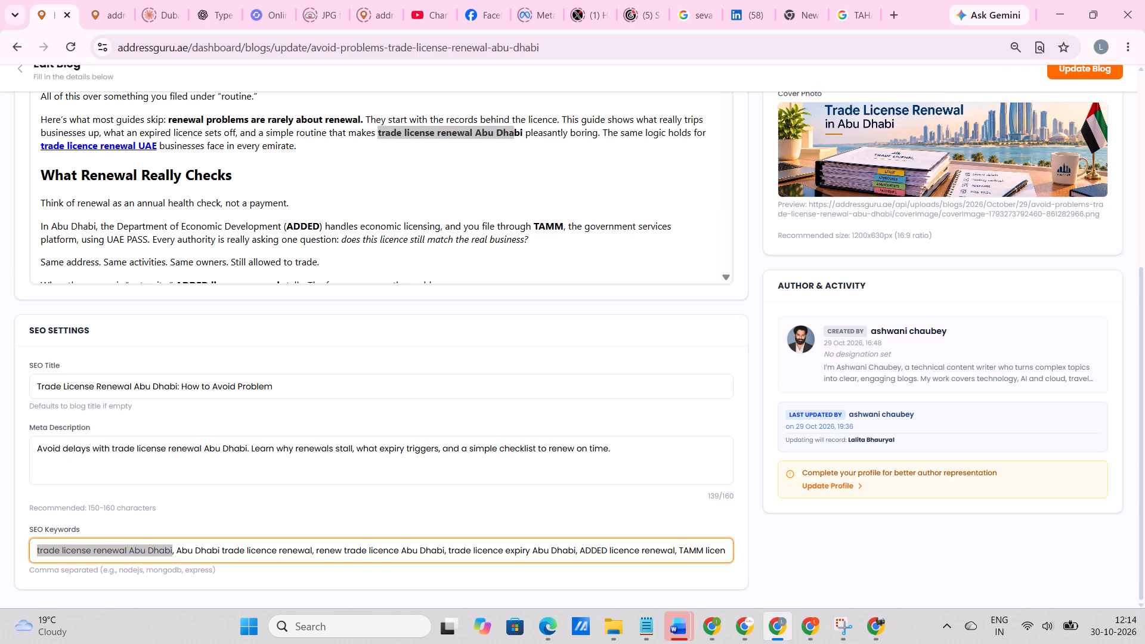
key("ctrl+v")
scroll(457, 568, "down", 2)
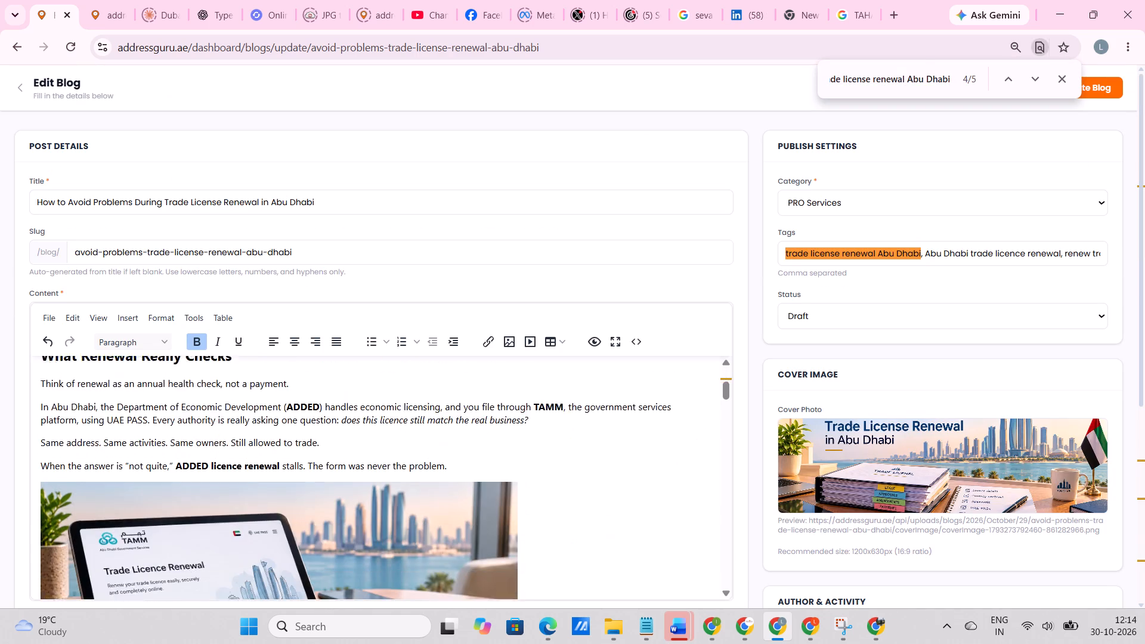
scroll(461, 566, "down", 10)
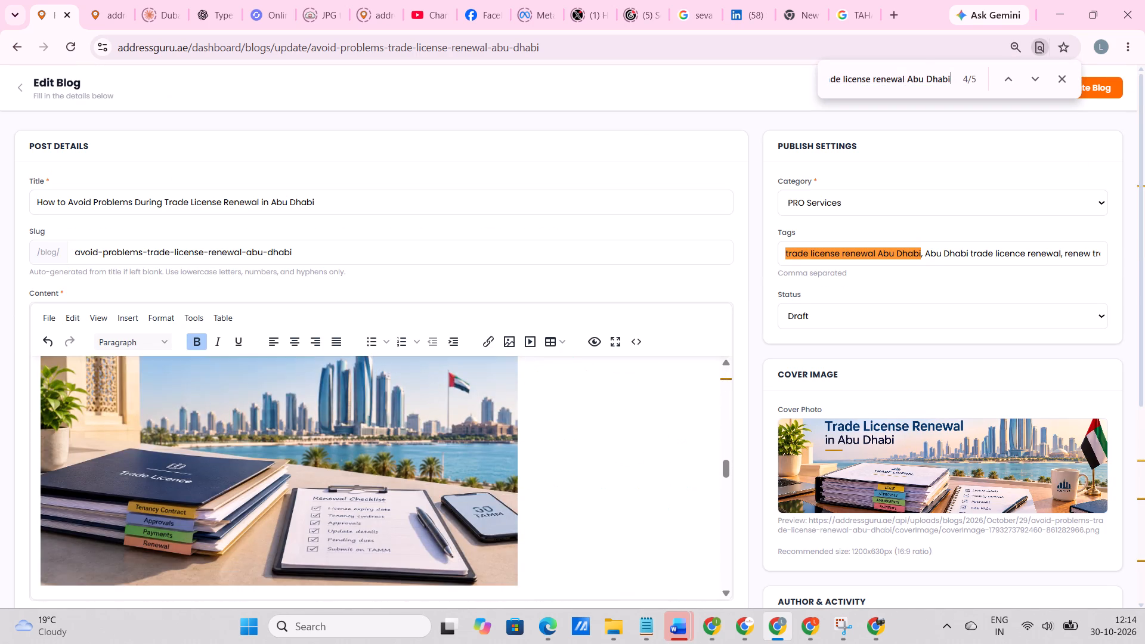
scroll(462, 565, "up", 4)
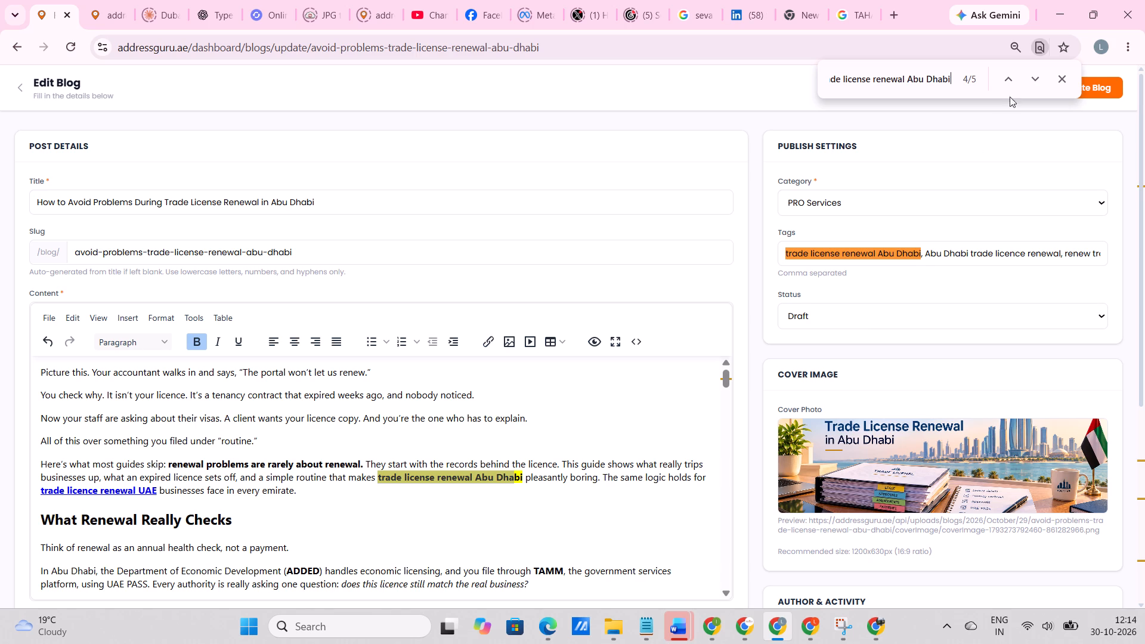
left_click(1036, 78)
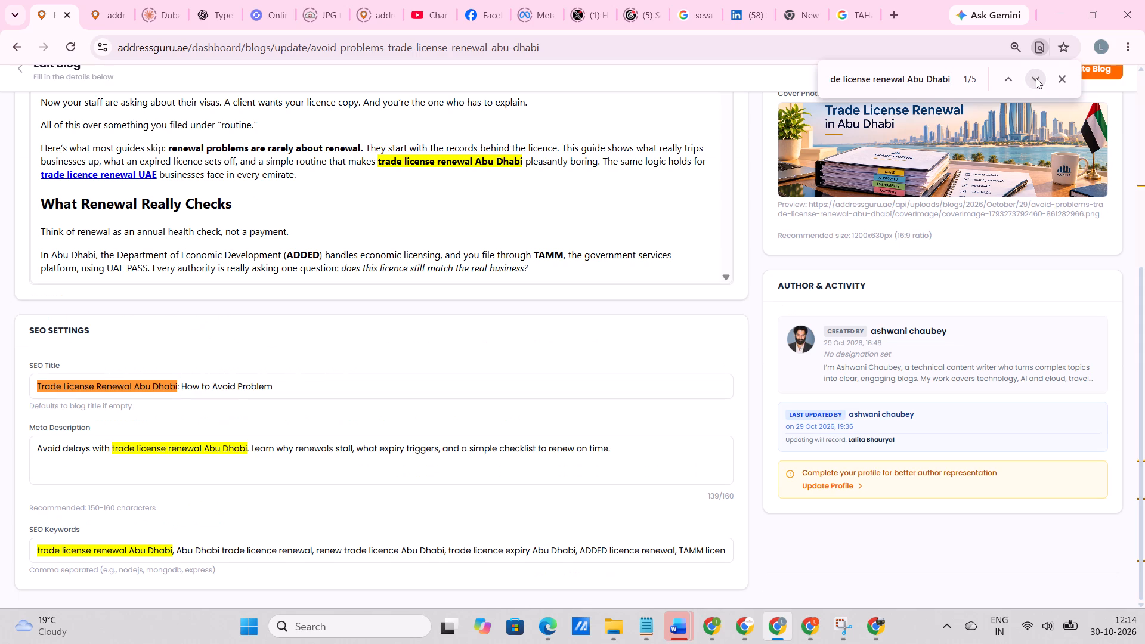
left_click(1010, 75)
left_click(1010, 74)
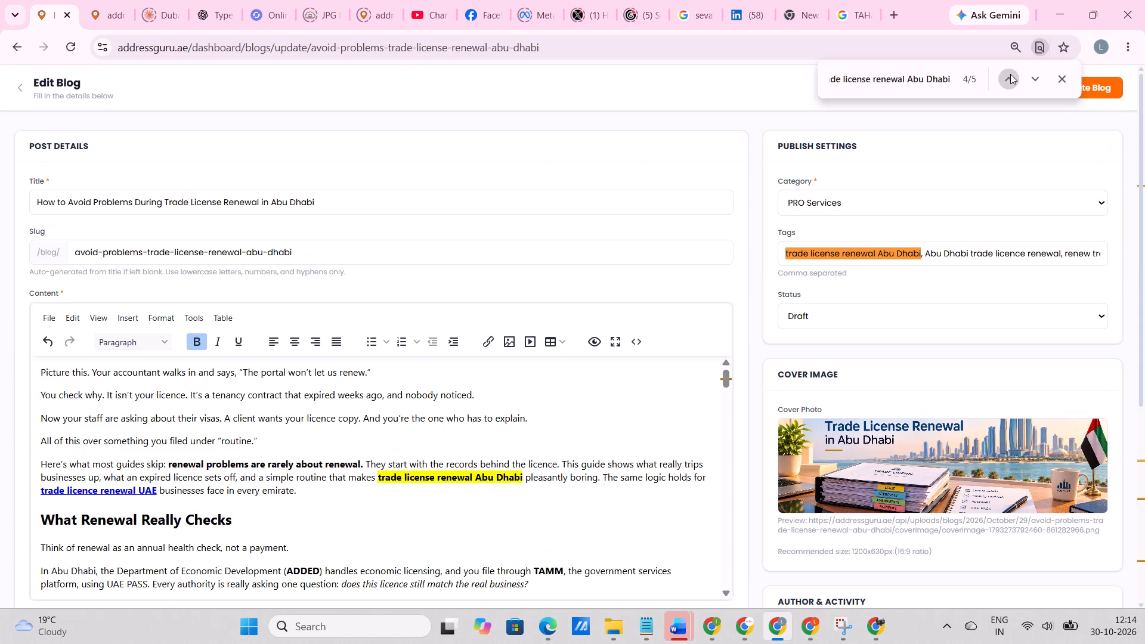
Review the remaining matches of "trade license renewal Abu Dhabi" across the blog's content, tags and SEO settings.
left_click(1039, 85)
left_click(1039, 85)
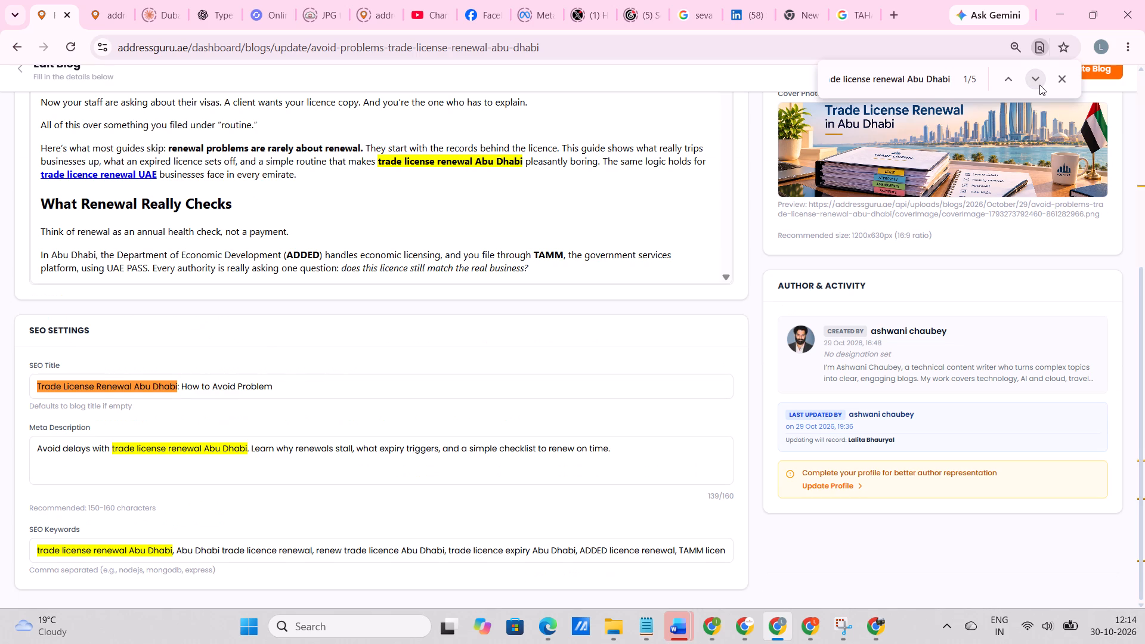
scroll(687, 242, "up", 2)
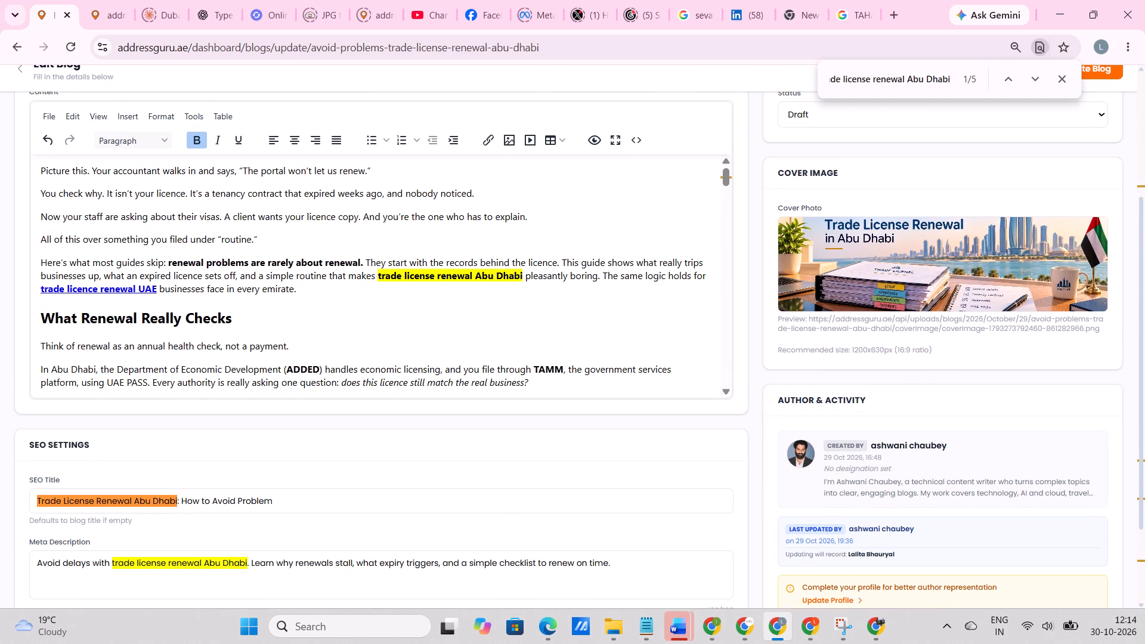
scroll(604, 339, "up", 1)
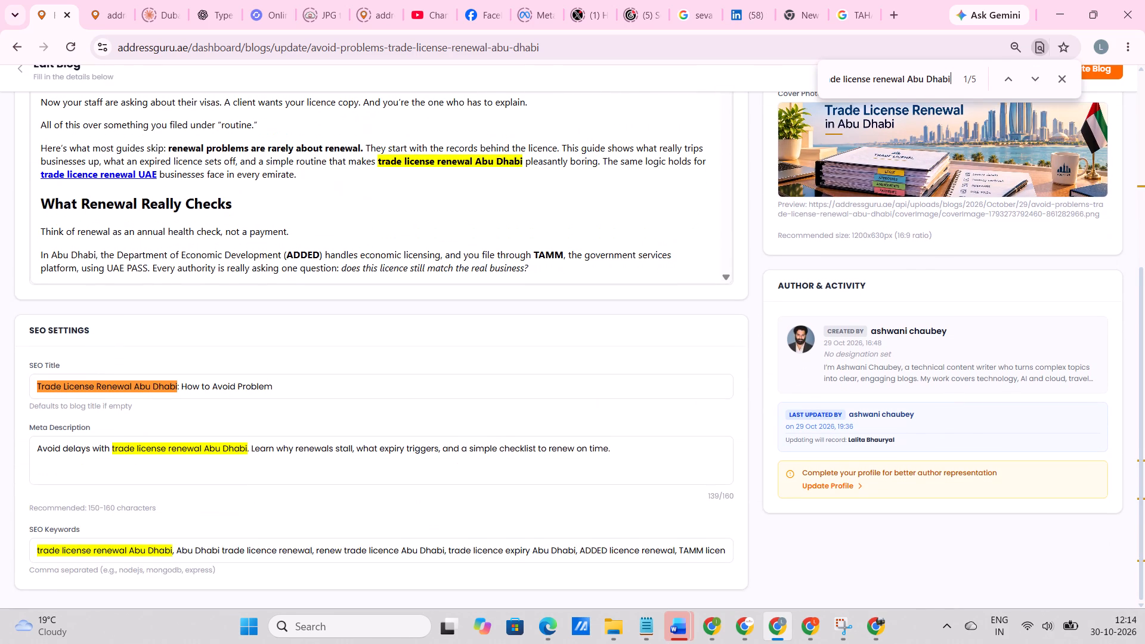
scroll(603, 340, "up", 1)
scroll(587, 366, "down", 2)
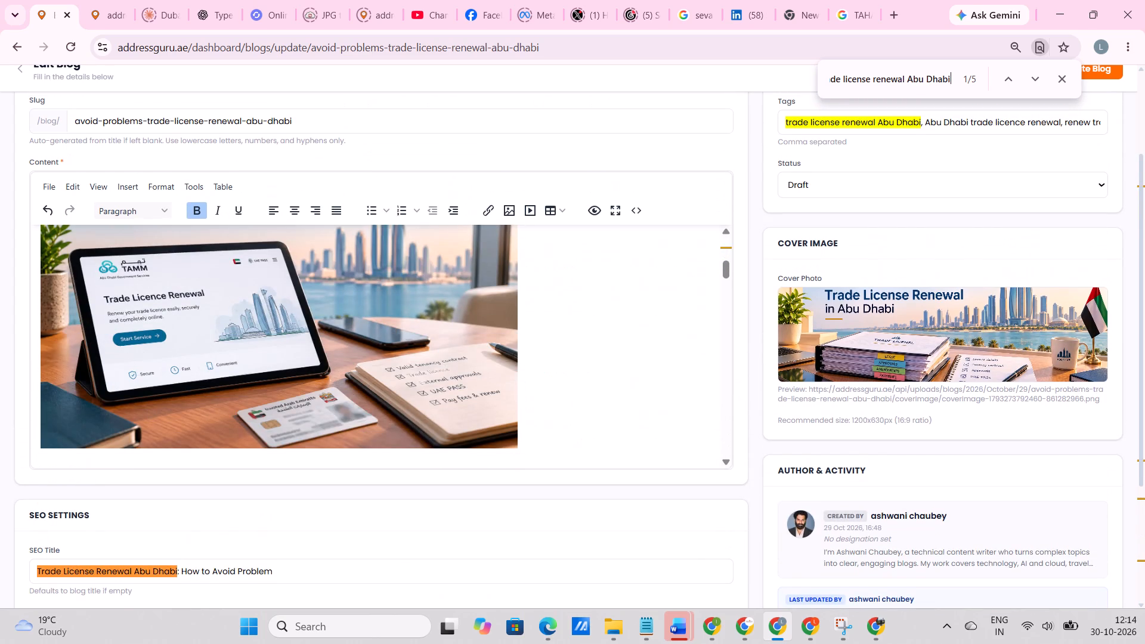
scroll(587, 366, "down", 1)
scroll(688, 552, "left", 1)
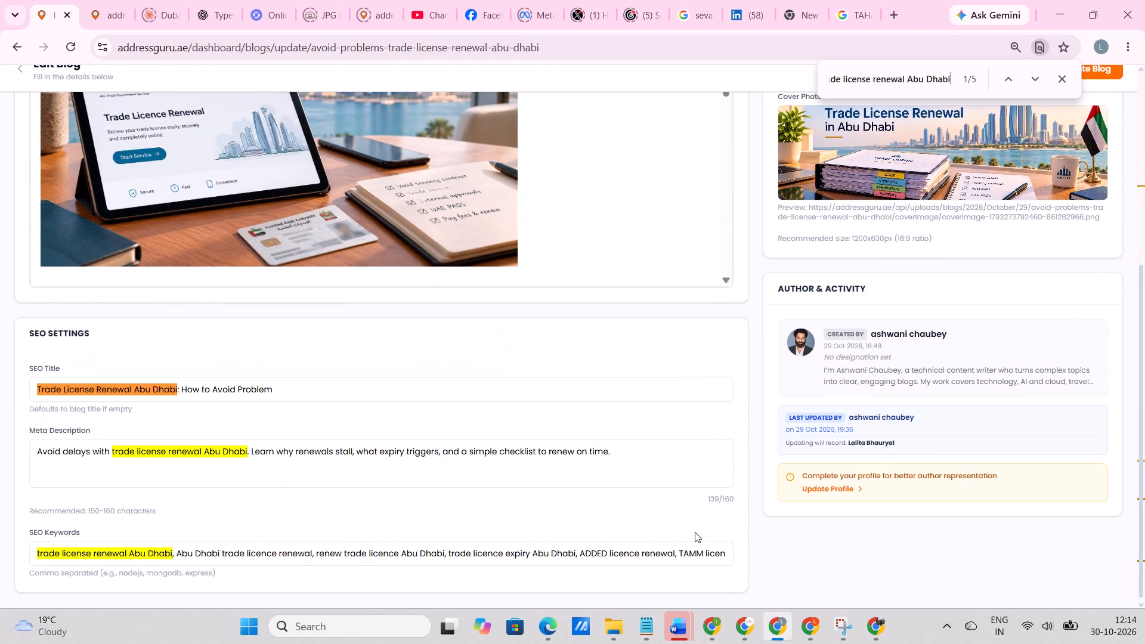
scroll(695, 532, "left", 1)
scroll(643, 514, "up", 4)
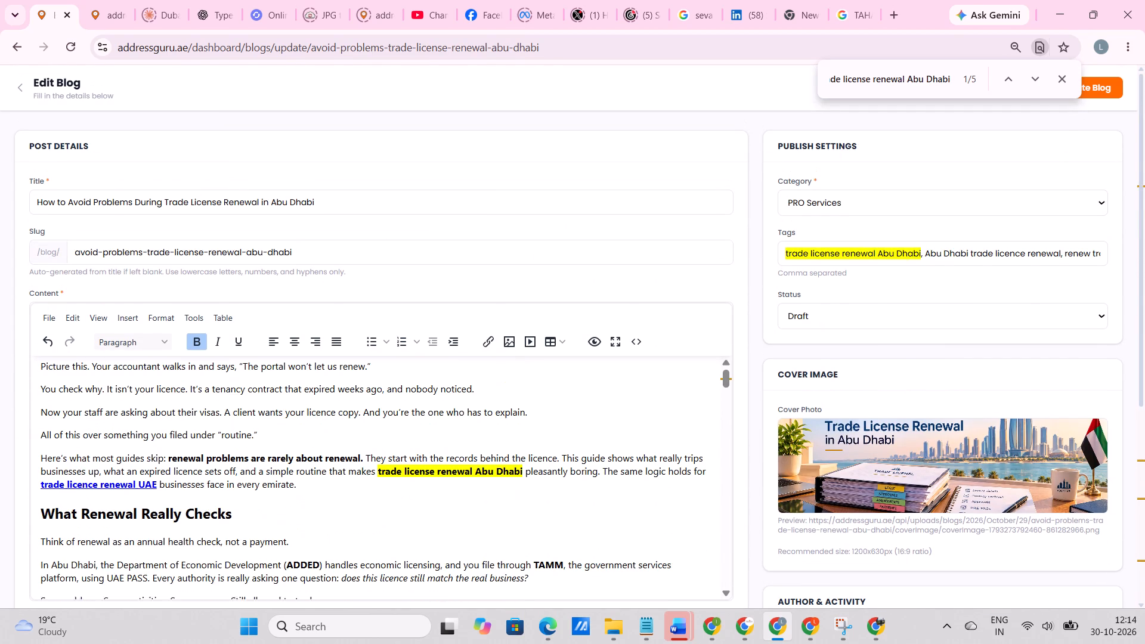
Copy the full blog title "How to Avoid Problems During Trade License Renewal in Abu Dhabi".
left_click(366, 193)
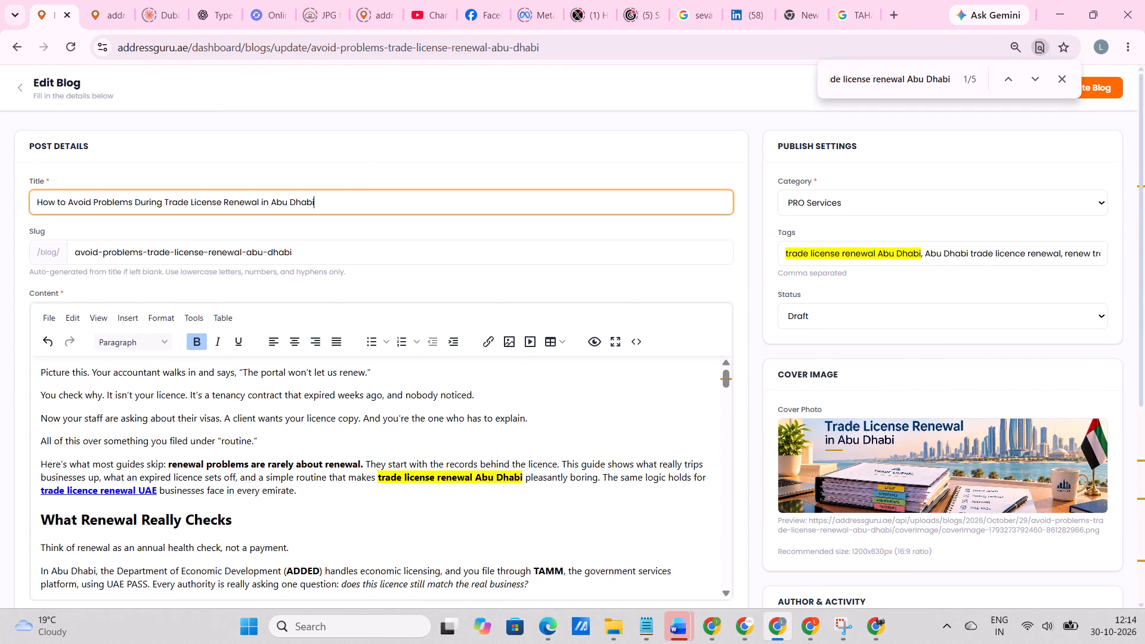
key("ctrl+a")
key("ctrl+c")
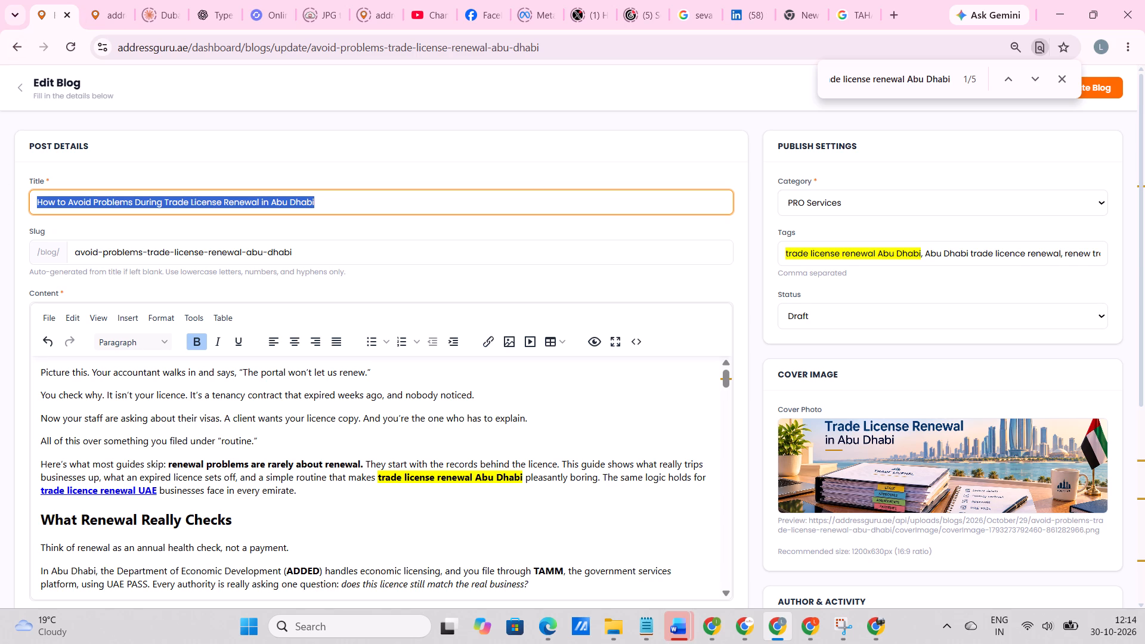
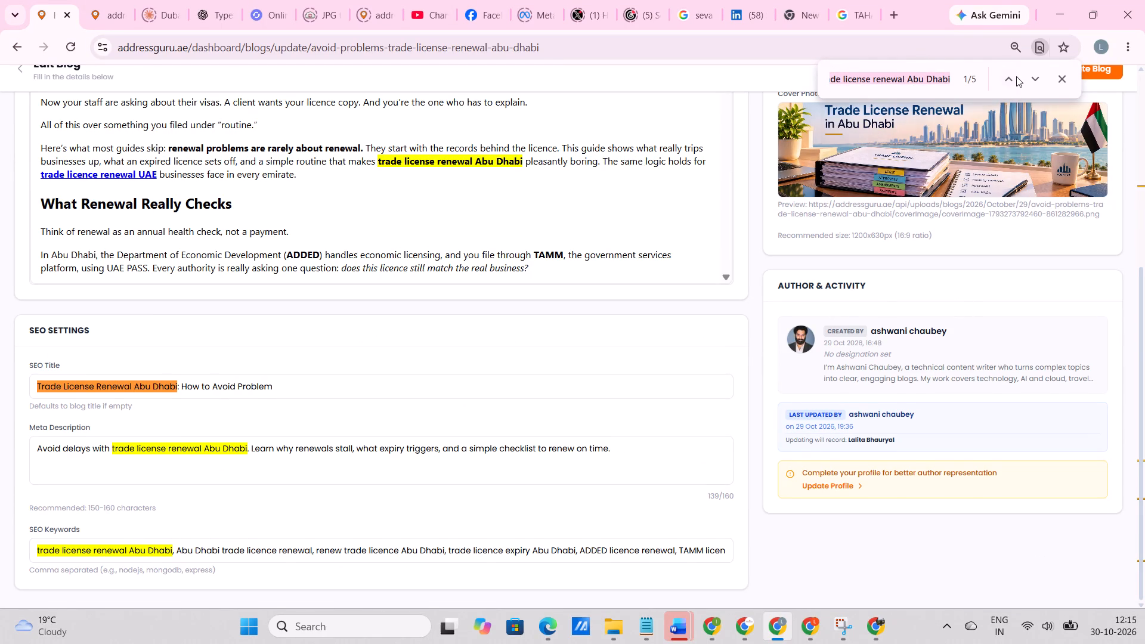
Go back one match for "trade license renewal Abu Dhabi" and check its use in the blog's introduction and post details.
left_click(1016, 76)
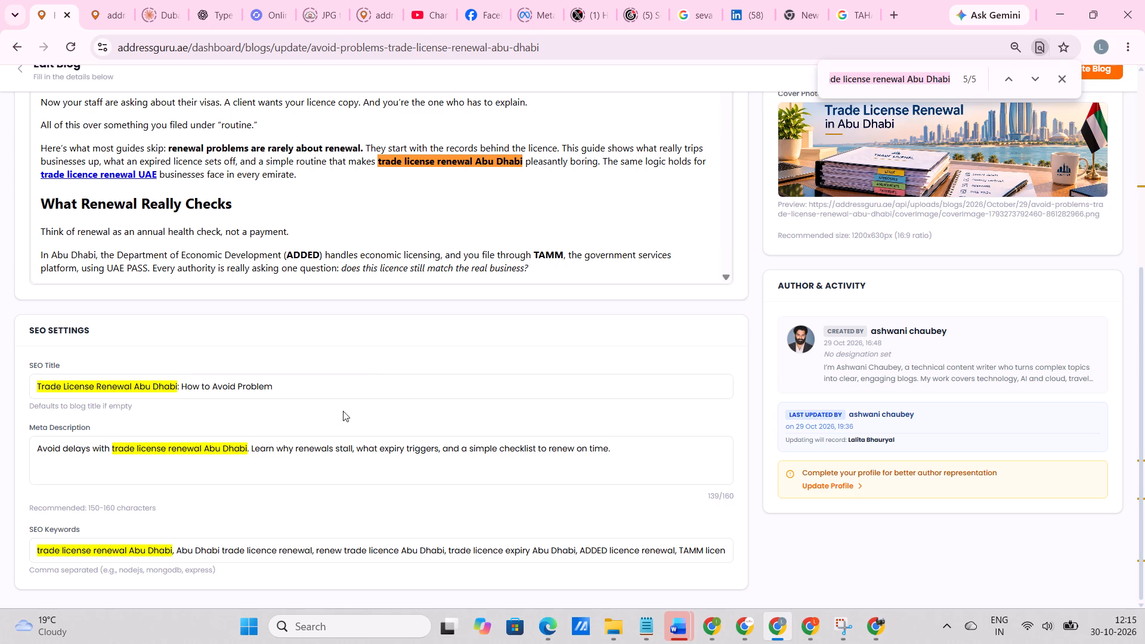
scroll(567, 484, "up", 5)
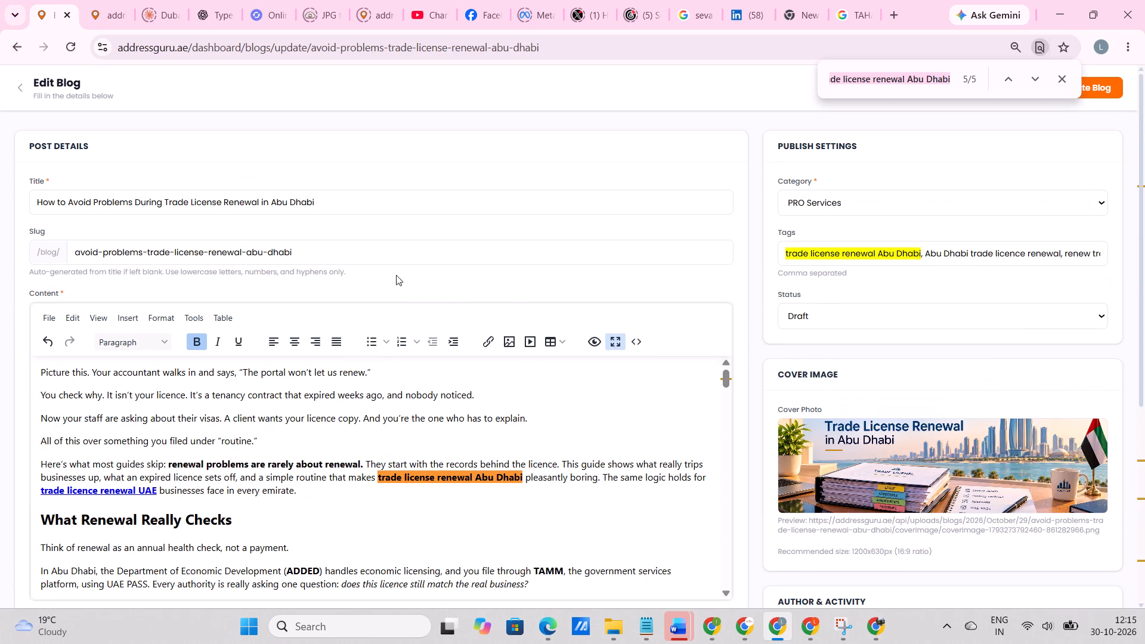